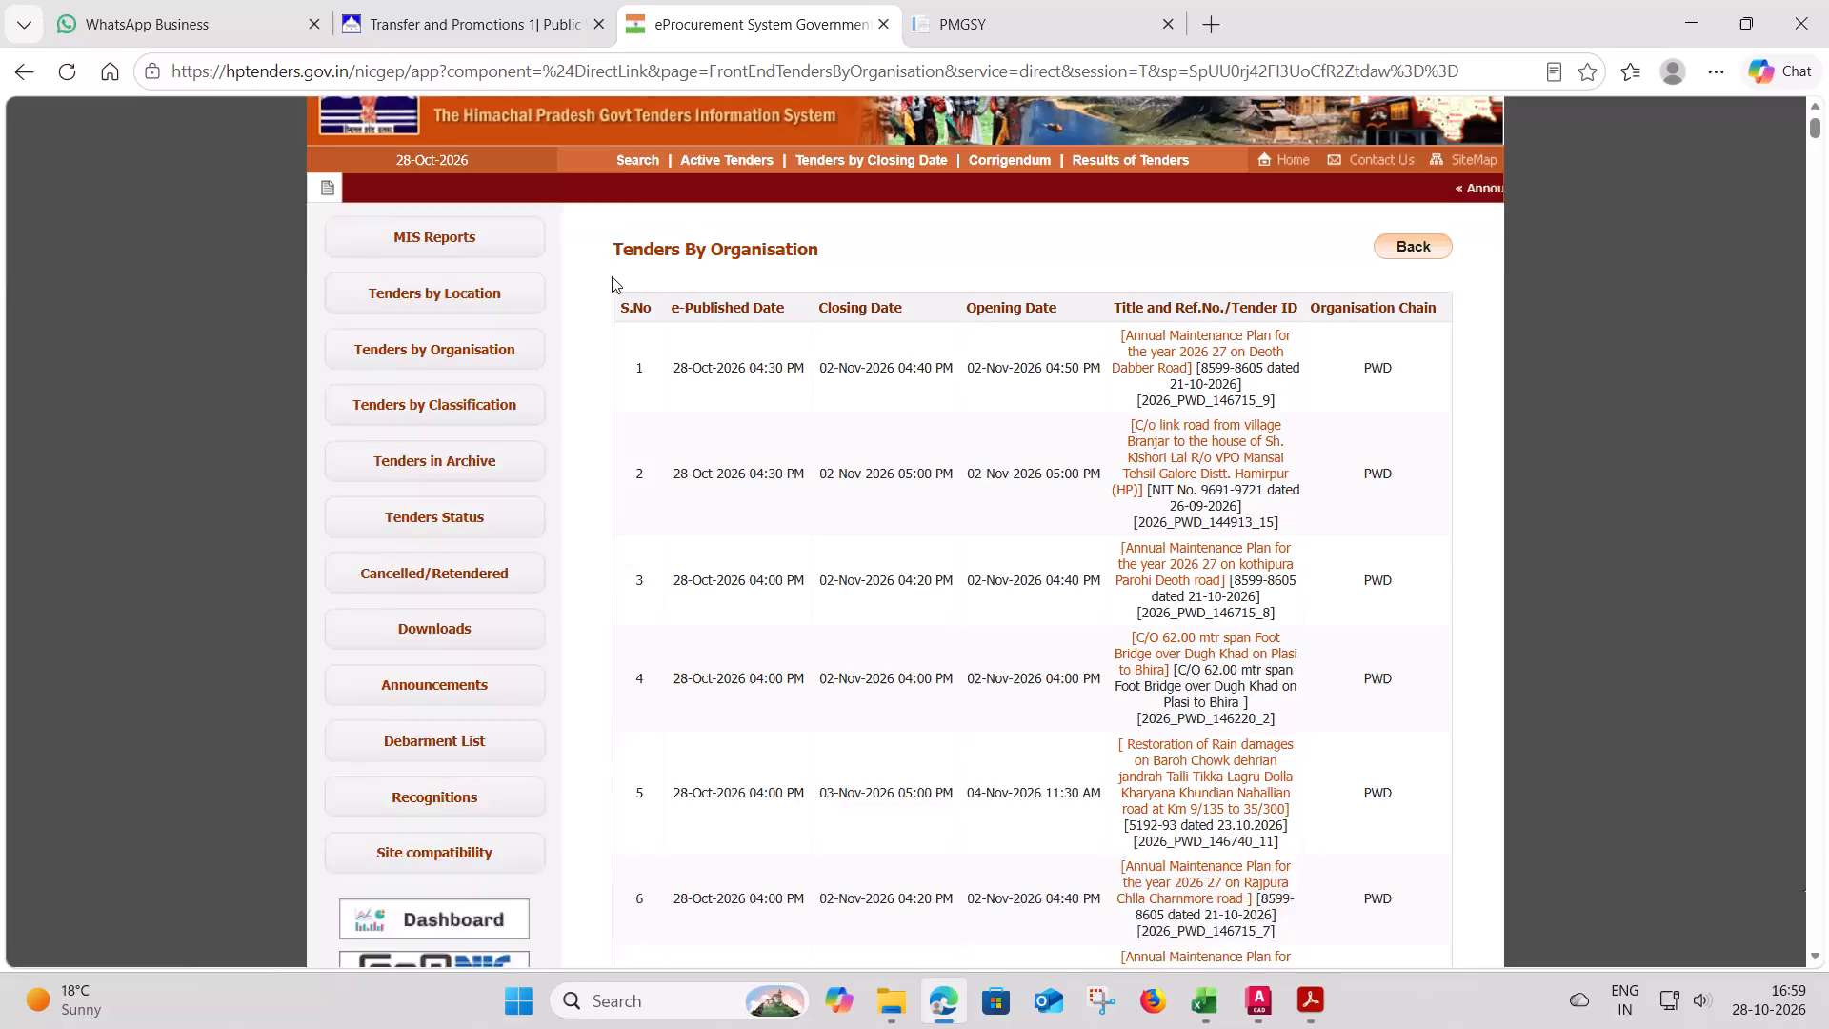
# Open the Tenders by Organisation listing and display all tenders published by PWD.
pyautogui.click(440, 424)
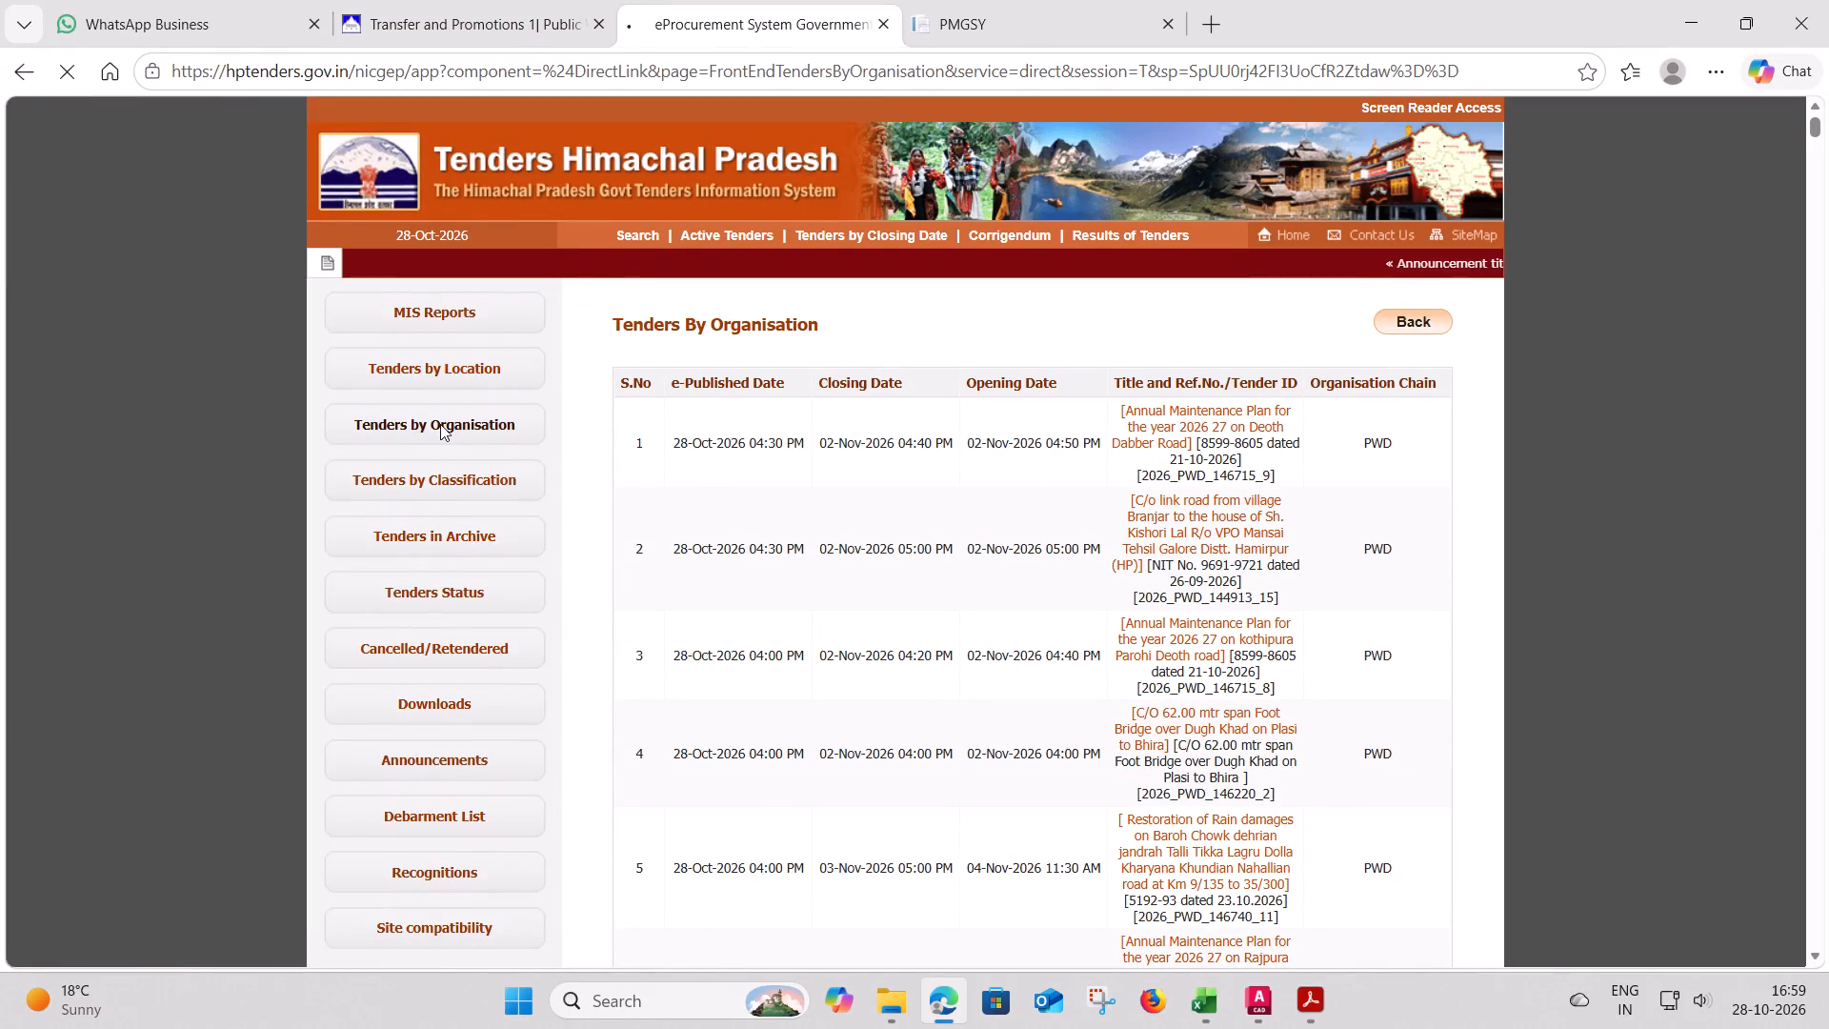
pyautogui.scroll(-12, 987, 570)
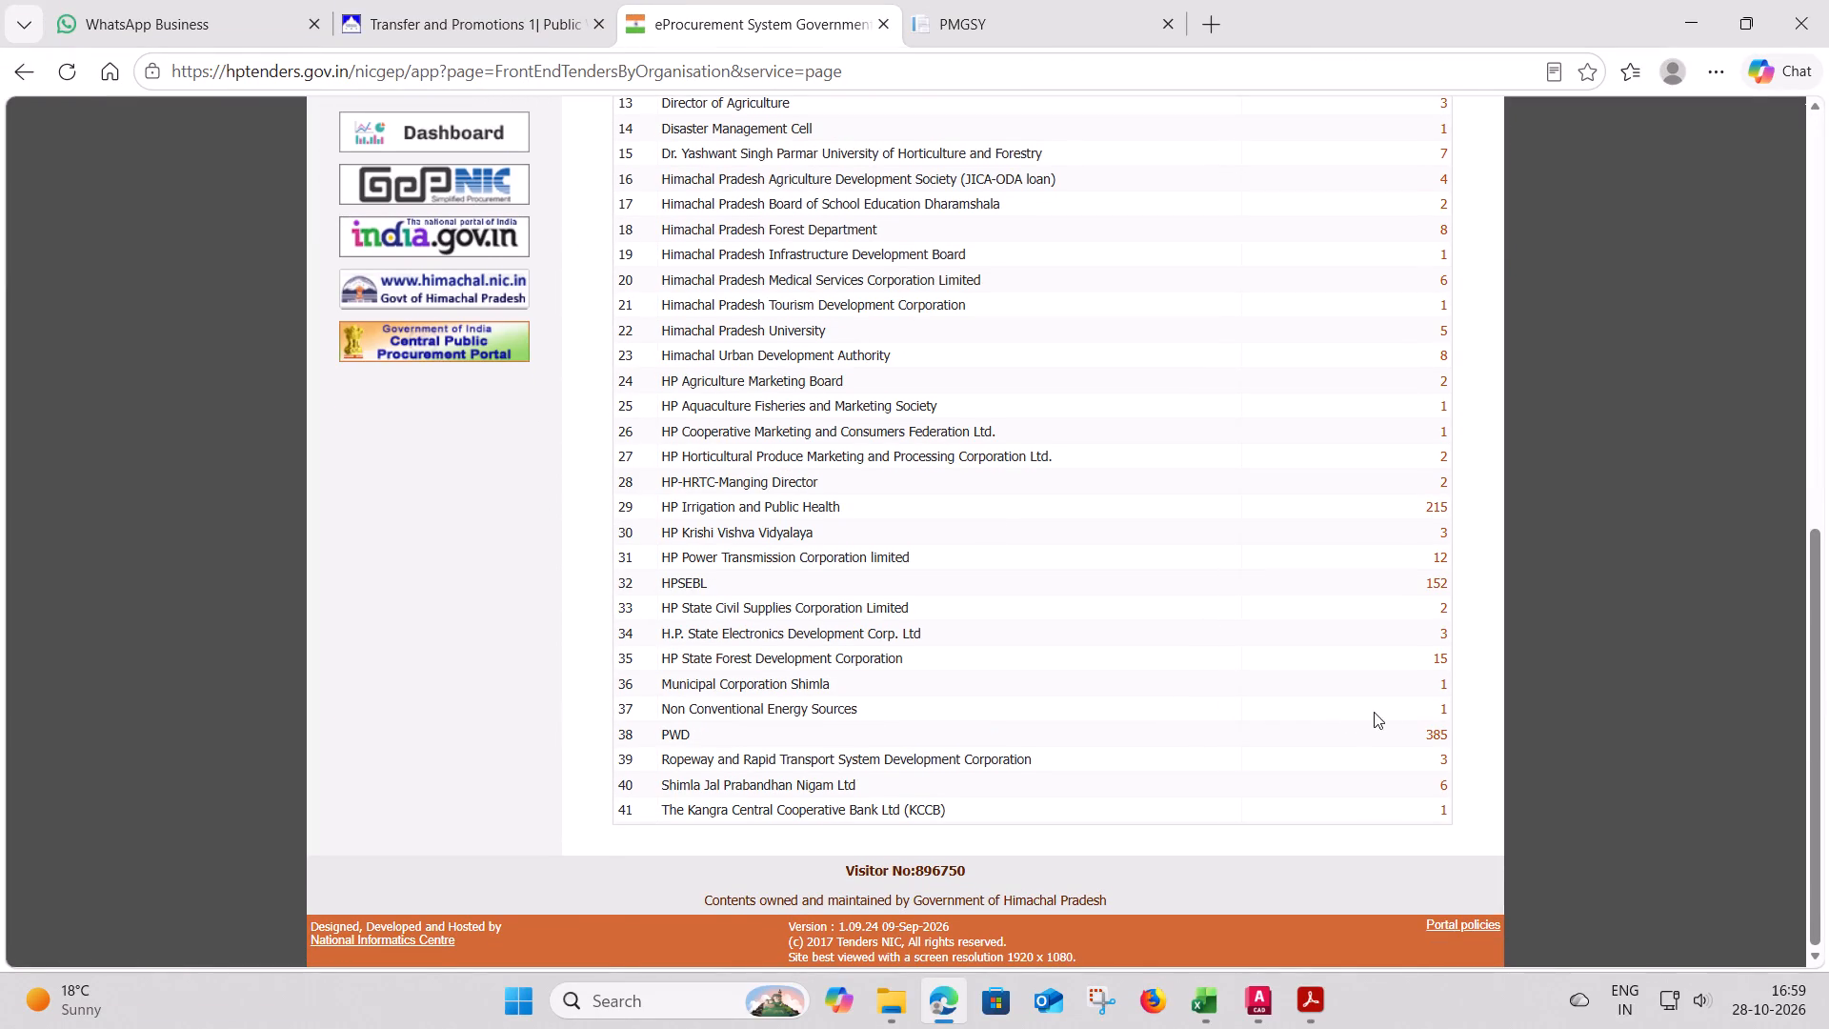
pyautogui.click(1438, 737)
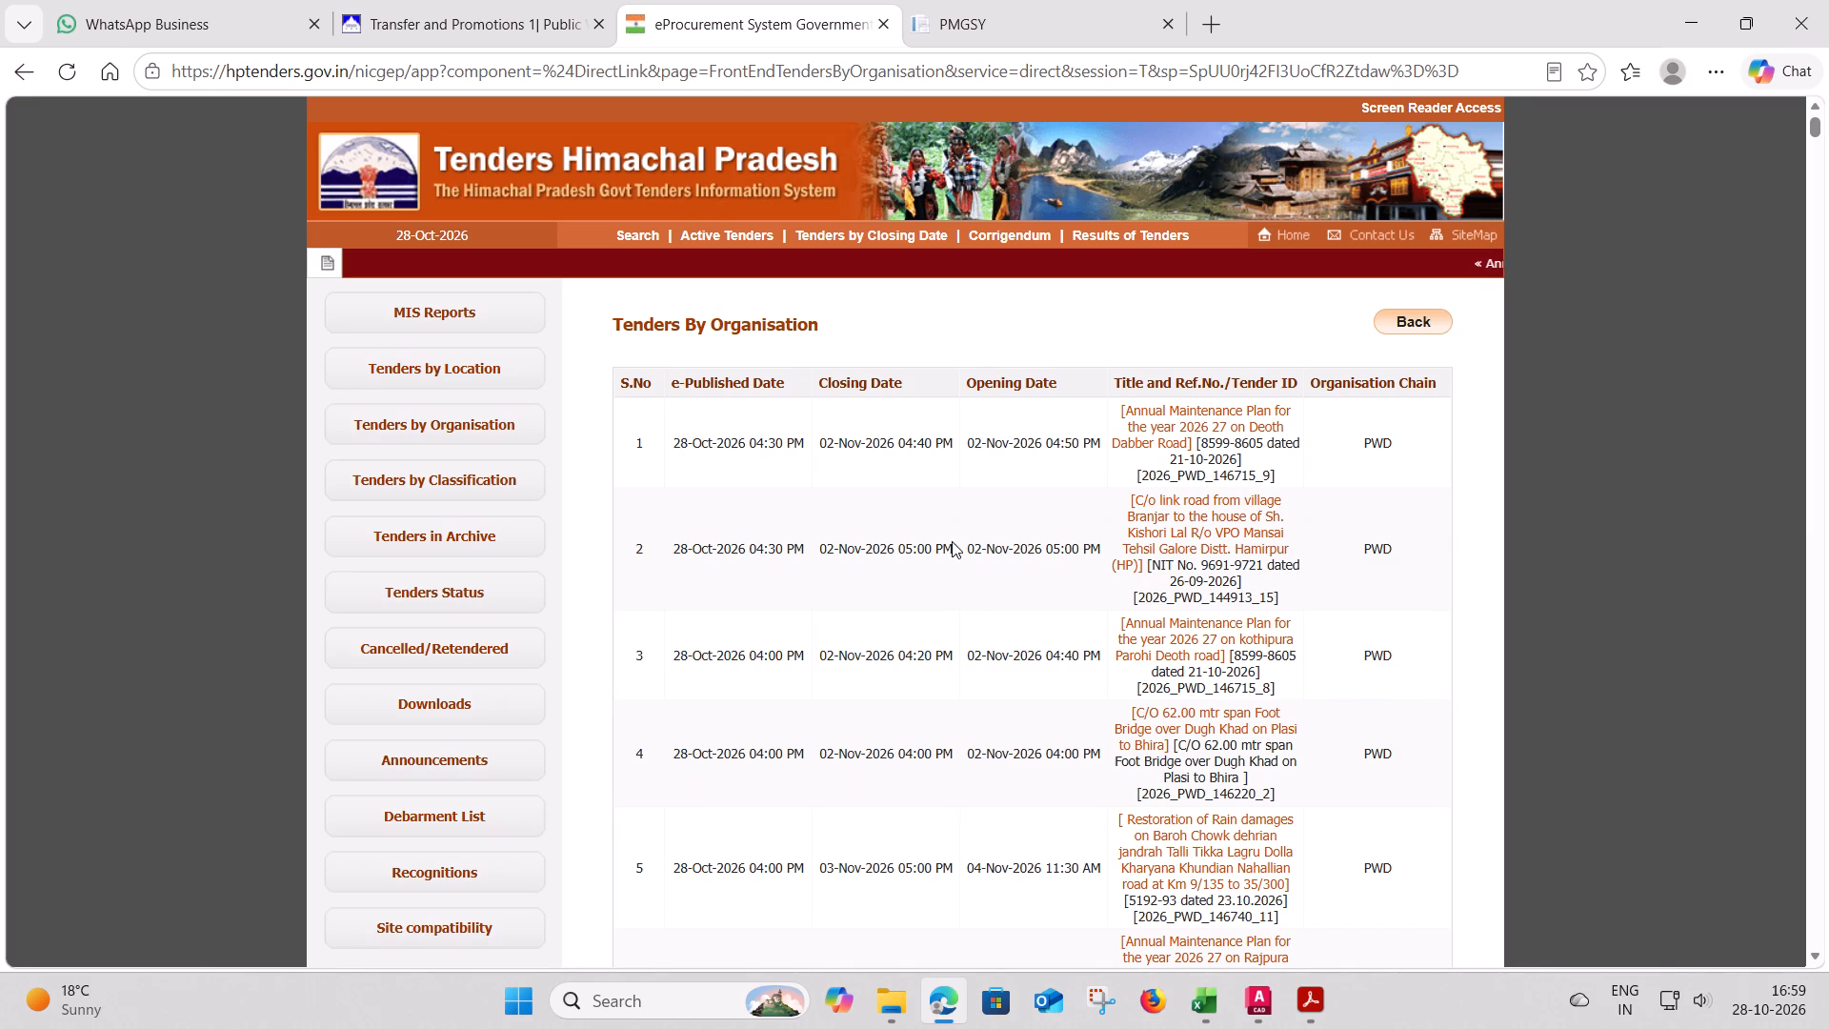
# Examine the PWD tender list from the newest entries back to those published on 24-Oct-2026, checking titles, reference numbers and closing dates.
pyautogui.scroll(-1, 939, 536)
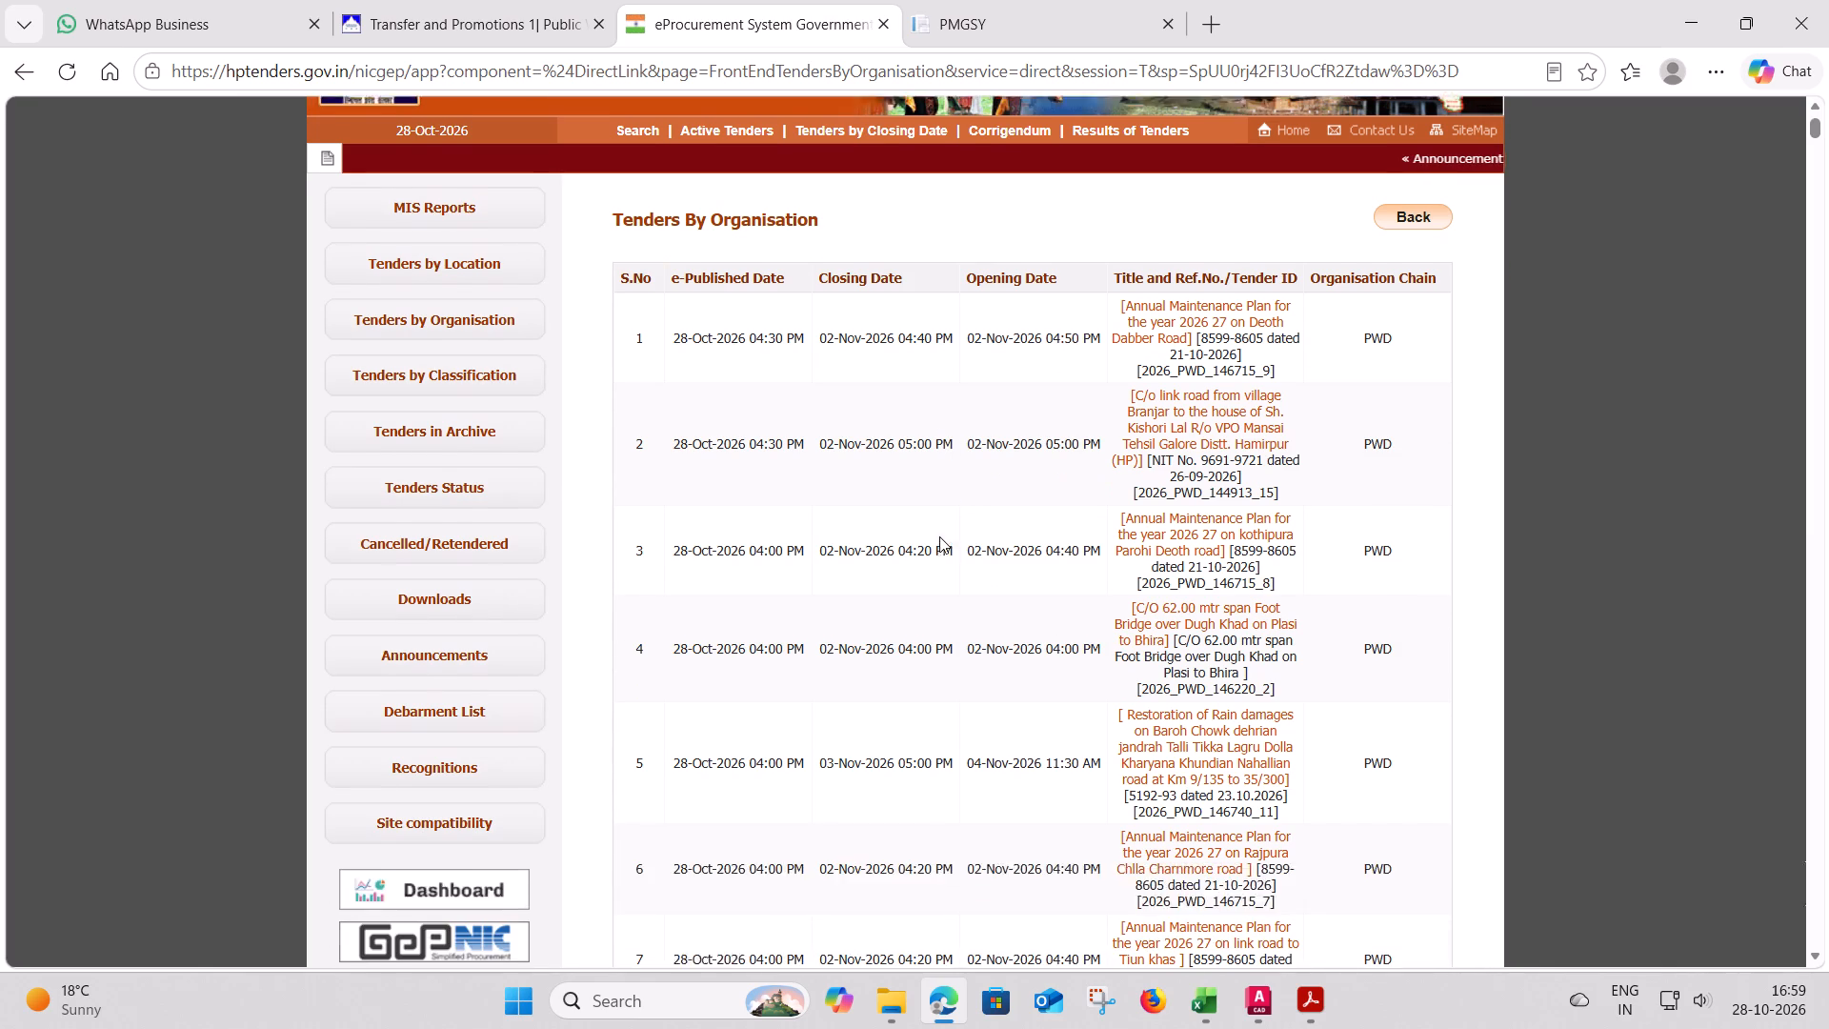
pyautogui.scroll(1, 939, 536)
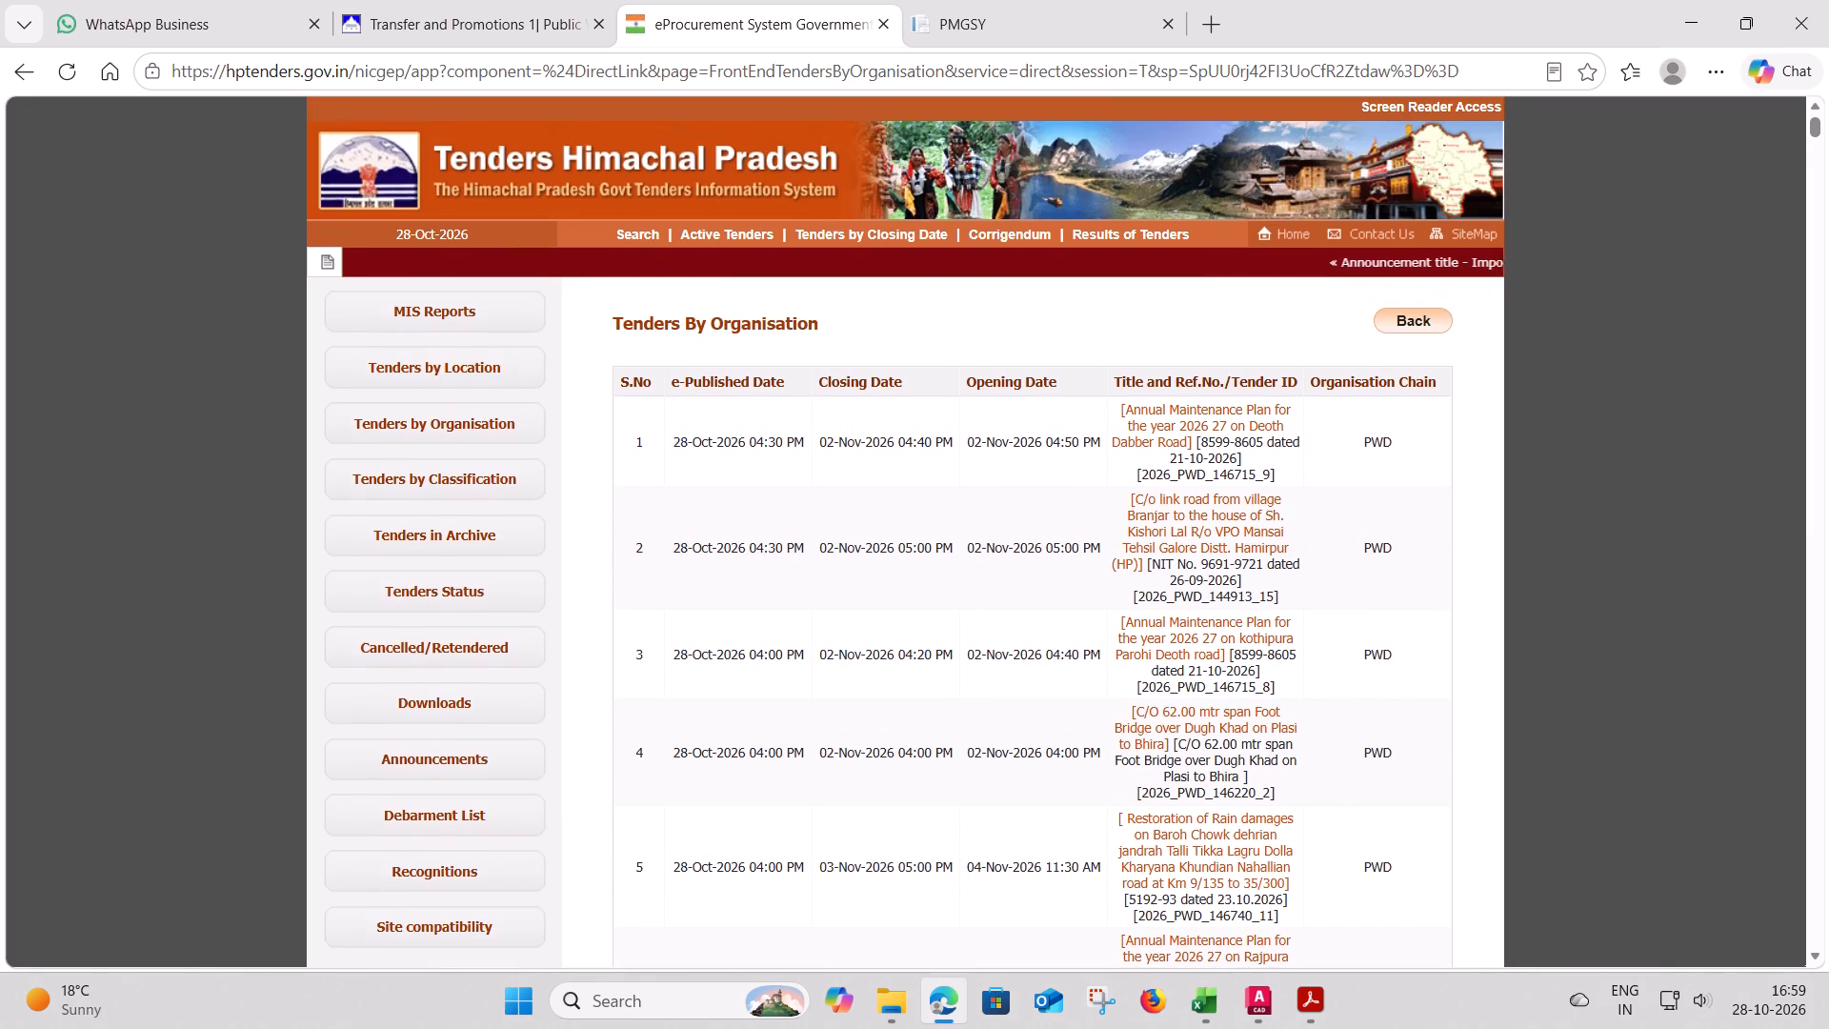
pyautogui.scroll(-11, 939, 536)
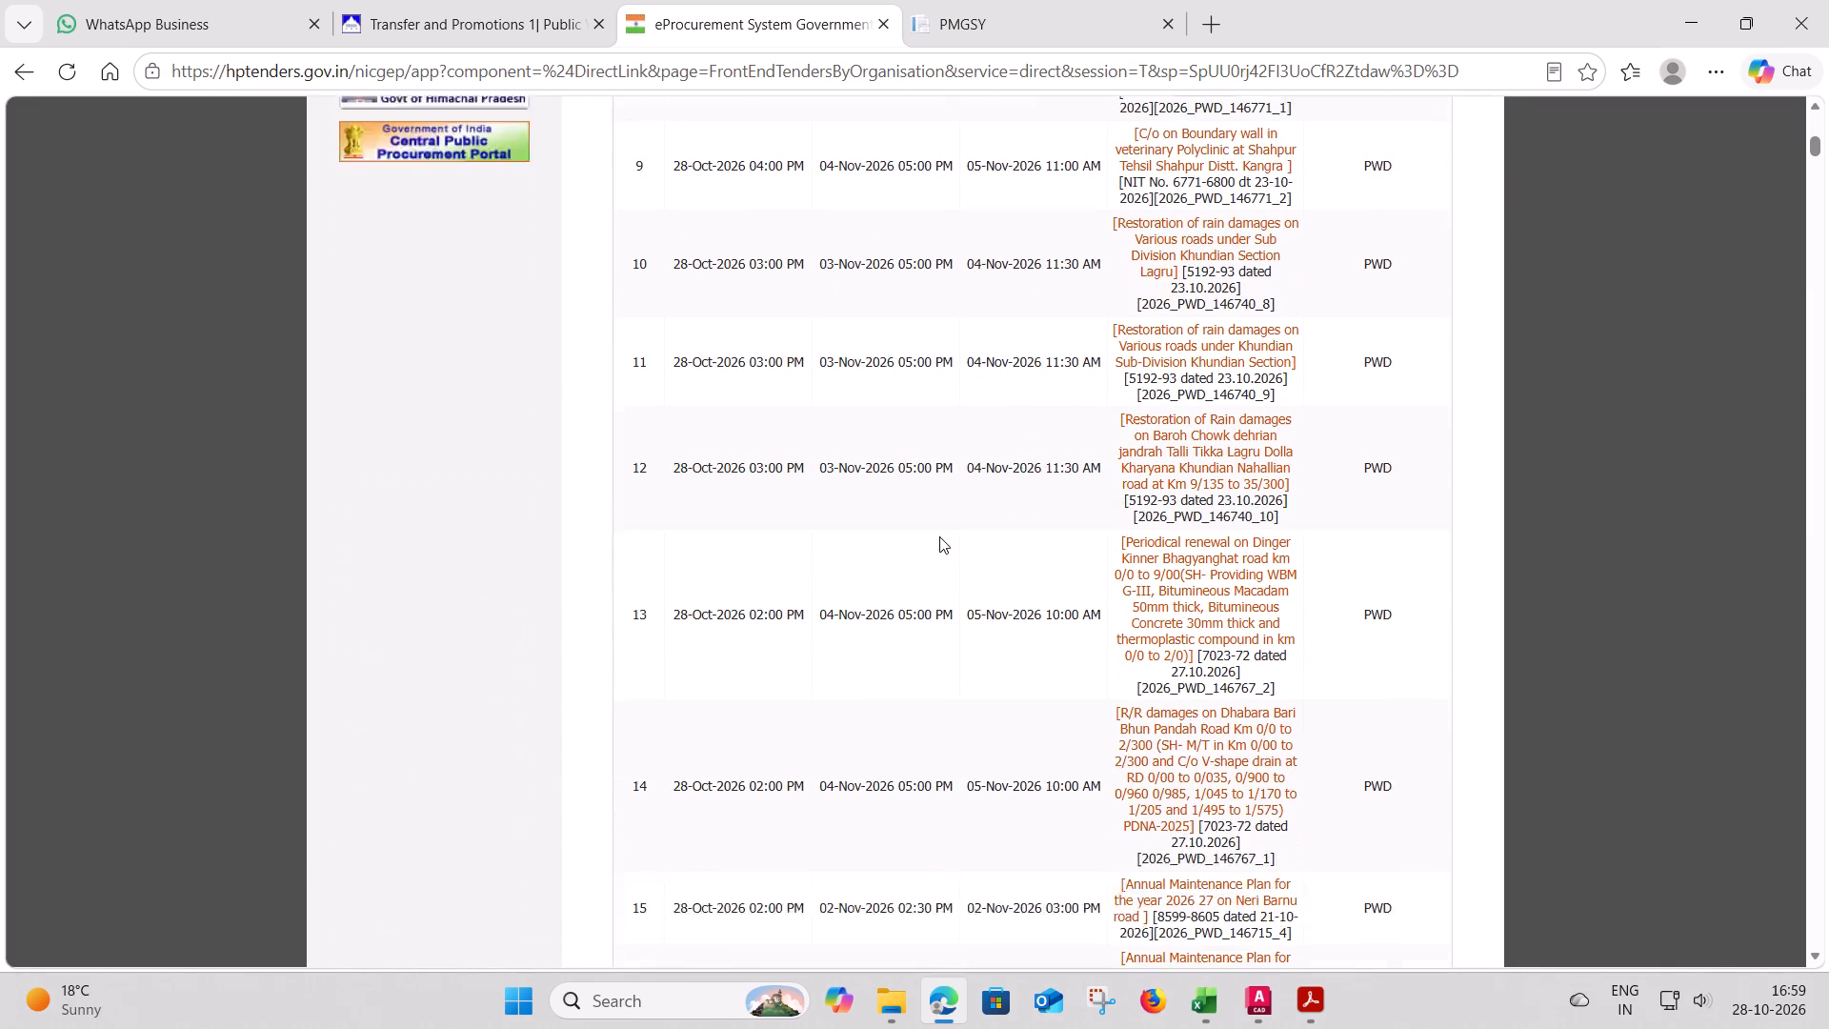
pyautogui.scroll(-7, 939, 536)
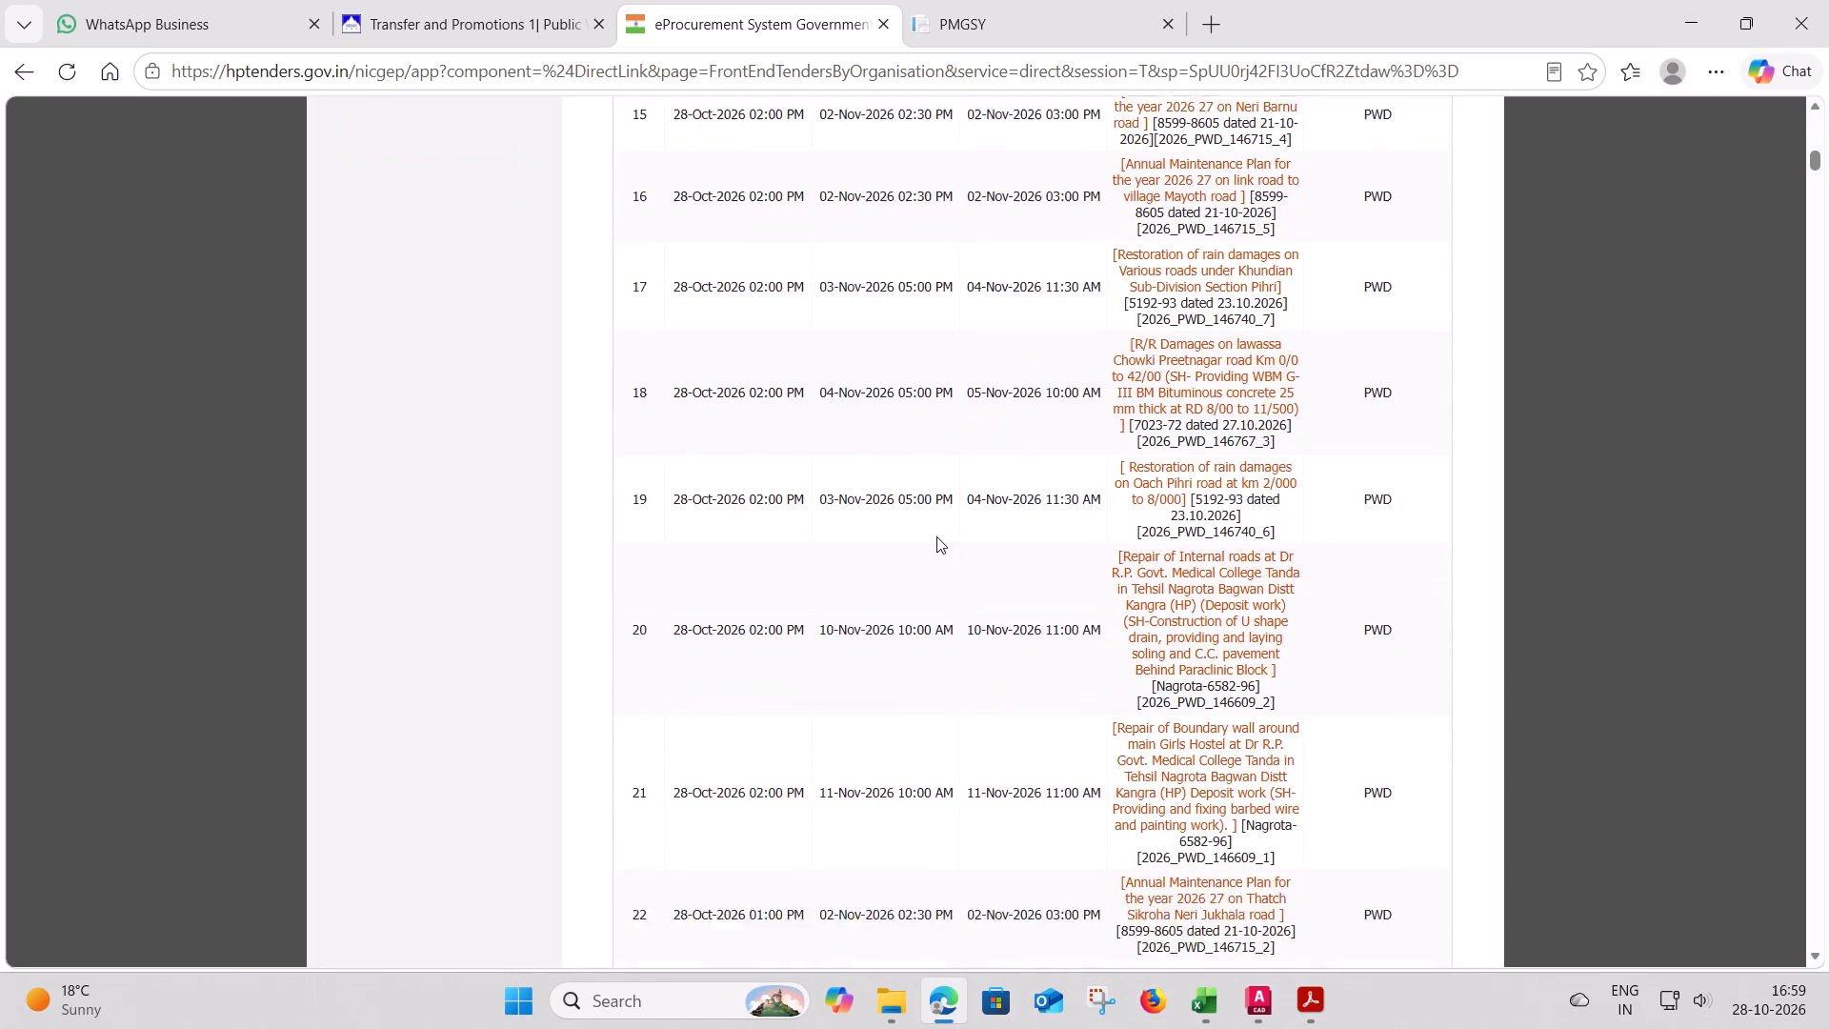
pyautogui.scroll(-17, 936, 536)
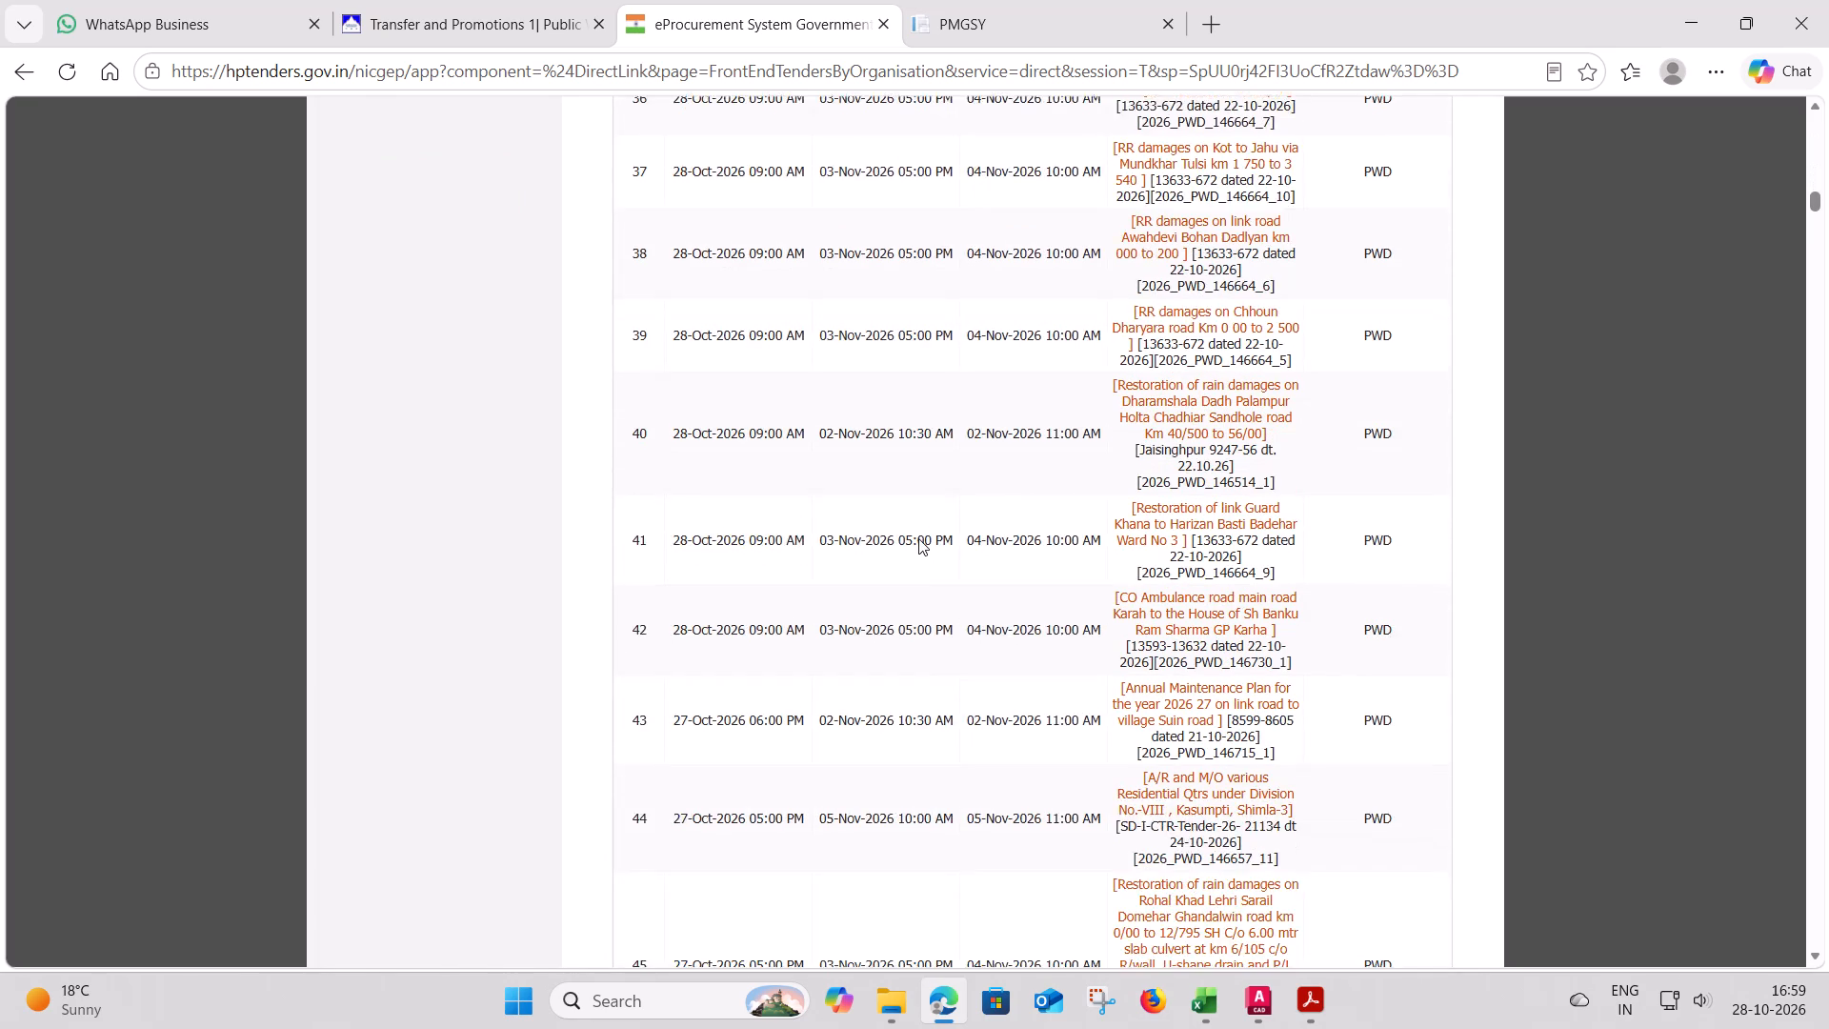
pyautogui.scroll(-3, 918, 538)
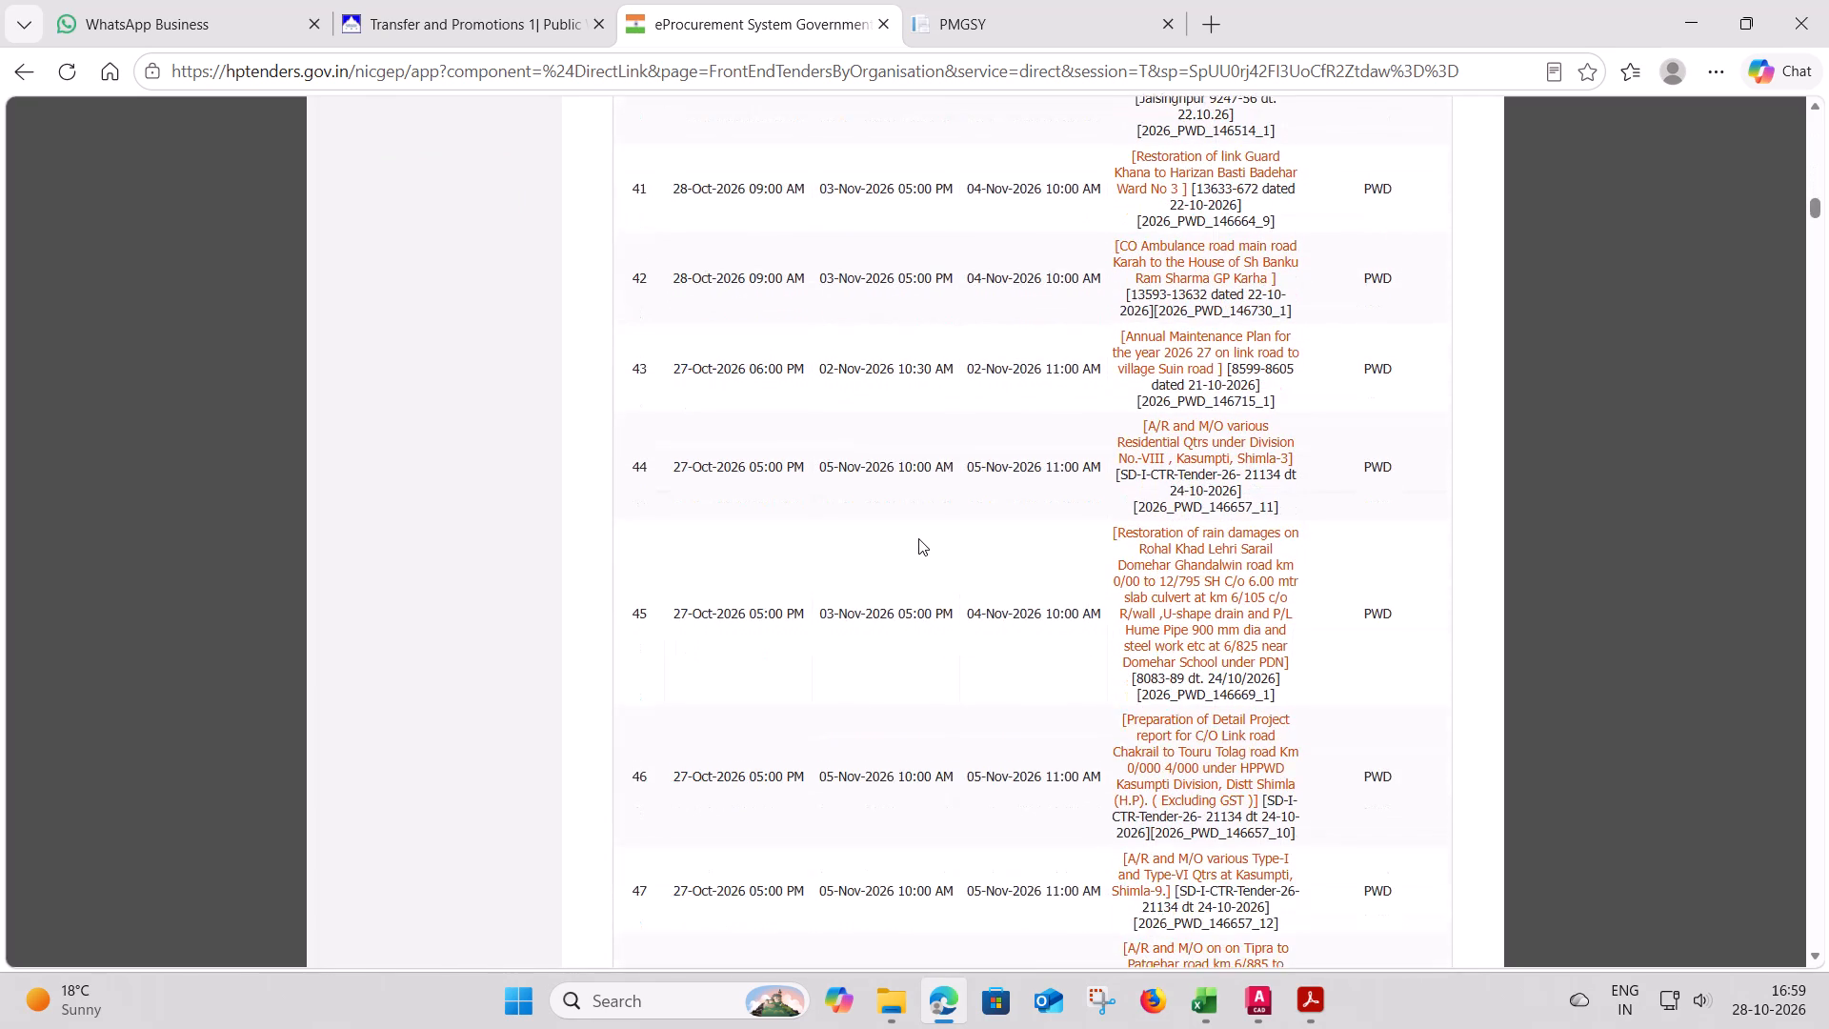
pyautogui.scroll(-2, 918, 538)
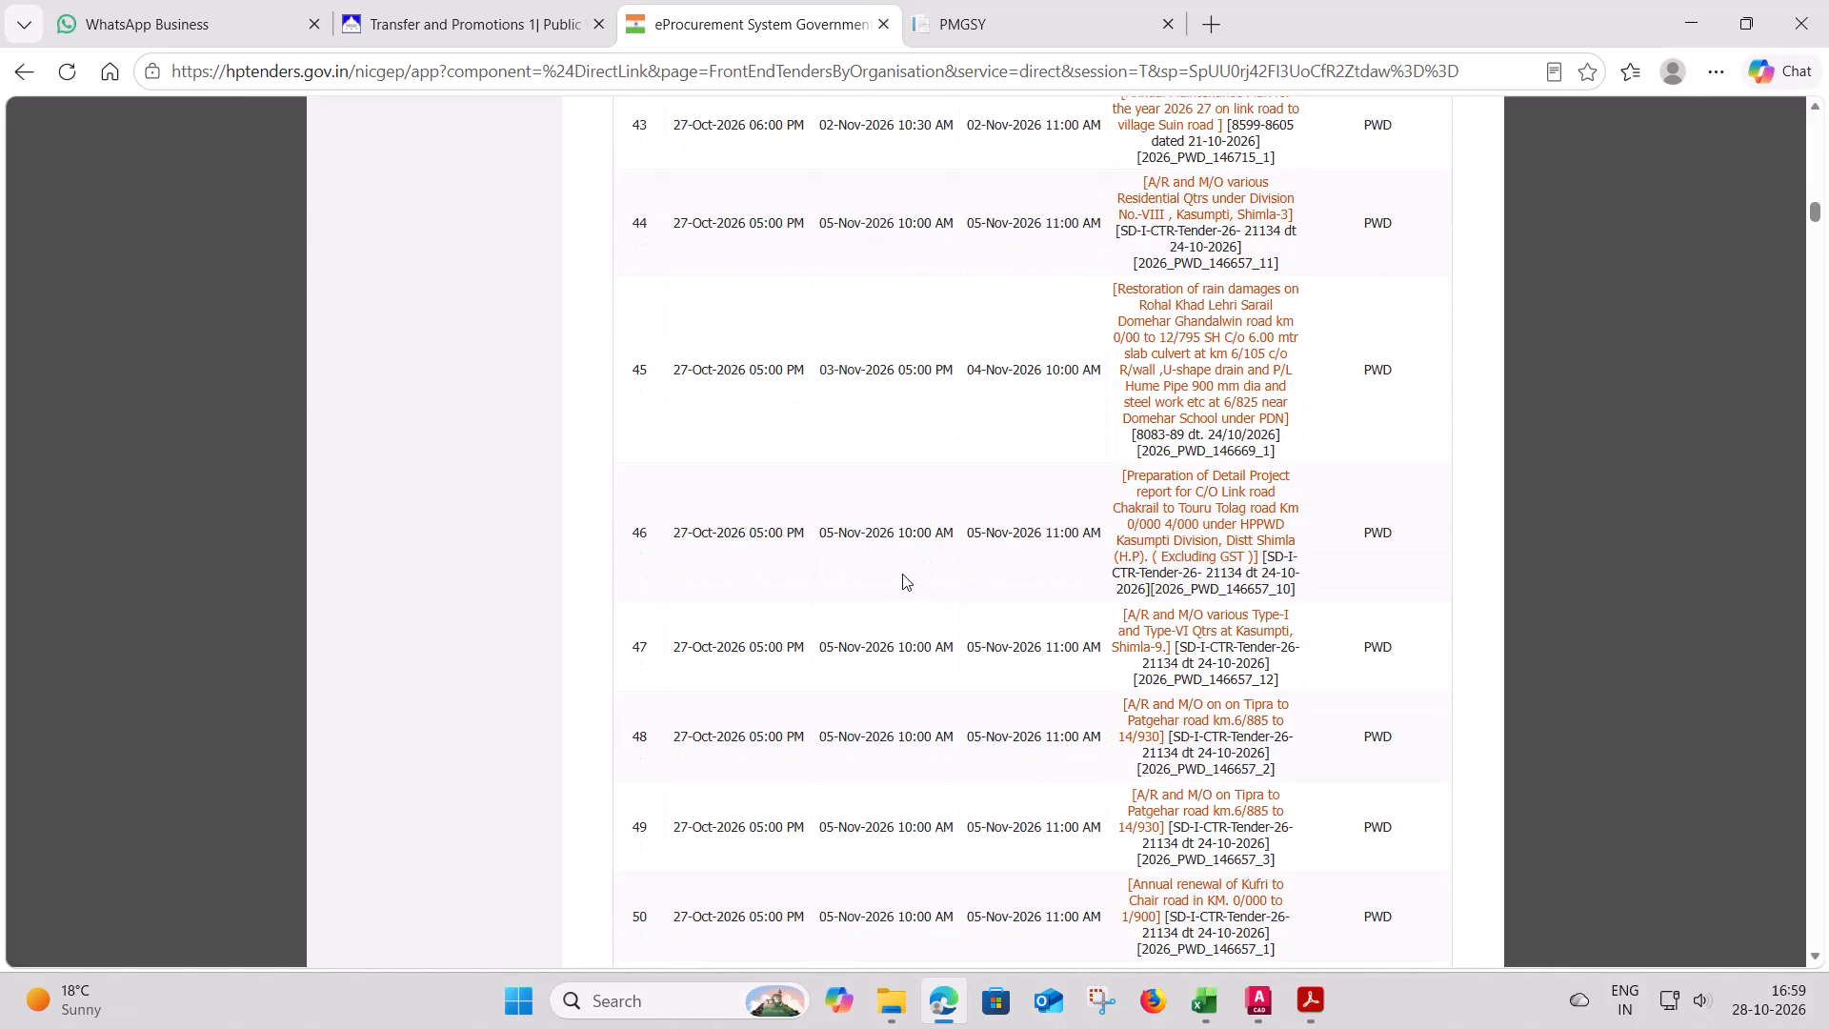
pyautogui.scroll(-6, 899, 574)
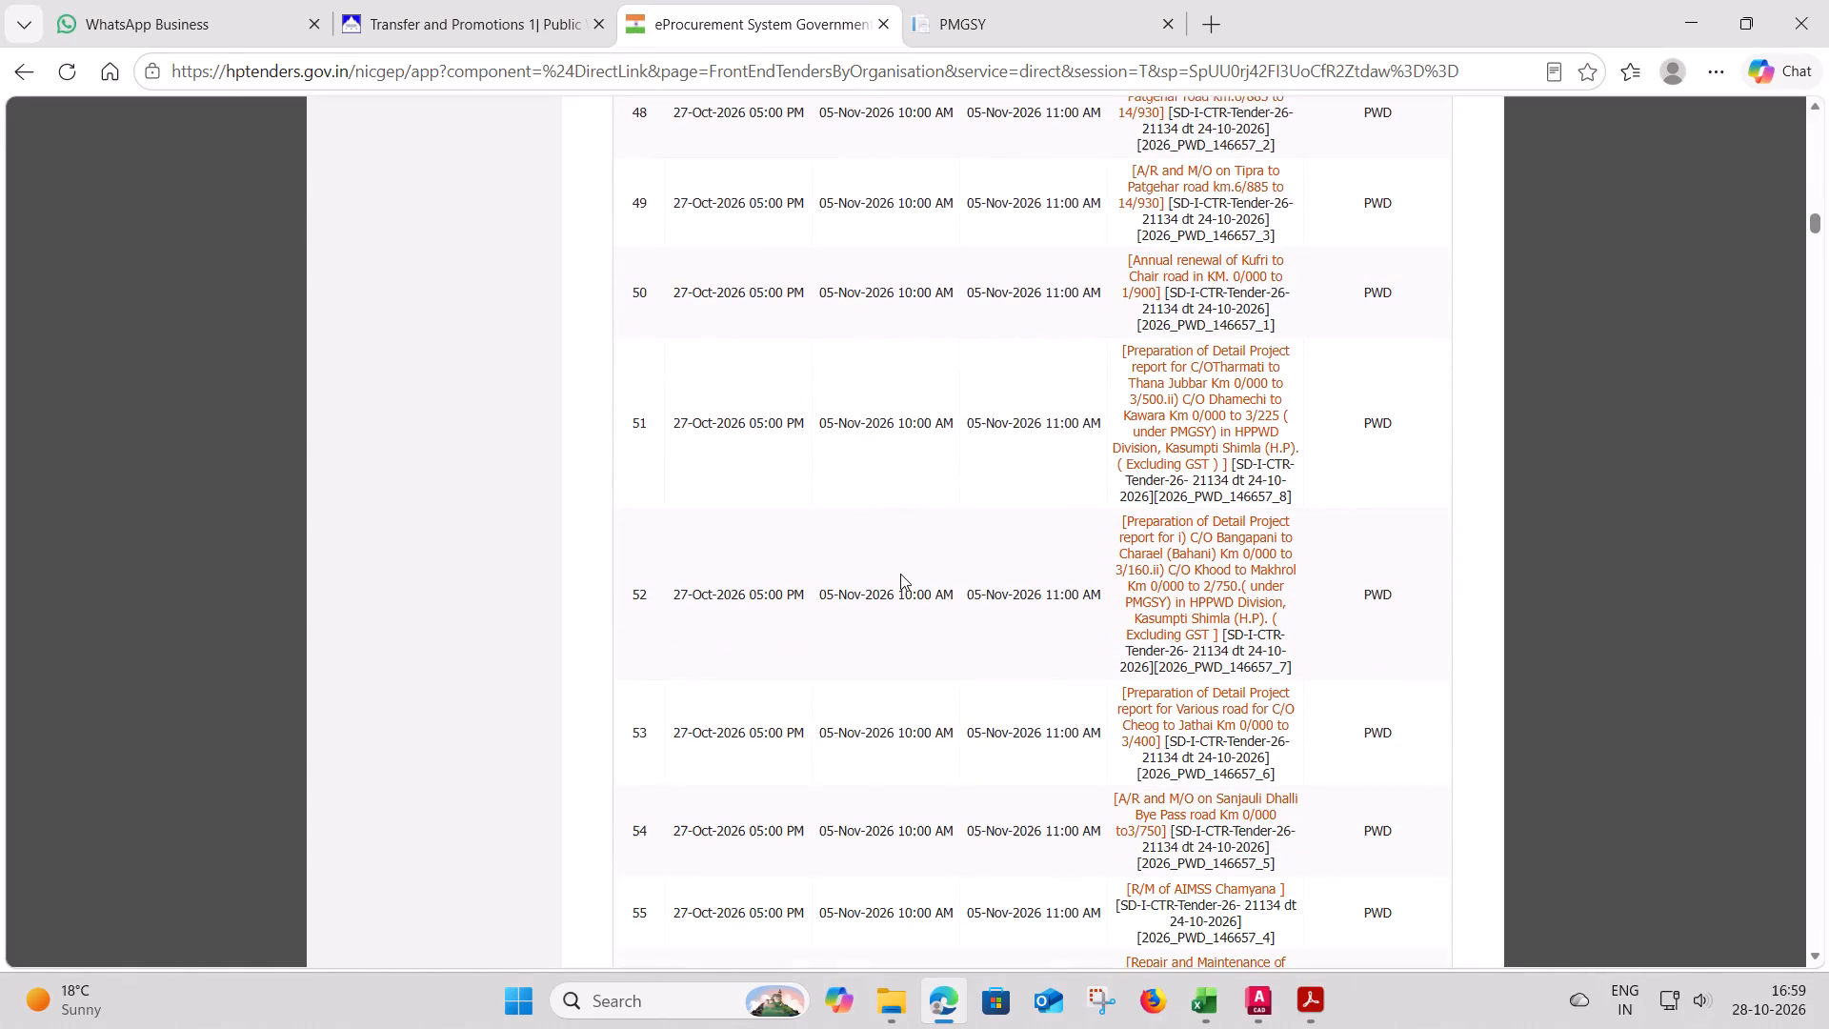
pyautogui.scroll(-3, 900, 574)
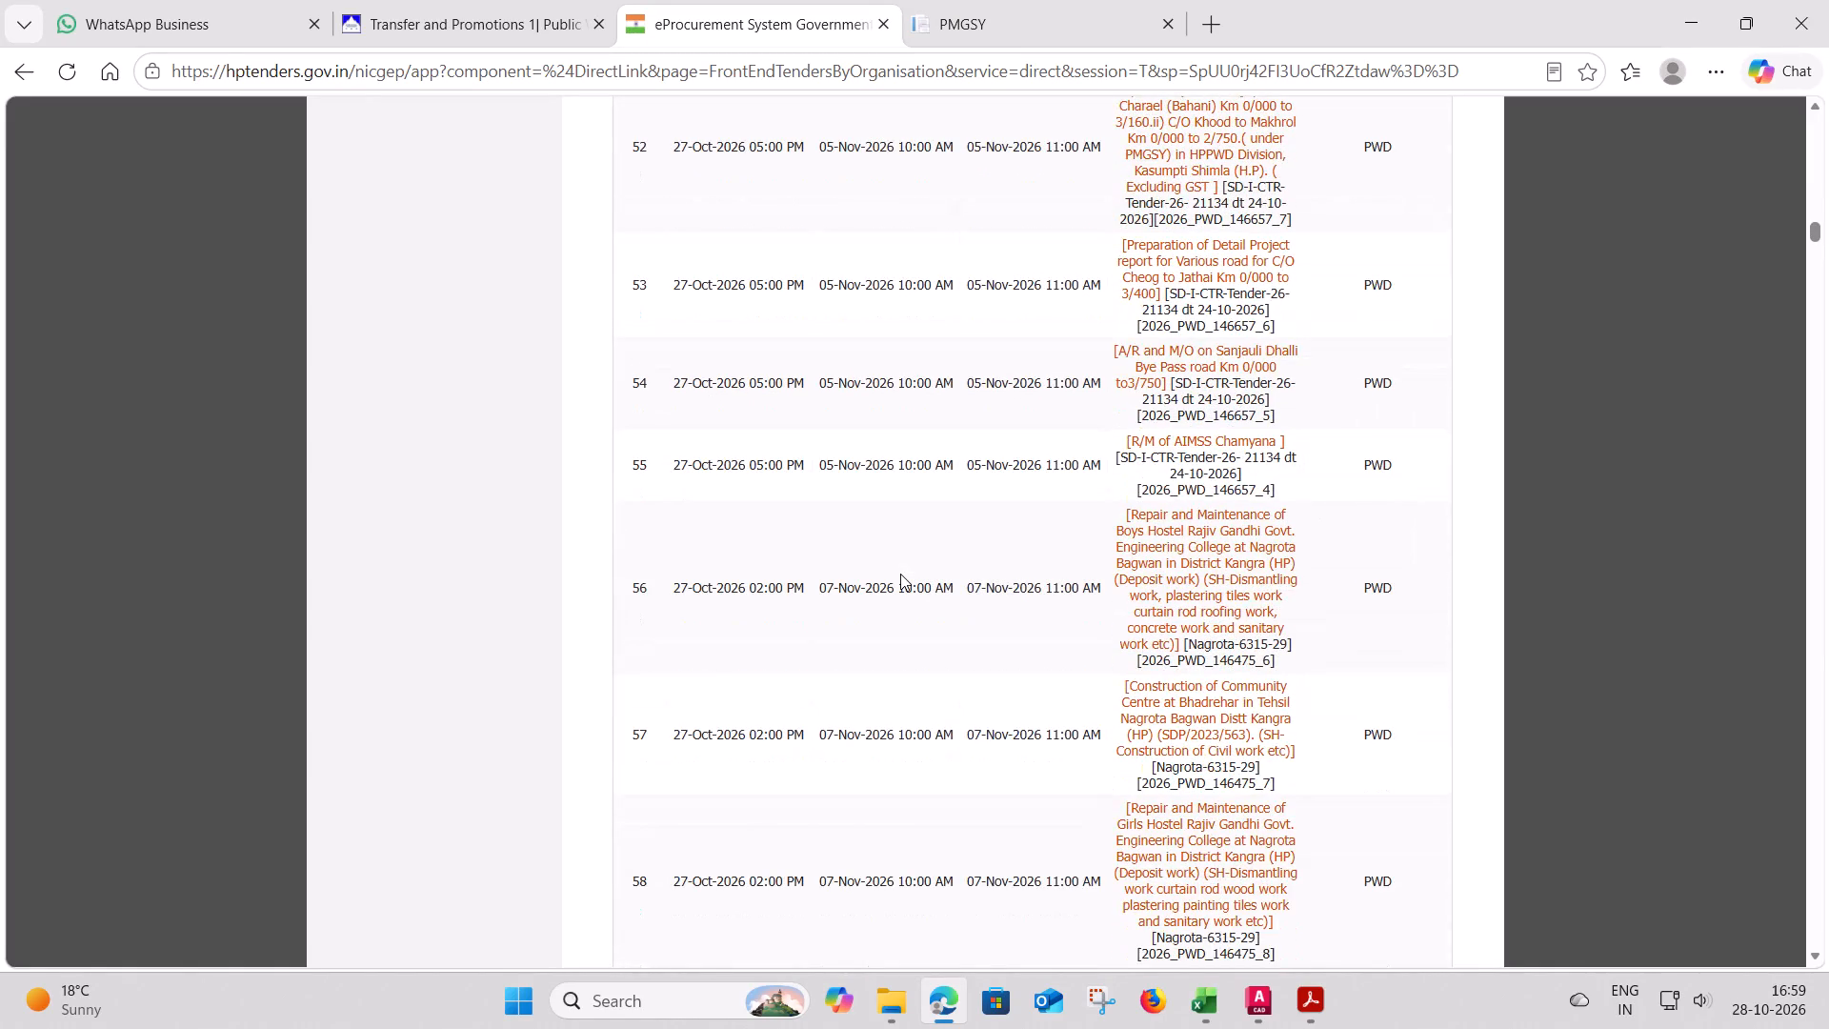
pyautogui.scroll(-2, 900, 574)
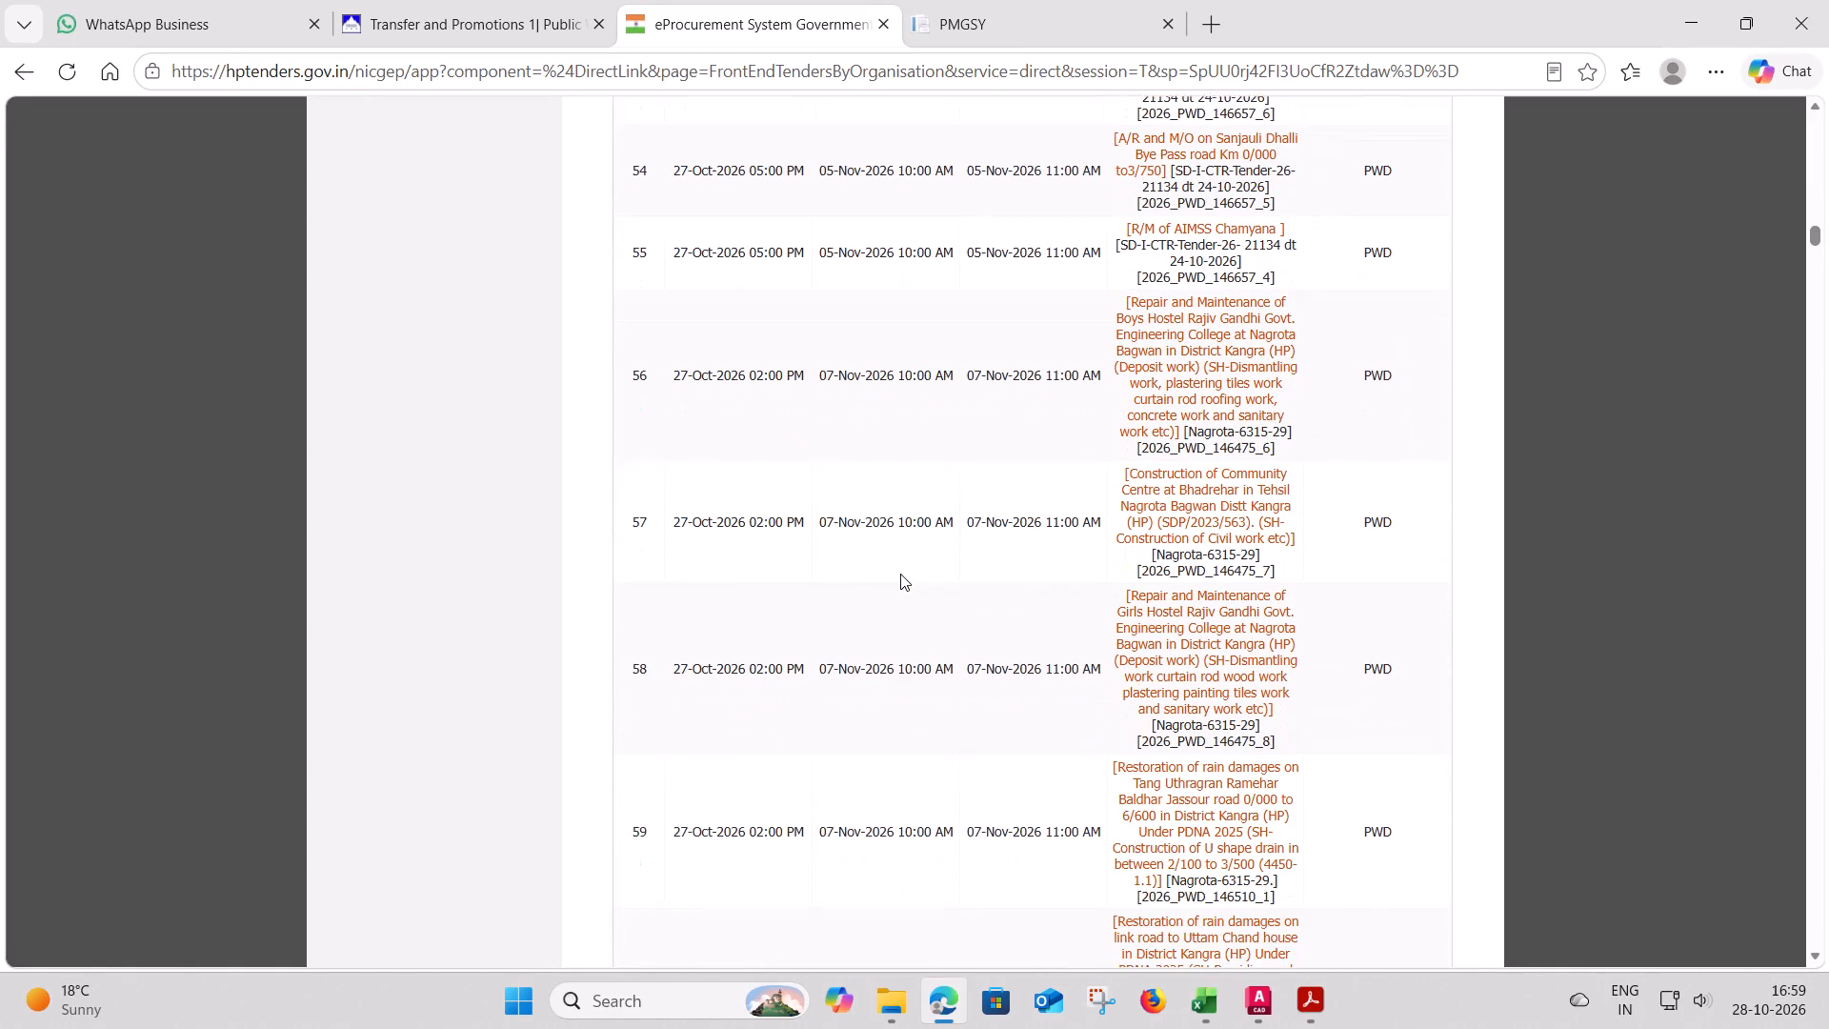
pyautogui.scroll(-3, 900, 574)
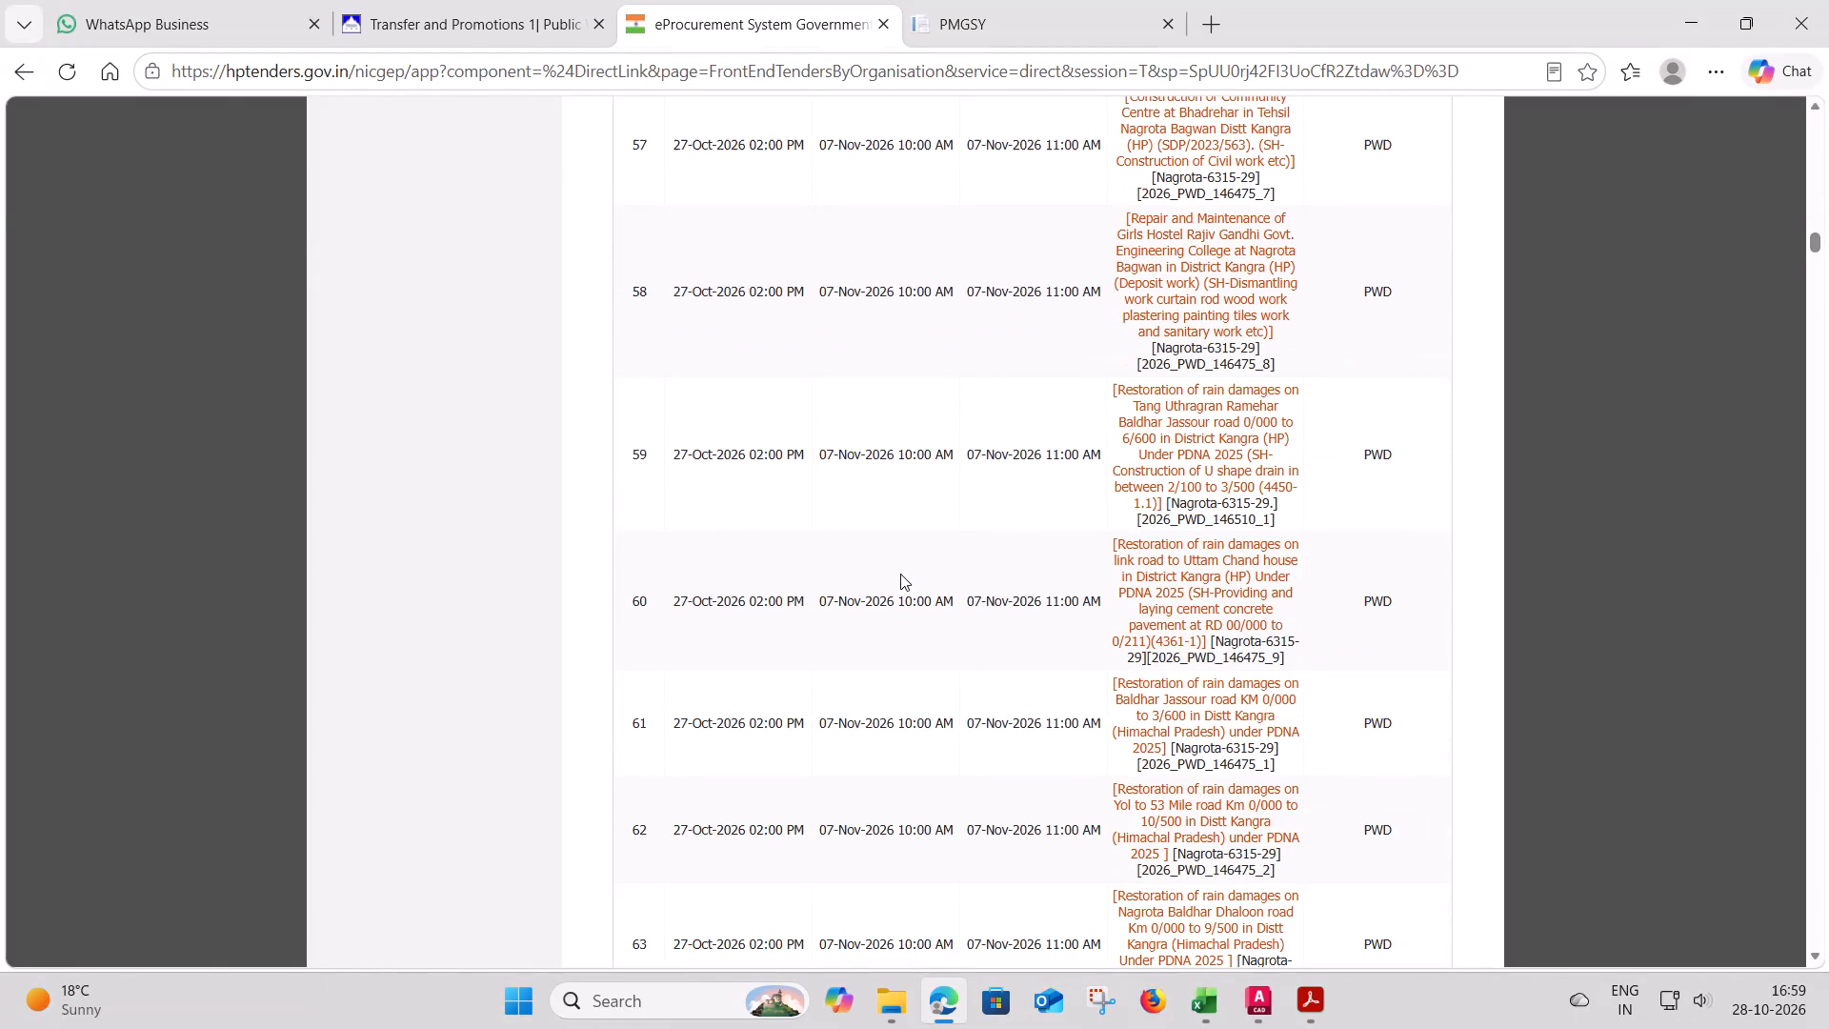
pyautogui.scroll(-4, 900, 574)
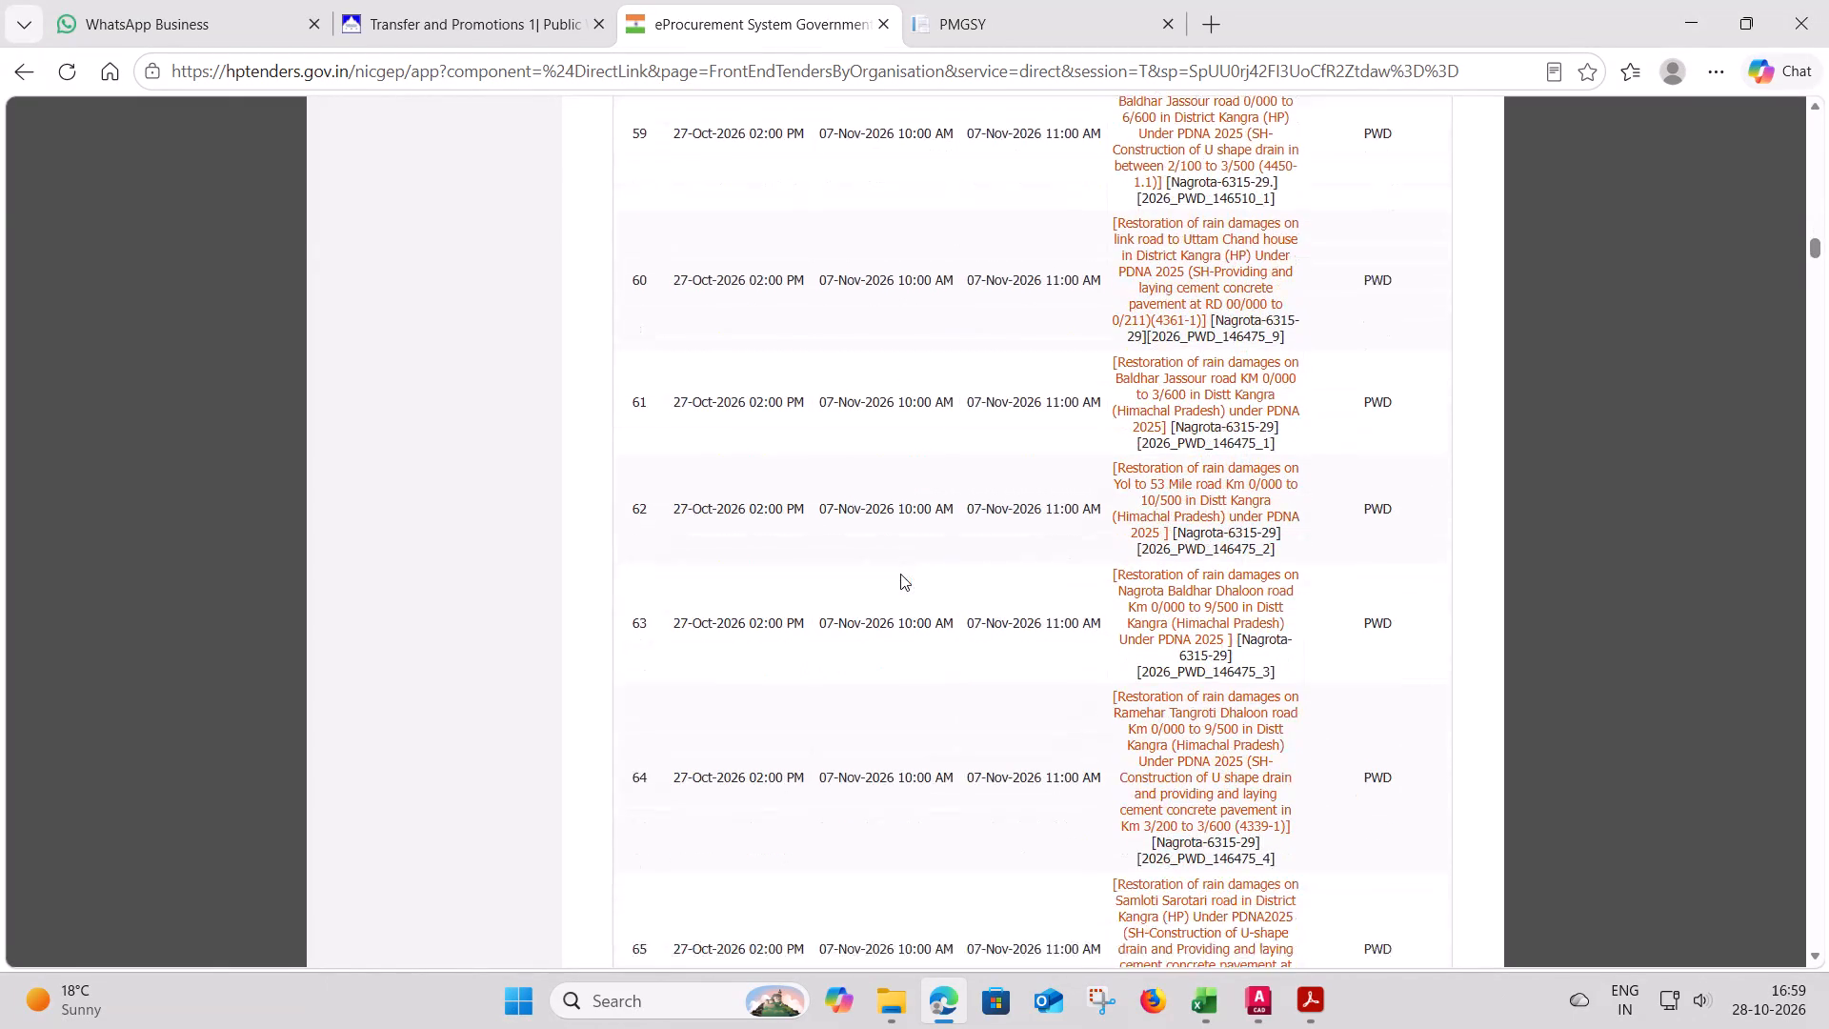
pyautogui.scroll(-3, 900, 574)
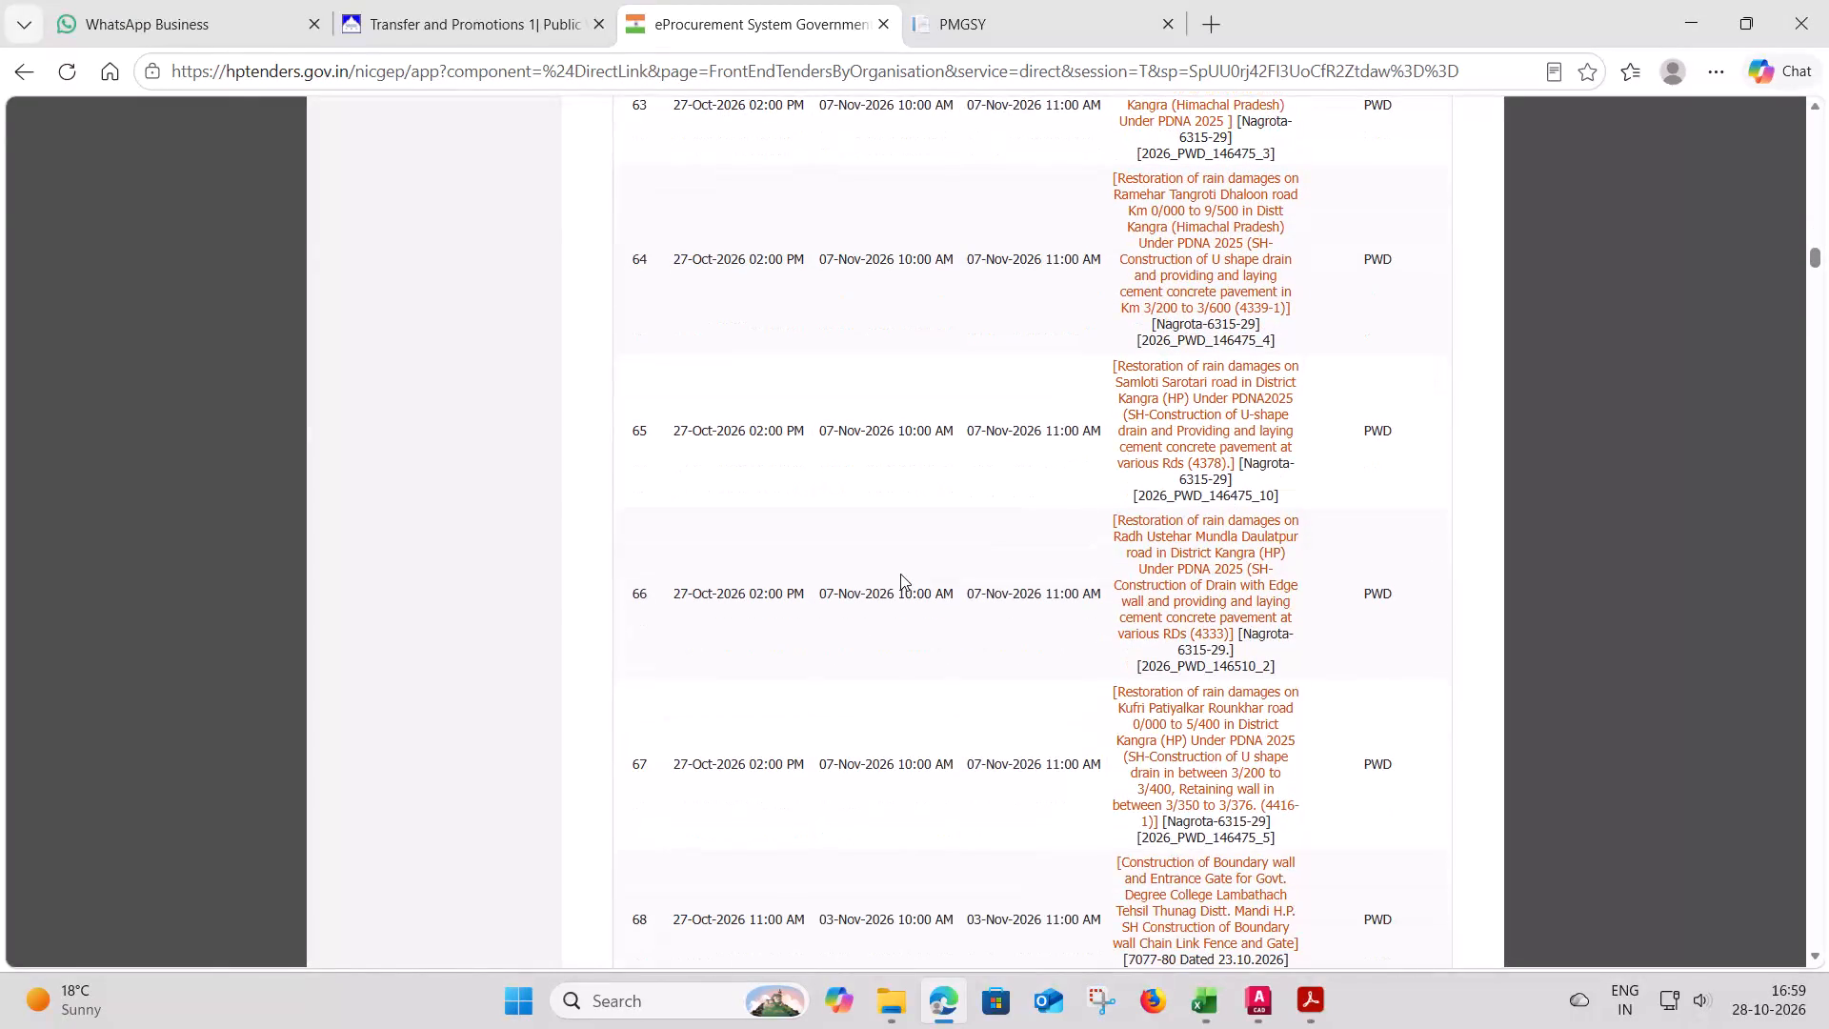
pyautogui.scroll(-2, 900, 574)
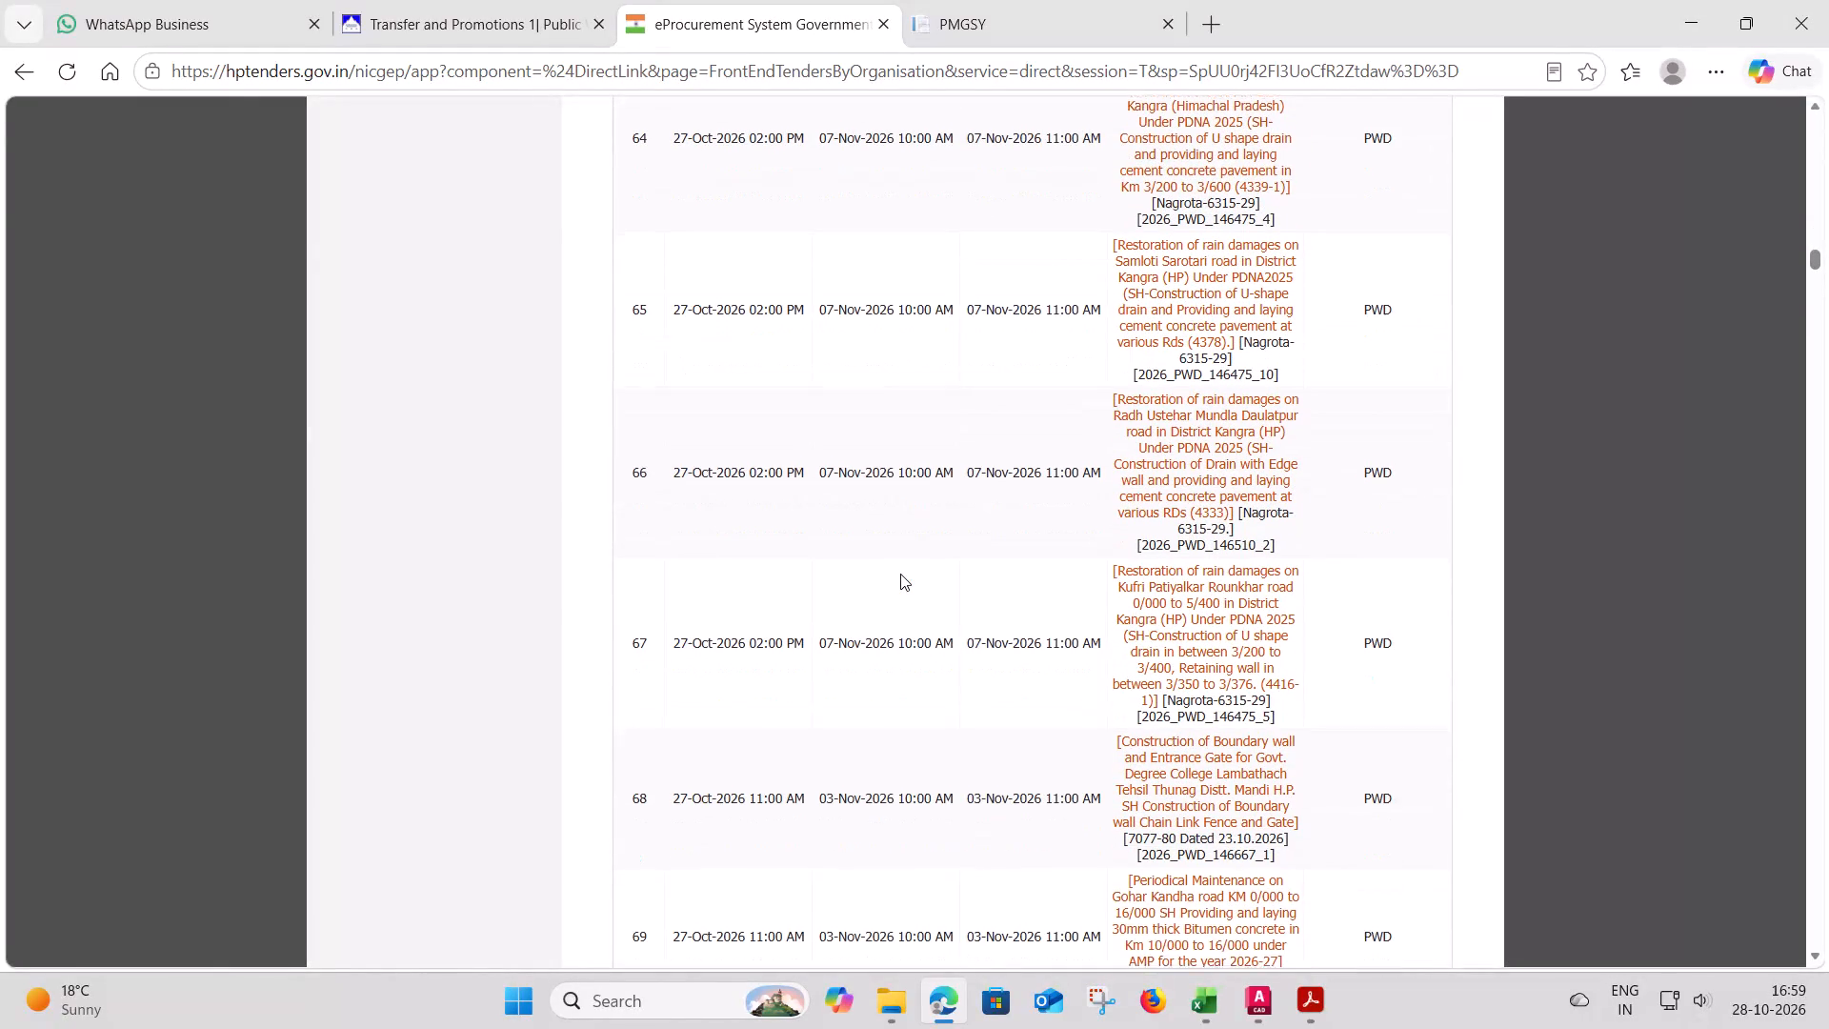
pyautogui.scroll(-3, 900, 574)
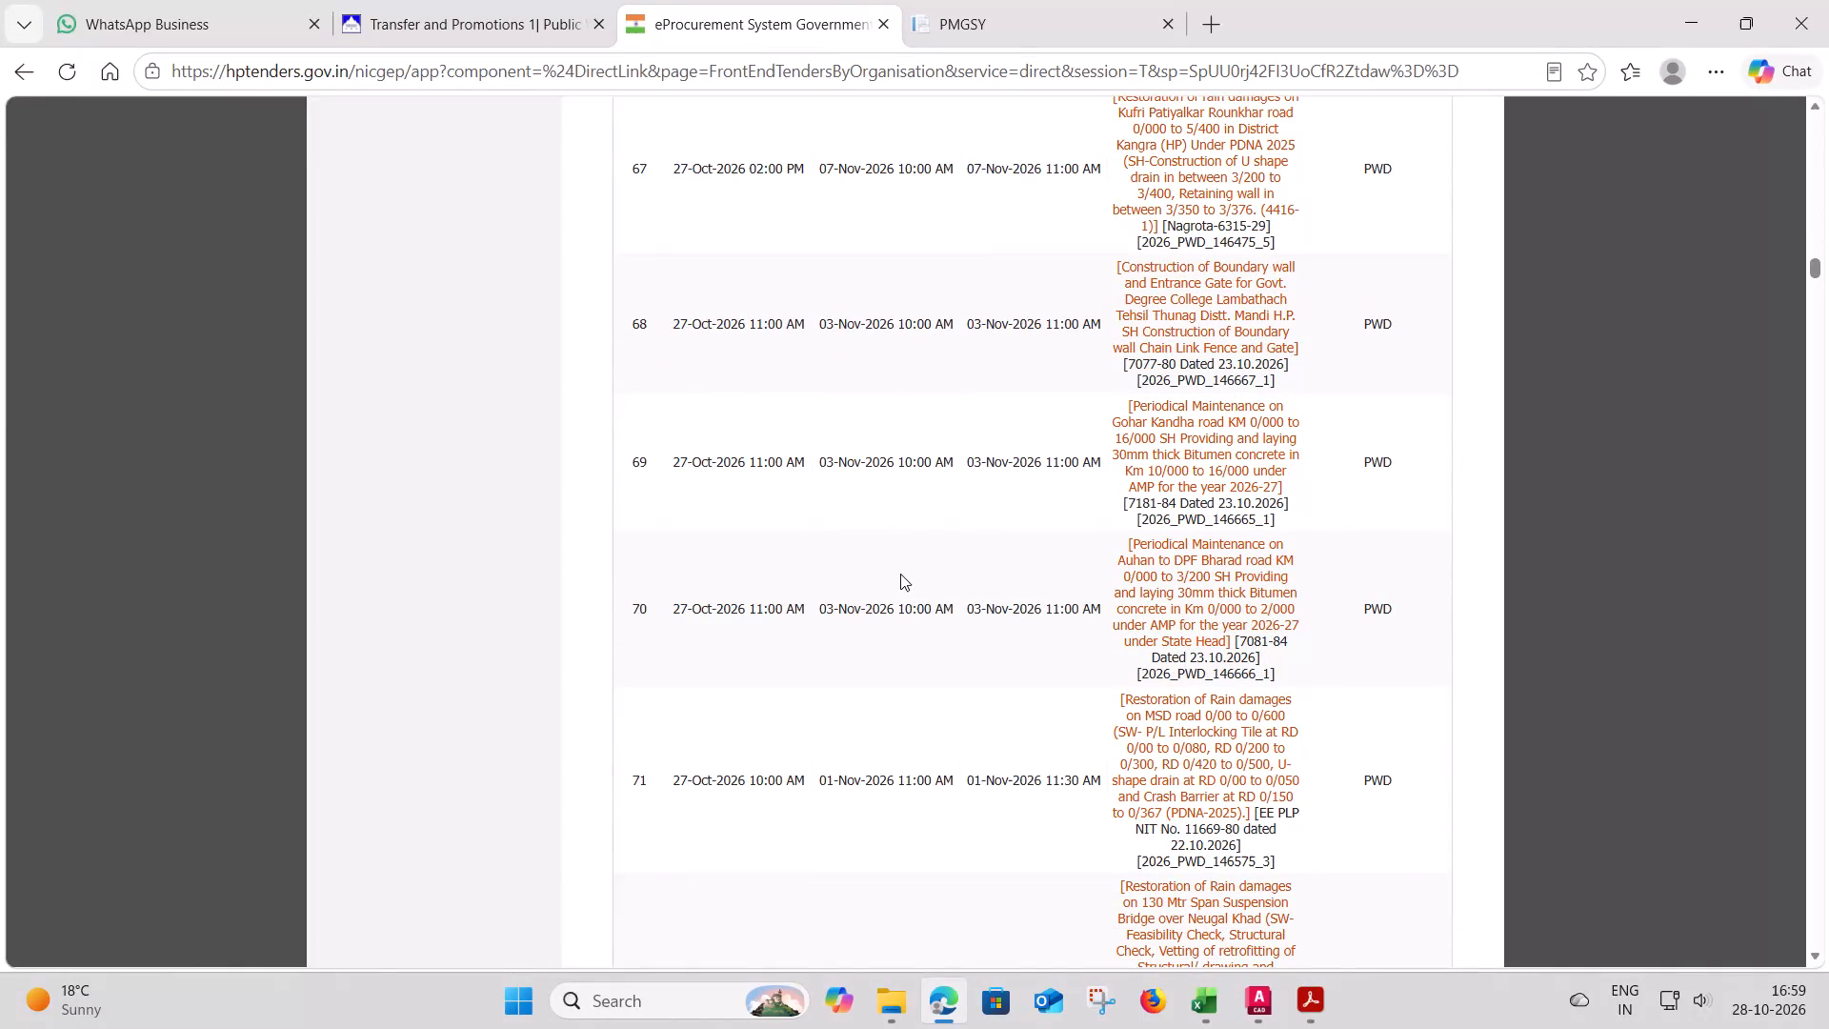
pyautogui.scroll(-3, 900, 574)
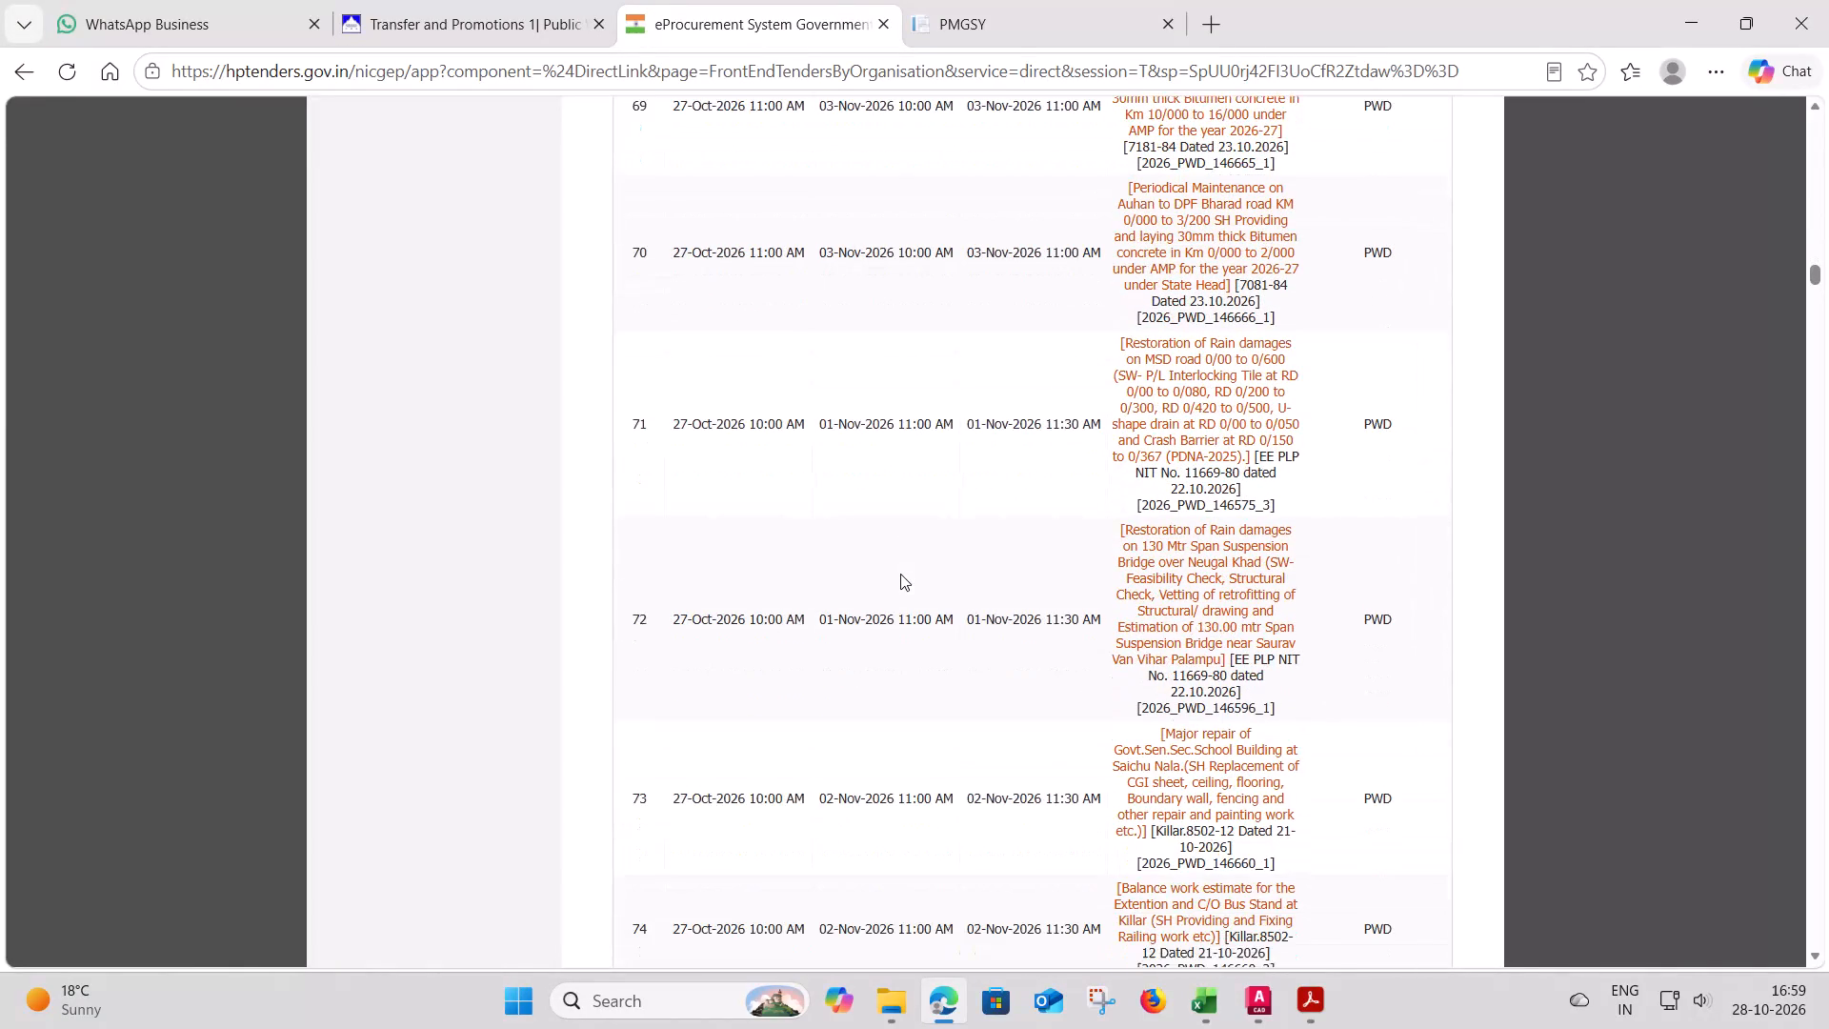
pyautogui.scroll(-1, 900, 574)
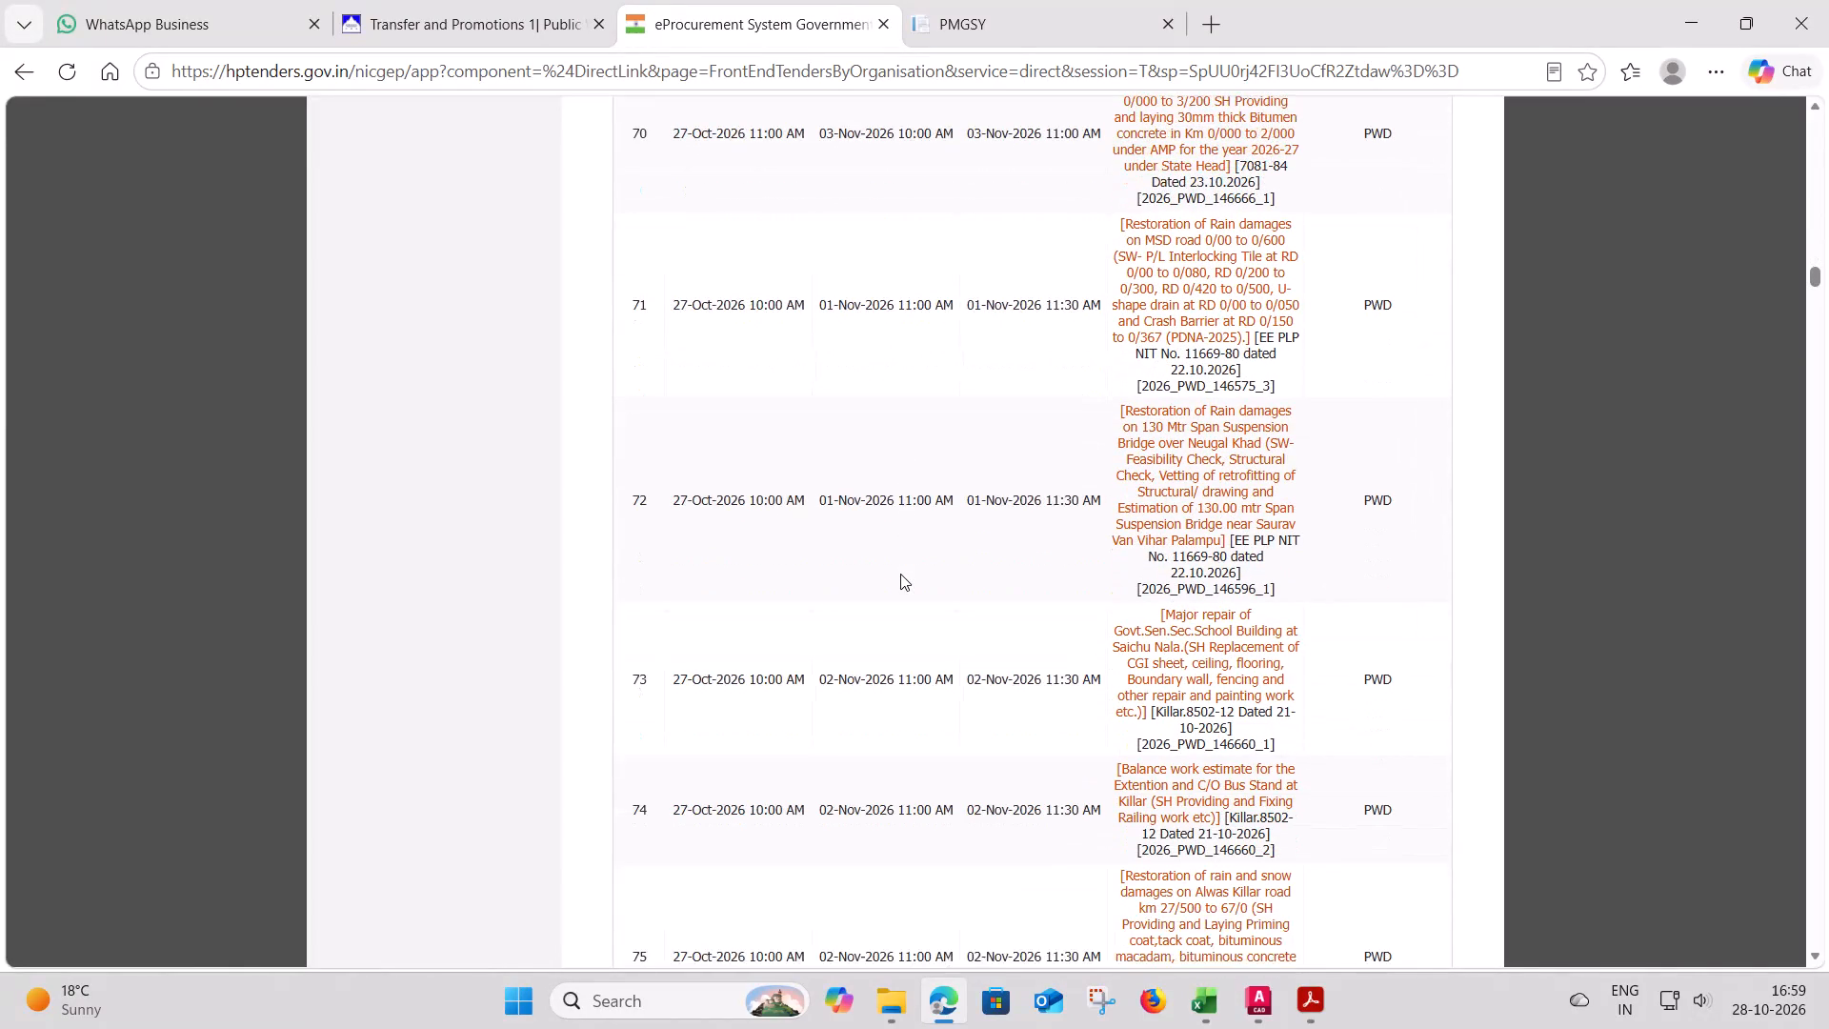
pyautogui.scroll(-1, 900, 574)
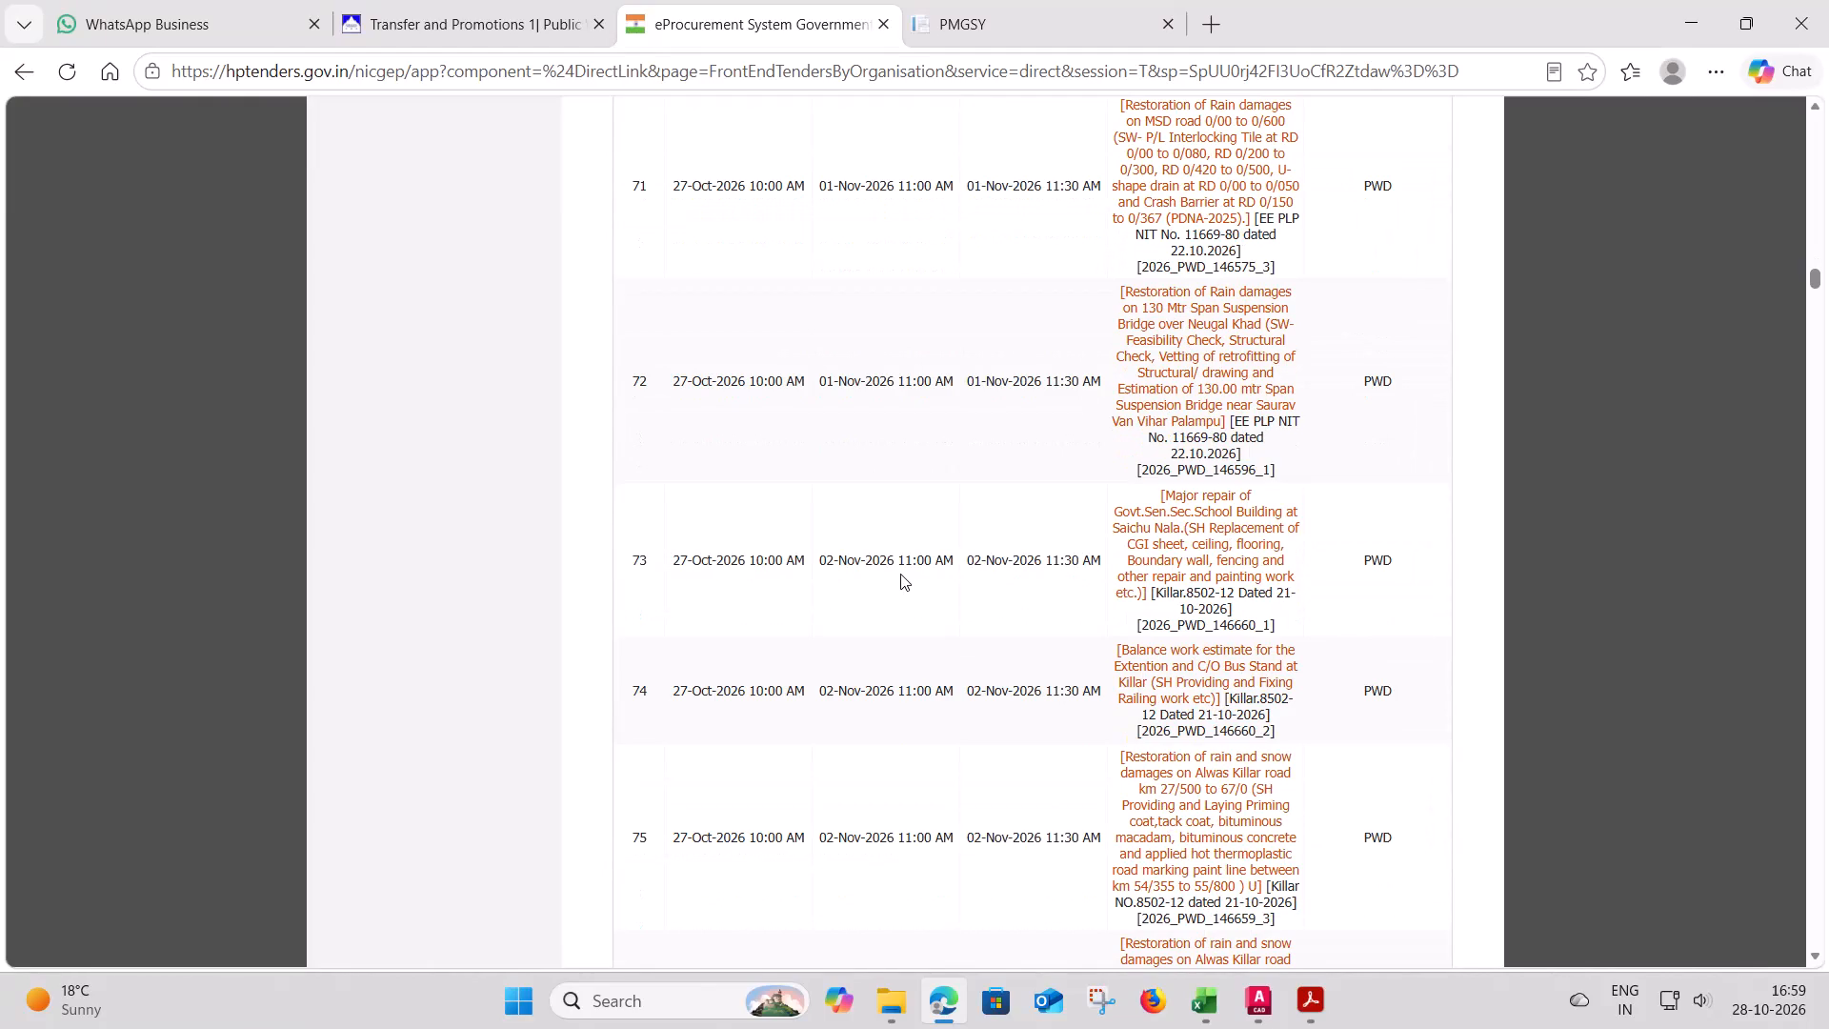
pyautogui.scroll(-1, 900, 574)
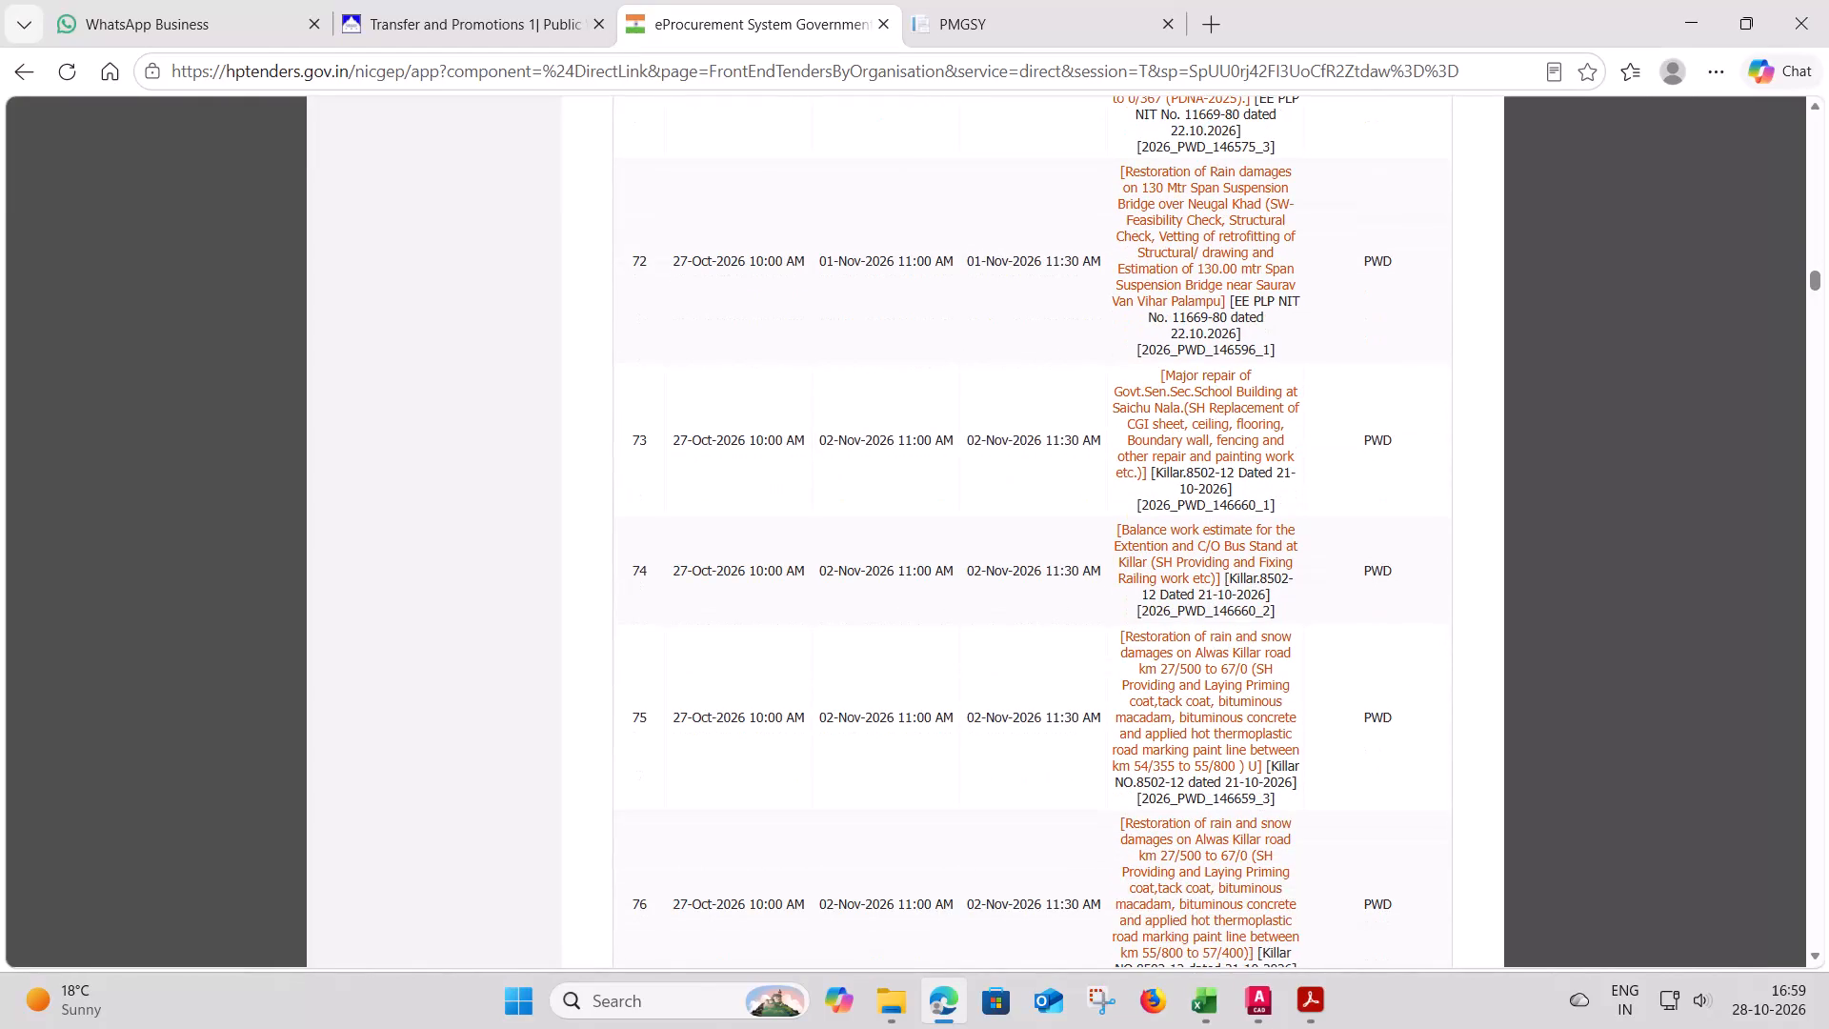
pyautogui.scroll(-3, 900, 574)
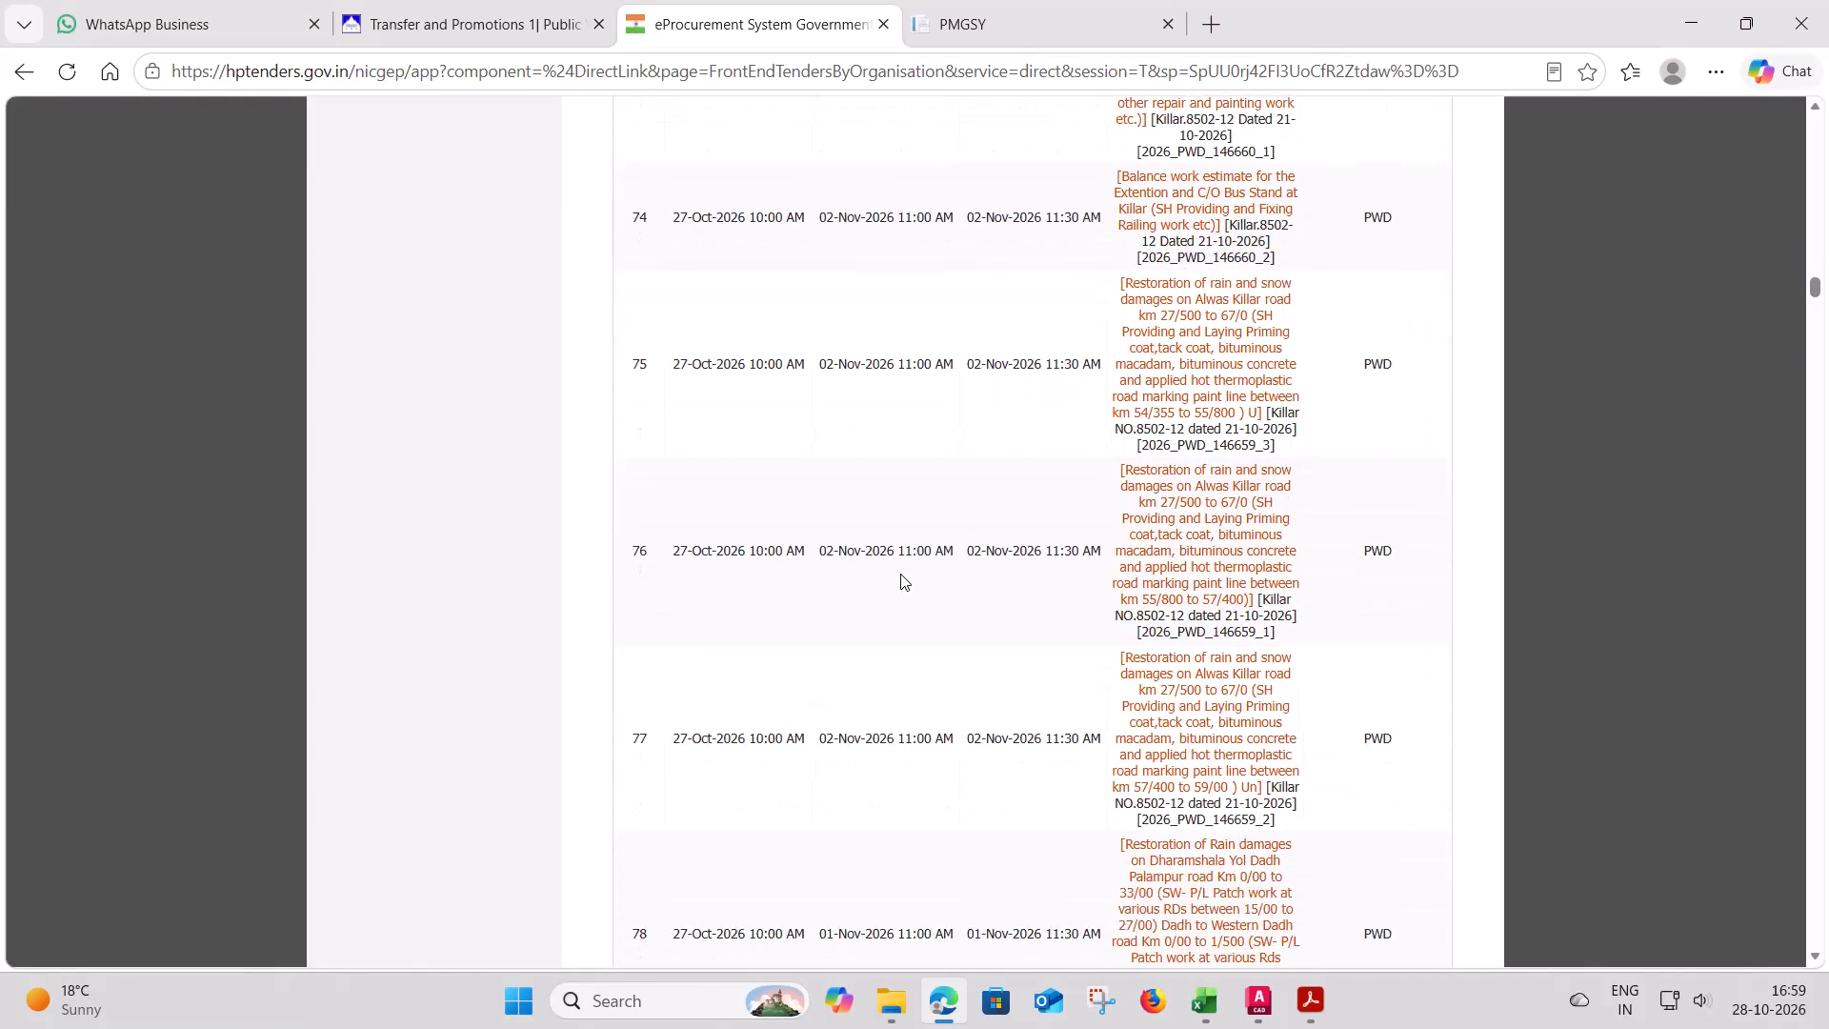
pyautogui.scroll(-3, 900, 574)
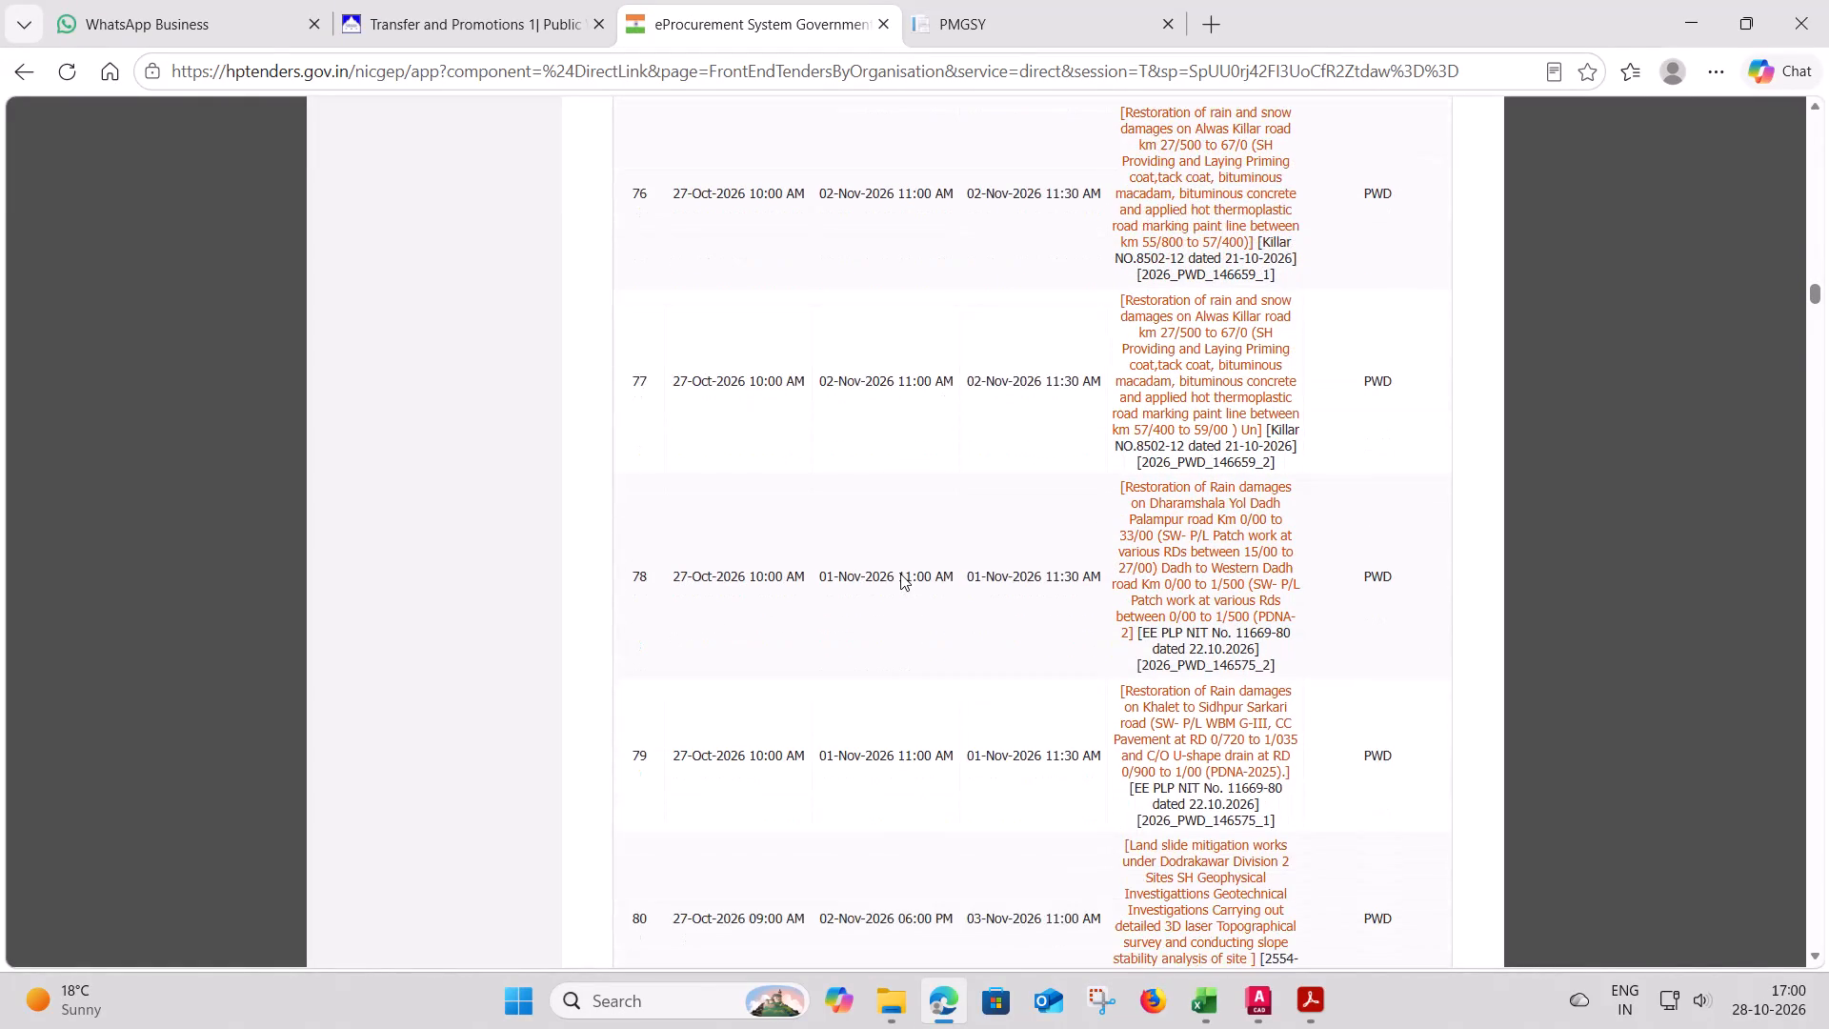
pyautogui.scroll(-1, 900, 574)
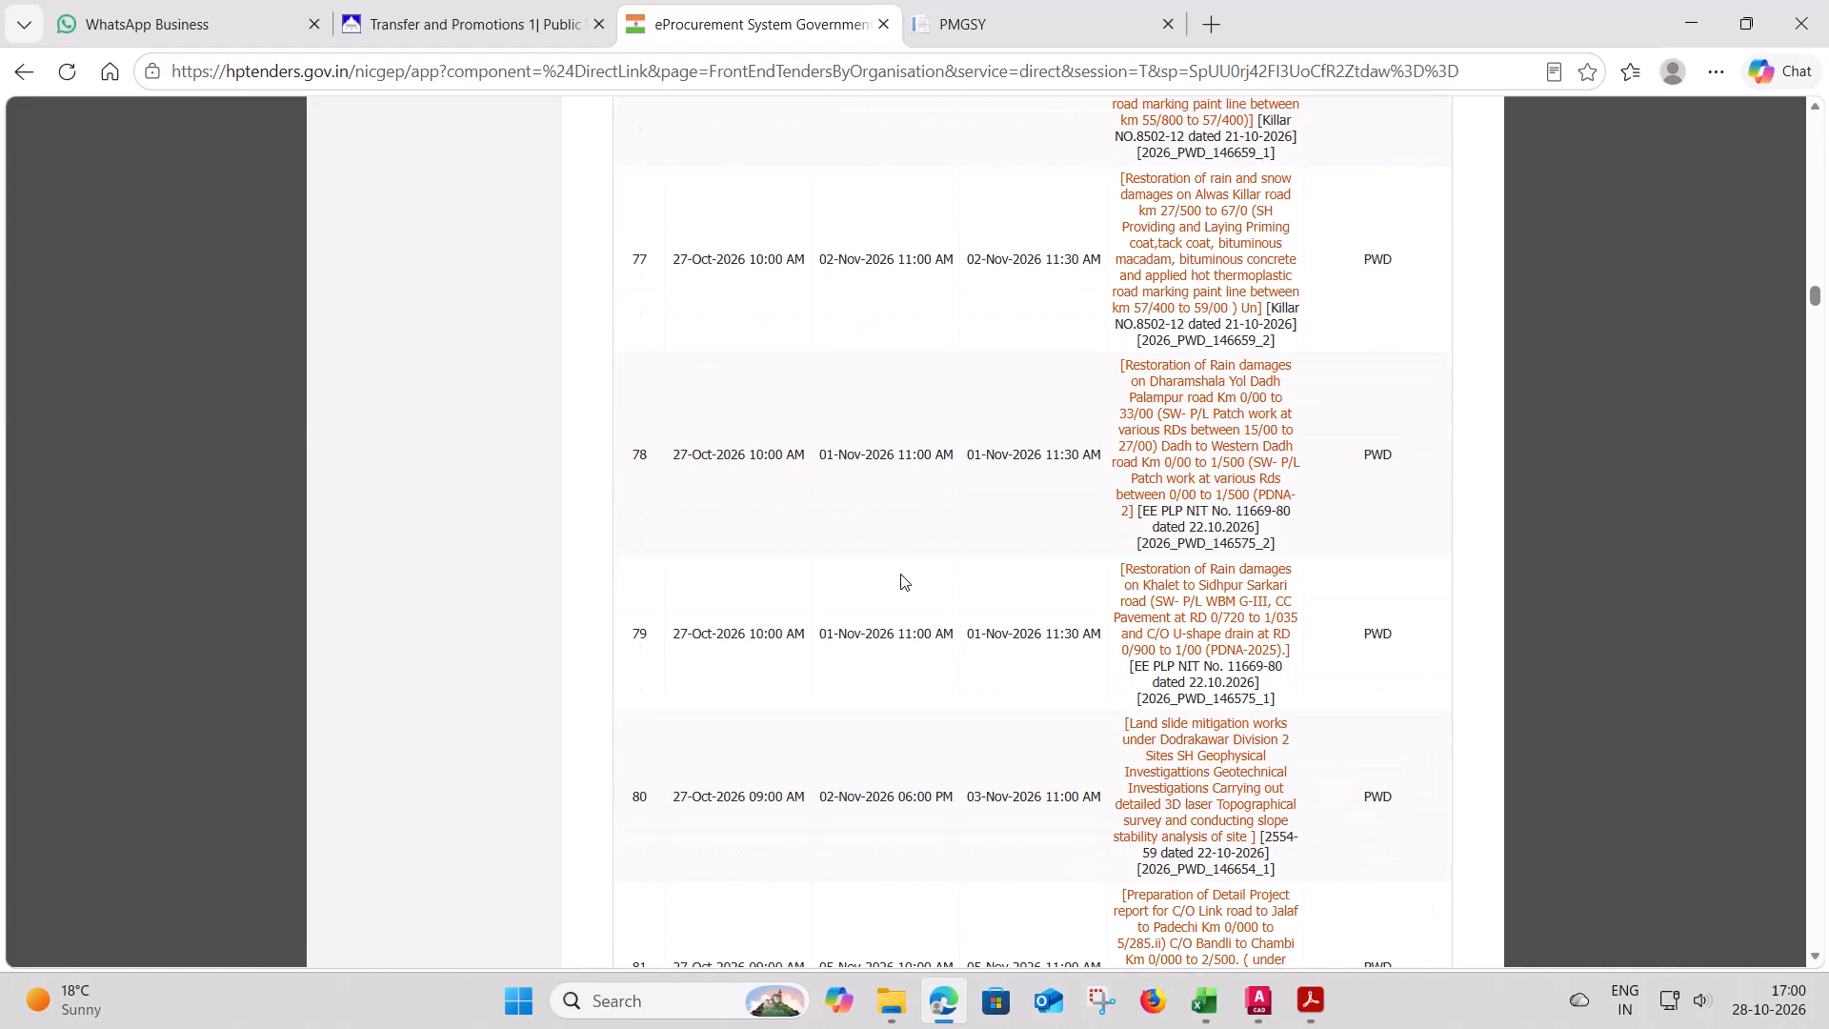
pyautogui.scroll(-2, 900, 574)
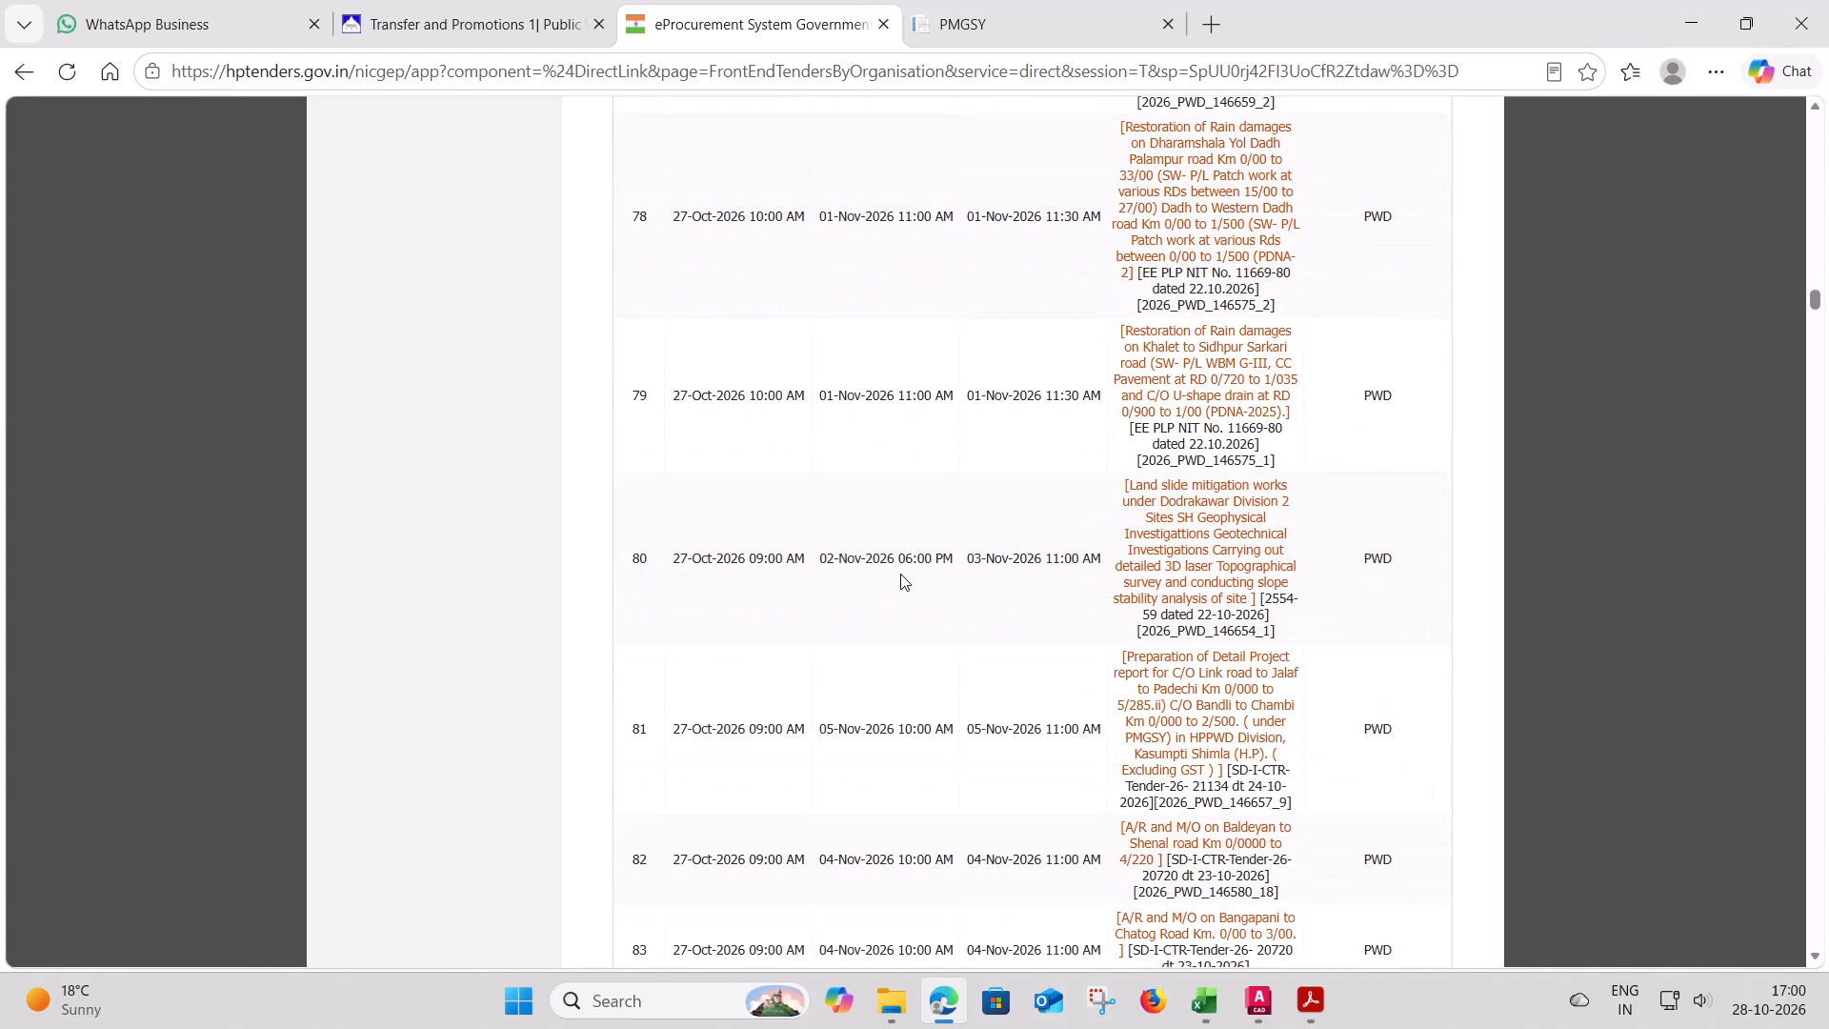
pyautogui.scroll(-1, 900, 574)
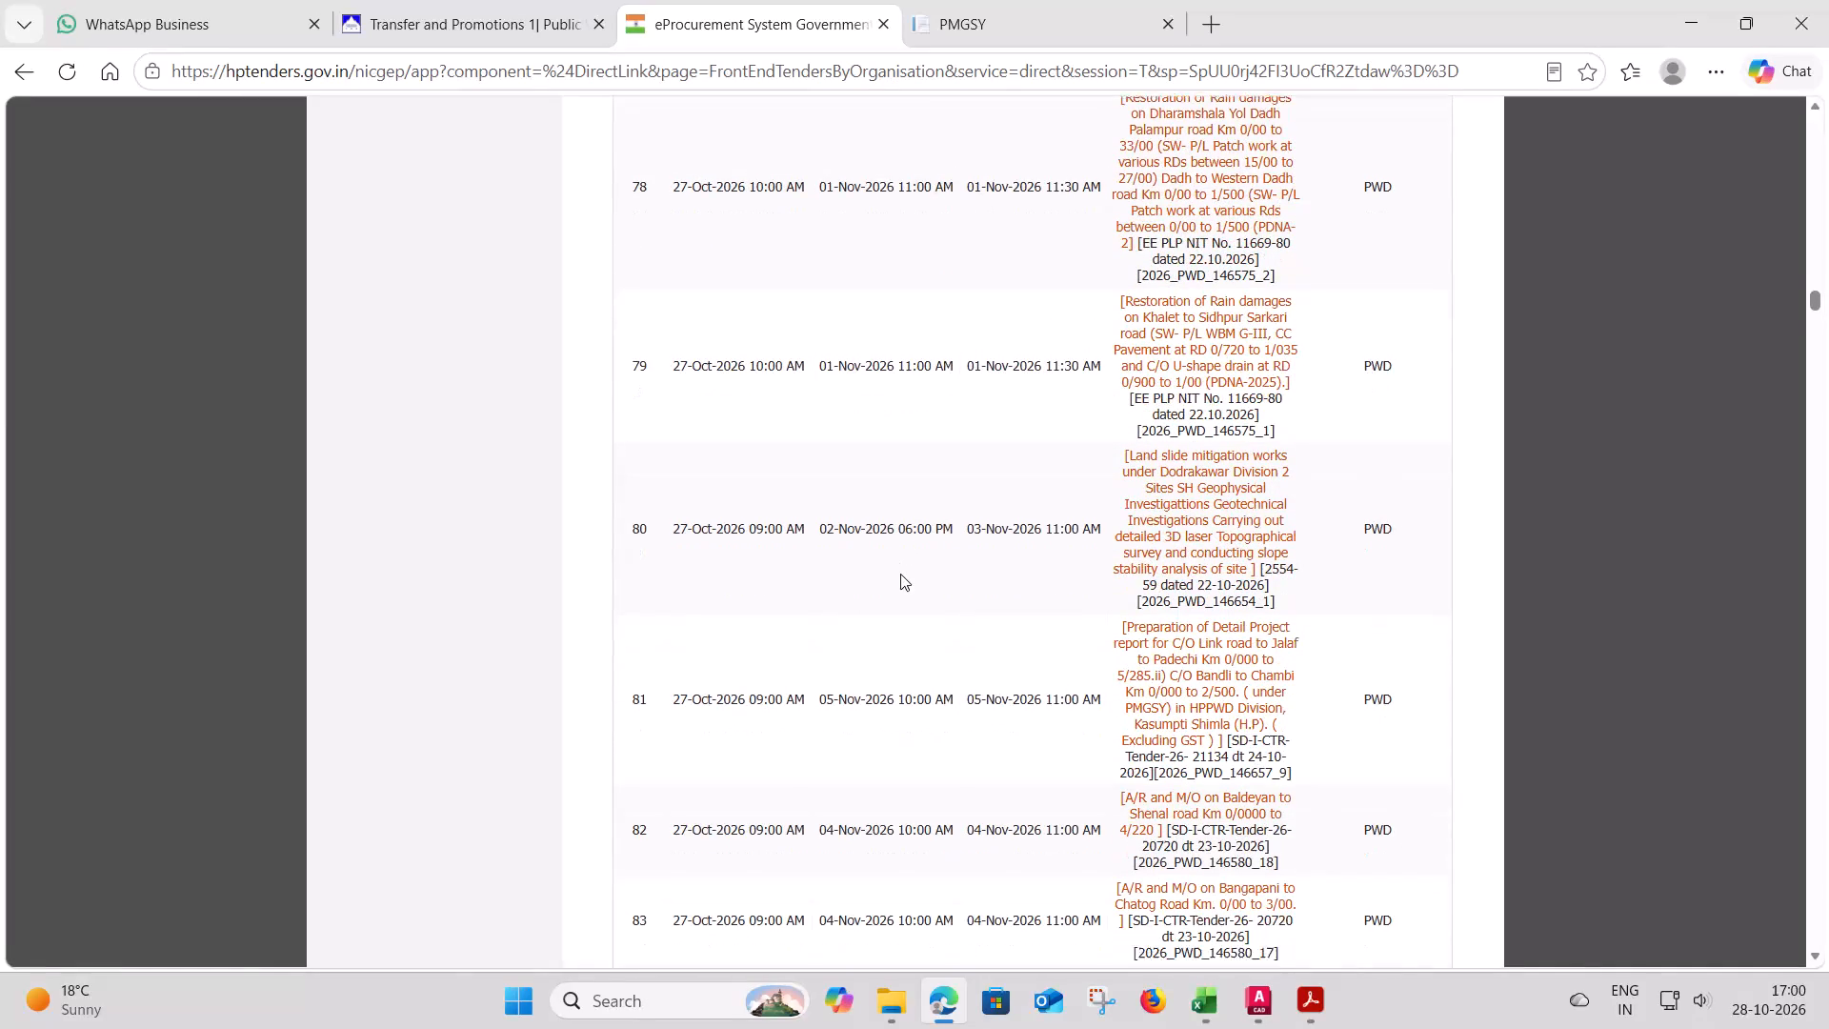
pyautogui.scroll(-19, 900, 574)
pyautogui.scroll(-9, 900, 574)
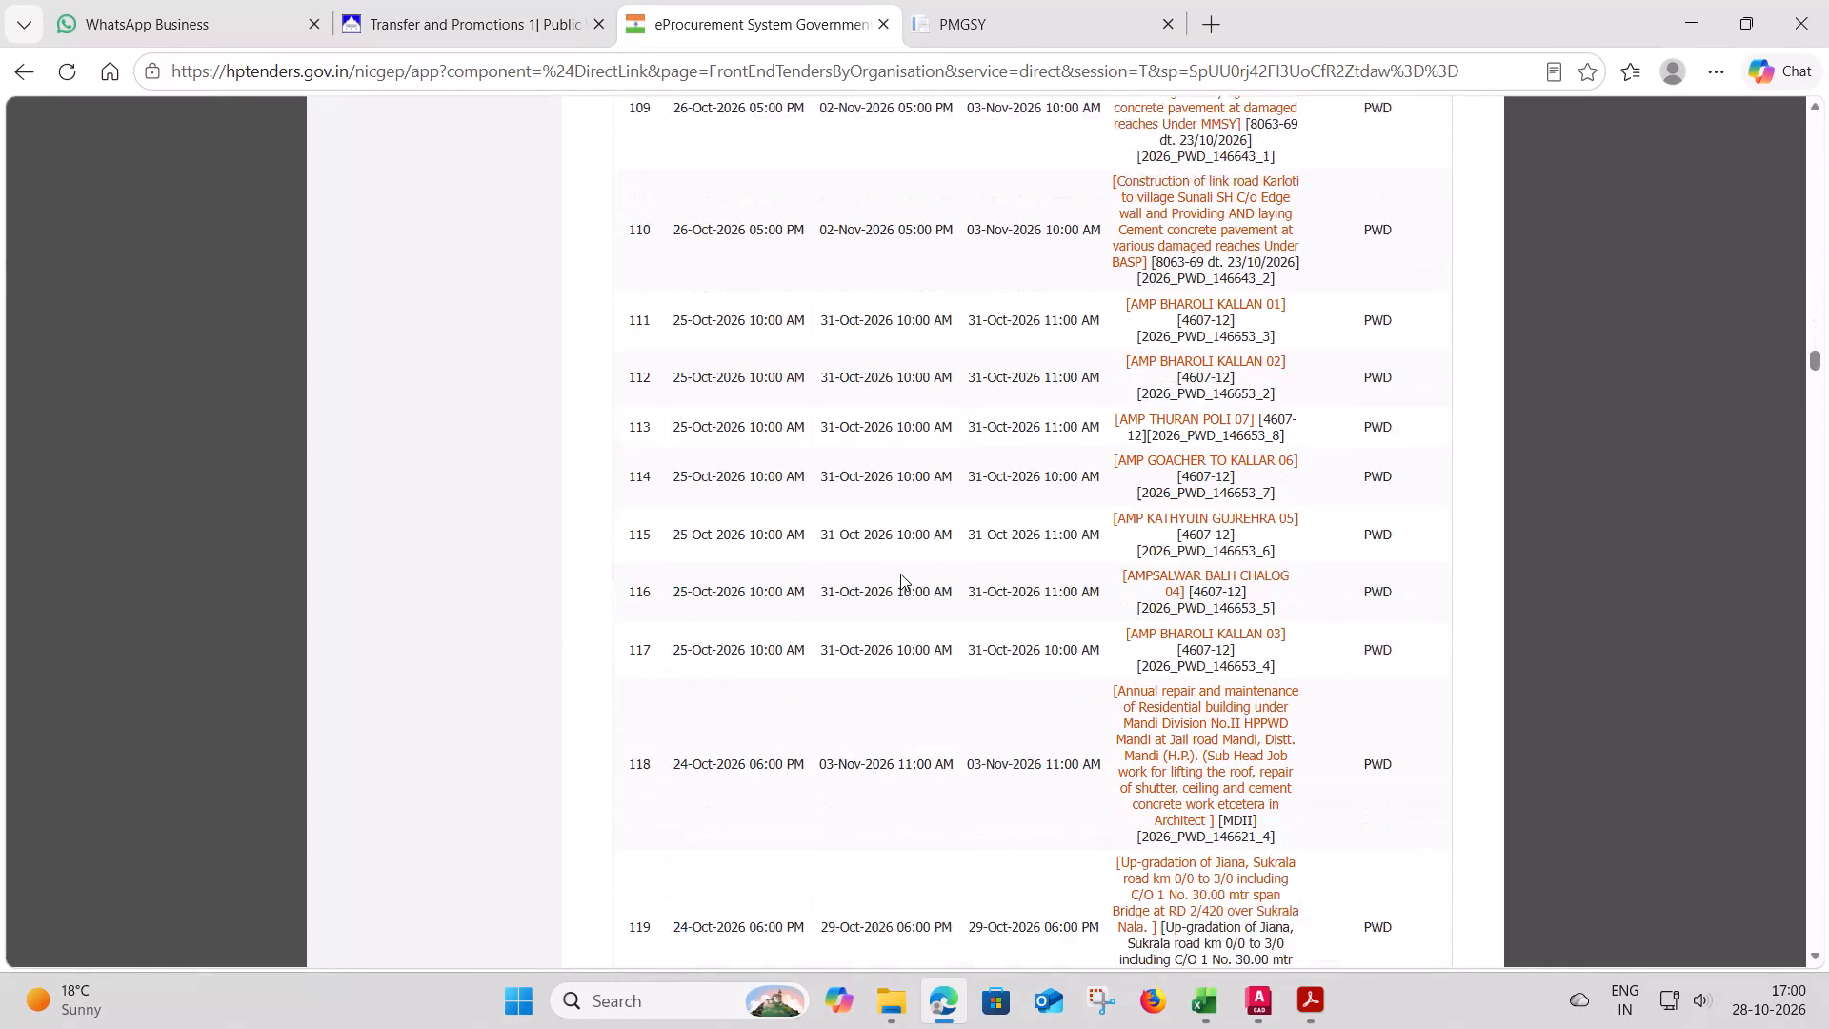
pyautogui.scroll(2, 900, 574)
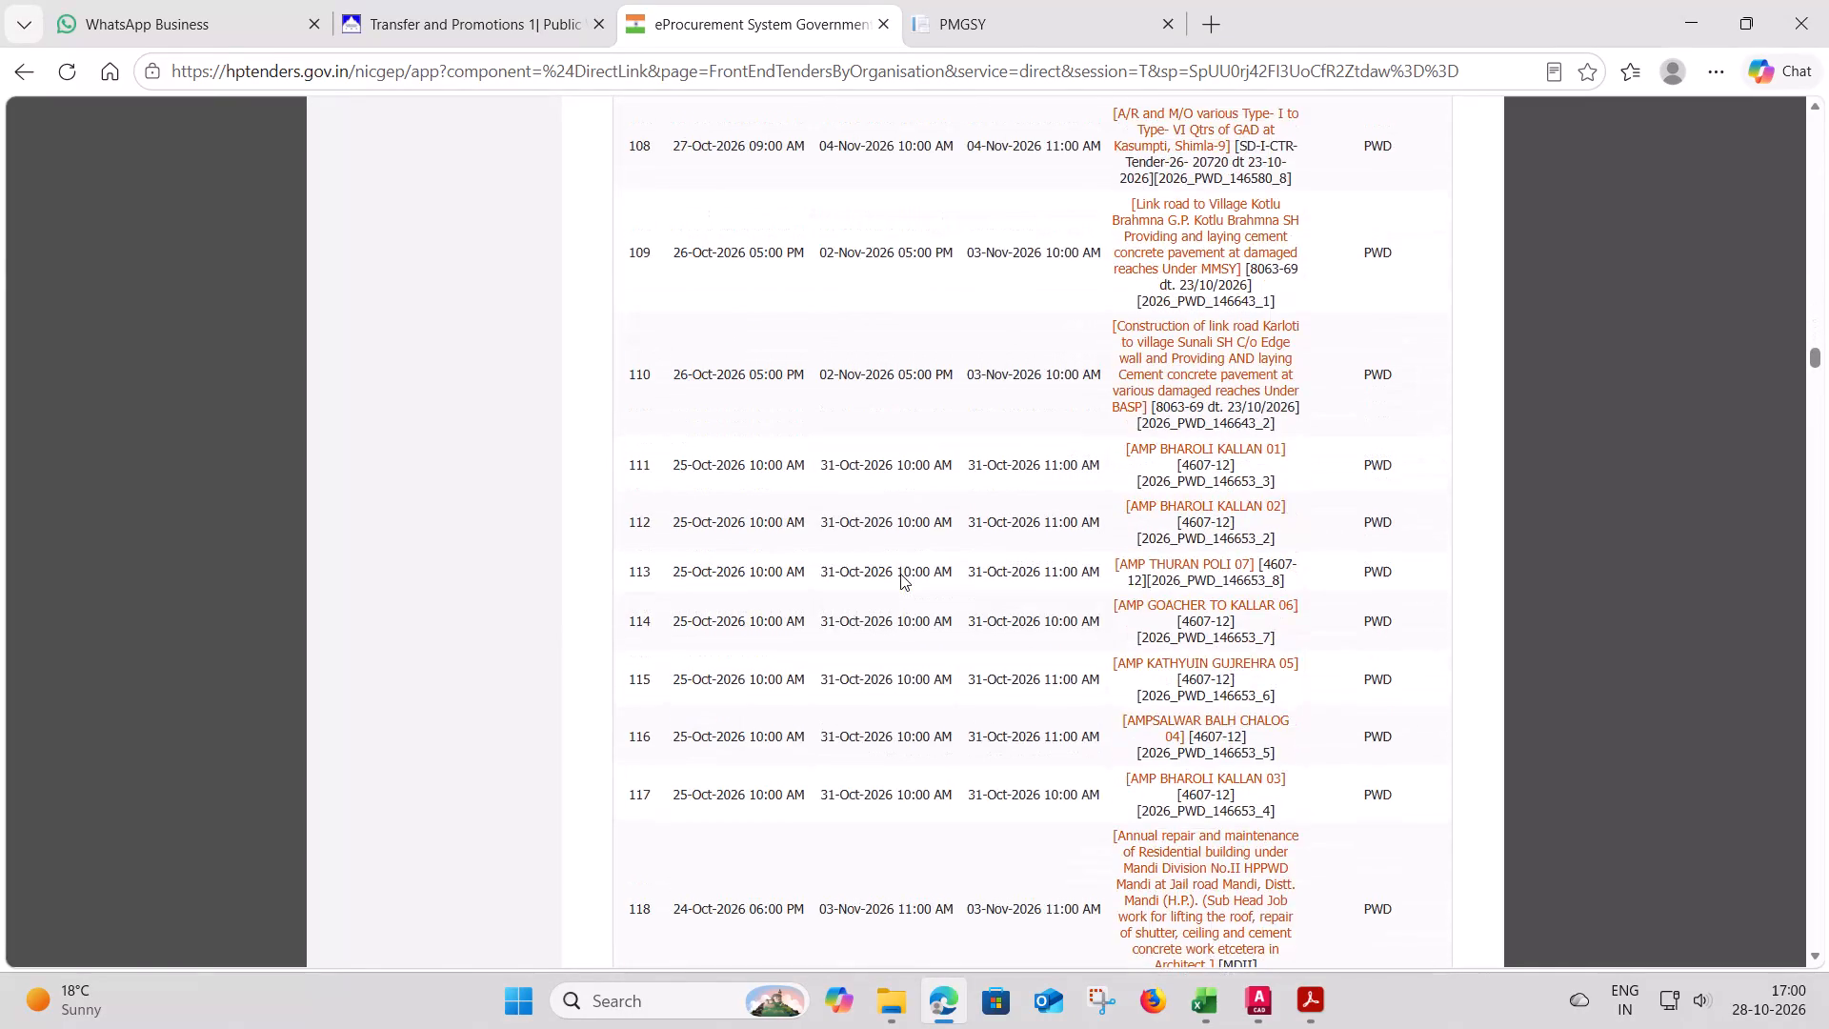
pyautogui.scroll(1, 900, 574)
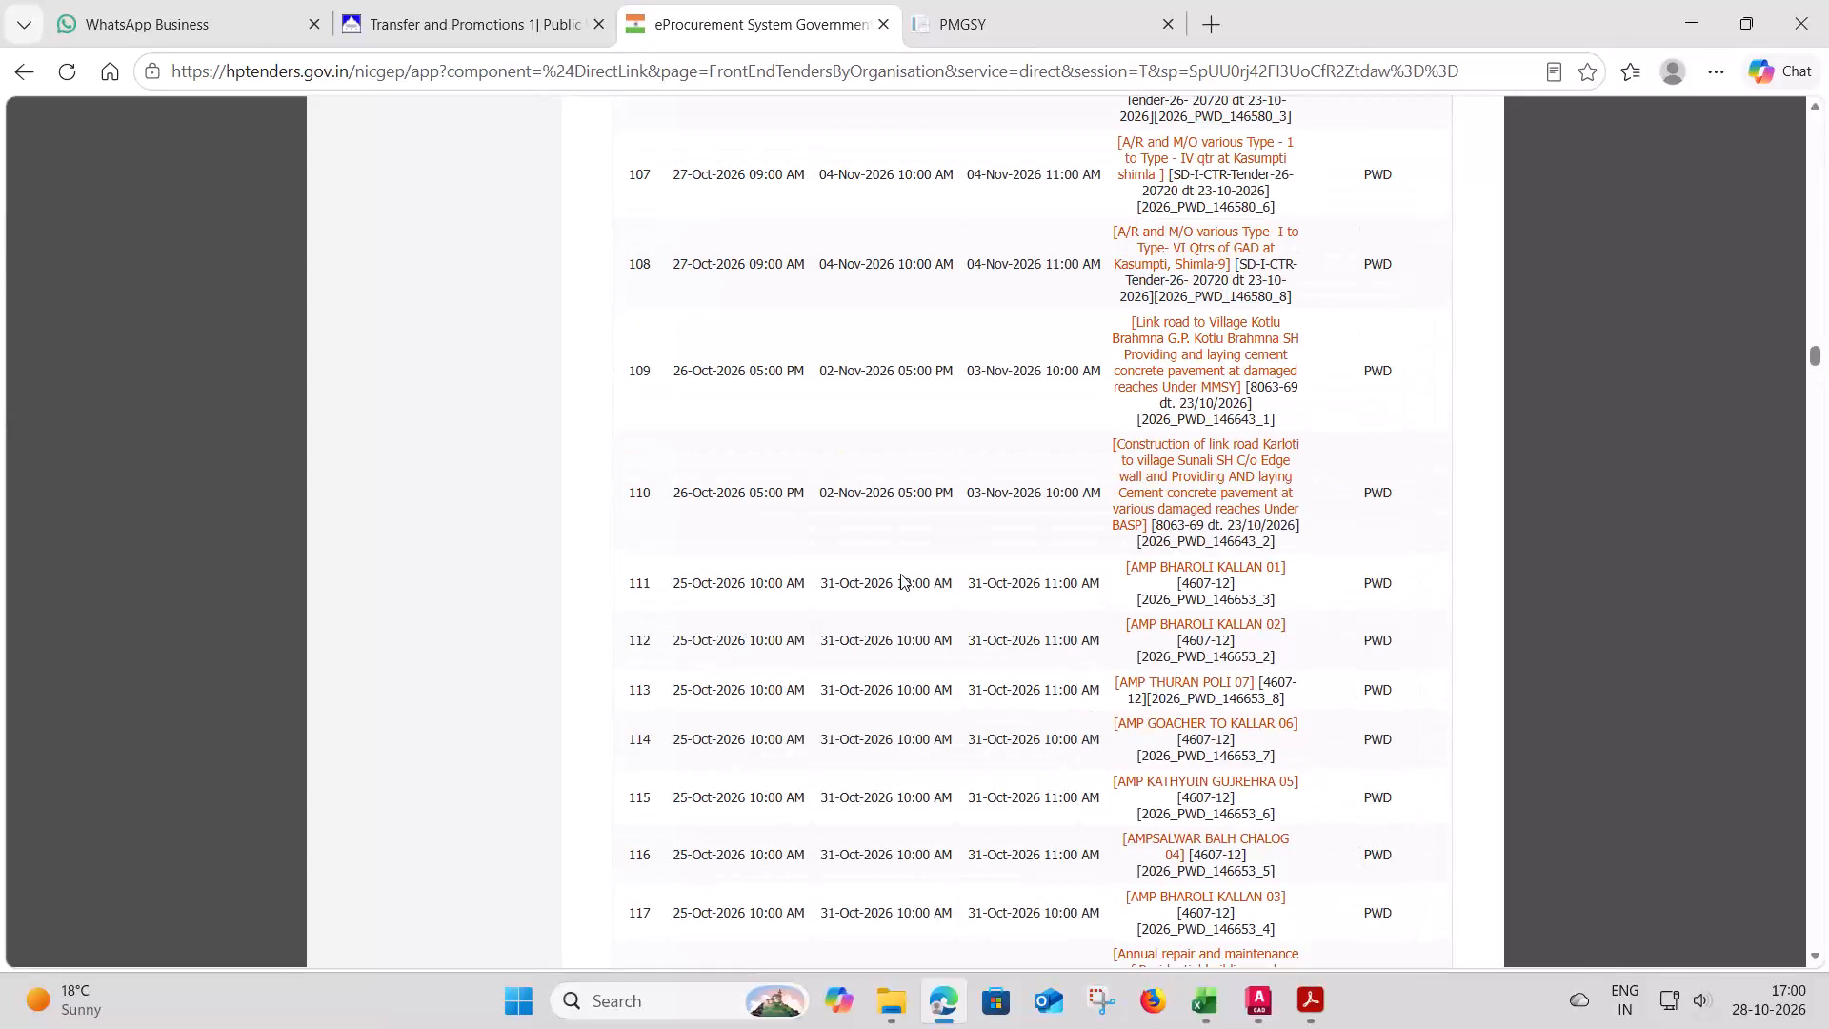
pyautogui.scroll(-3, 900, 574)
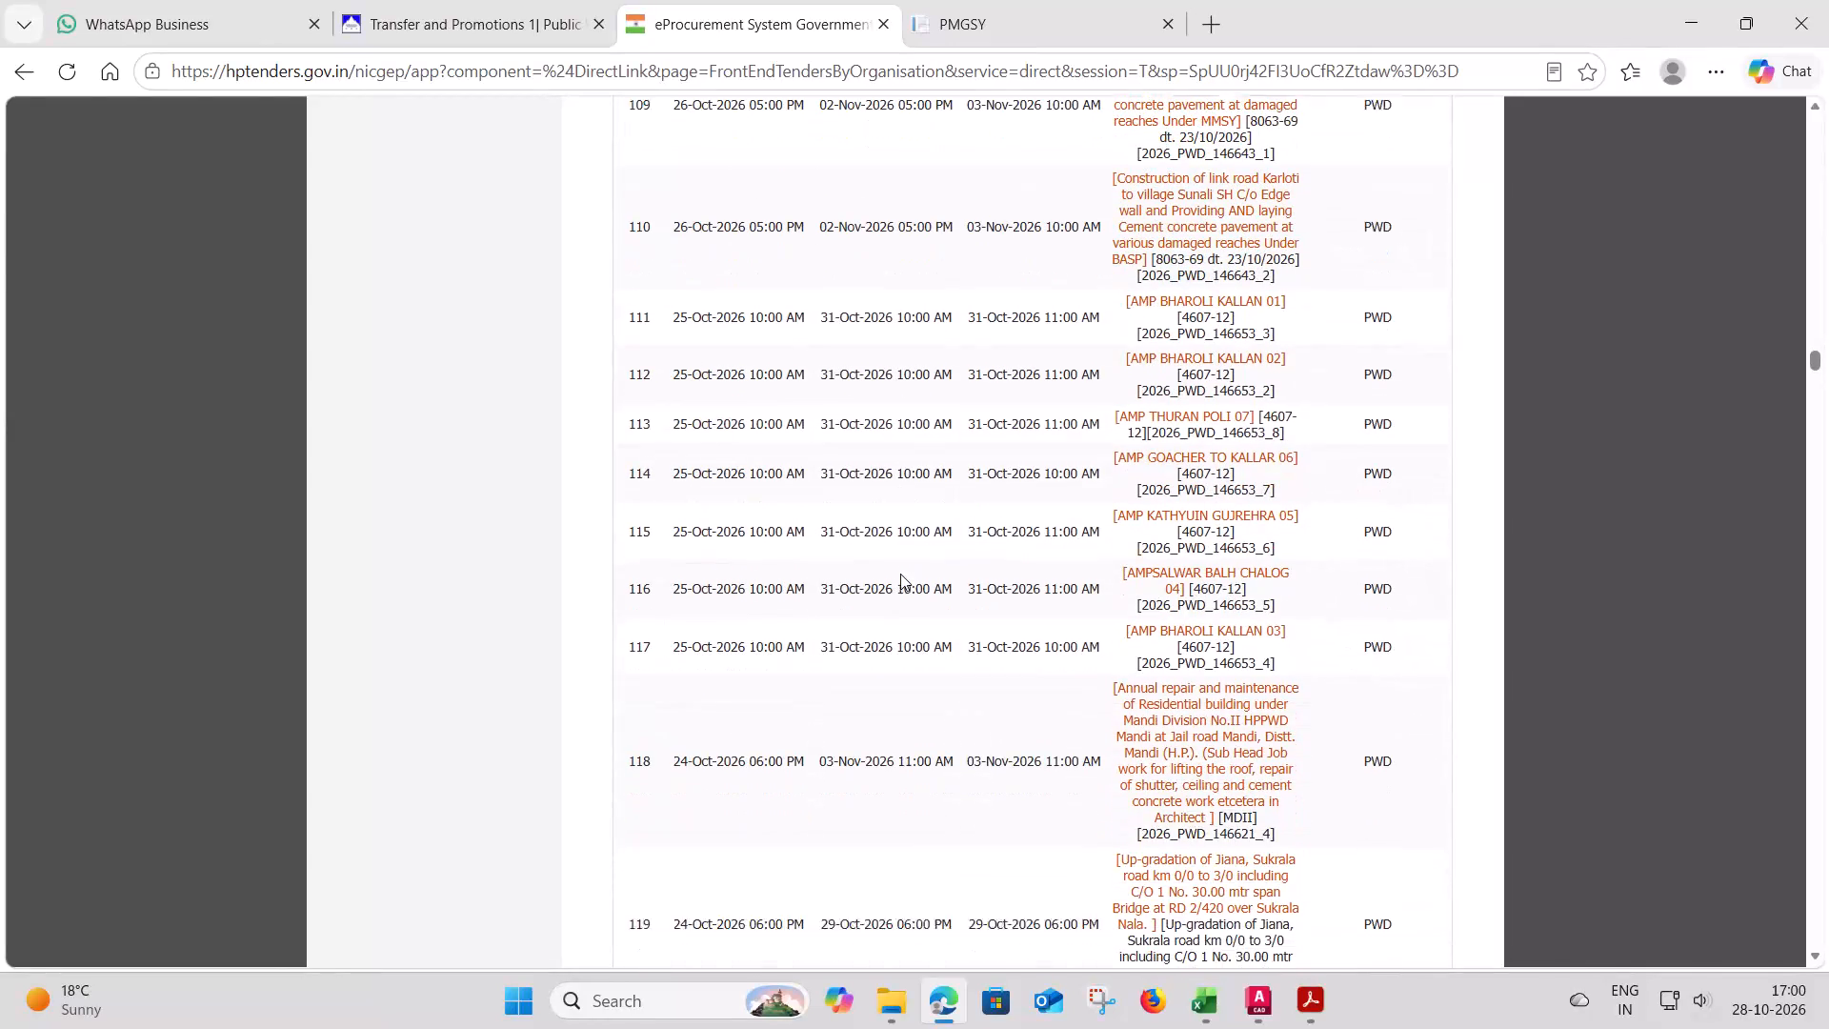
pyautogui.scroll(-1, 900, 574)
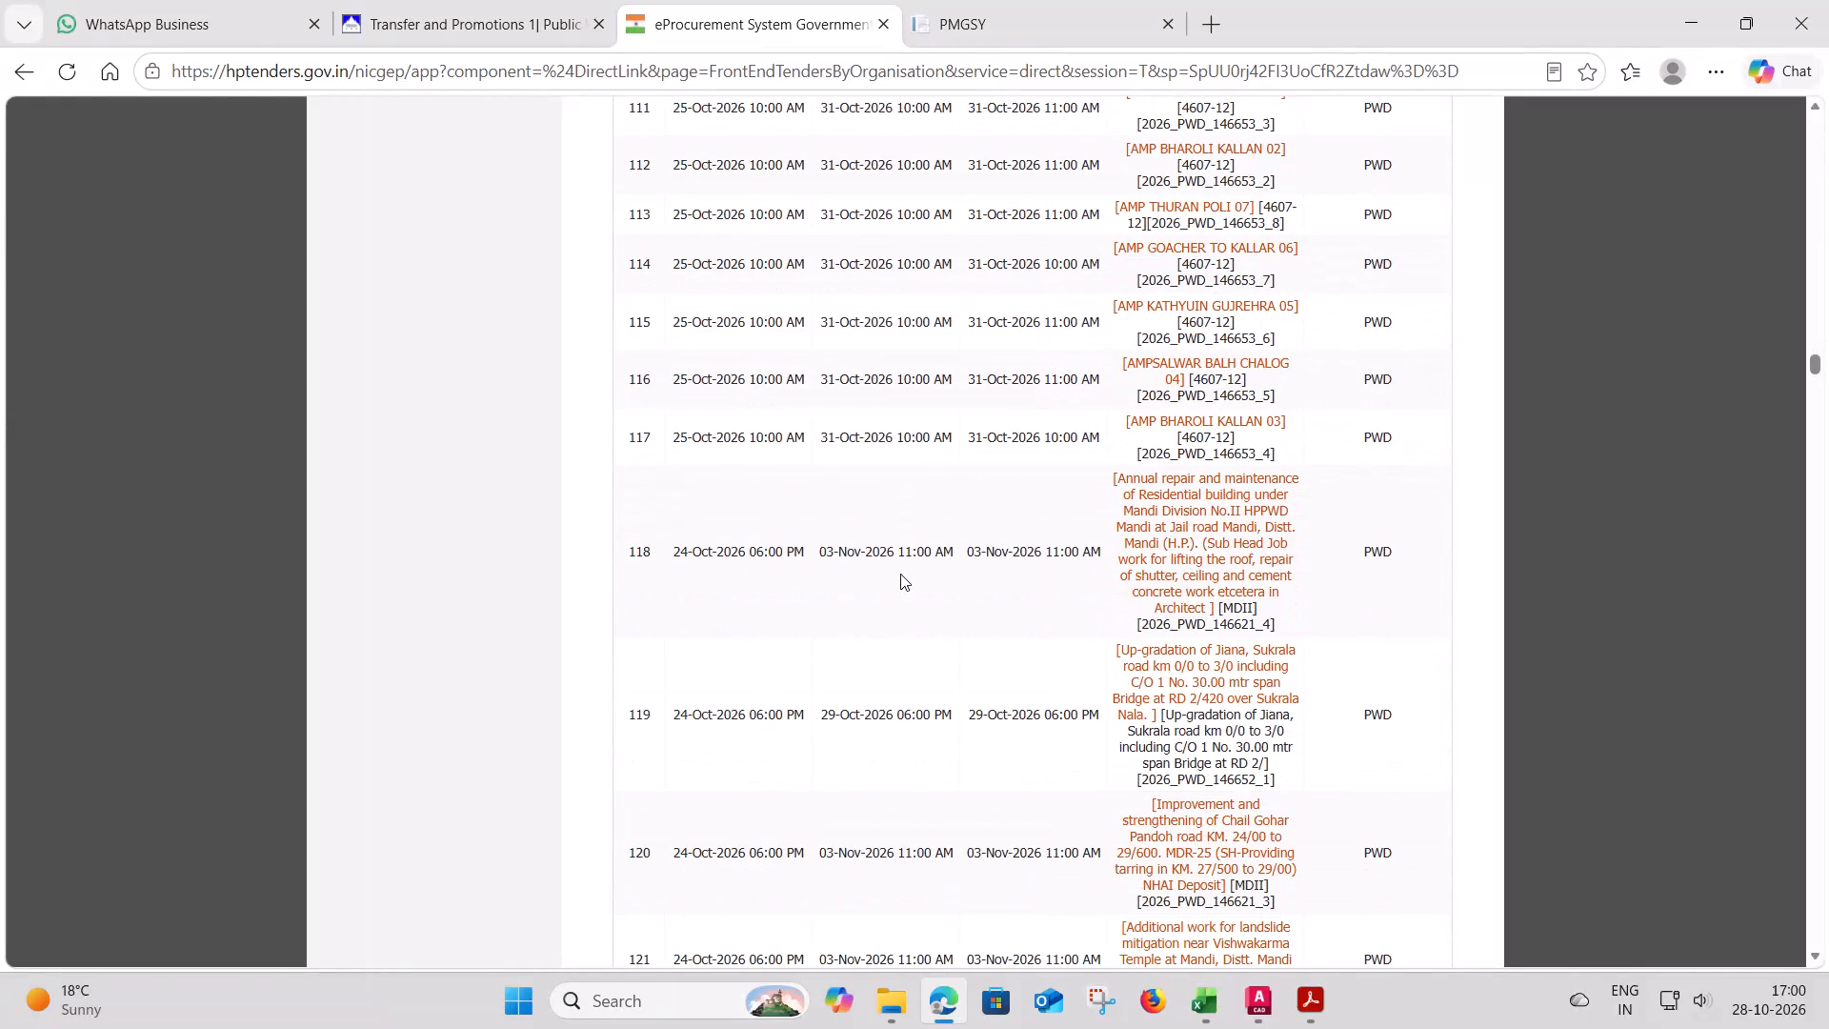
pyautogui.scroll(-1, 900, 574)
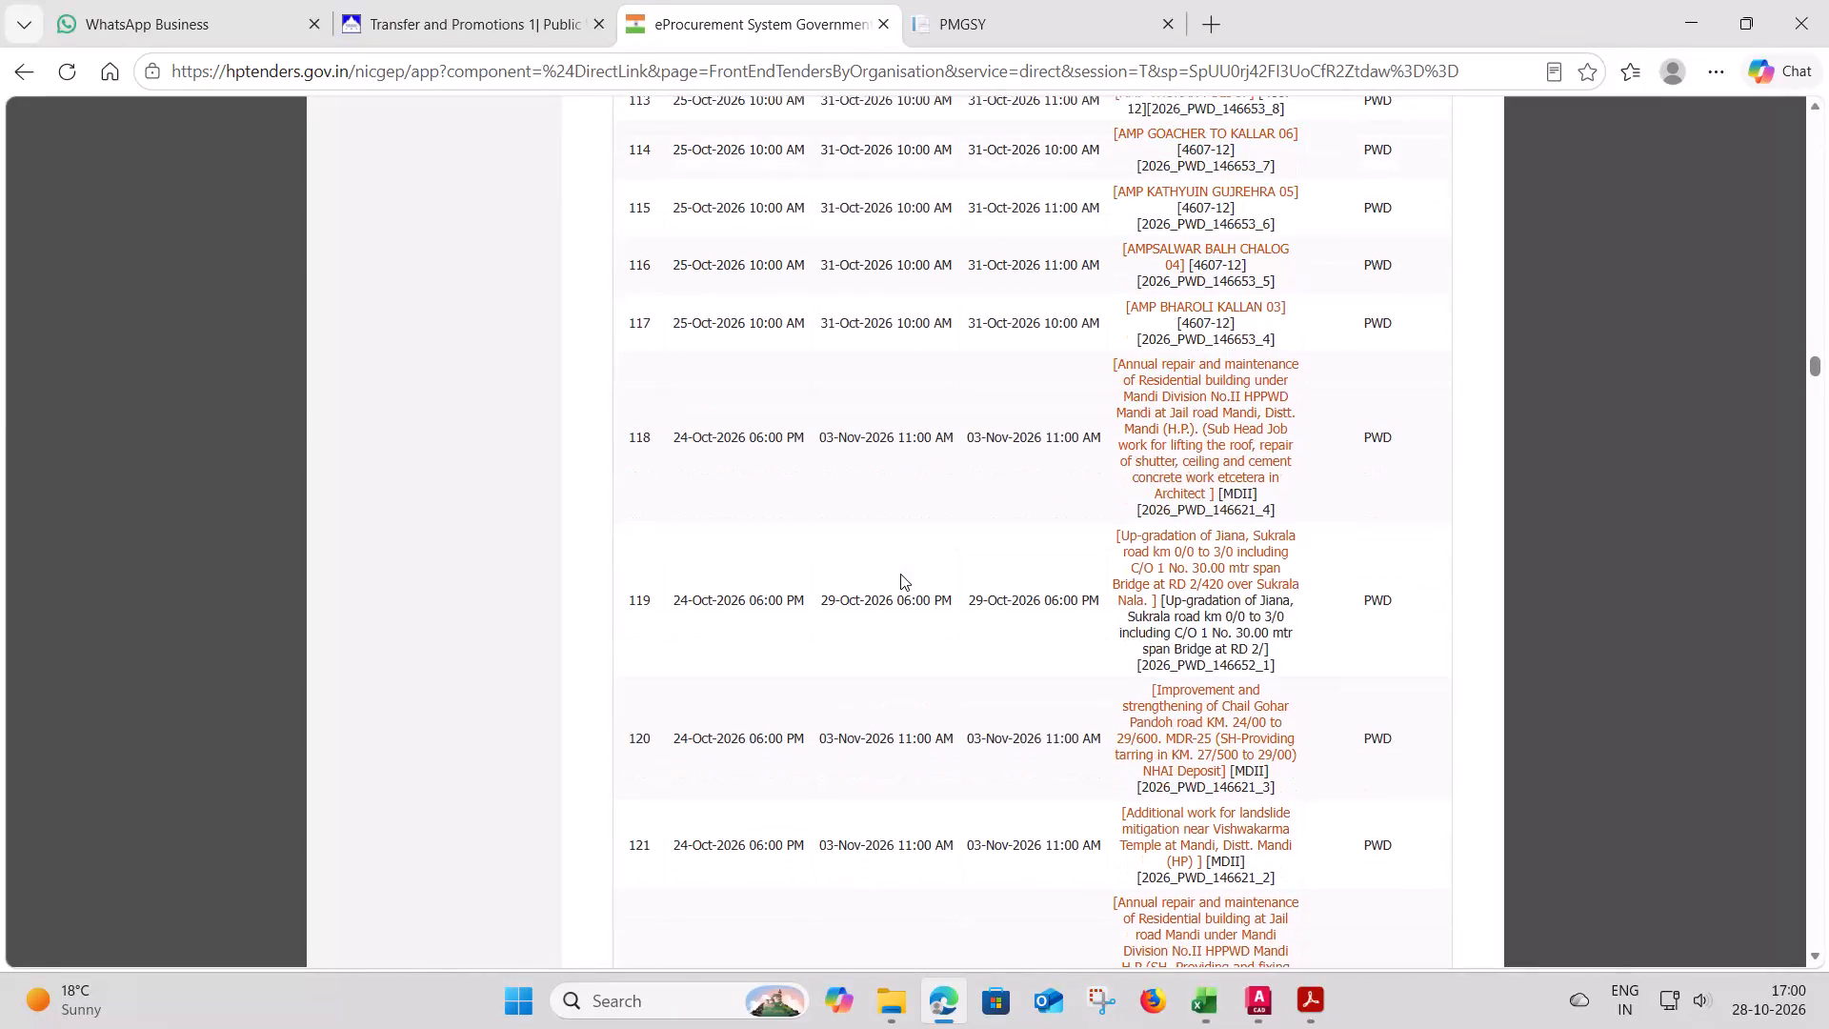
pyautogui.scroll(-2, 900, 574)
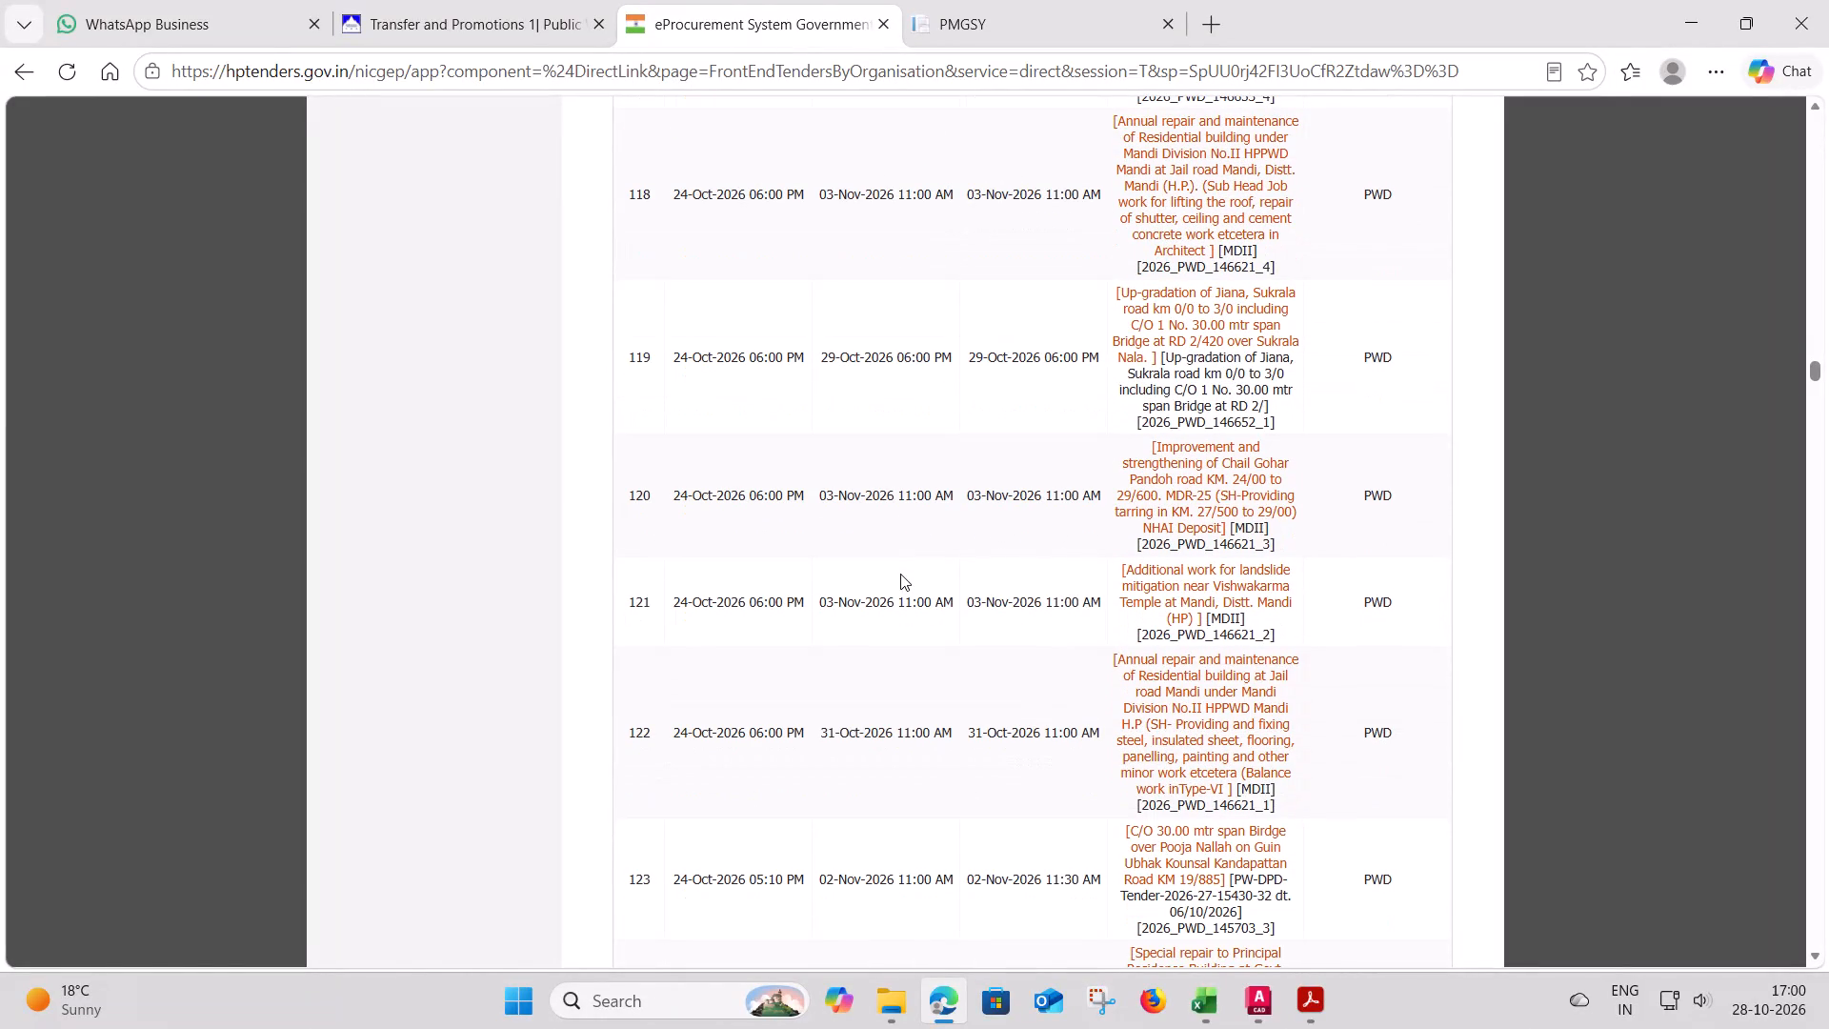
pyautogui.scroll(-1, 900, 574)
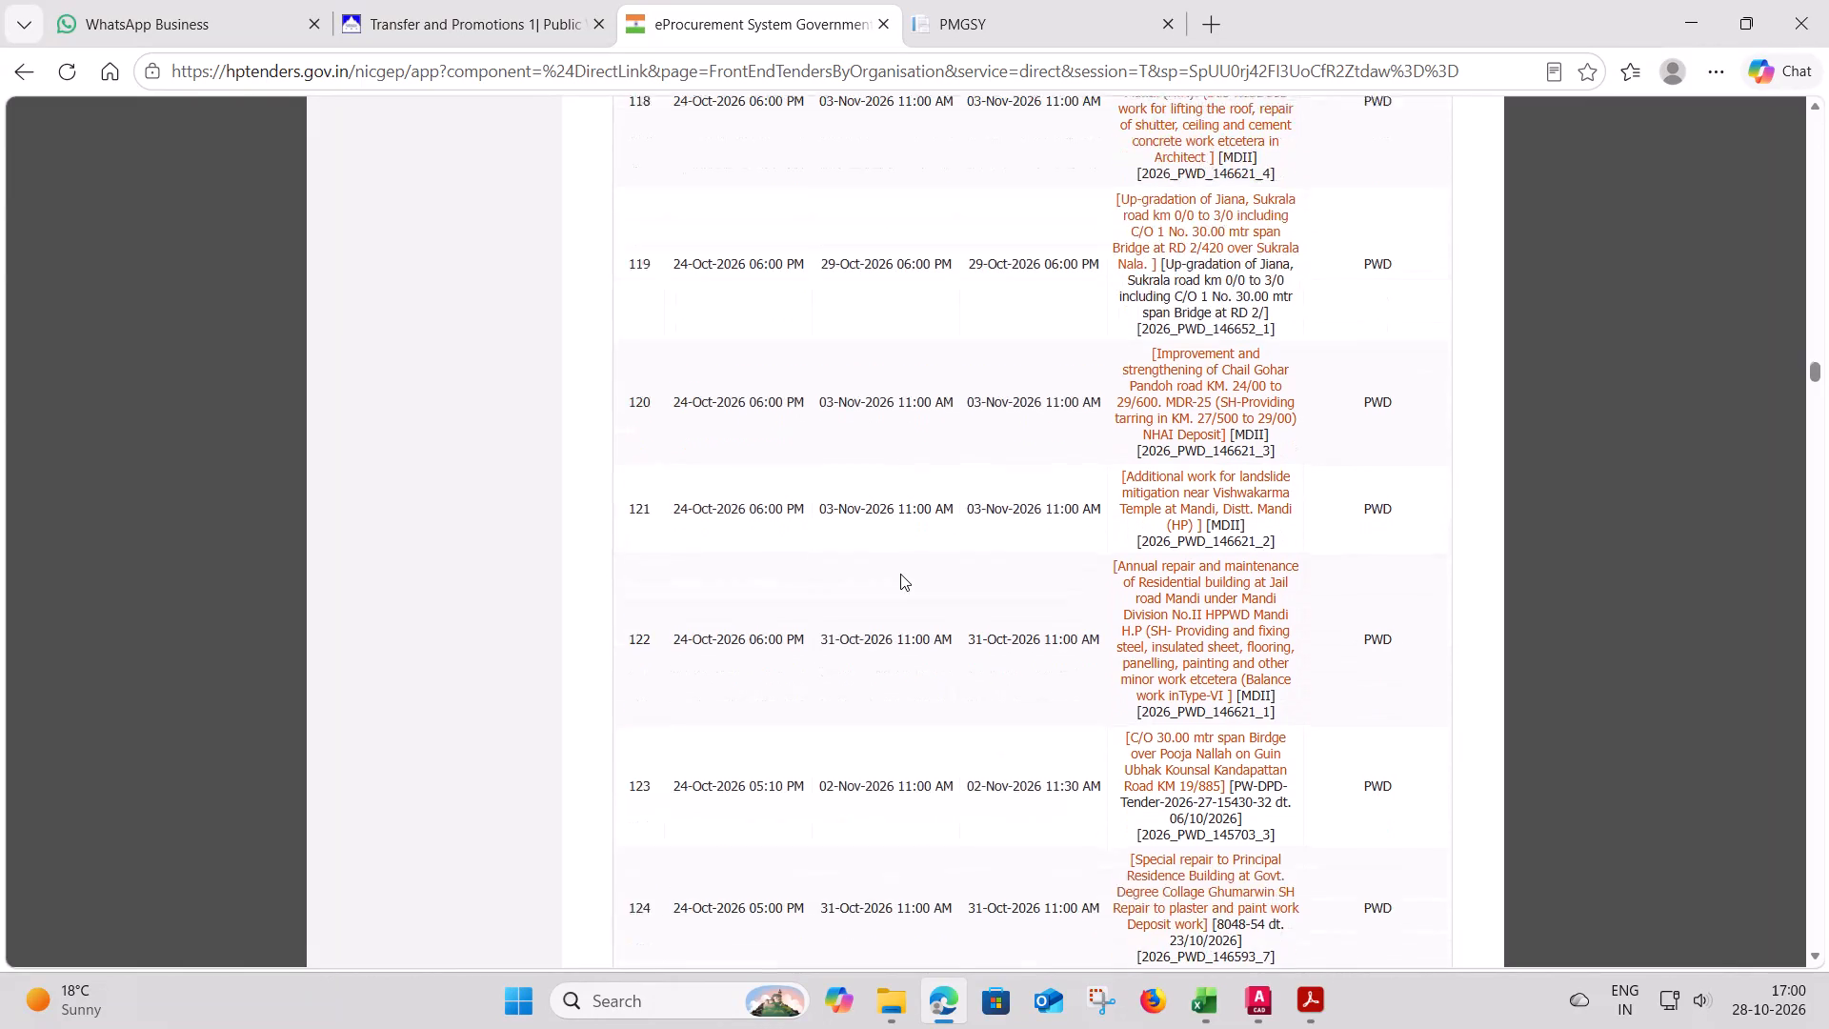
# Examine the PWD tender list onward through the entries published on 24-Oct-2026 and into those of 23-Oct-2026, checking titles and closing dates.
pyautogui.scroll(-1, 900, 574)
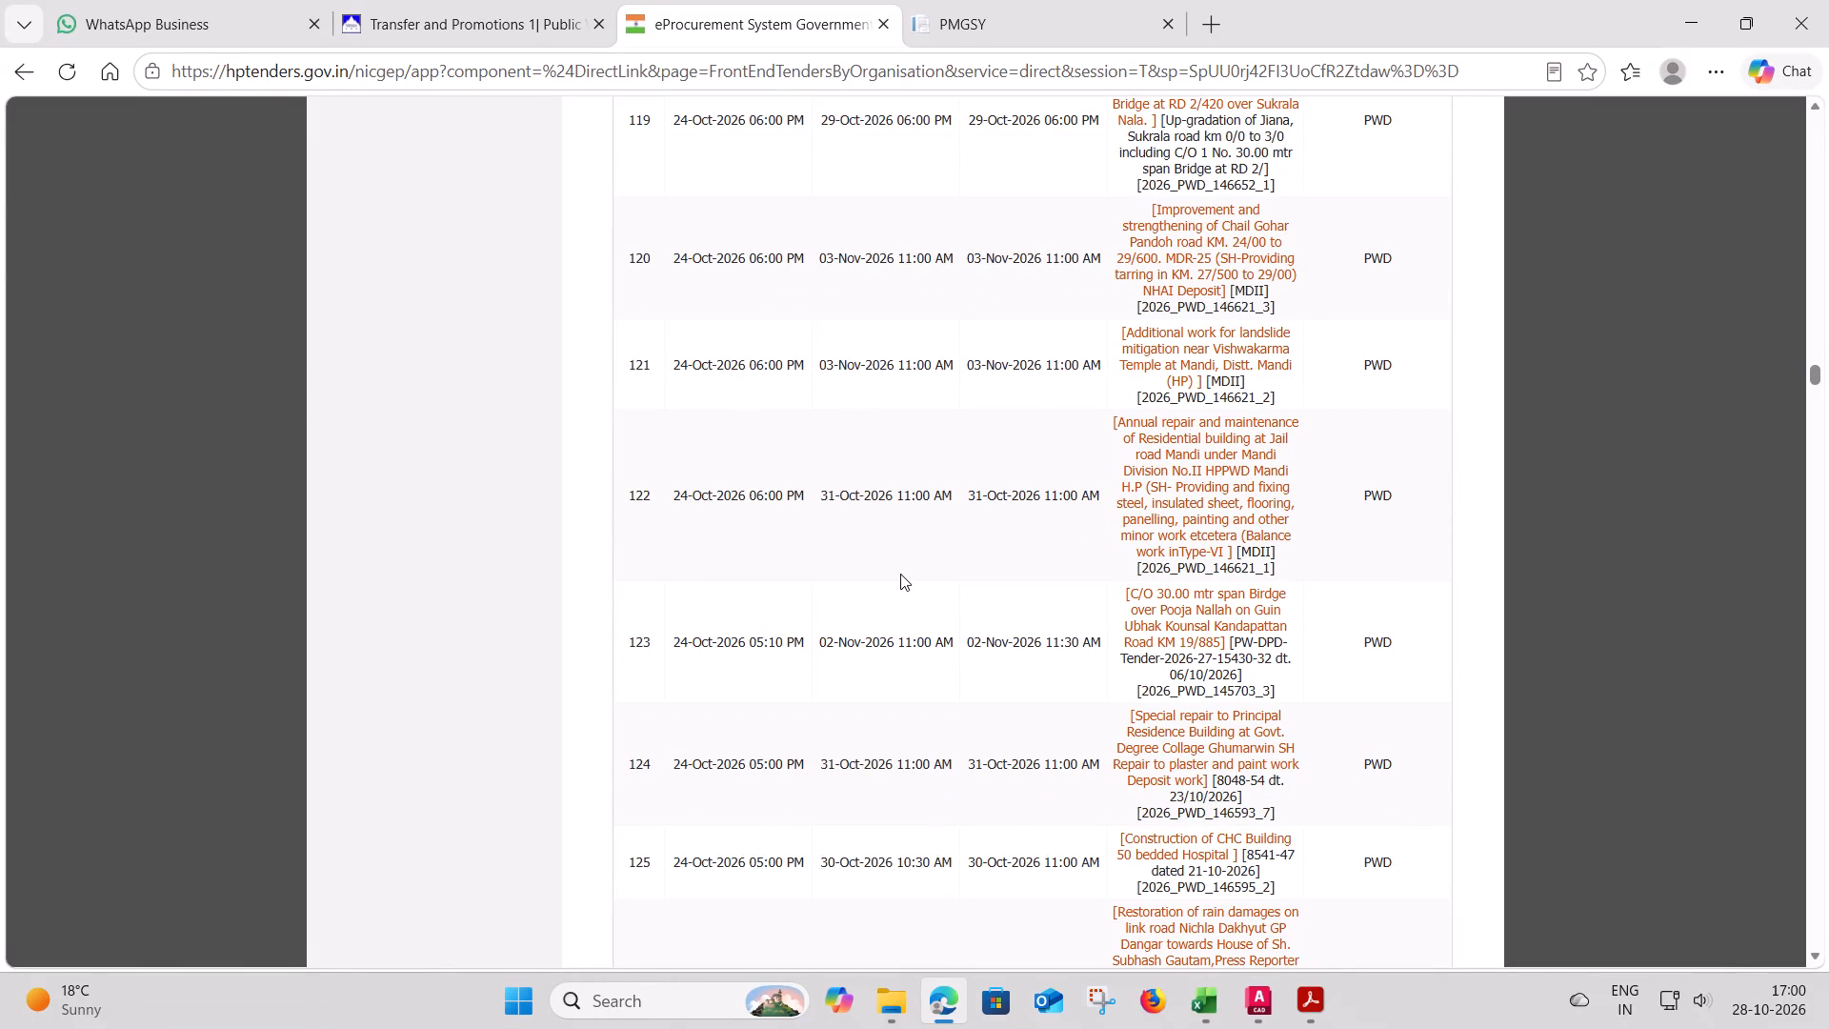
pyautogui.scroll(-2, 900, 574)
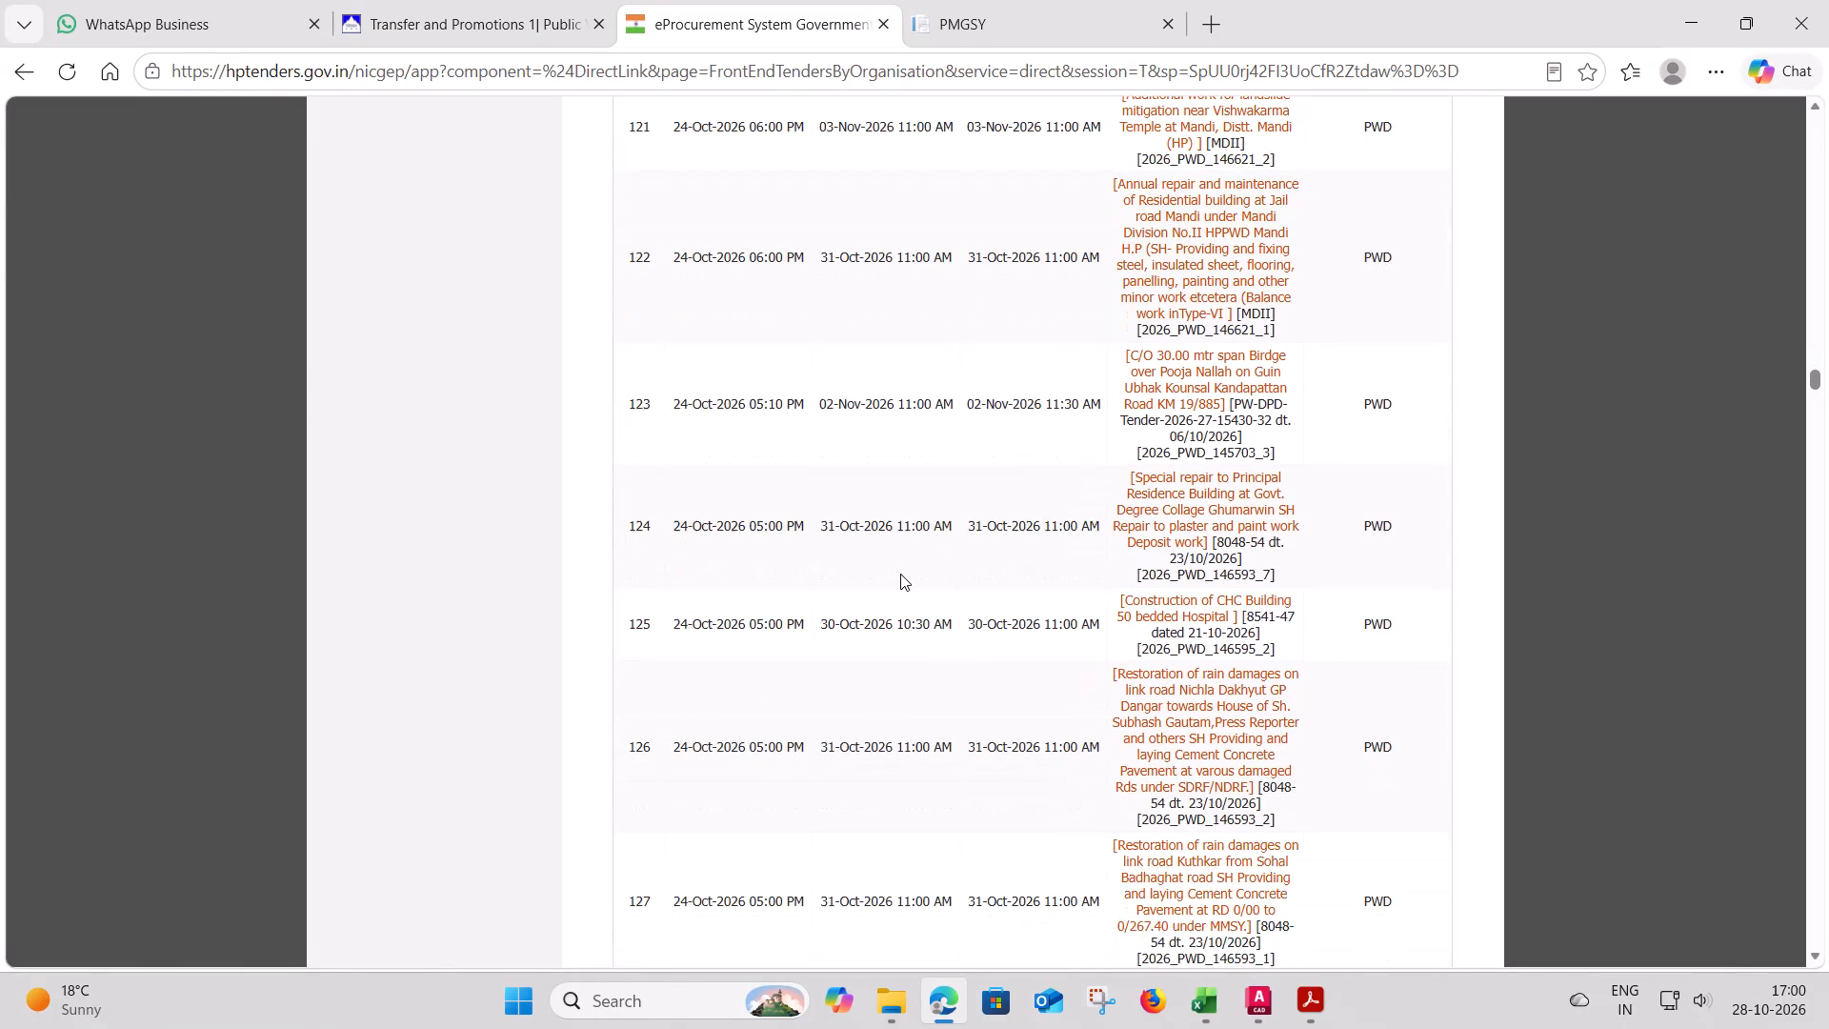
pyautogui.scroll(-2, 900, 574)
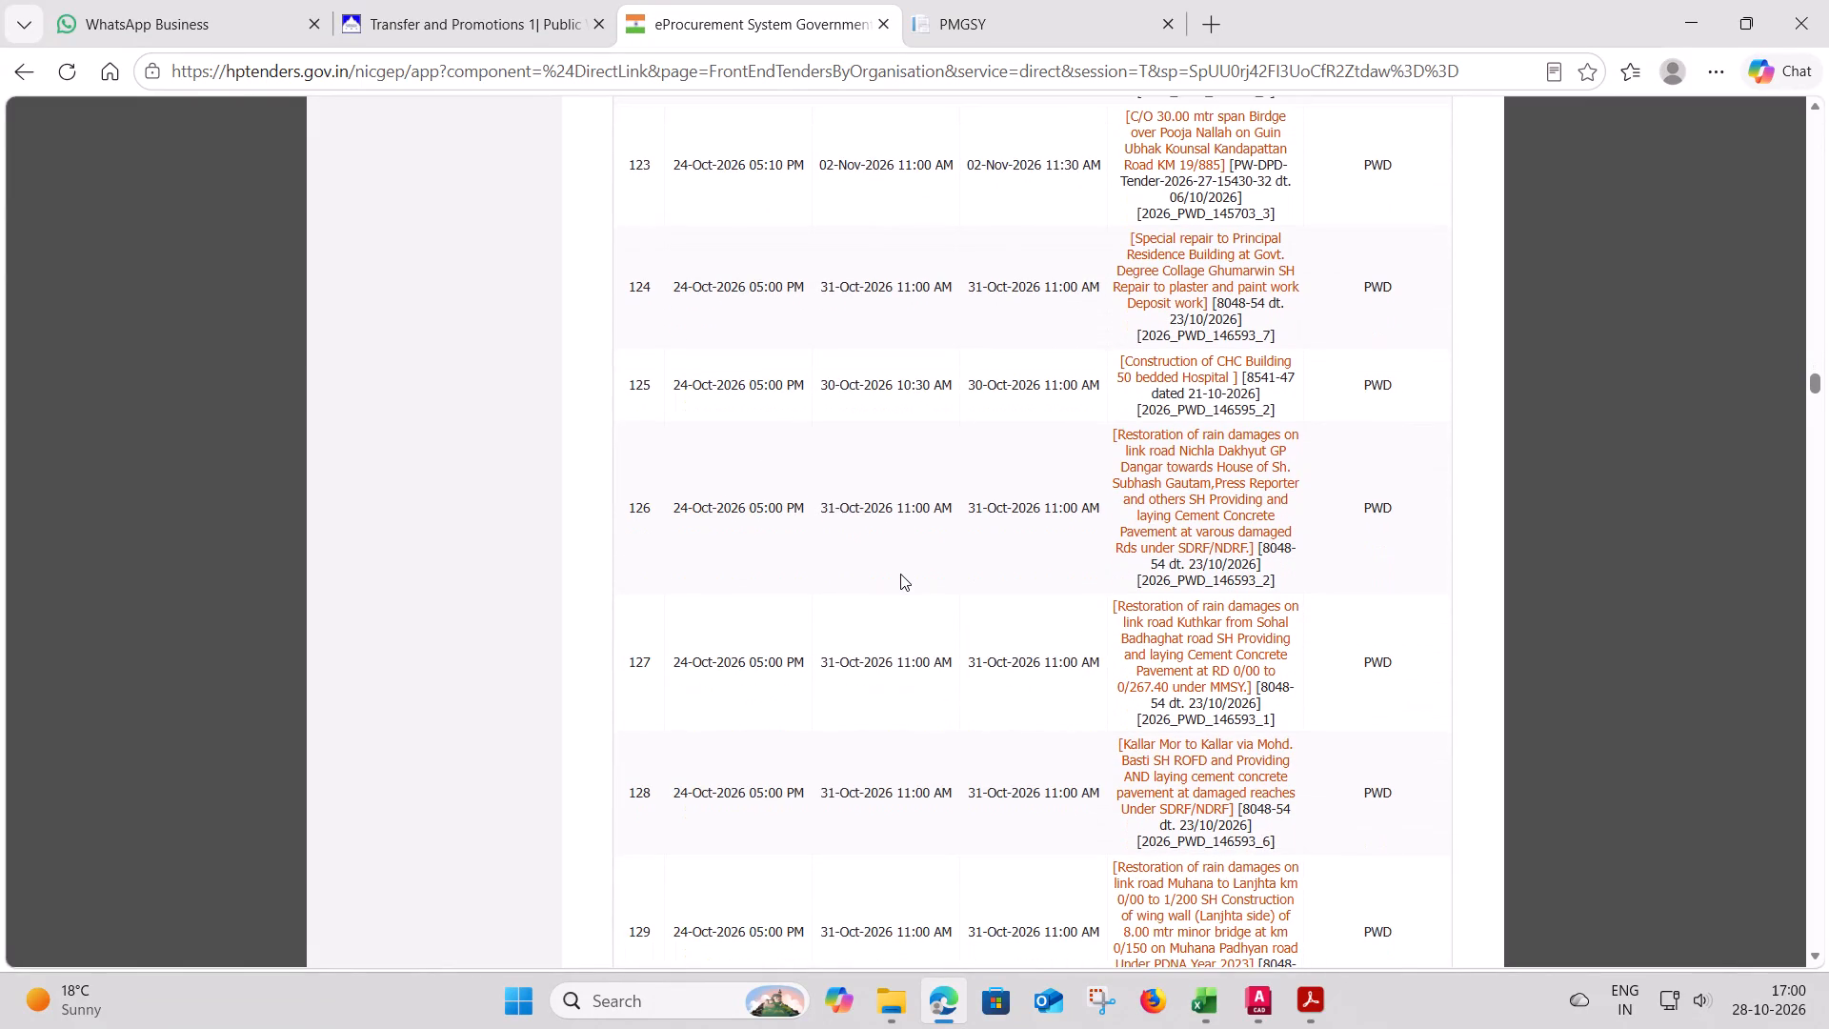
pyautogui.scroll(-1, 900, 574)
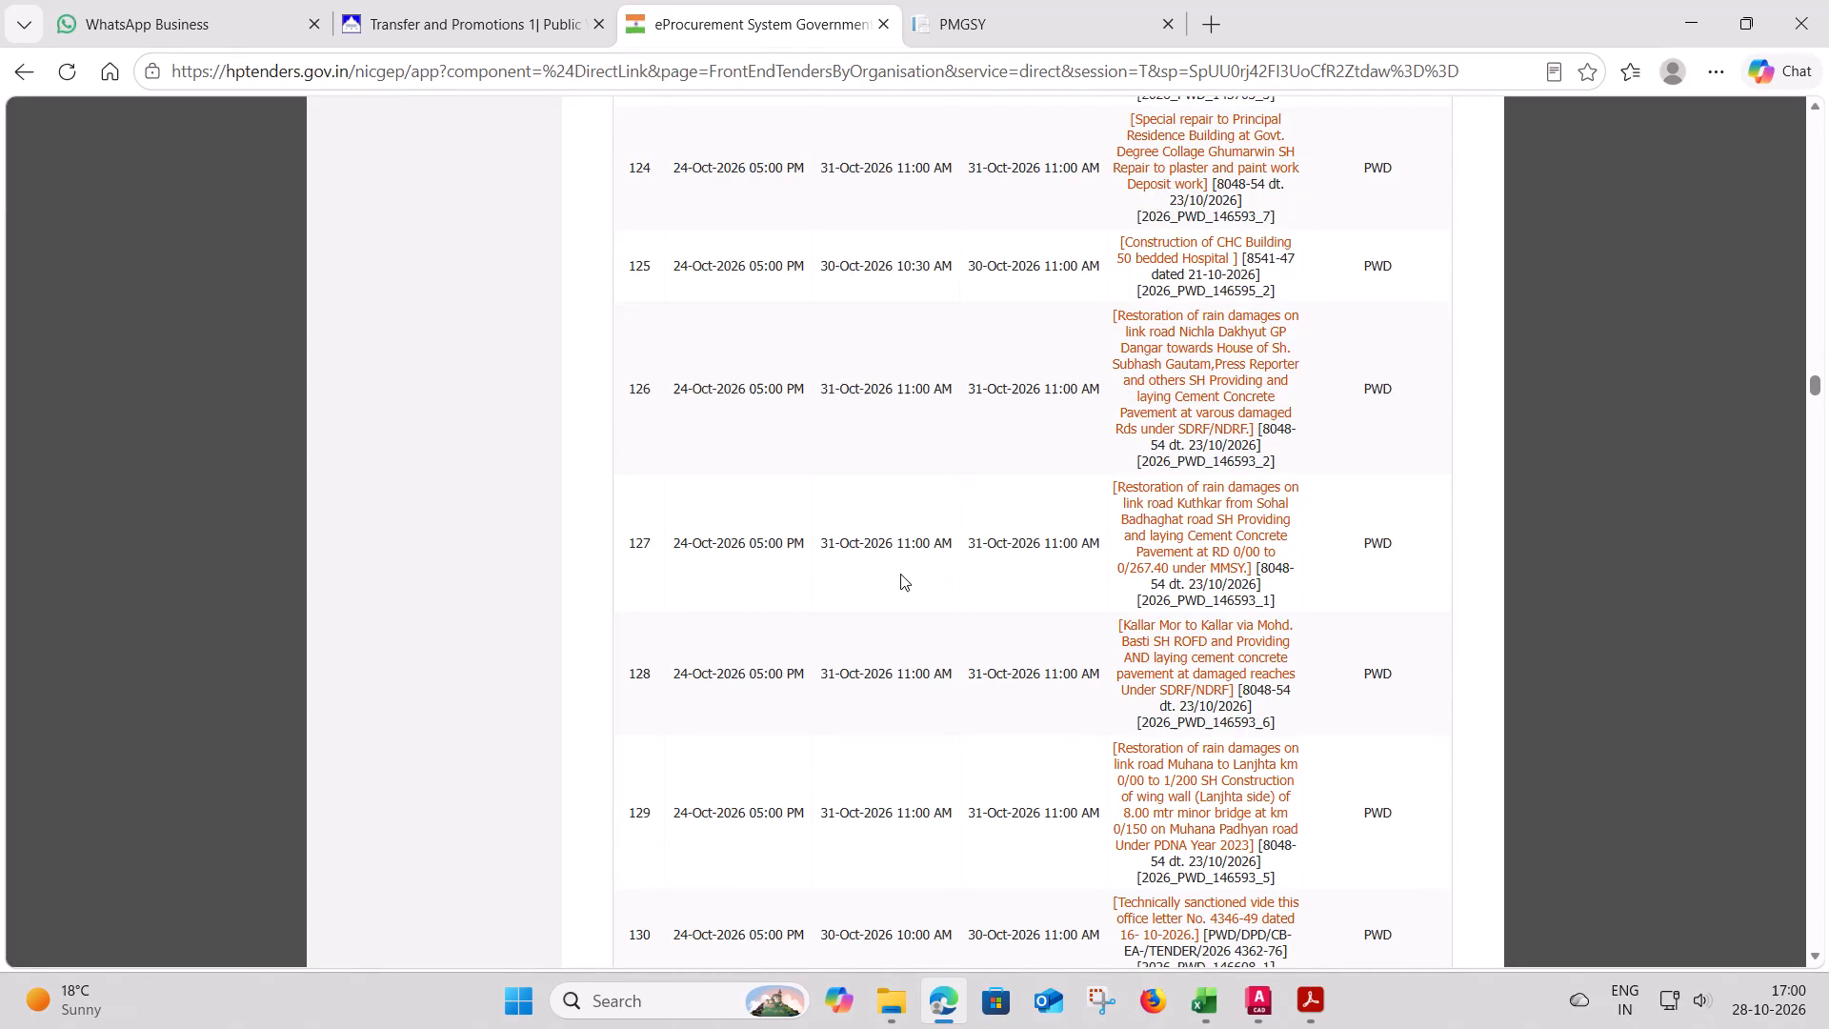
pyautogui.scroll(-1, 900, 574)
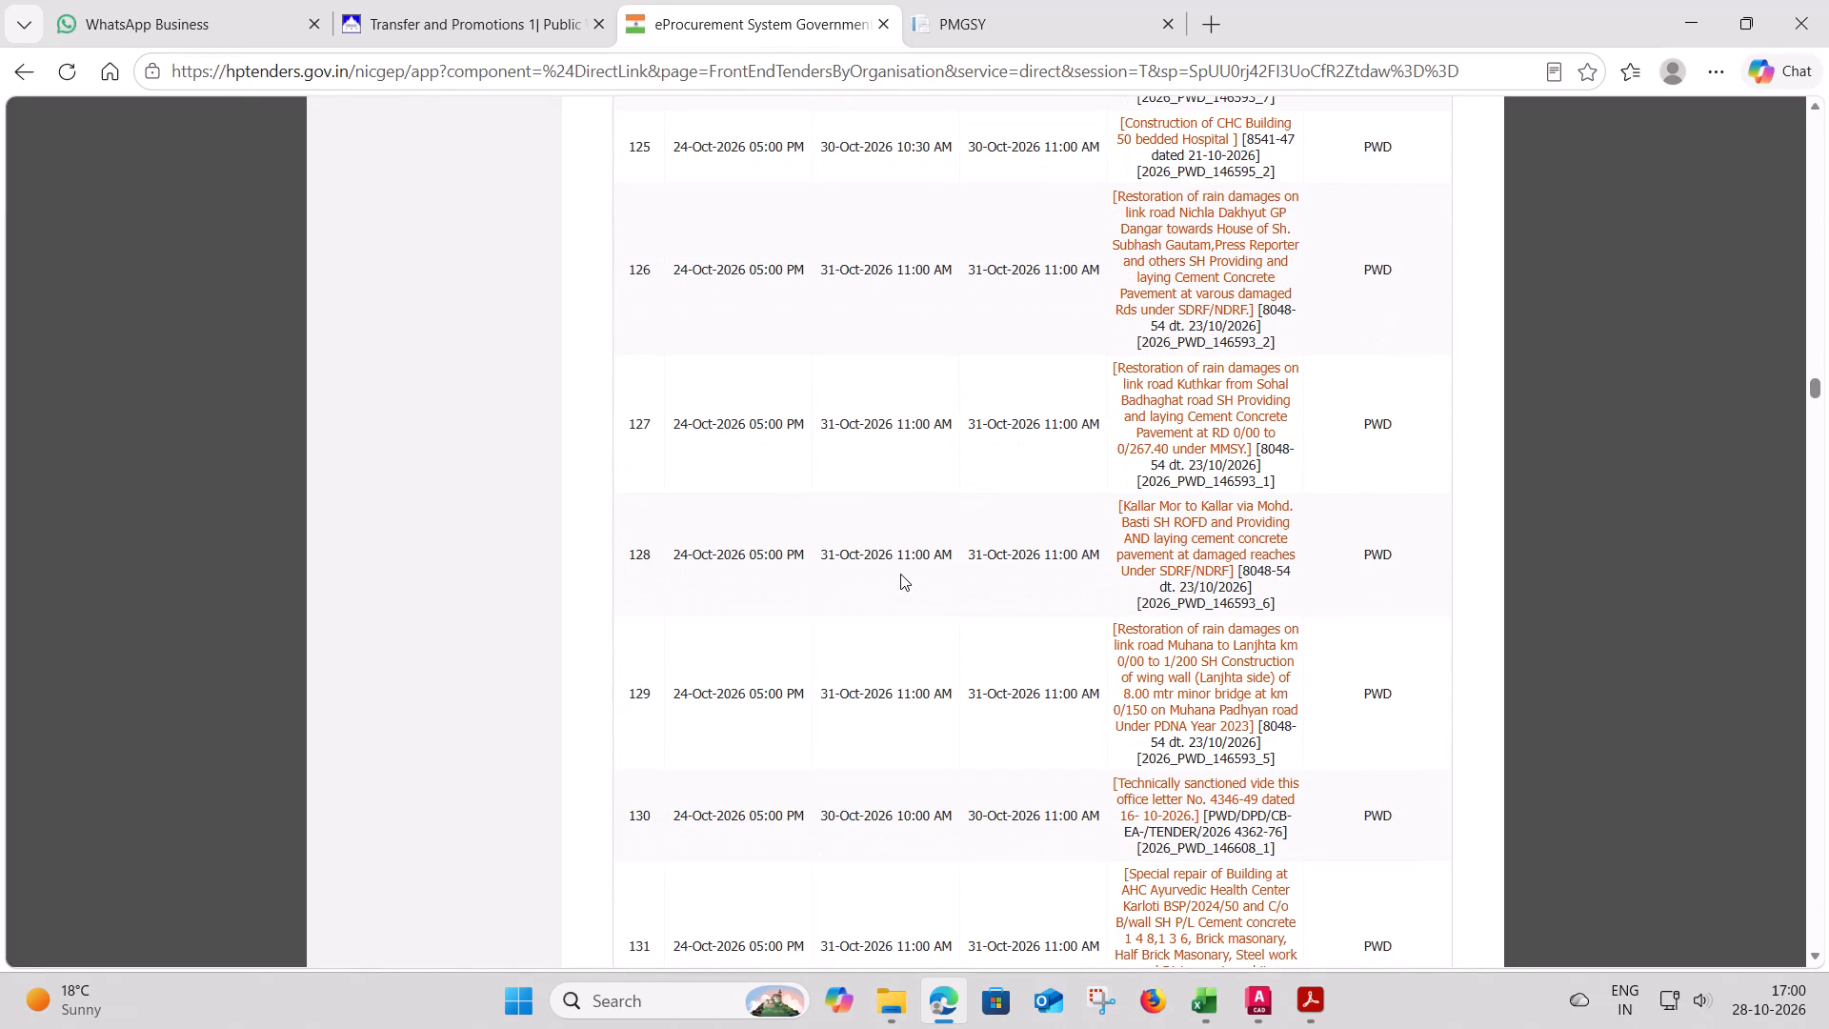
pyautogui.scroll(-1, 900, 574)
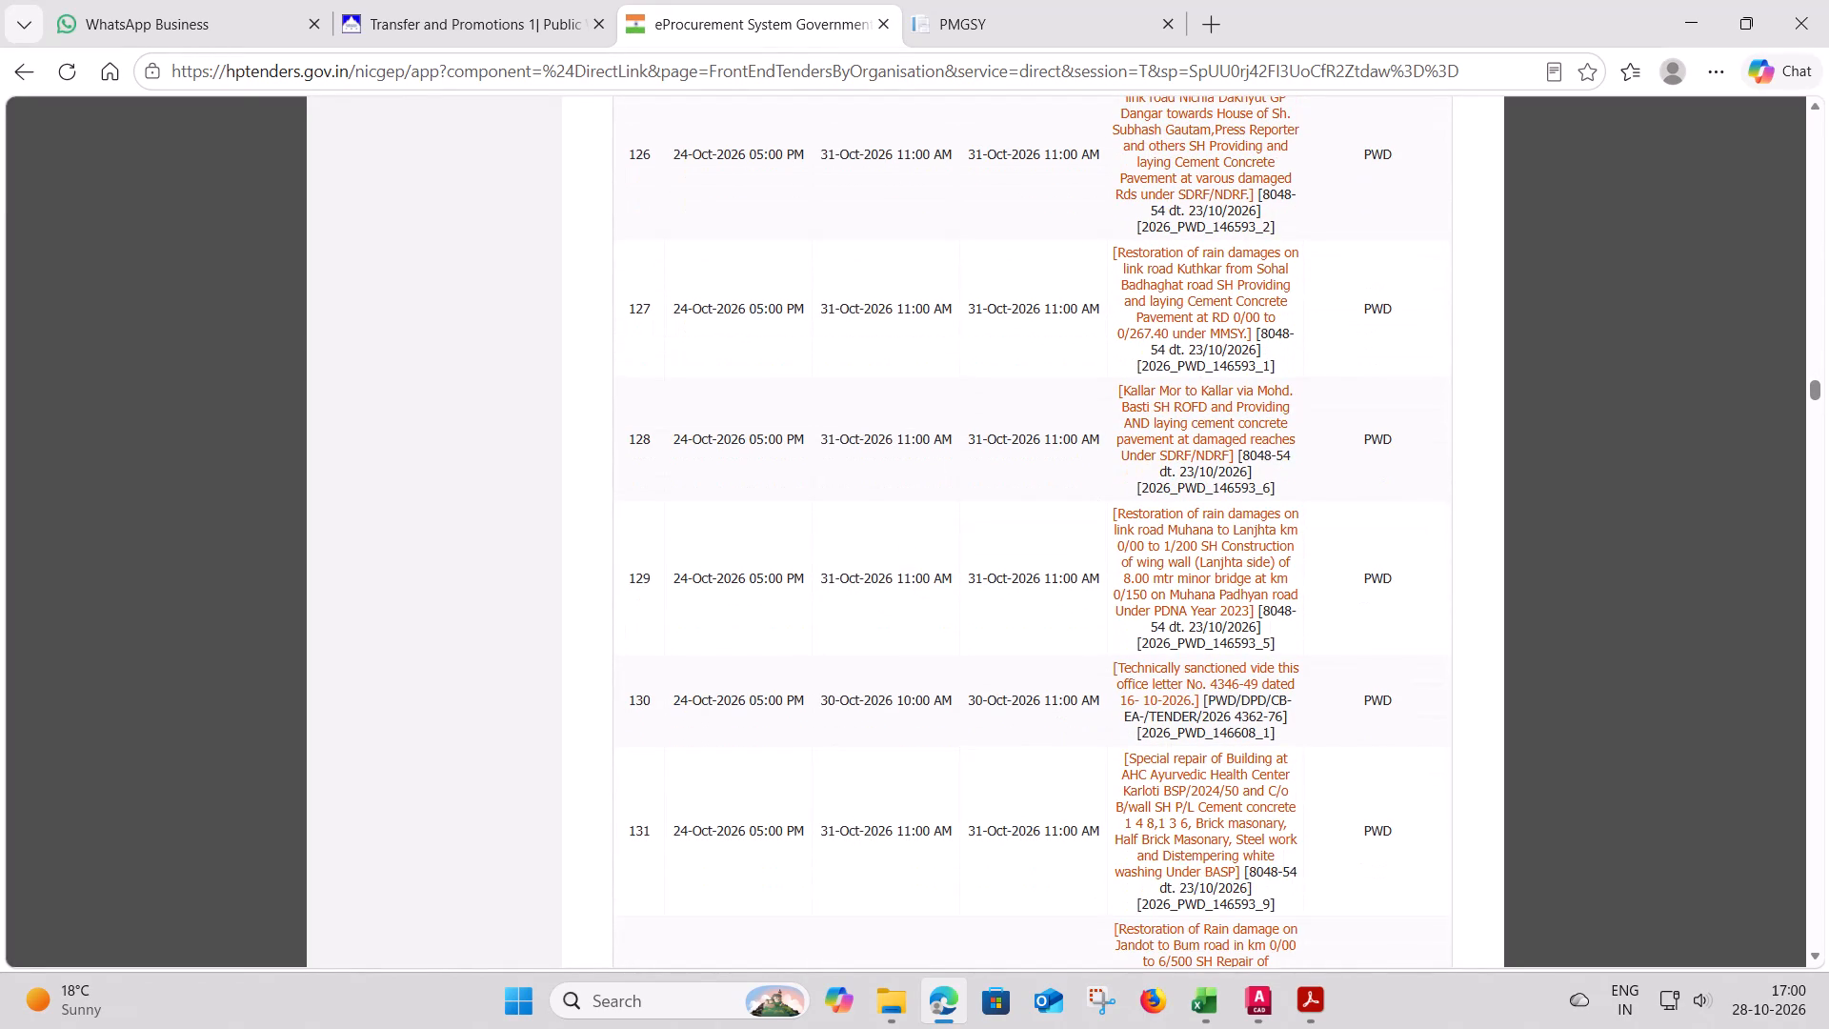
pyautogui.scroll(-11, 900, 574)
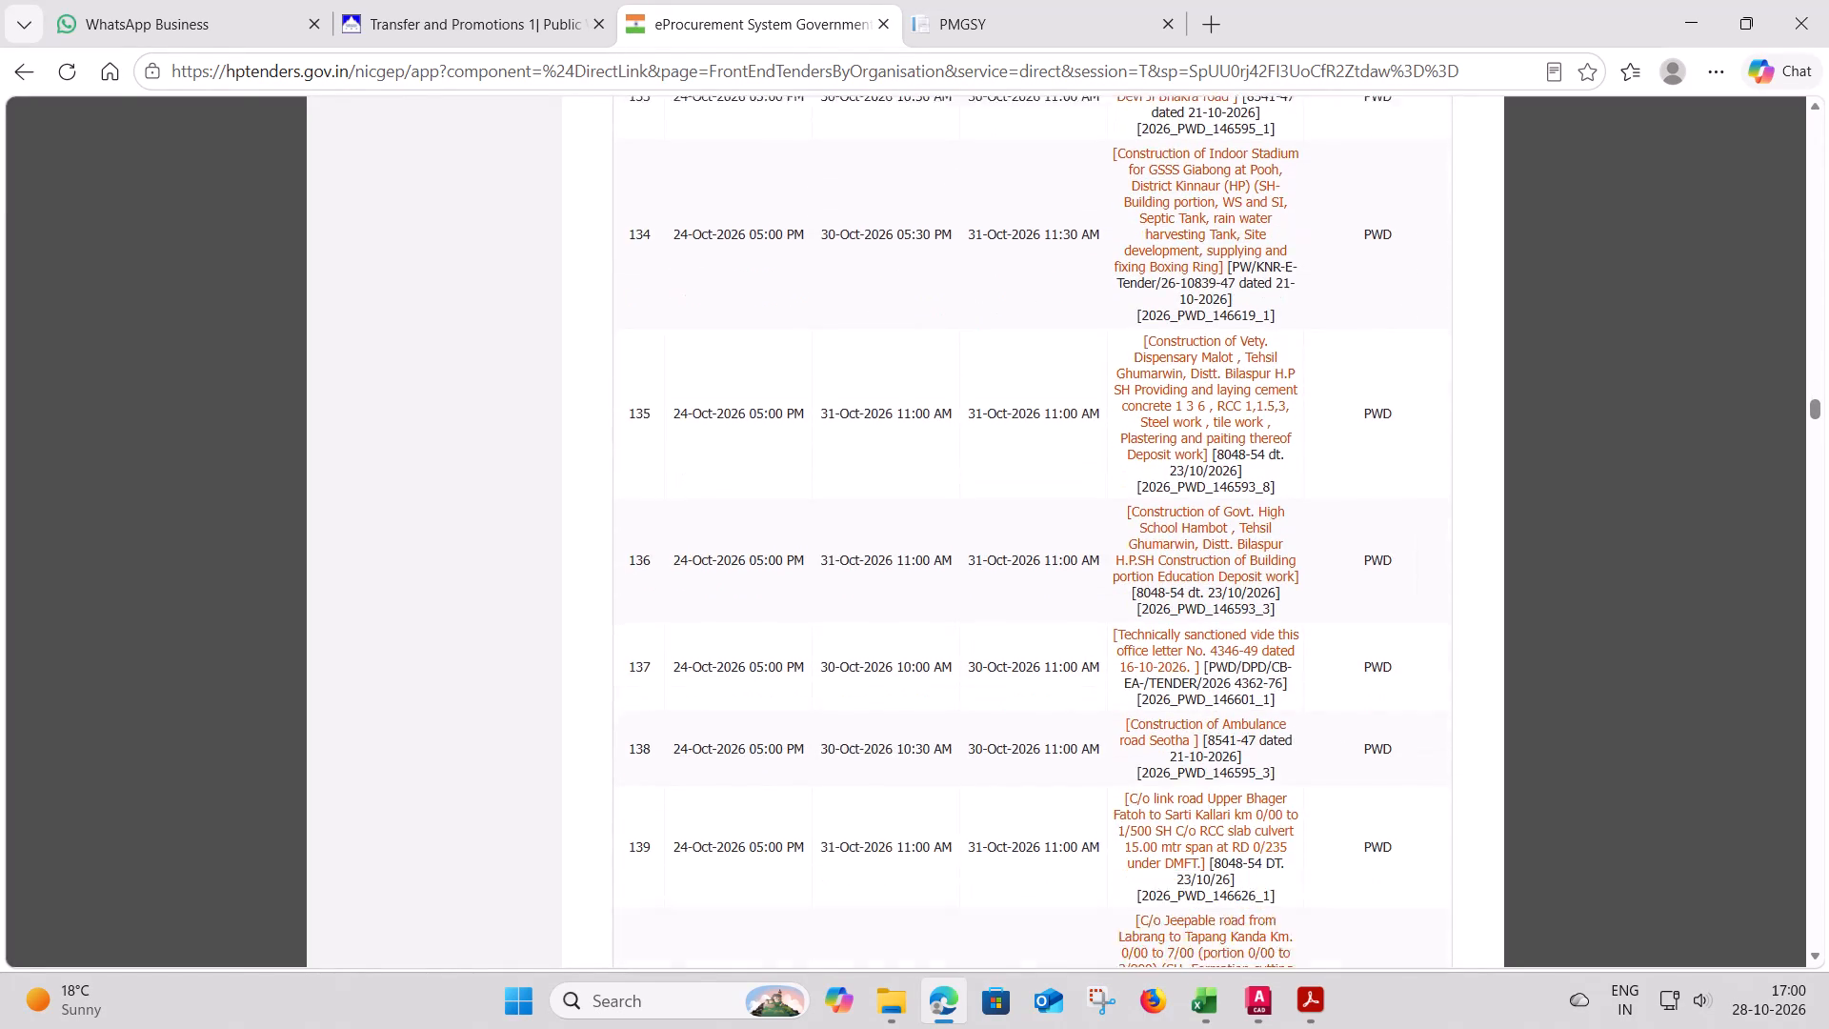
pyautogui.scroll(-10, 900, 574)
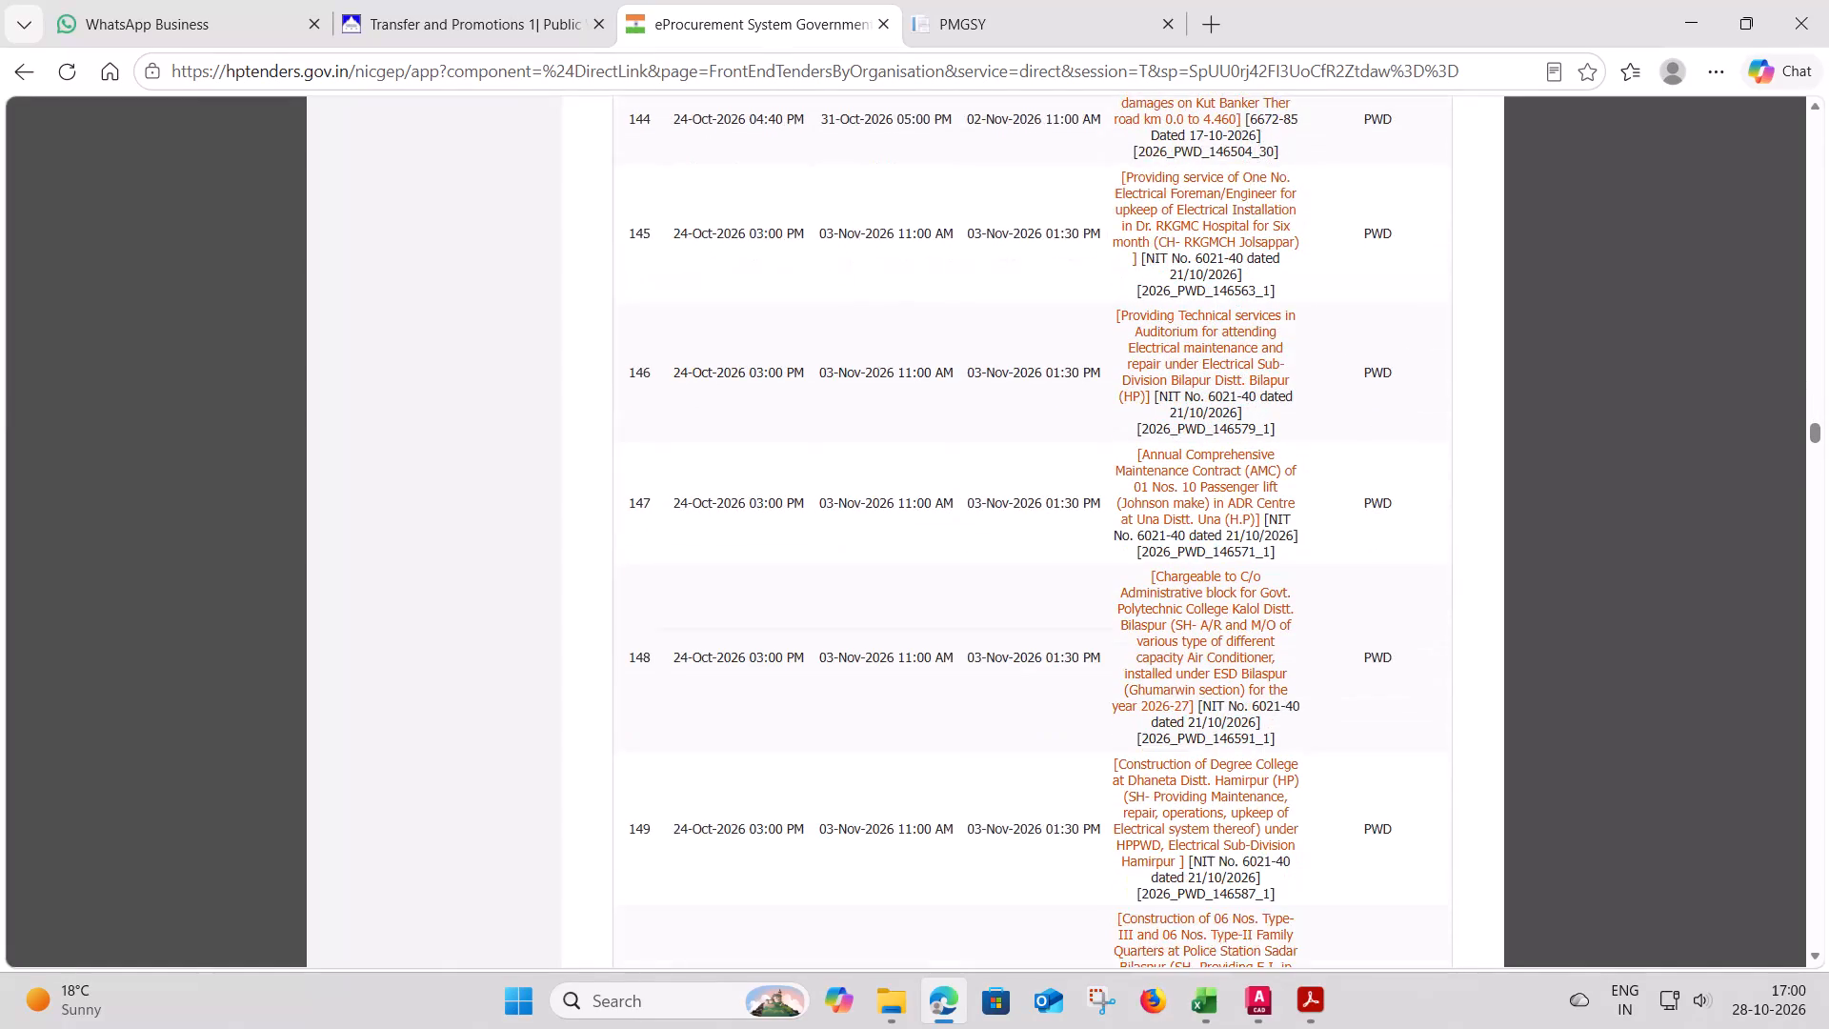
pyautogui.scroll(-9, 900, 574)
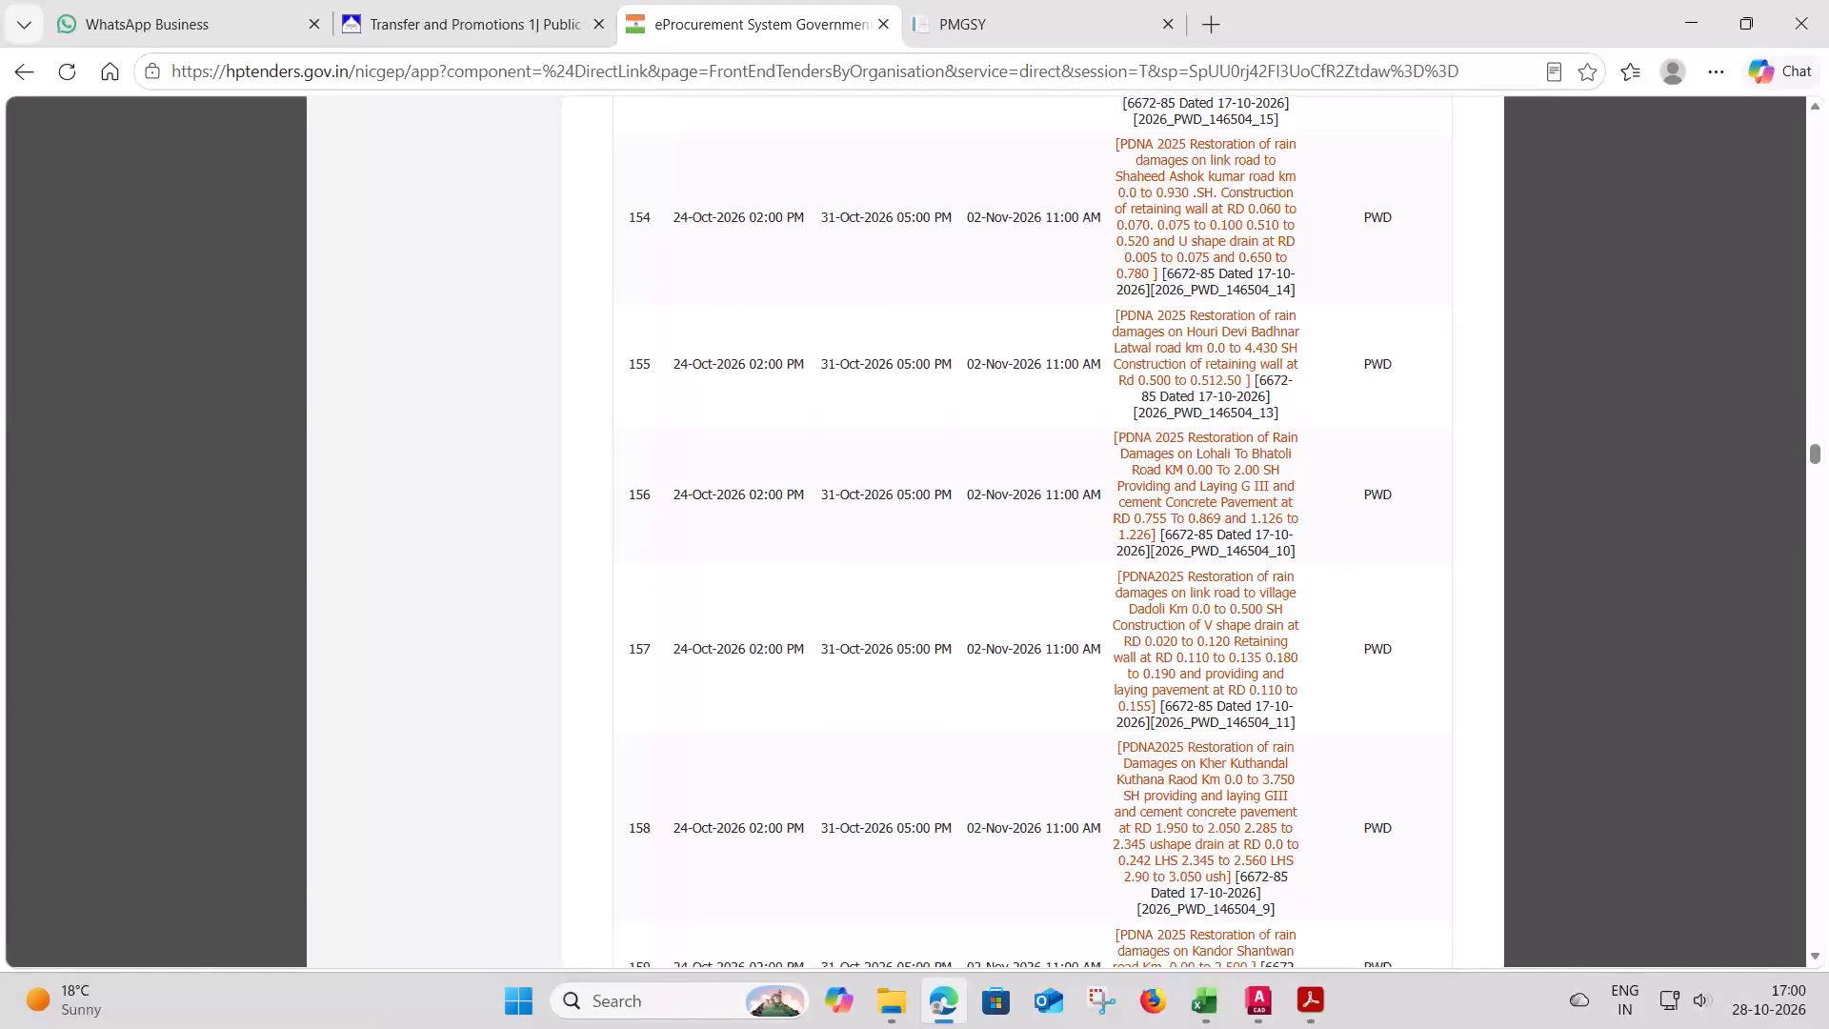
pyautogui.scroll(-1, 900, 574)
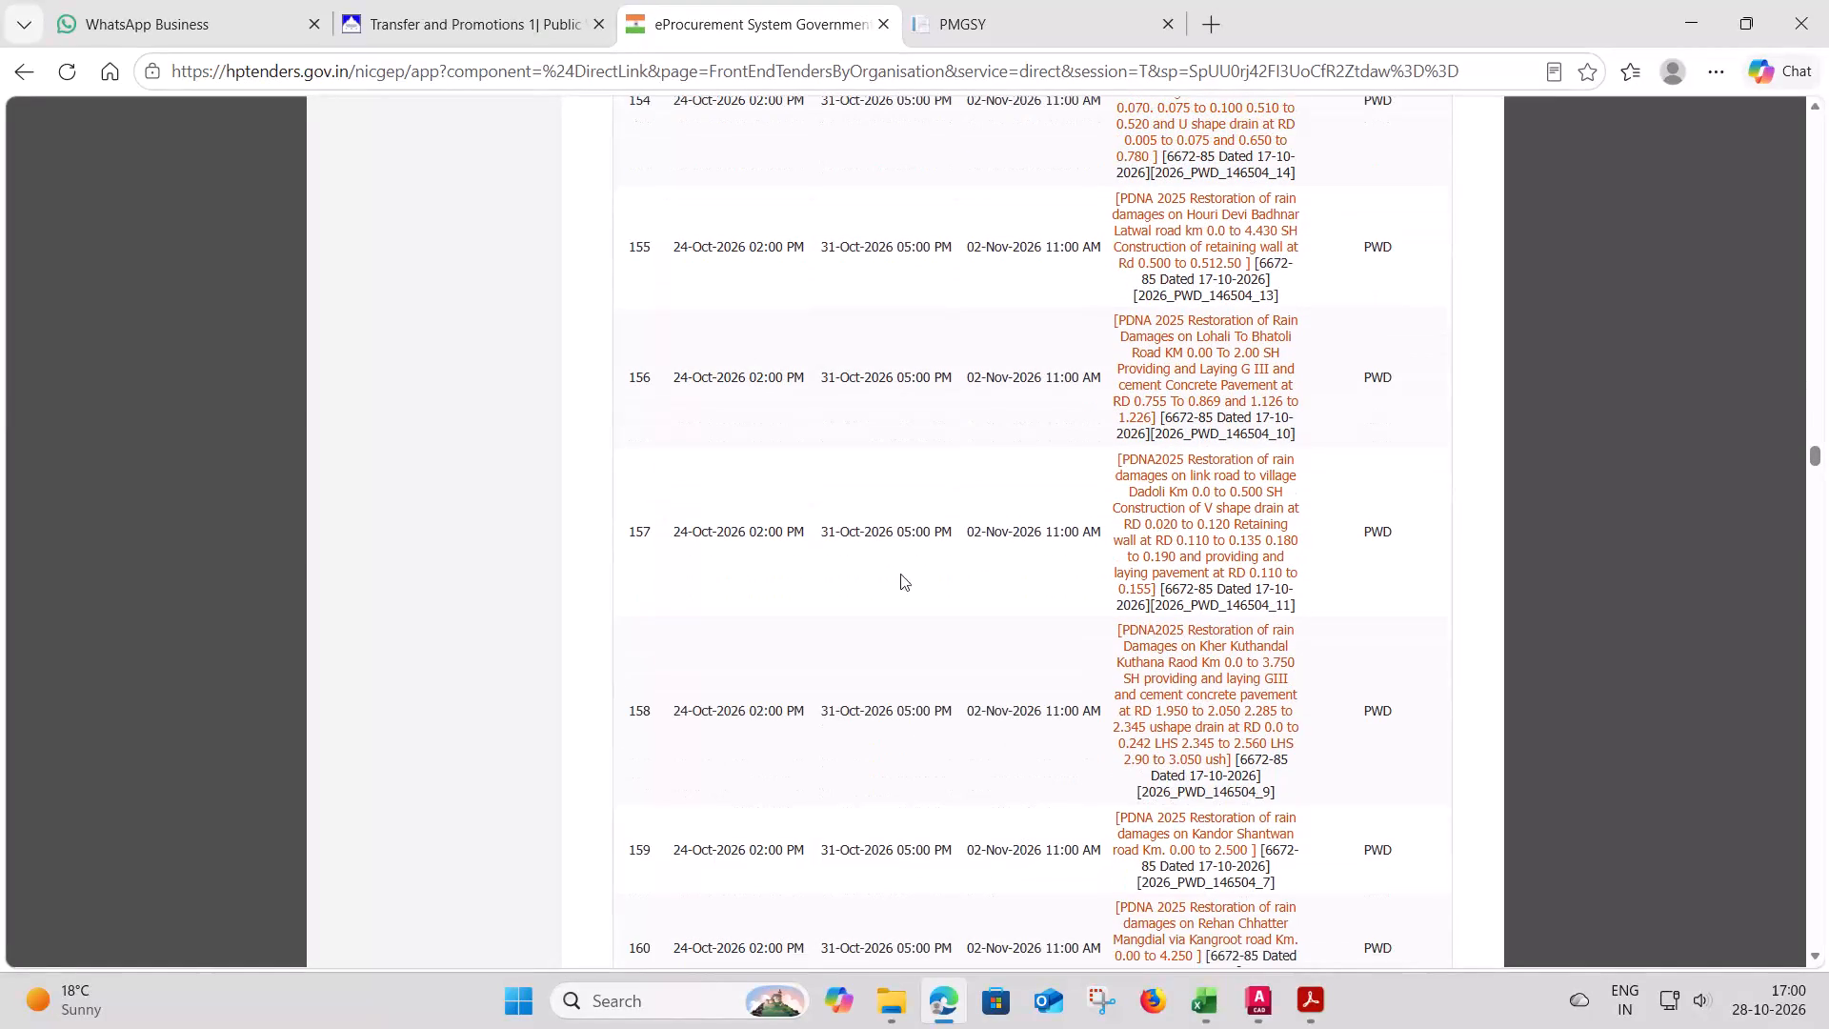
pyautogui.scroll(-4, 900, 574)
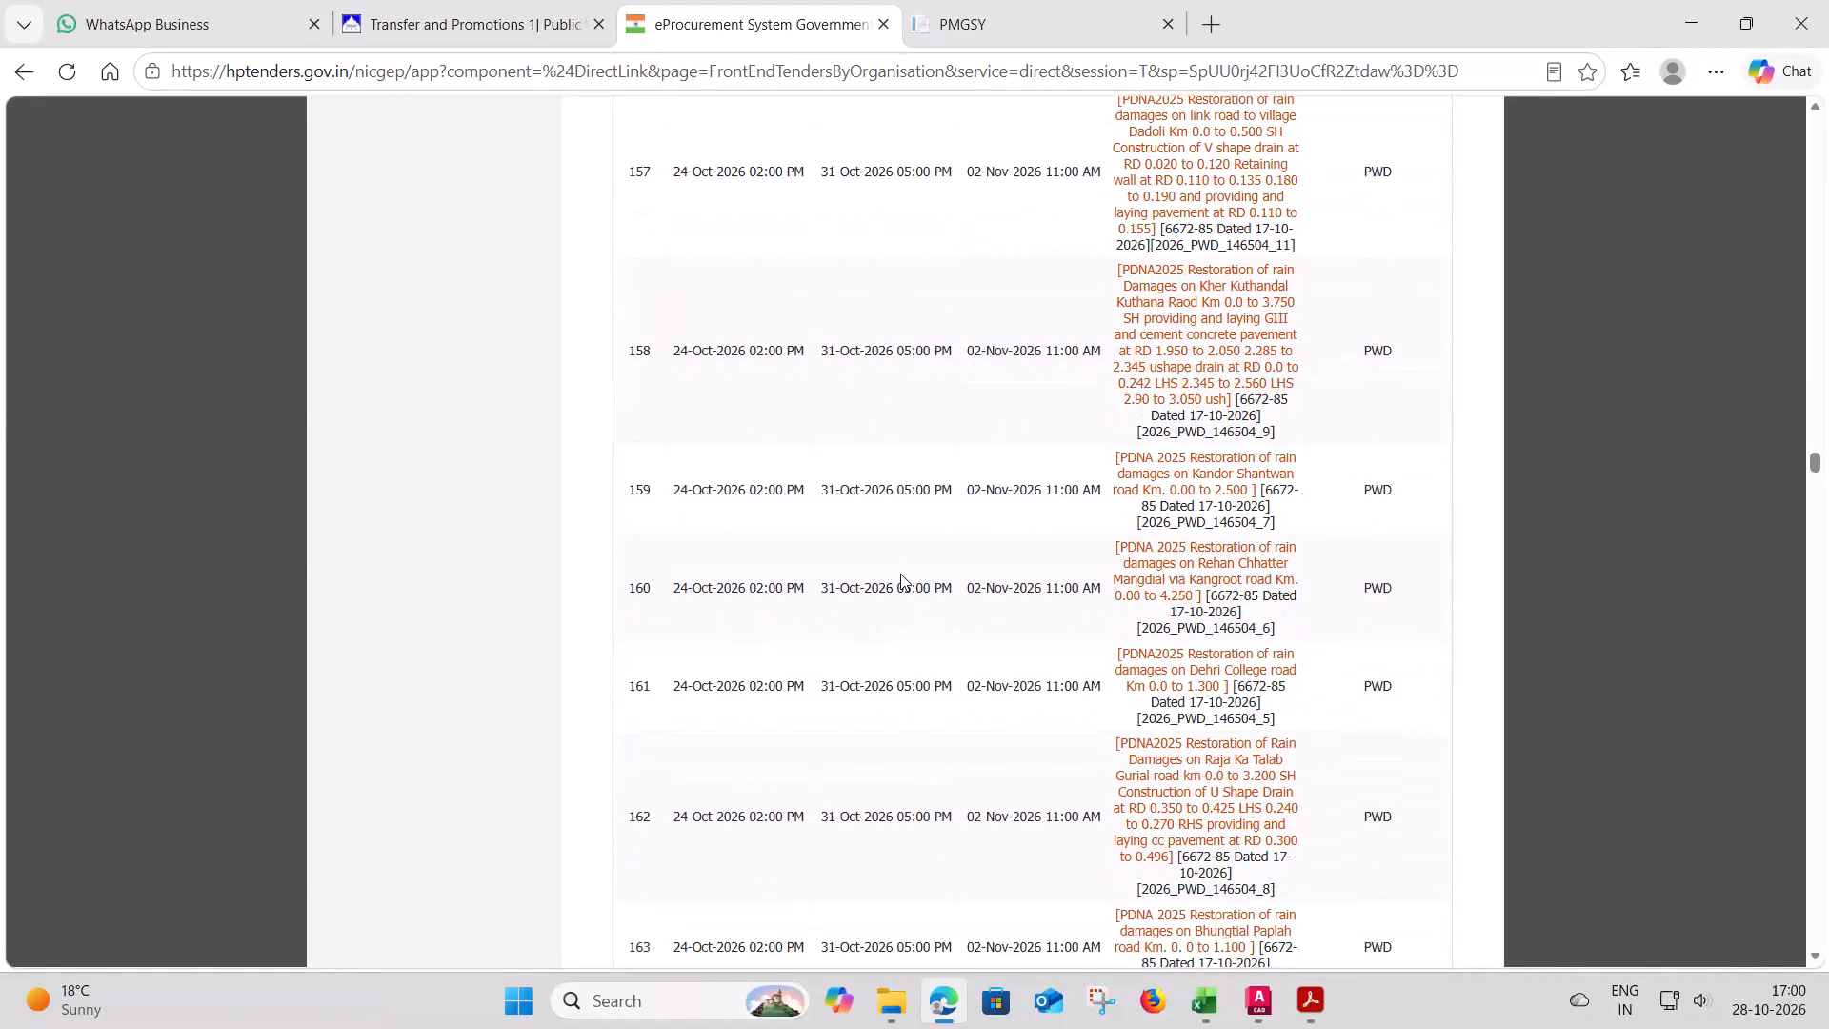
pyautogui.scroll(-14, 900, 574)
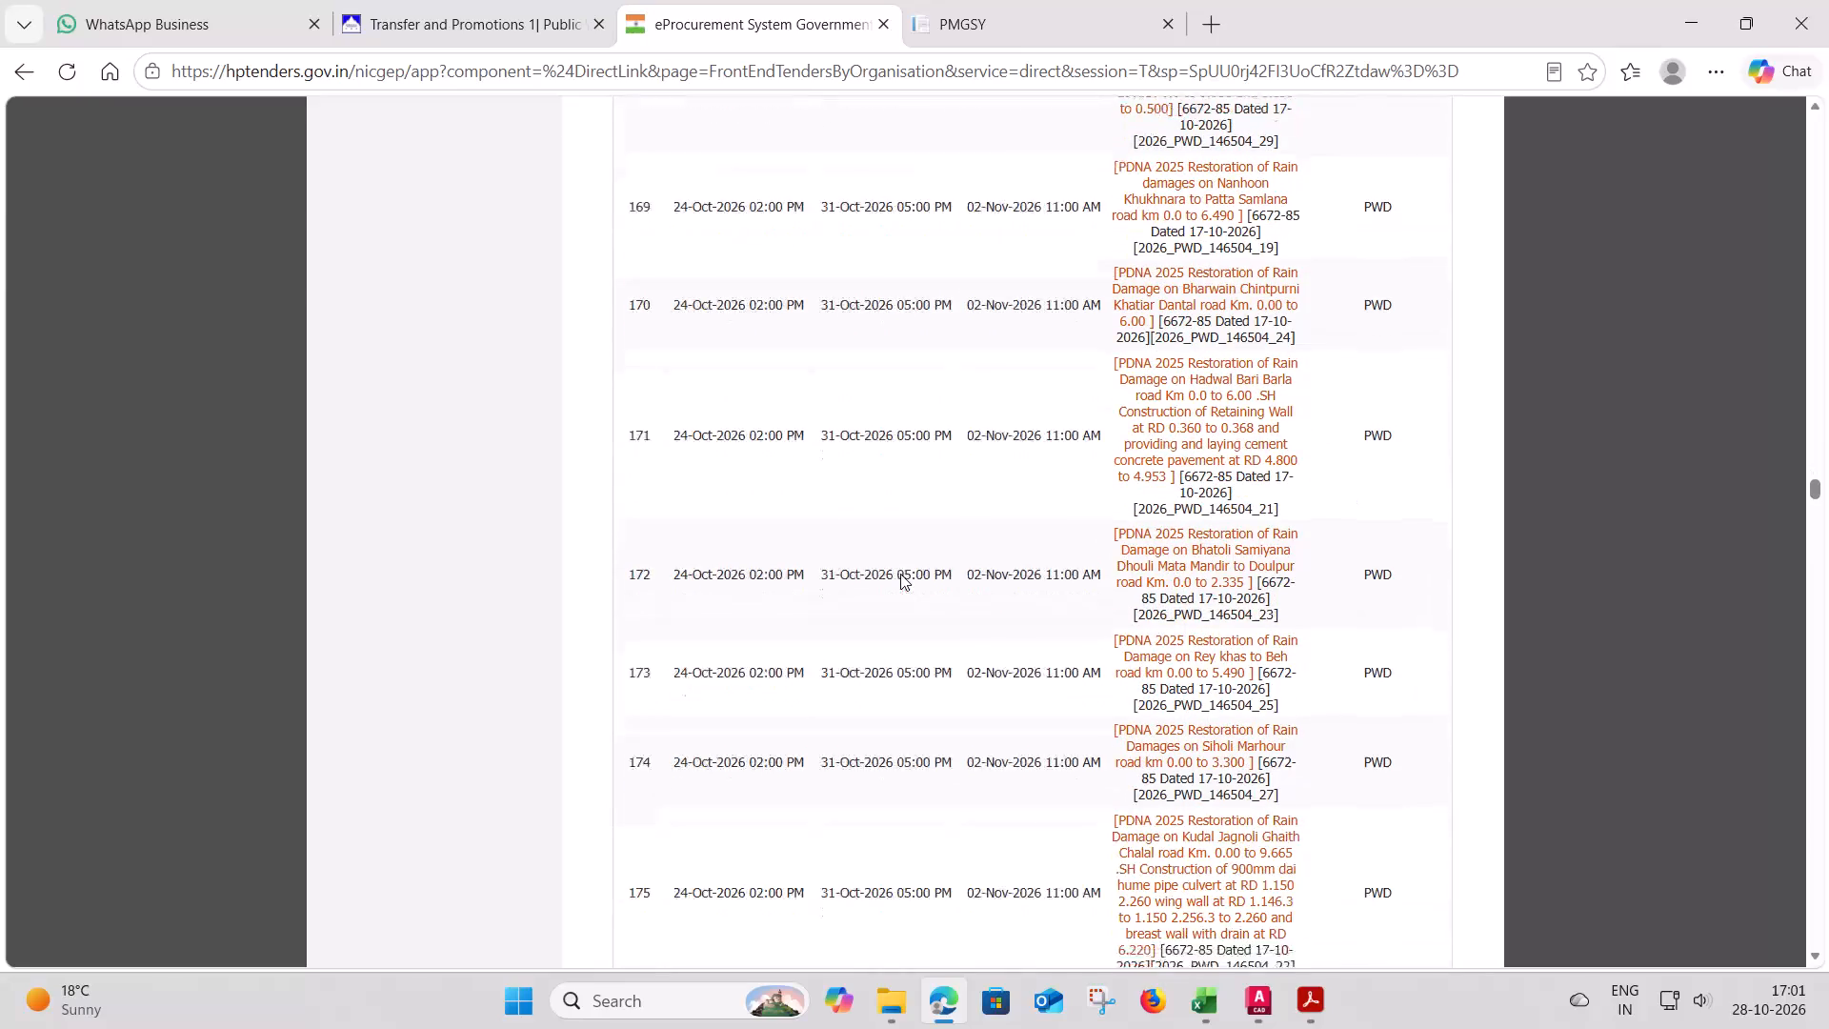
pyautogui.scroll(-16, 900, 574)
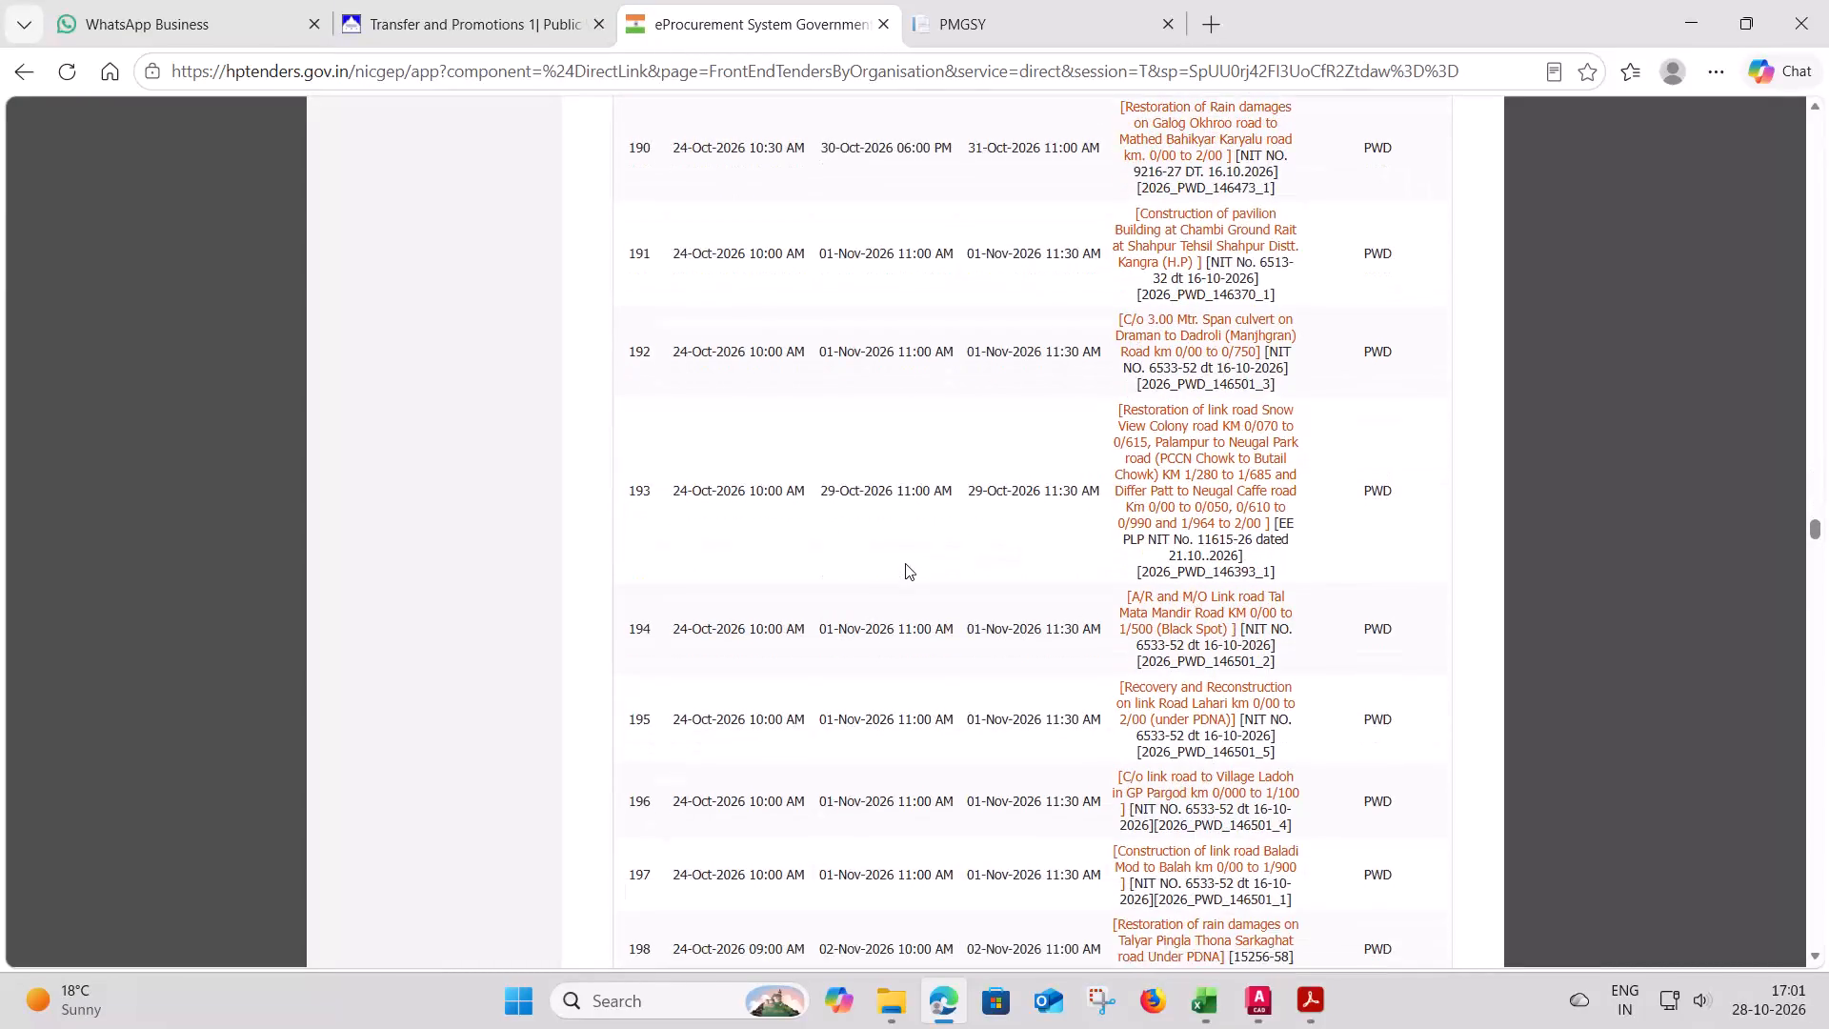
pyautogui.scroll(-19, 905, 563)
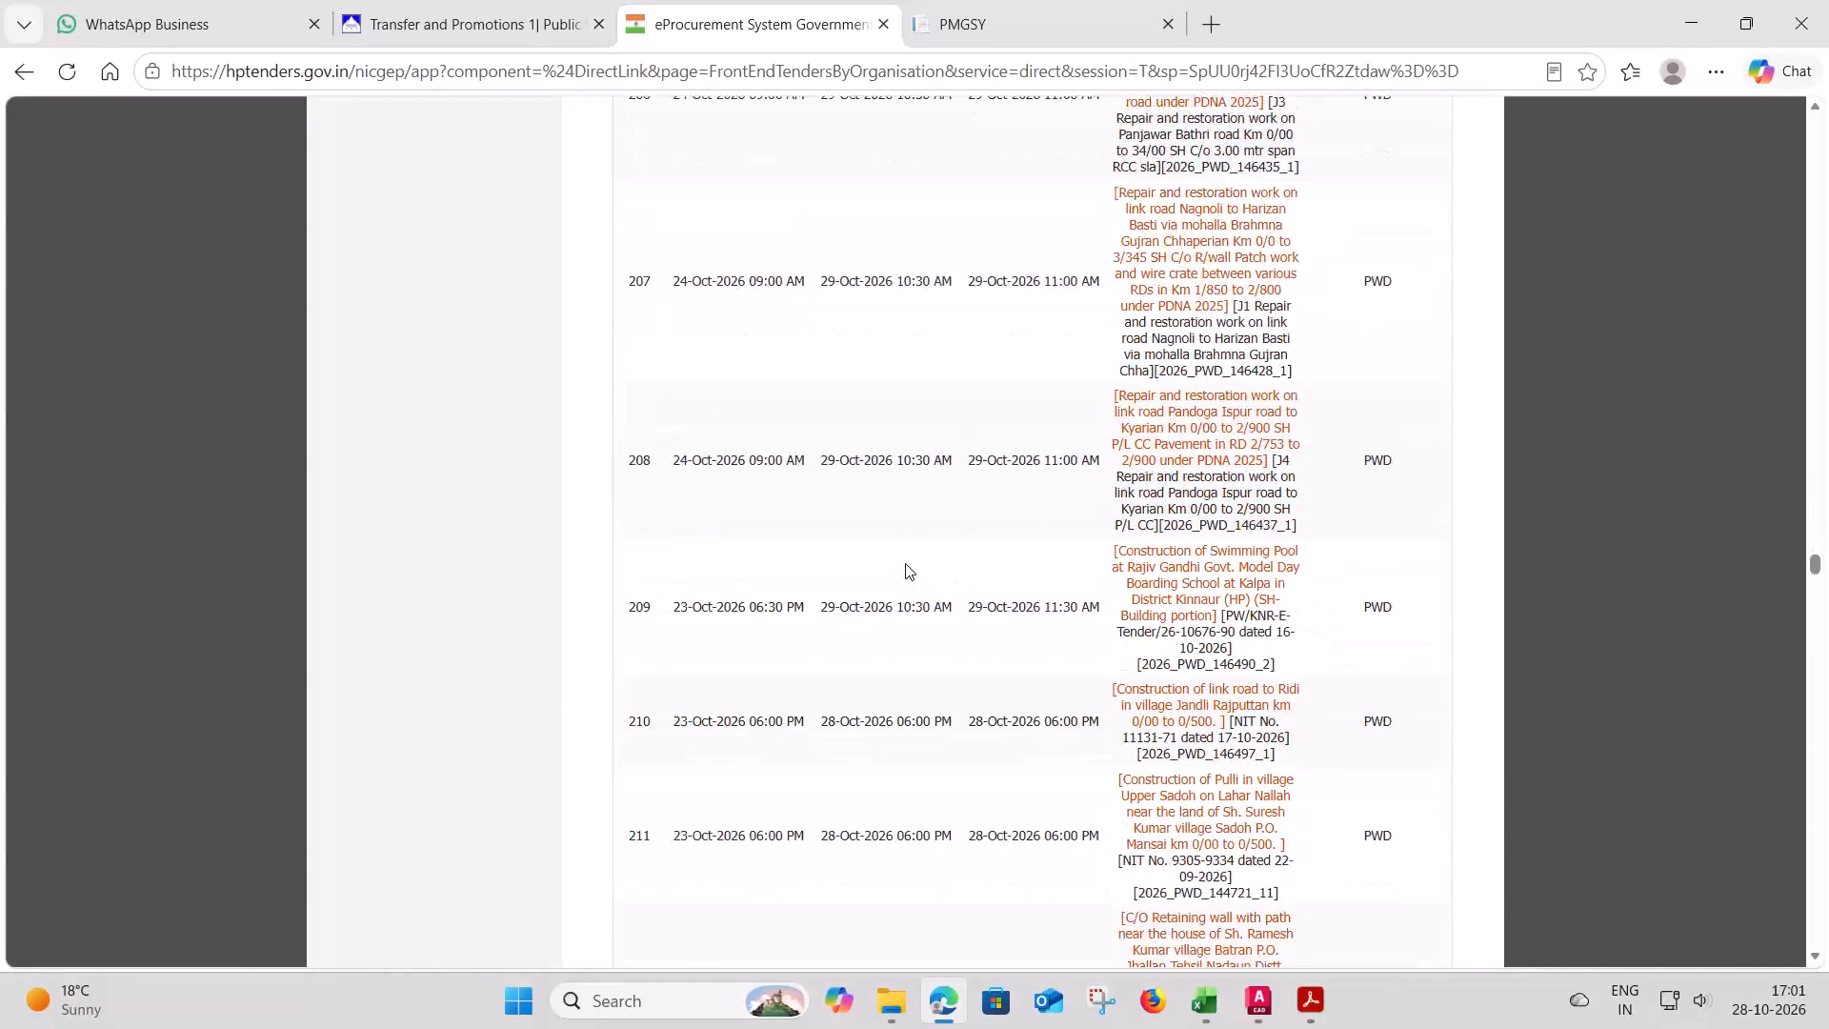
pyautogui.scroll(-1, 905, 563)
pyautogui.scroll(2, 905, 563)
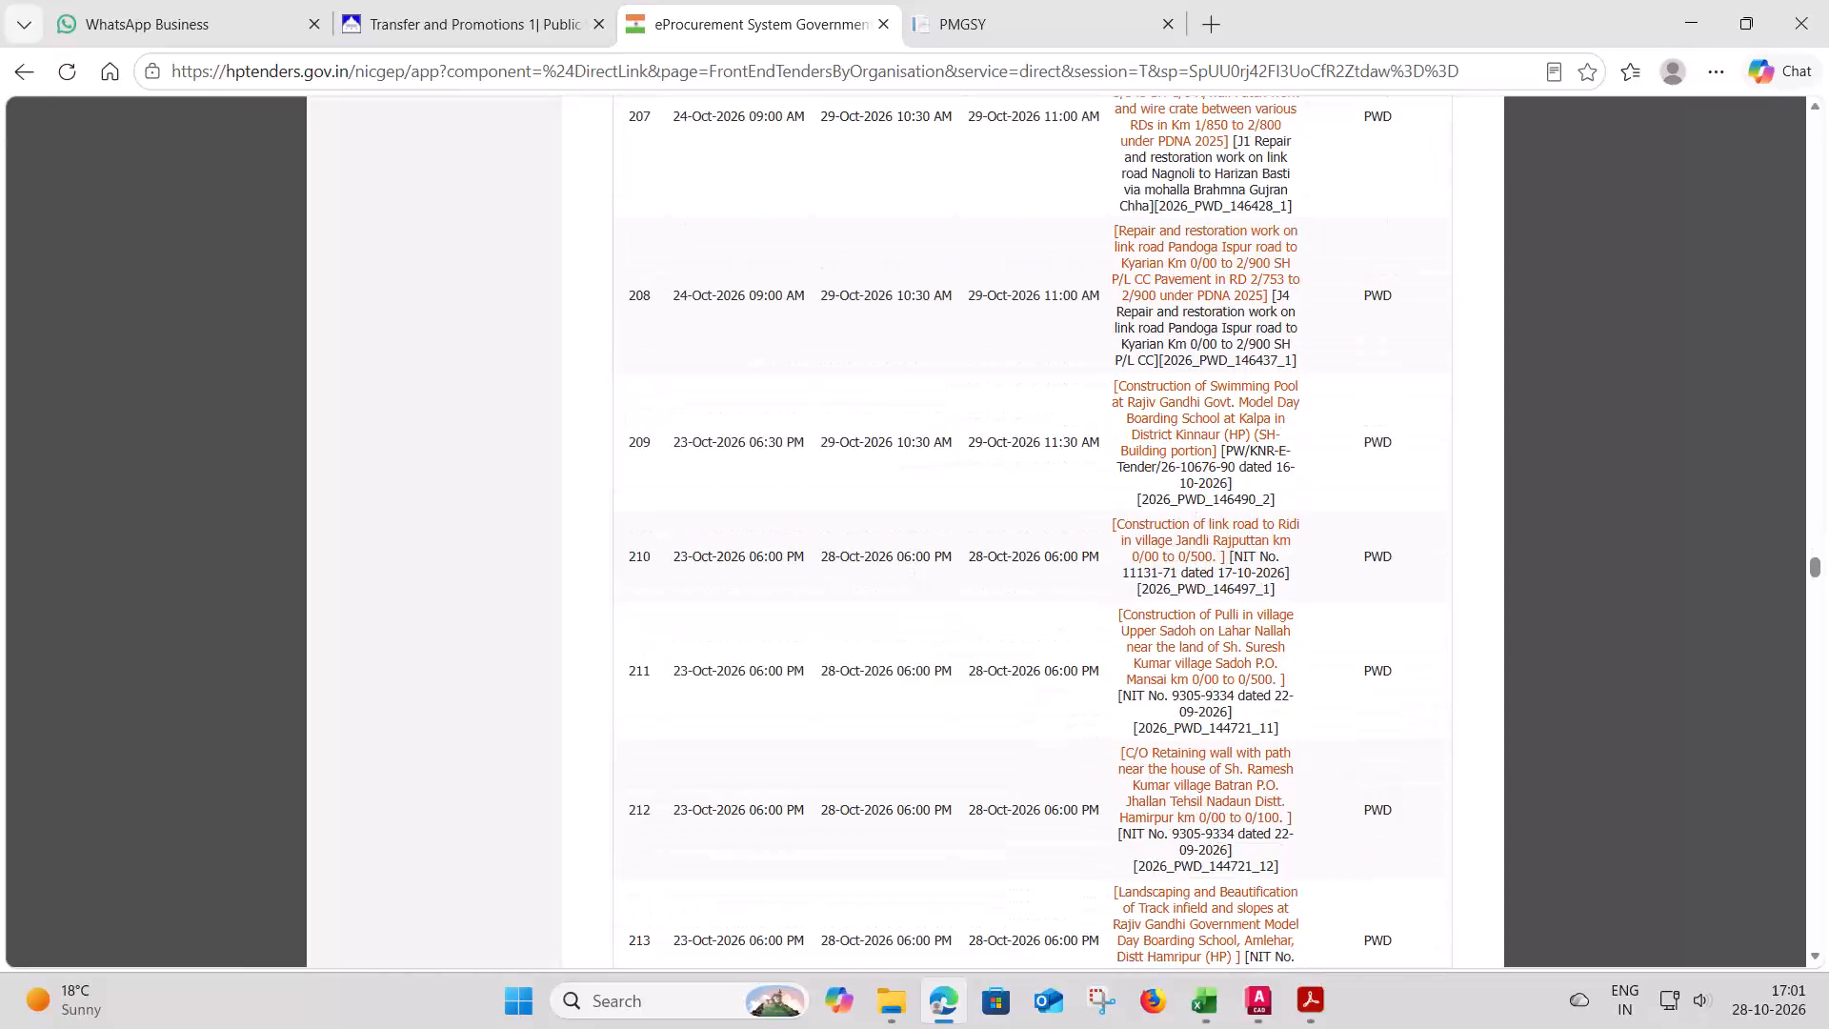
# Search the tender list page for "baral".
pyautogui.hotkey('ctrl', 'f')
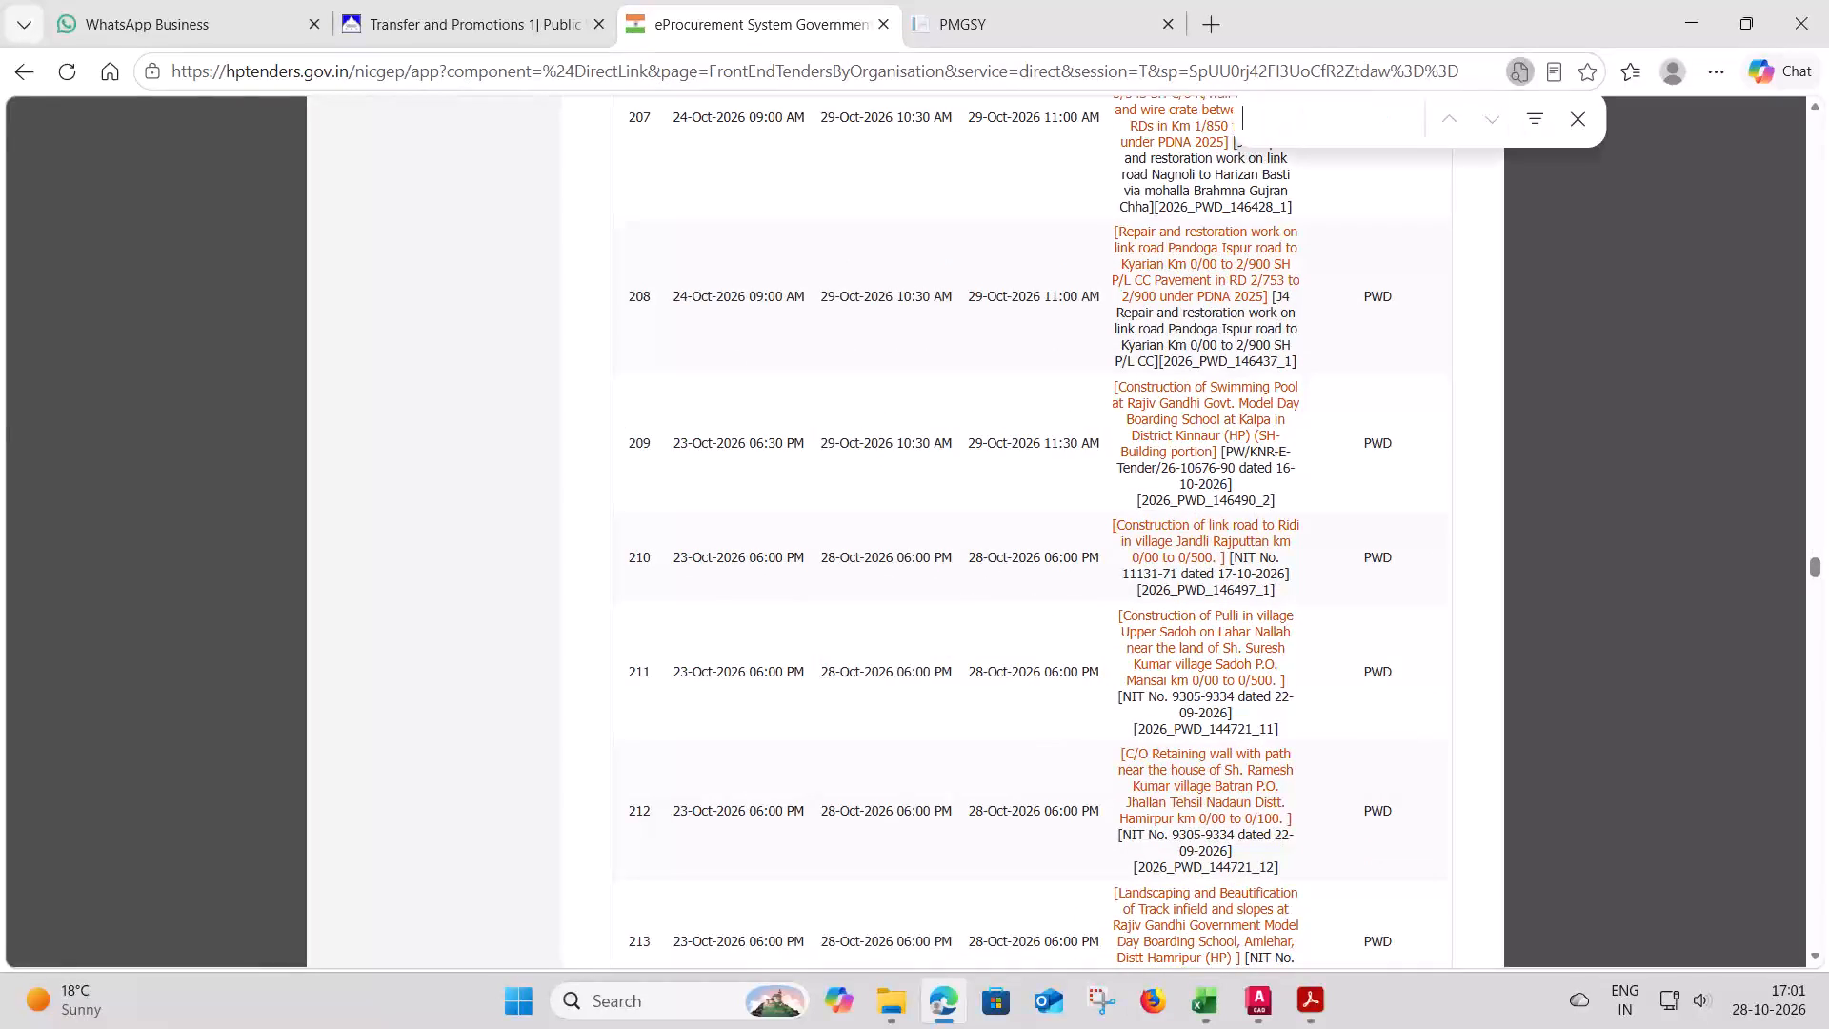
pyautogui.write('ba')
pyautogui.press('l')
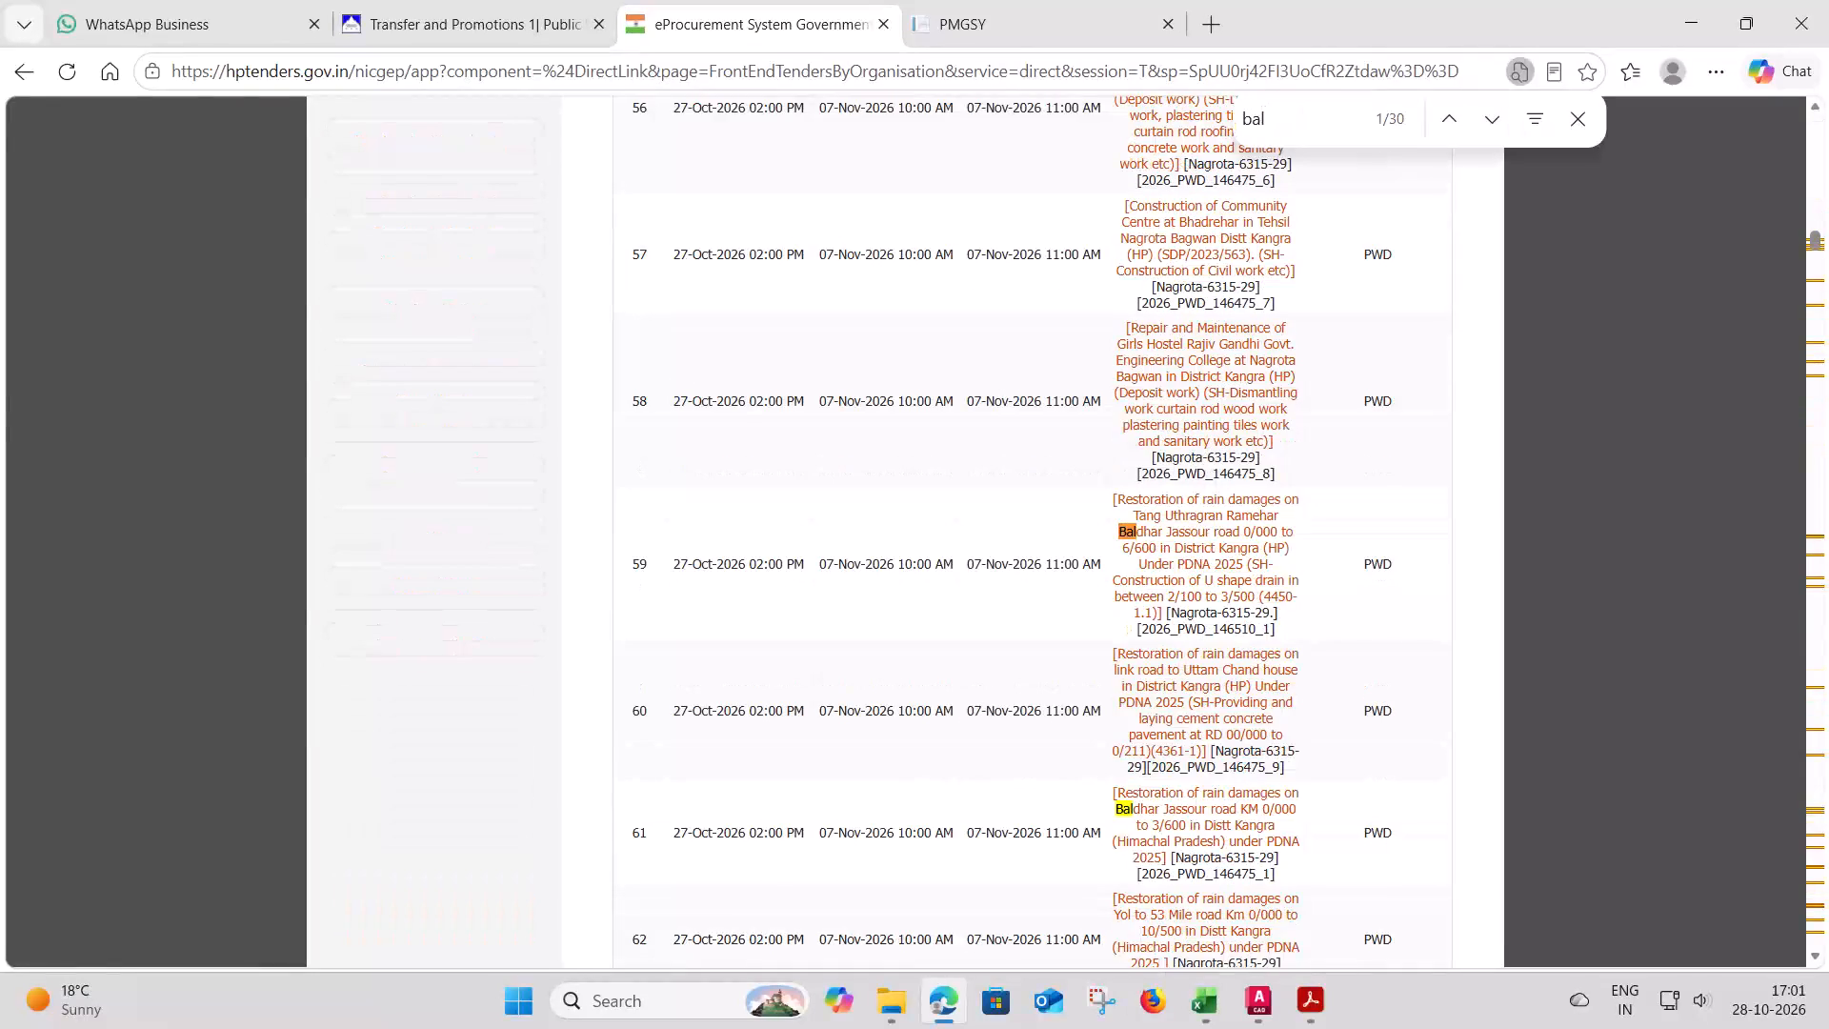
pyautogui.press('BackSpace')
pyautogui.press('r')
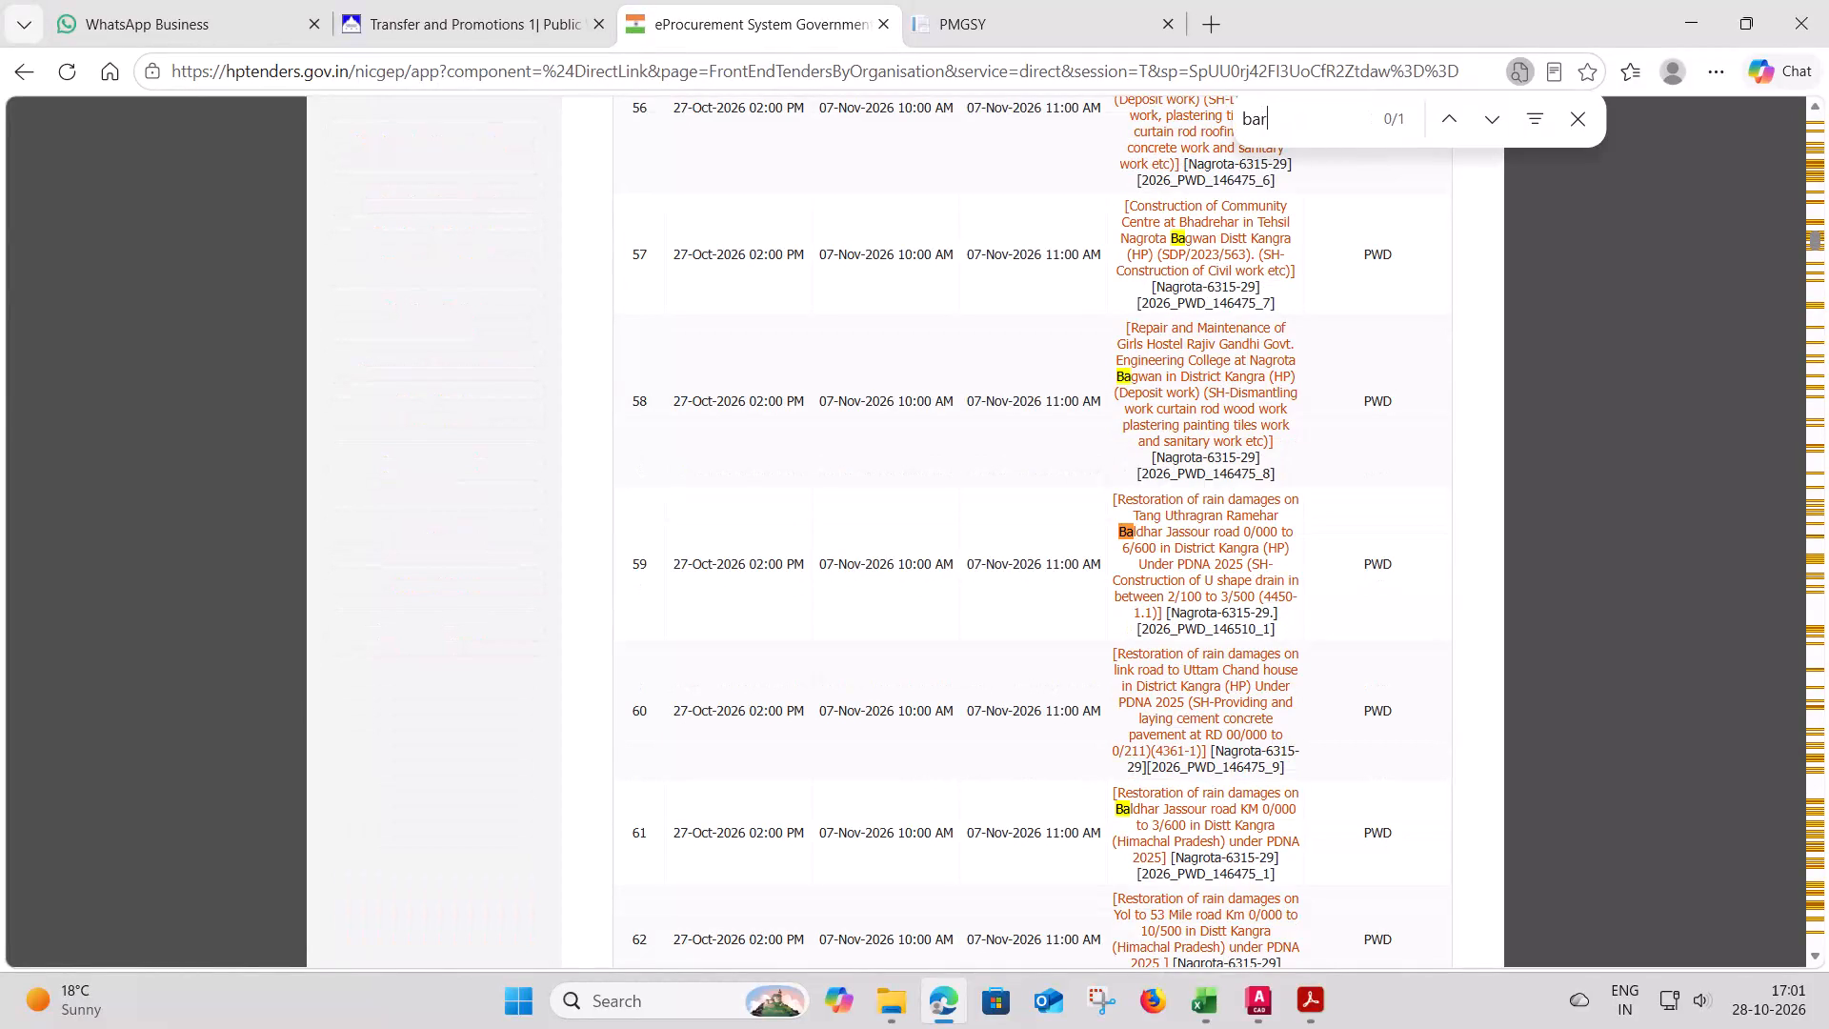
pyautogui.press('a')
pyautogui.press('l')
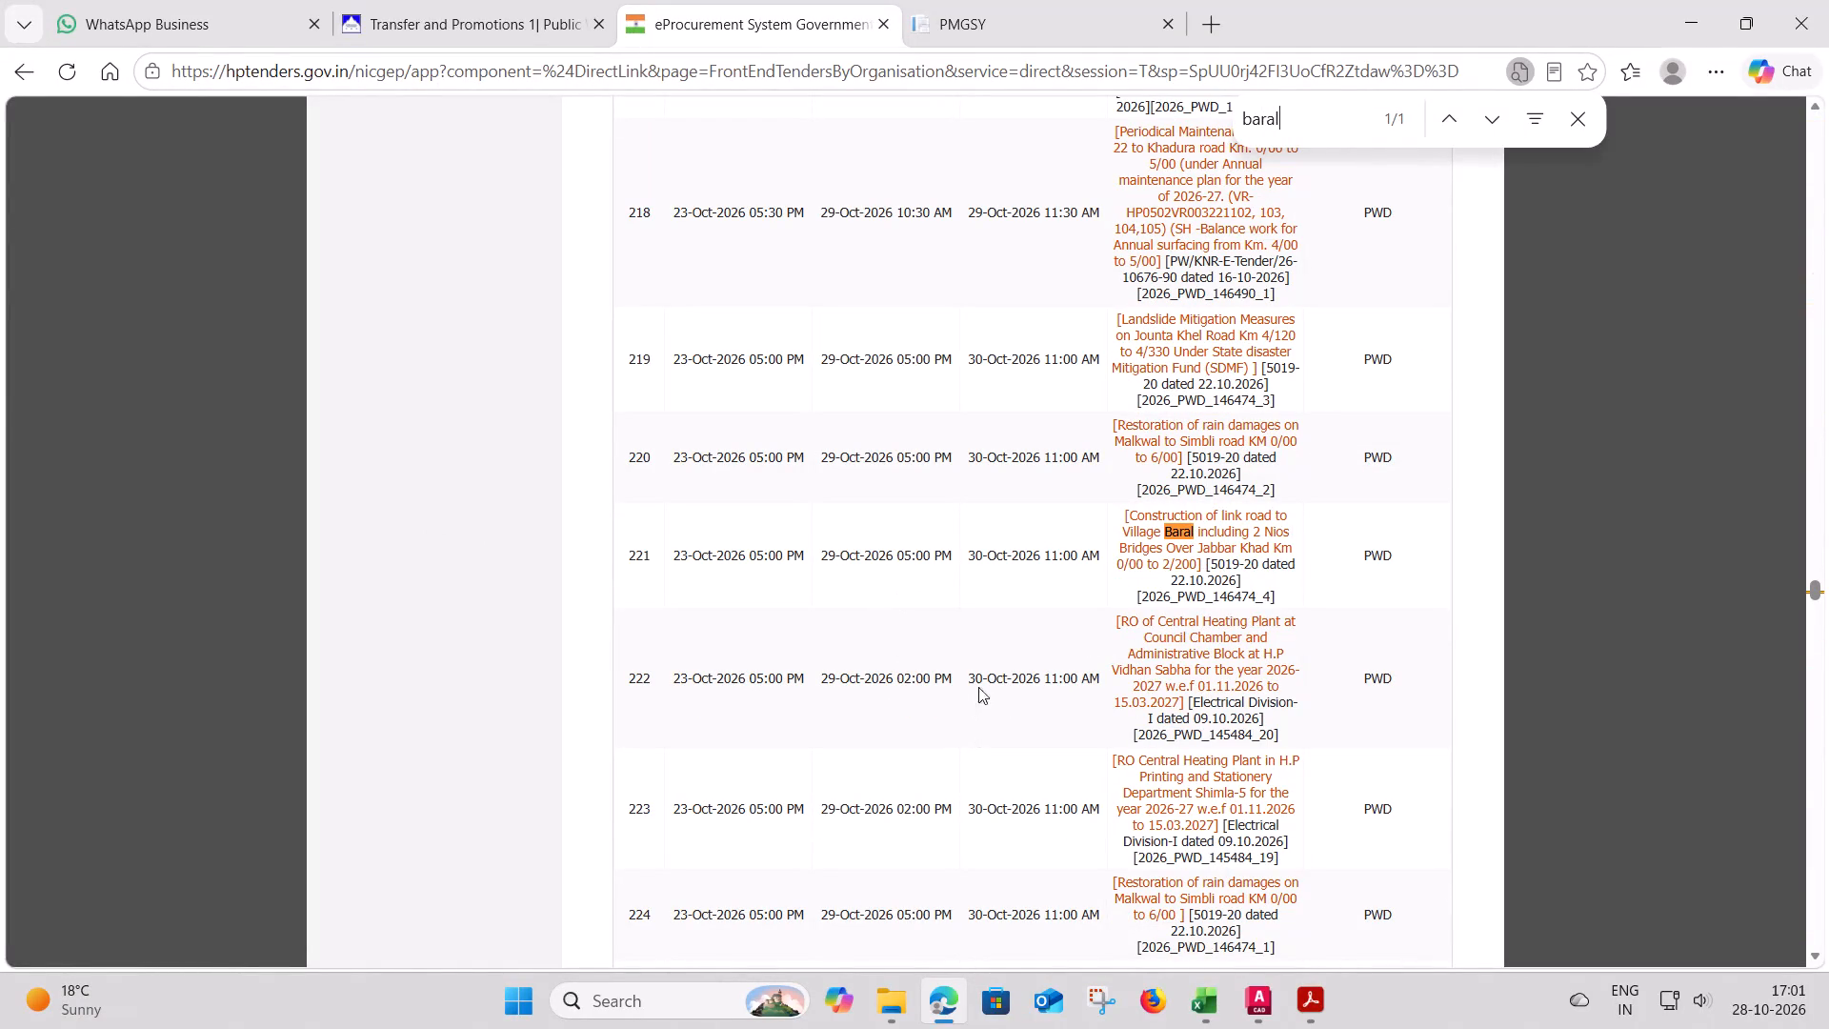
# Open the tender for the link road to Village Baral and review its cover documents, fees, EMD and work item details.
pyautogui.click(1211, 546)
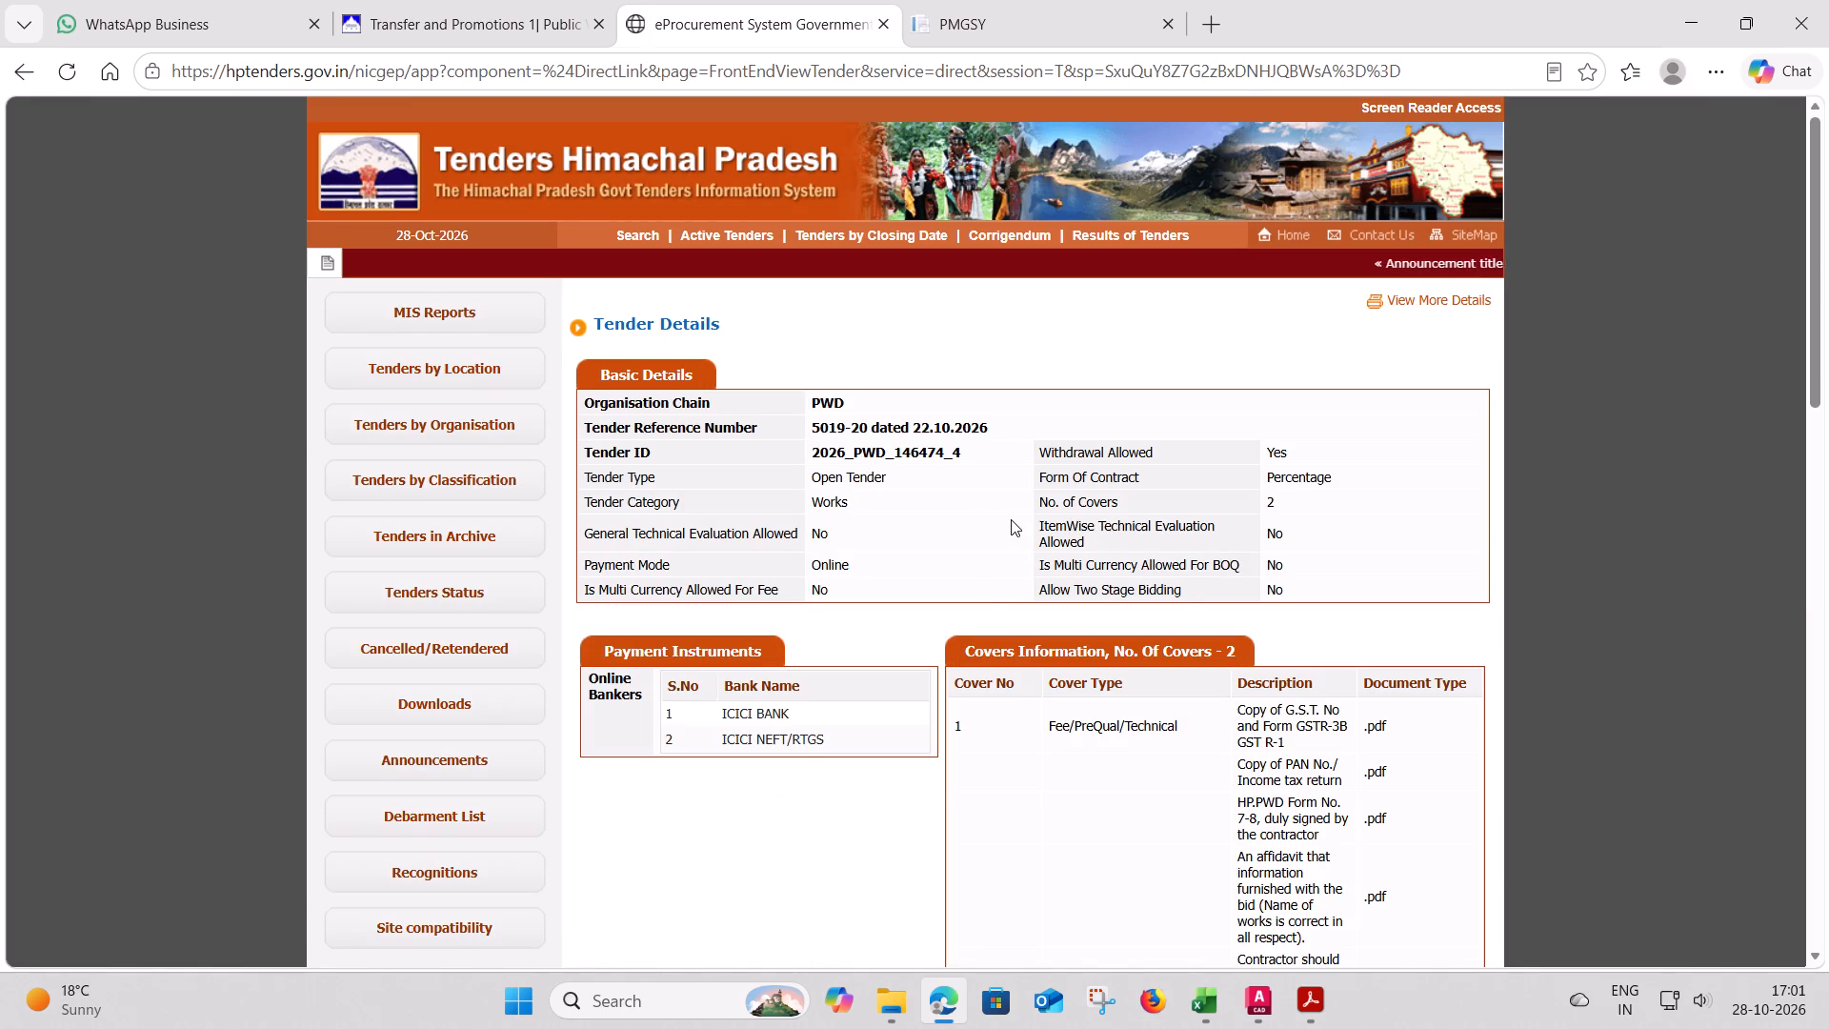
pyautogui.scroll(-5, 967, 514)
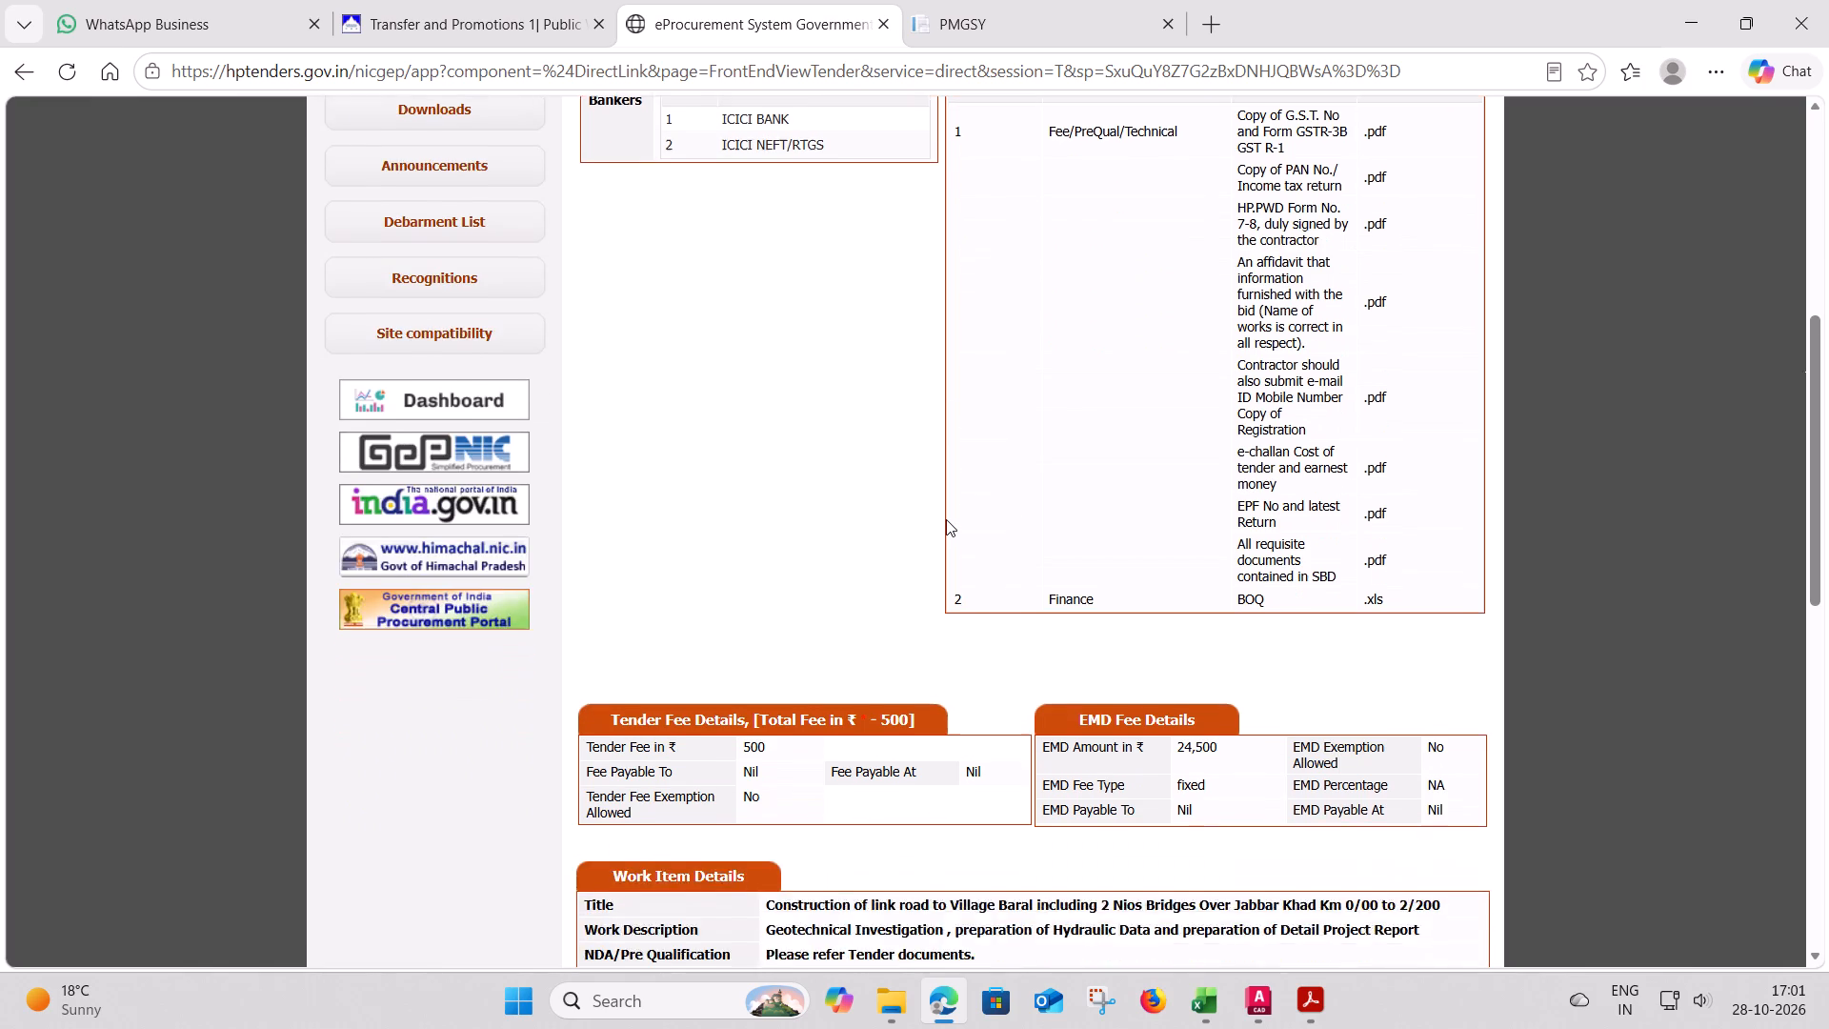
pyautogui.scroll(-1, 946, 519)
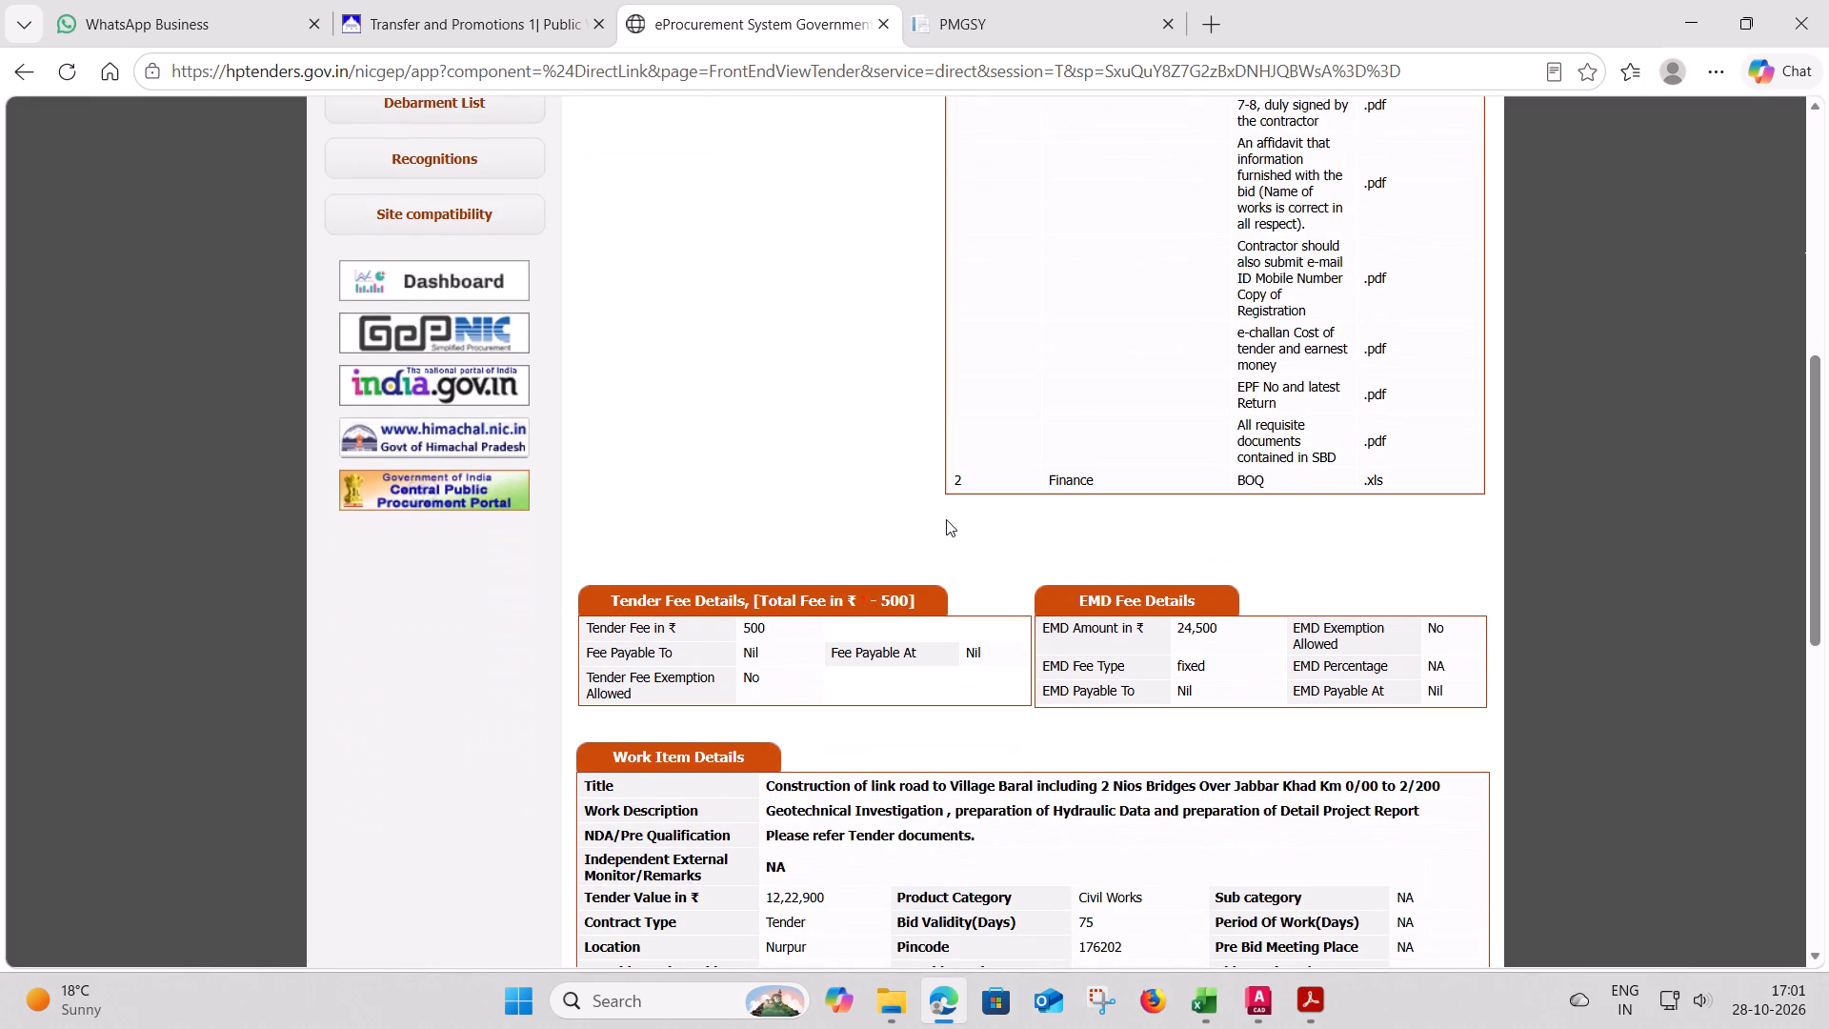
pyautogui.scroll(2, 946, 519)
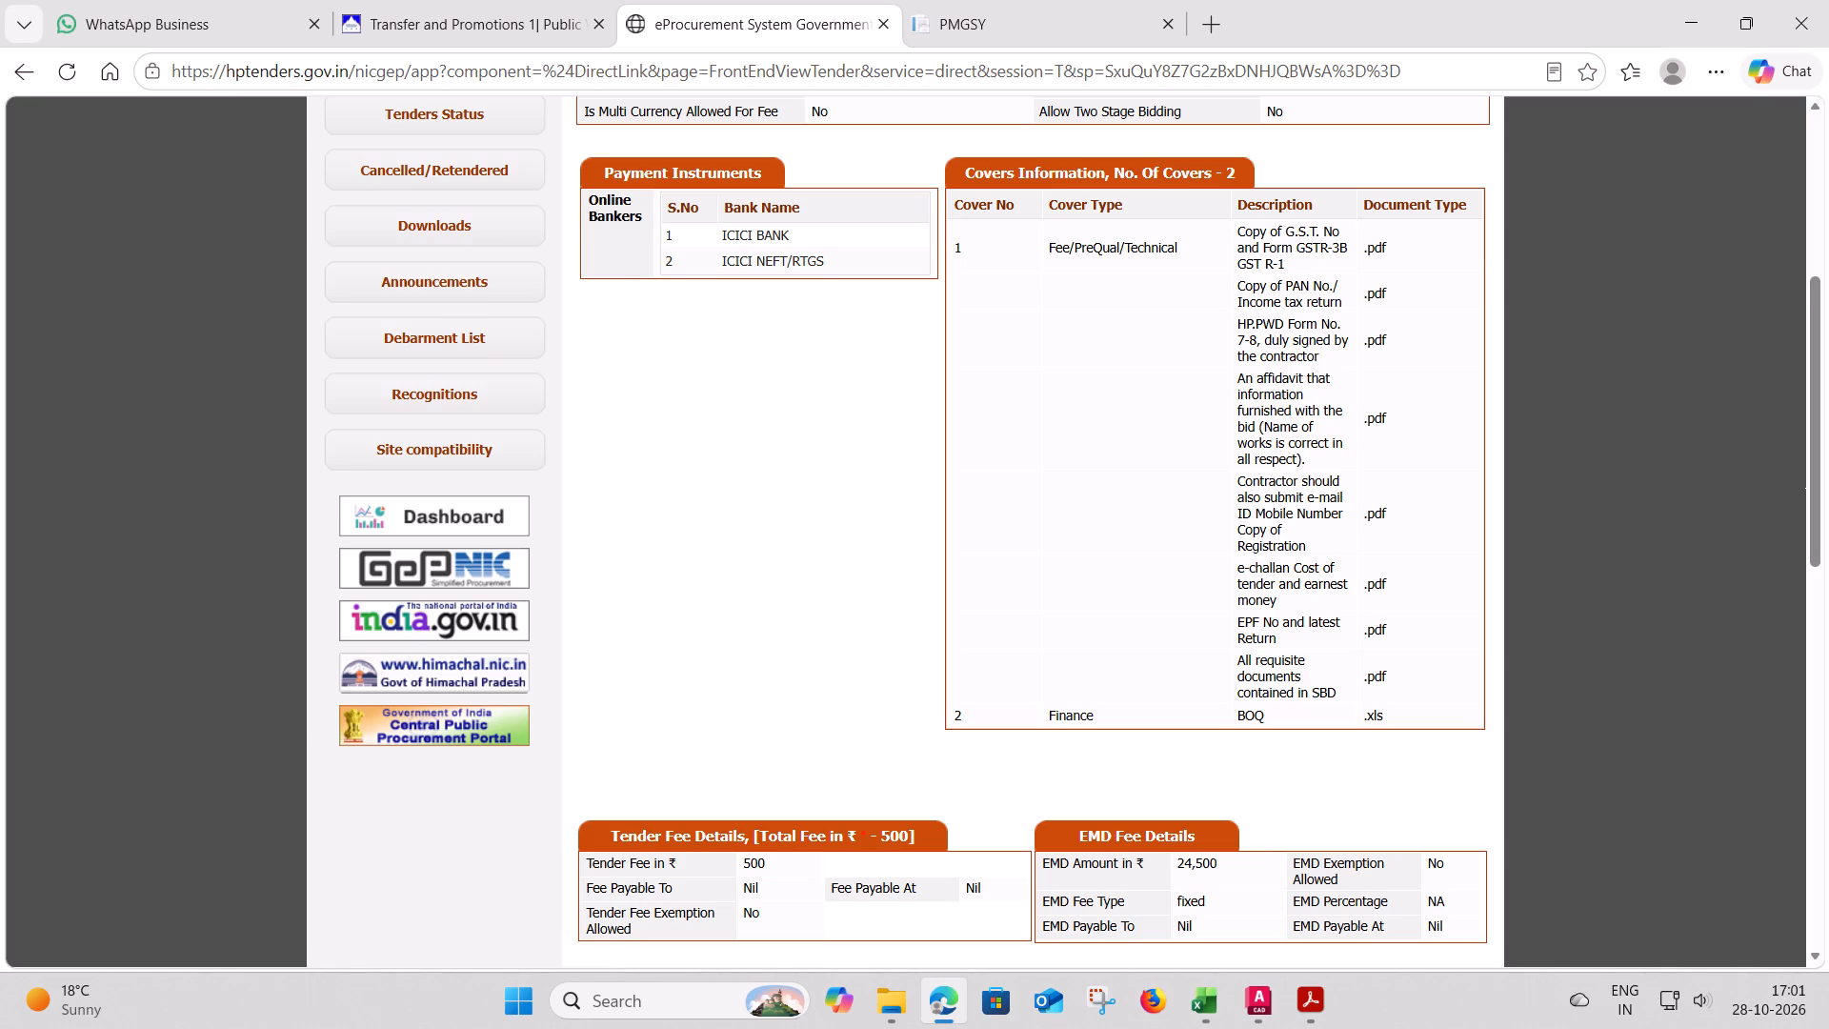
# Switch to the MISCELLANEOUS folder in File Explorer and open the "list of stage-I roads" workbook.
pyautogui.click(874, 997)
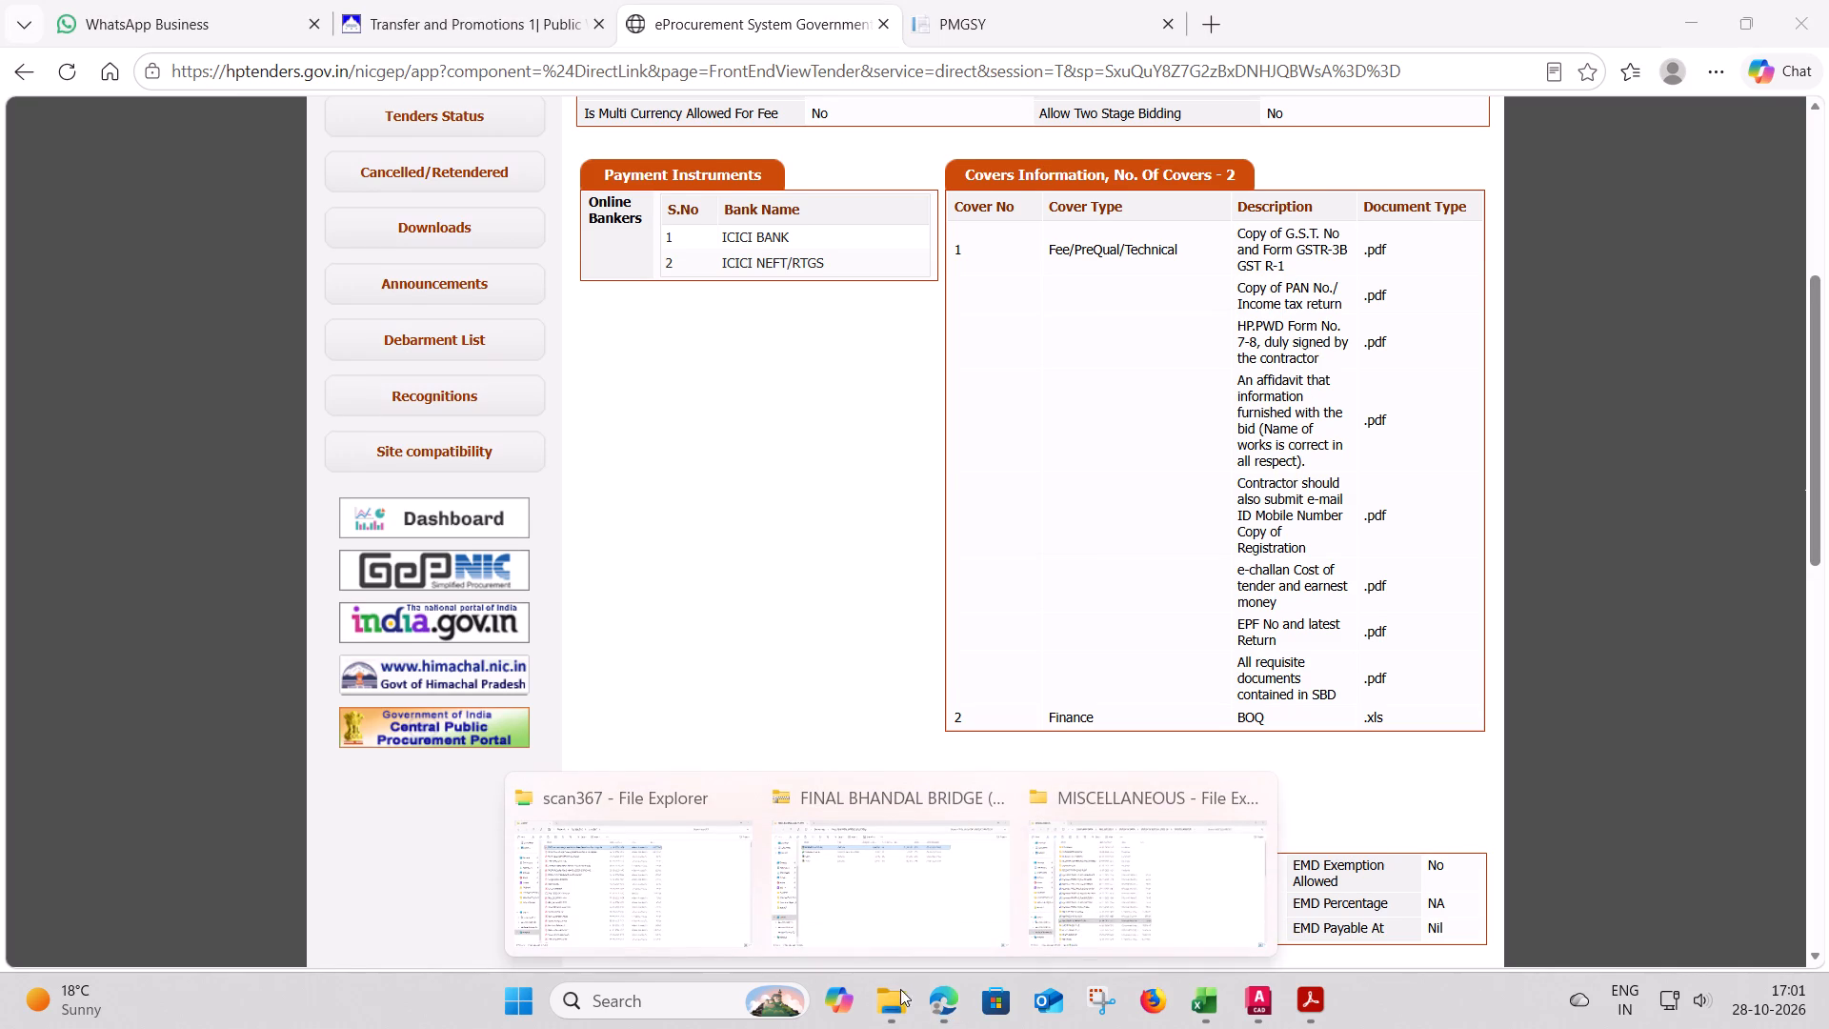
pyautogui.click(1193, 908)
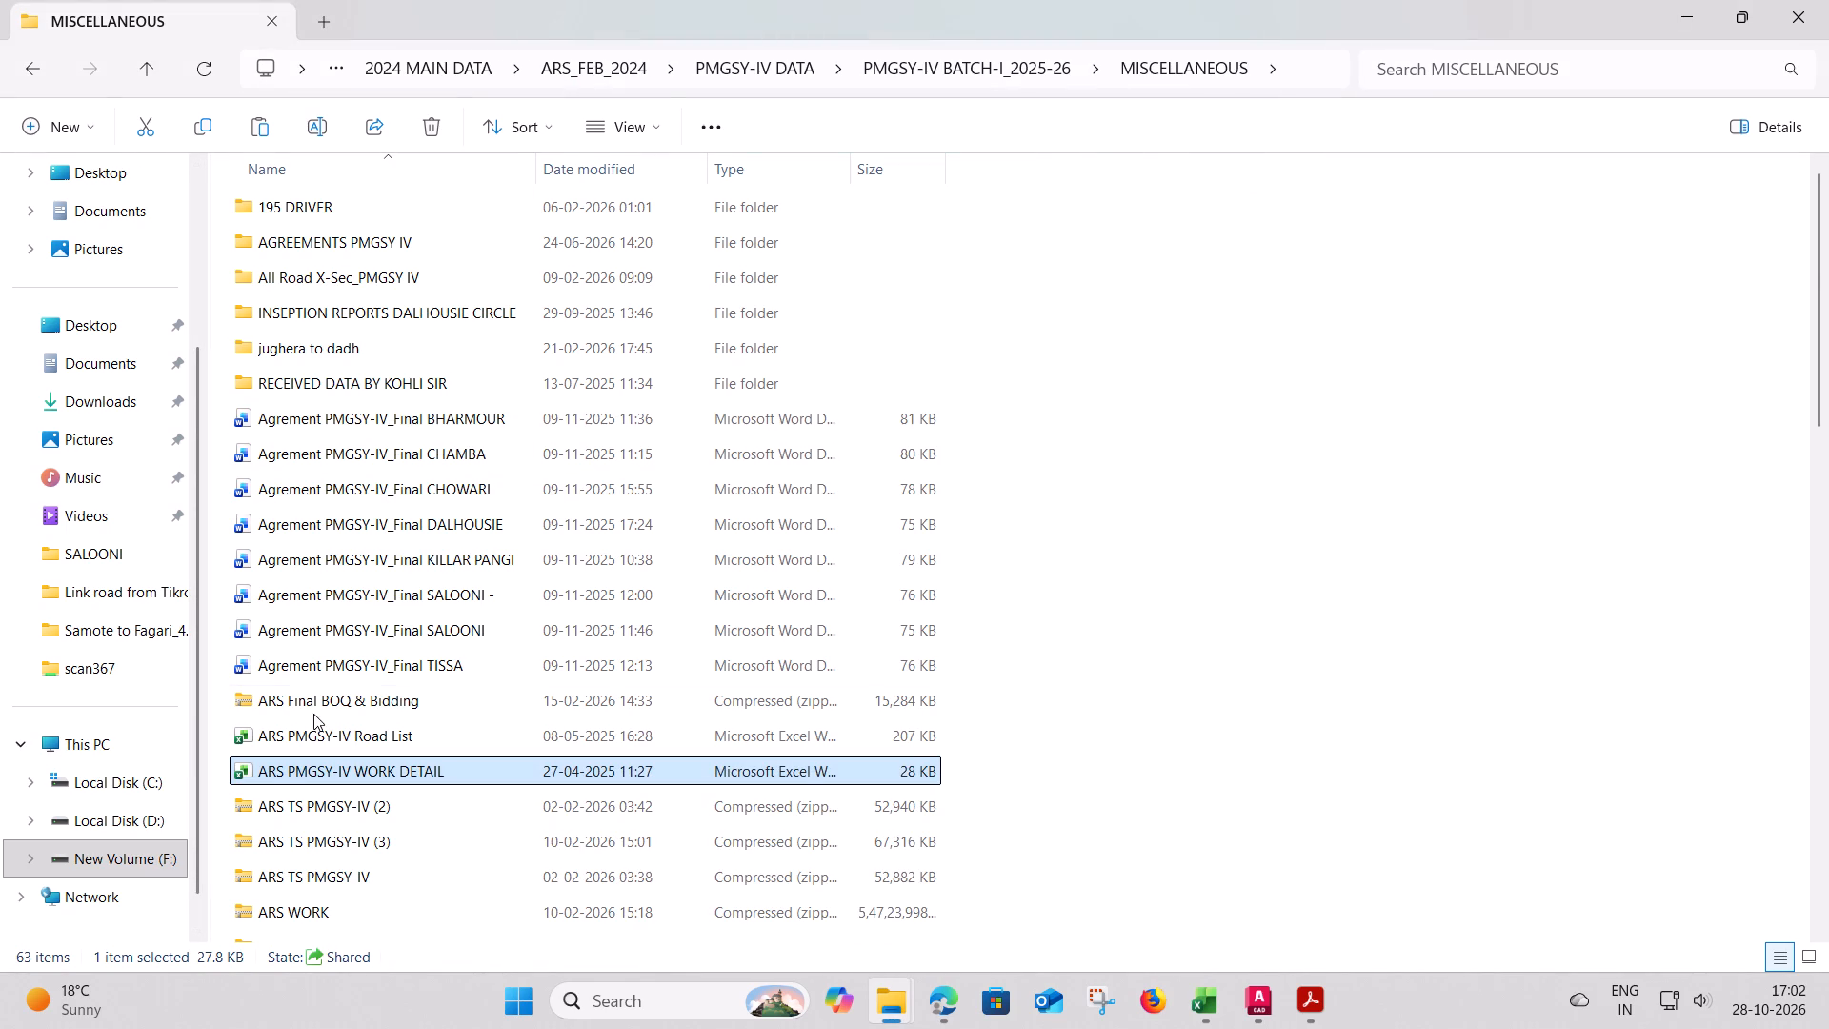
pyautogui.scroll(-5, 327, 694)
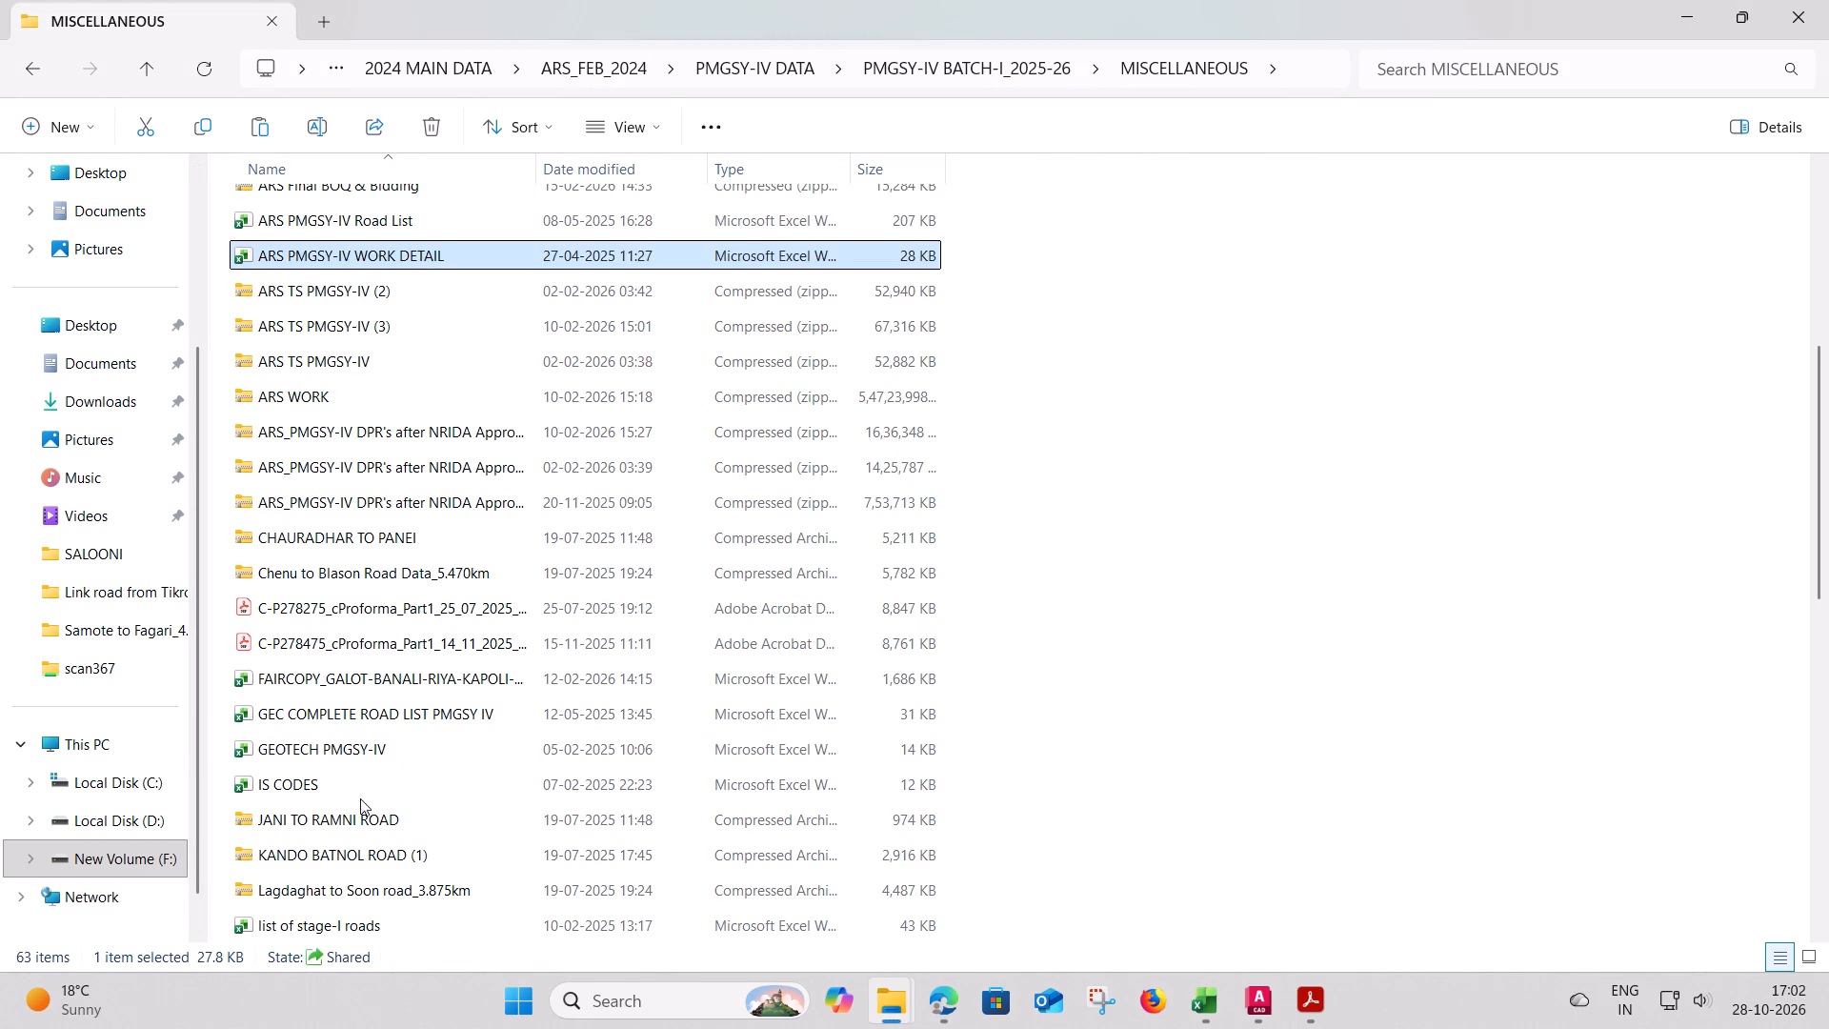
pyautogui.scroll(-2, 414, 748)
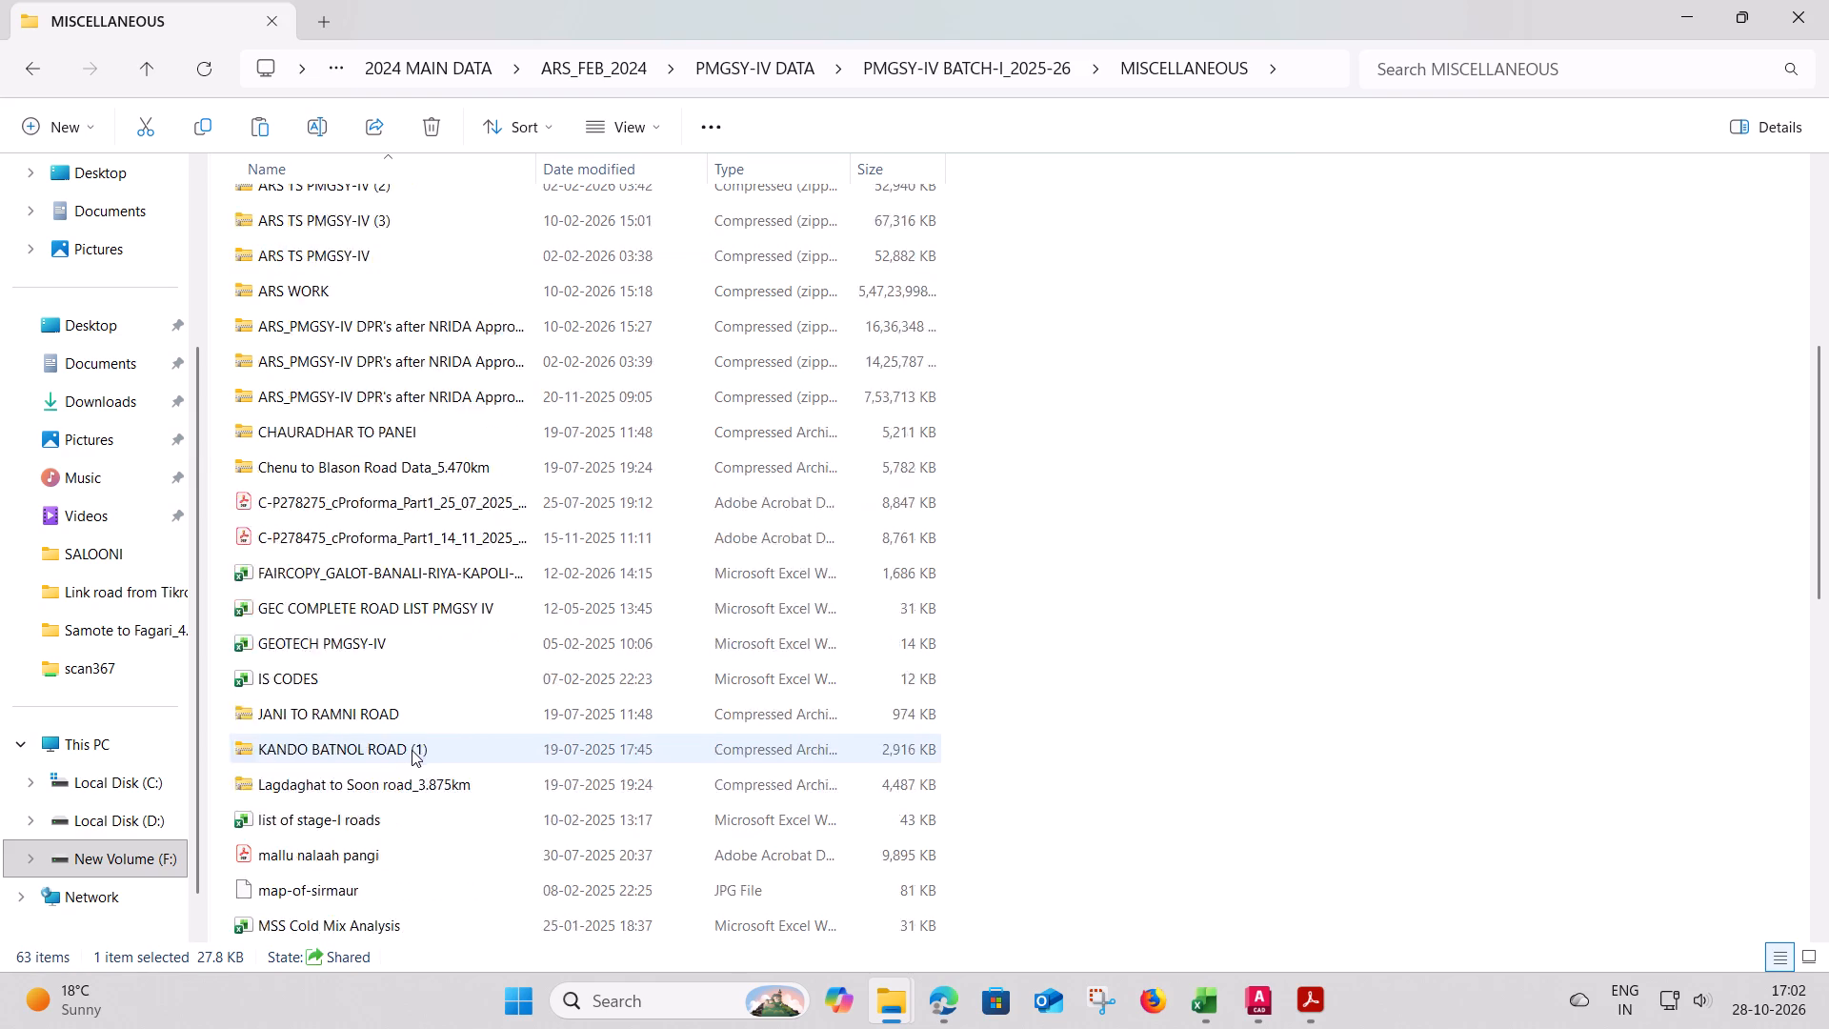
pyautogui.scroll(-2, 412, 750)
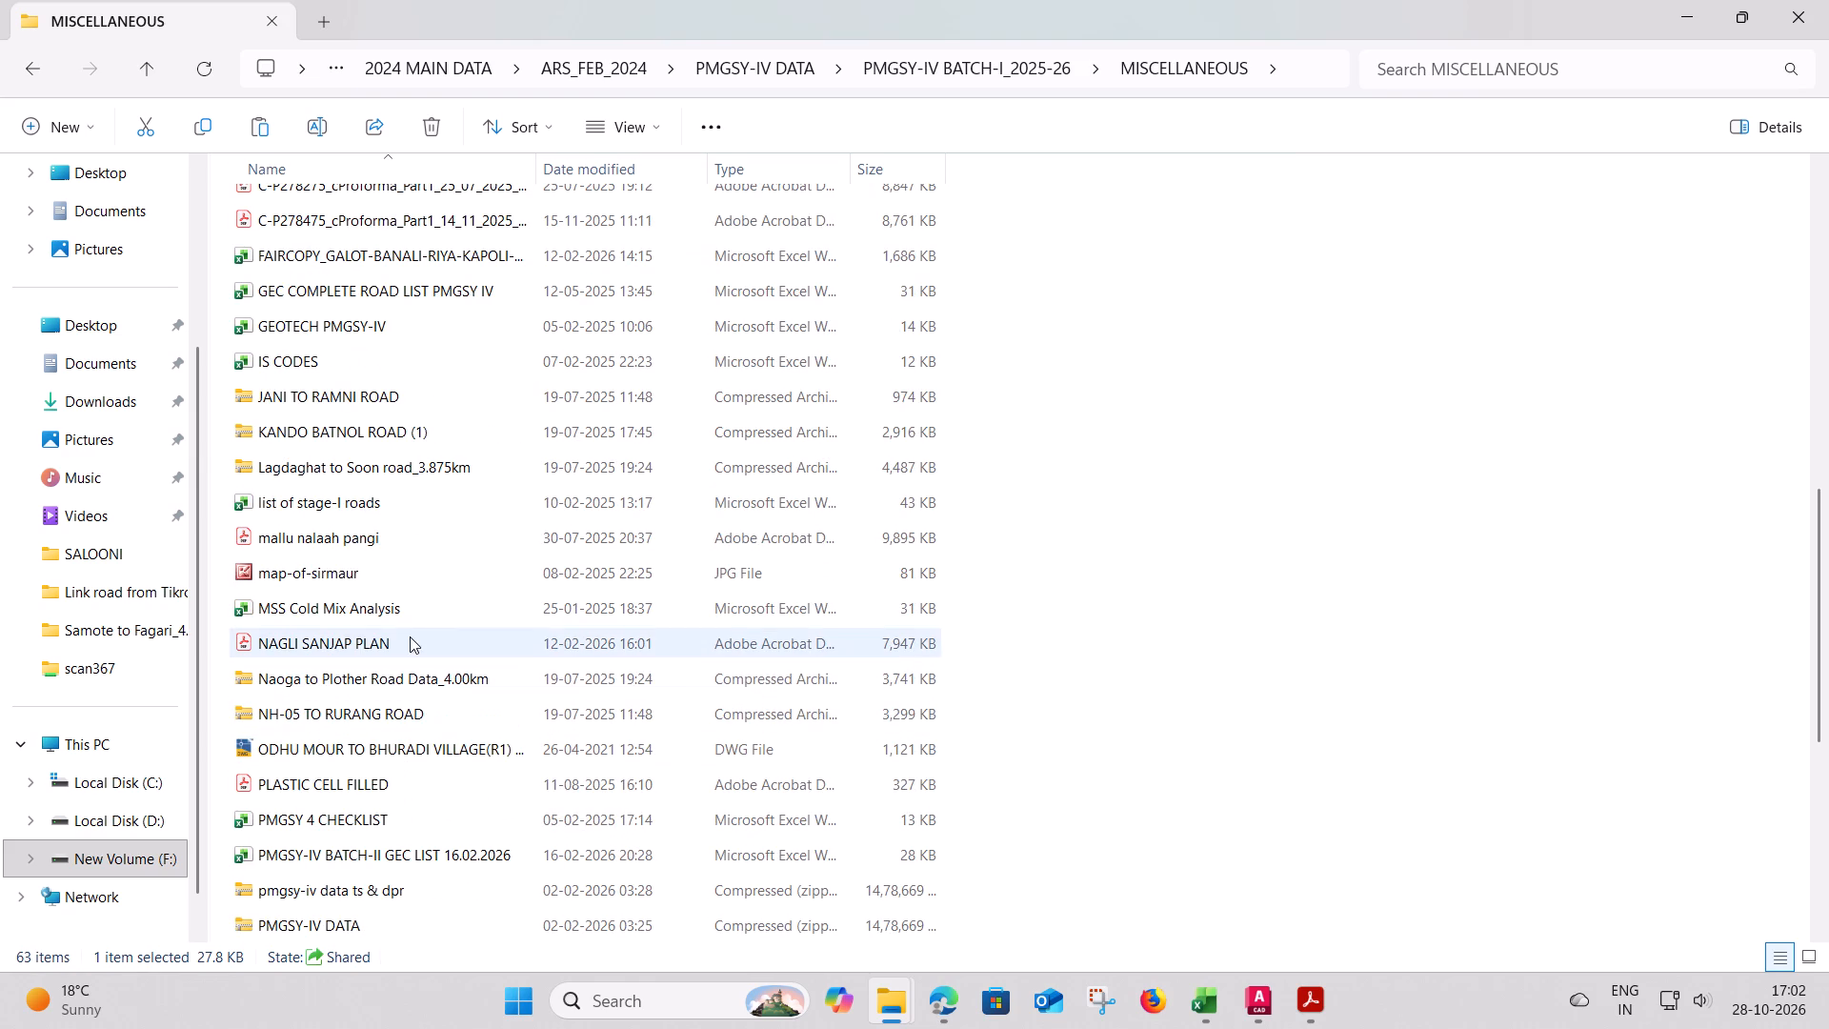
pyautogui.doubleClick(375, 497)
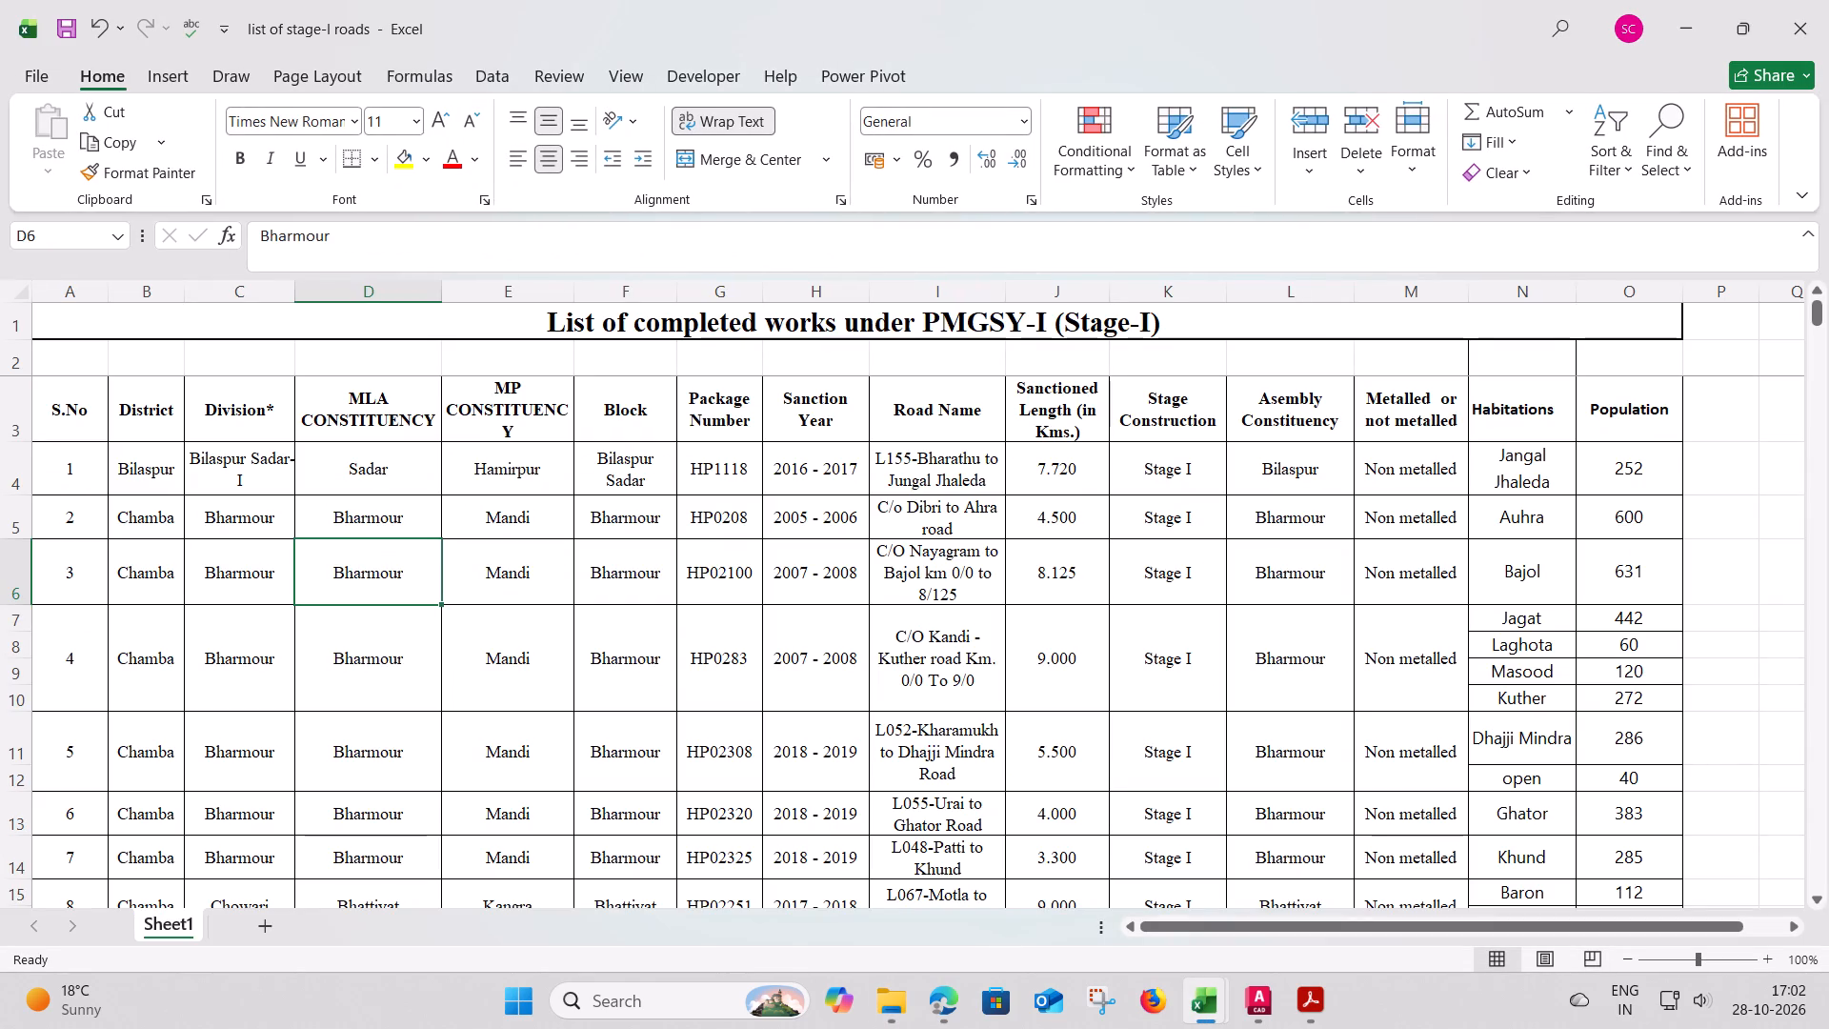
# Look through the list of completed PMGSY-I Stage-I works by district and road name, and close the workbook.
pyautogui.scroll(-1, 770, 583)
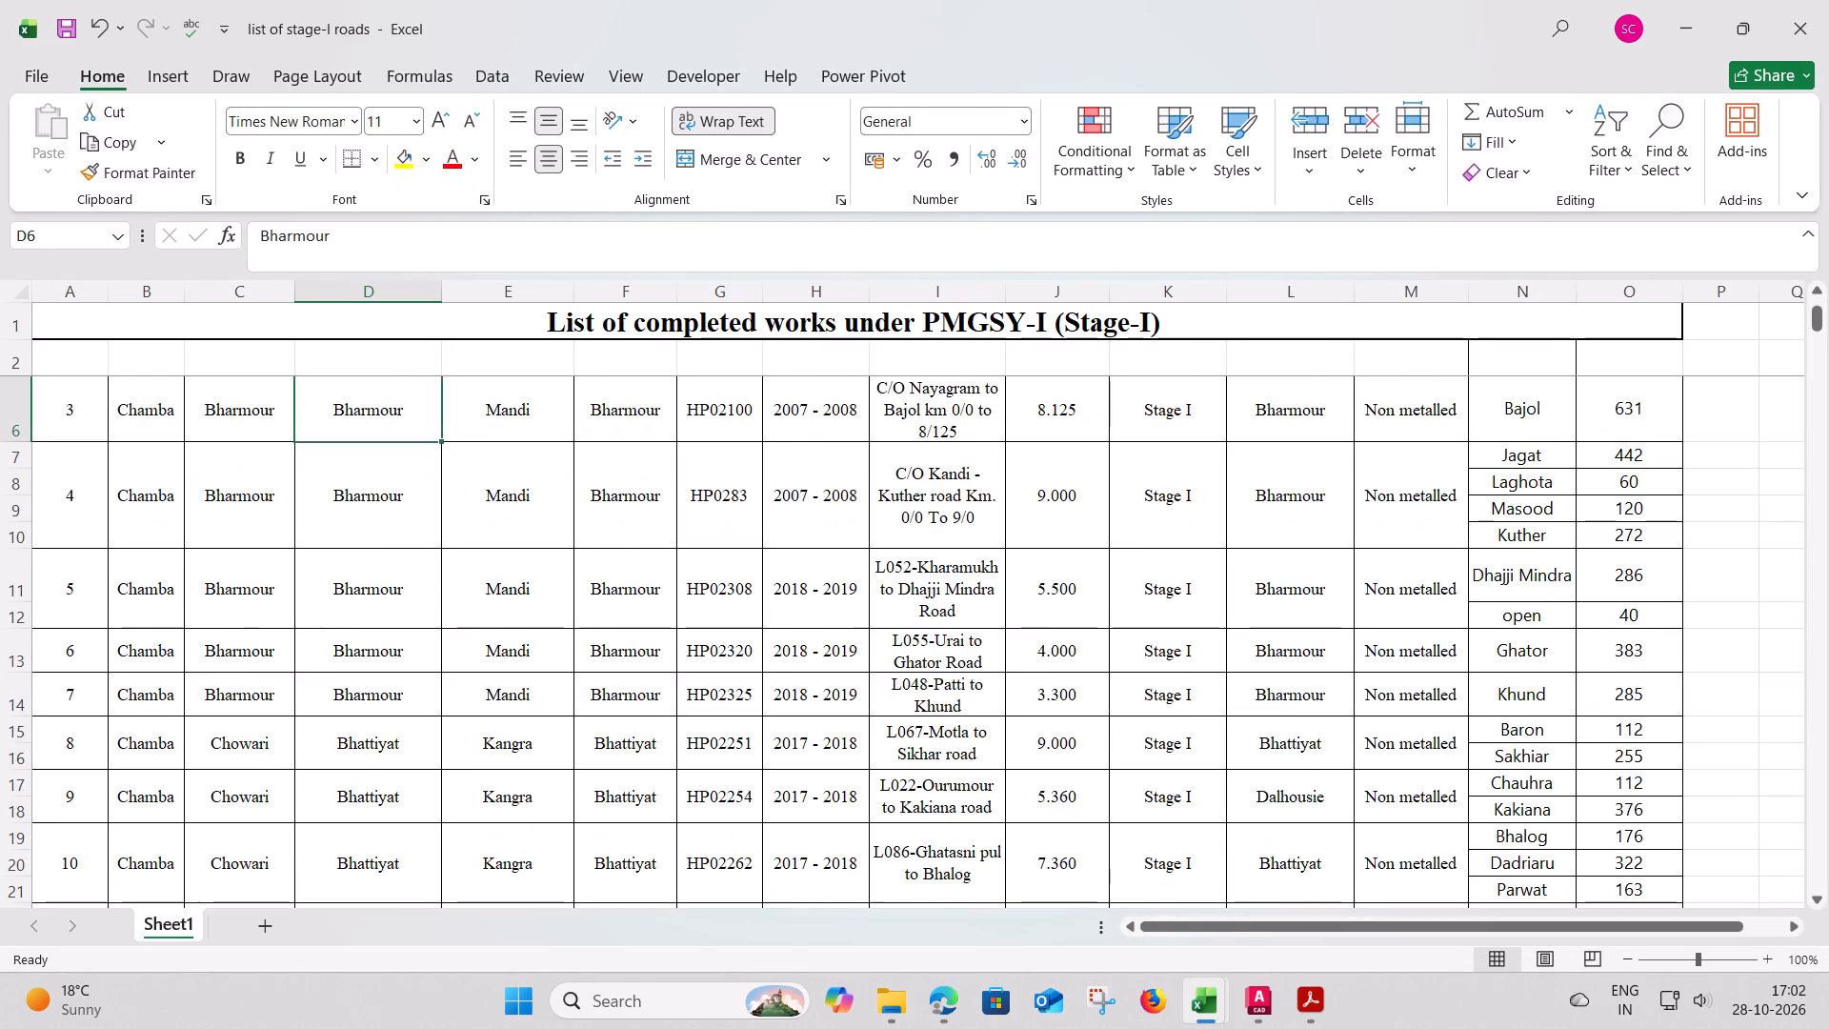
pyautogui.scroll(-20, 770, 583)
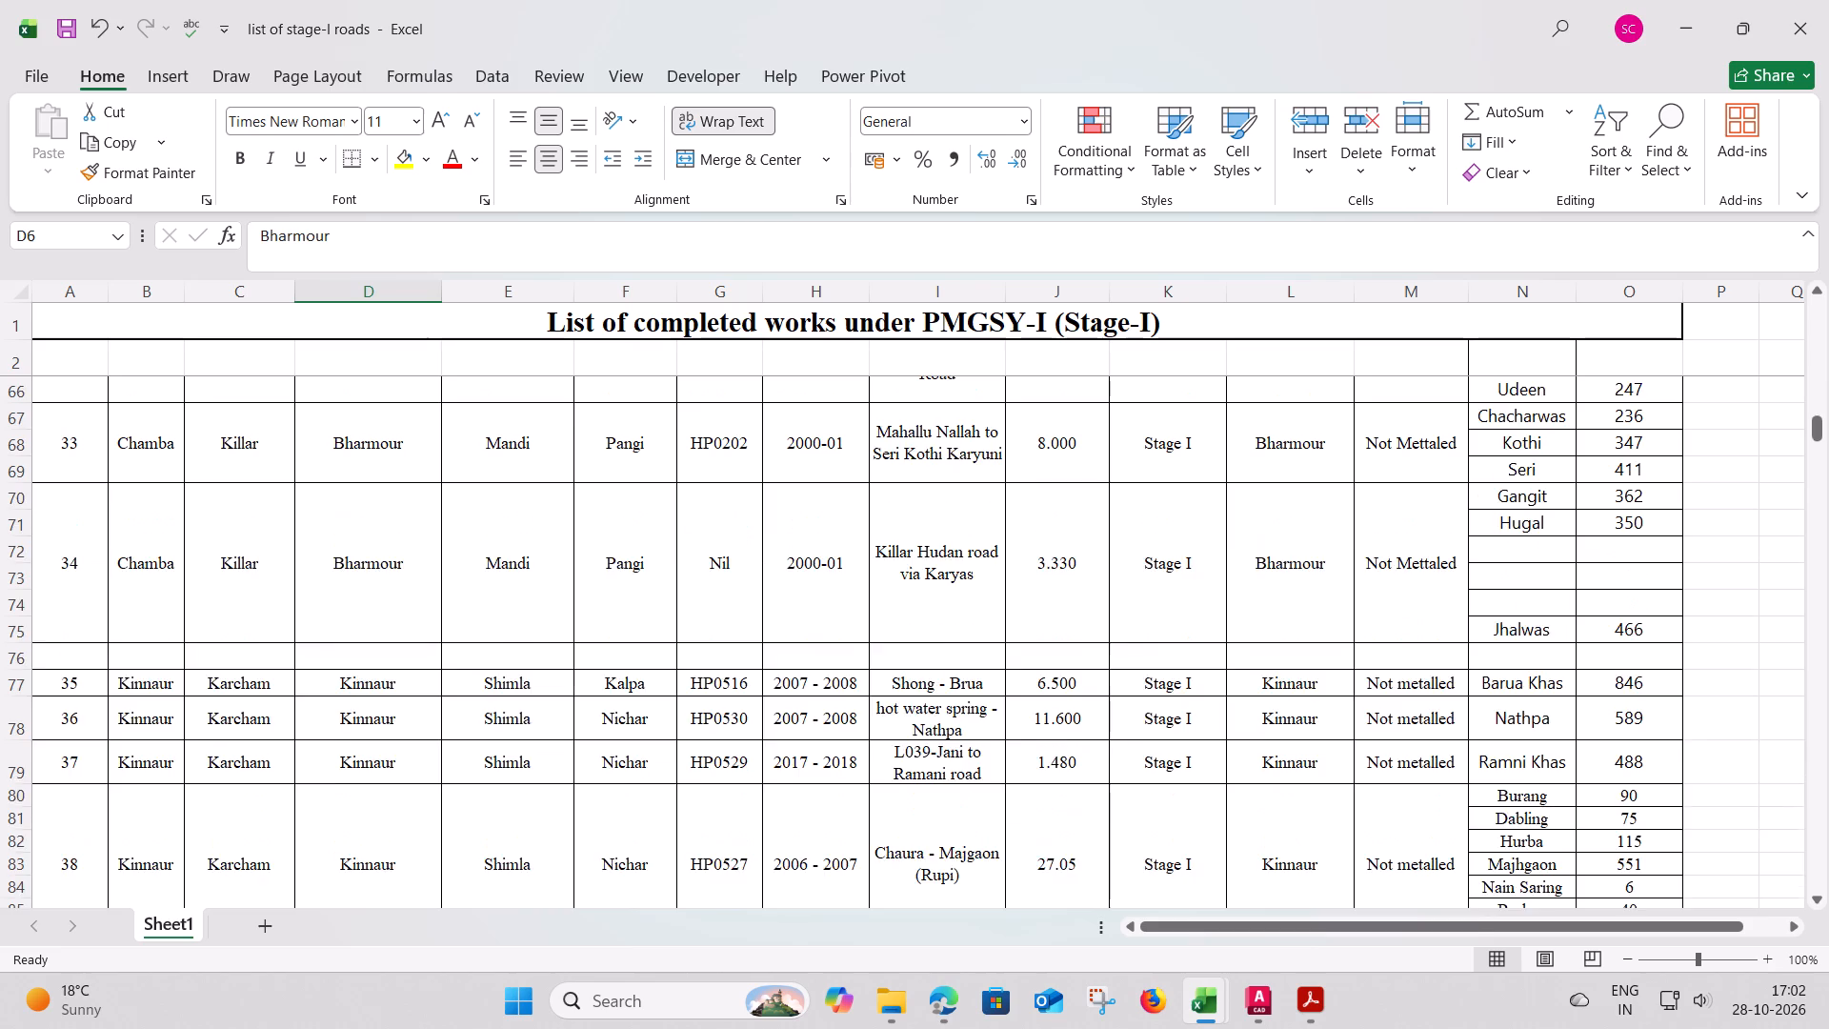
pyautogui.scroll(1, 769, 582)
pyautogui.click(1807, 31)
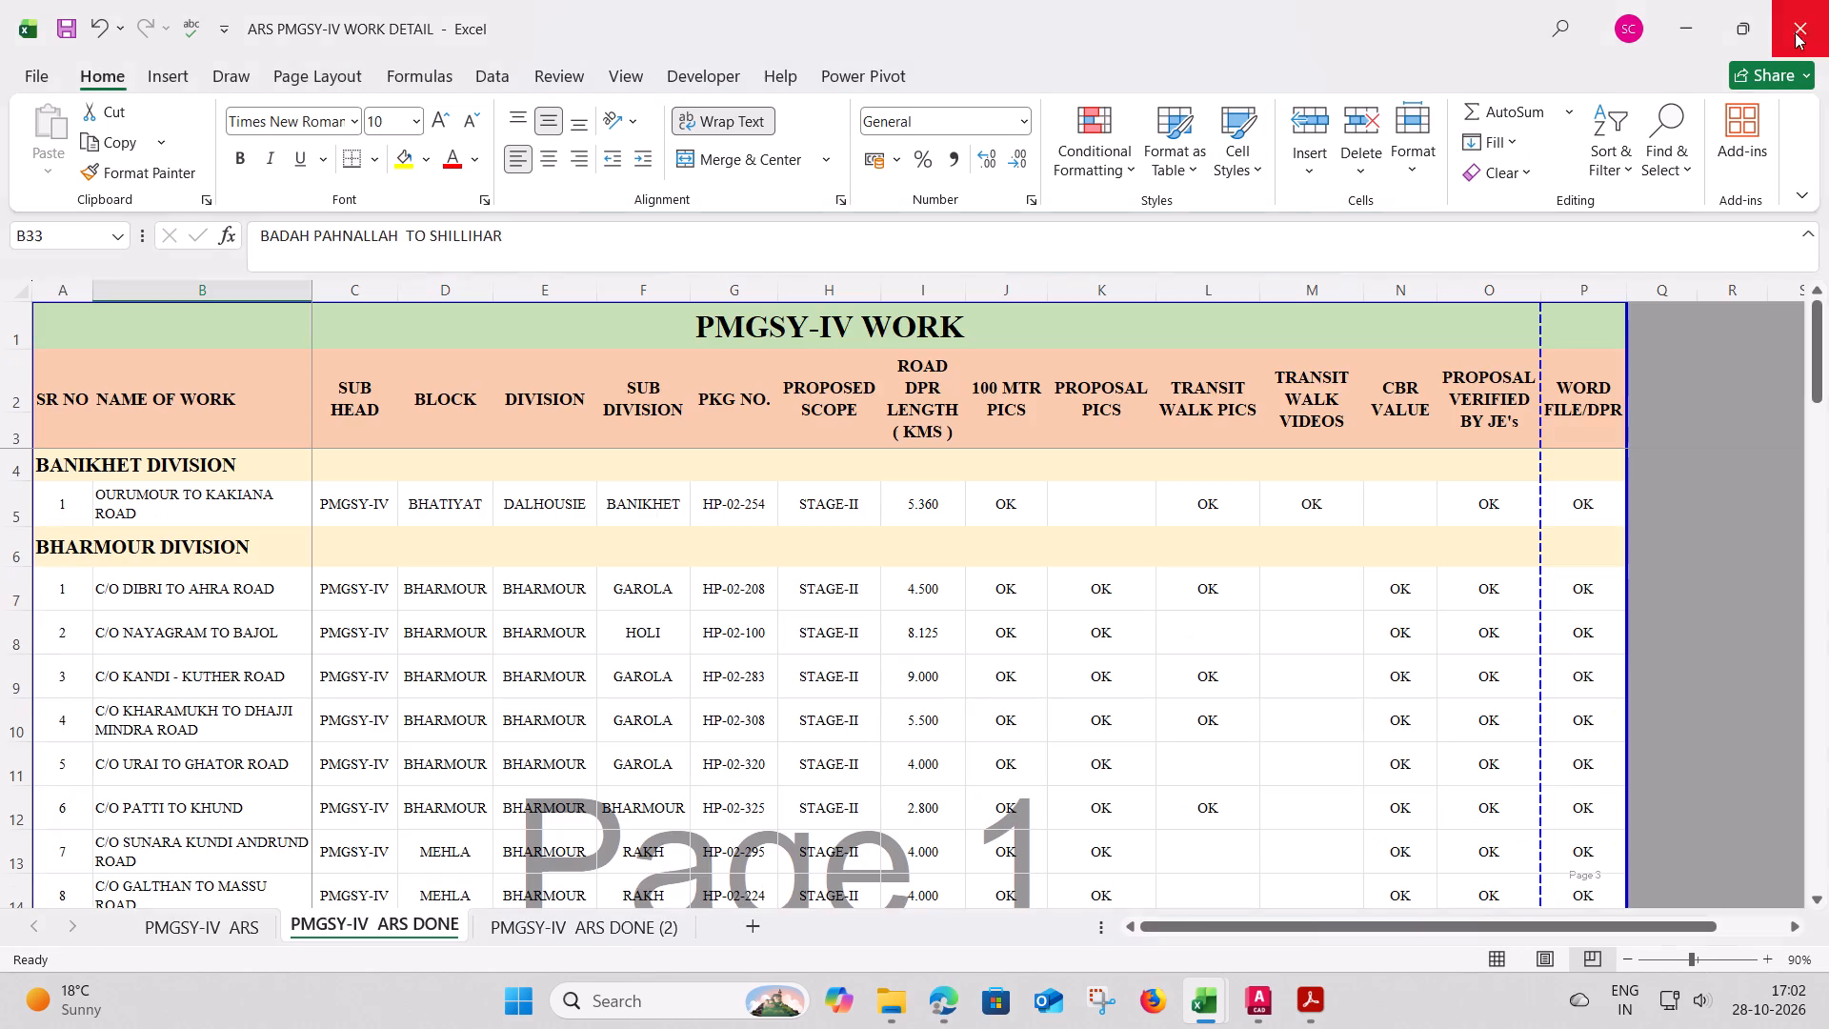
# Switch to the MISCELLANEOUS folder in File Explorer and open the "PMGSY-IV Roads List" workbook.
pyautogui.hotkey('alt', 'Tab')
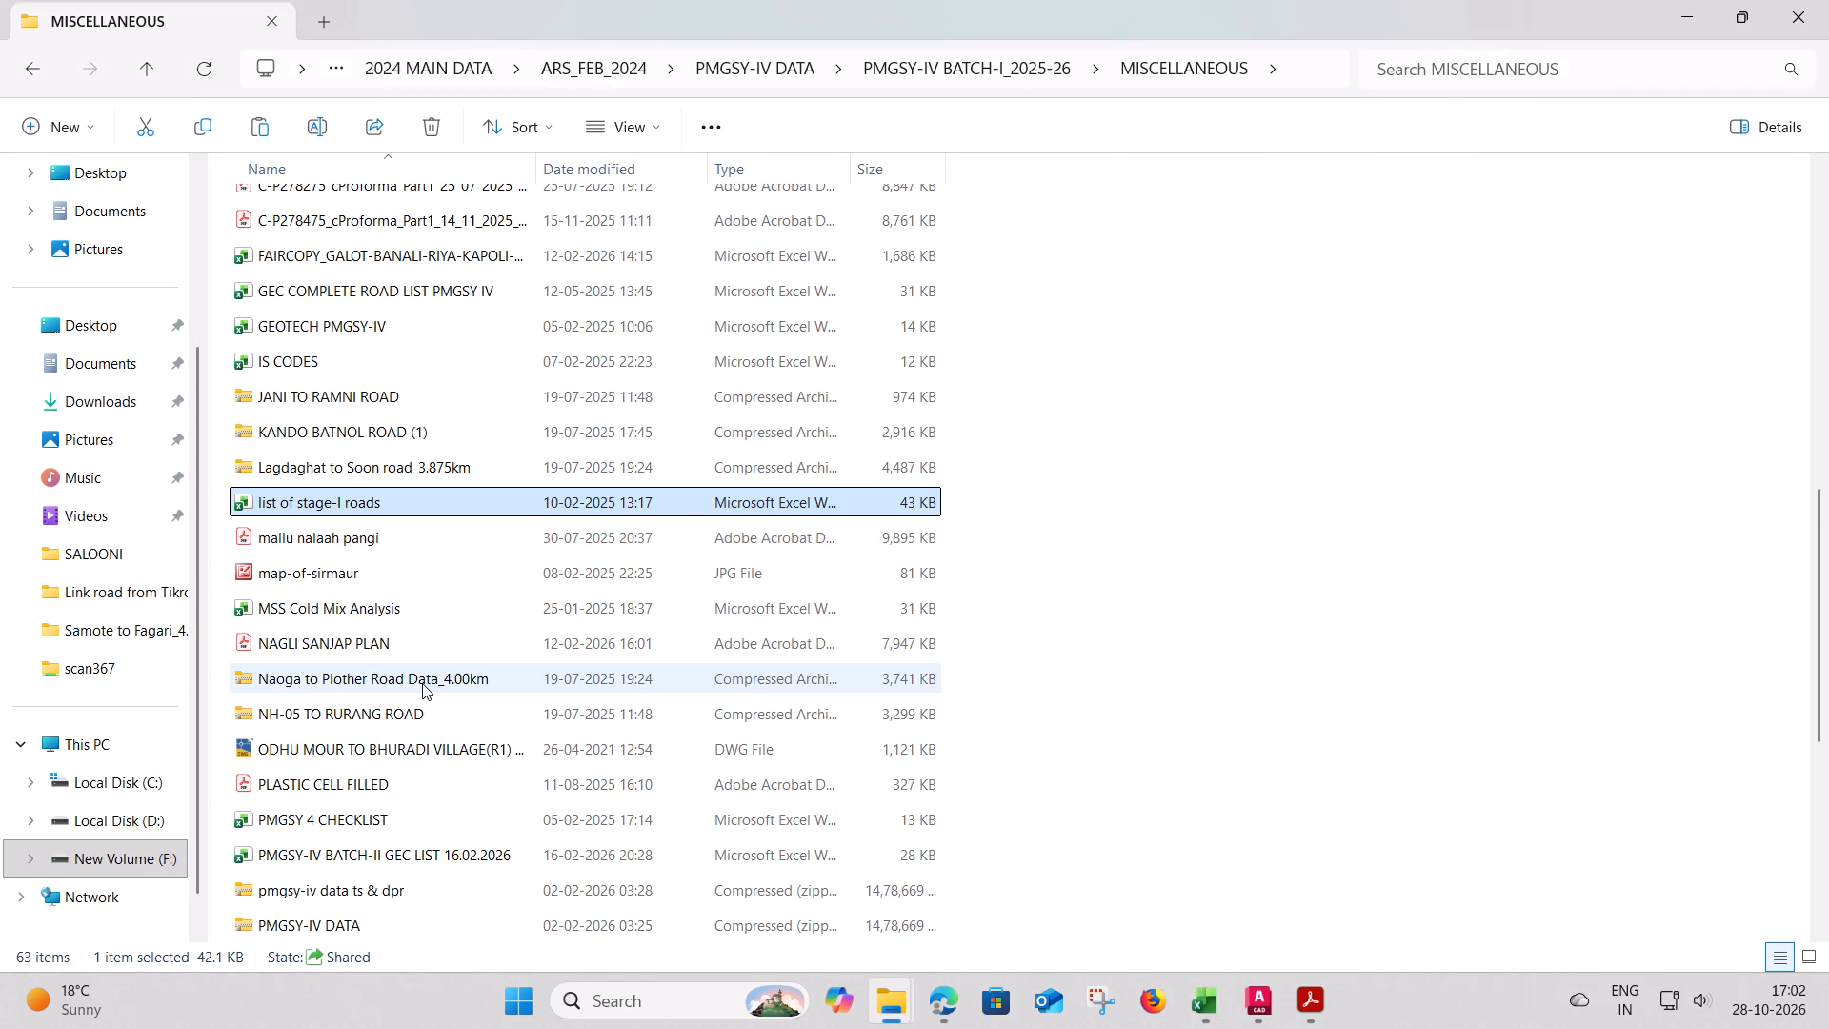
pyautogui.scroll(-1, 422, 683)
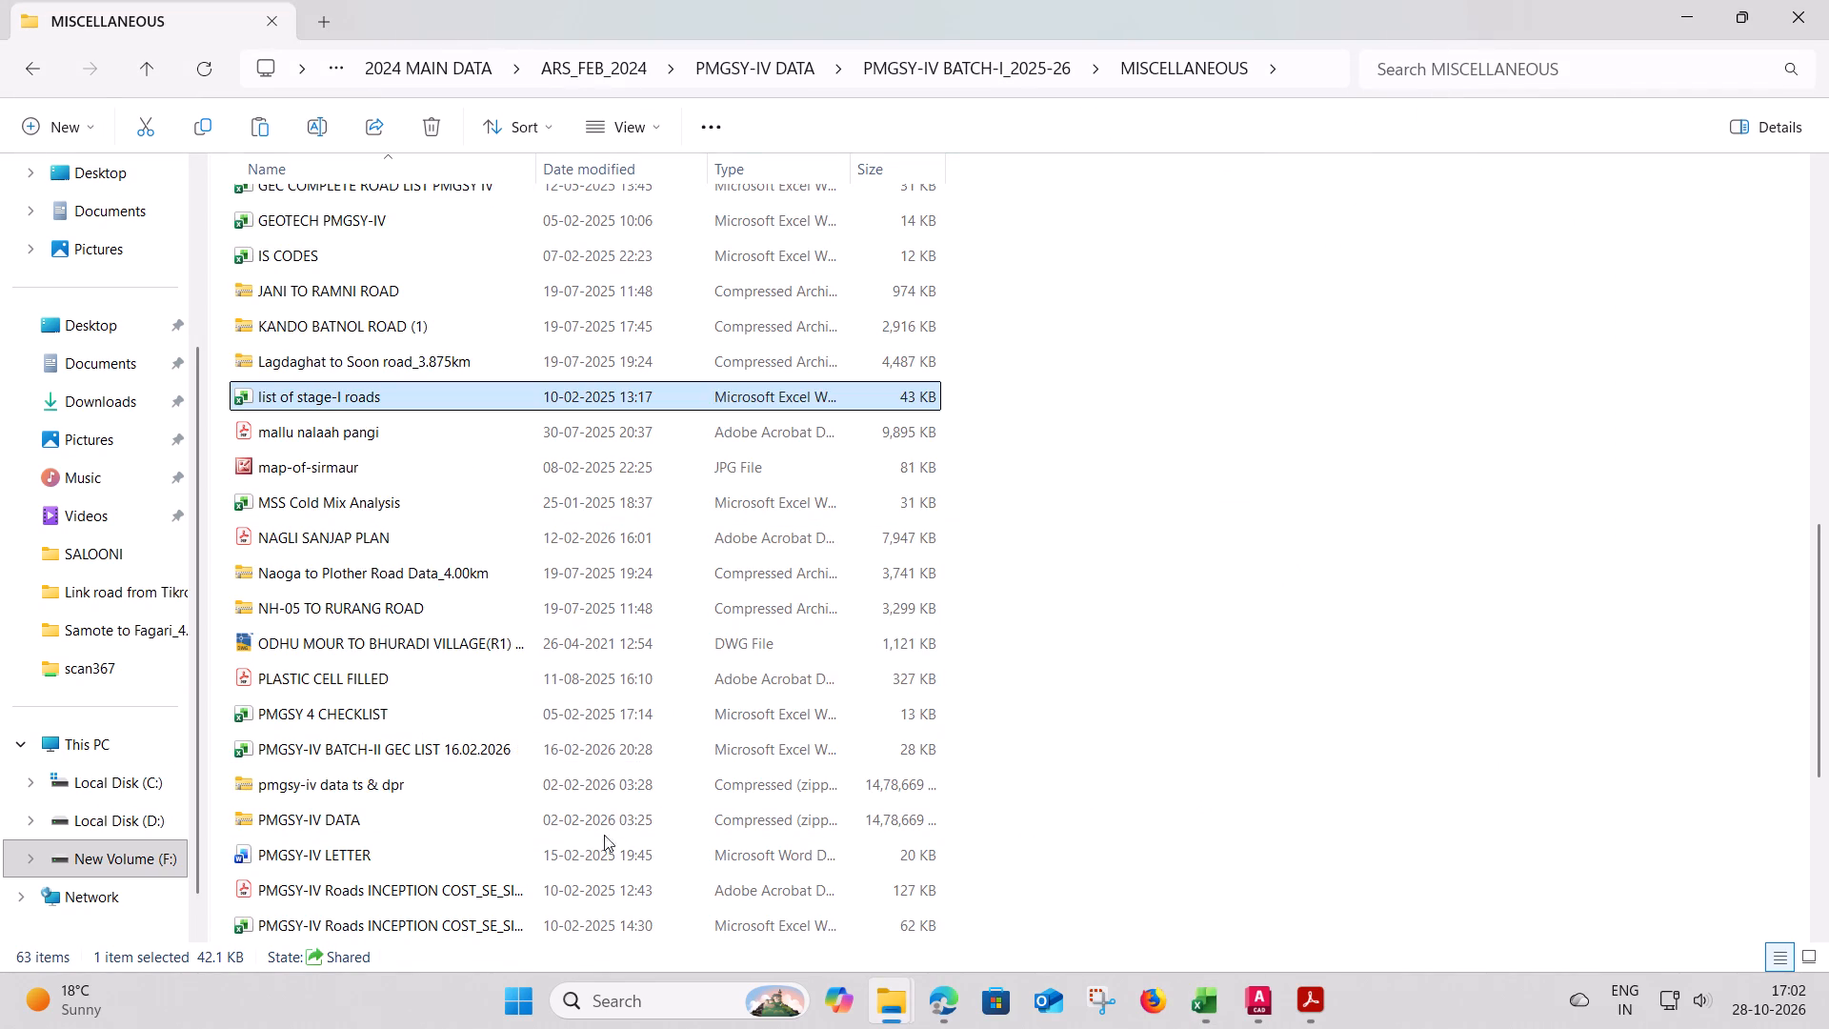
pyautogui.scroll(-1, 471, 747)
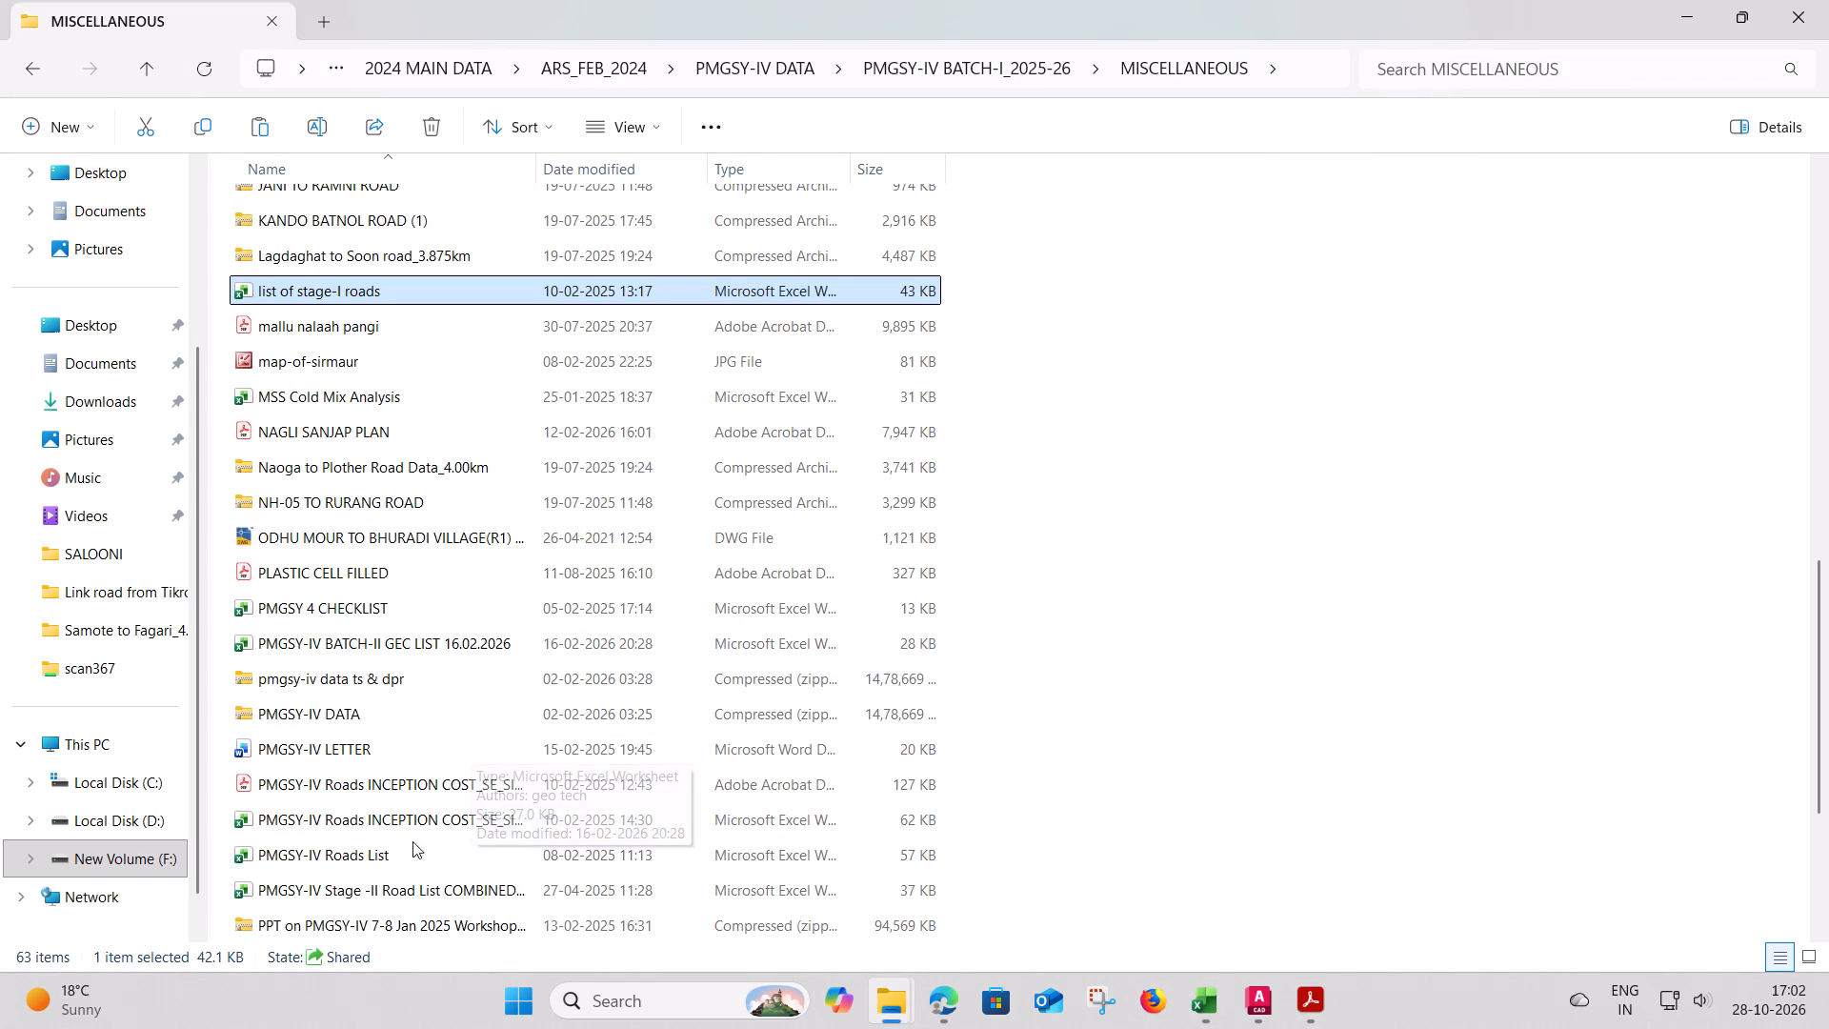
pyautogui.doubleClick(370, 863)
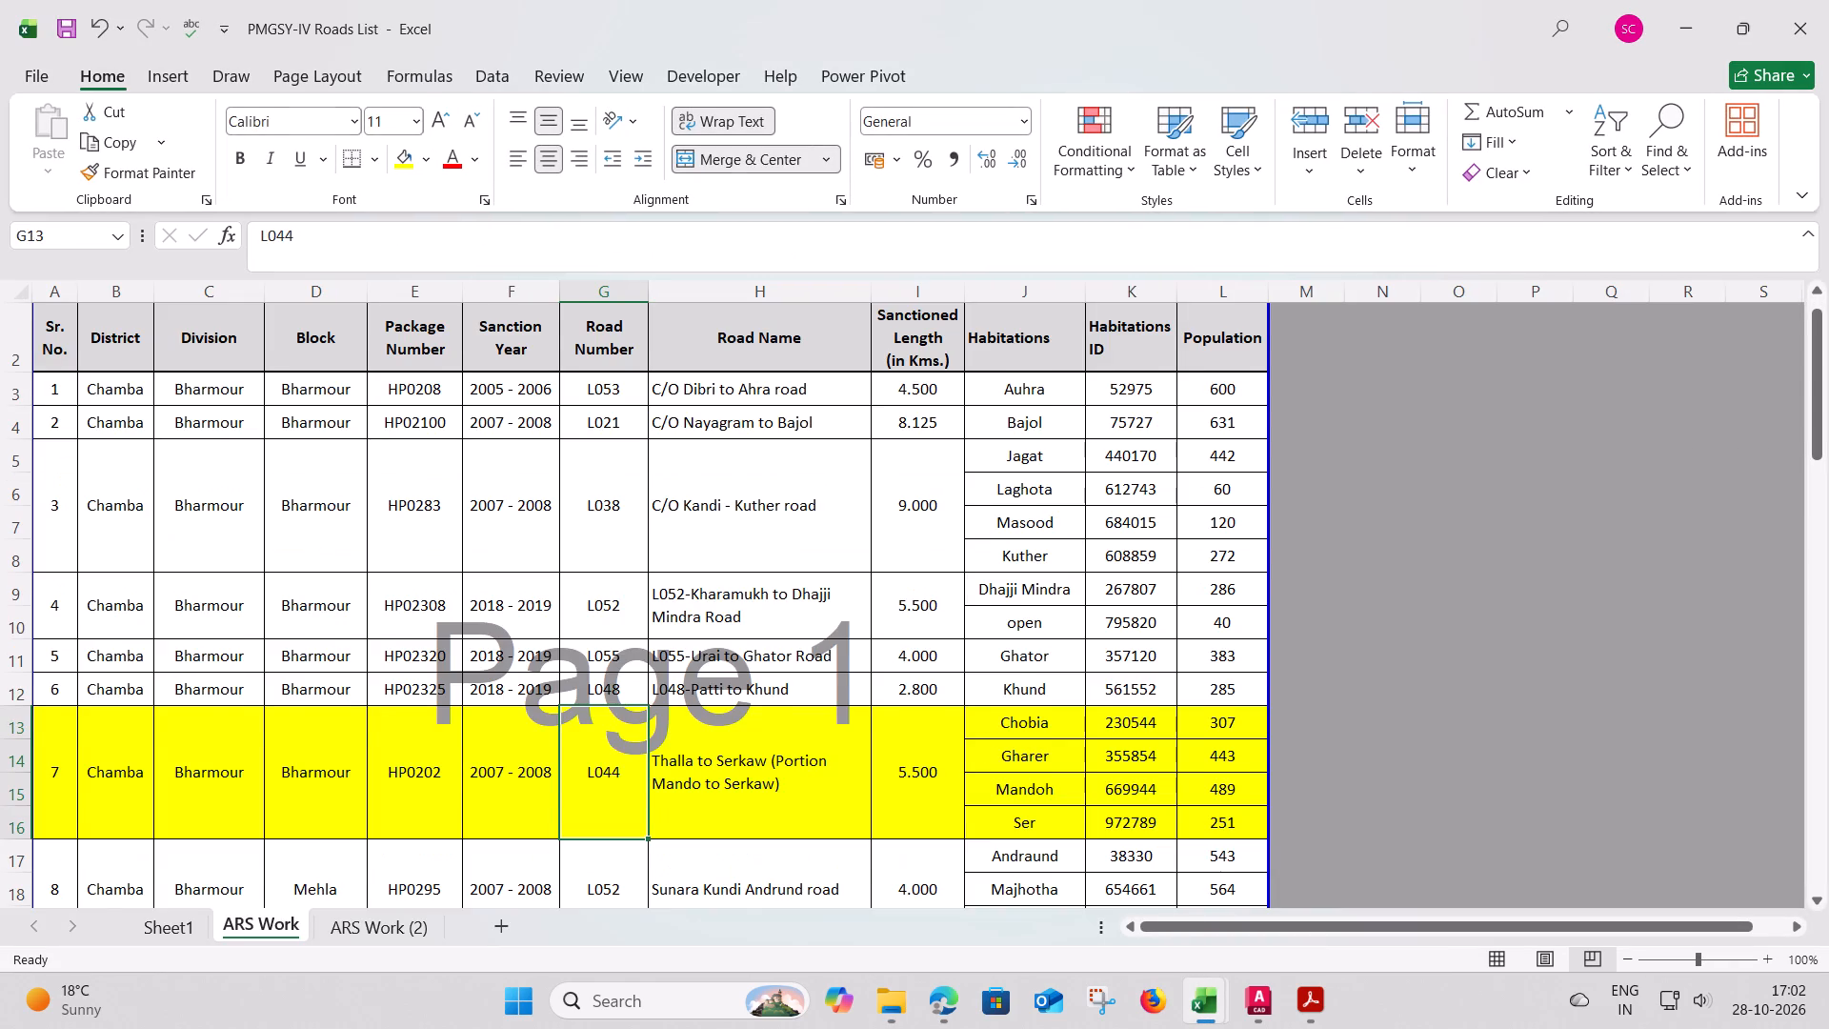
# Look through the PMGSY-IV road list on the ARS Work sheet by division, package and road name, and close the workbook.
pyautogui.scroll(6, 613, 770)
pyautogui.scroll(-6, 613, 770)
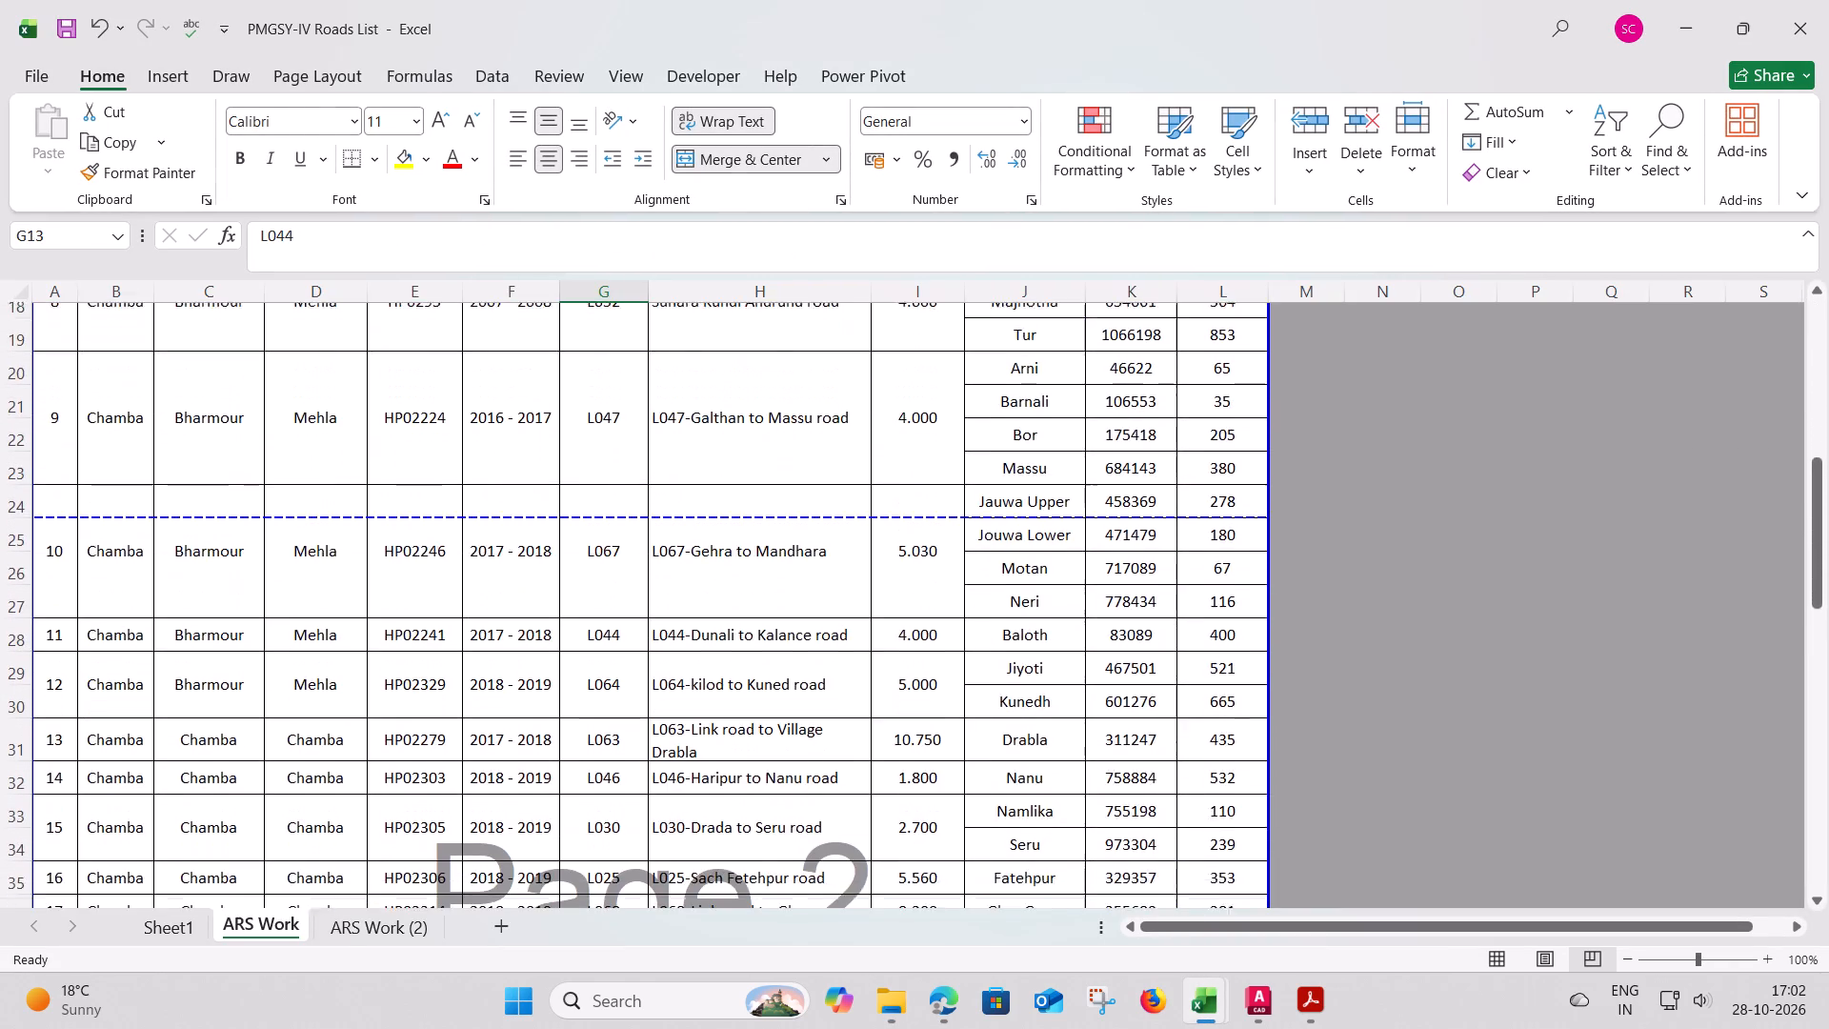
pyautogui.scroll(-3, 613, 770)
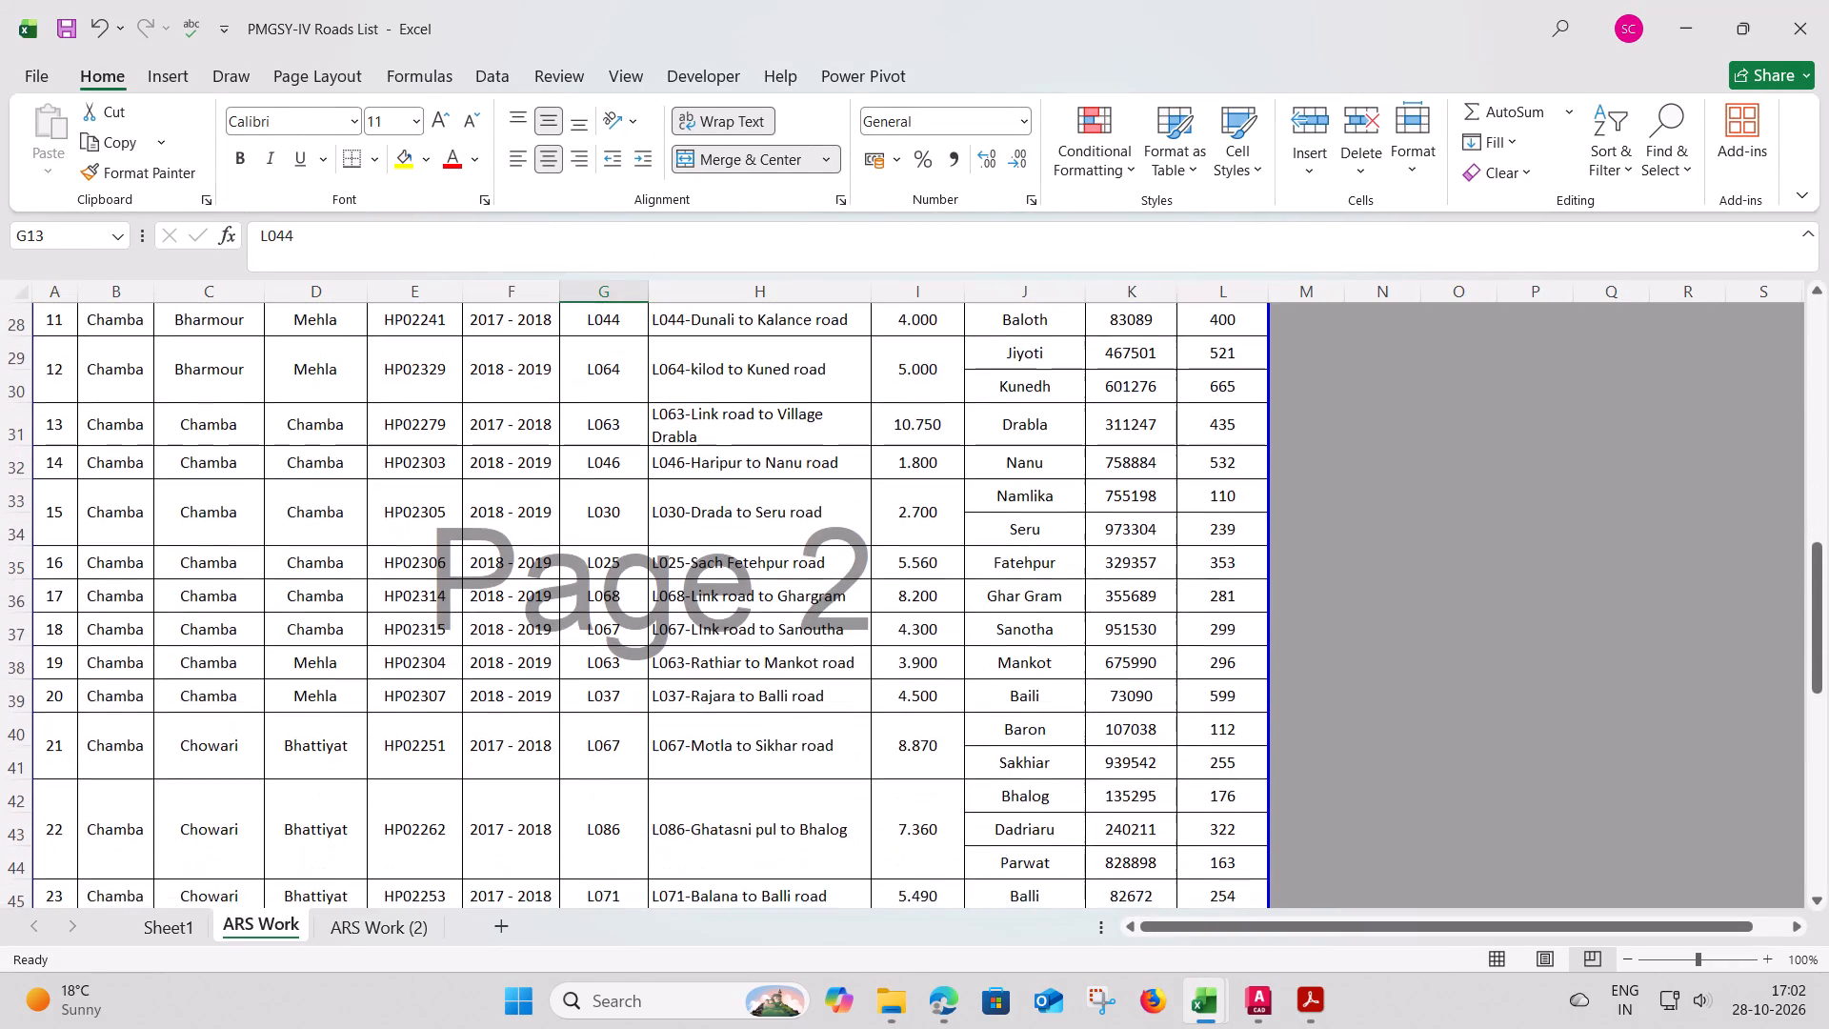
pyautogui.scroll(-3, 613, 770)
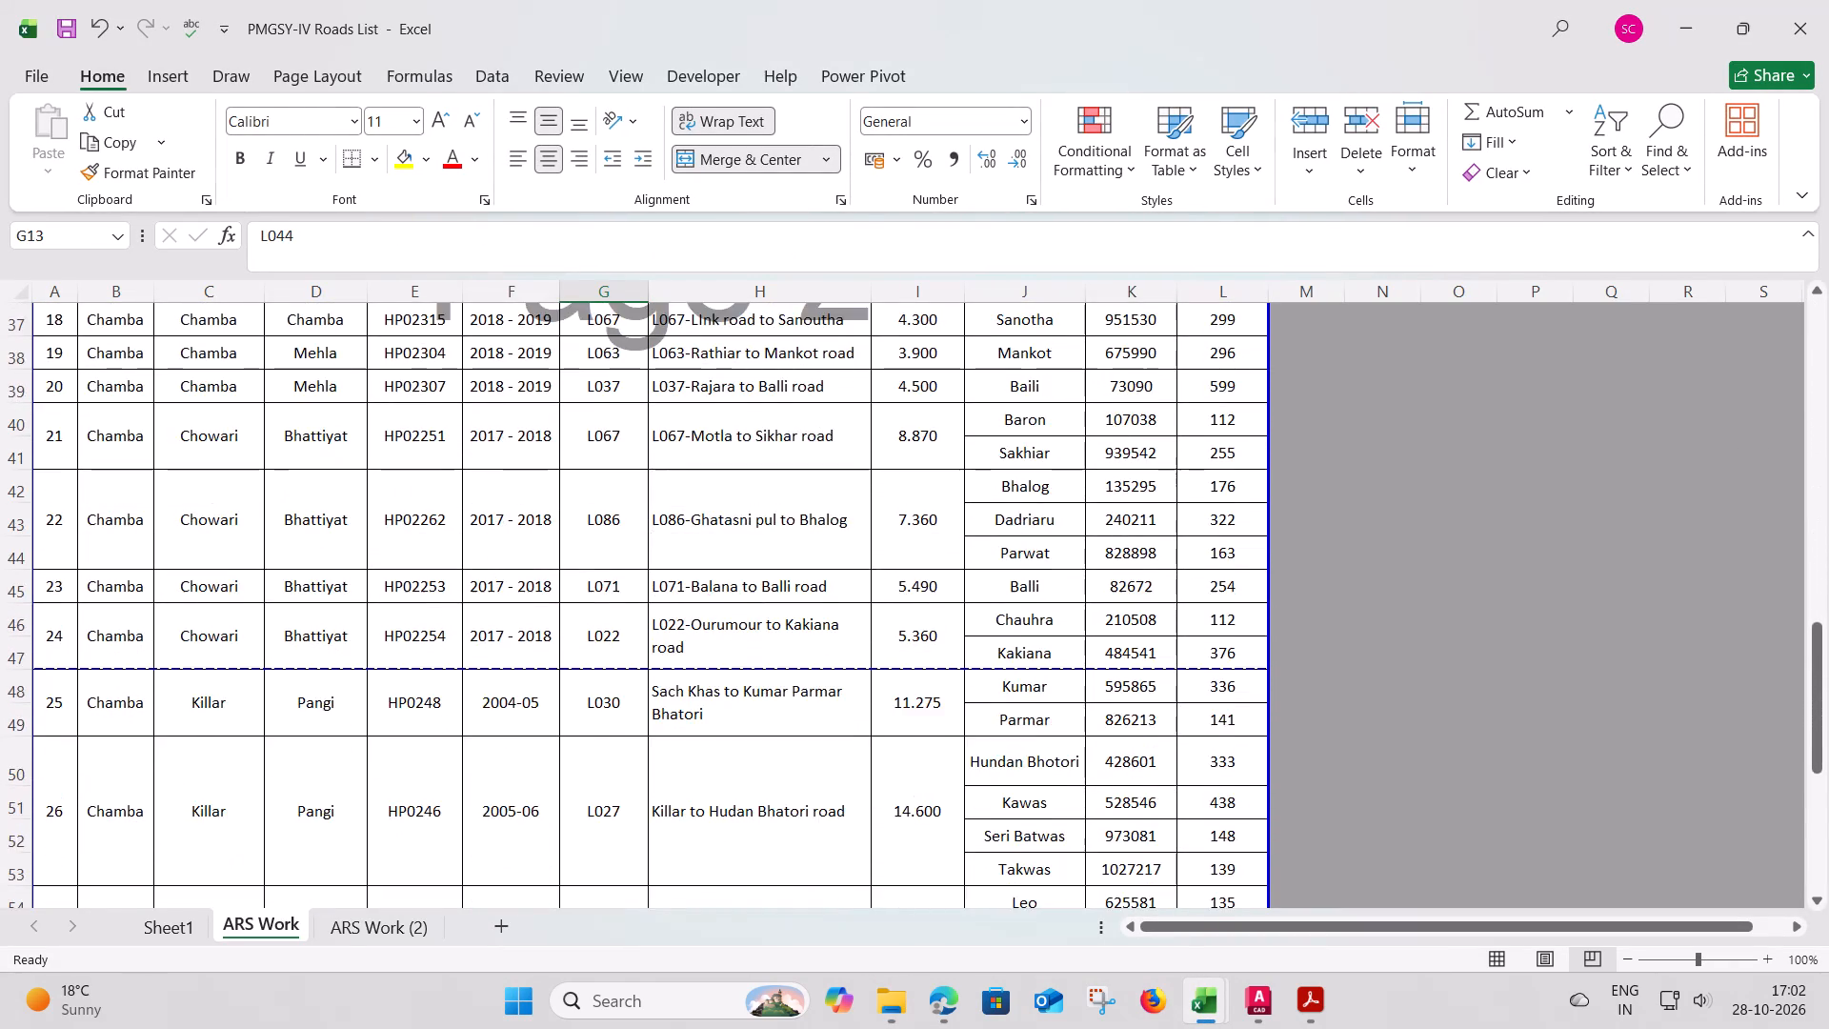
pyautogui.scroll(-6, 613, 770)
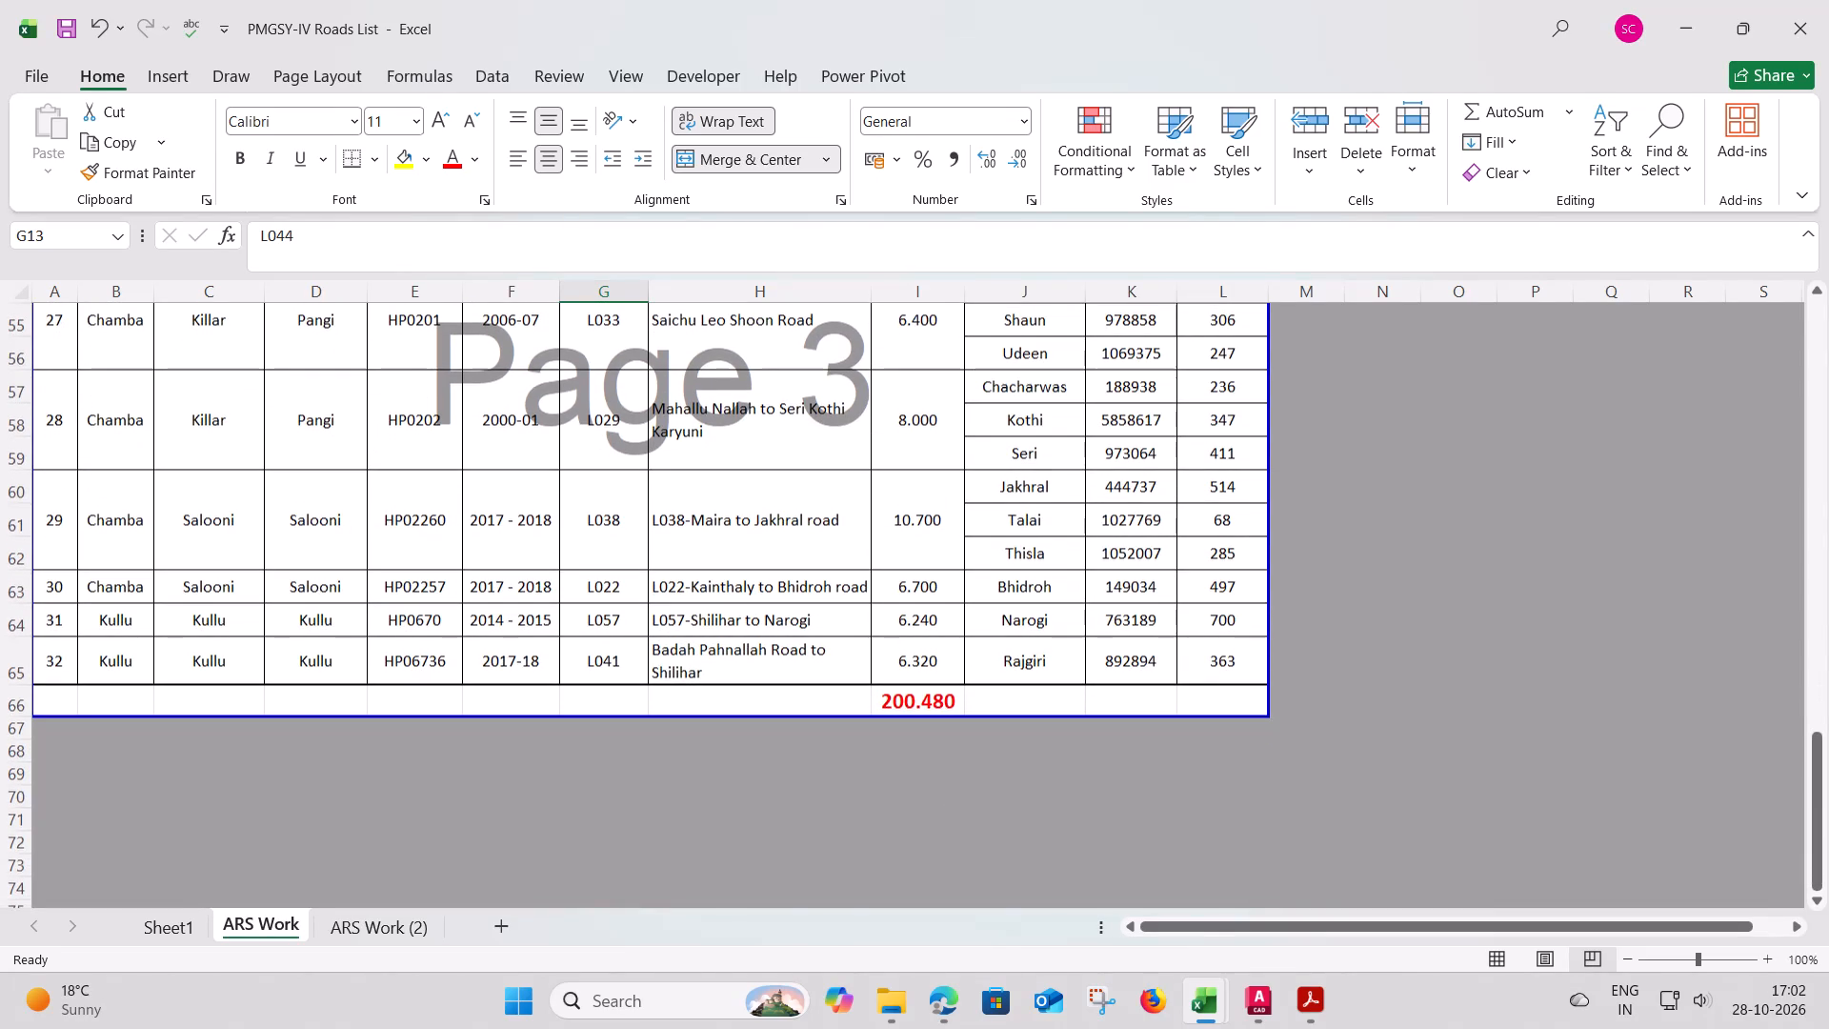
pyautogui.scroll(16, 613, 770)
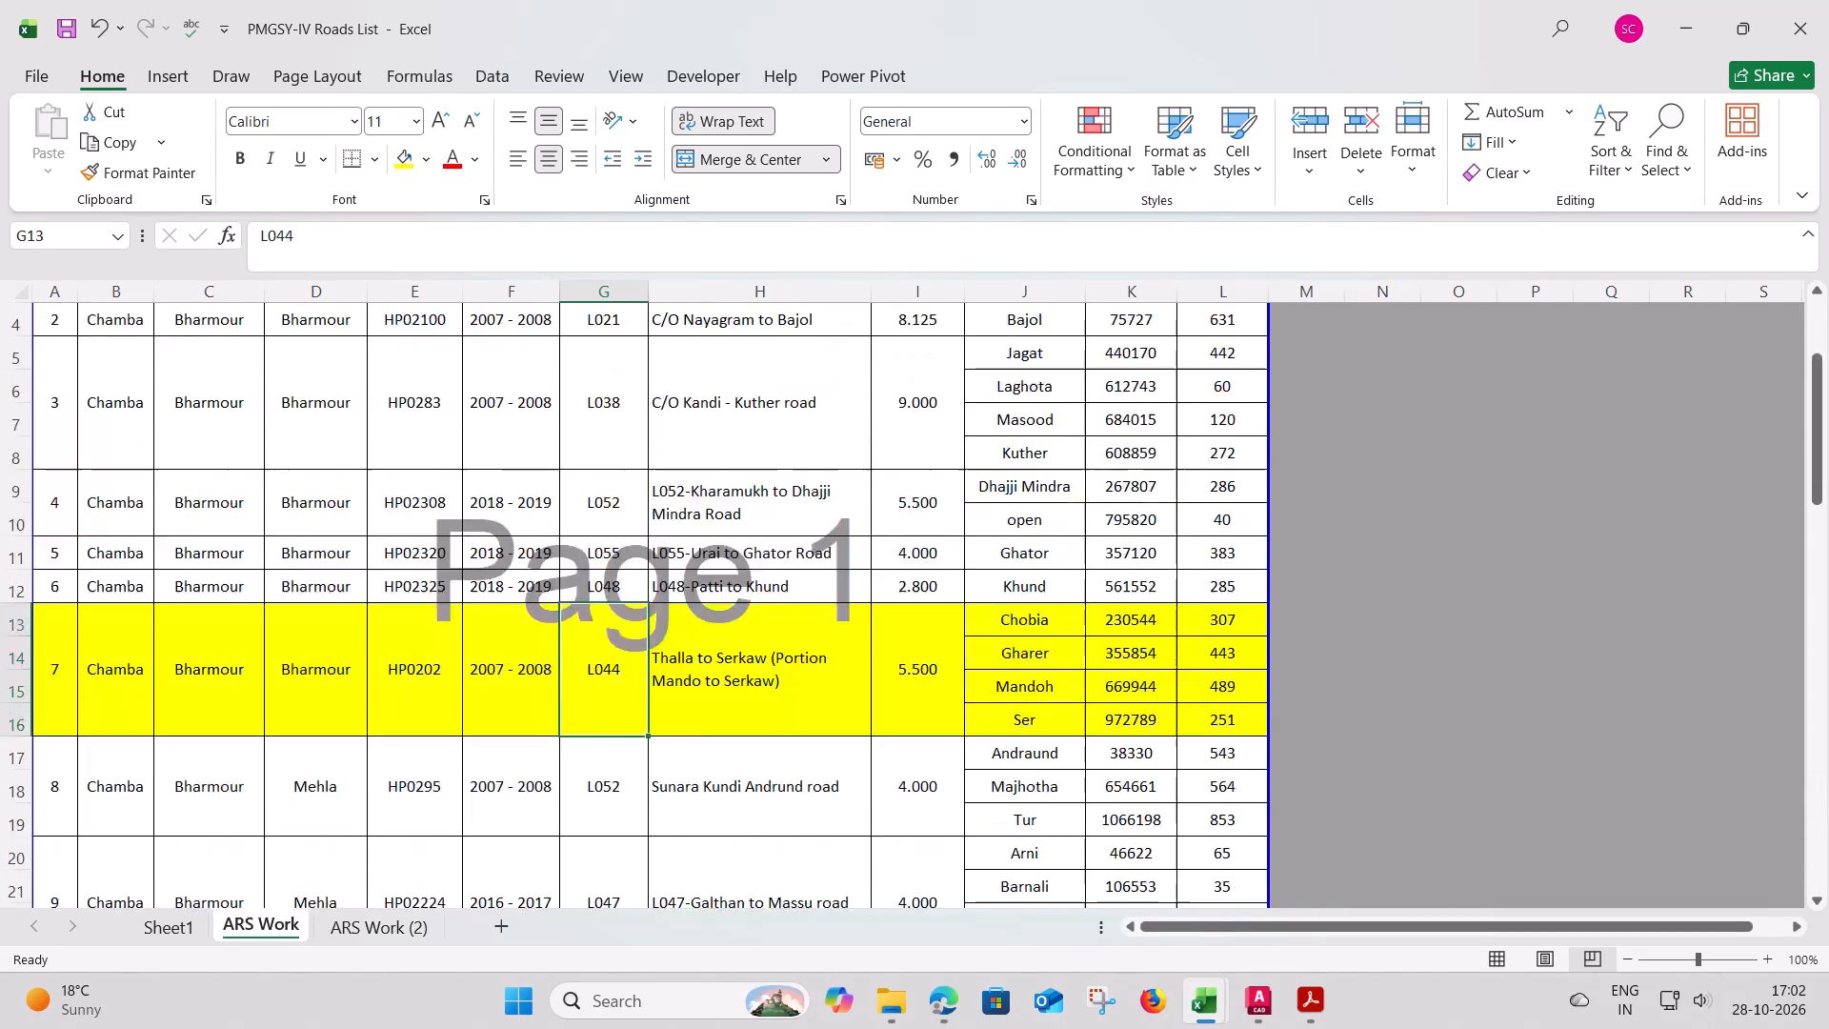
pyautogui.scroll(8, 613, 770)
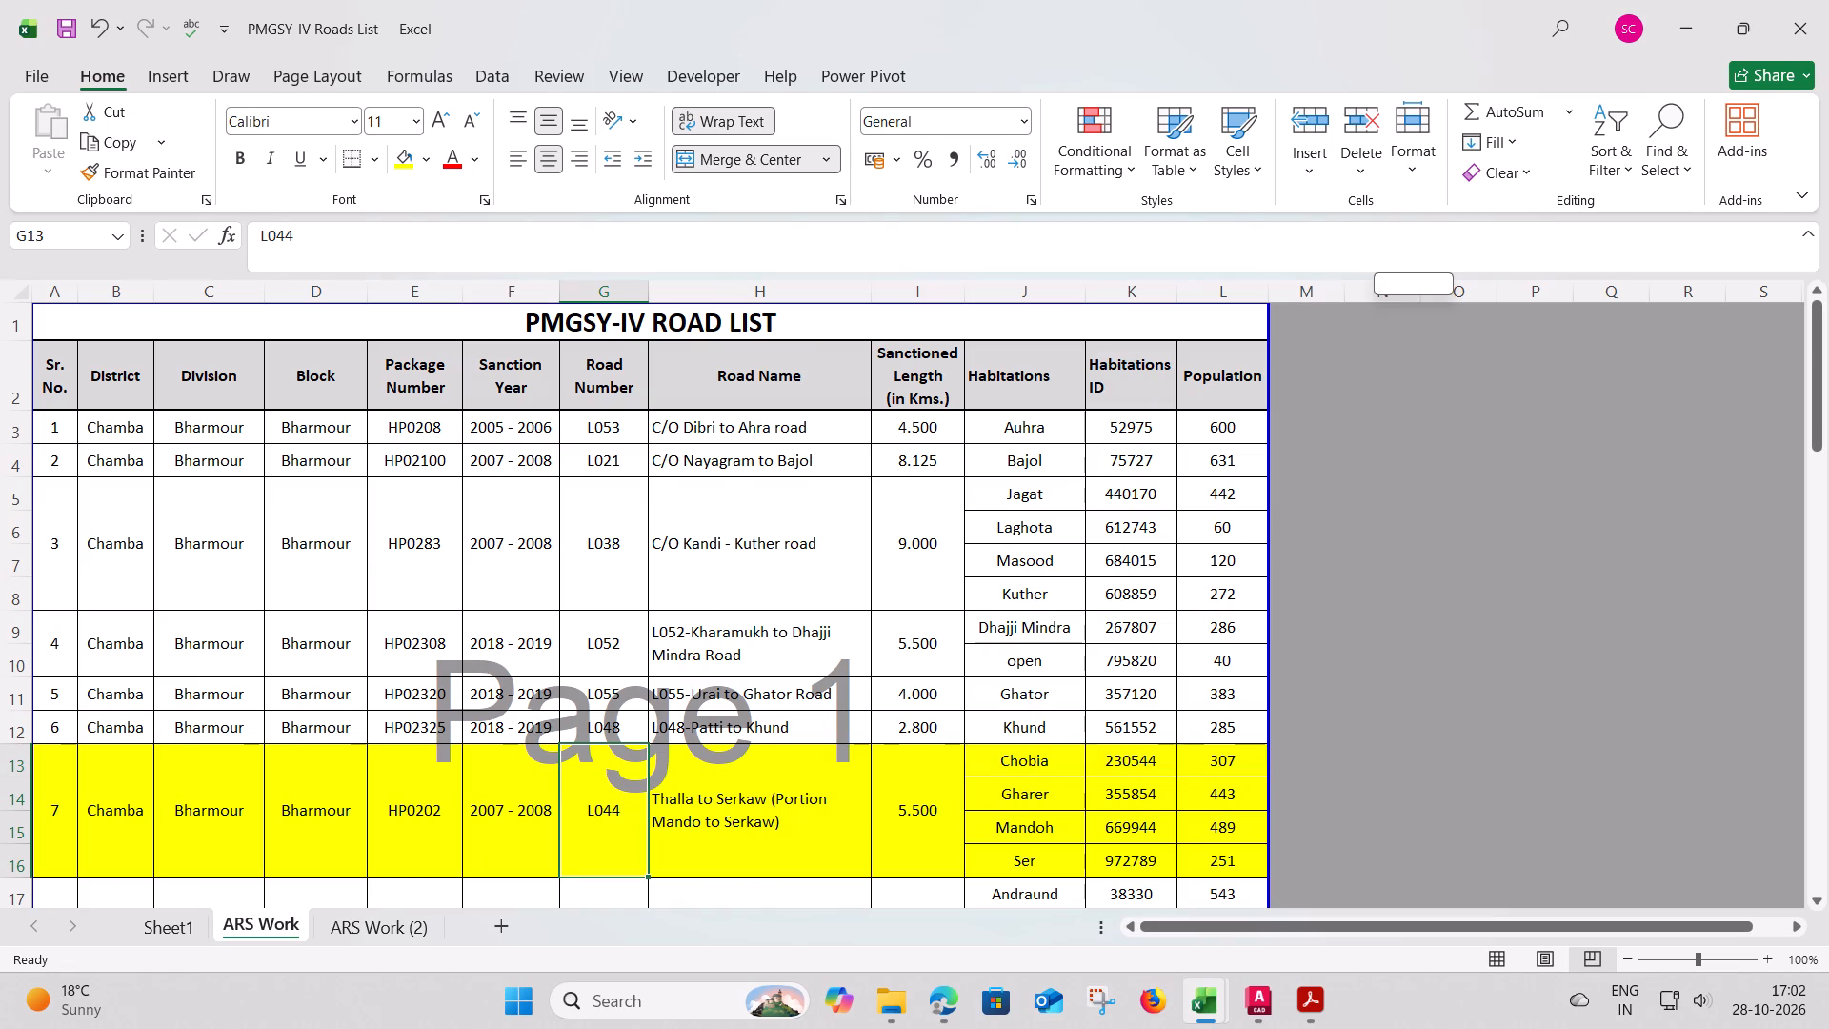
pyautogui.click(1812, 24)
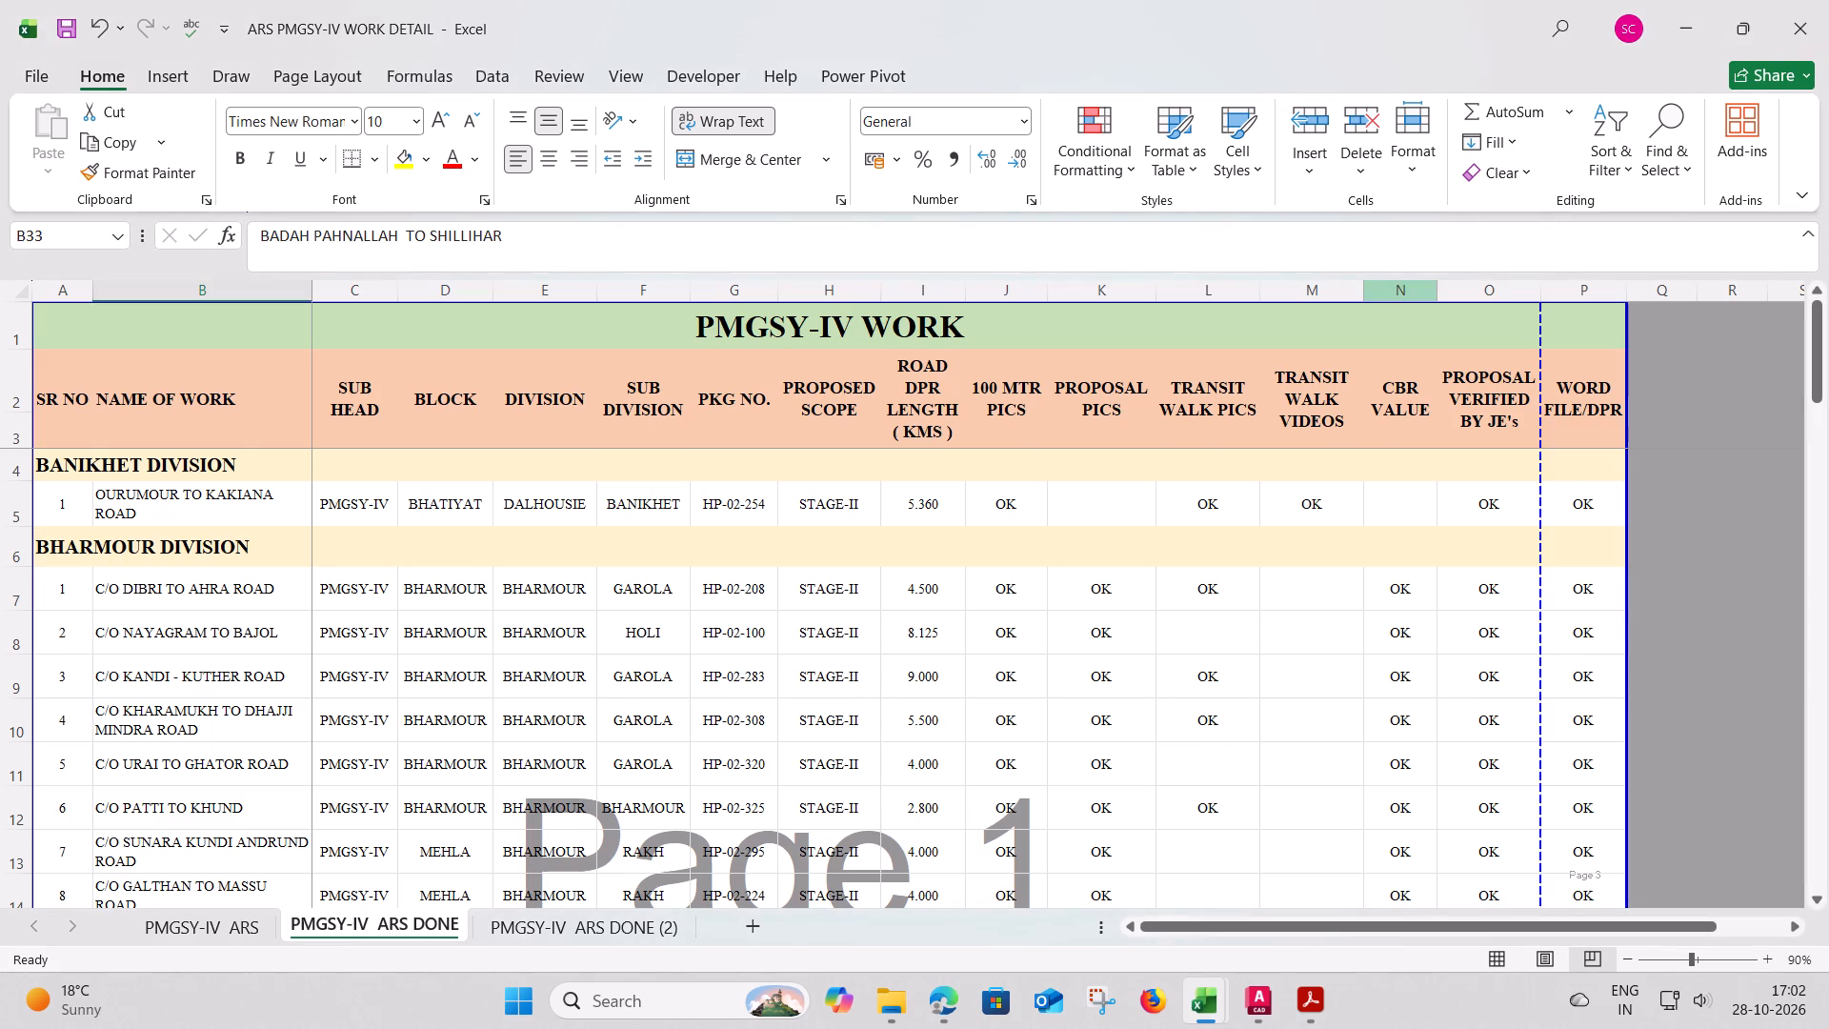
# Return to File Explorer and look through the remaining files in the MISCELLANEOUS folder.
pyautogui.hotkey('alt', 'Tab')
pyautogui.scroll(-1, 443, 737)
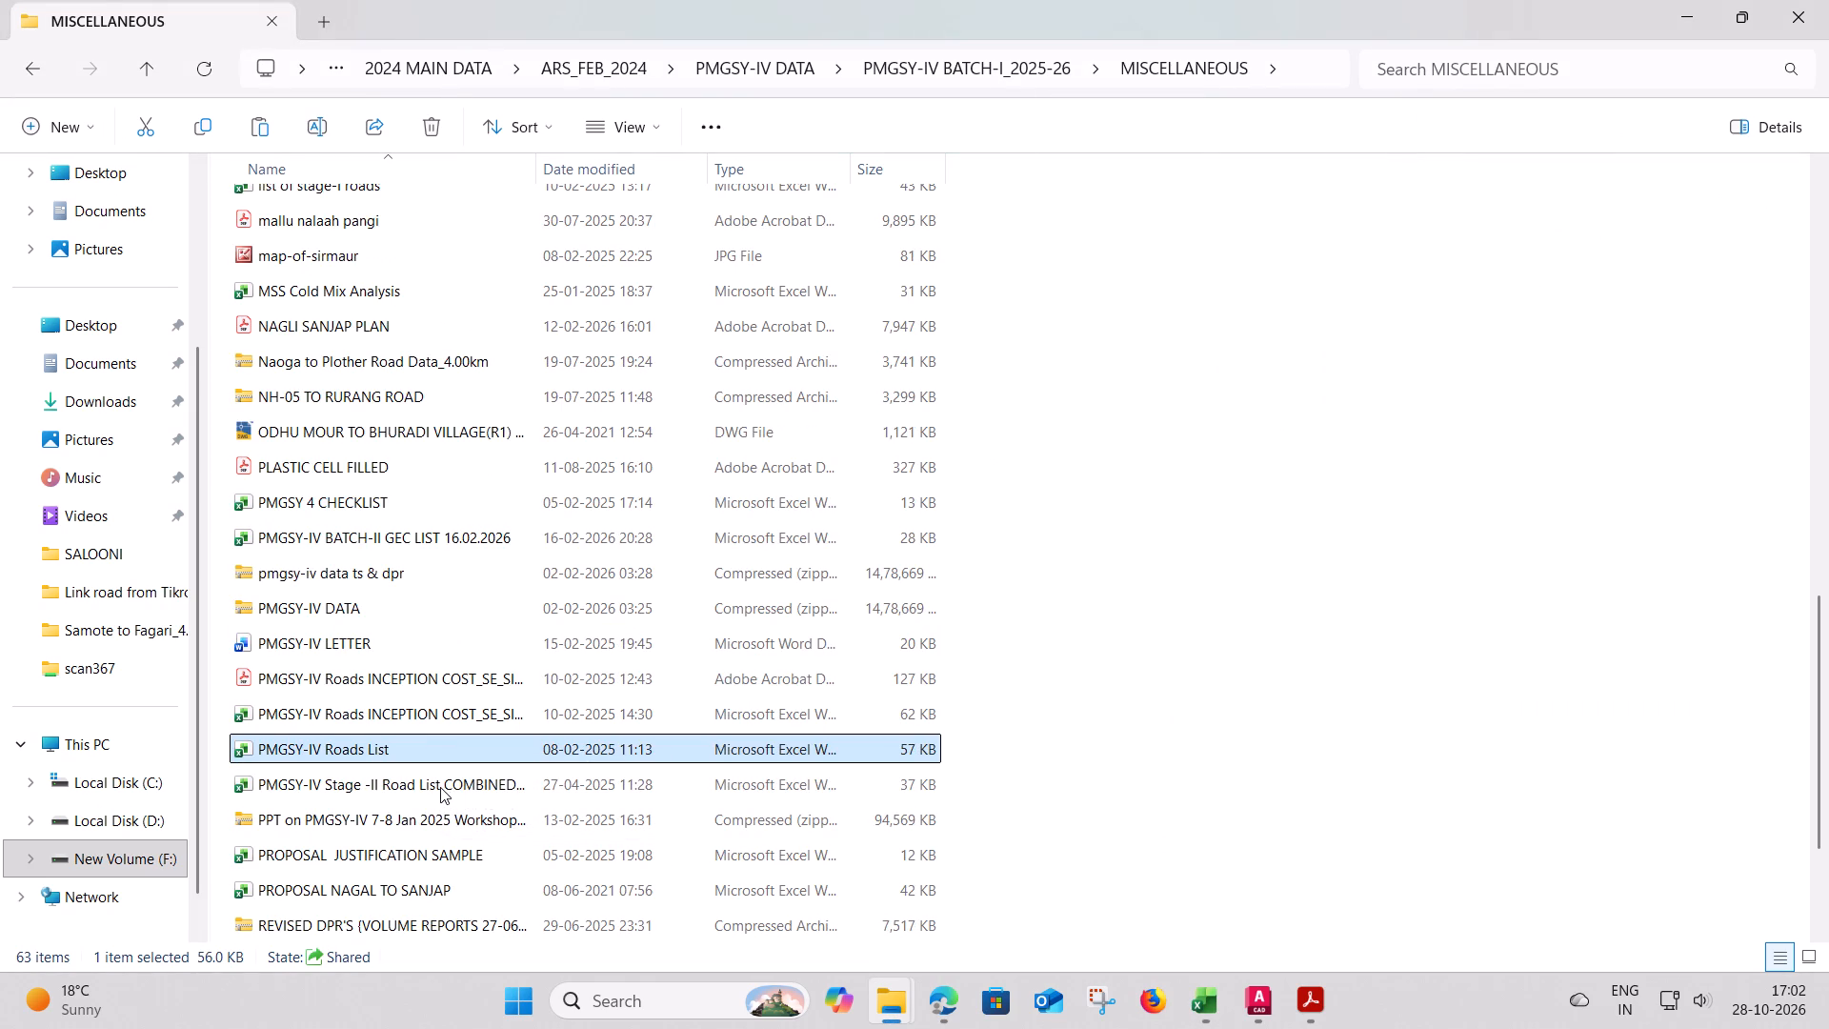
pyautogui.click(440, 787)
pyautogui.scroll(-1, 426, 785)
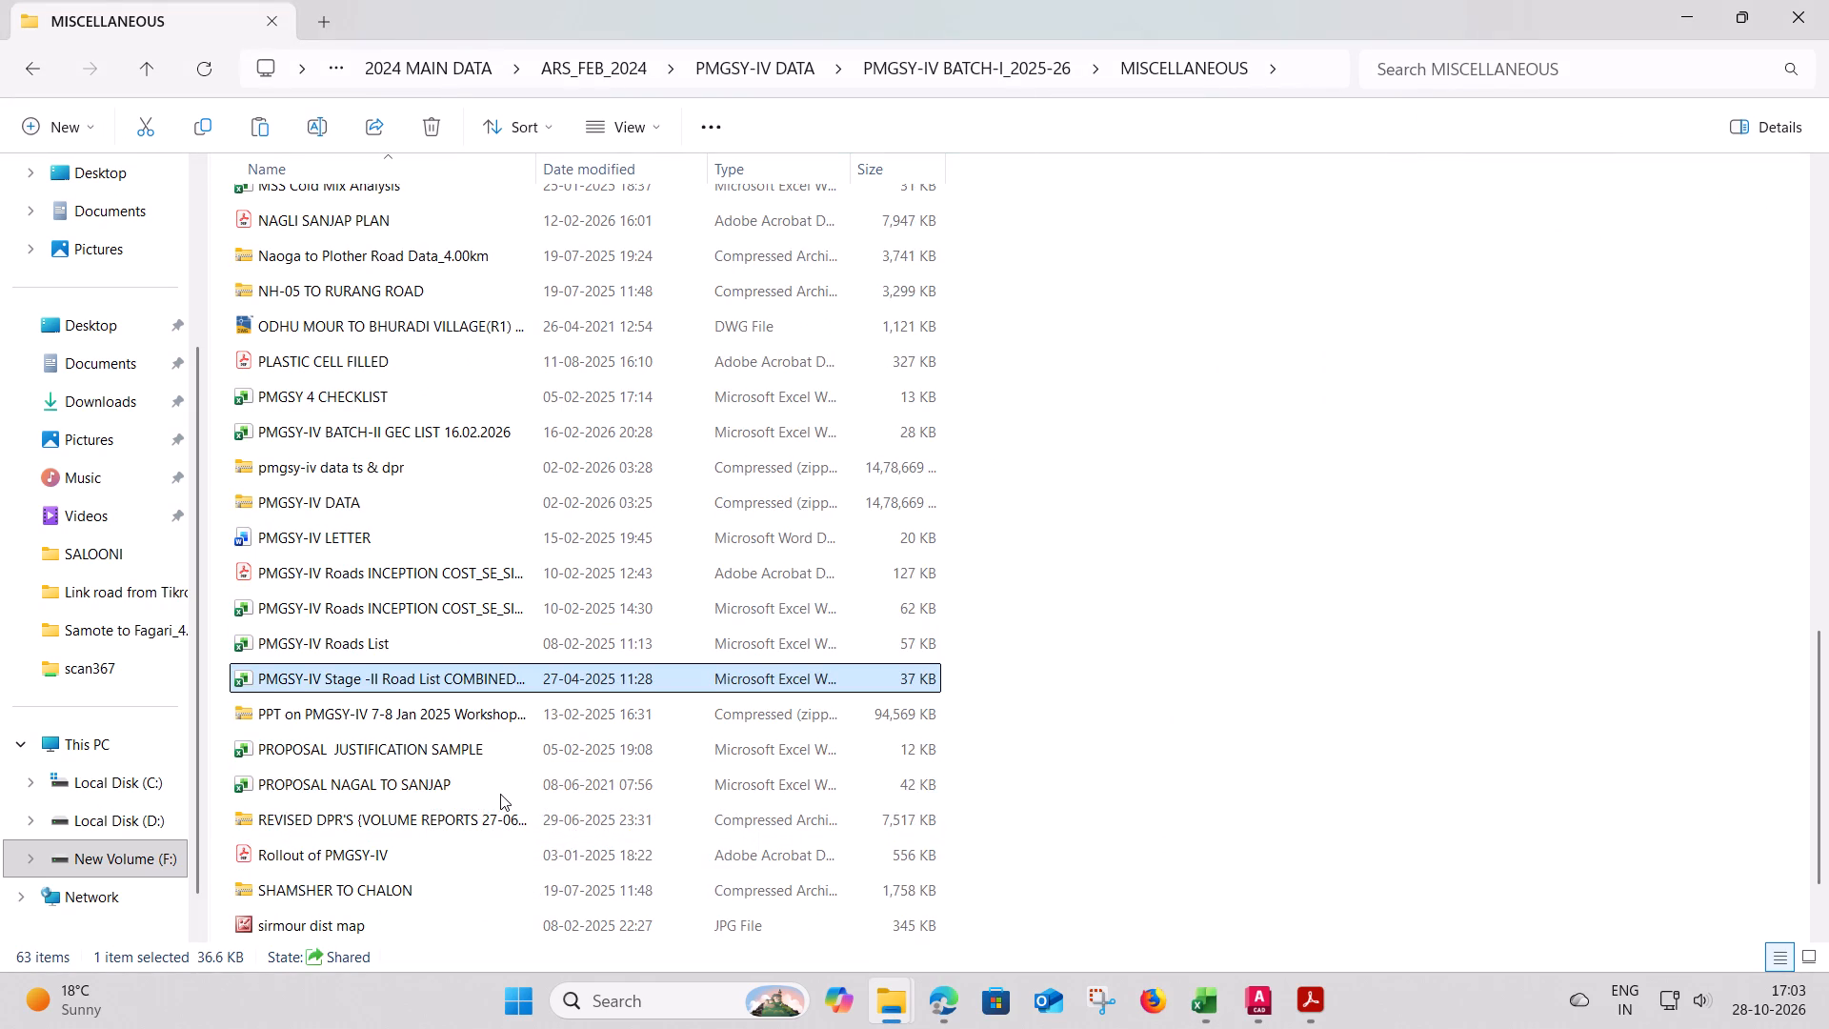
pyautogui.scroll(-5, 490, 794)
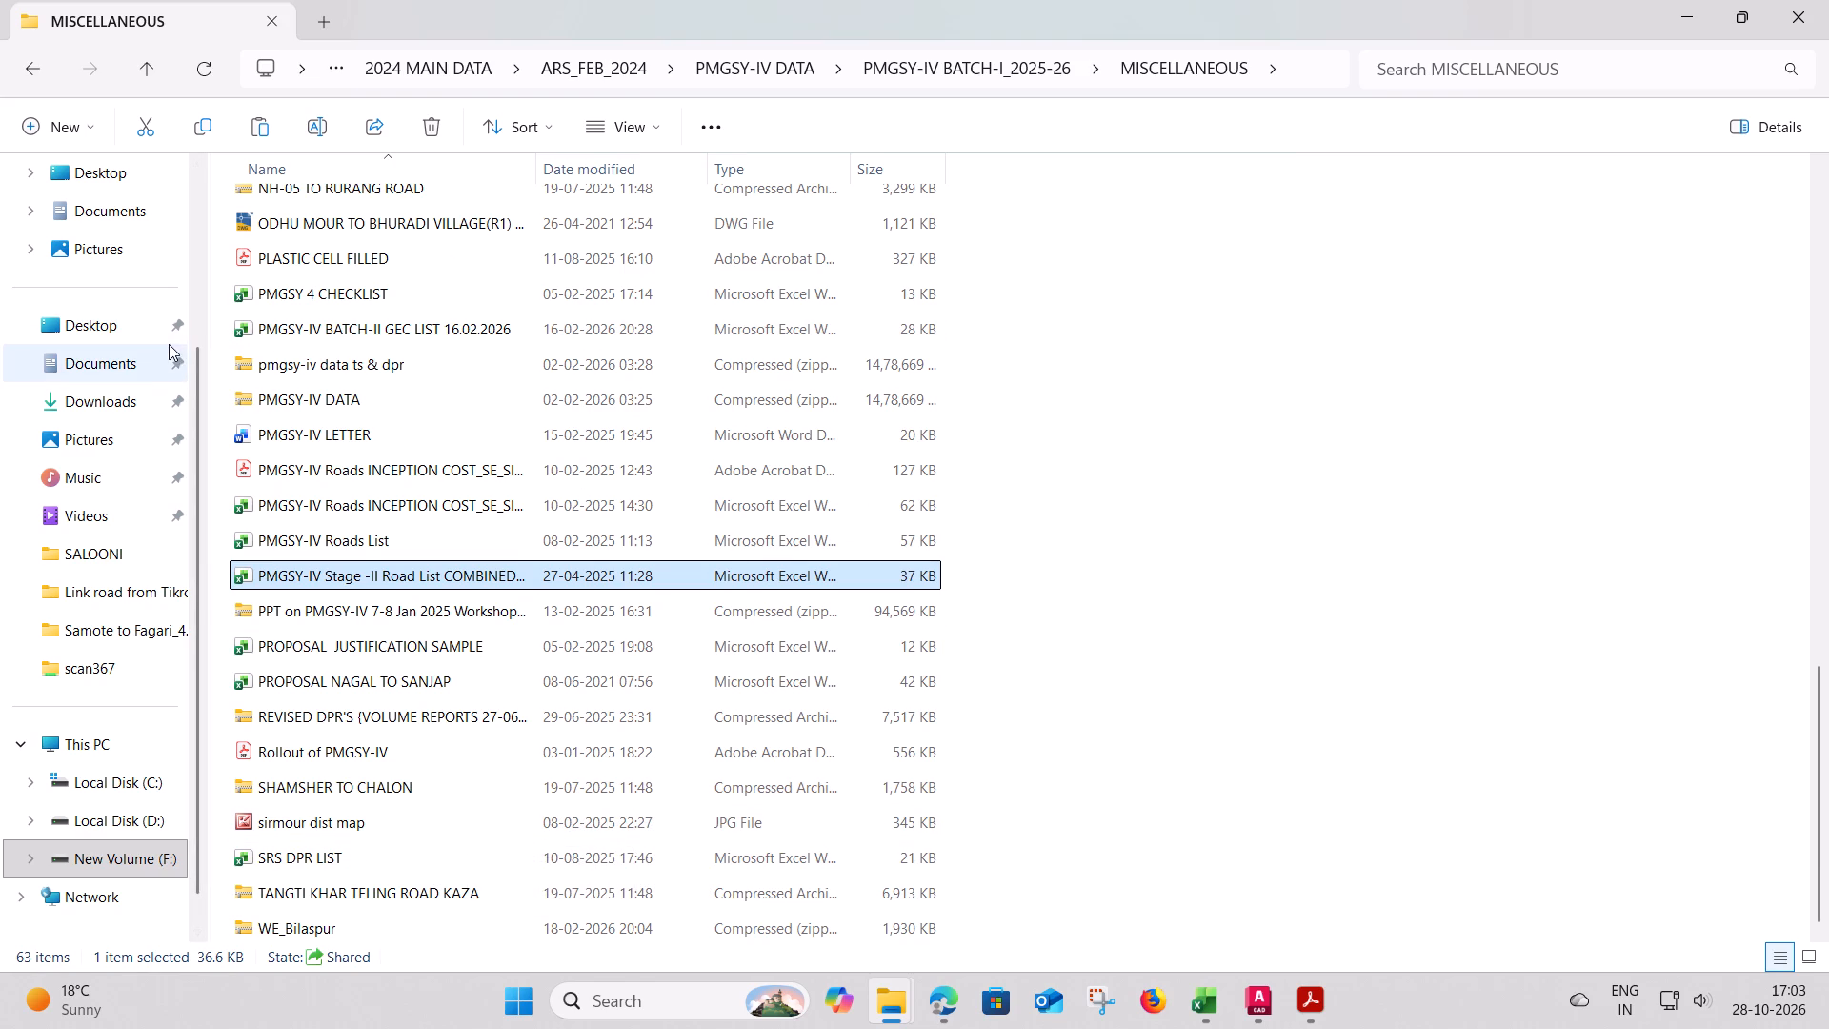
# Go to Local Disk (D:) and open the Online Tender folder inside "Share to all".
pyautogui.click(120, 826)
pyautogui.doubleClick(326, 314)
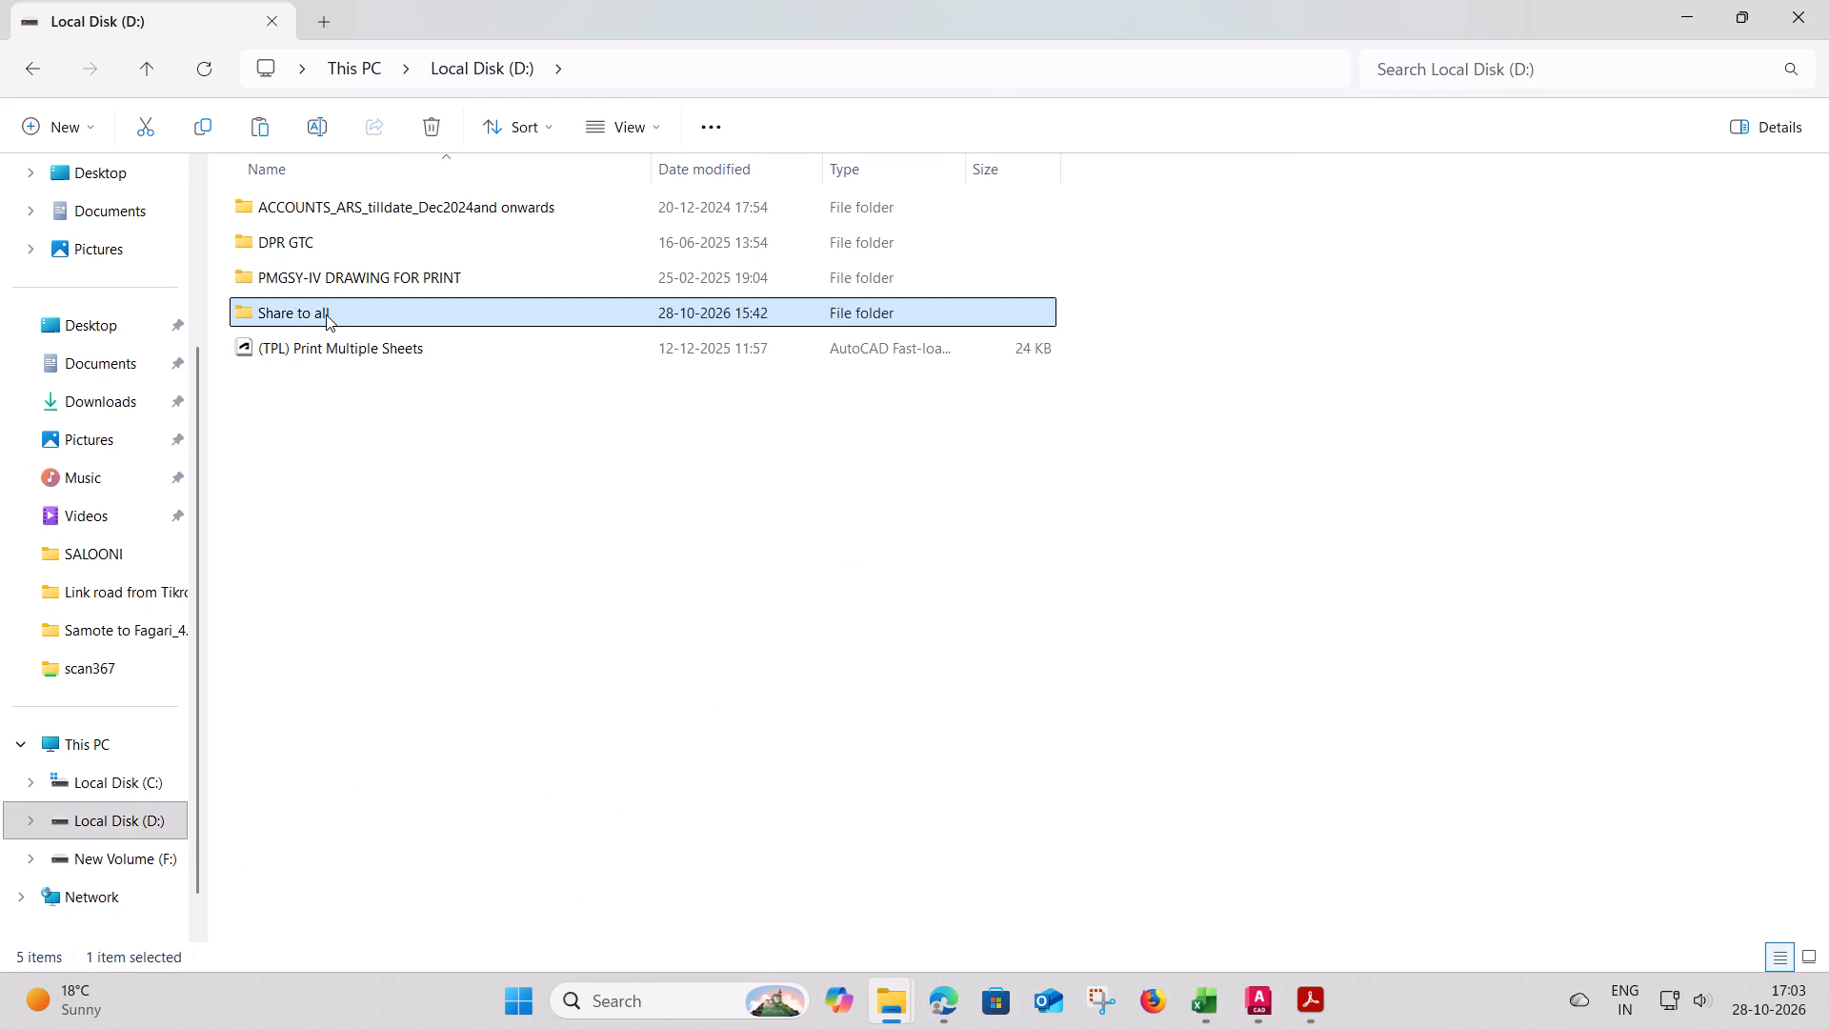
pyautogui.click(333, 245)
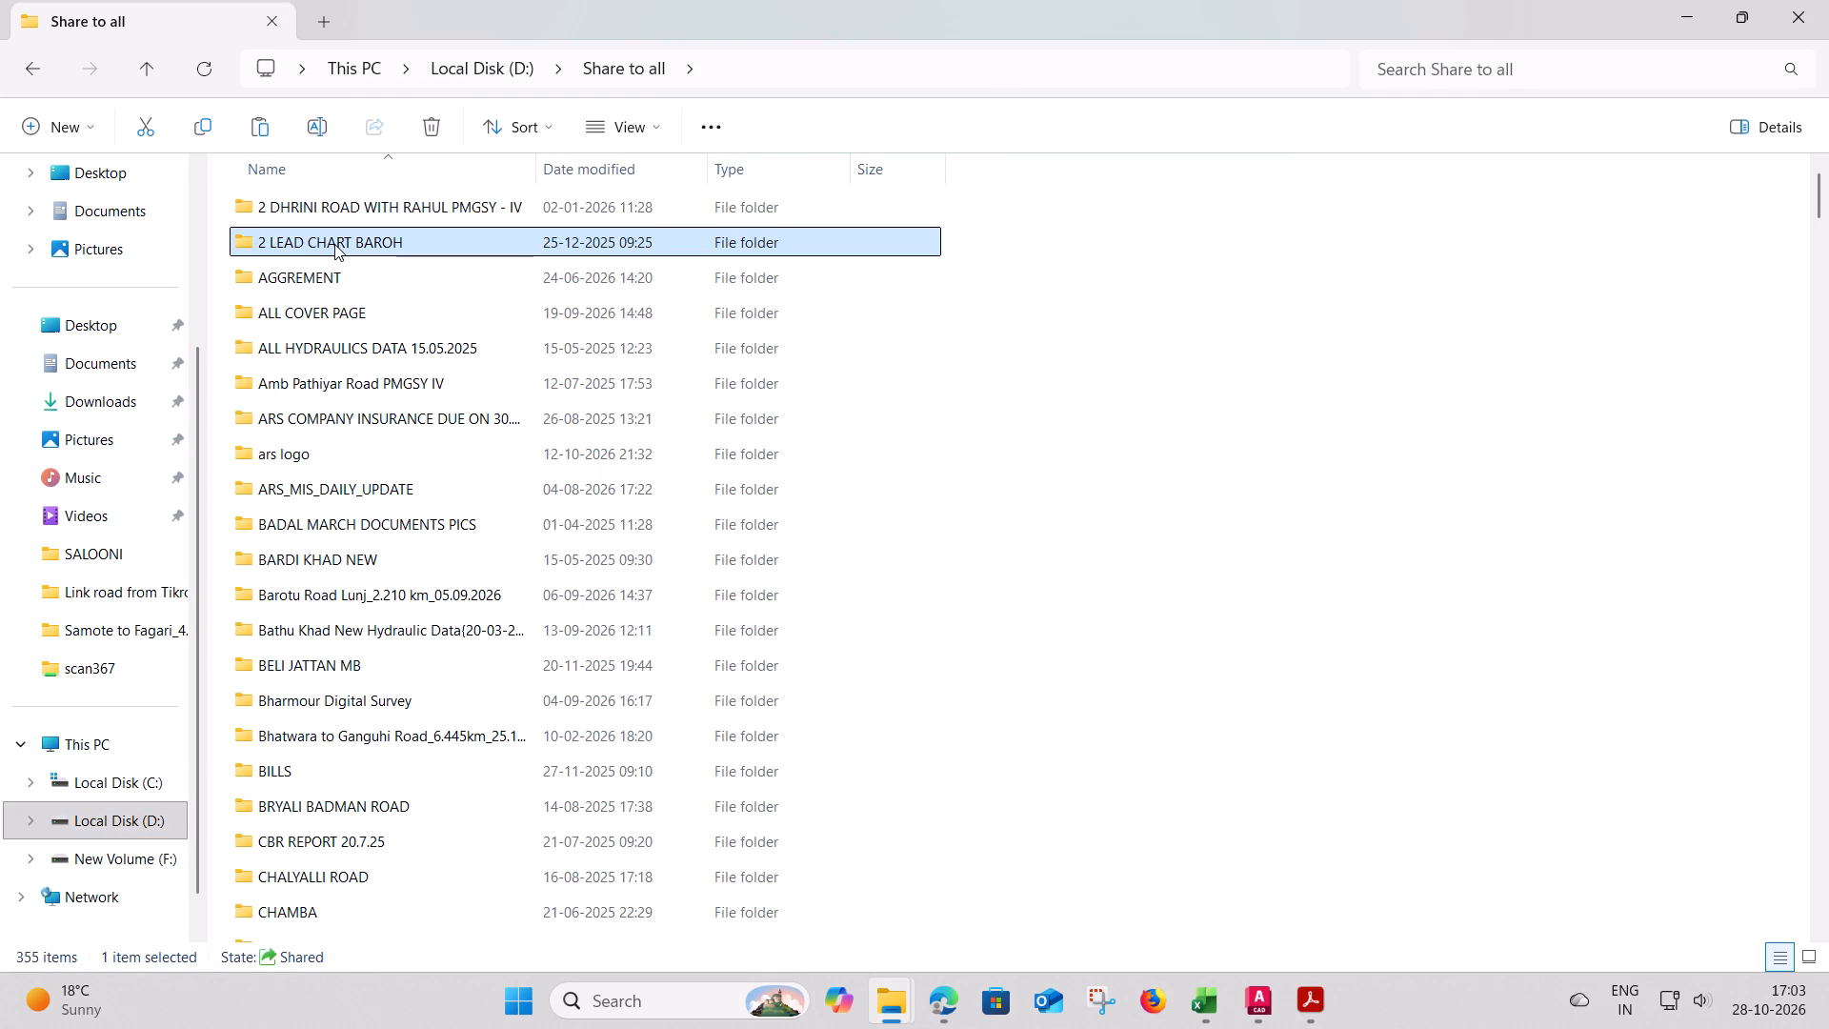
pyautogui.press('o')
pyautogui.doubleClick(323, 235)
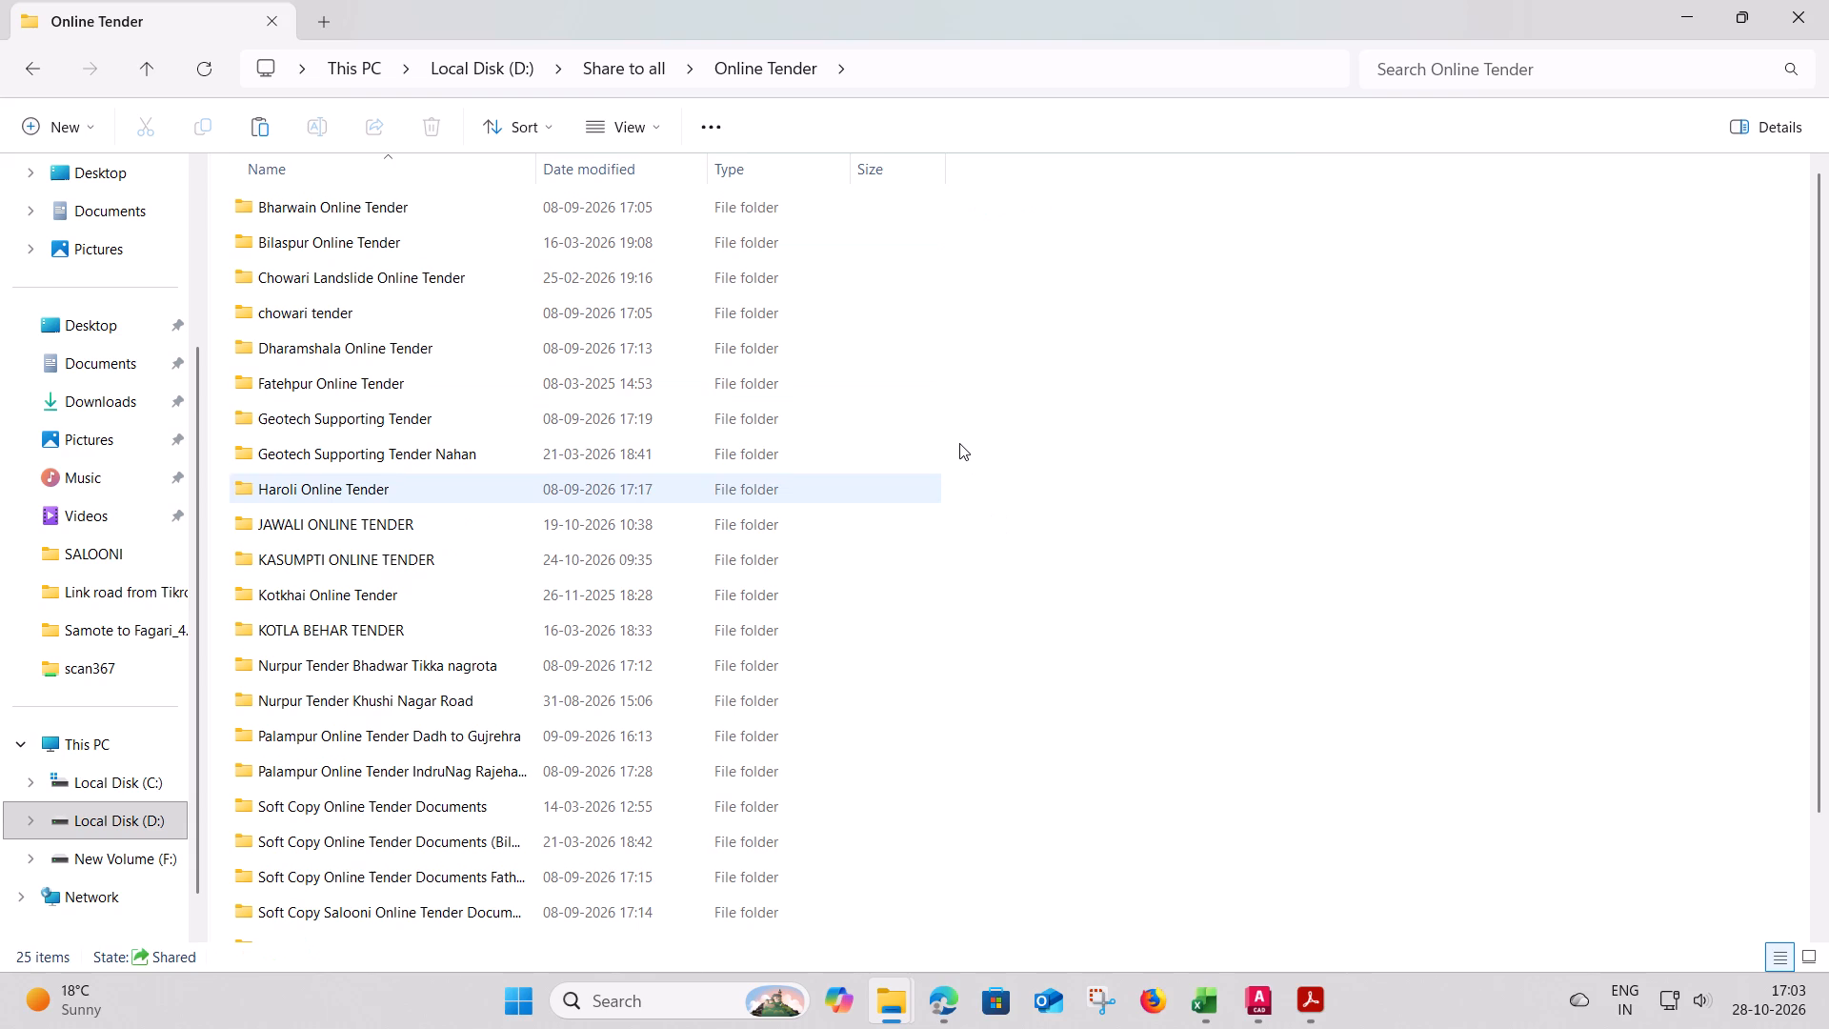
# Create a folder named "NURPUR ONLINE SUPPORTING TENDER" in the Online Tender folder.
pyautogui.rightClick(959, 443)
pyautogui.click(1103, 715)
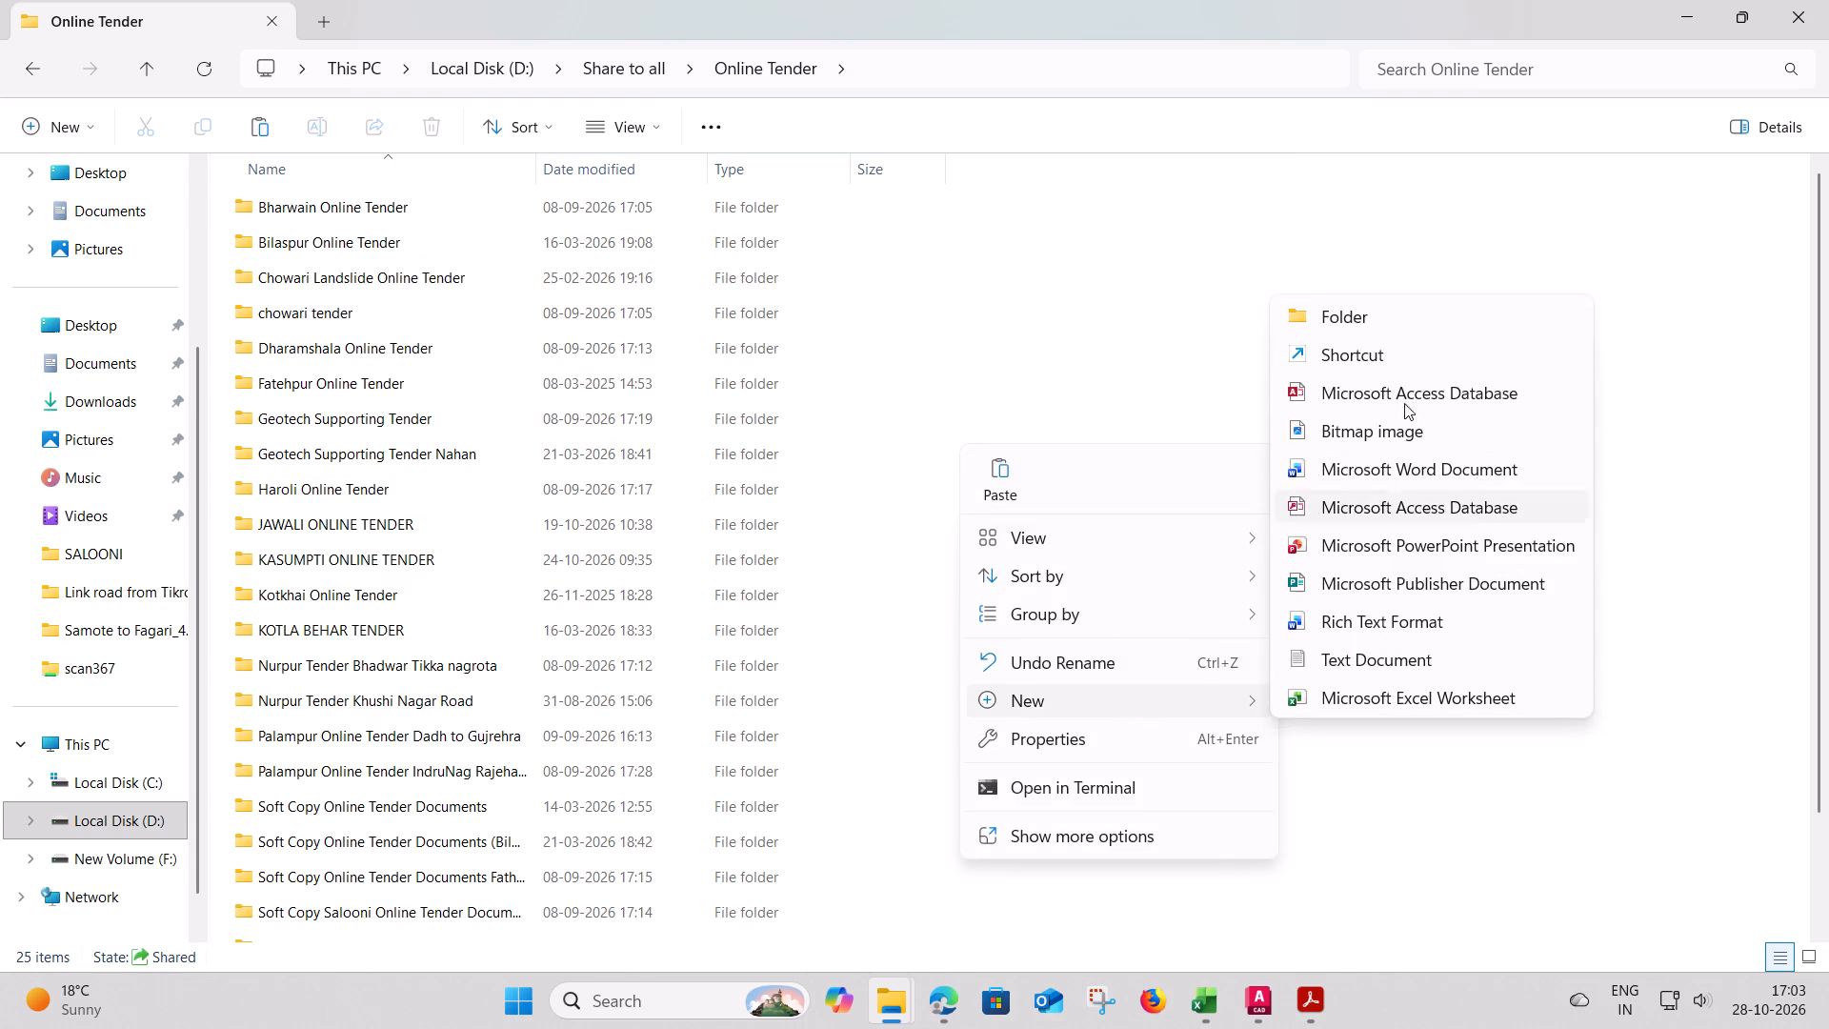
pyautogui.click(1376, 316)
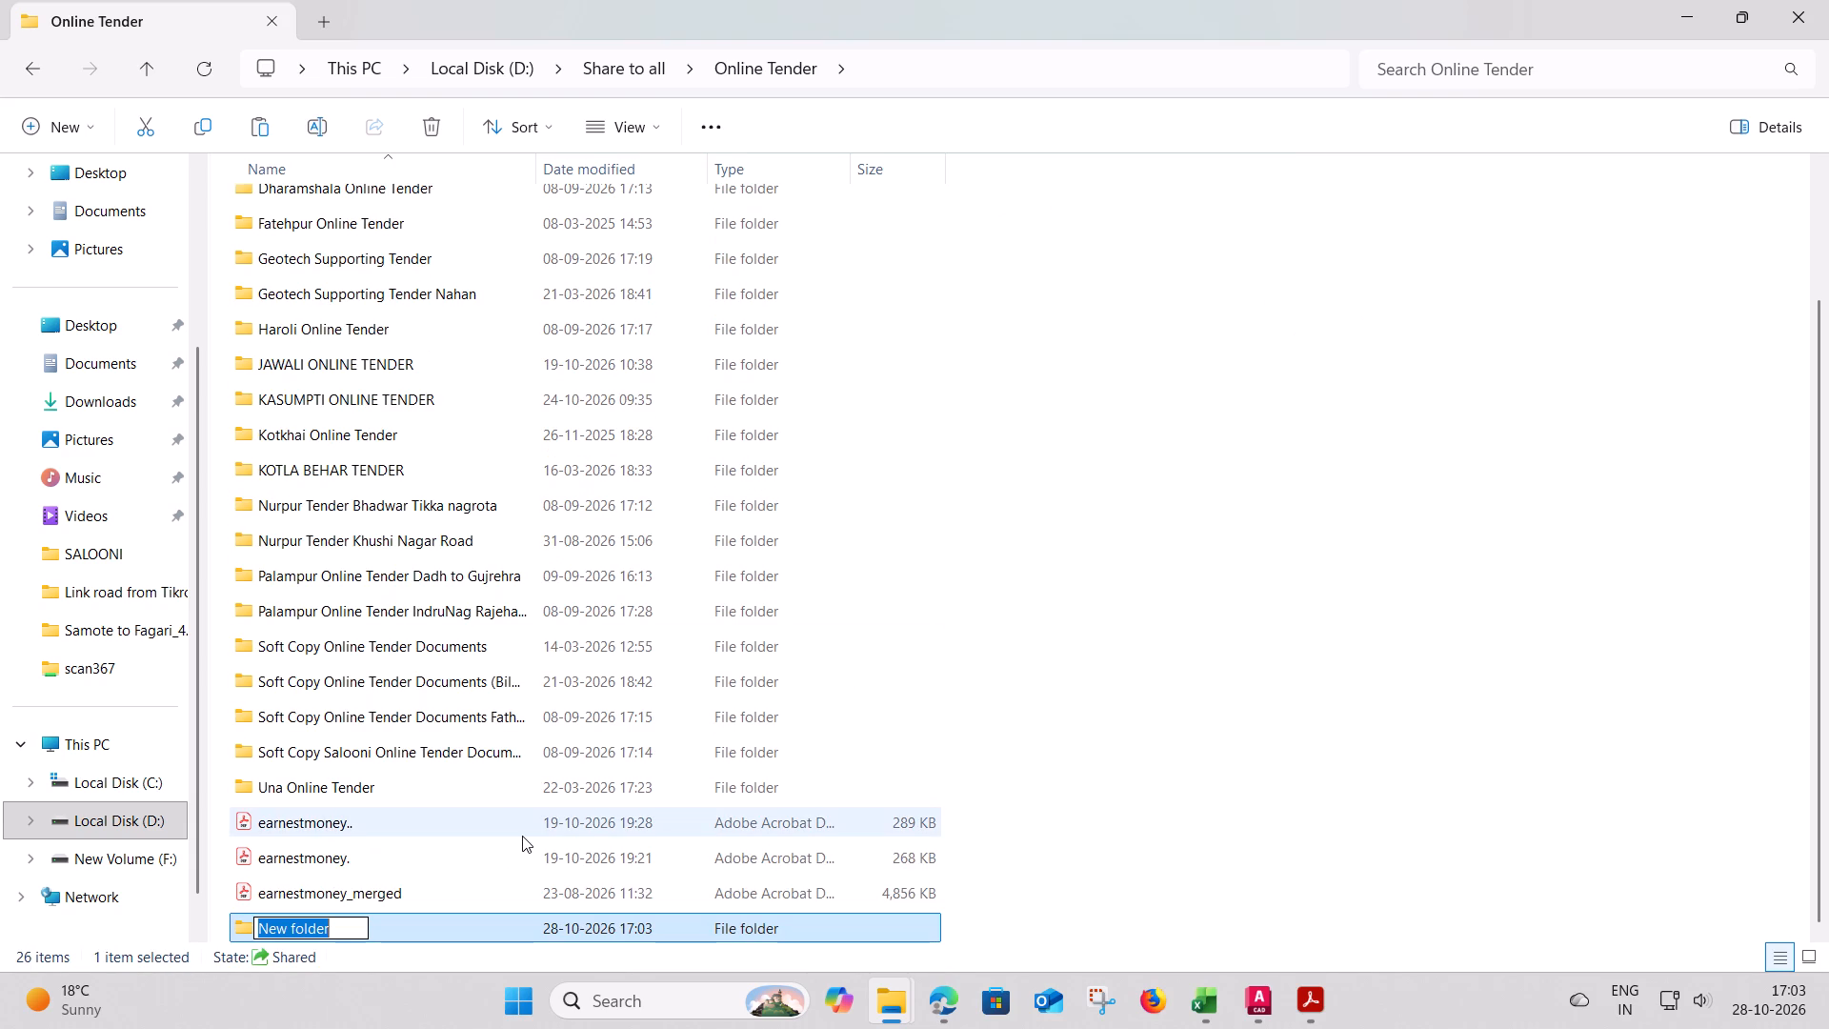
pyautogui.write('NUR')
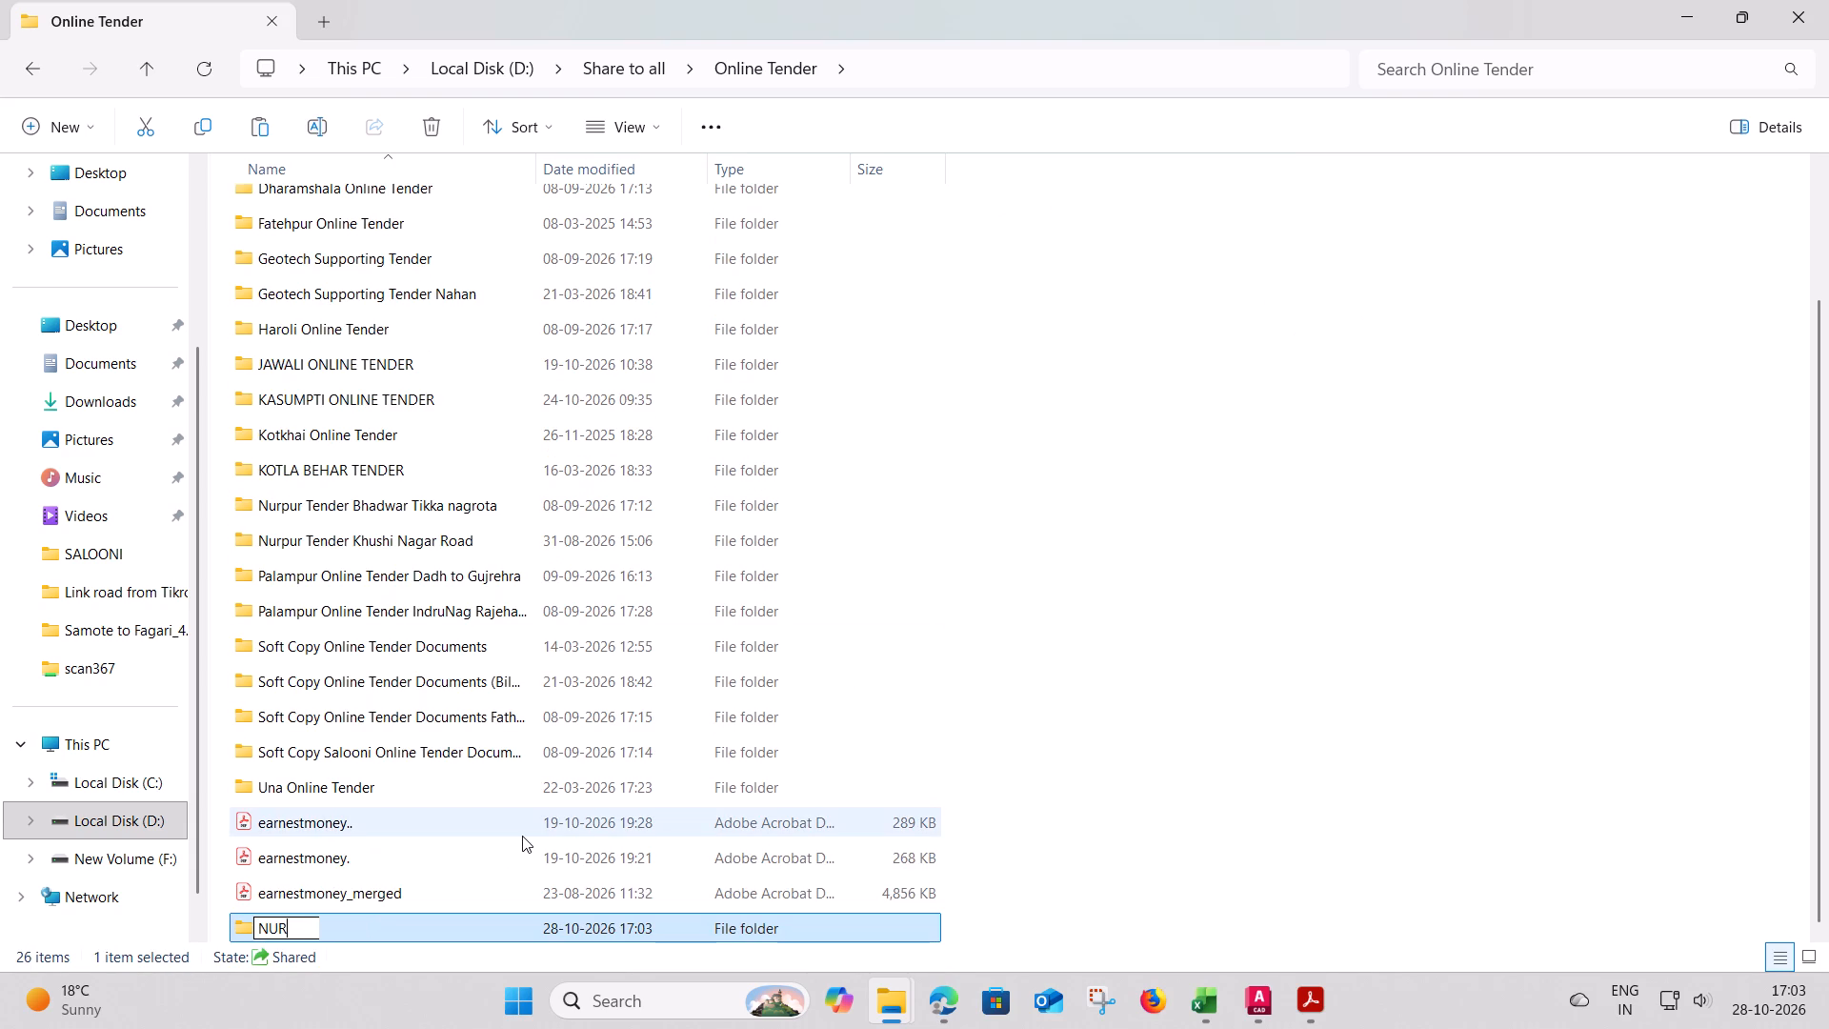
pyautogui.write('PUR')
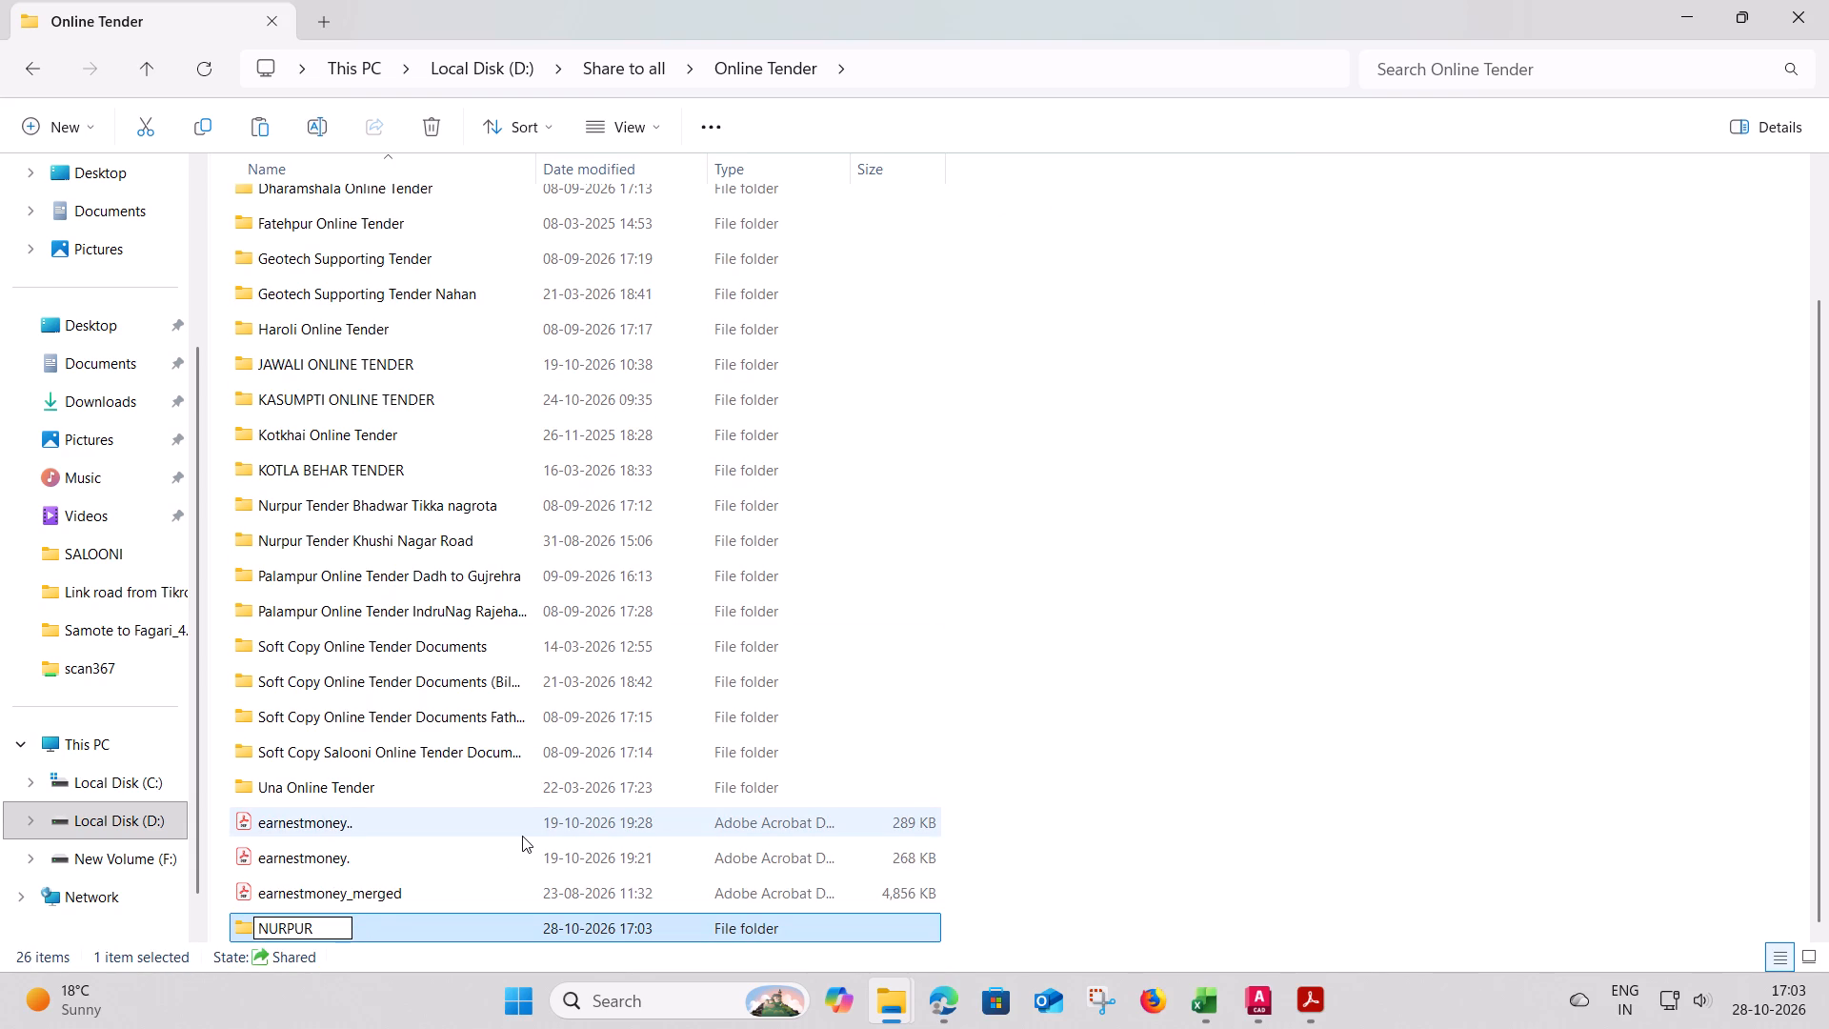
pyautogui.press('space')
pyautogui.write('ONLINE')
pyautogui.press('space')
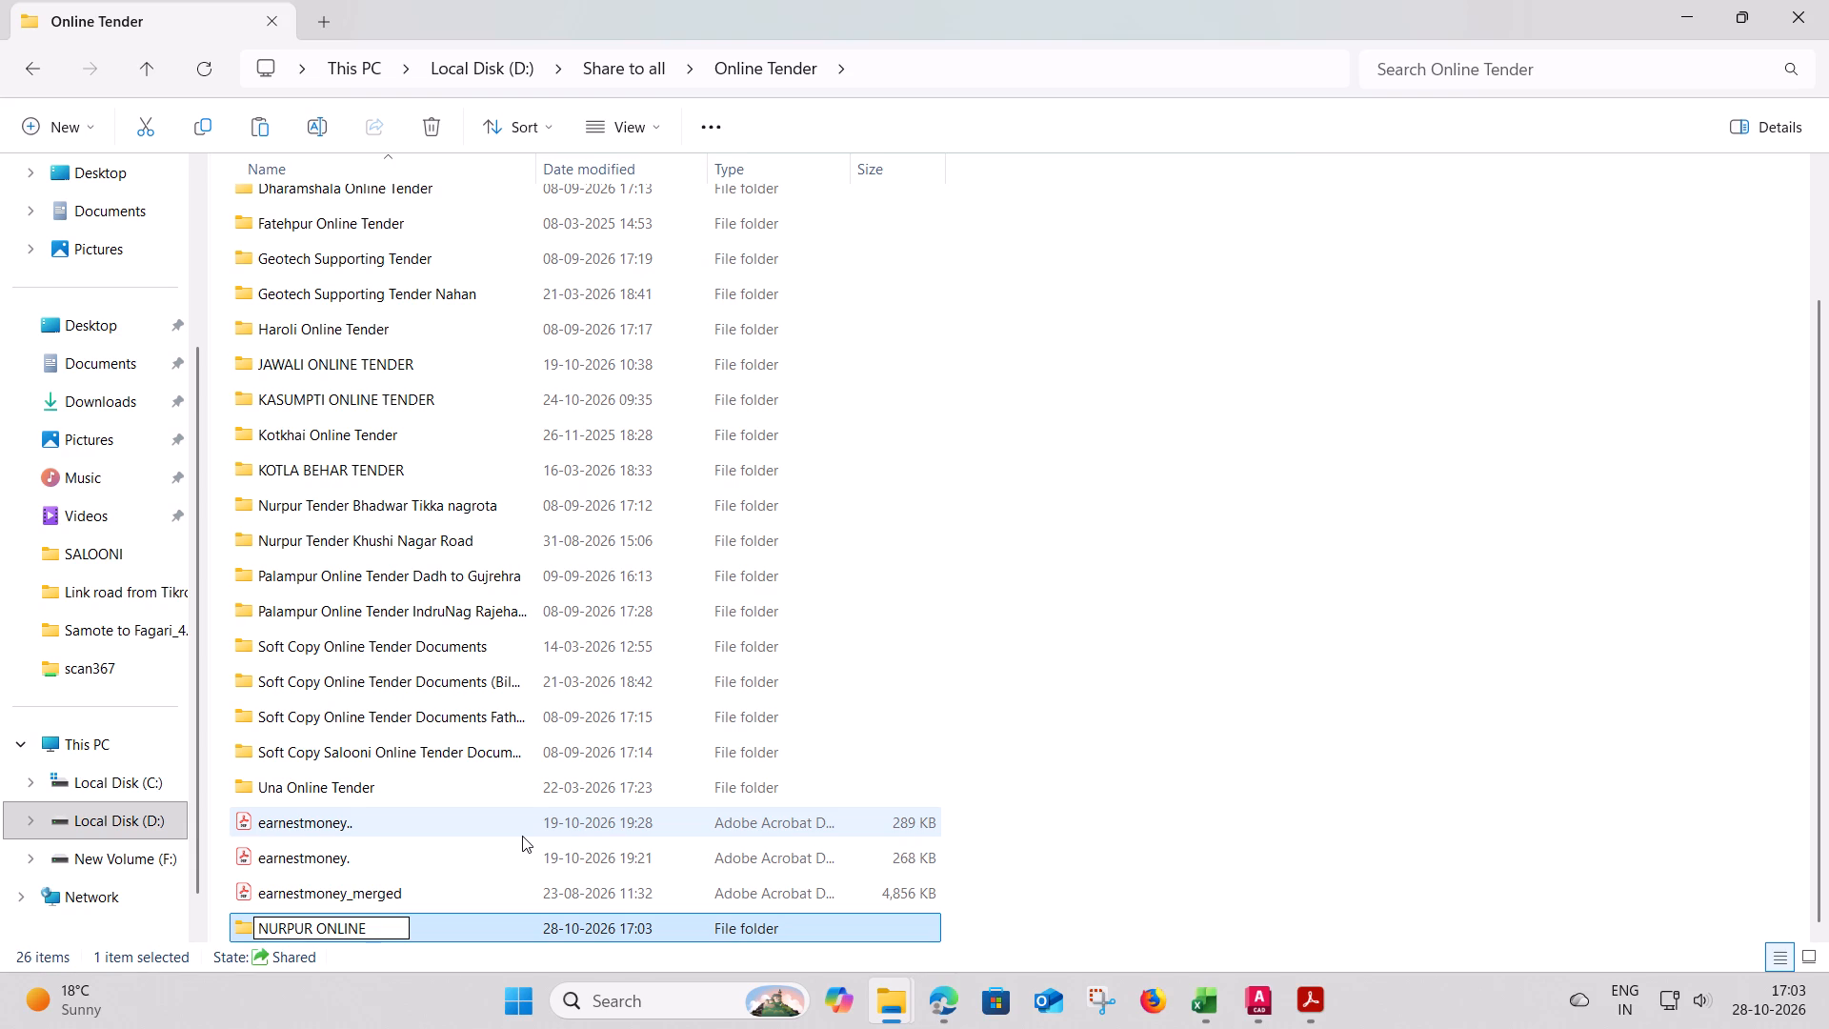
pyautogui.hotkey('shift', 's')
pyautogui.hotkey('shift', 'u')
pyautogui.write('PP')
pyautogui.write('ORTING')
pyautogui.press('space')
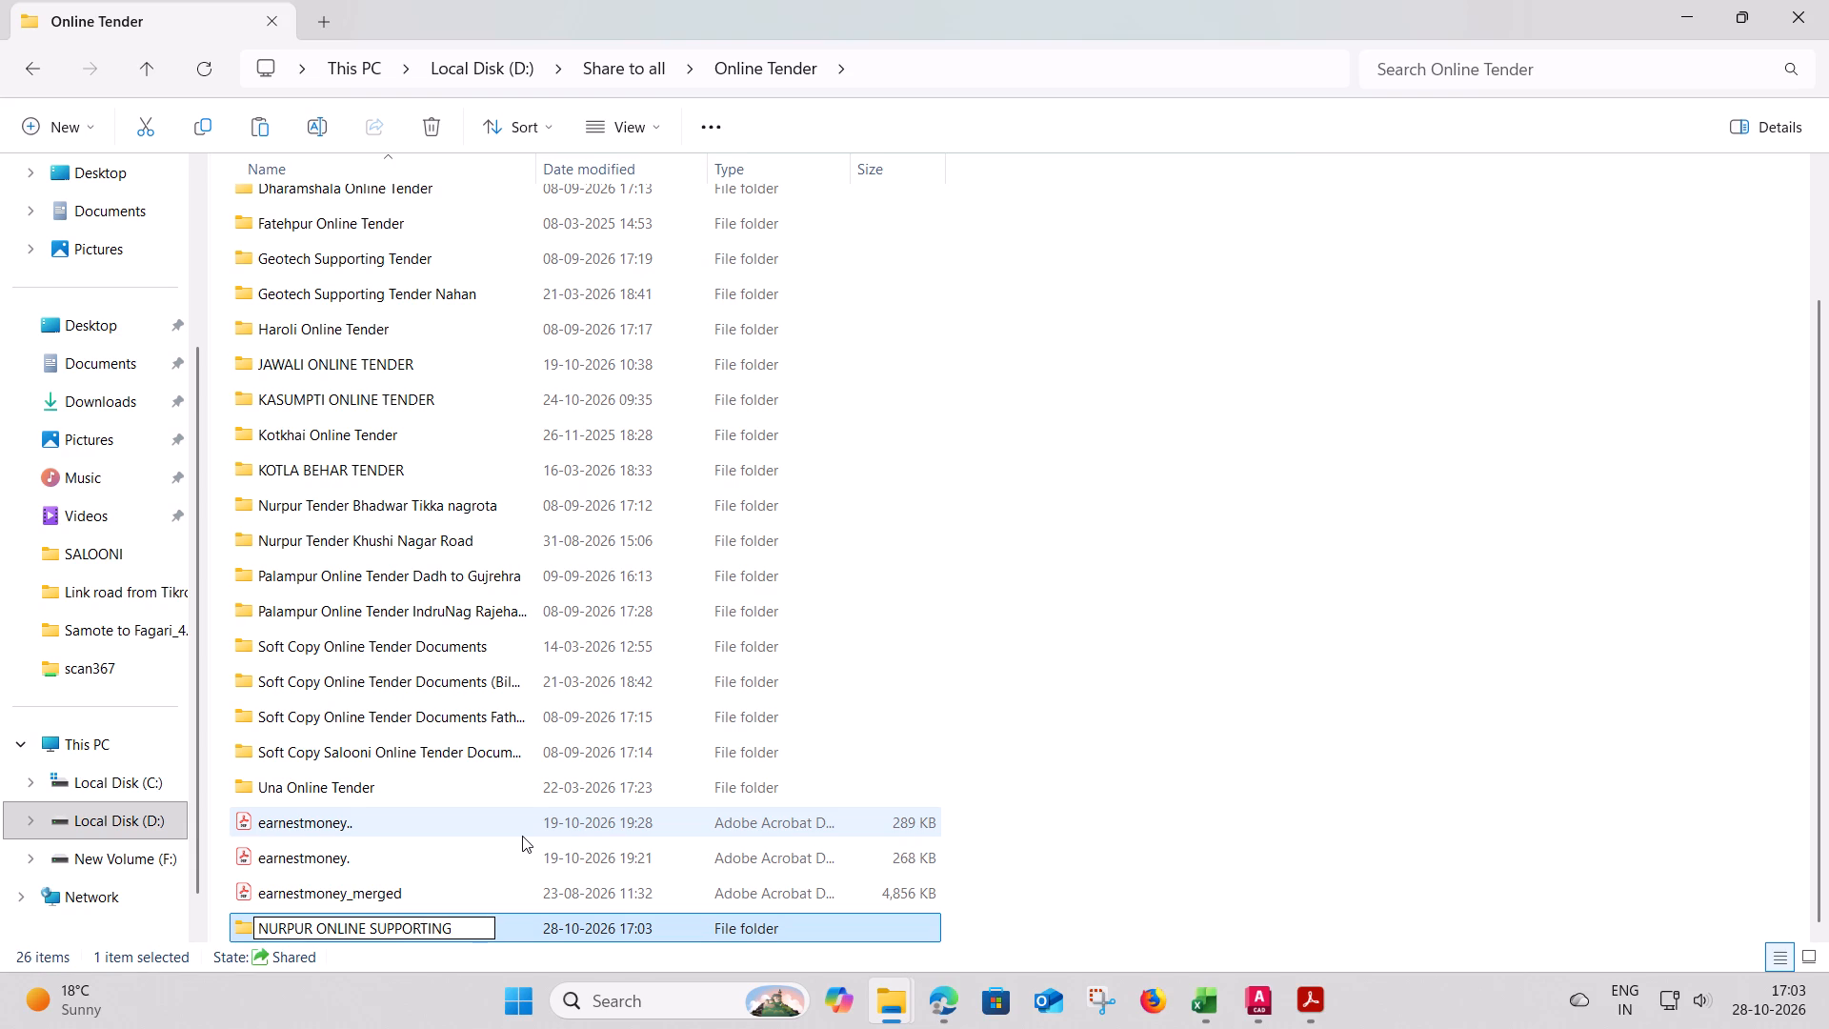
pyautogui.write('TENDER')
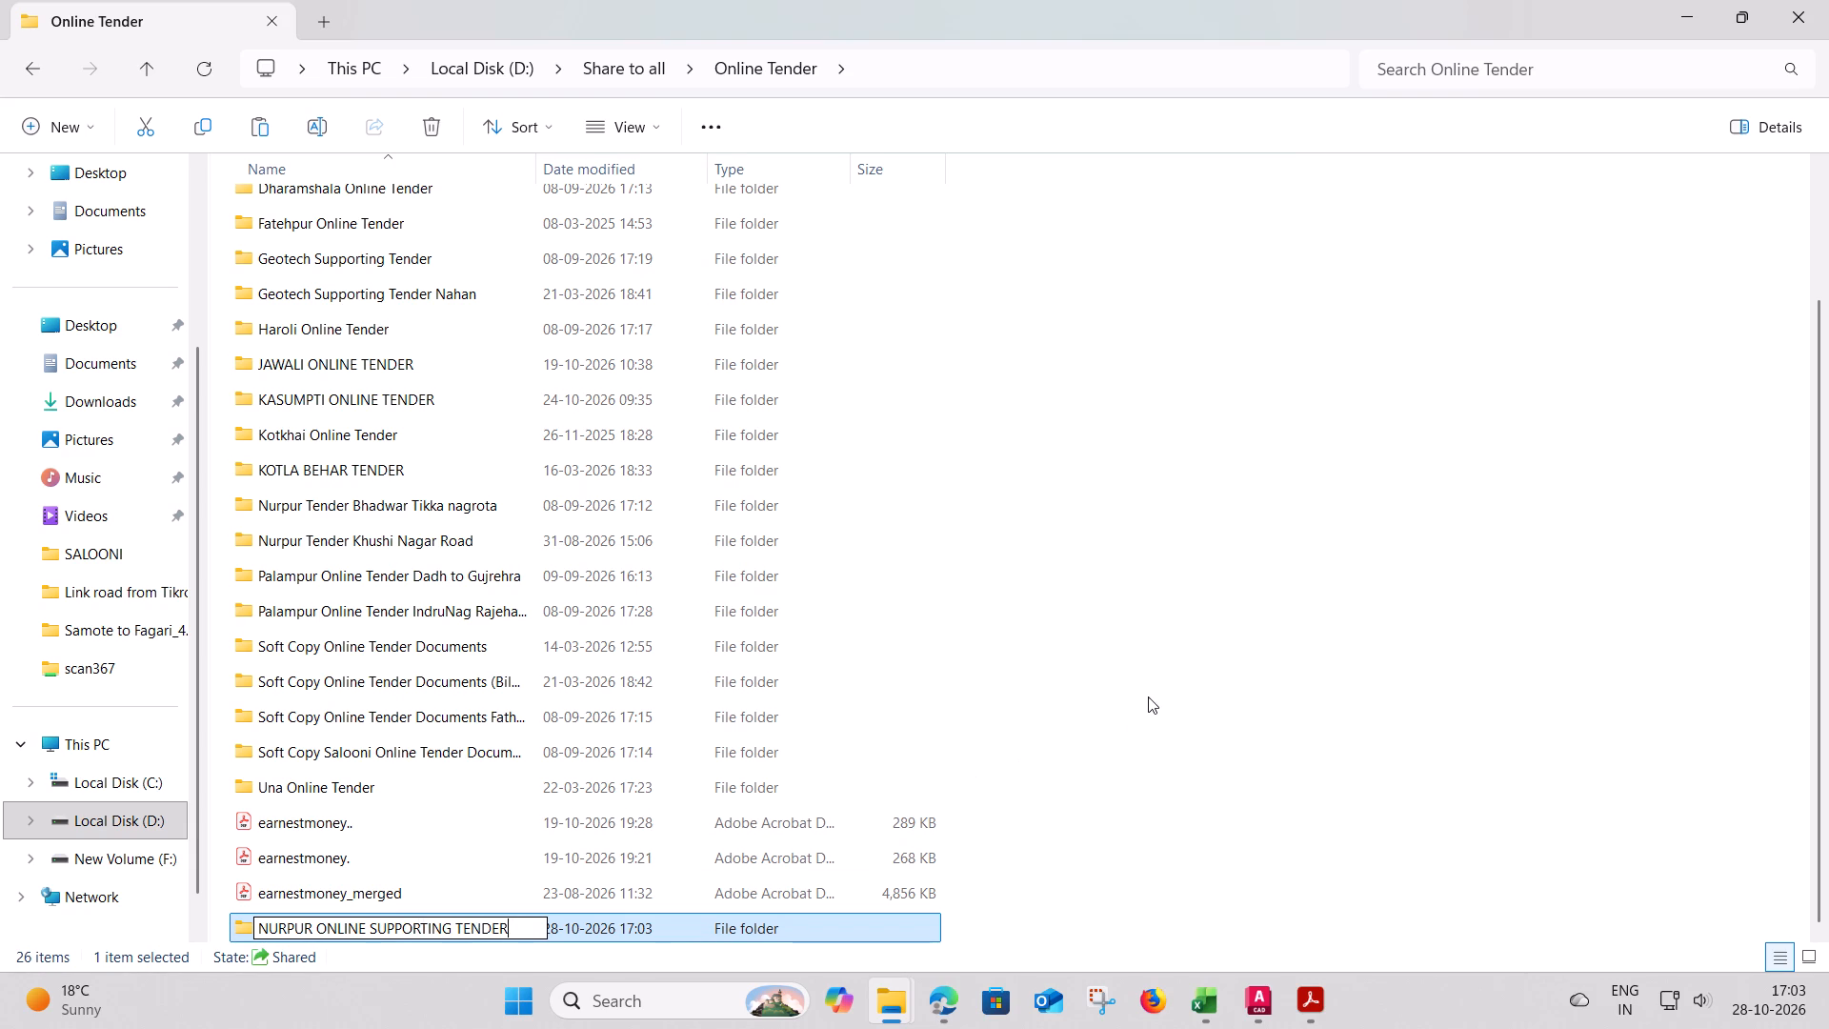
pyautogui.click(1148, 696)
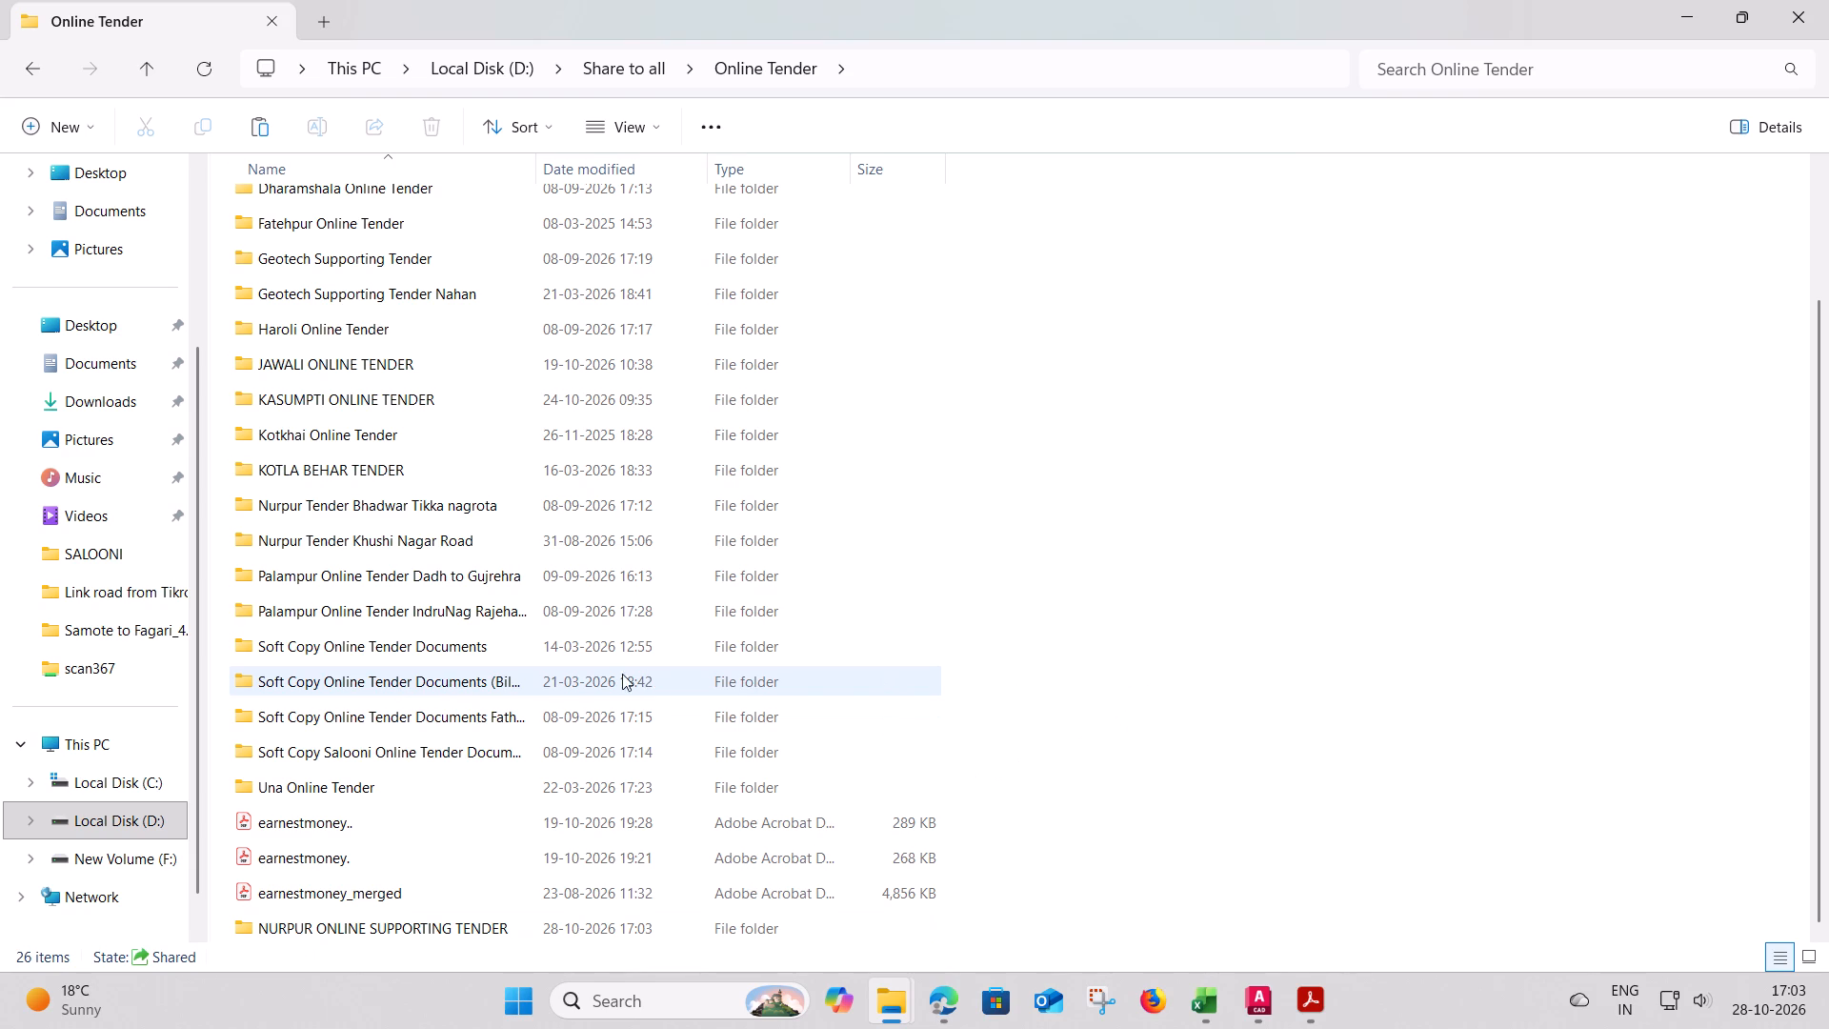
# Look through the PDF folders of Chachian Kohalnal, Hariyan Chaniala and Theru Karsoli Bhalera inside the JAWALI ONLINE TENDER folder.
pyautogui.scroll(1, 342, 504)
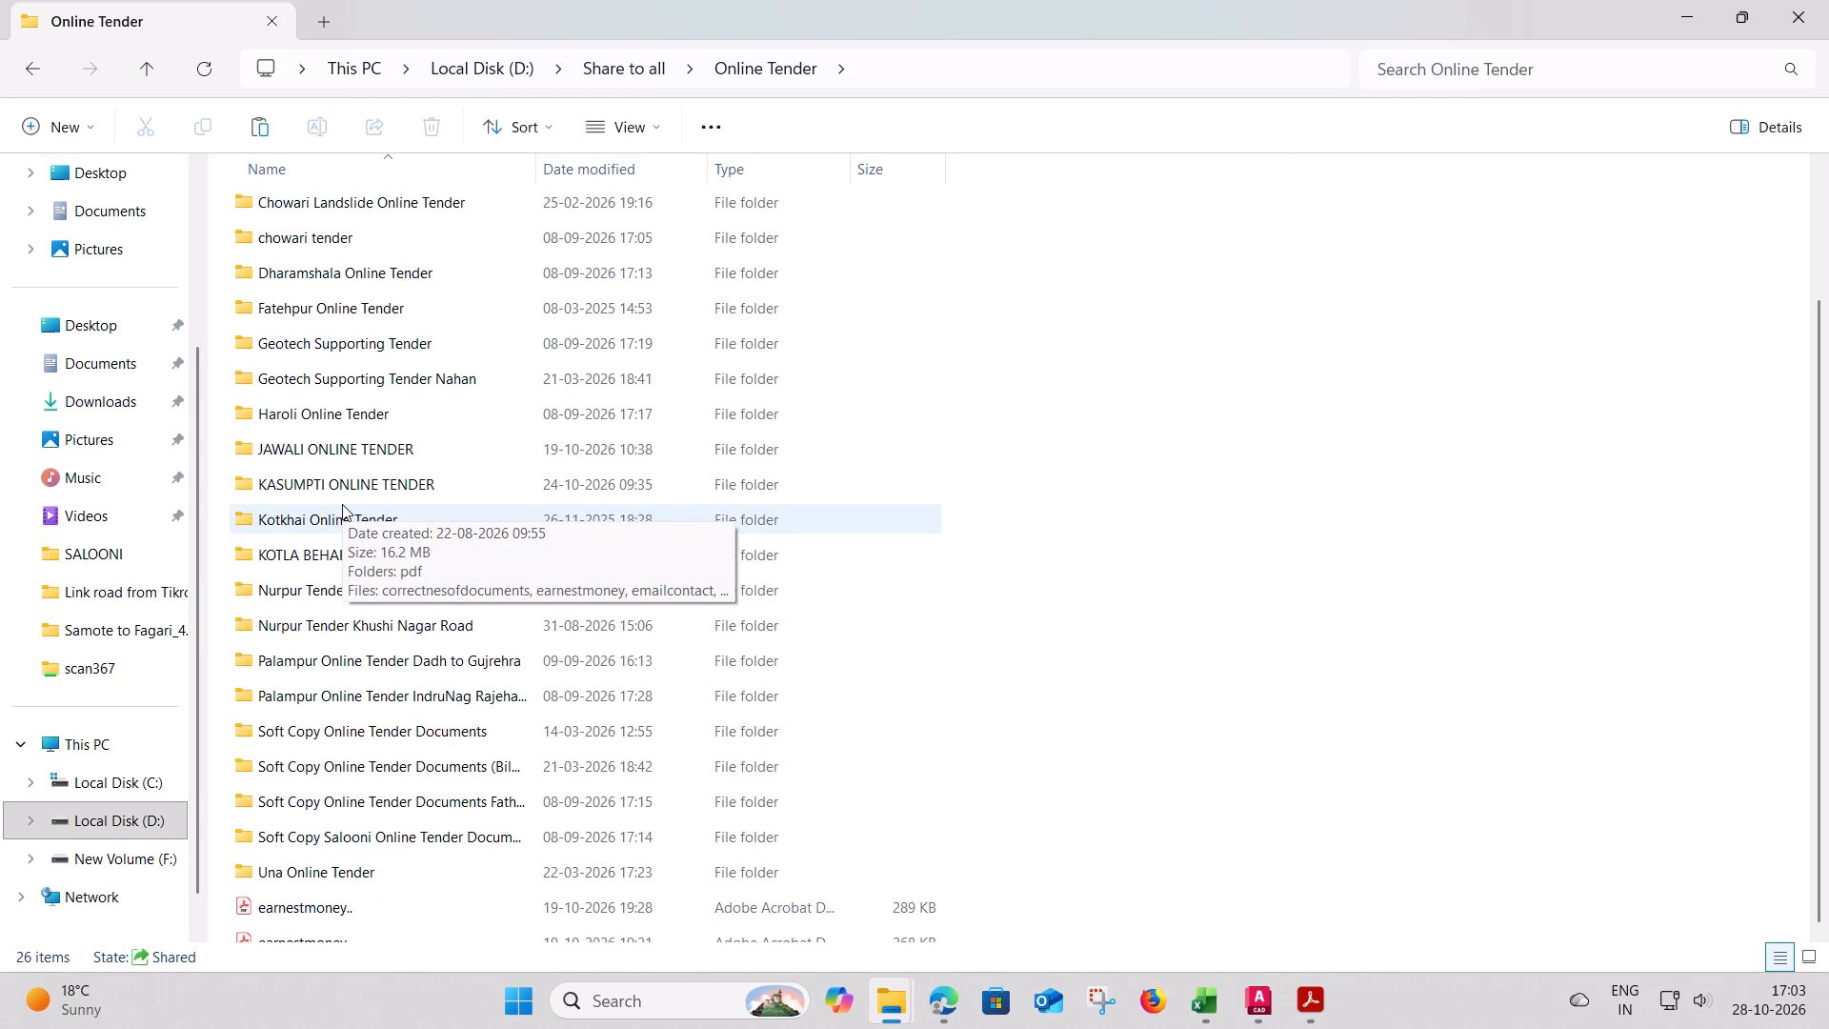
pyautogui.doubleClick(363, 438)
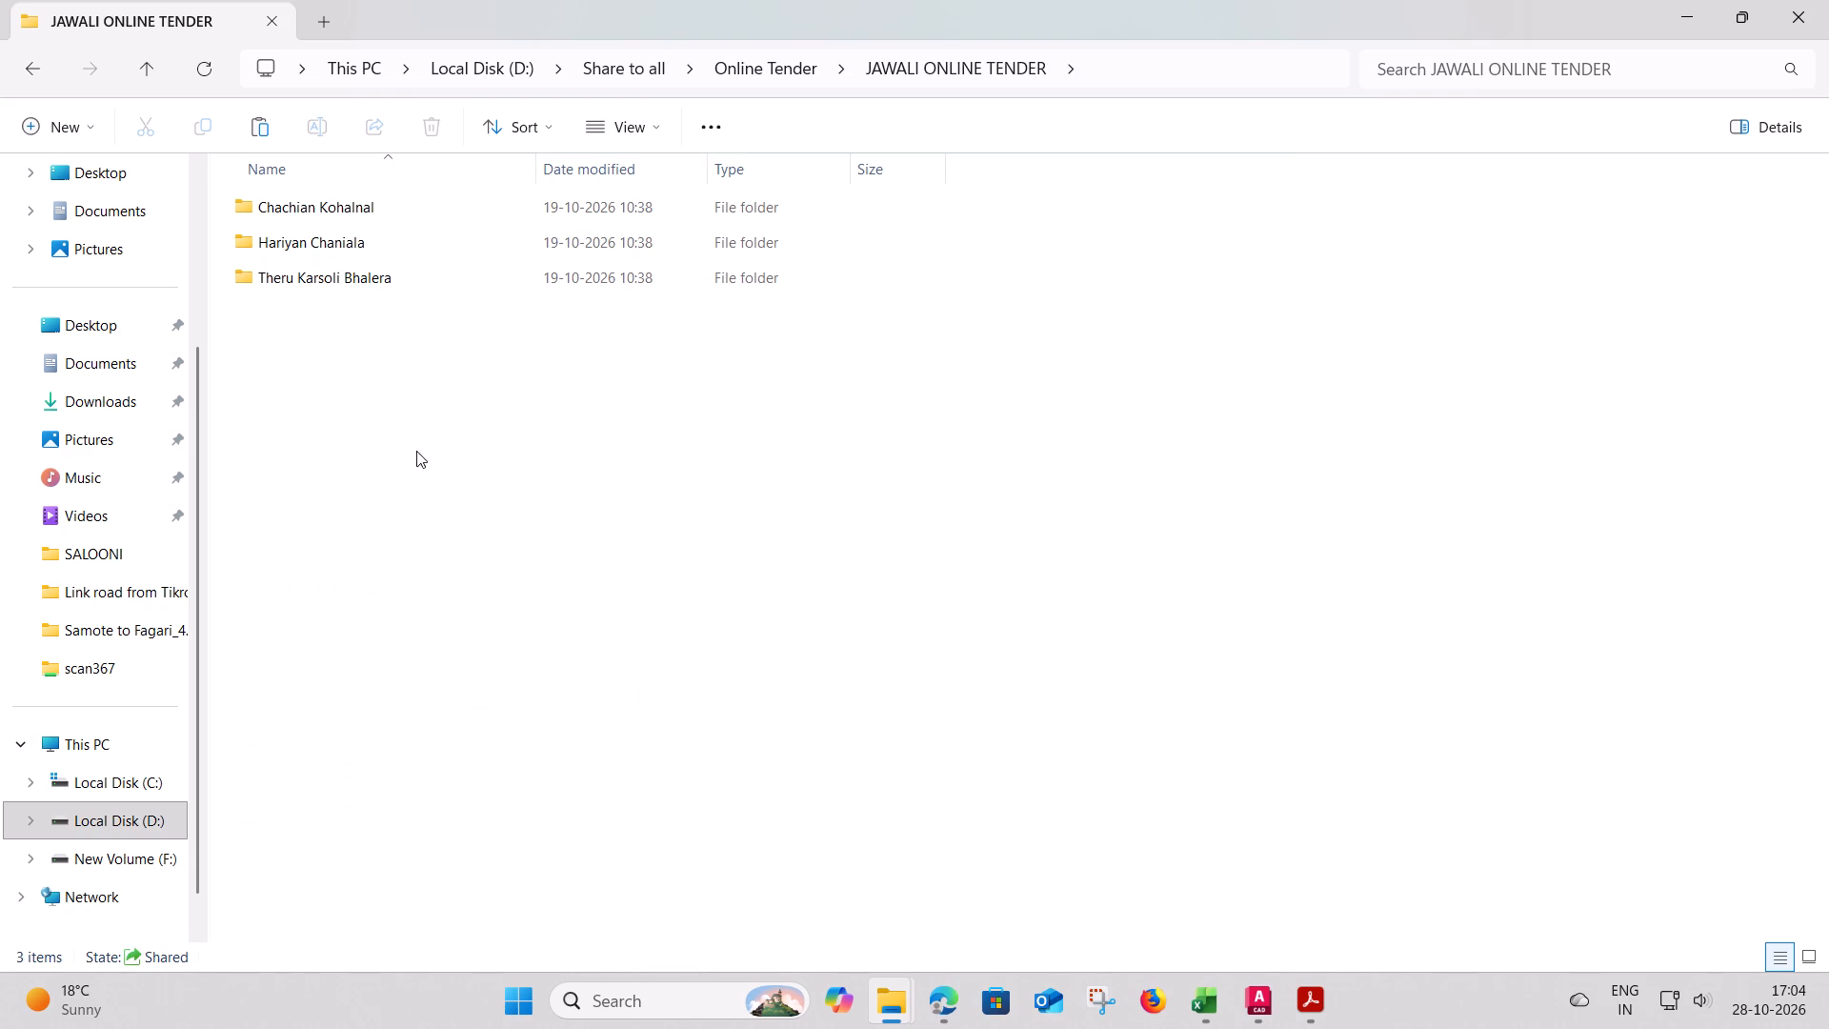
pyautogui.doubleClick(379, 212)
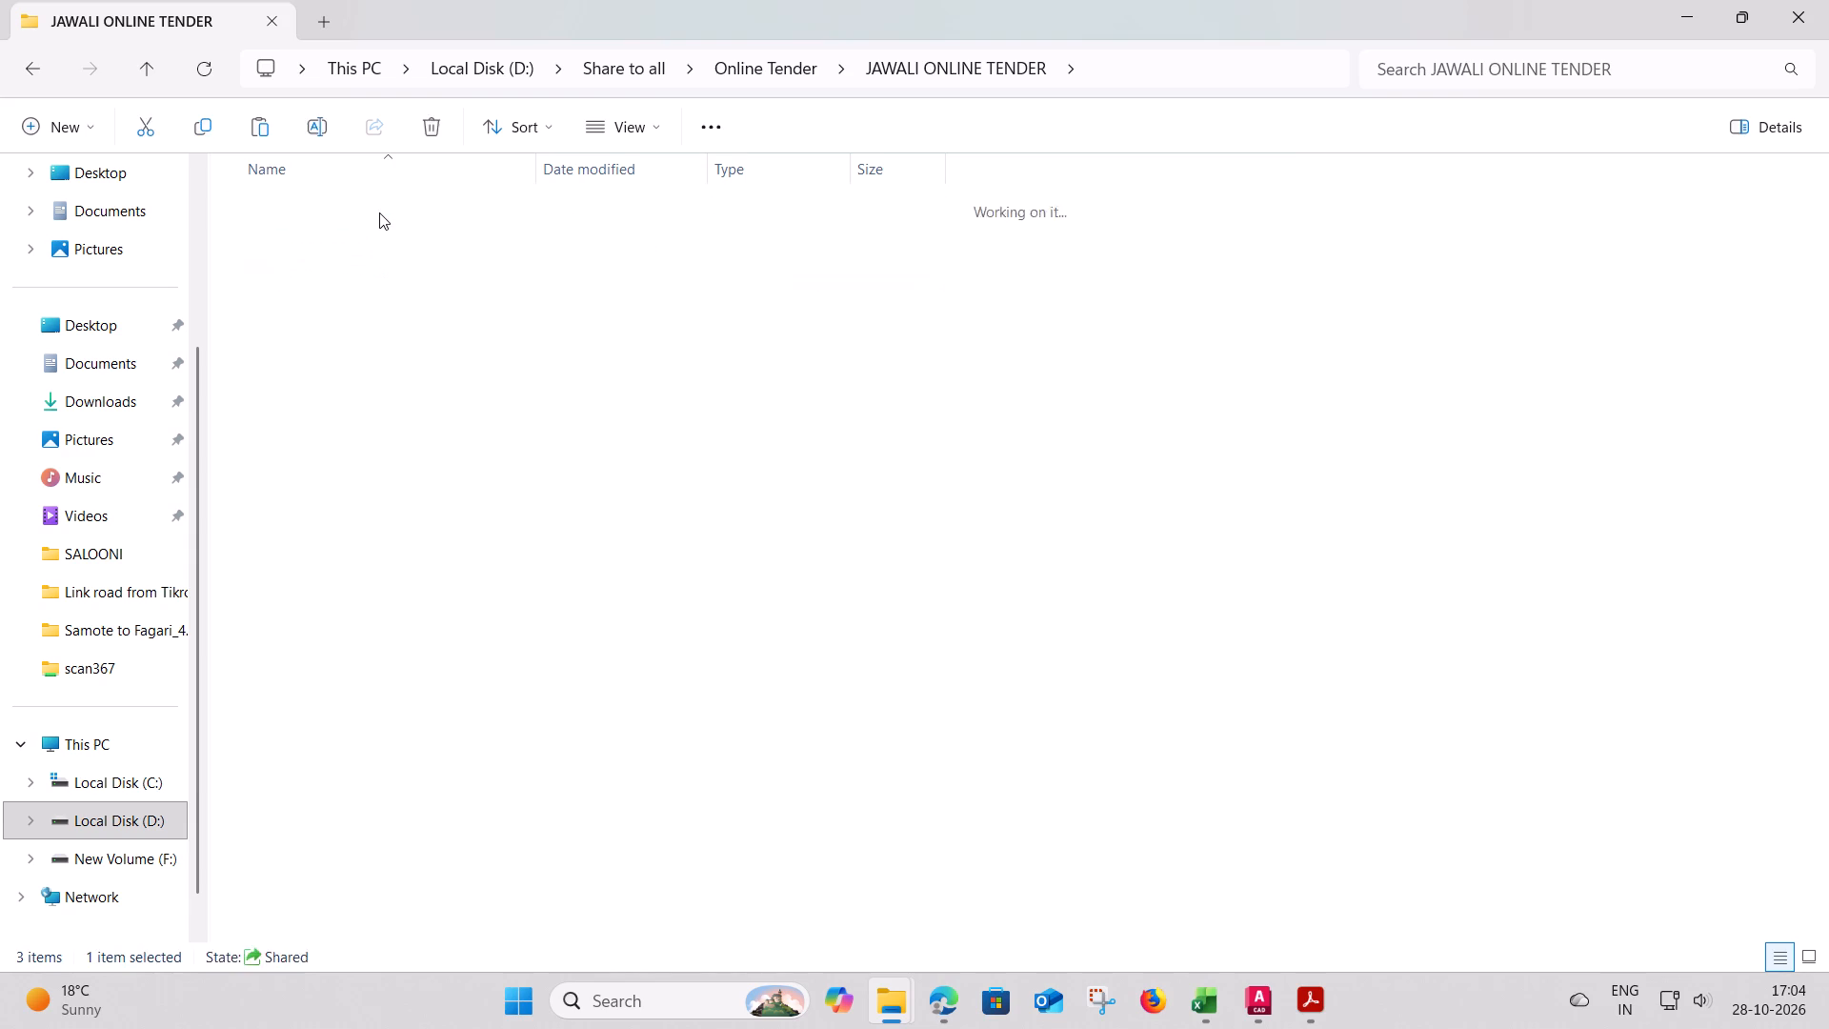
pyautogui.doubleClick(379, 212)
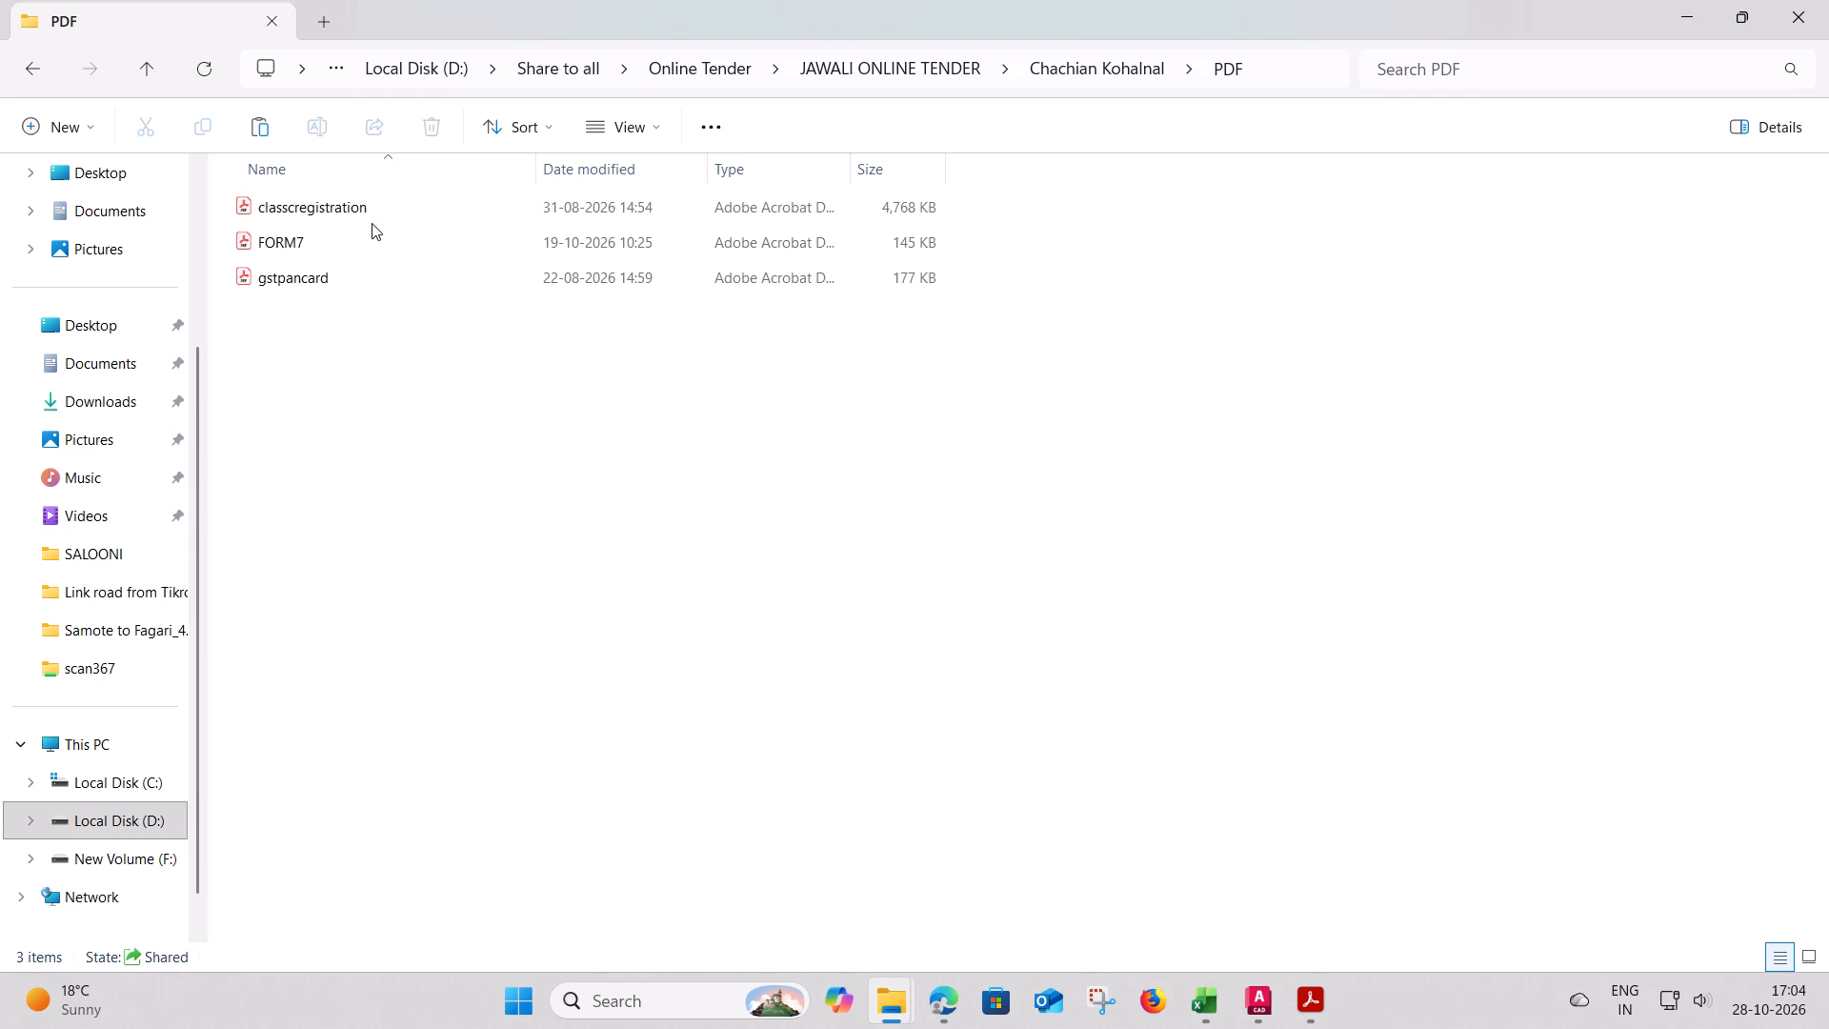
pyautogui.click(363, 213)
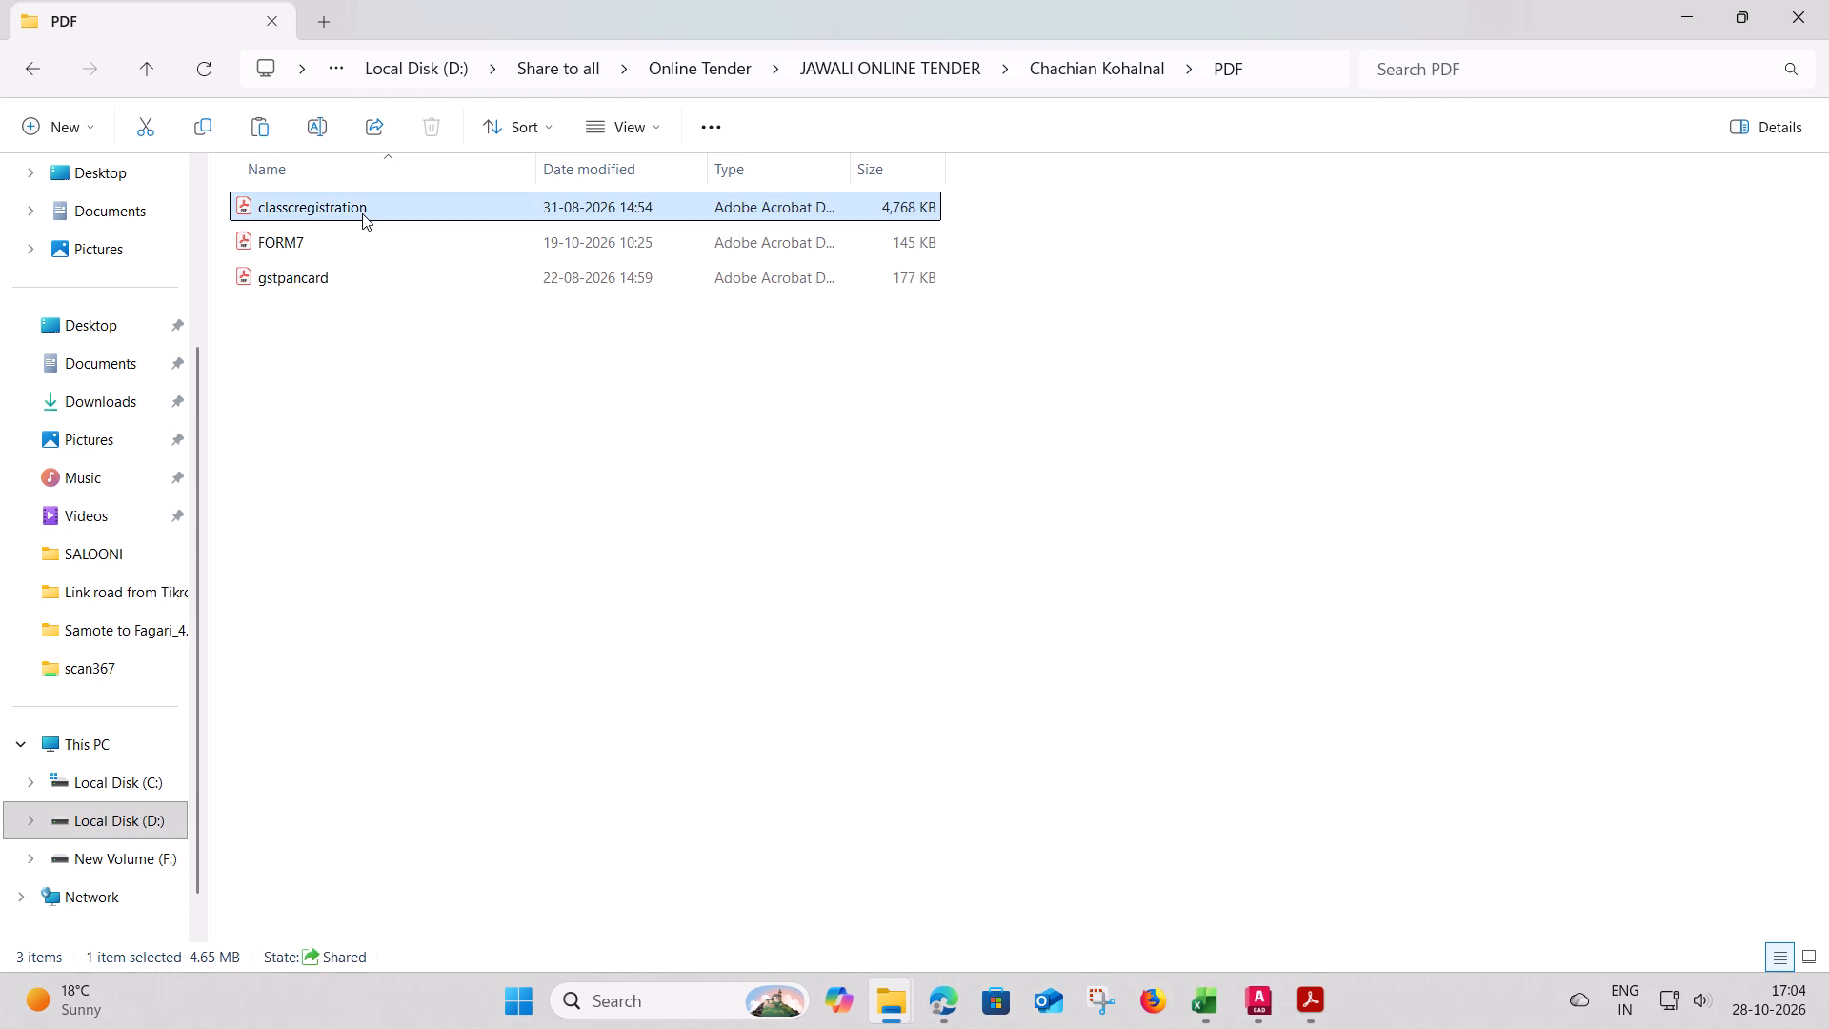
pyautogui.keyDown('ctrl'); pyautogui.click(324, 278); pyautogui.keyUp('ctrl')
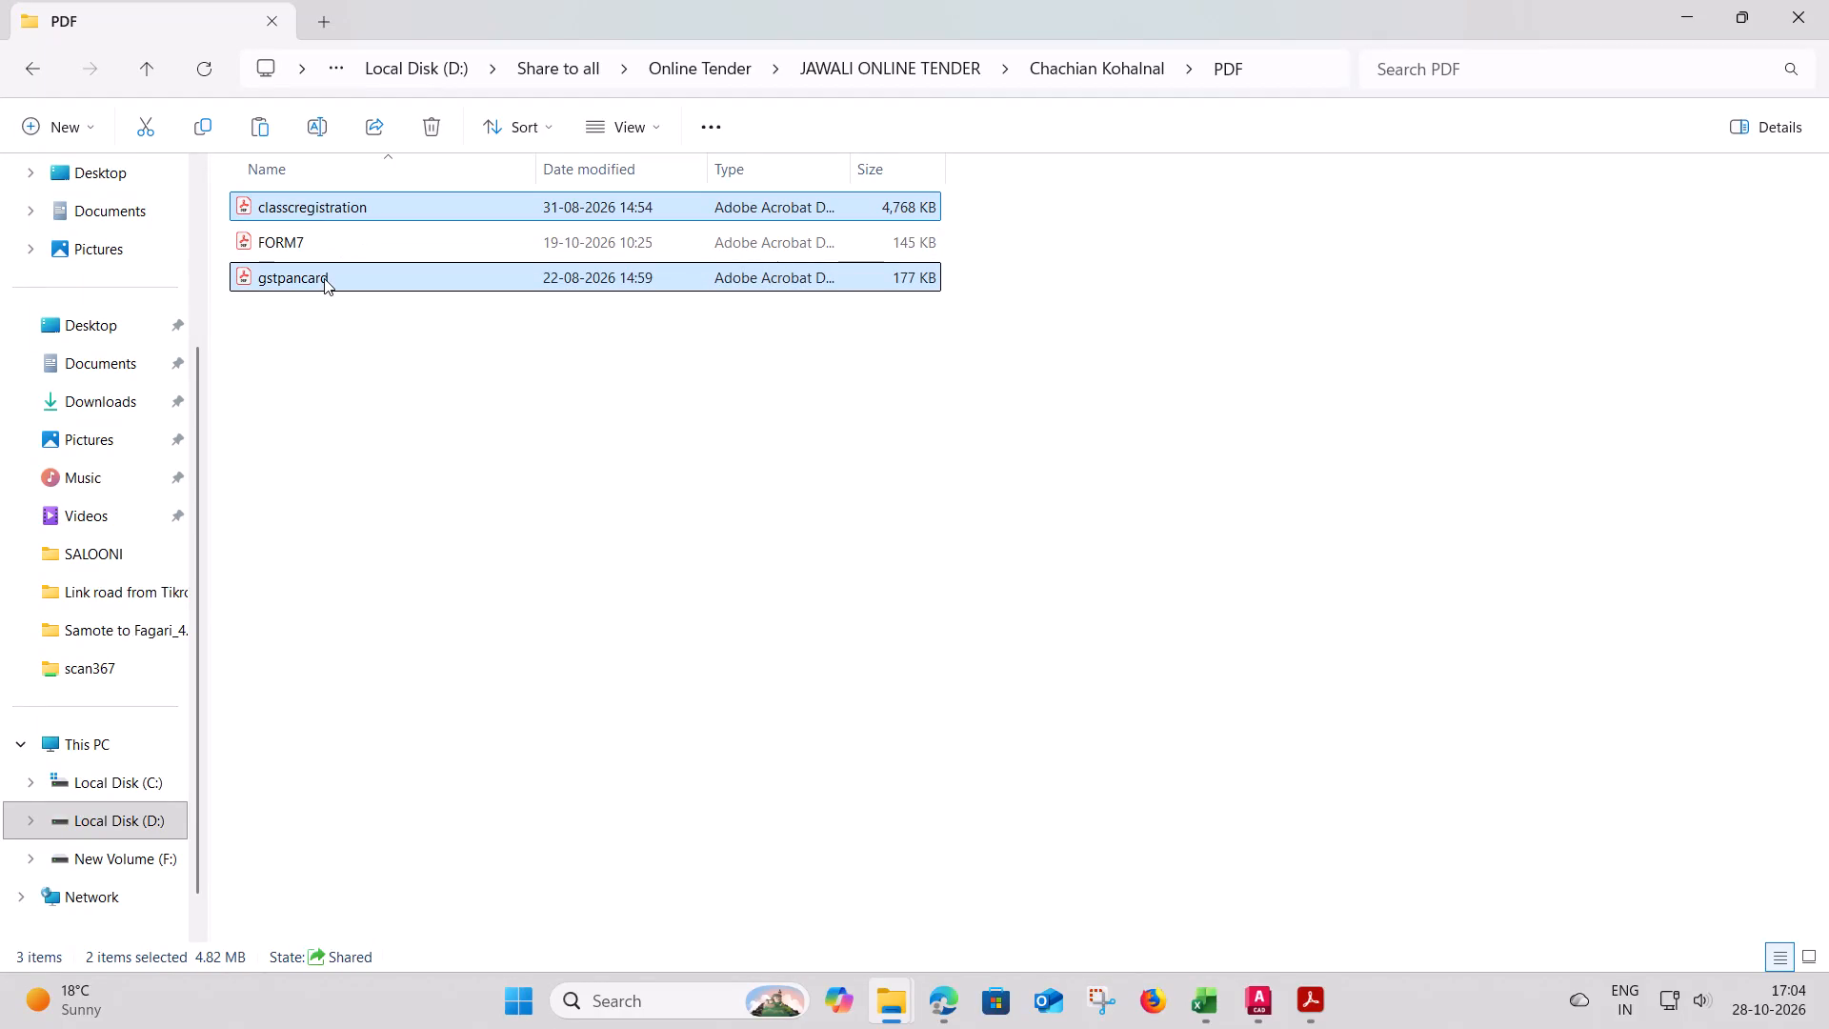
pyautogui.click(153, 72)
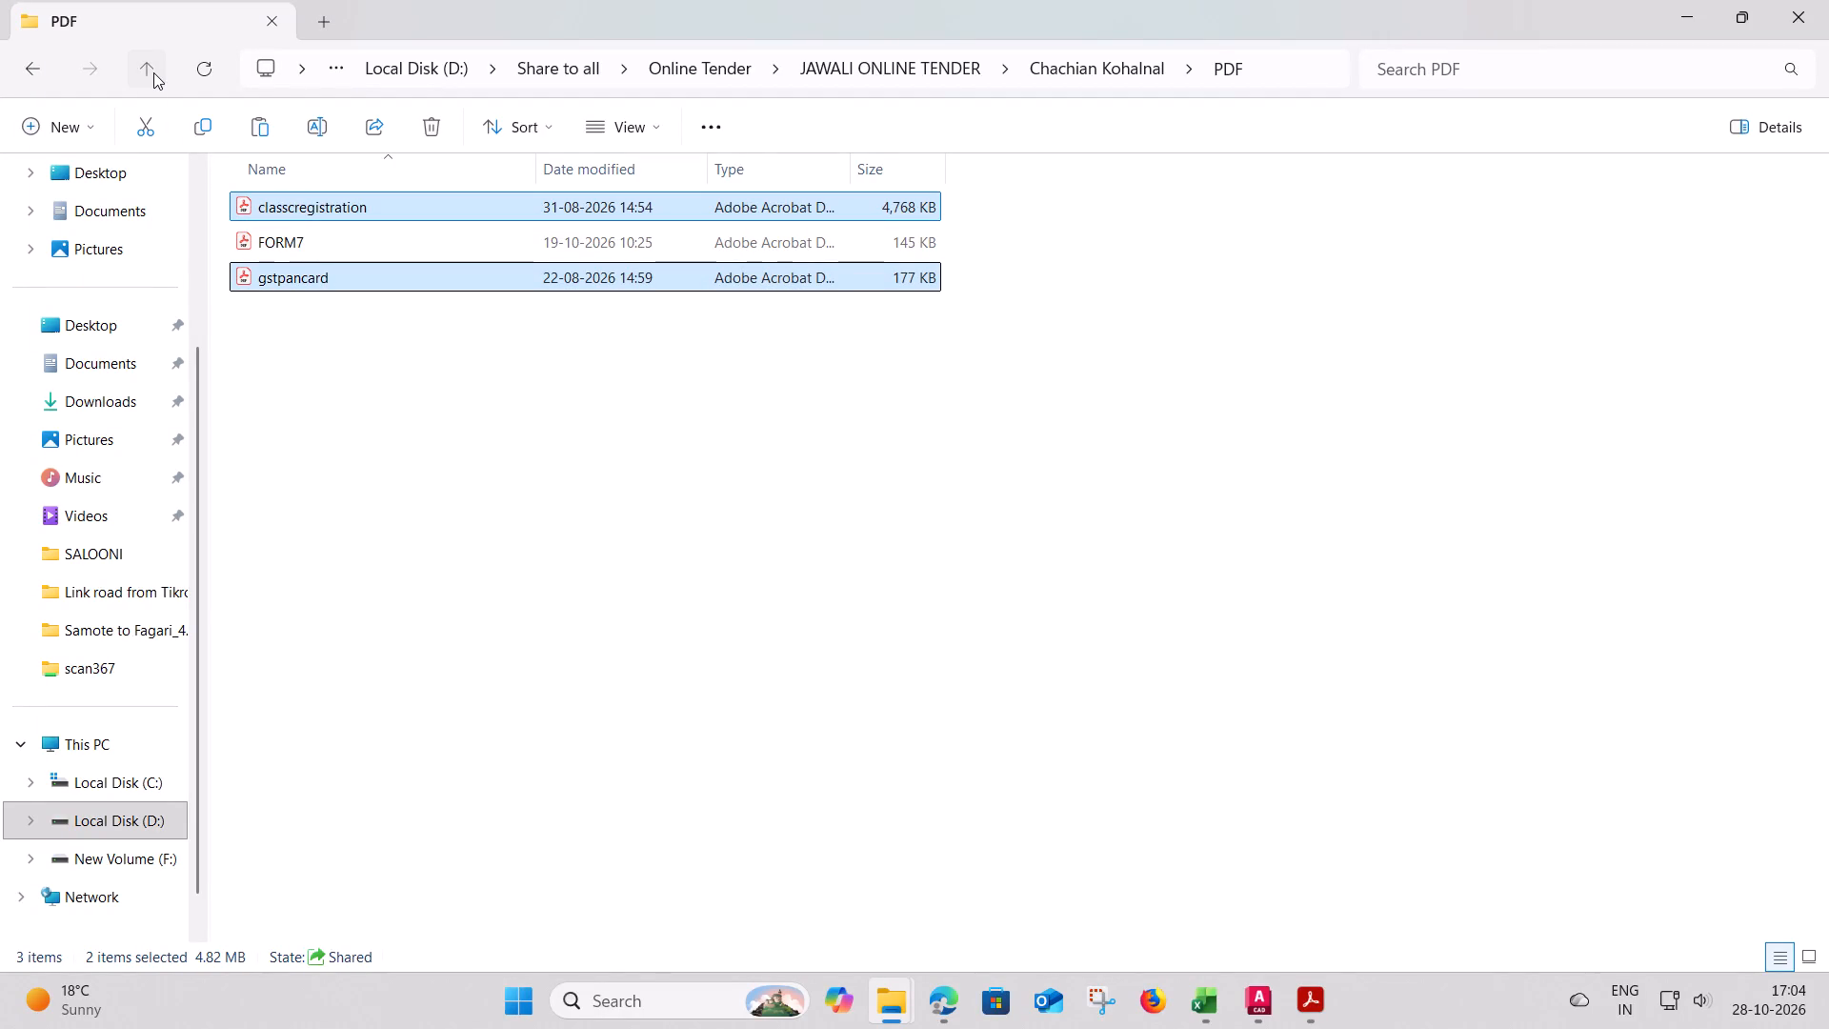
pyautogui.click(153, 72)
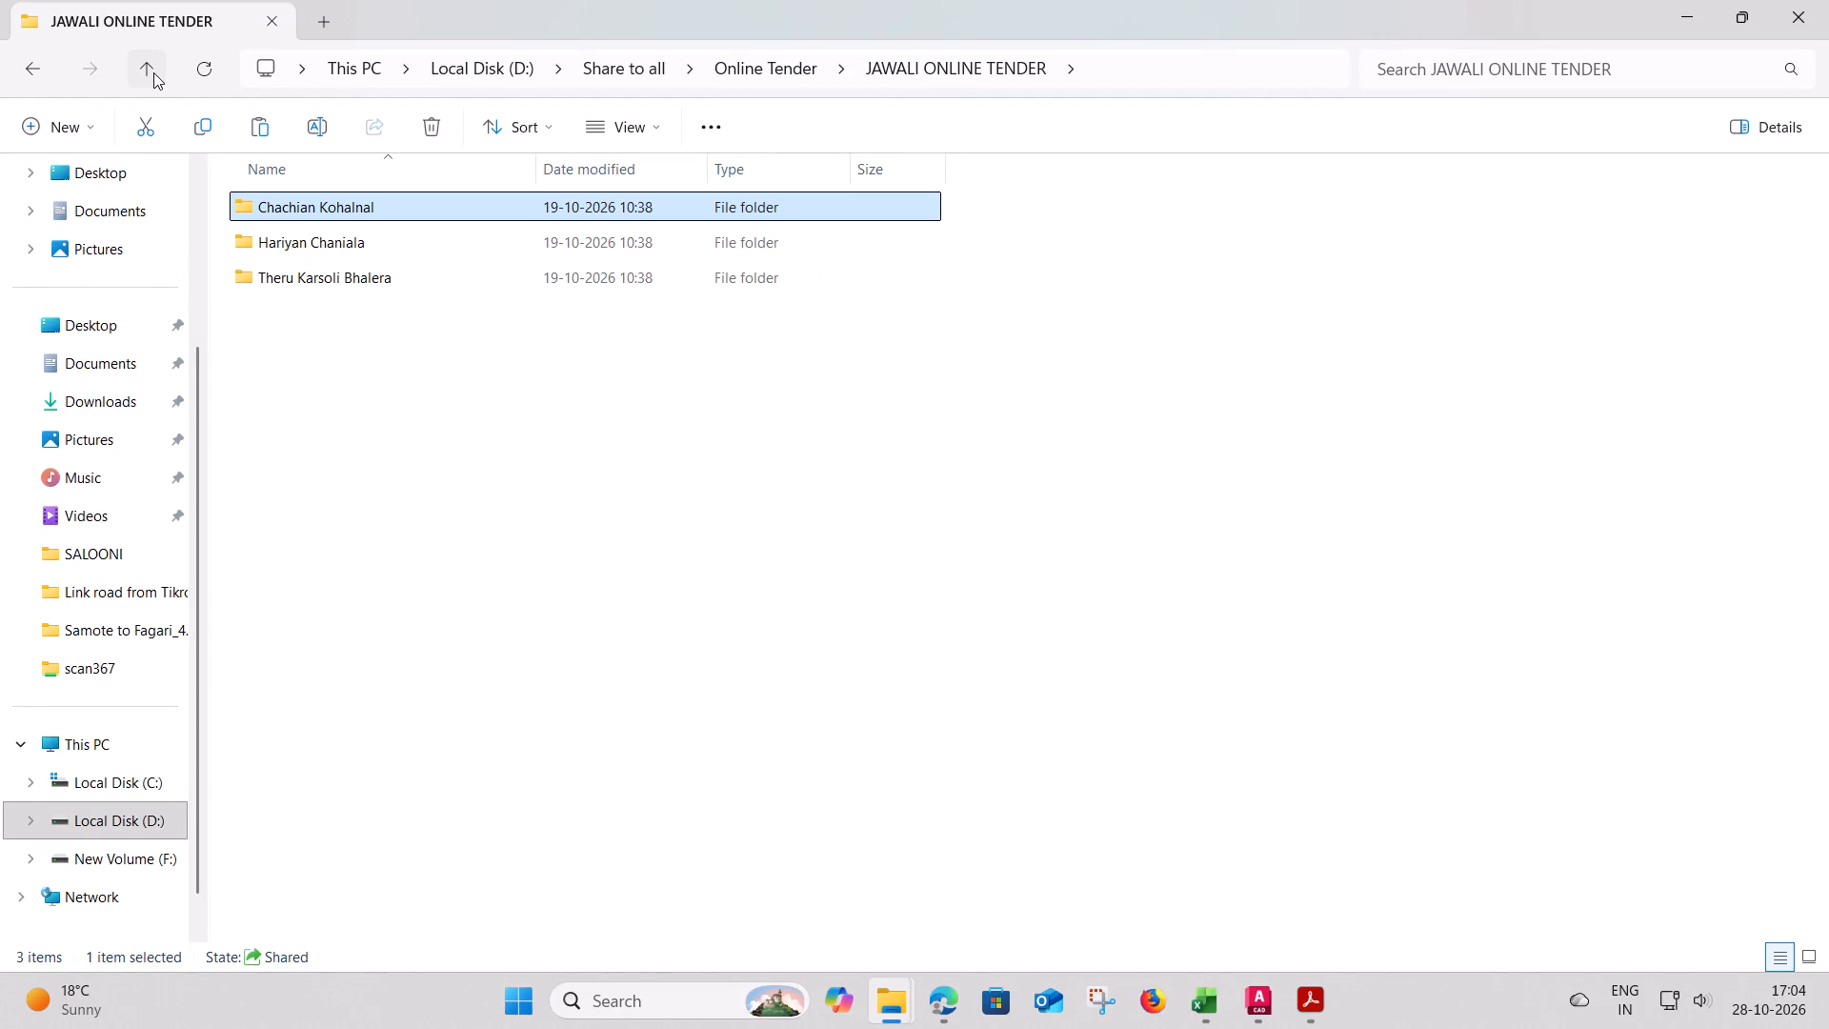
pyautogui.doubleClick(346, 243)
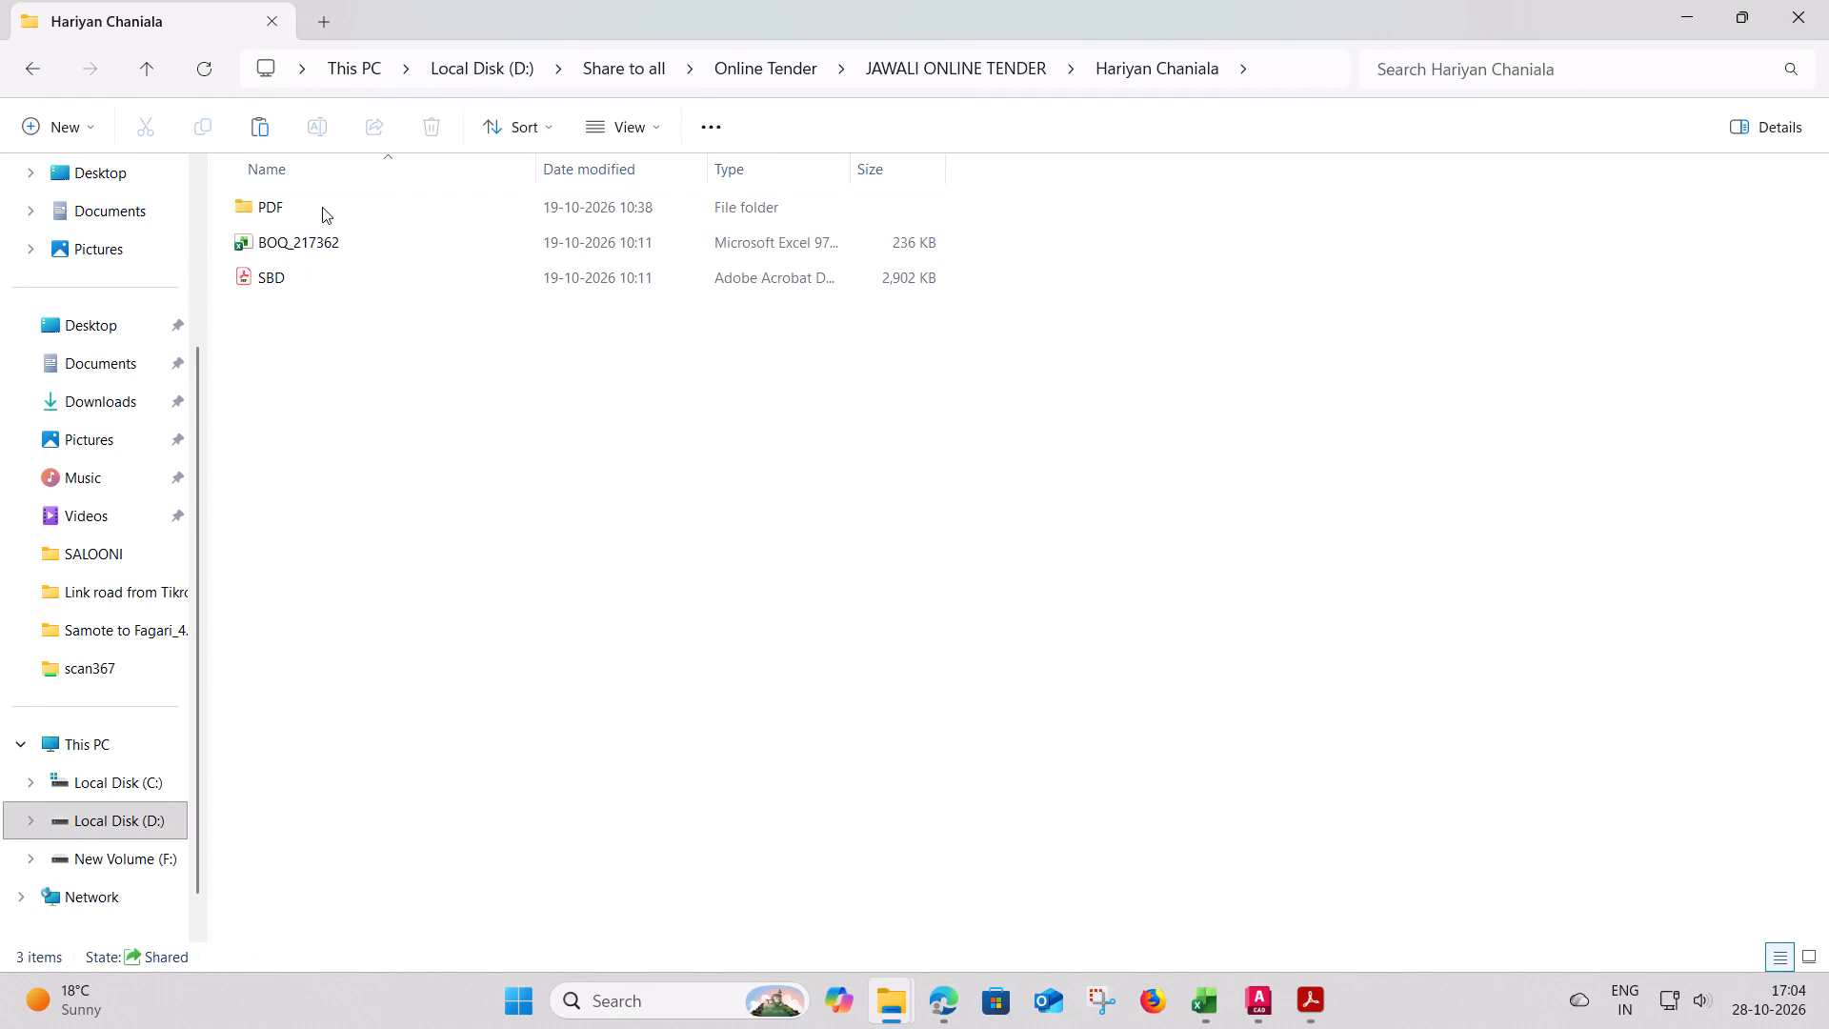
pyautogui.doubleClick(317, 201)
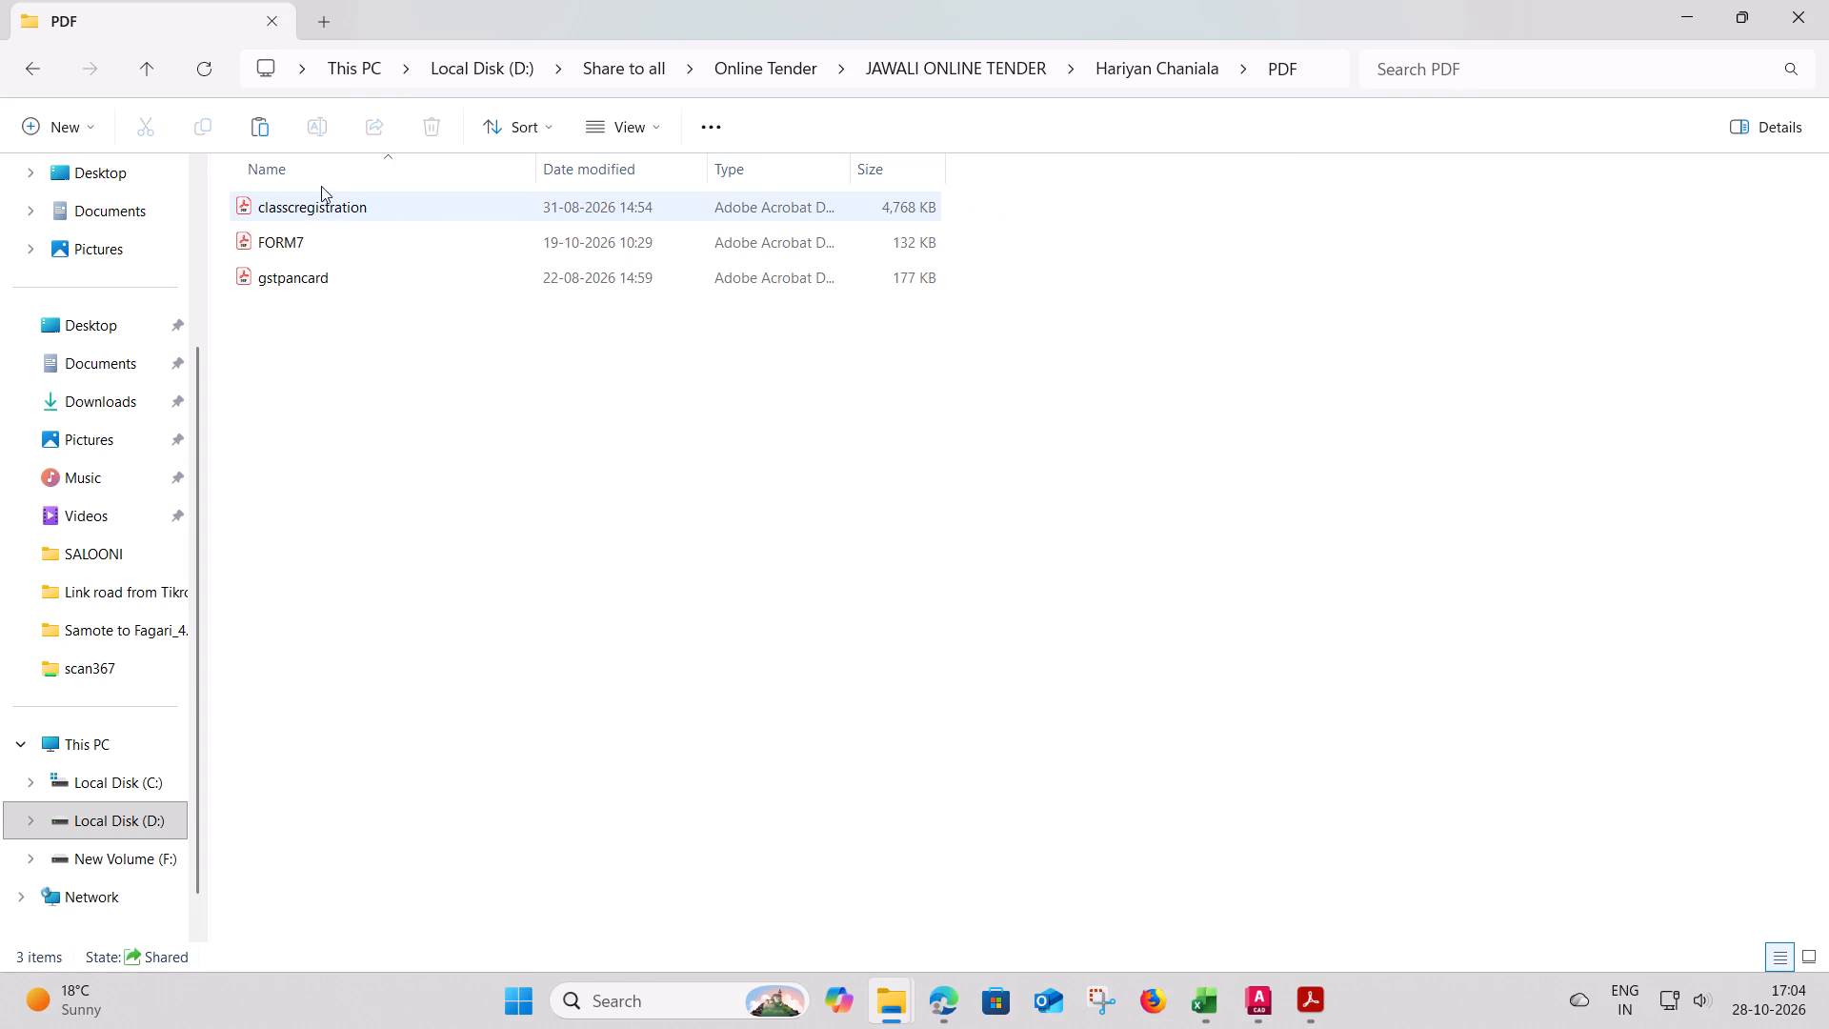
pyautogui.click(141, 58)
pyautogui.click(141, 59)
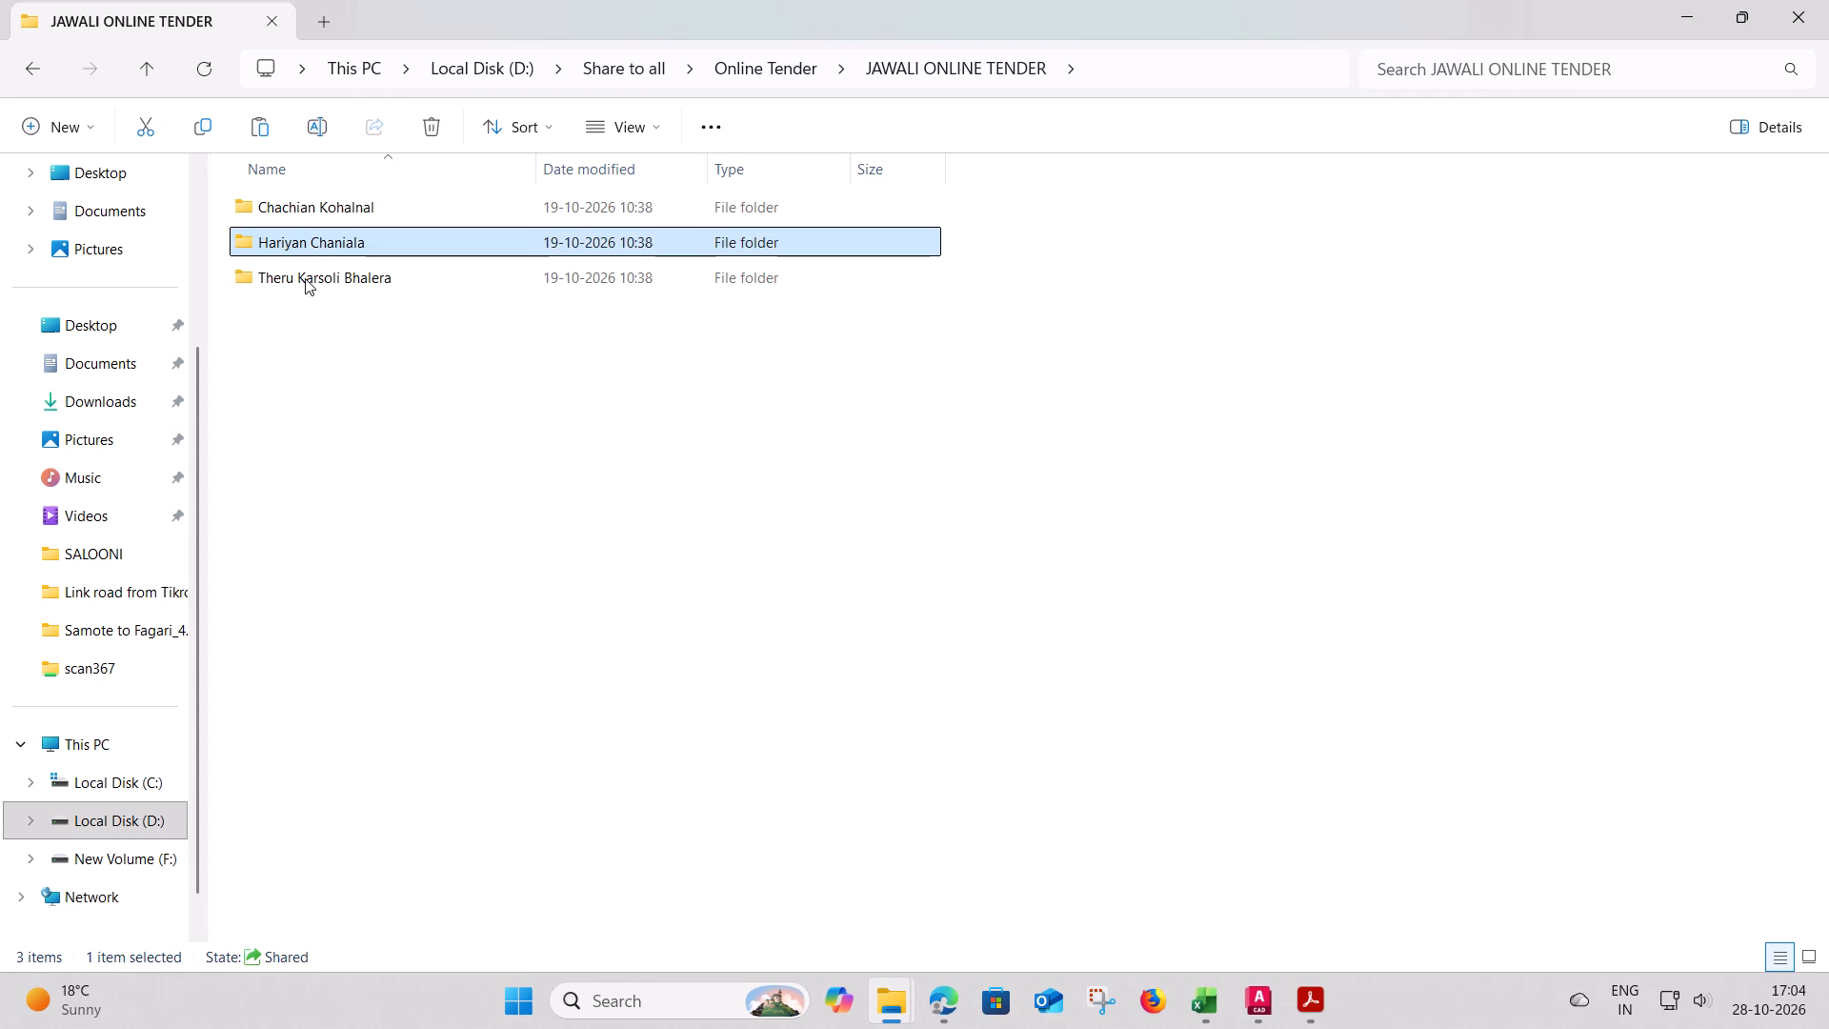
pyautogui.doubleClick(307, 278)
pyautogui.doubleClick(310, 192)
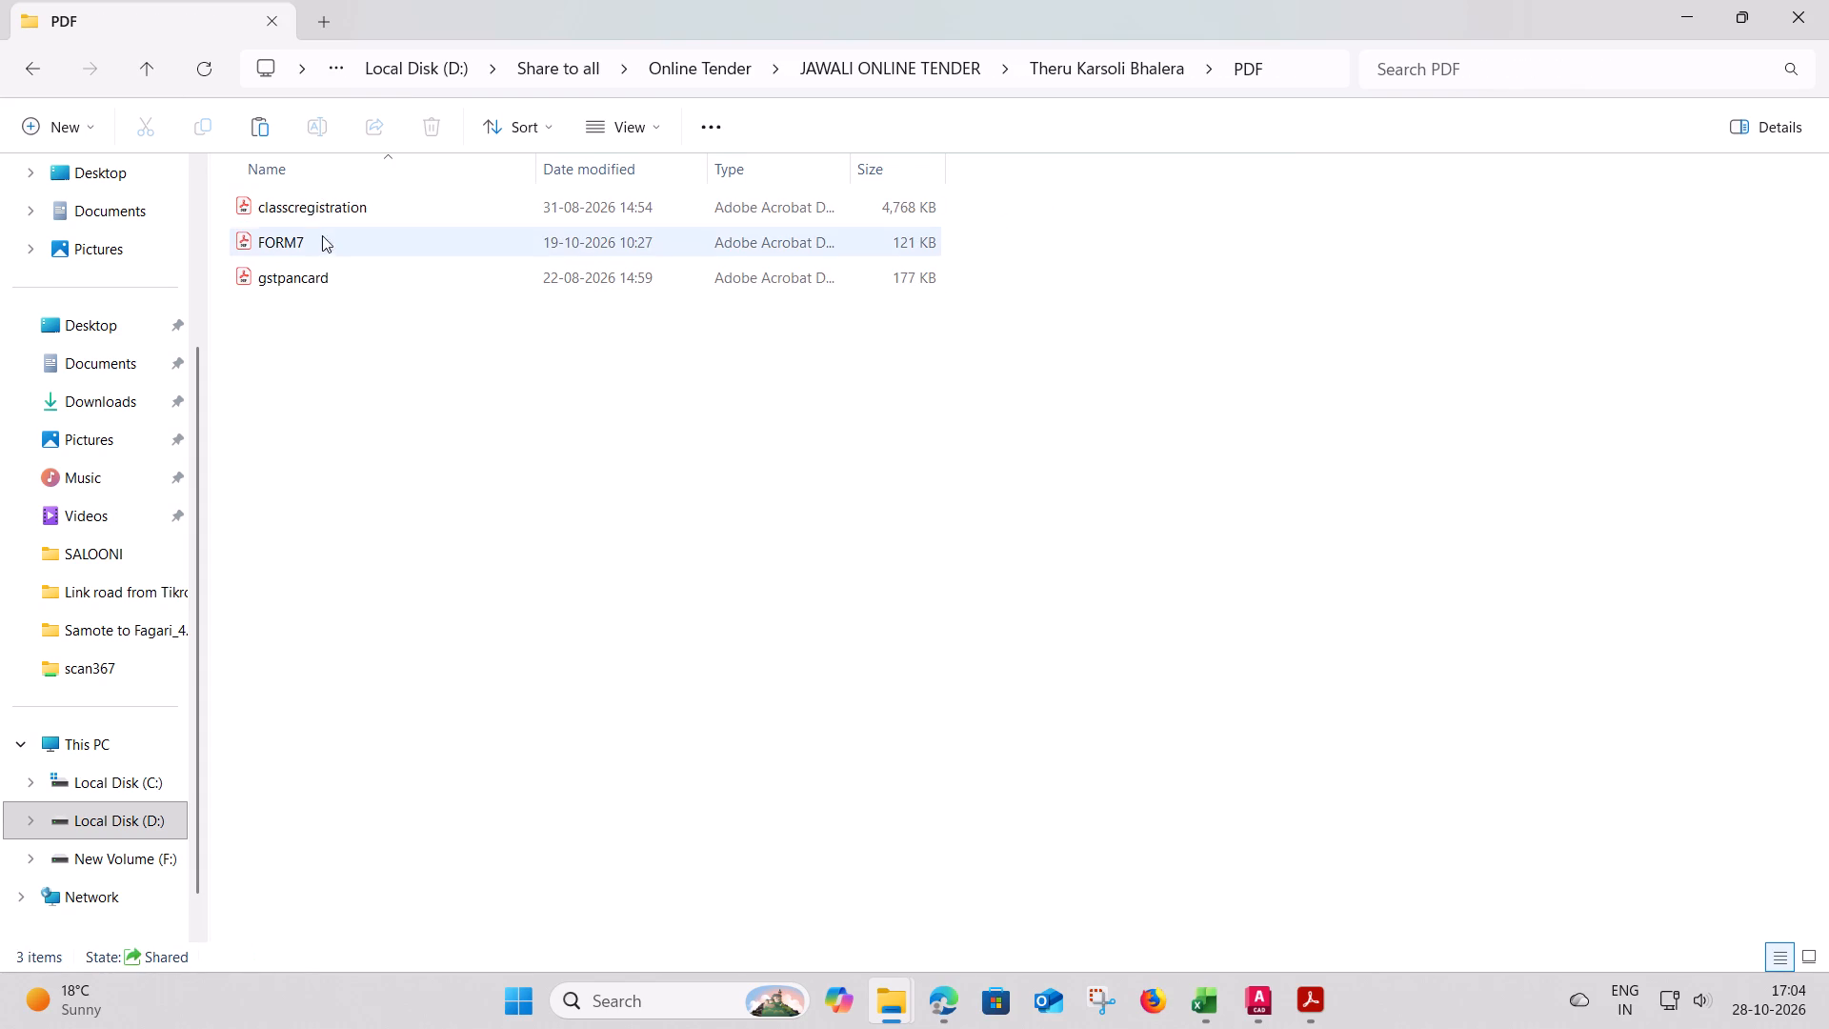
pyautogui.click(143, 71)
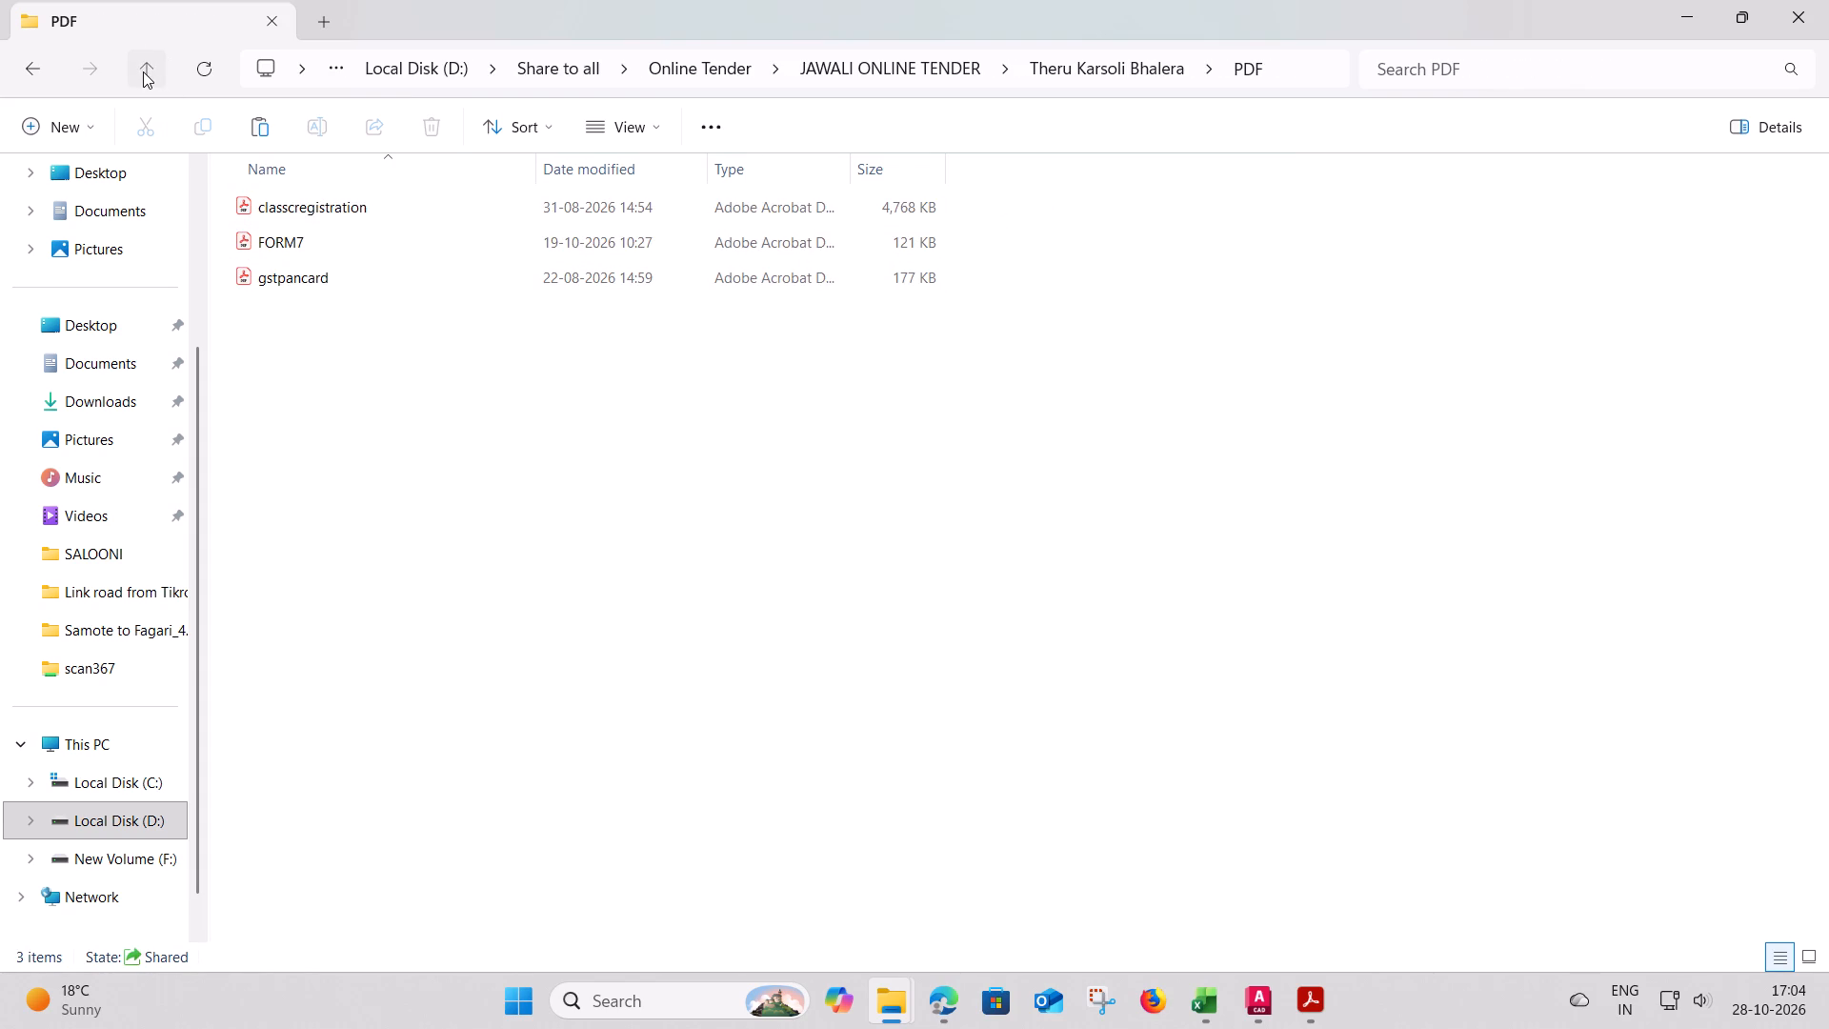
pyautogui.click(143, 71)
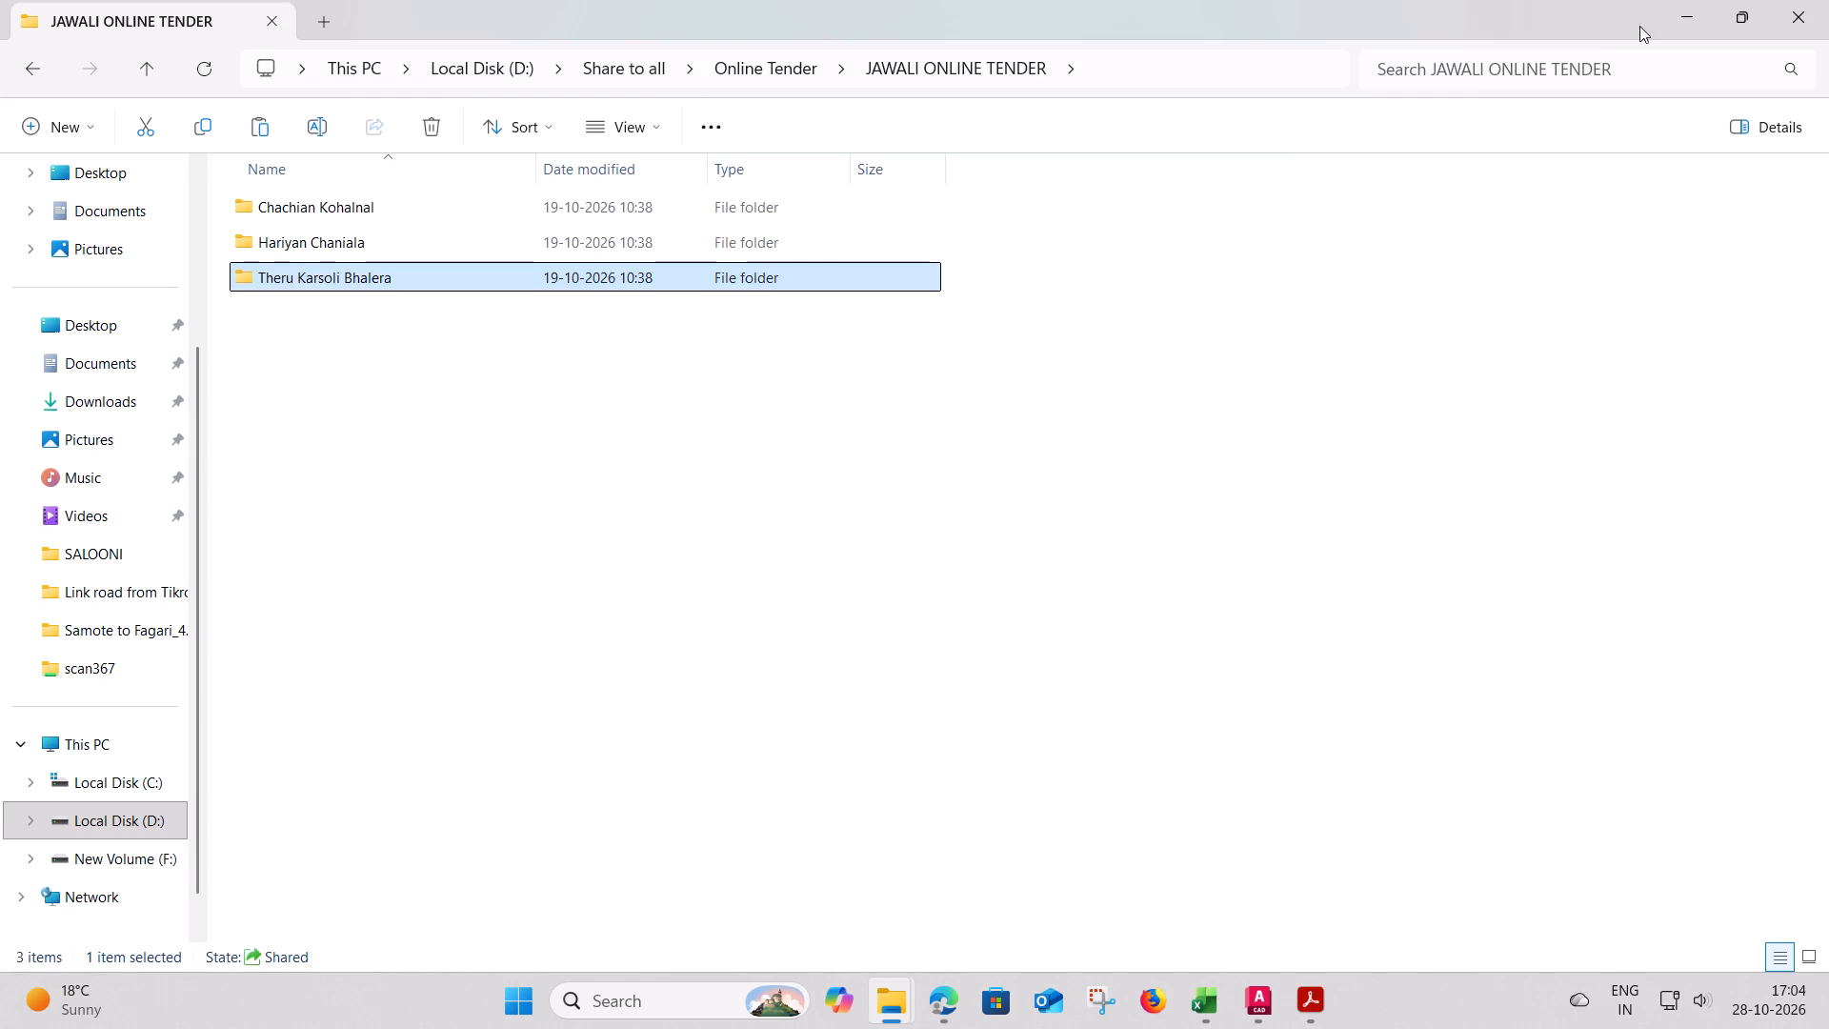
# Clear the open windows to reach the desktop and check the Chachian Kohalnal PDF folder in the desktop's JAWALI ONLINE TENDER folder.
pyautogui.click(1665, 11)
pyautogui.click(1669, 12)
pyautogui.click(1669, 12)
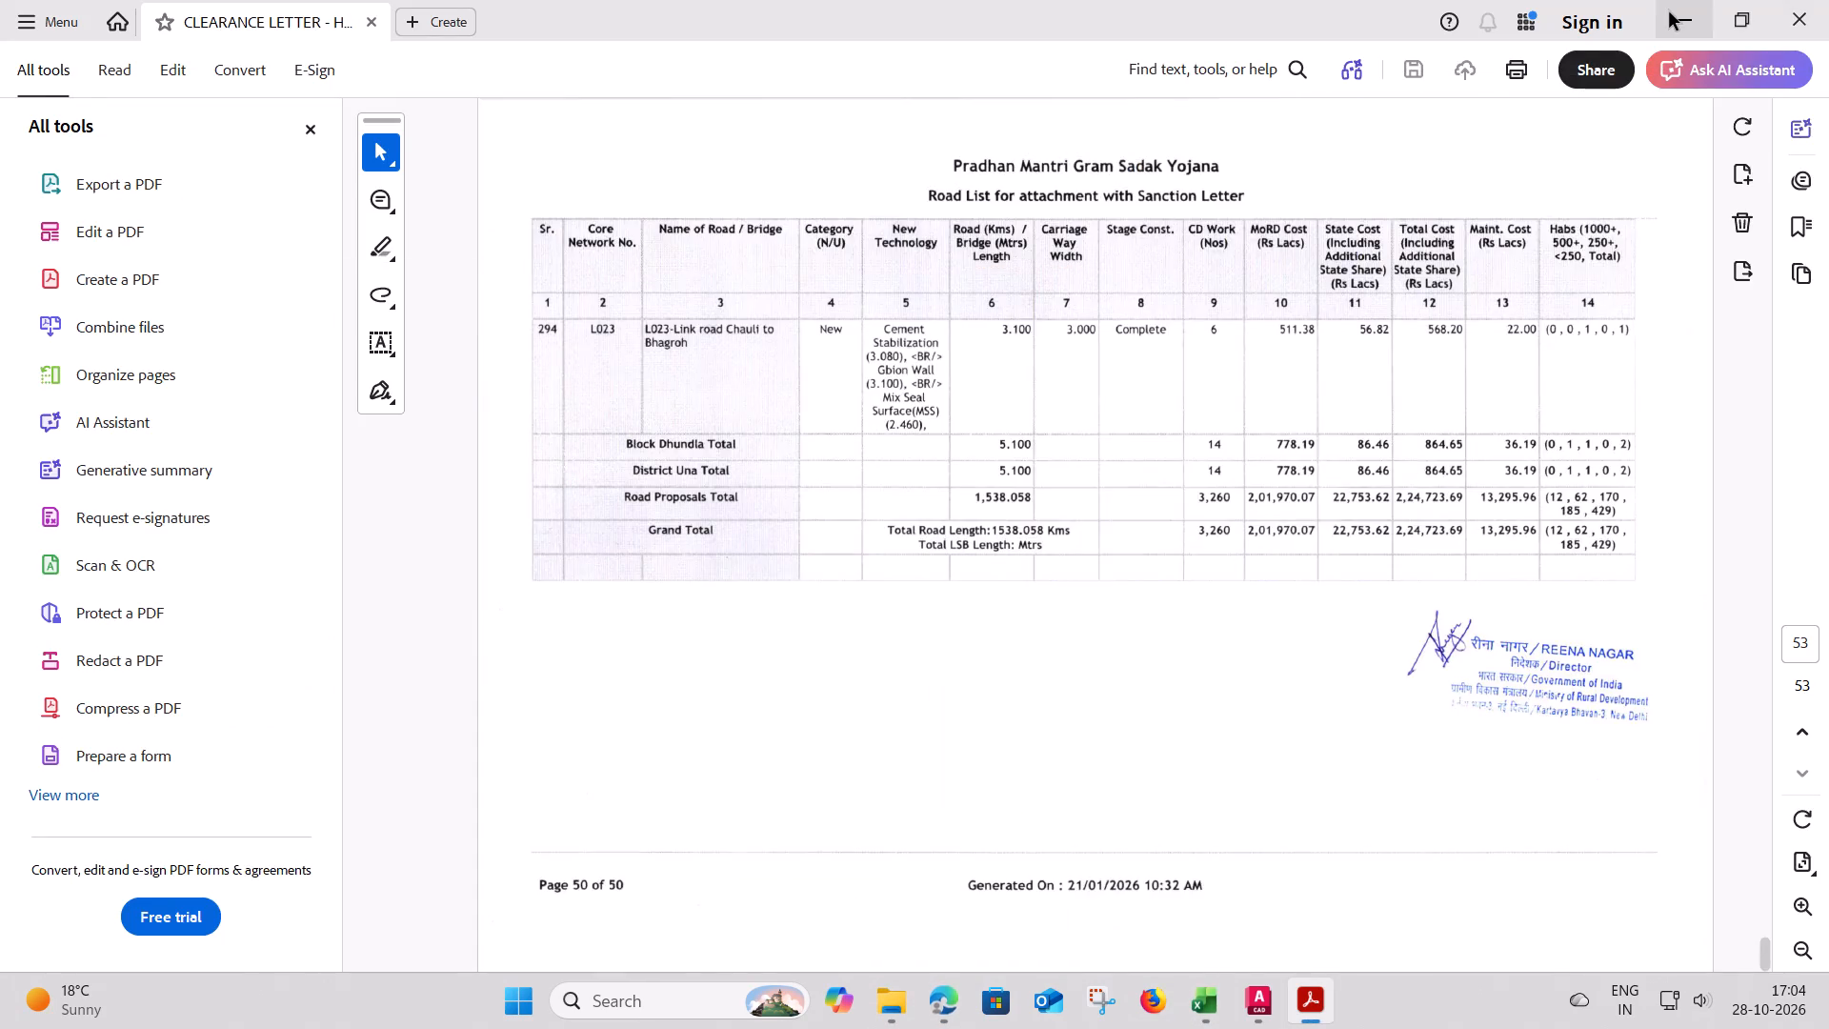
pyautogui.click(1669, 12)
pyautogui.click(1669, 12)
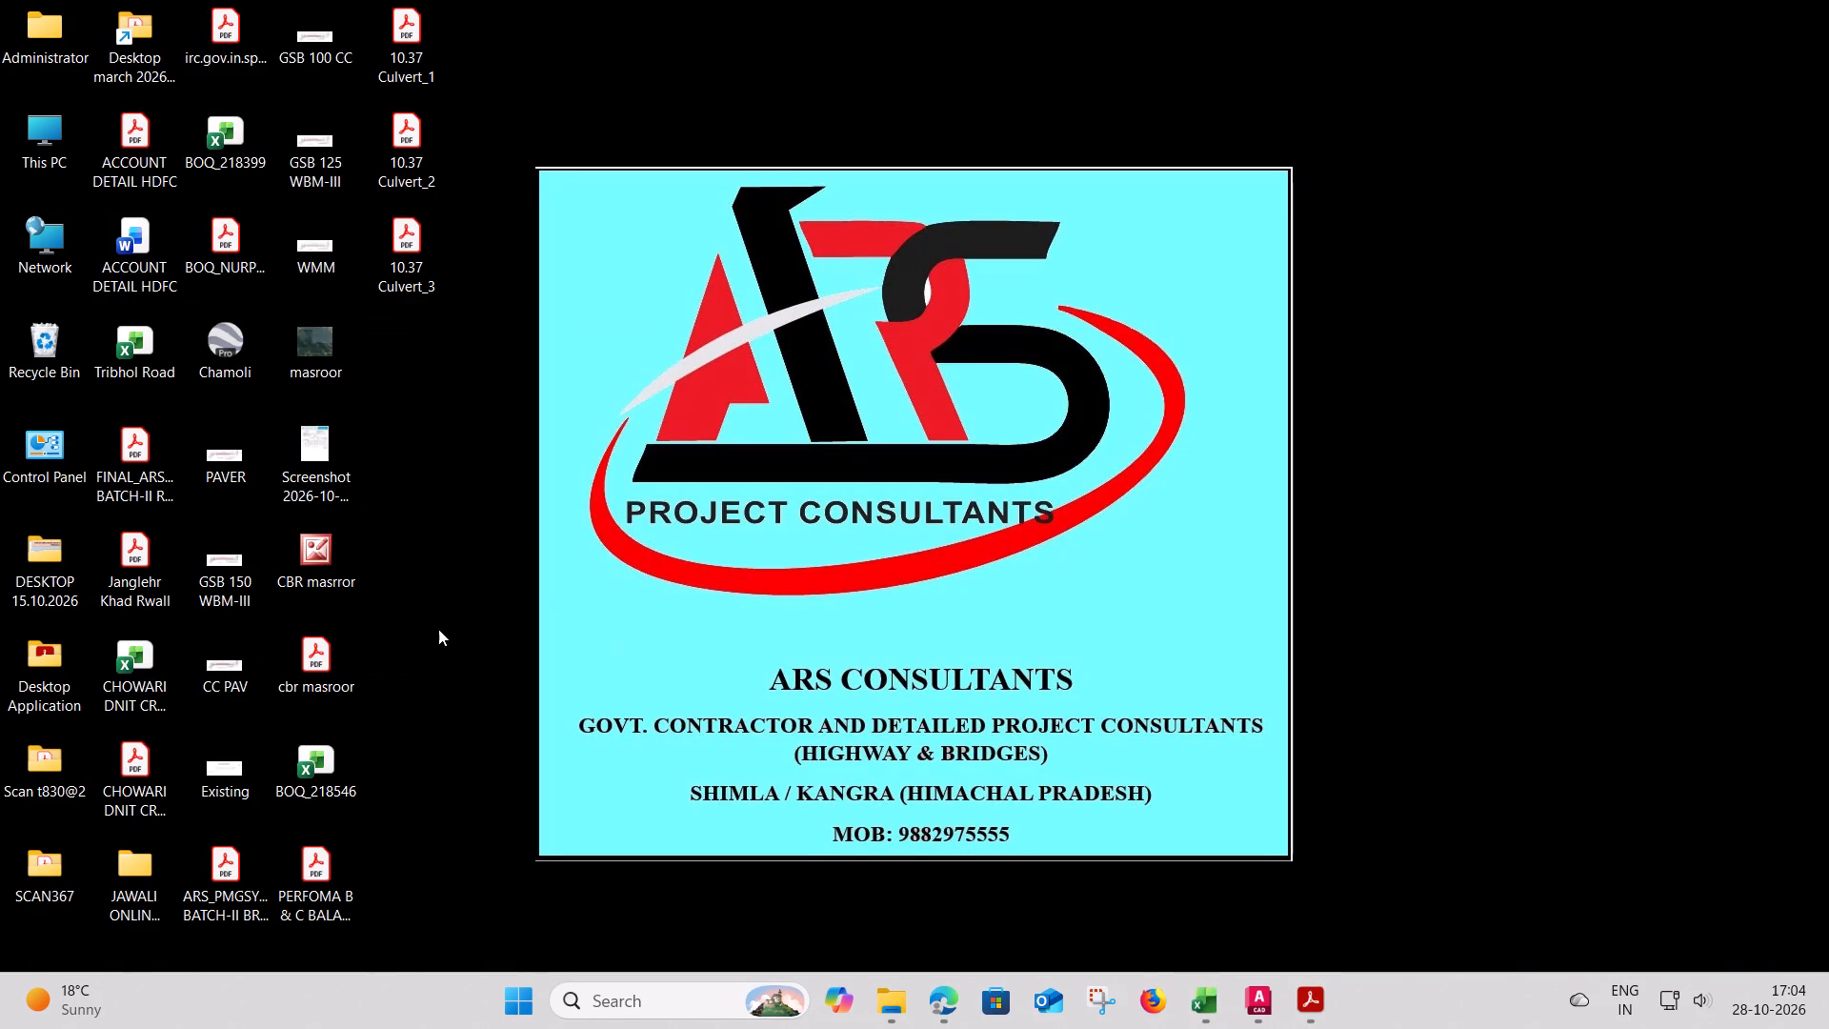
pyautogui.doubleClick(135, 870)
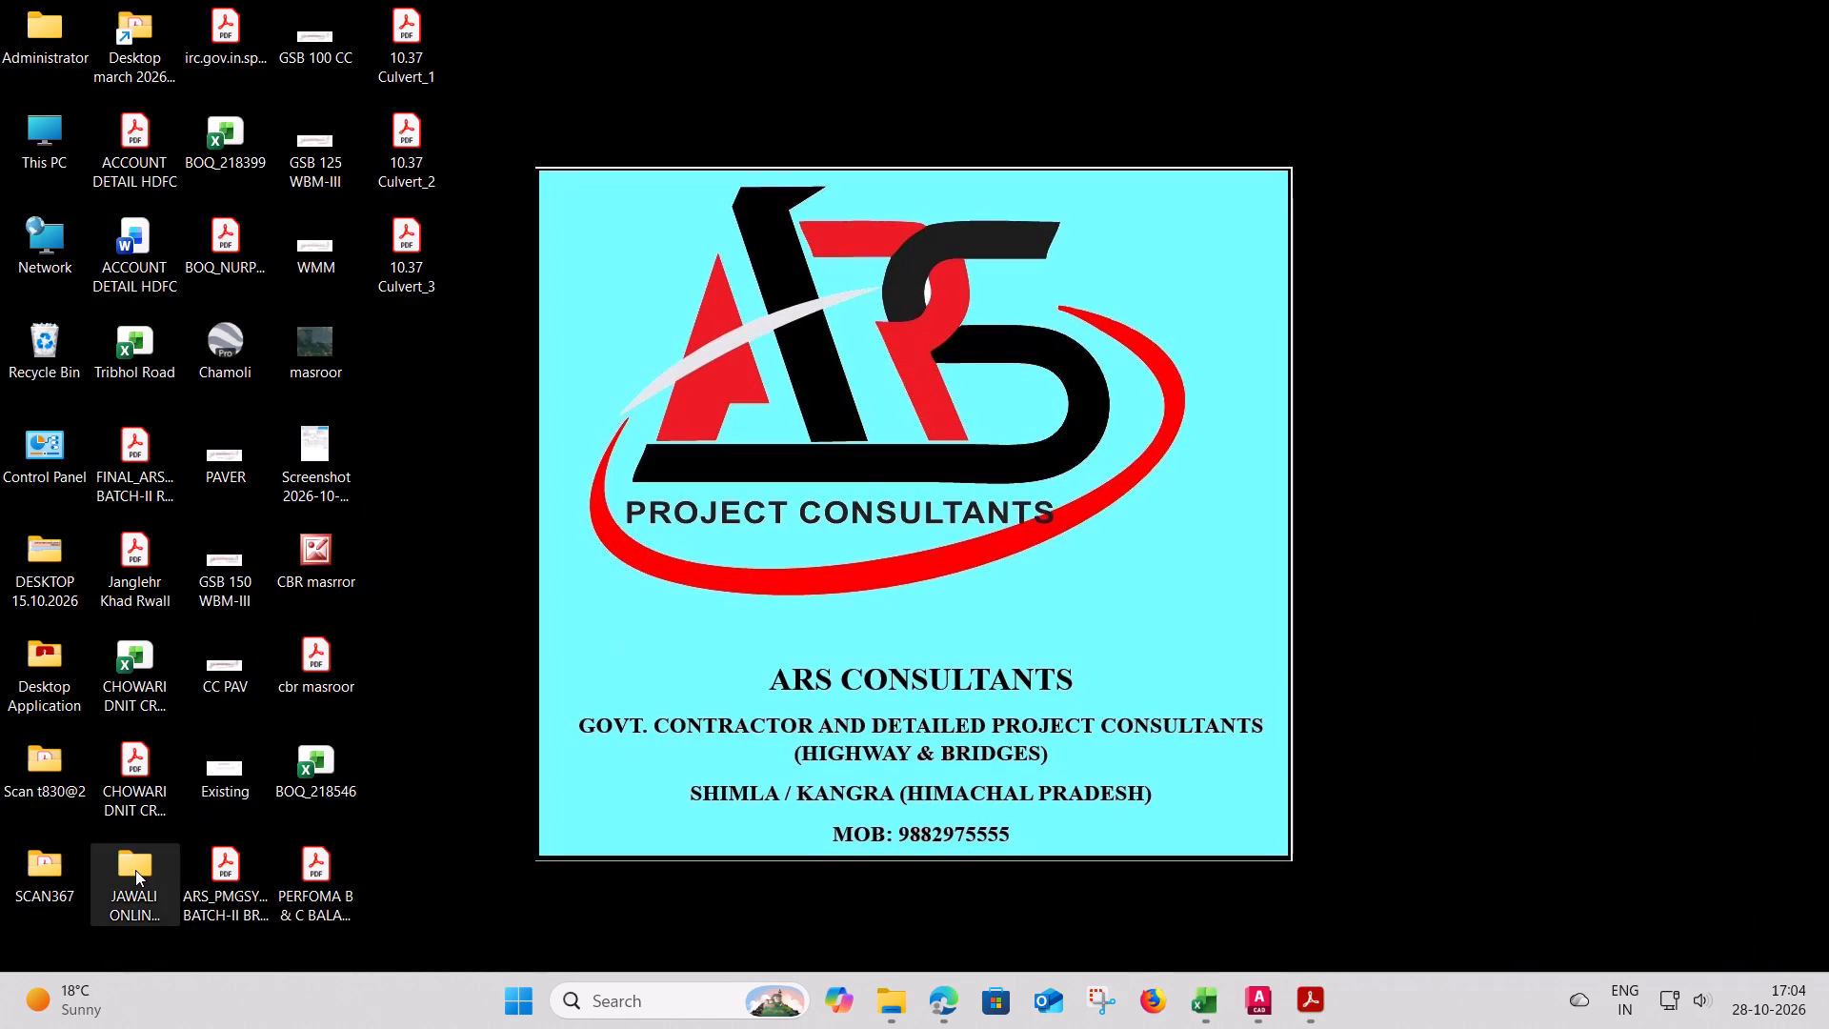
pyautogui.doubleClick(346, 209)
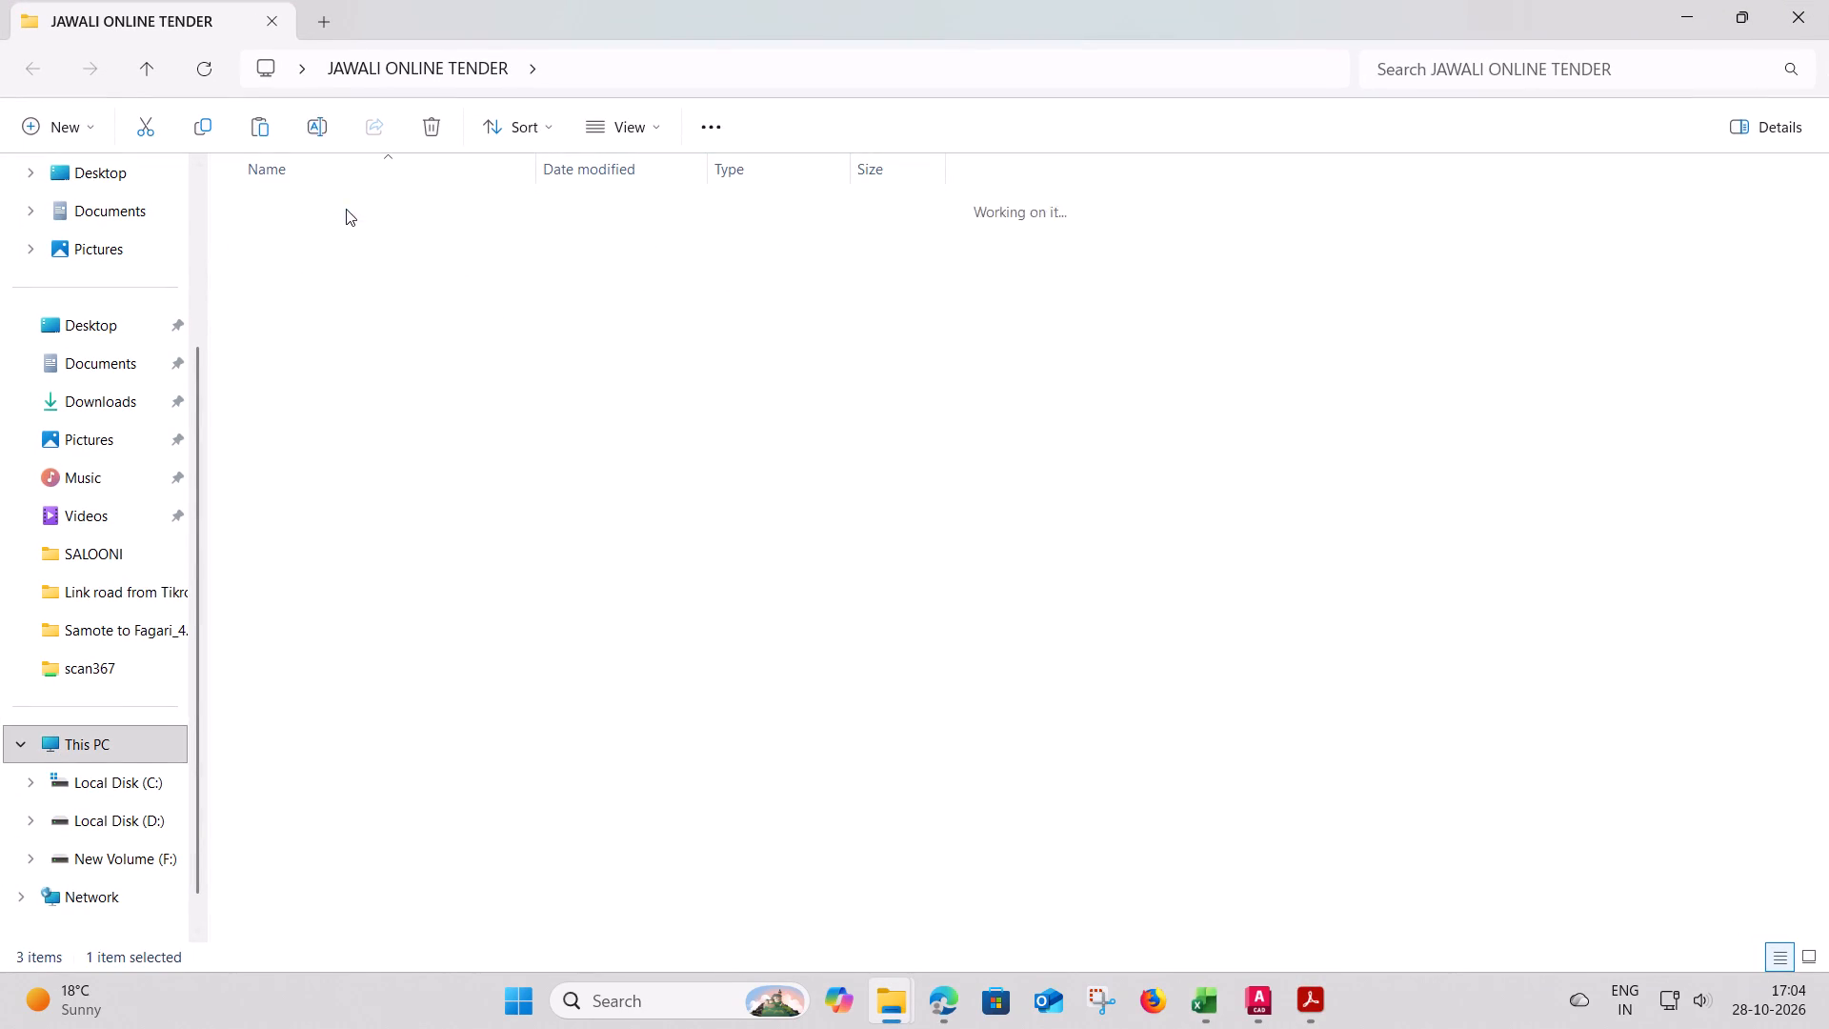
pyautogui.doubleClick(346, 209)
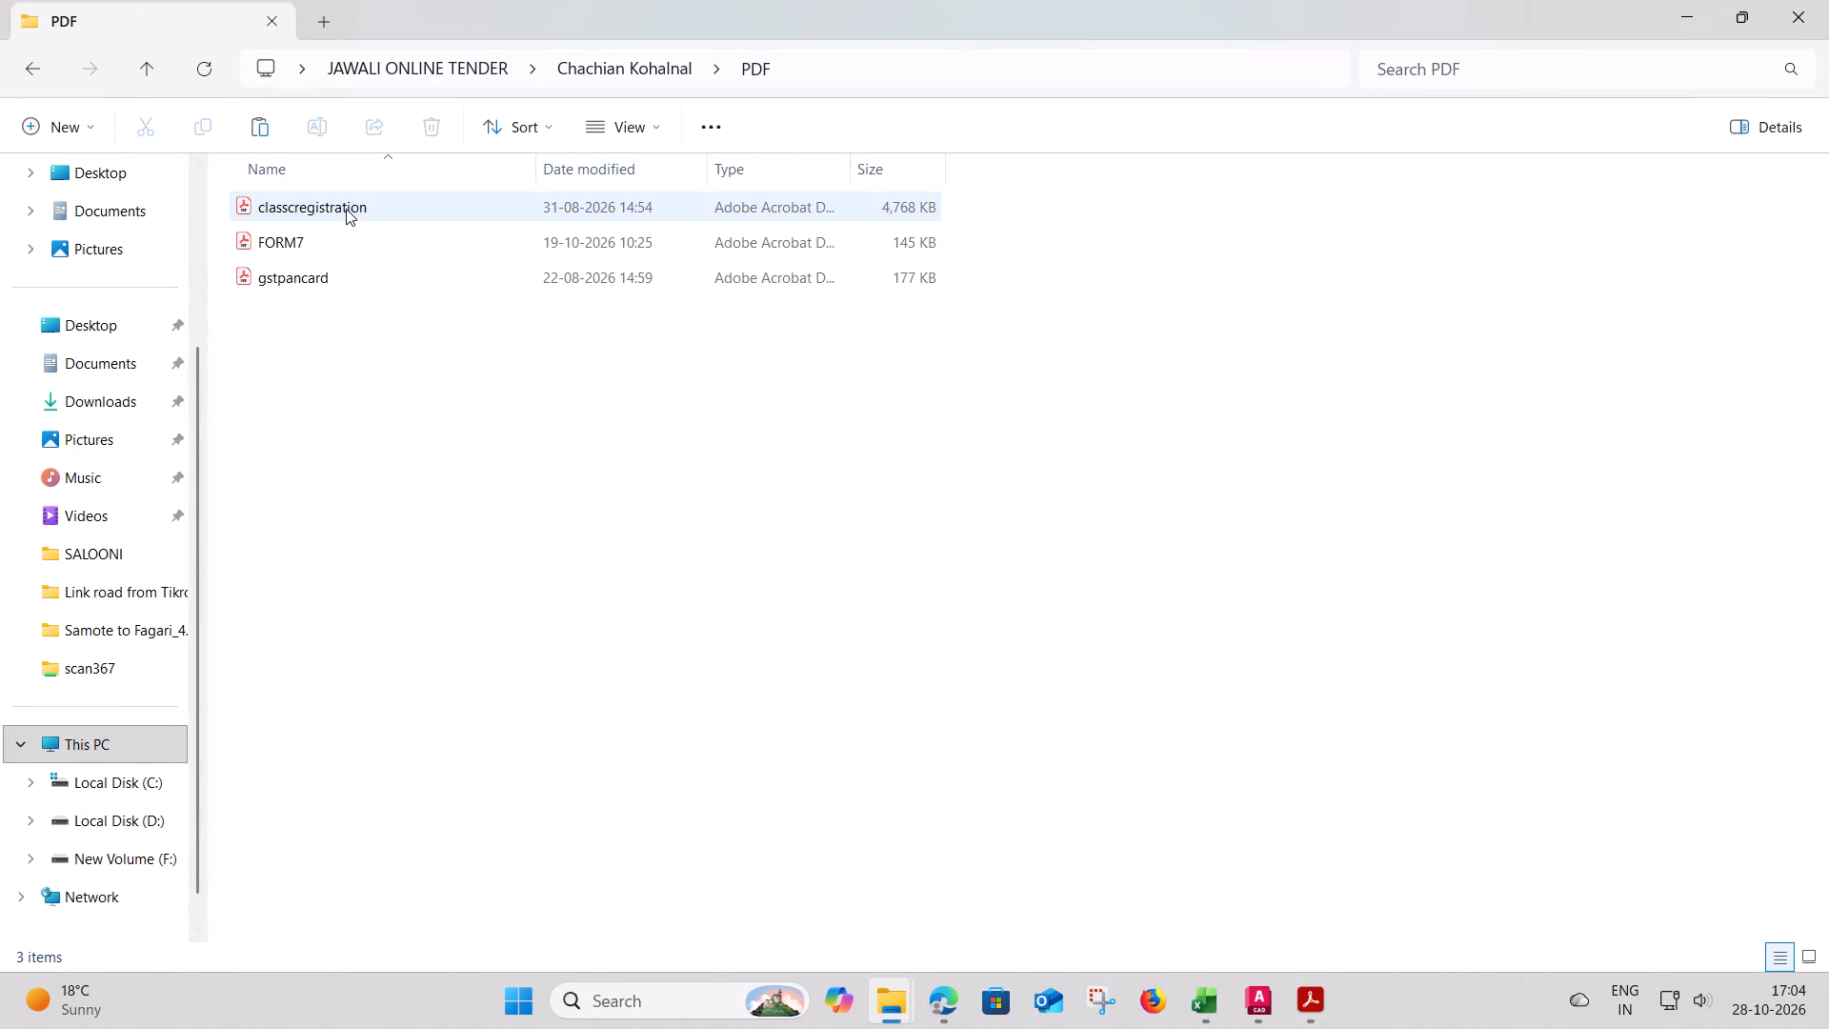
pyautogui.click(154, 71)
pyautogui.click(154, 71)
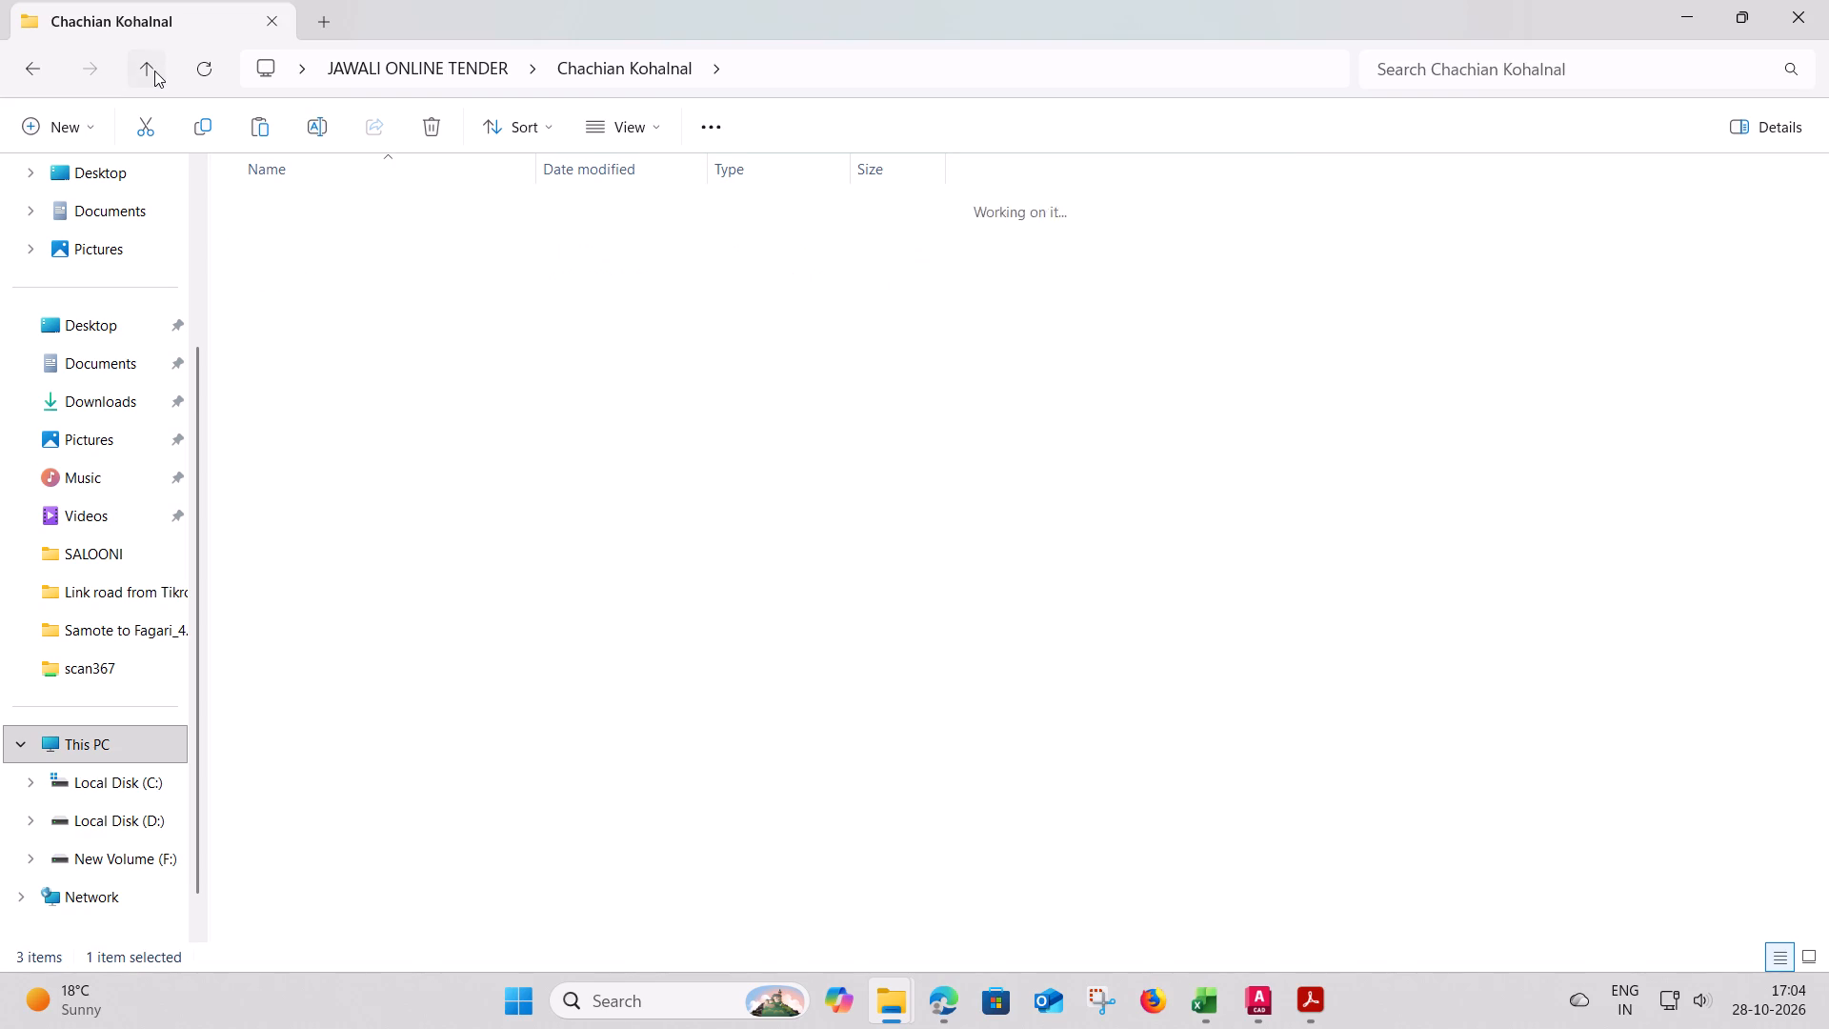
# Open FORM7 from the Hariyan Chaniala PDF folder, review the tender form, and close it.
pyautogui.doubleClick(276, 237)
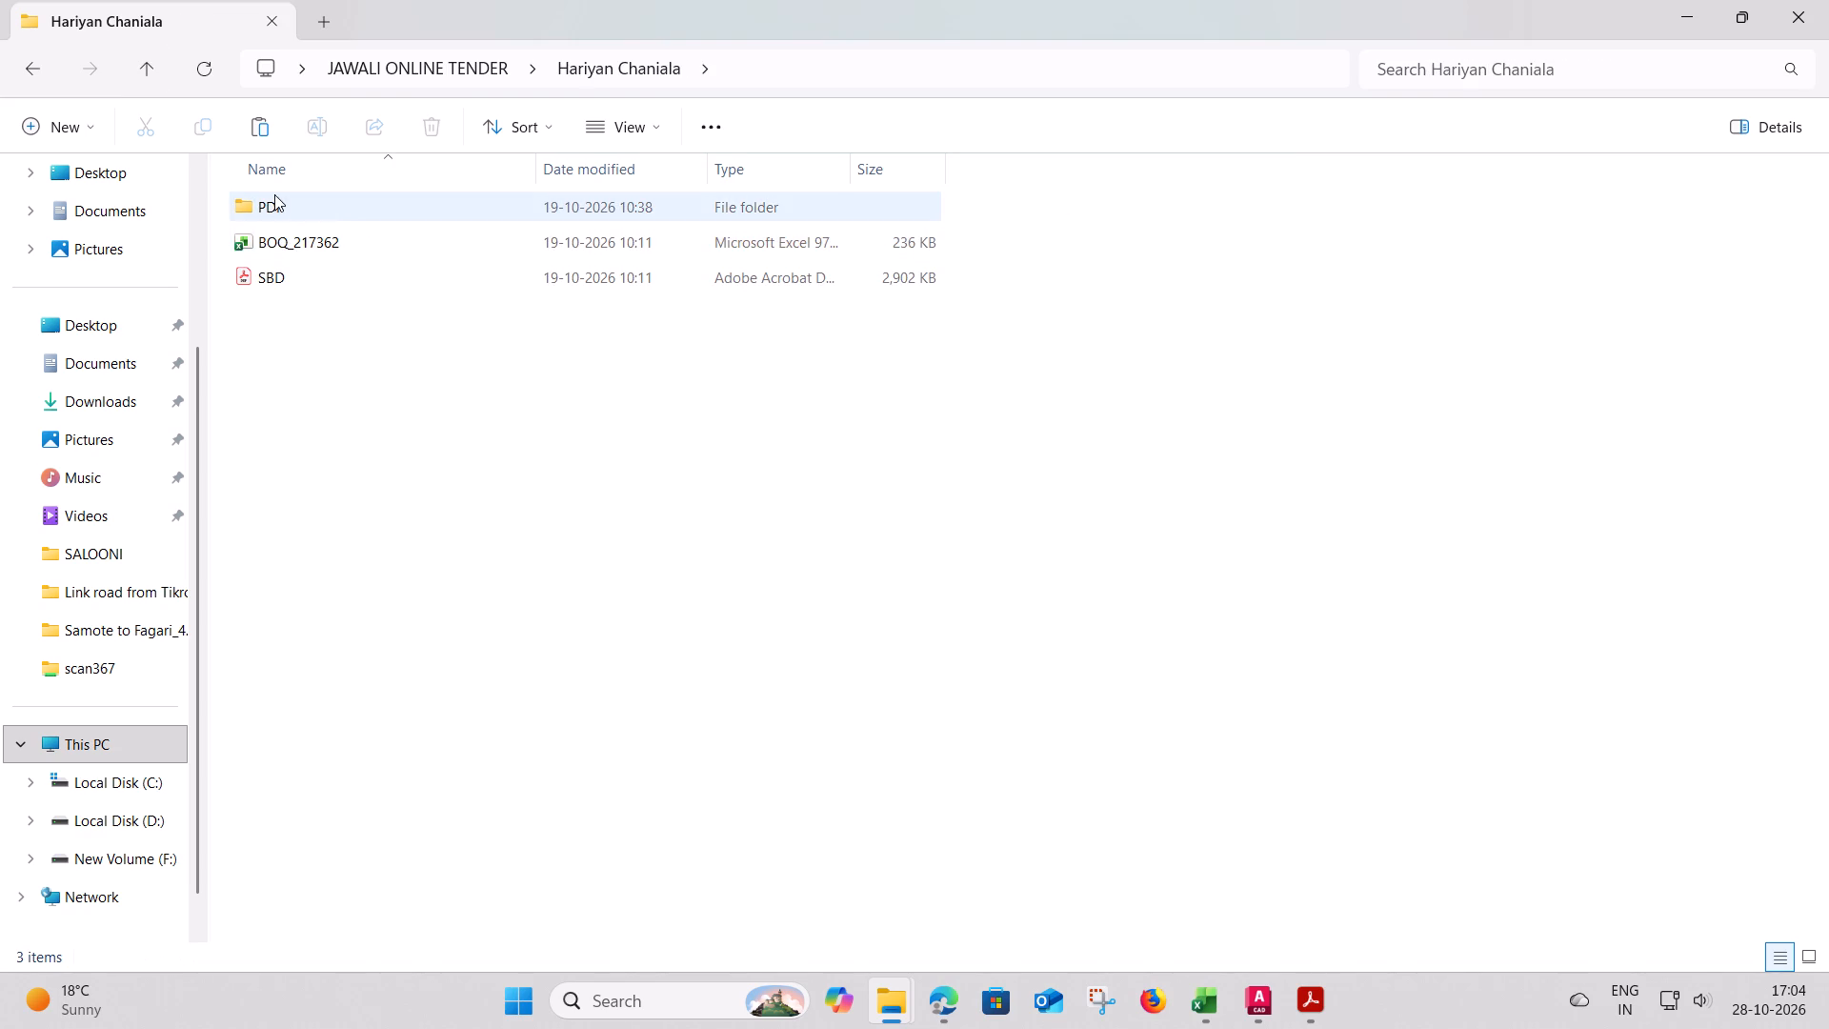
pyautogui.doubleClick(274, 194)
pyautogui.doubleClick(300, 244)
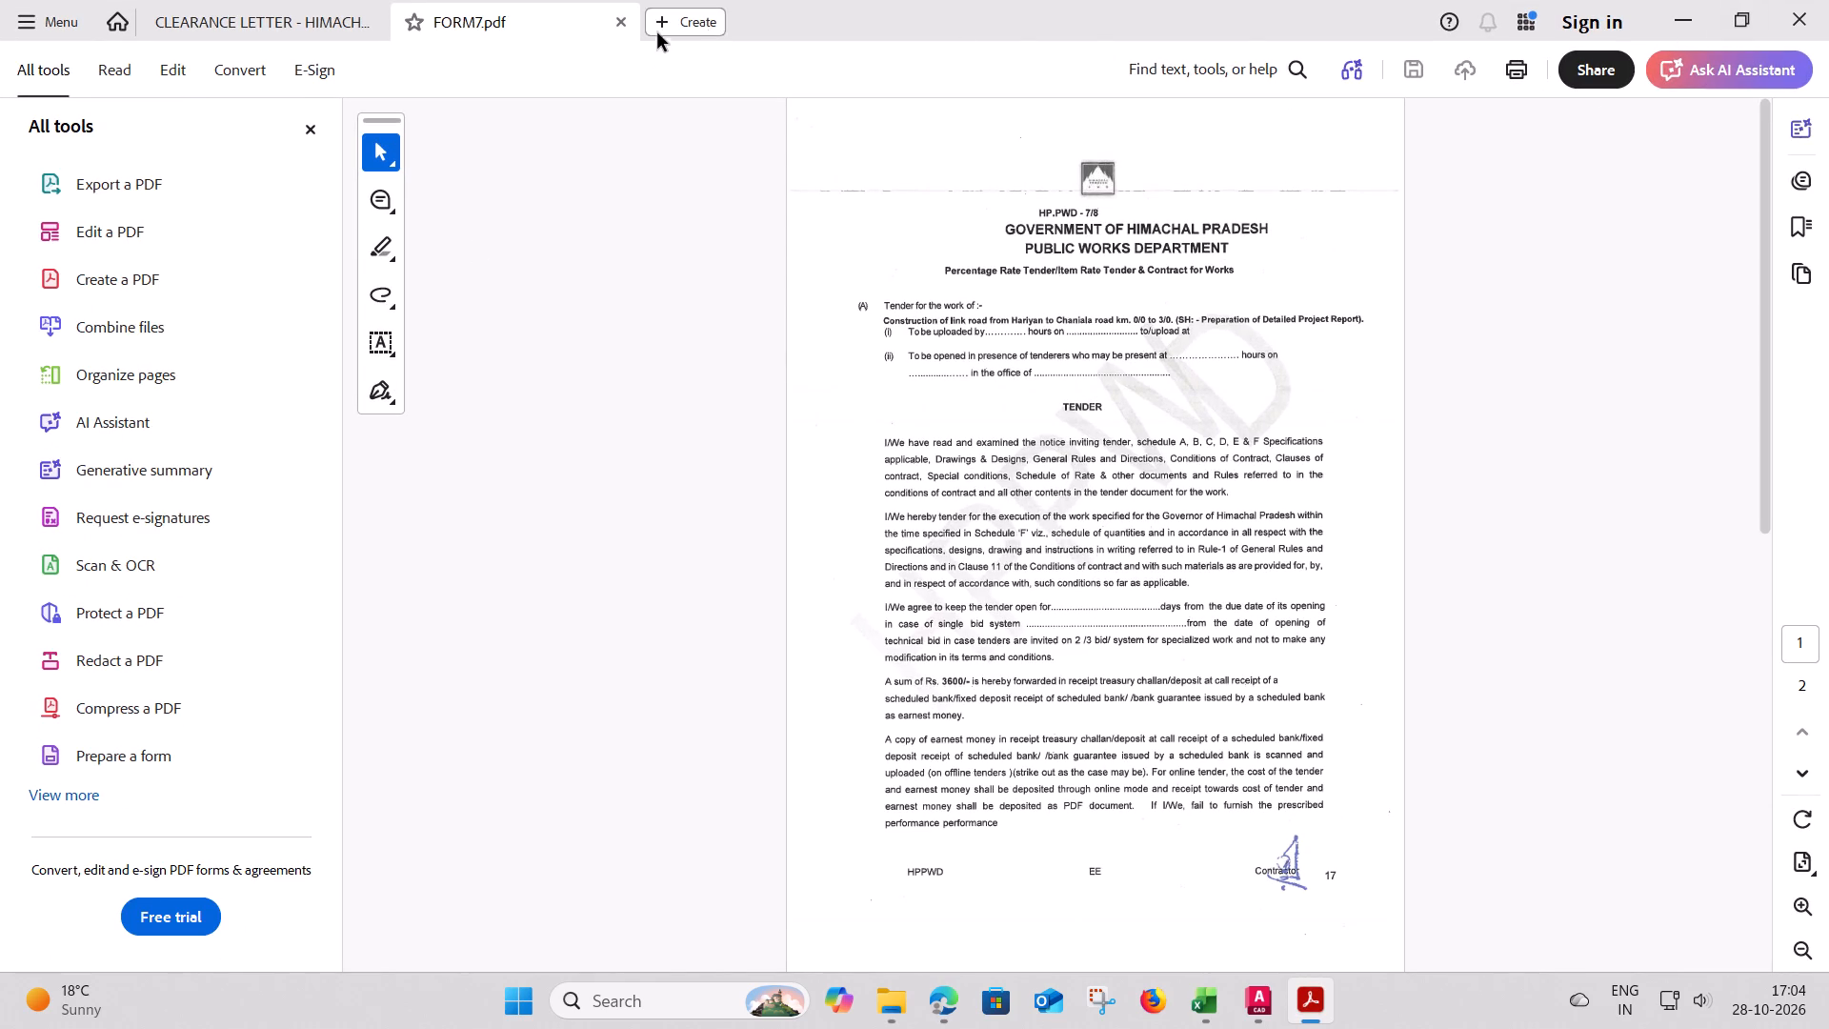
pyautogui.click(617, 26)
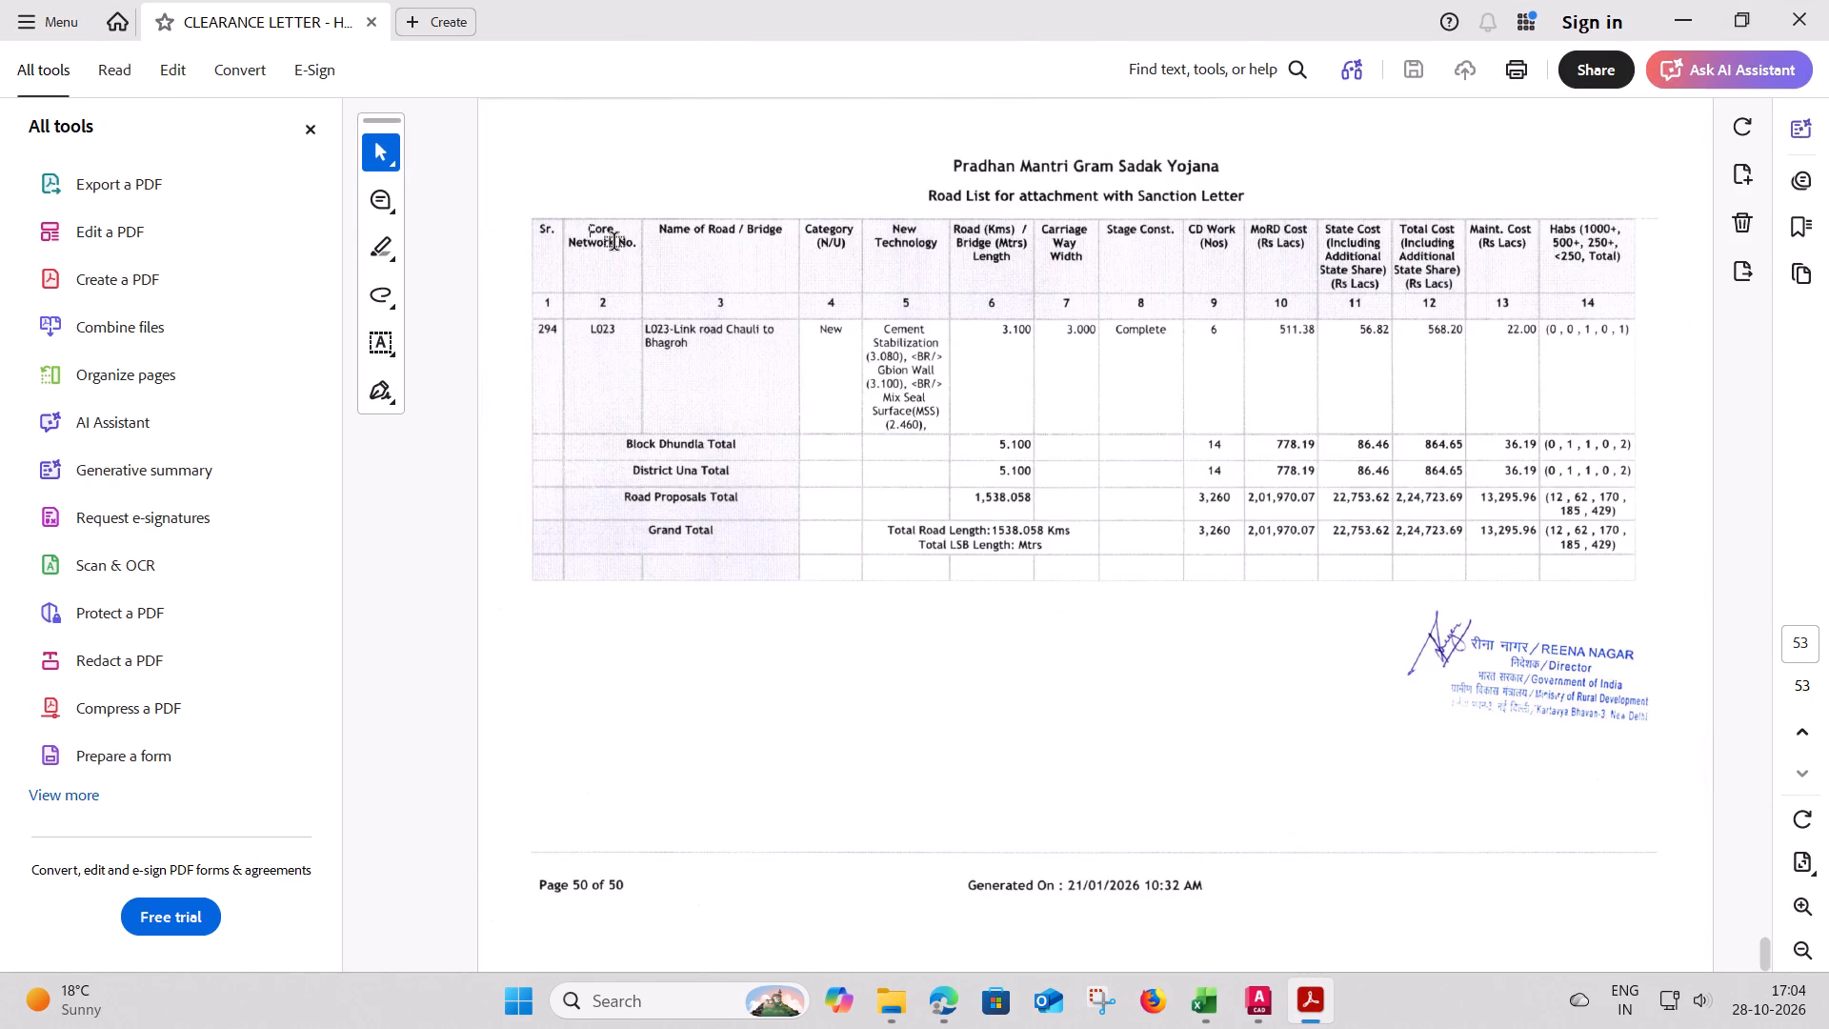
pyautogui.hotkey('alt', 'Tab')
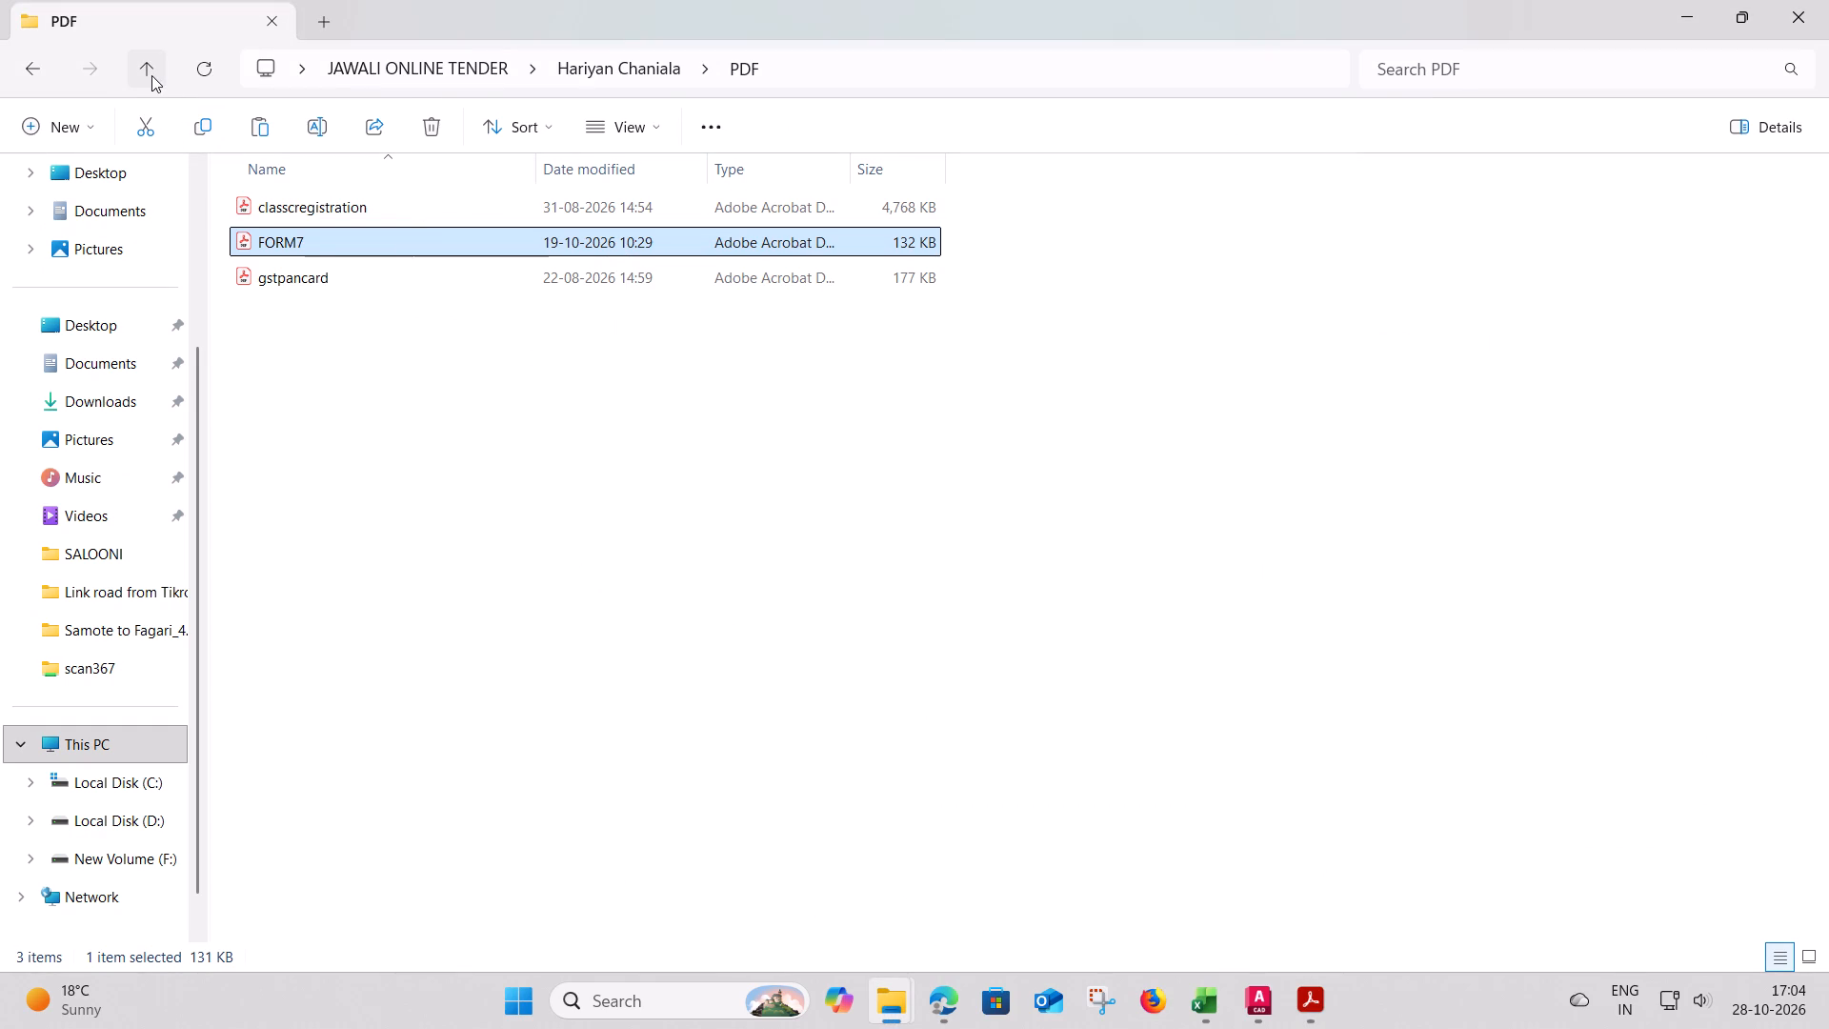
# Check the Theru Karsoli Bhalera PDF folder, close that folder window and return to the desktop.
pyautogui.click(151, 75)
pyautogui.click(162, 87)
pyautogui.doubleClick(287, 273)
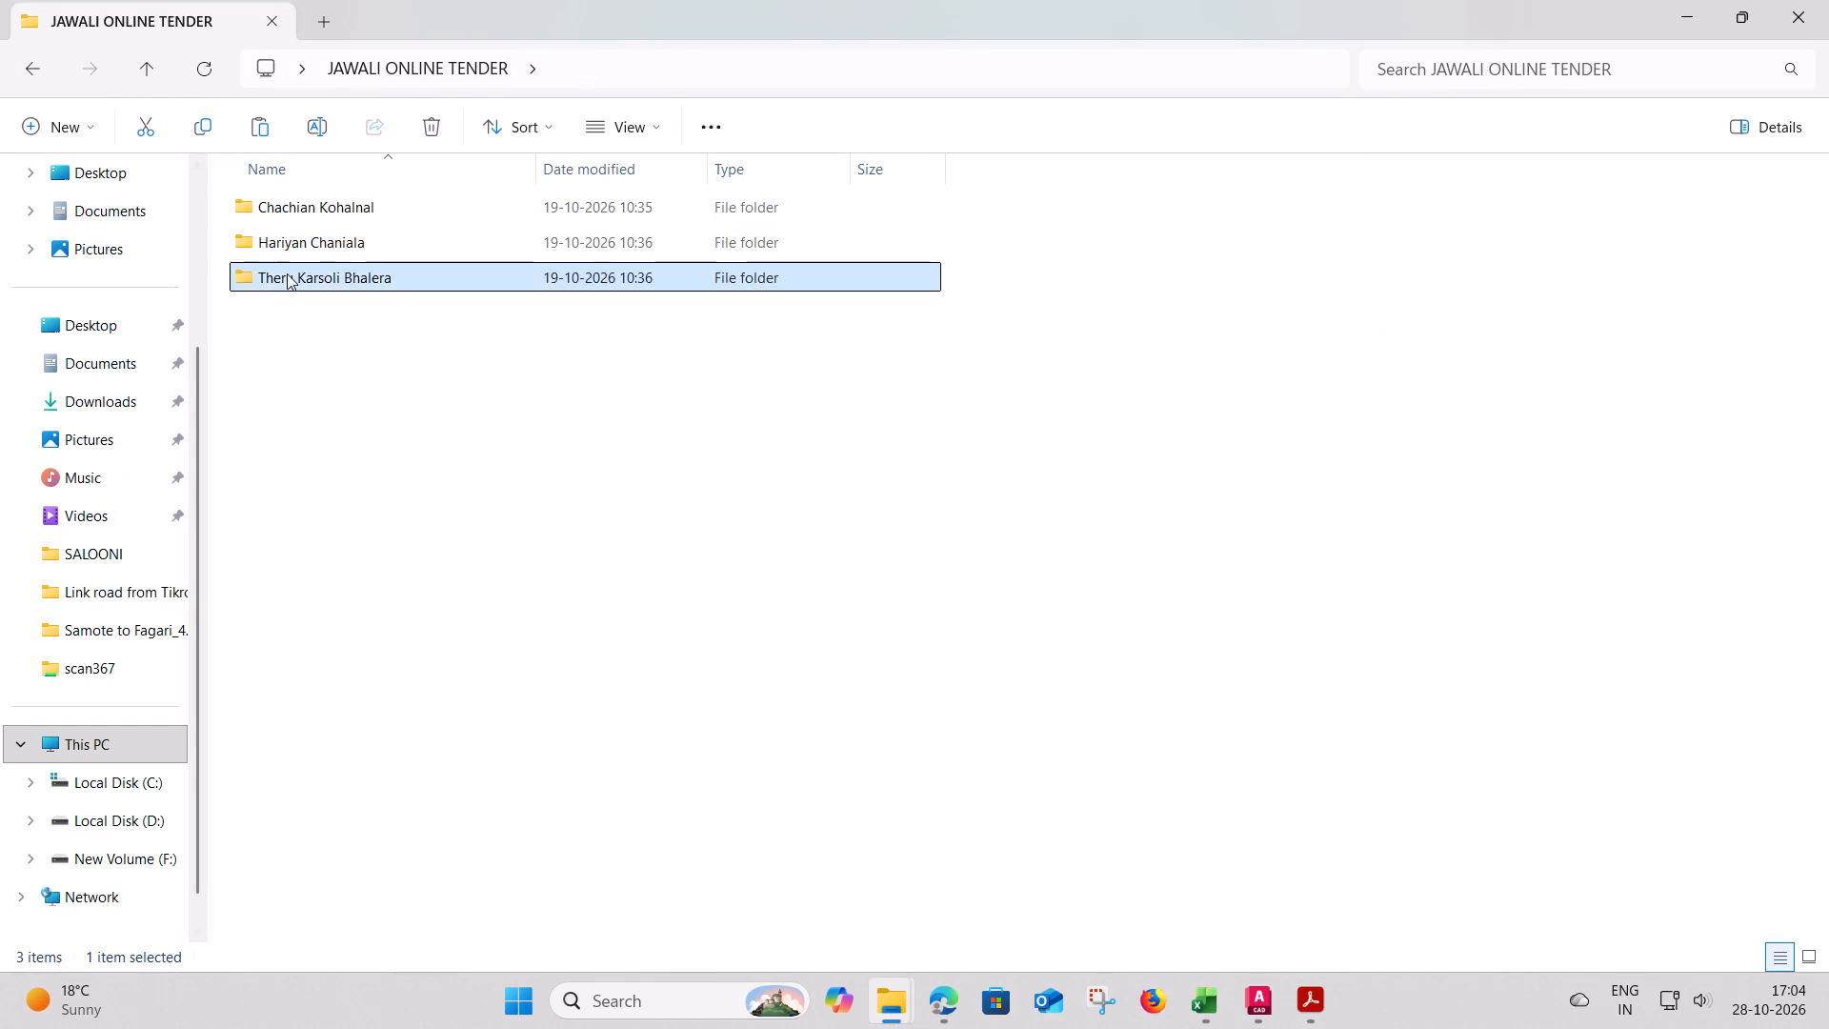
pyautogui.doubleClick(297, 206)
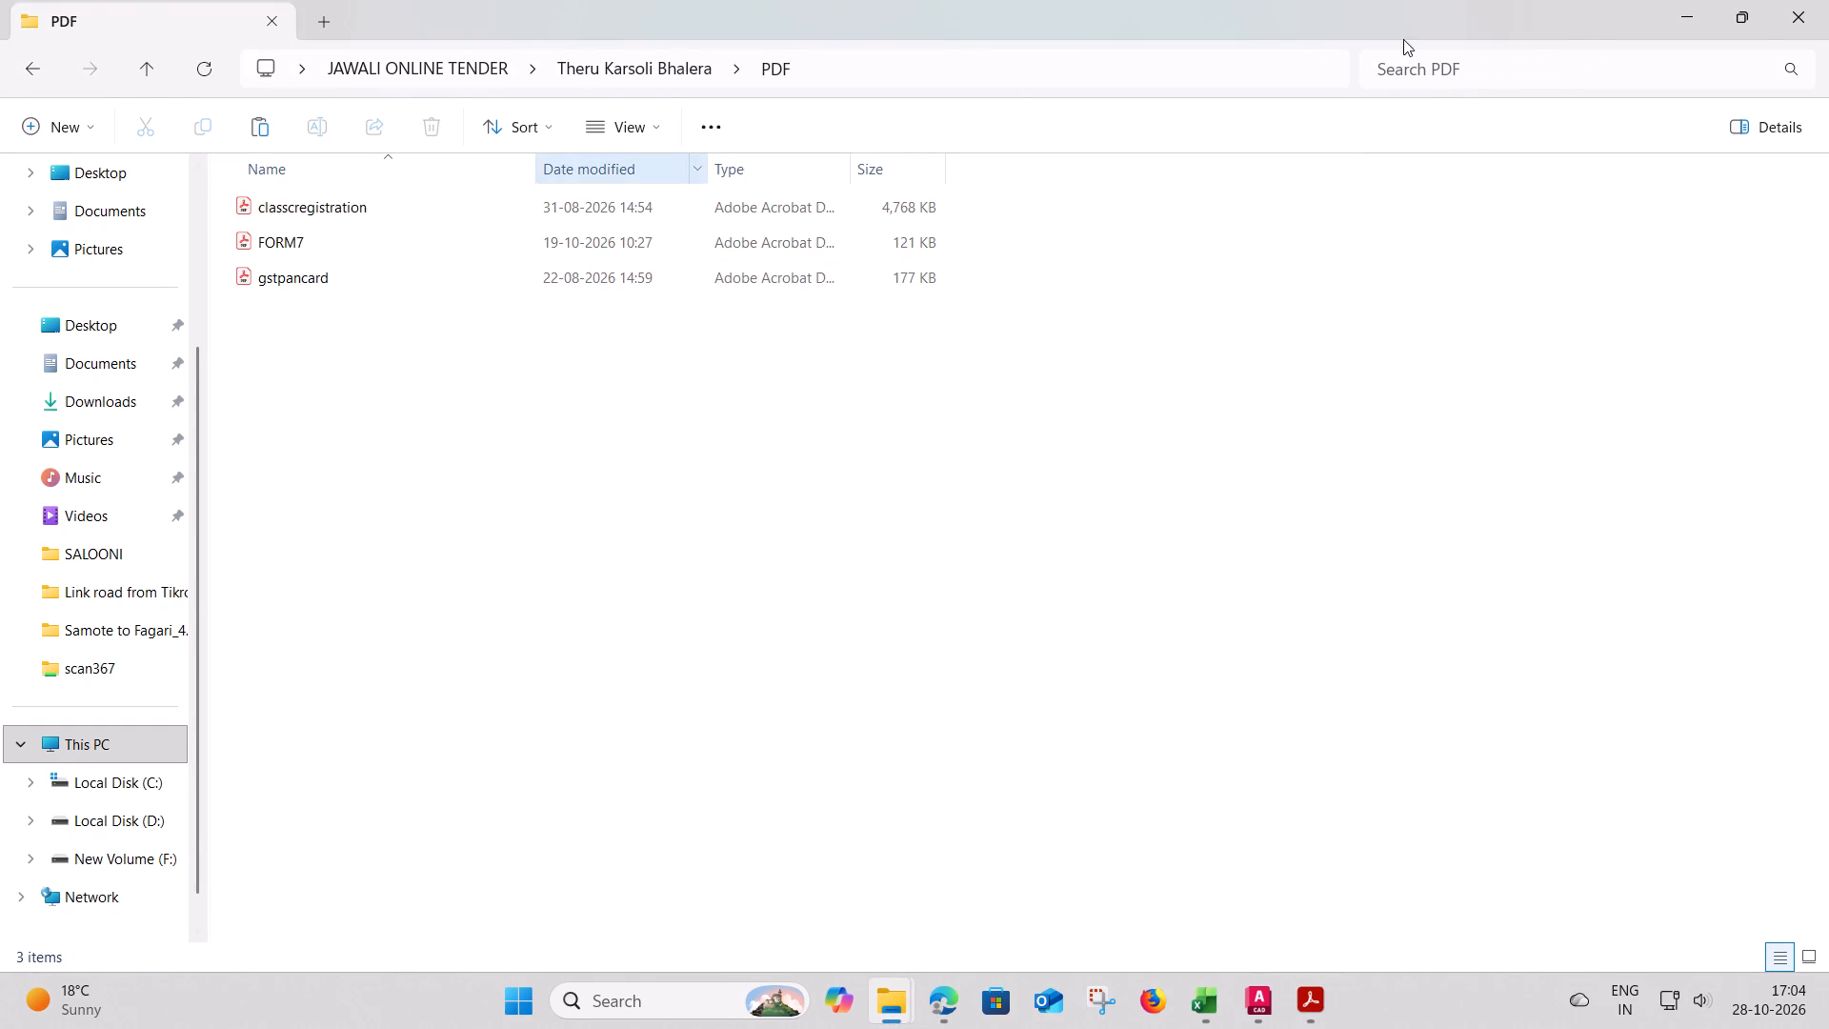
pyautogui.click(1797, 10)
pyautogui.click(1680, 28)
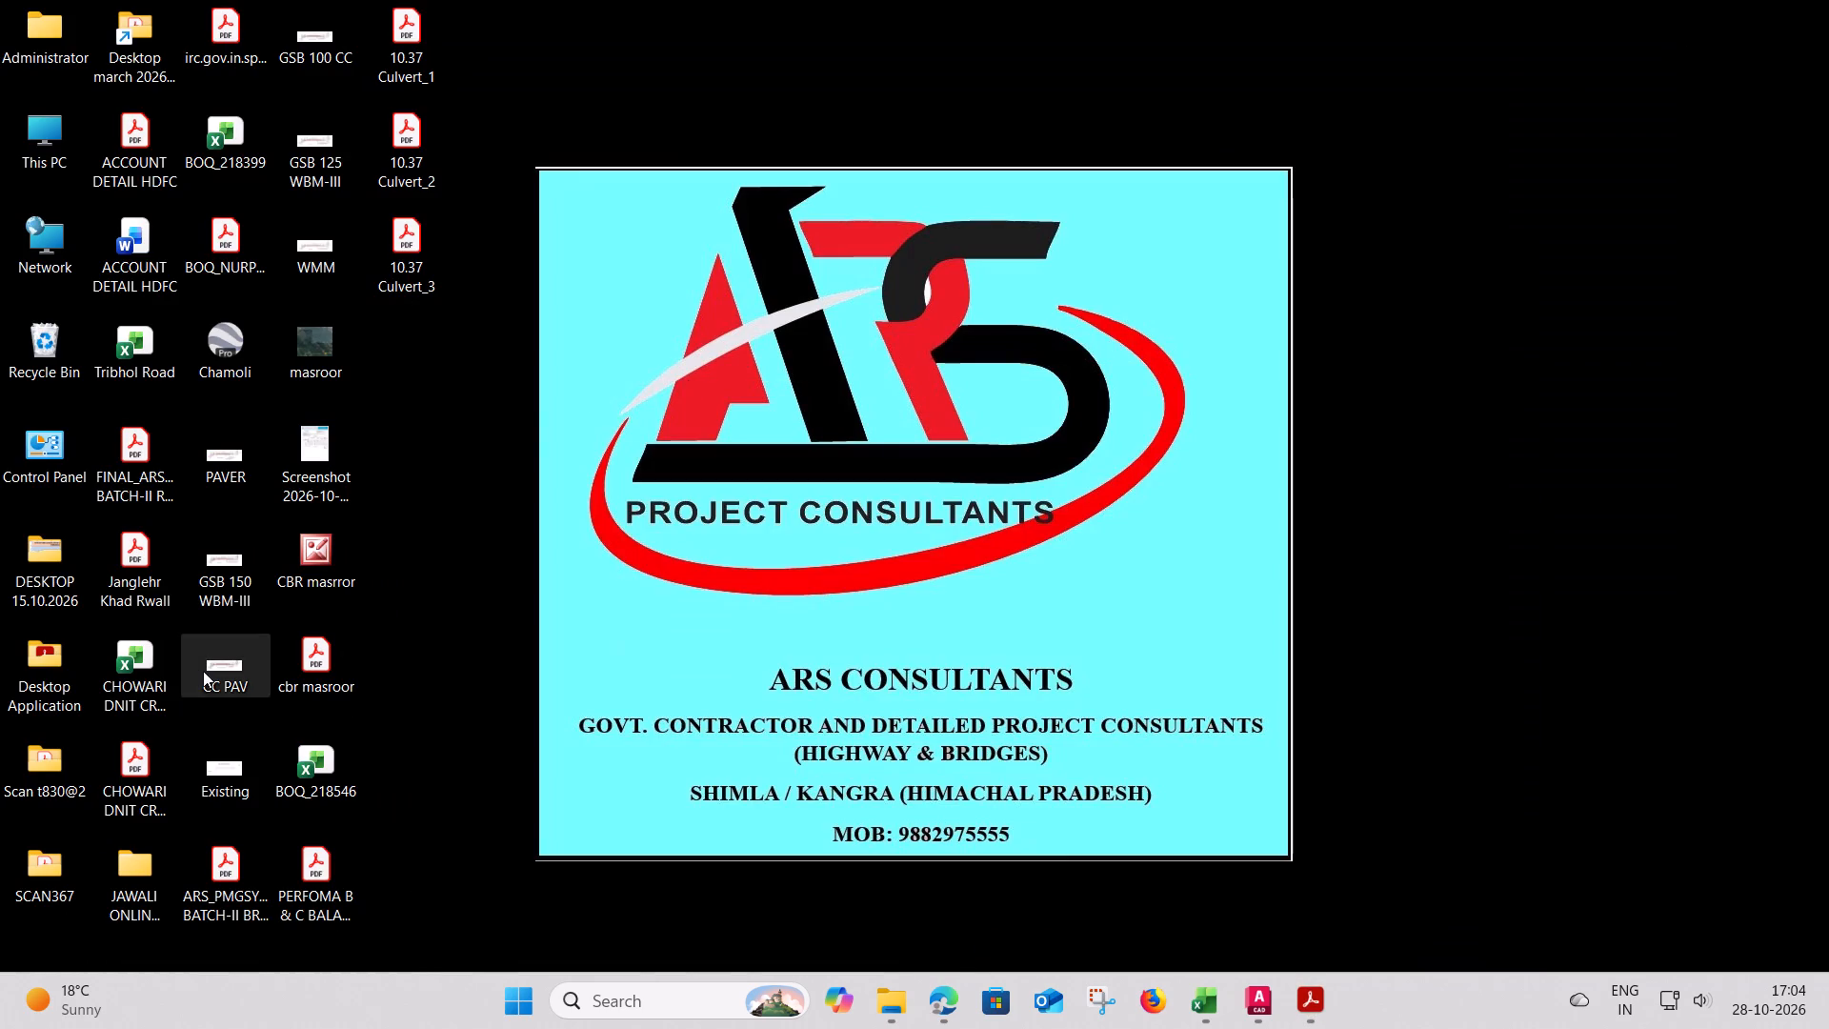
# Switch to the eProcurement tender page in Edge and check the documents required under Covers Information.
pyautogui.hotkey('alt', 'Tab')
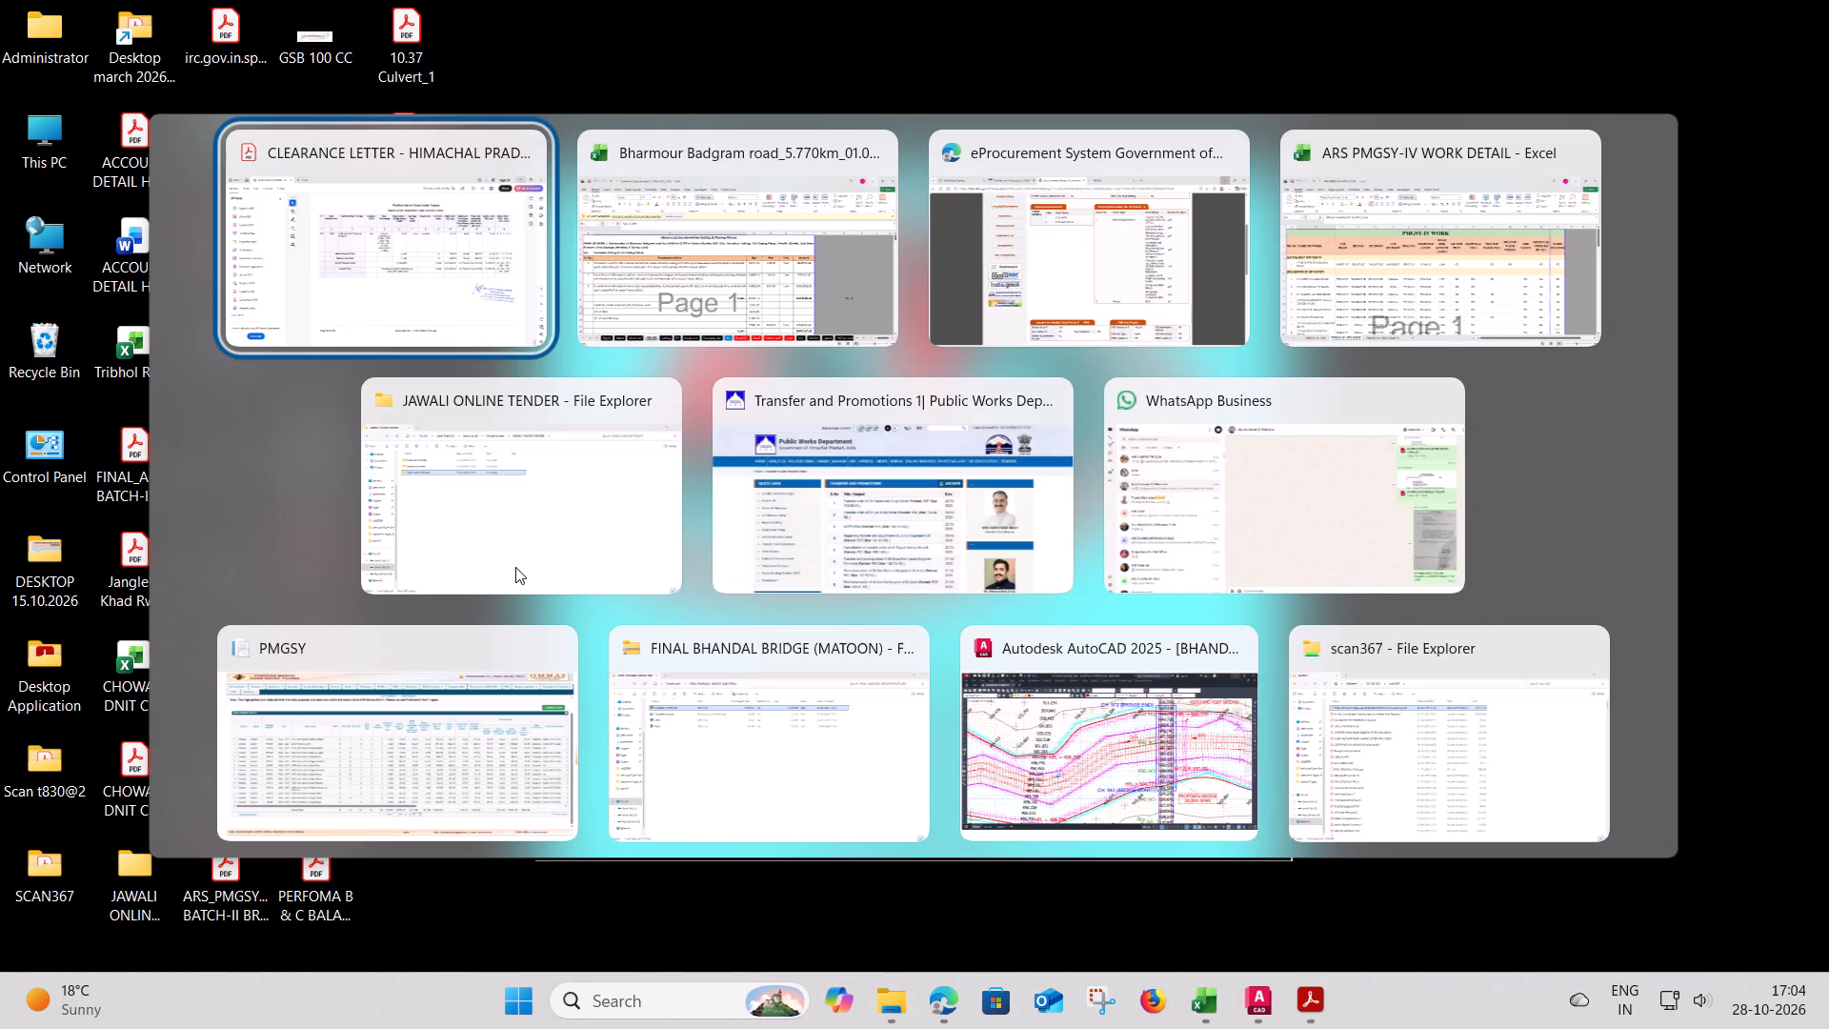
pyautogui.hotkey('alt', 'Tab')
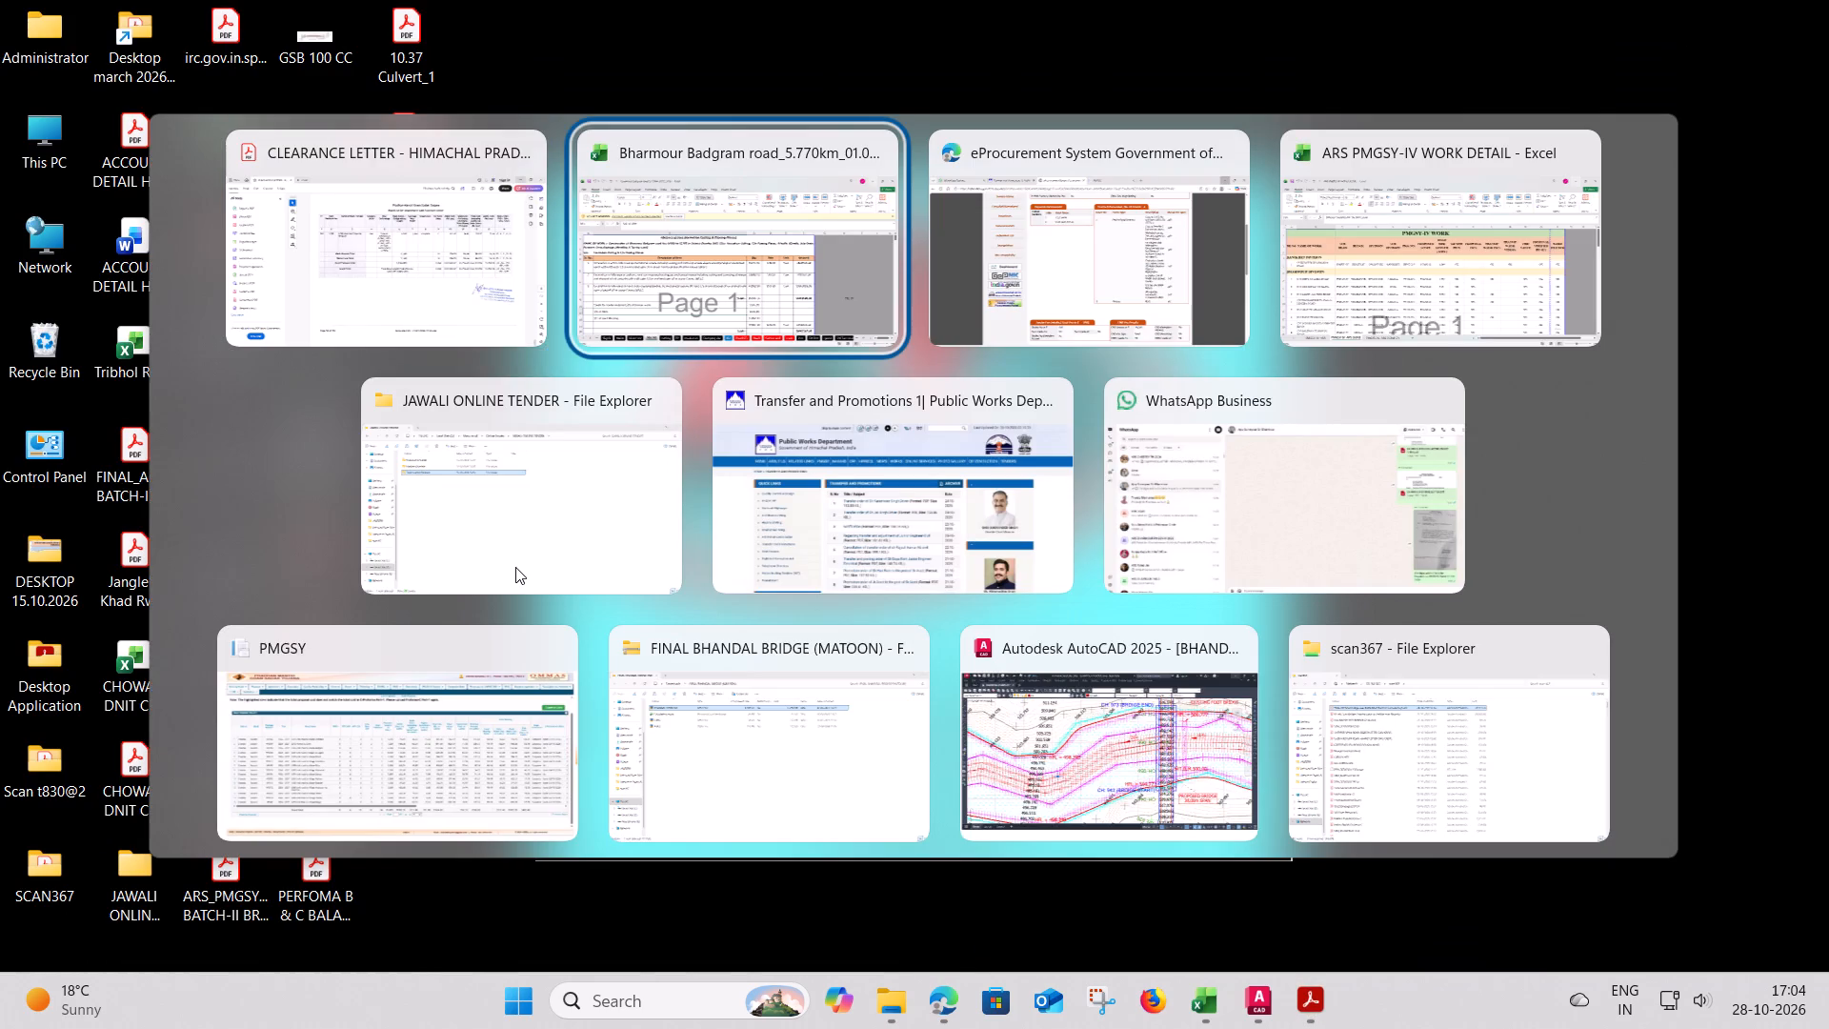
pyautogui.hotkey('alt', 'Tab')
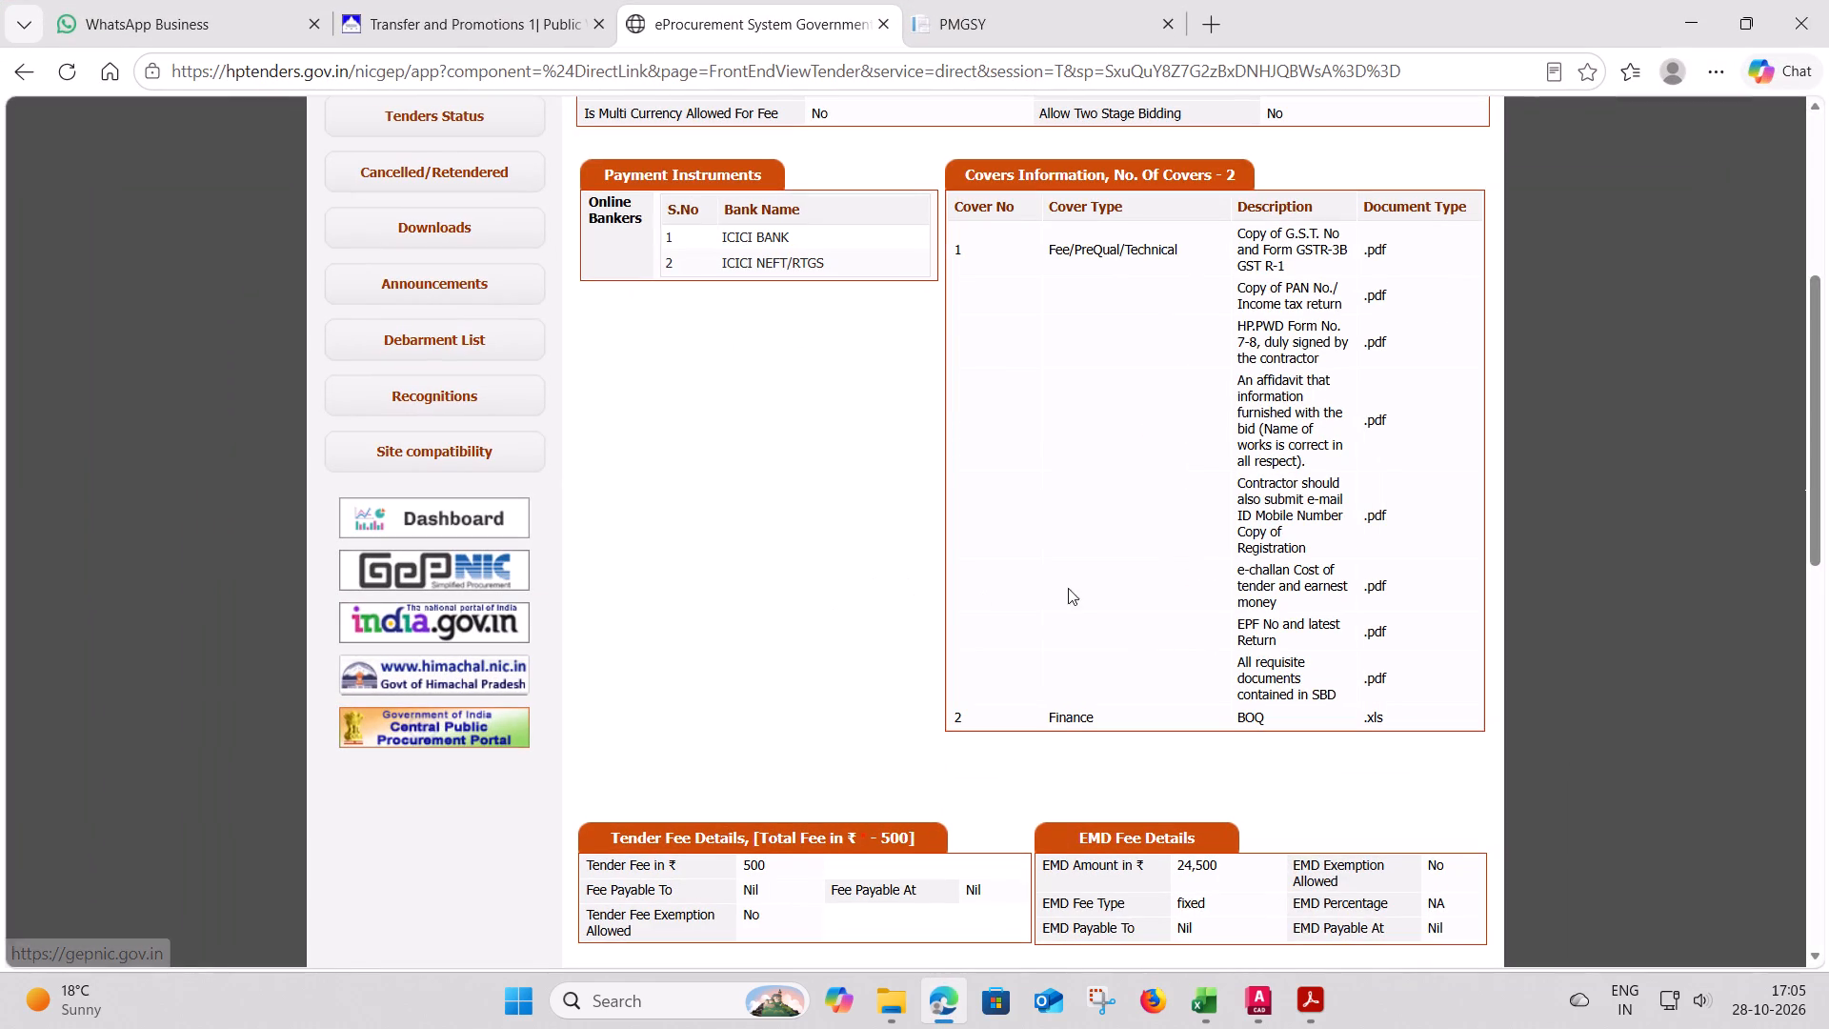
# Return to the JAWALI ONLINE TENDER window on Local Disk (D:) and go back to the Online Tender folder.
pyautogui.hotkey('alt', 'Tab')
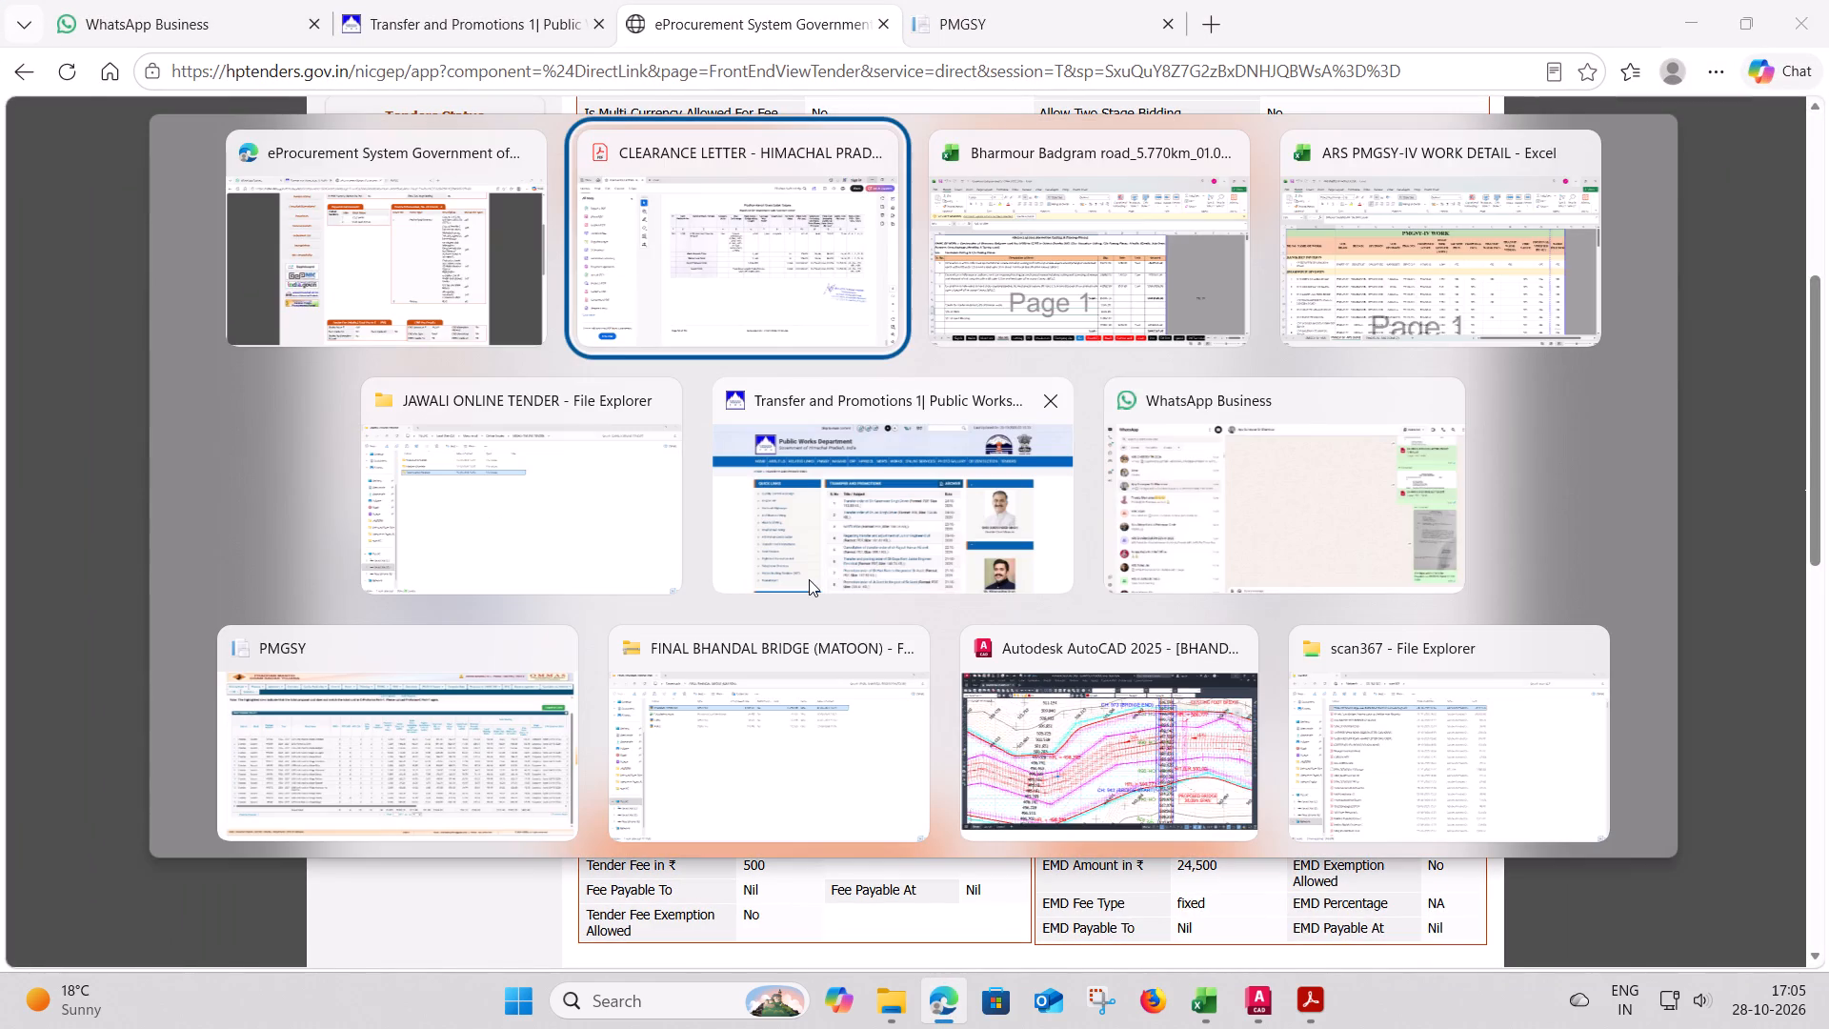
pyautogui.hotkey('alt', 'Tab')
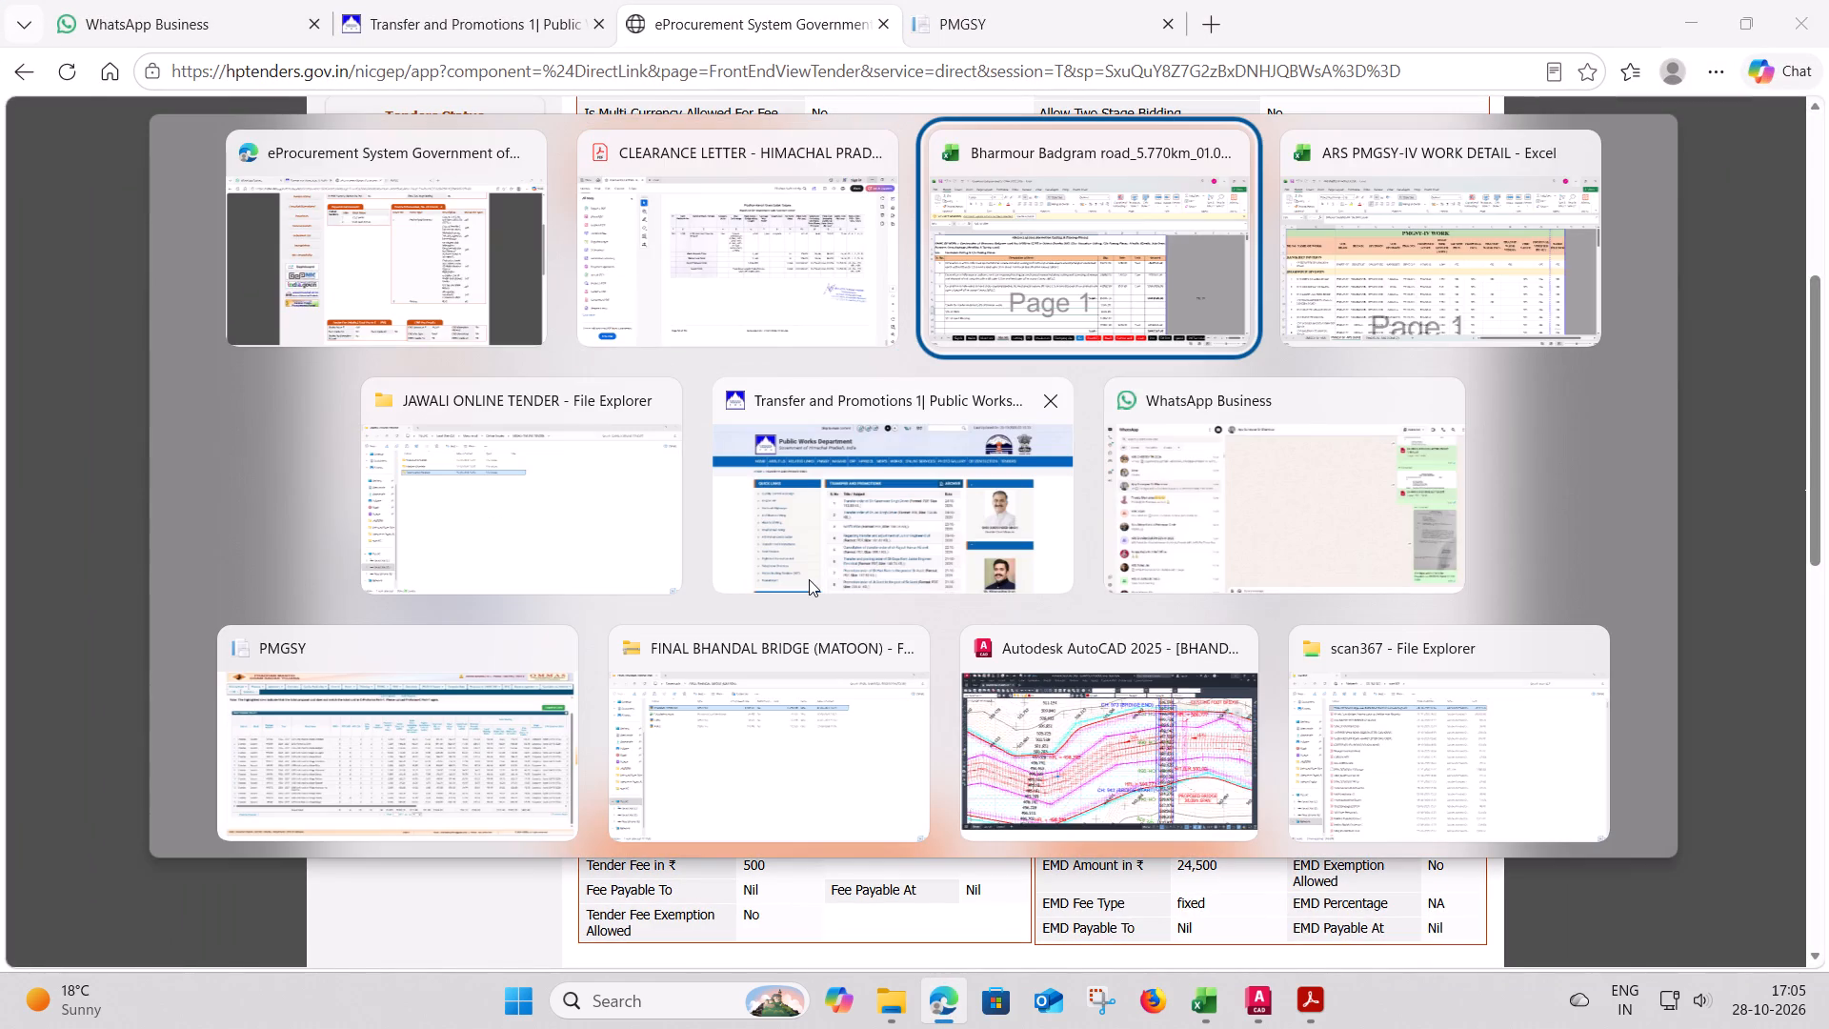
pyautogui.hotkey('alt', 'Tab')
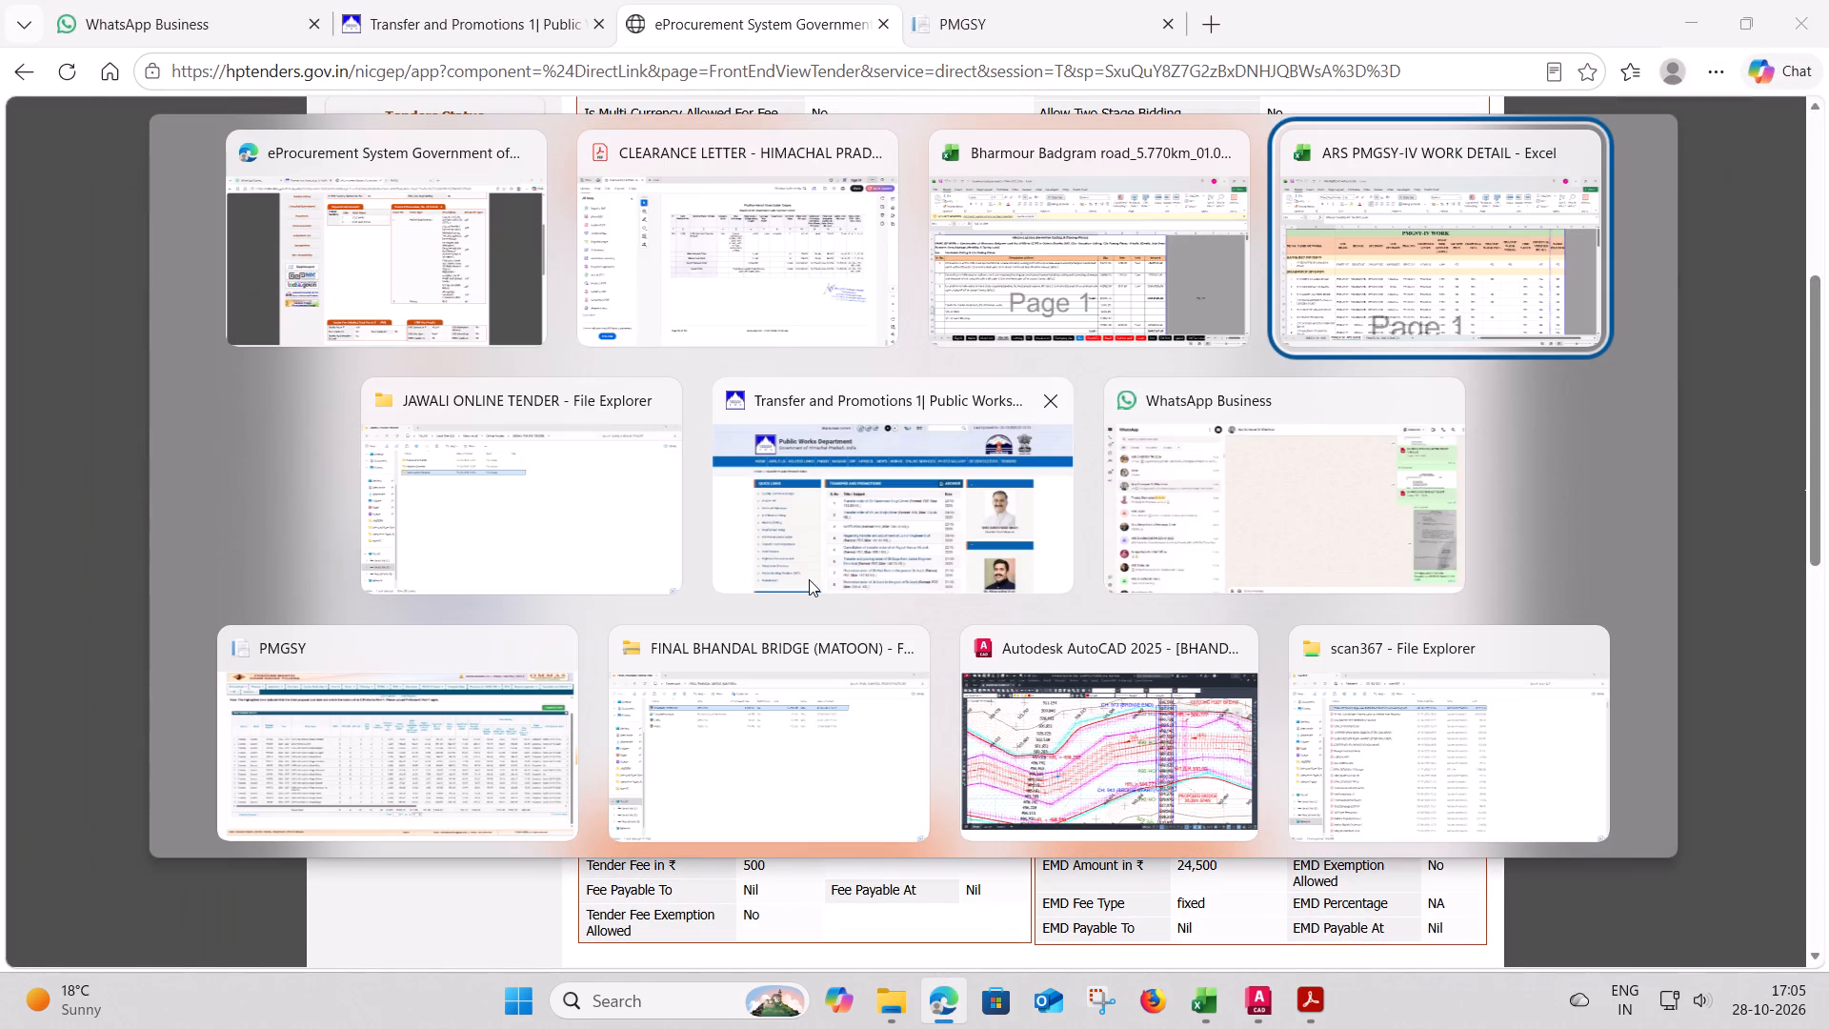
pyautogui.hotkey('alt', 'Tab')
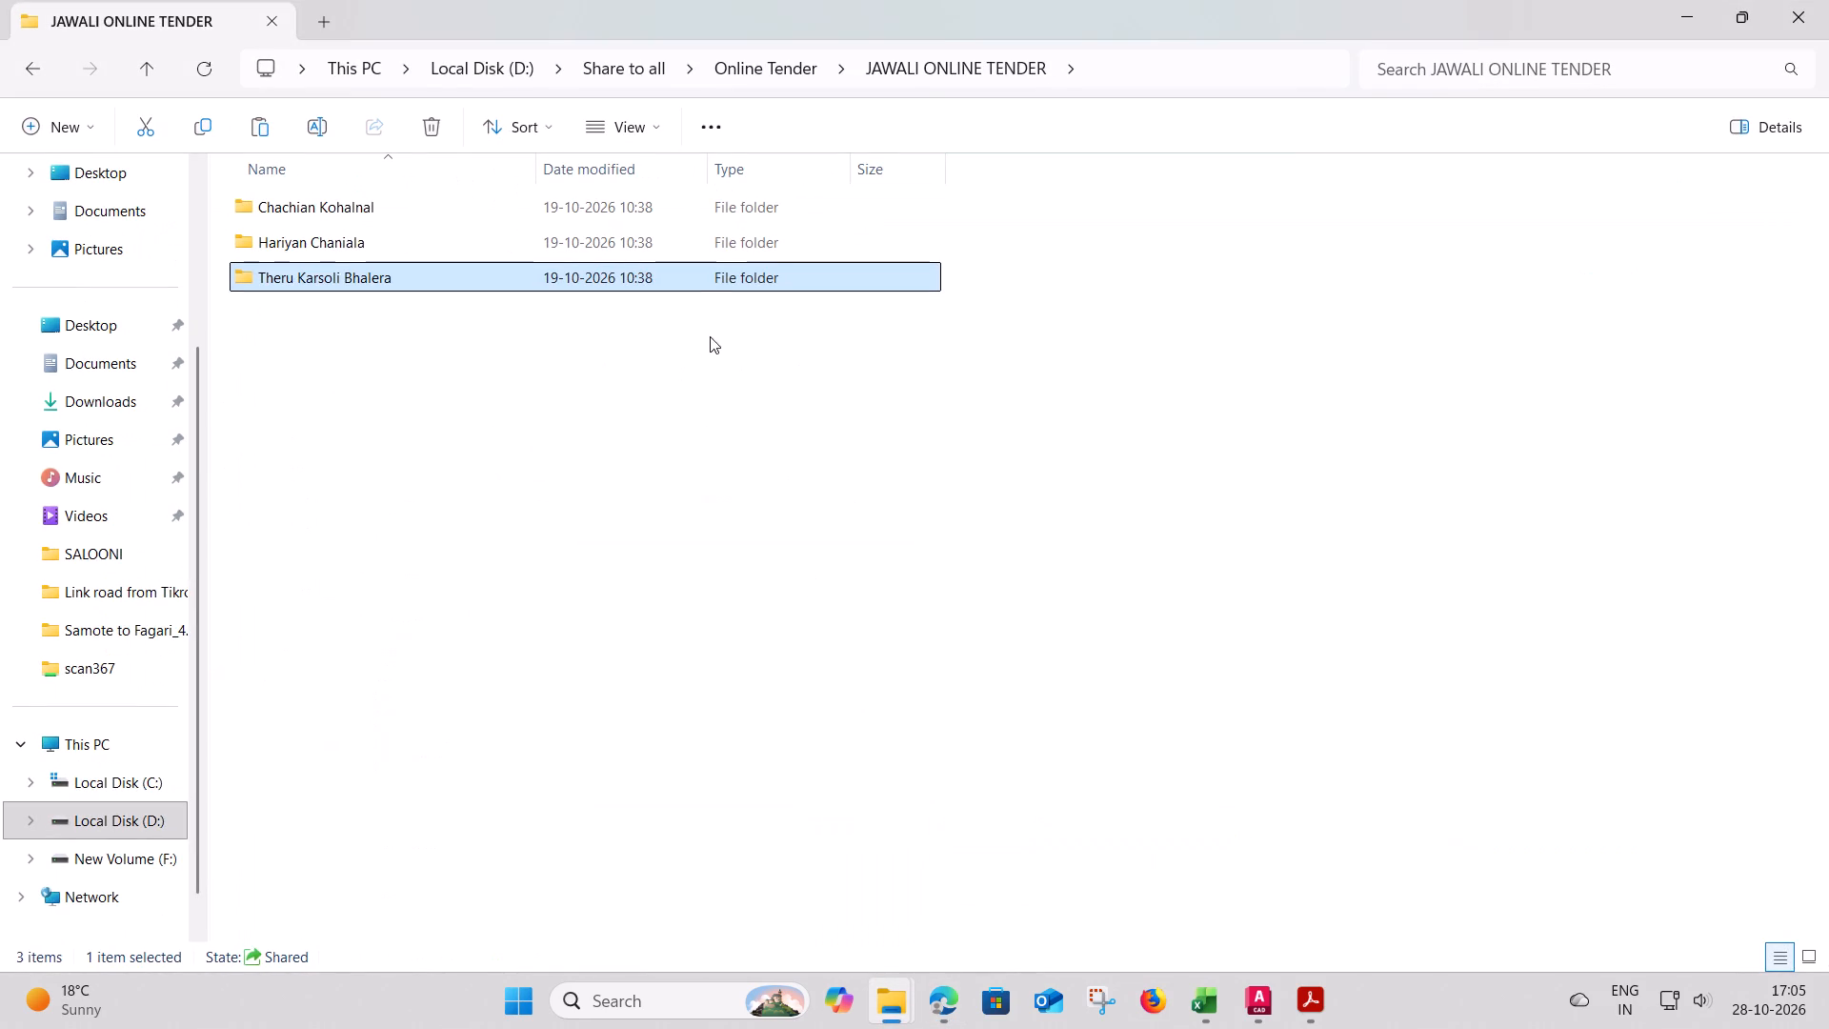
pyautogui.click(148, 69)
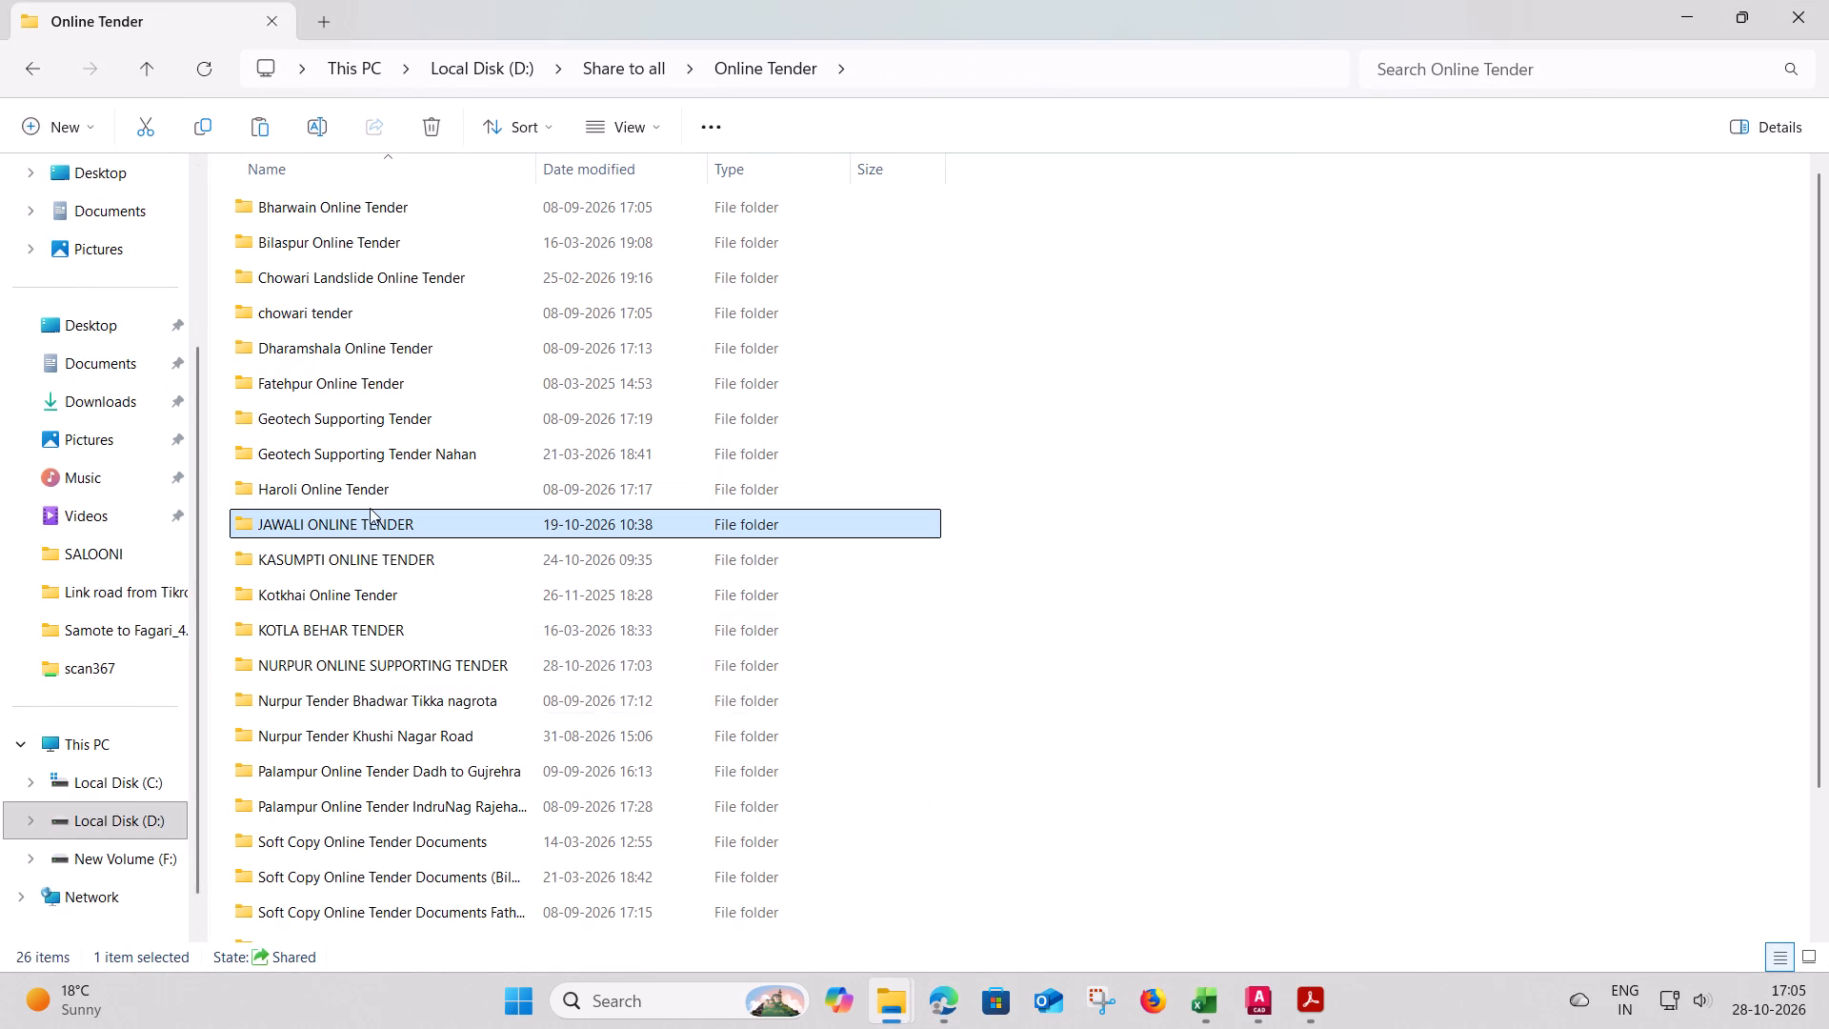
# Review the undertaking true and correct document in Geotech Supporting Tender Nahan, copy the file, and check the tender's Covers Information.
pyautogui.doubleClick(371, 458)
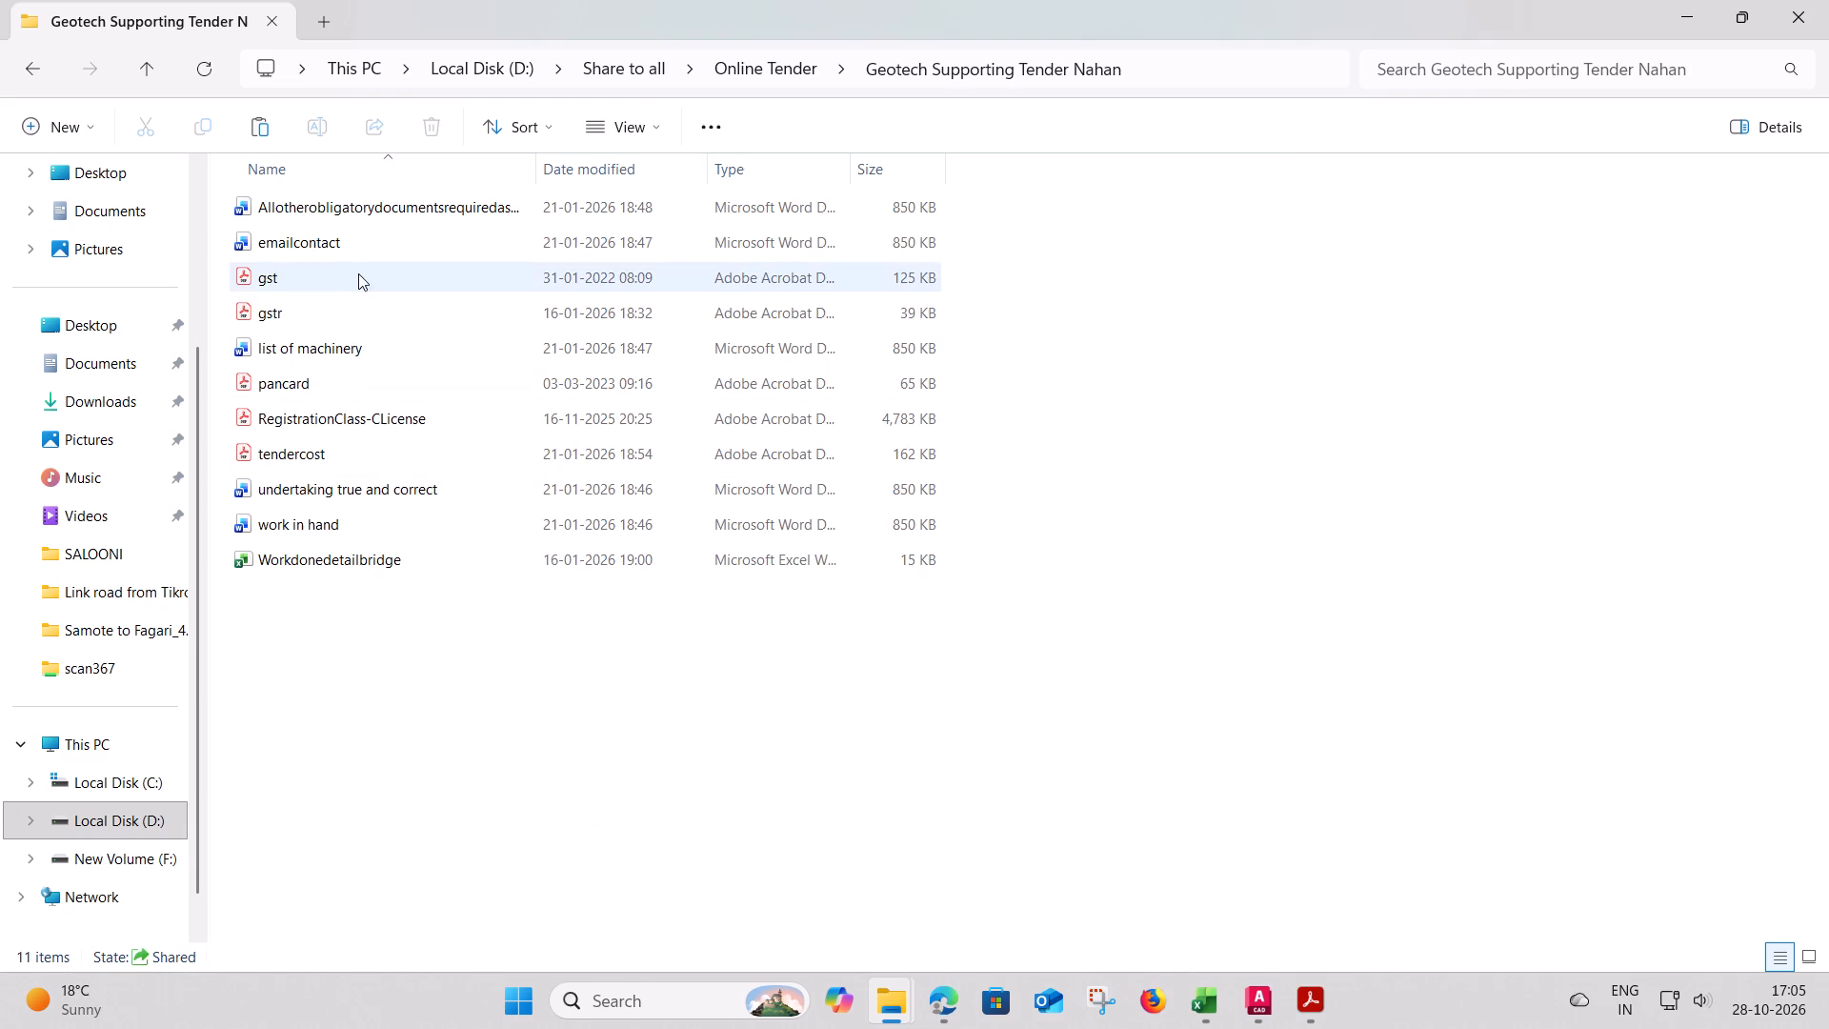
pyautogui.doubleClick(355, 490)
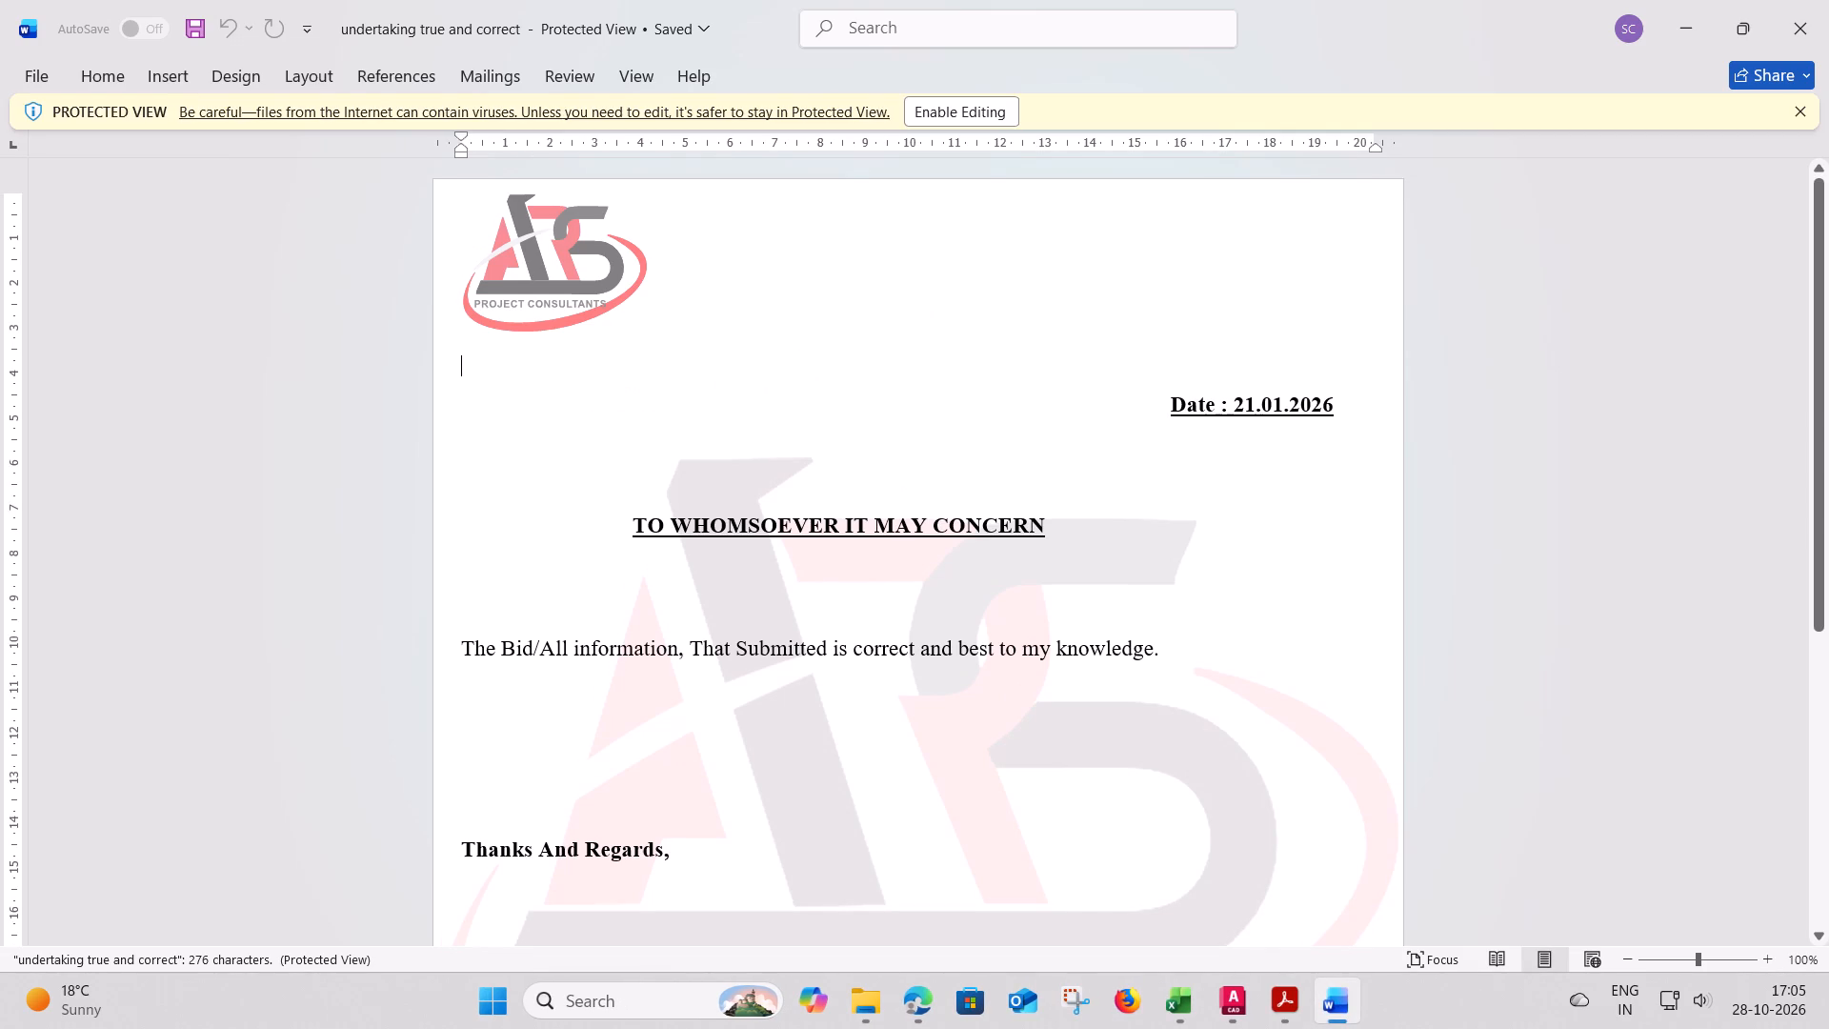
pyautogui.click(1806, 28)
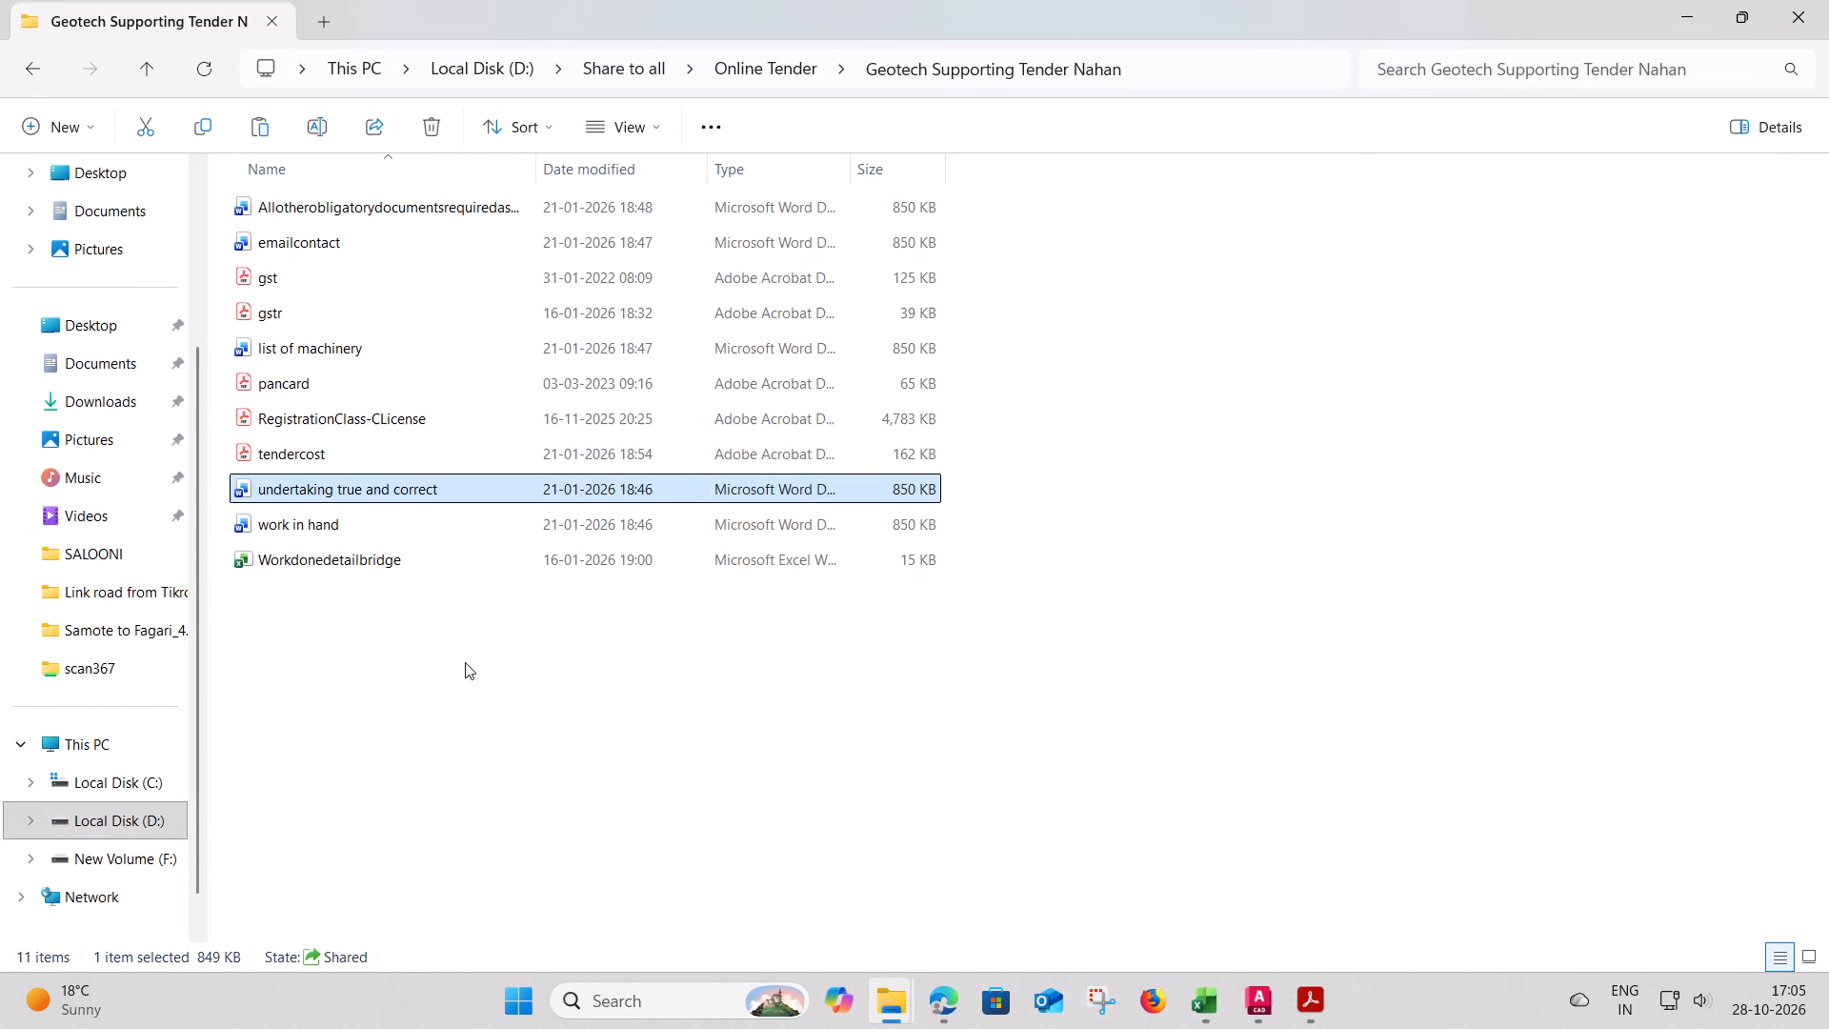
pyautogui.hotkey('ctrl', 'c')
pyautogui.hotkey('alt', 'Tab')
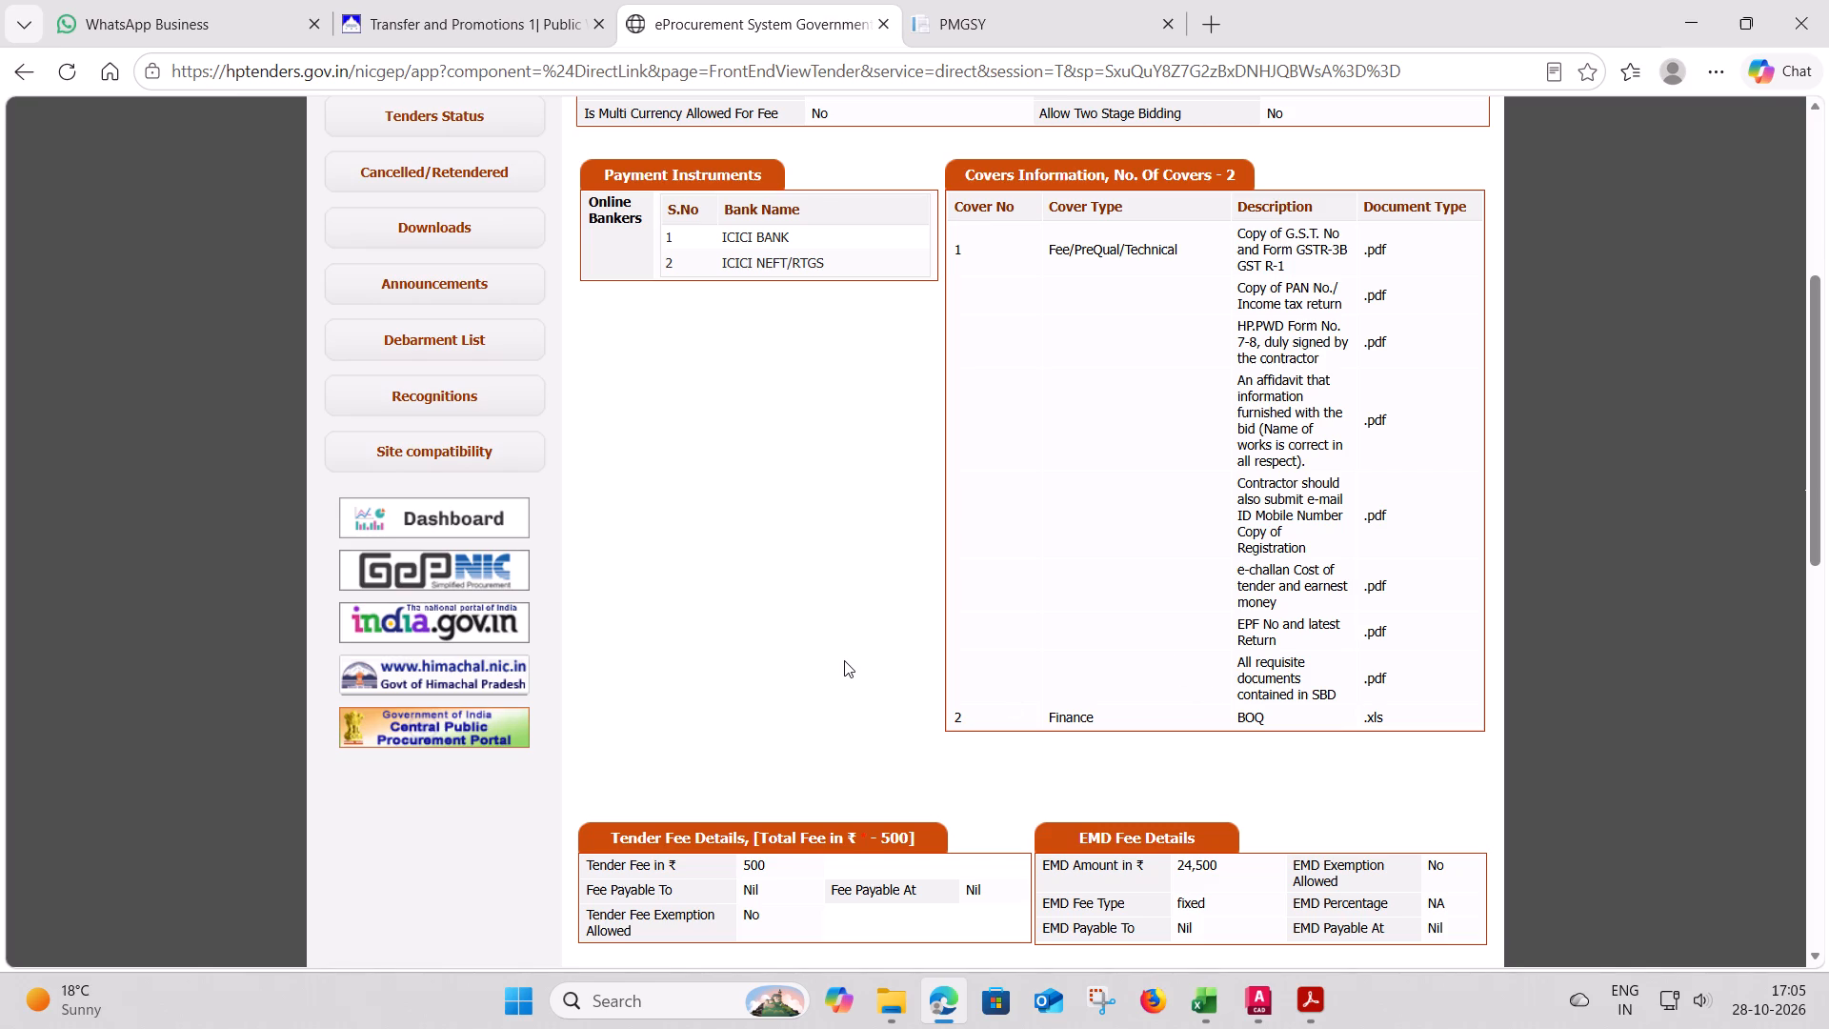
pyautogui.hotkey('alt', 'Tab')
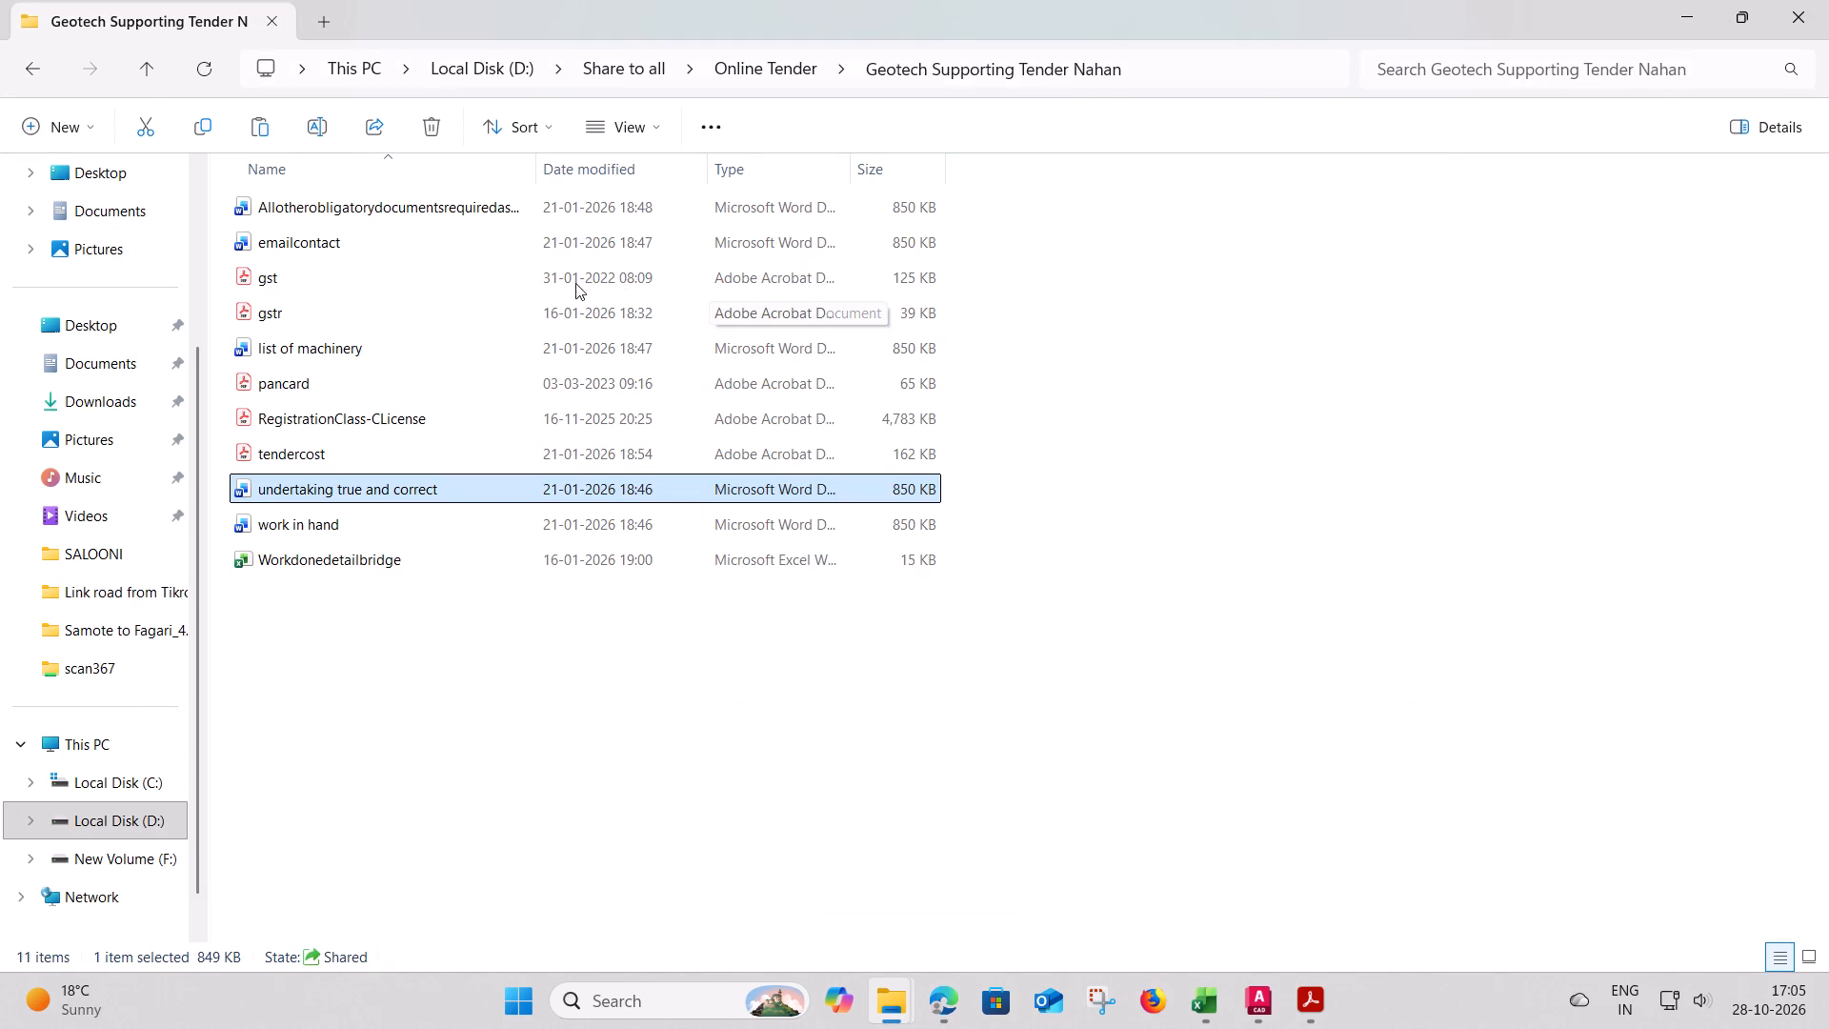
# Open RegistrationClass-CLicense from the Geotech Supporting Tender Nahan folder, review the contractor enlistment memorandum, and close it.
pyautogui.doubleClick(332, 426)
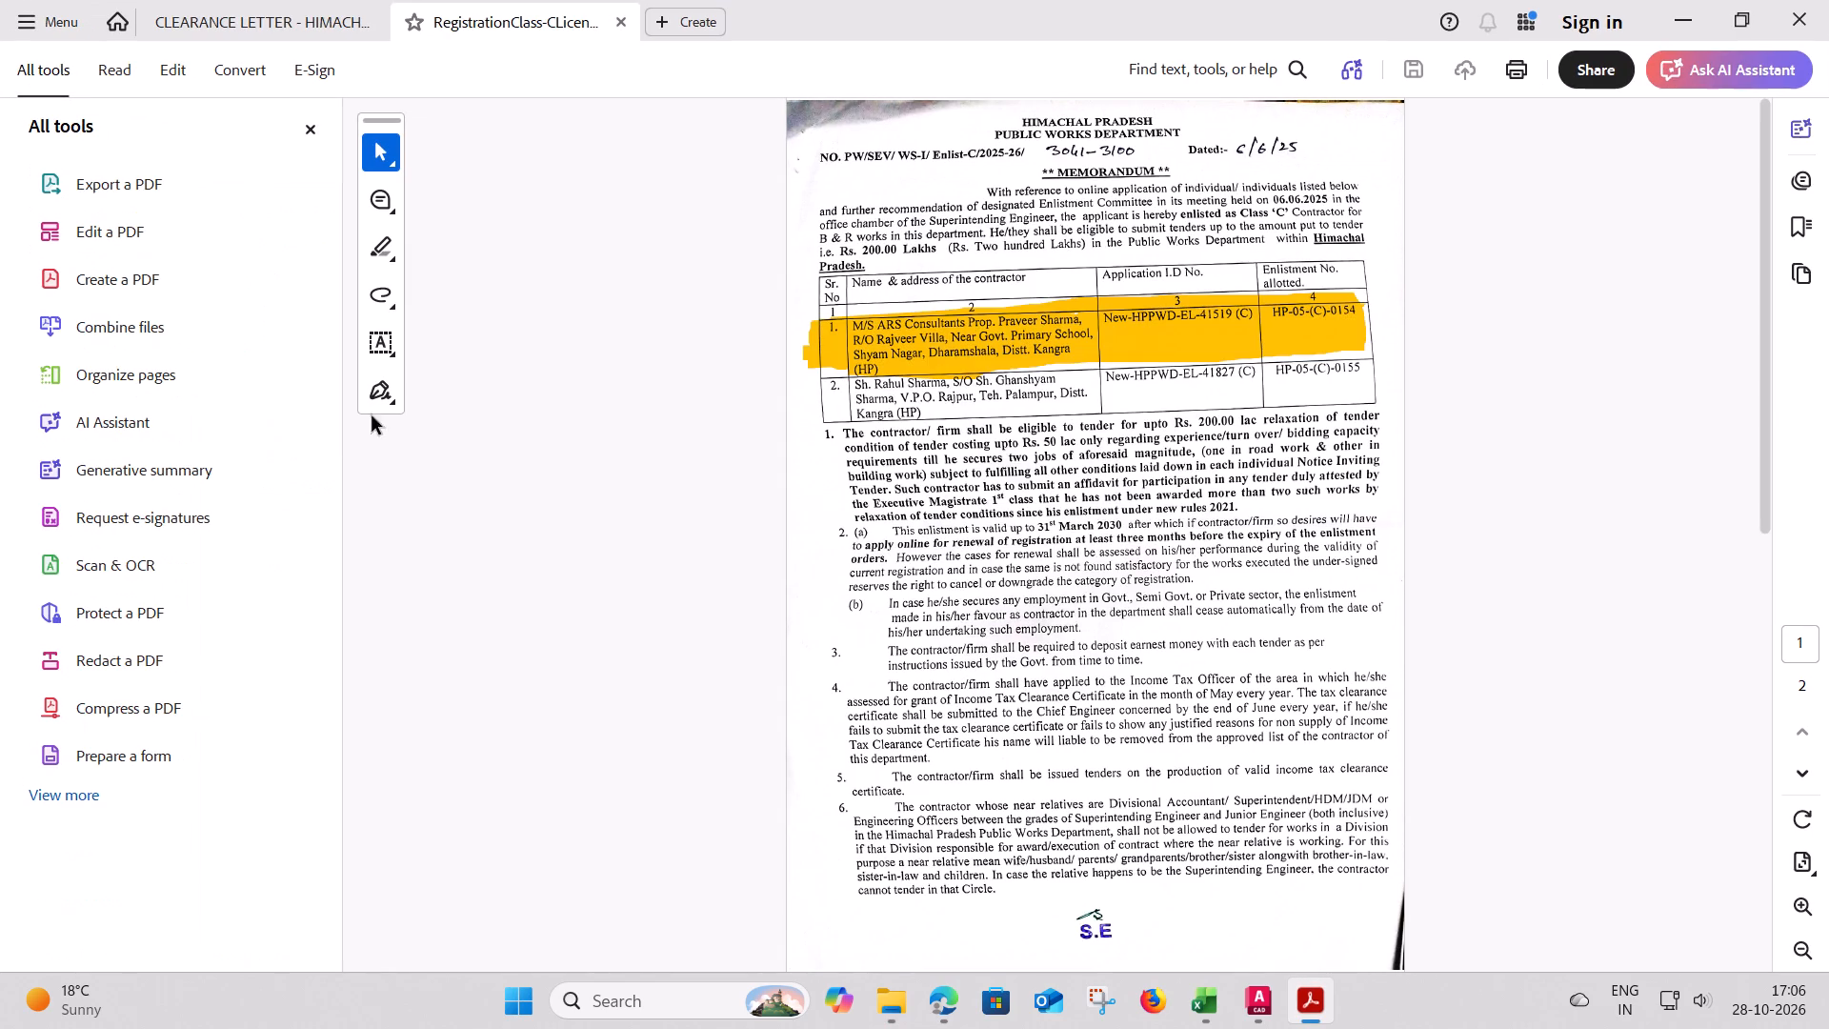
pyautogui.click(1801, 21)
pyautogui.click(894, 541)
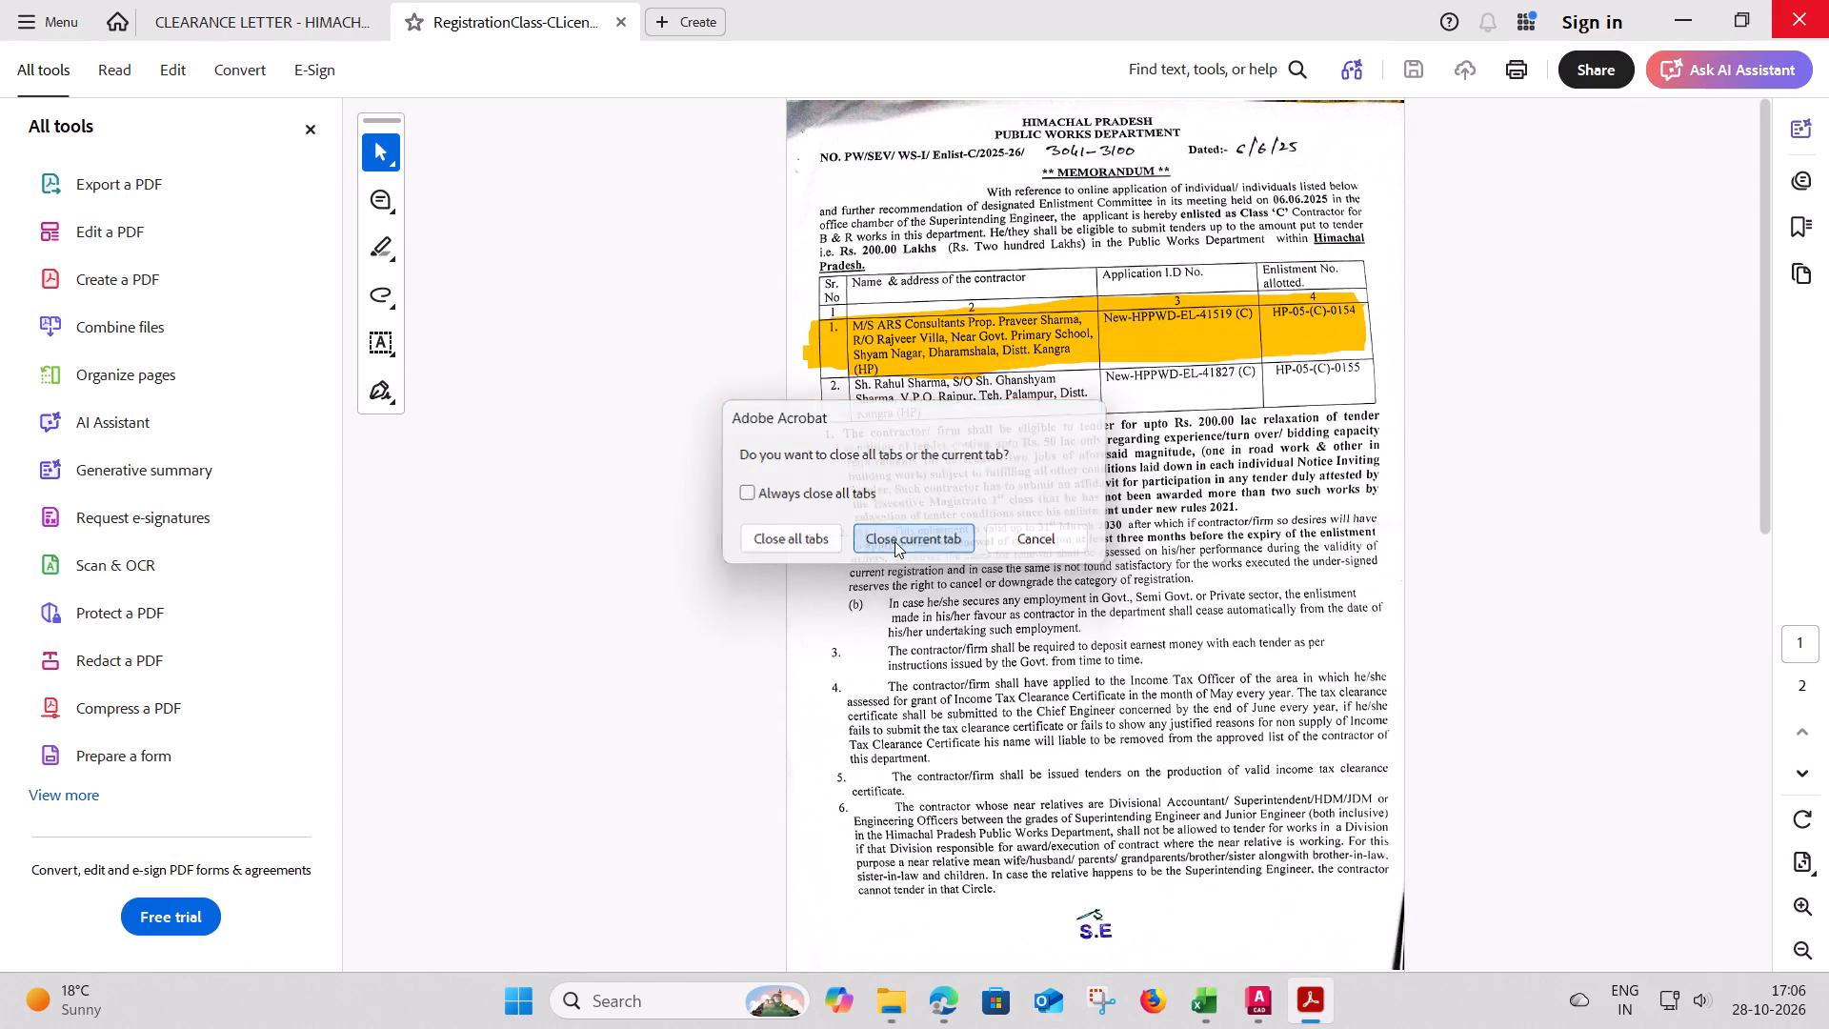
# Return to the Geotech Supporting Tender Nahan folder and copy the RegistrationClass-CLicense file.
pyautogui.hotkey('alt', 'Tab')
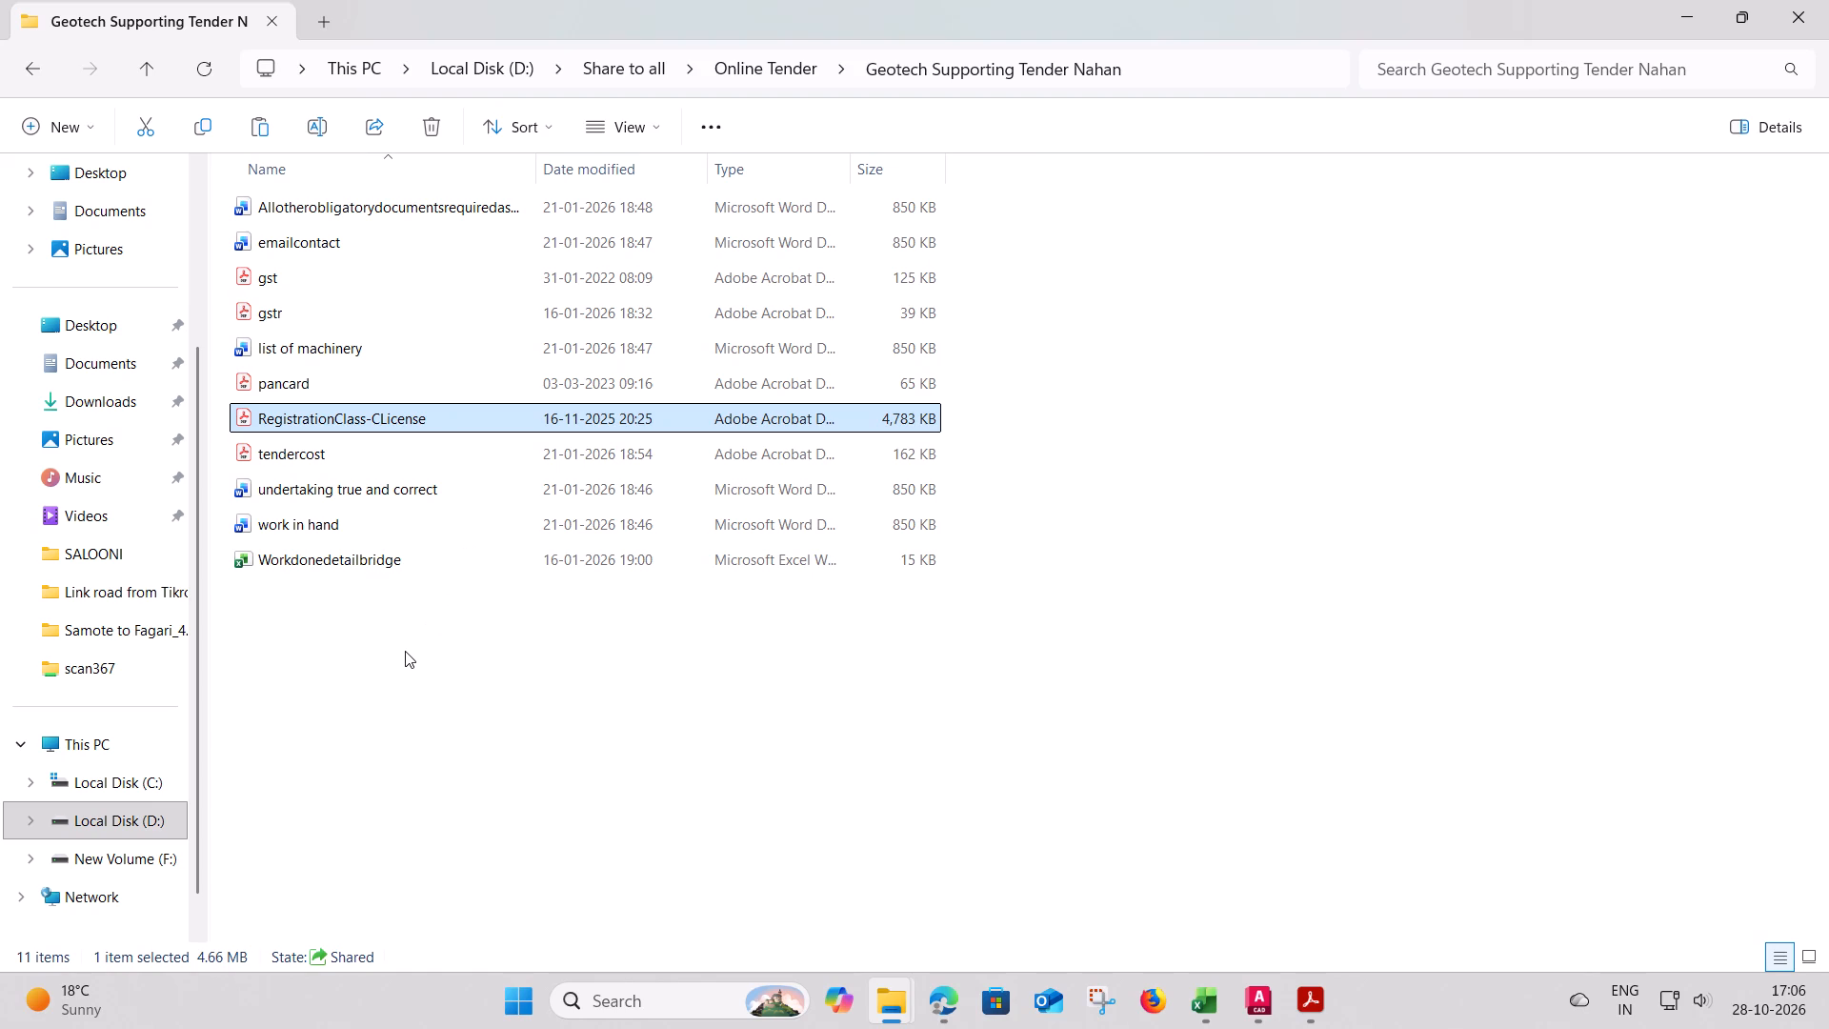
pyautogui.hotkey('ctrl', 'c')
# Switch to the scan367 File Explorer window and open NURPUR ONLINE SUPPORTING TENDER under Local Disk (D:), Share to all, Online Tender.
pyautogui.hotkey('alt', 'Tab')
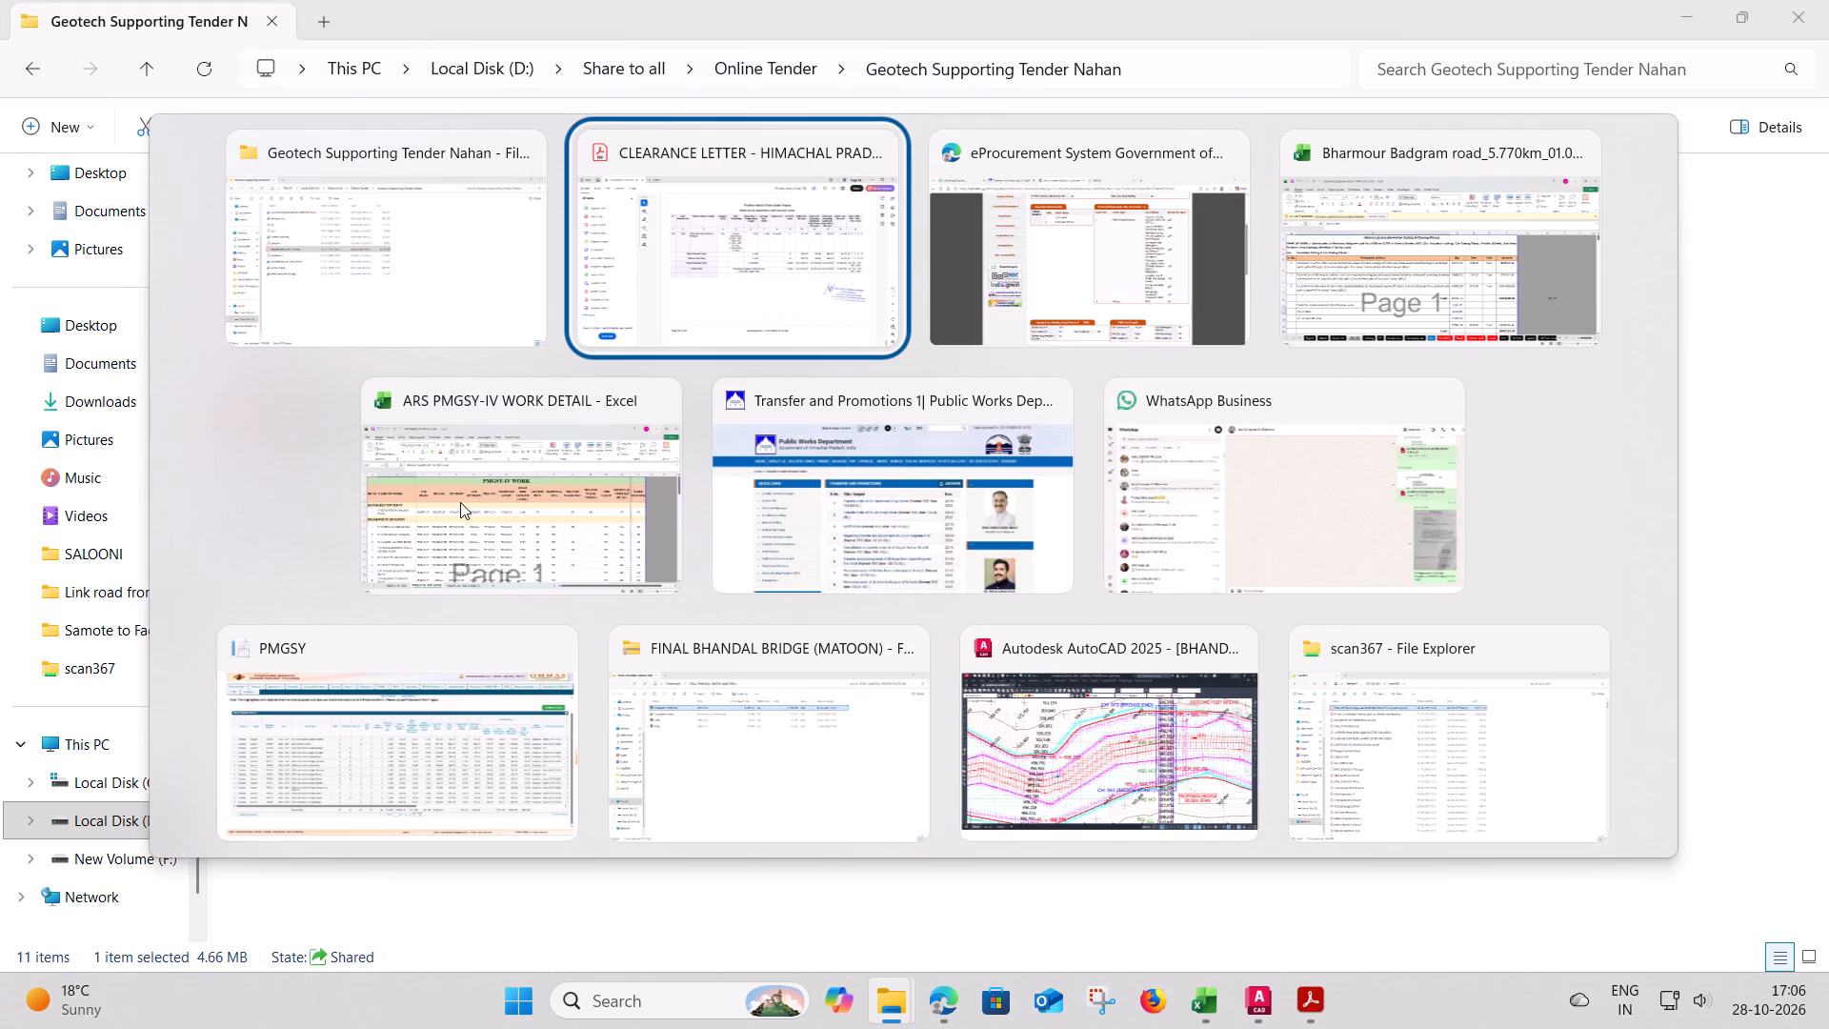
pyautogui.hotkey('alt', 'Tab')
pyautogui.hotkey('alt', 'Tab')
pyautogui.hotkey('alt', 'Tab')
pyautogui.hotkey('alt', 'Tab')
pyautogui.hotkey('alt', 'Tab')
pyautogui.hotkey('alt', 'Tab')
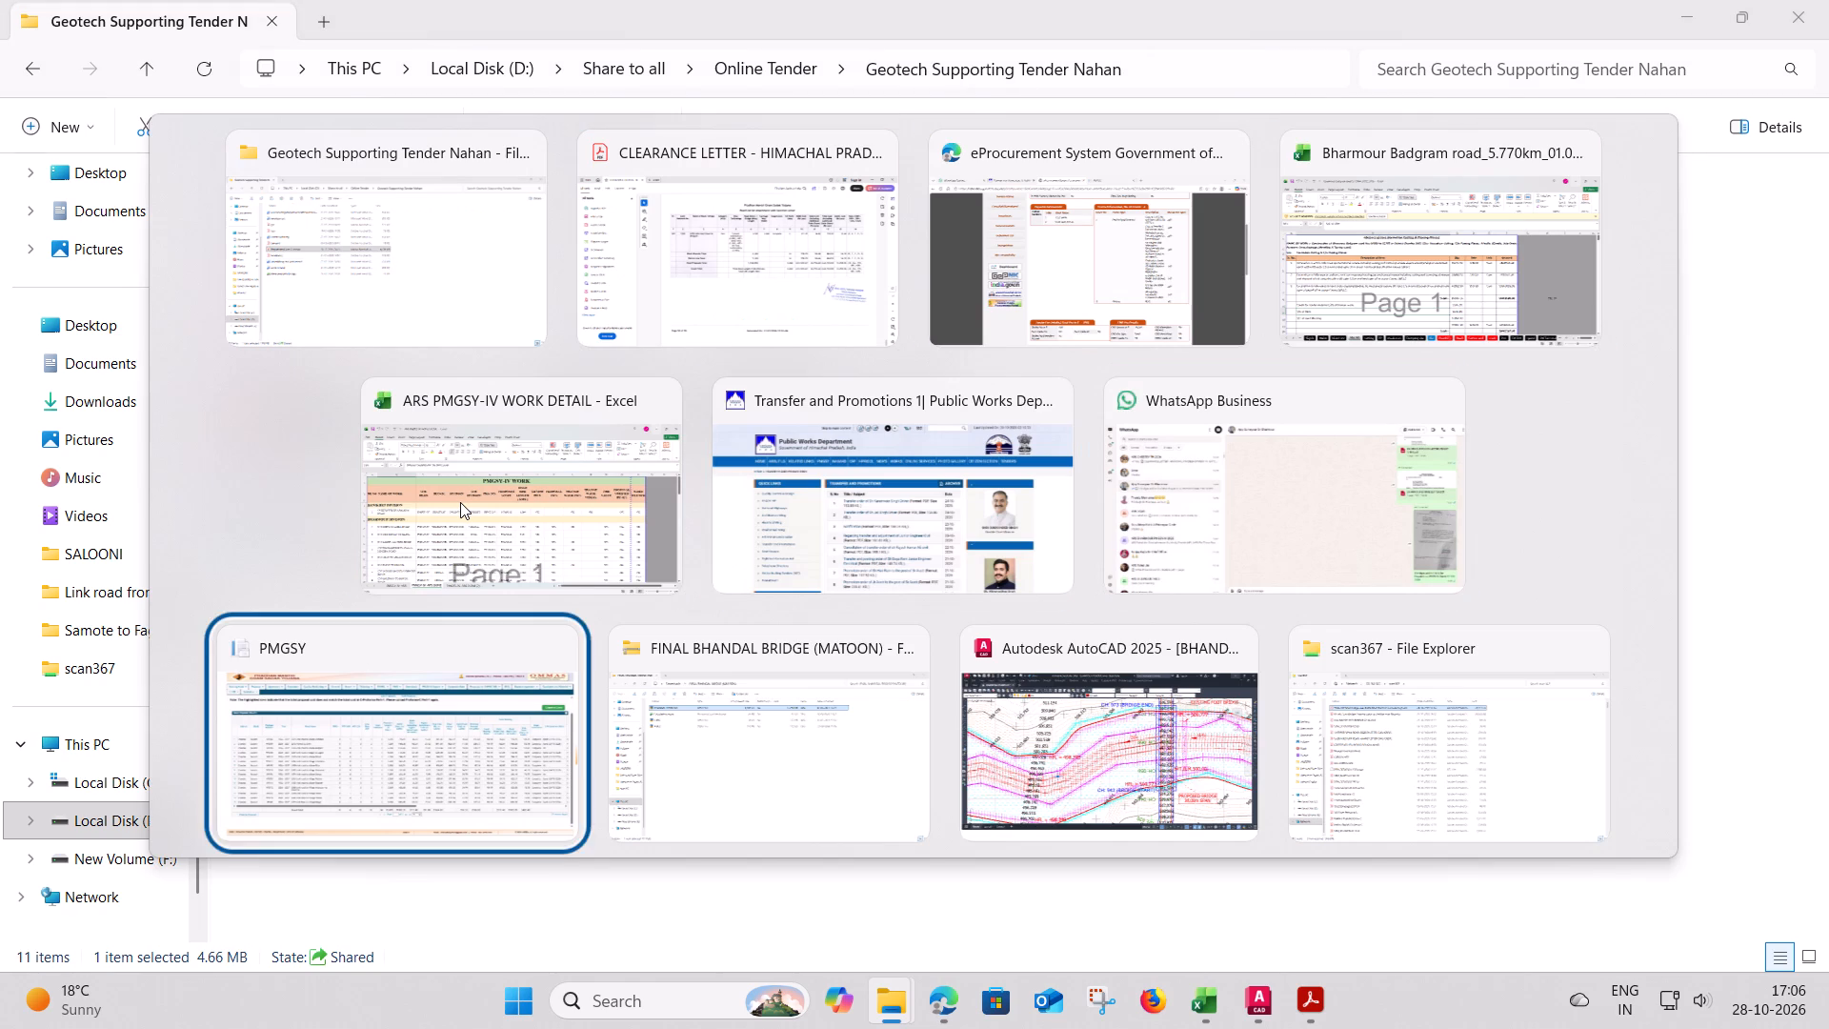
pyautogui.hotkey('alt', 'Tab')
pyautogui.hotkey('alt', 'Tab')
pyautogui.hotkey('alt', 'Tab')
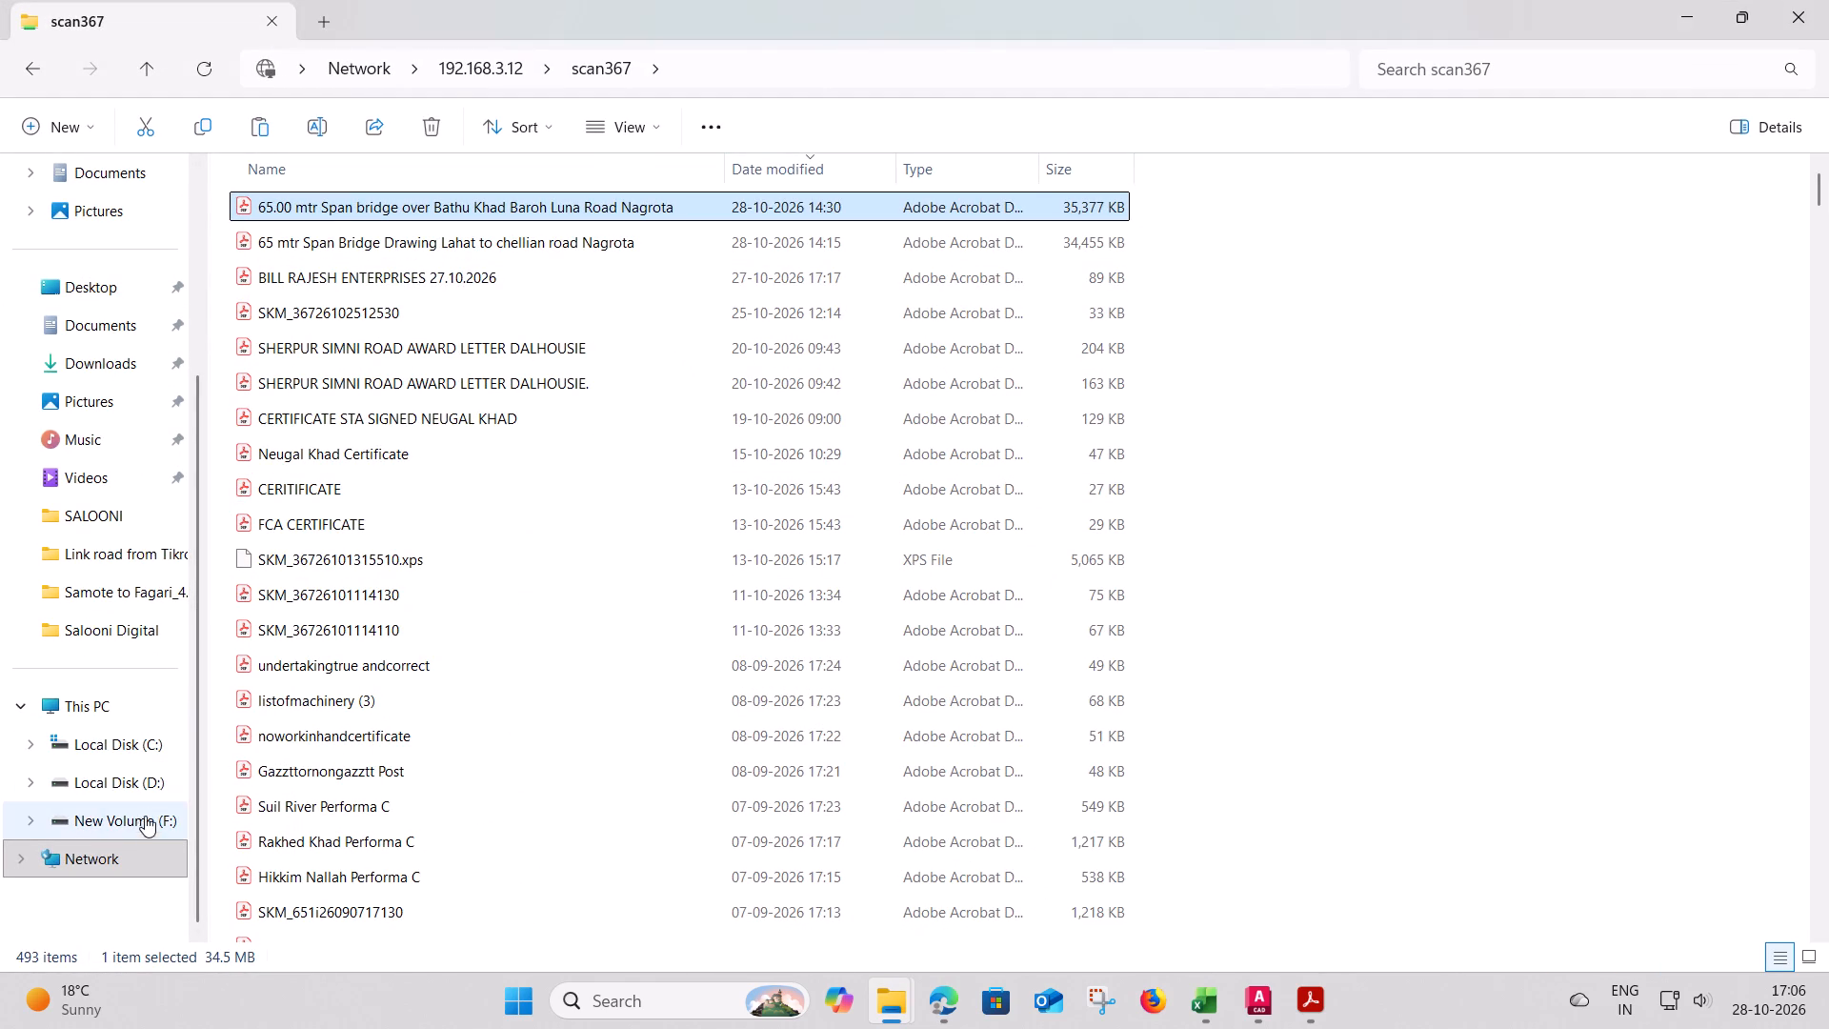
pyautogui.click(130, 784)
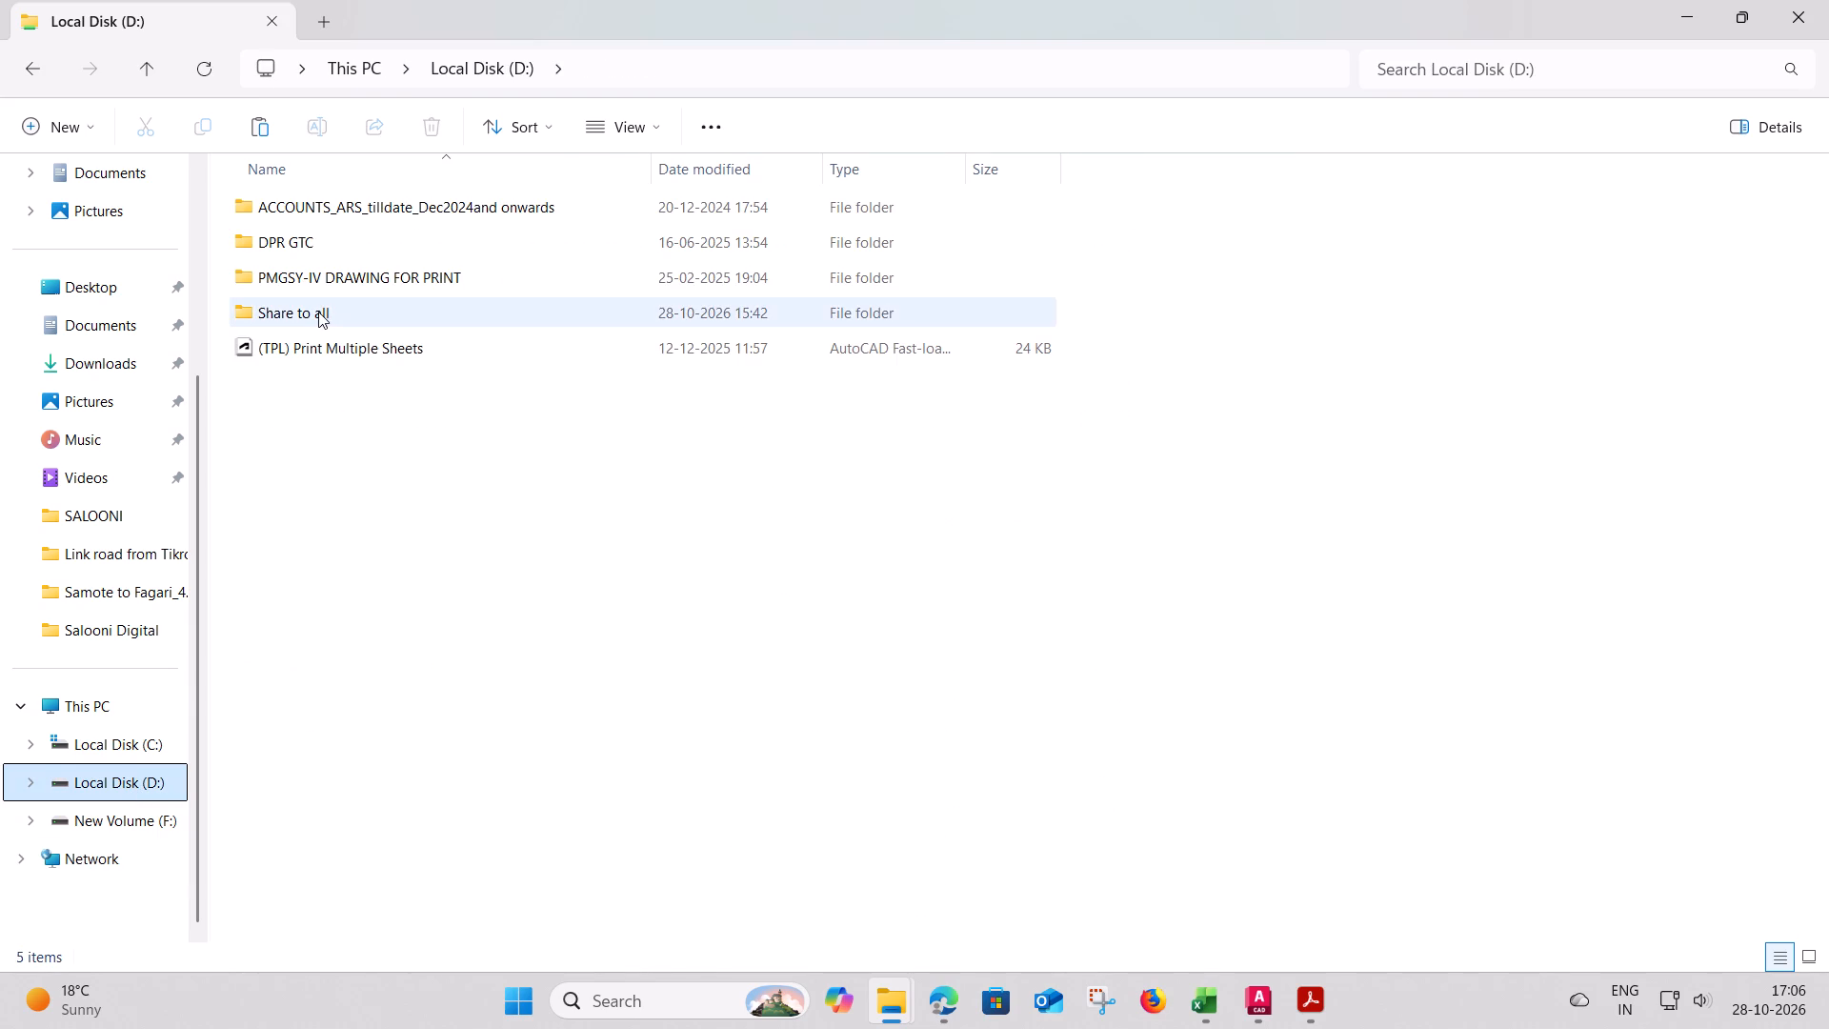
pyautogui.doubleClick(318, 312)
pyautogui.click(344, 239)
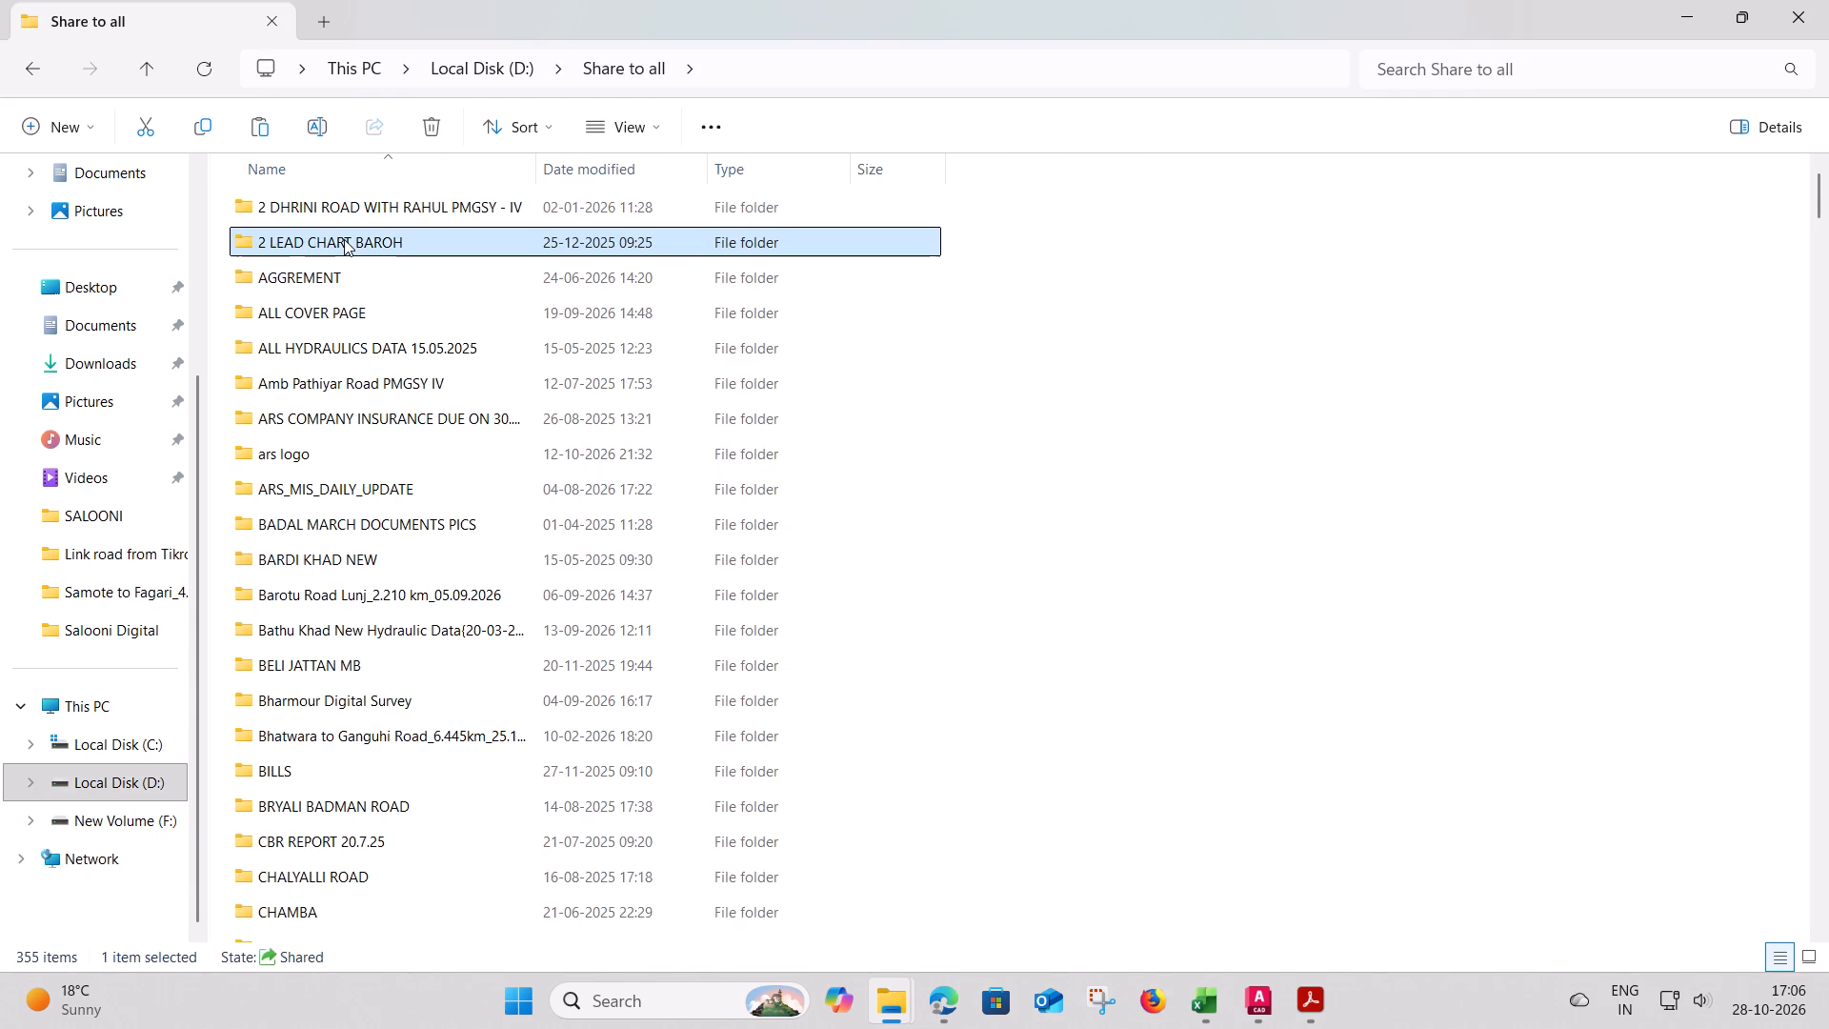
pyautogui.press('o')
pyautogui.doubleClick(338, 237)
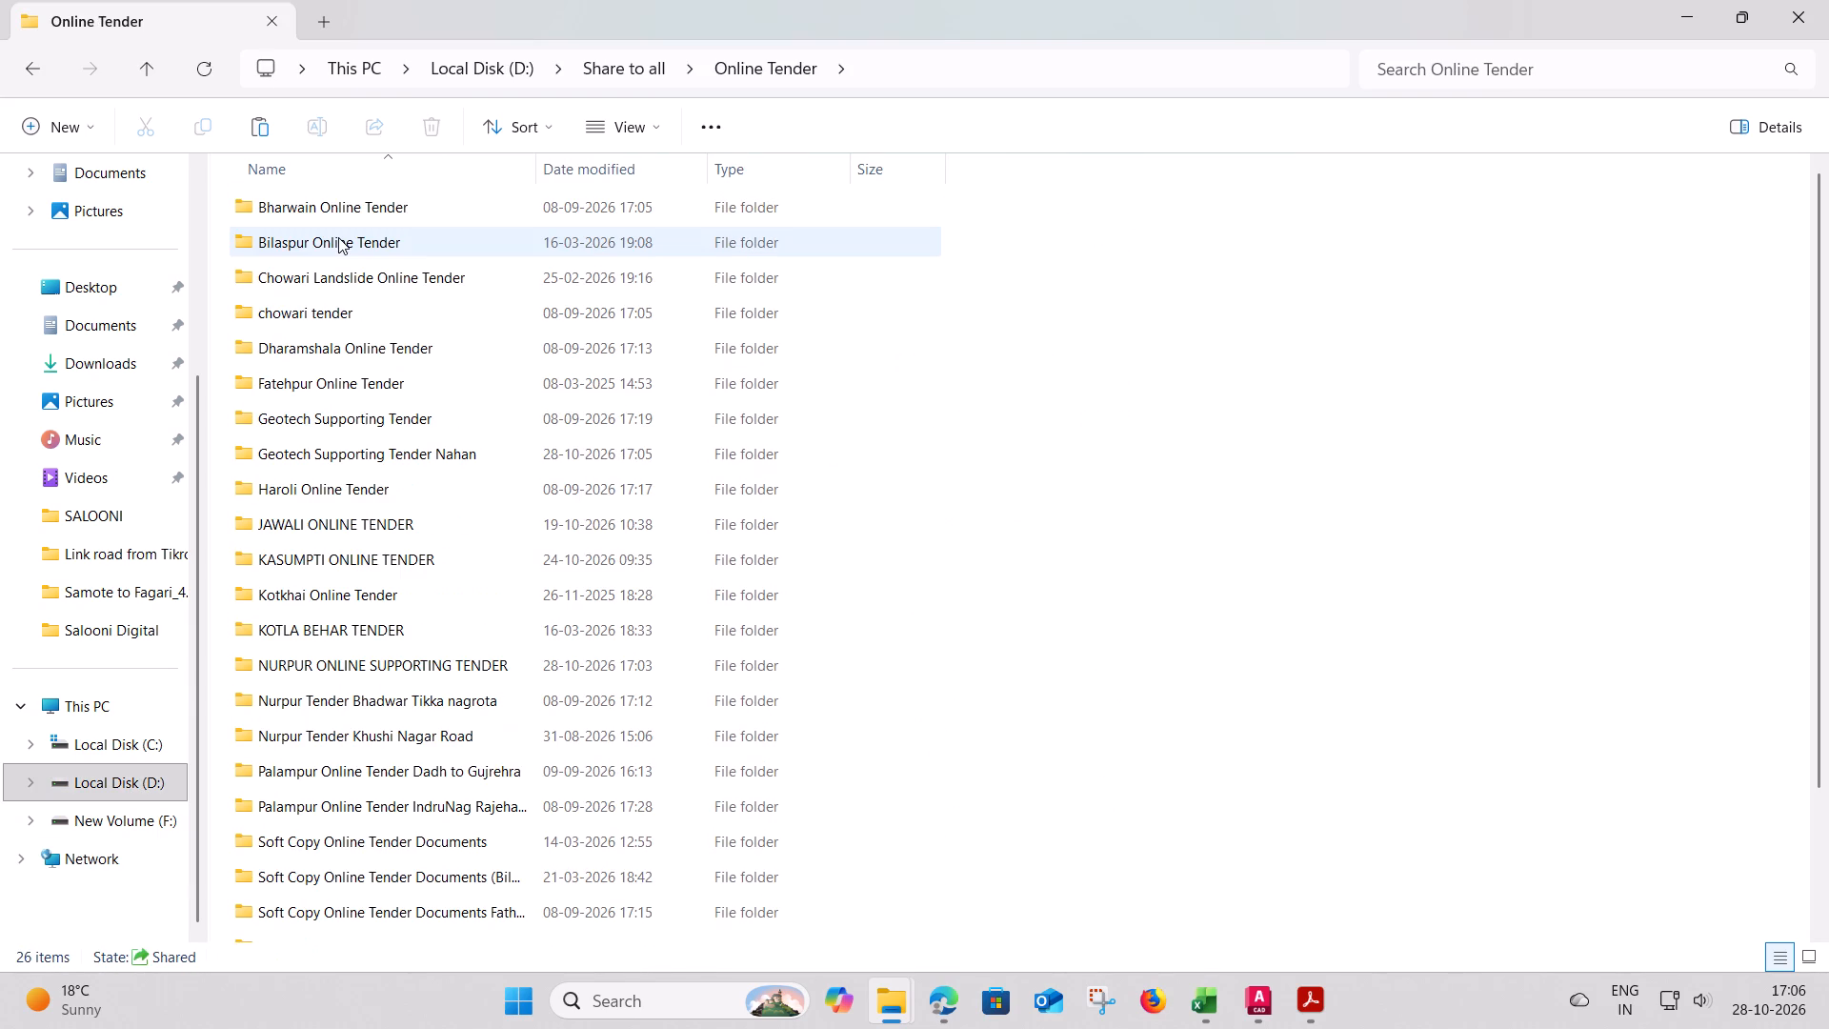
pyautogui.scroll(-5, 355, 669)
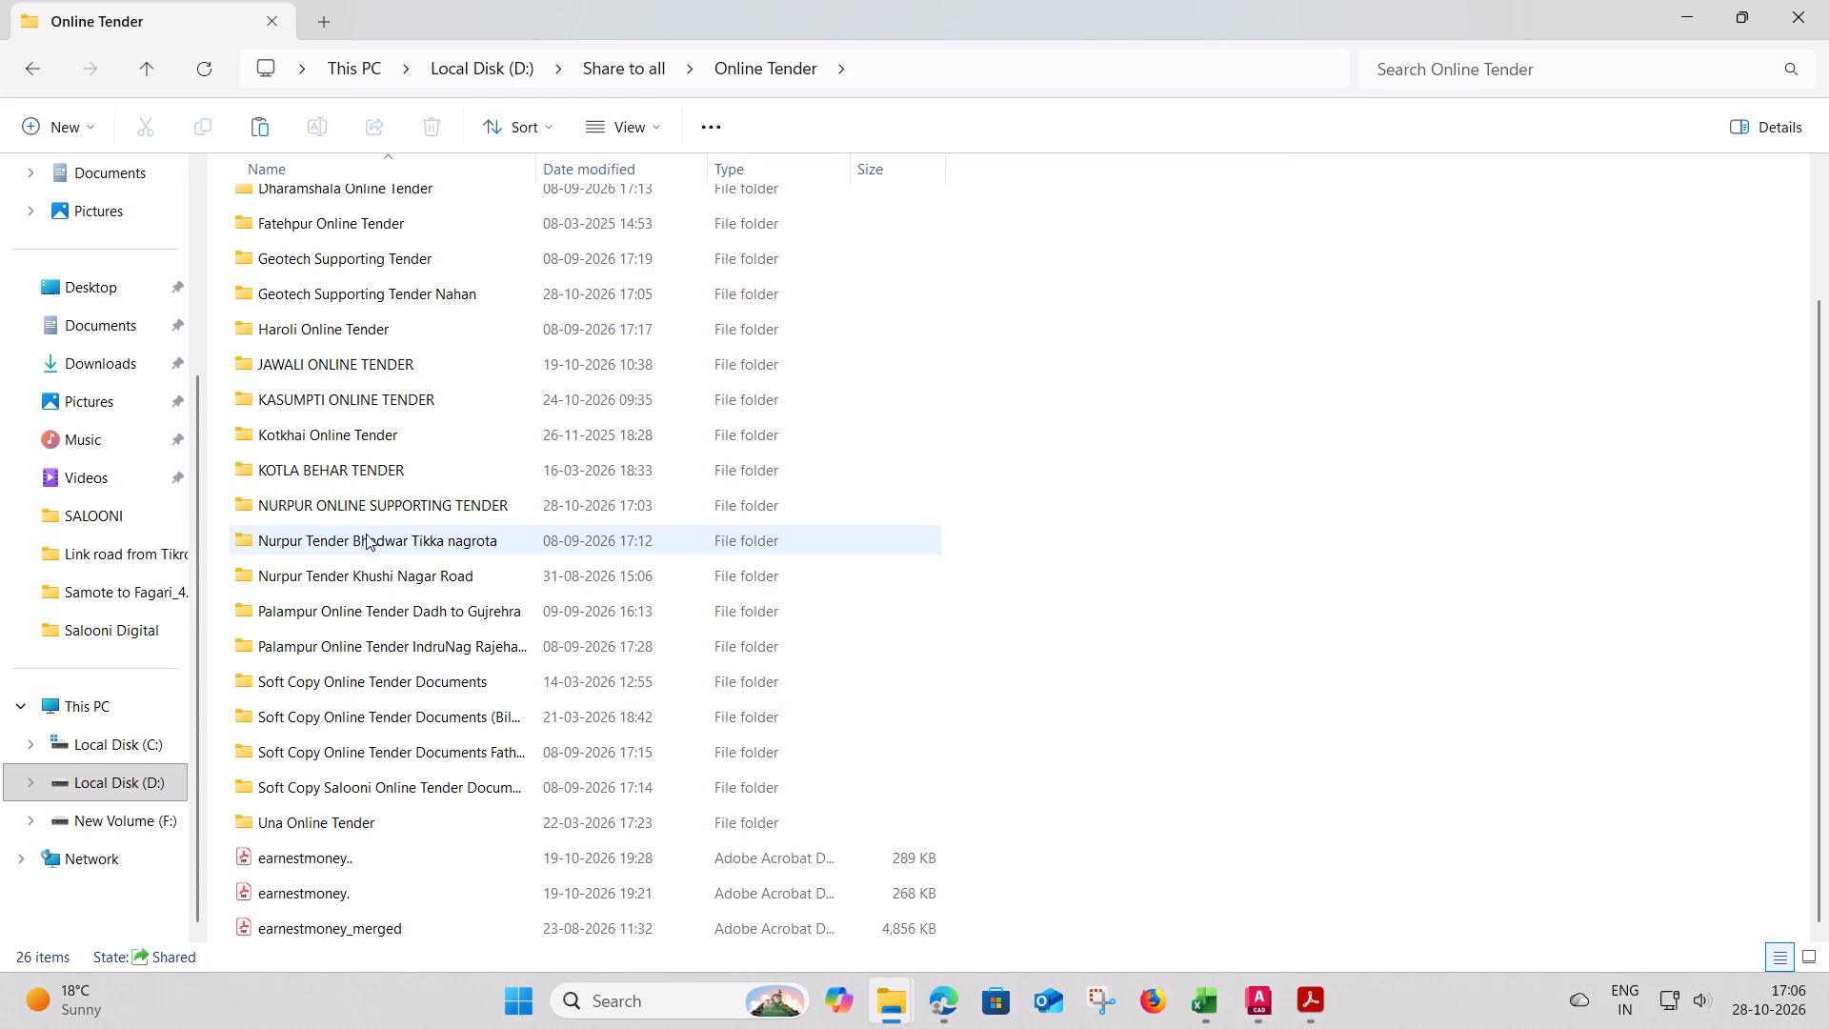
pyautogui.doubleClick(372, 506)
# Paste the copied RegistrationClass-CLicense file into NURPUR ONLINE SUPPORTING TENDER and return to the Geotech Supporting Tender Nahan window.
pyautogui.rightClick(344, 270)
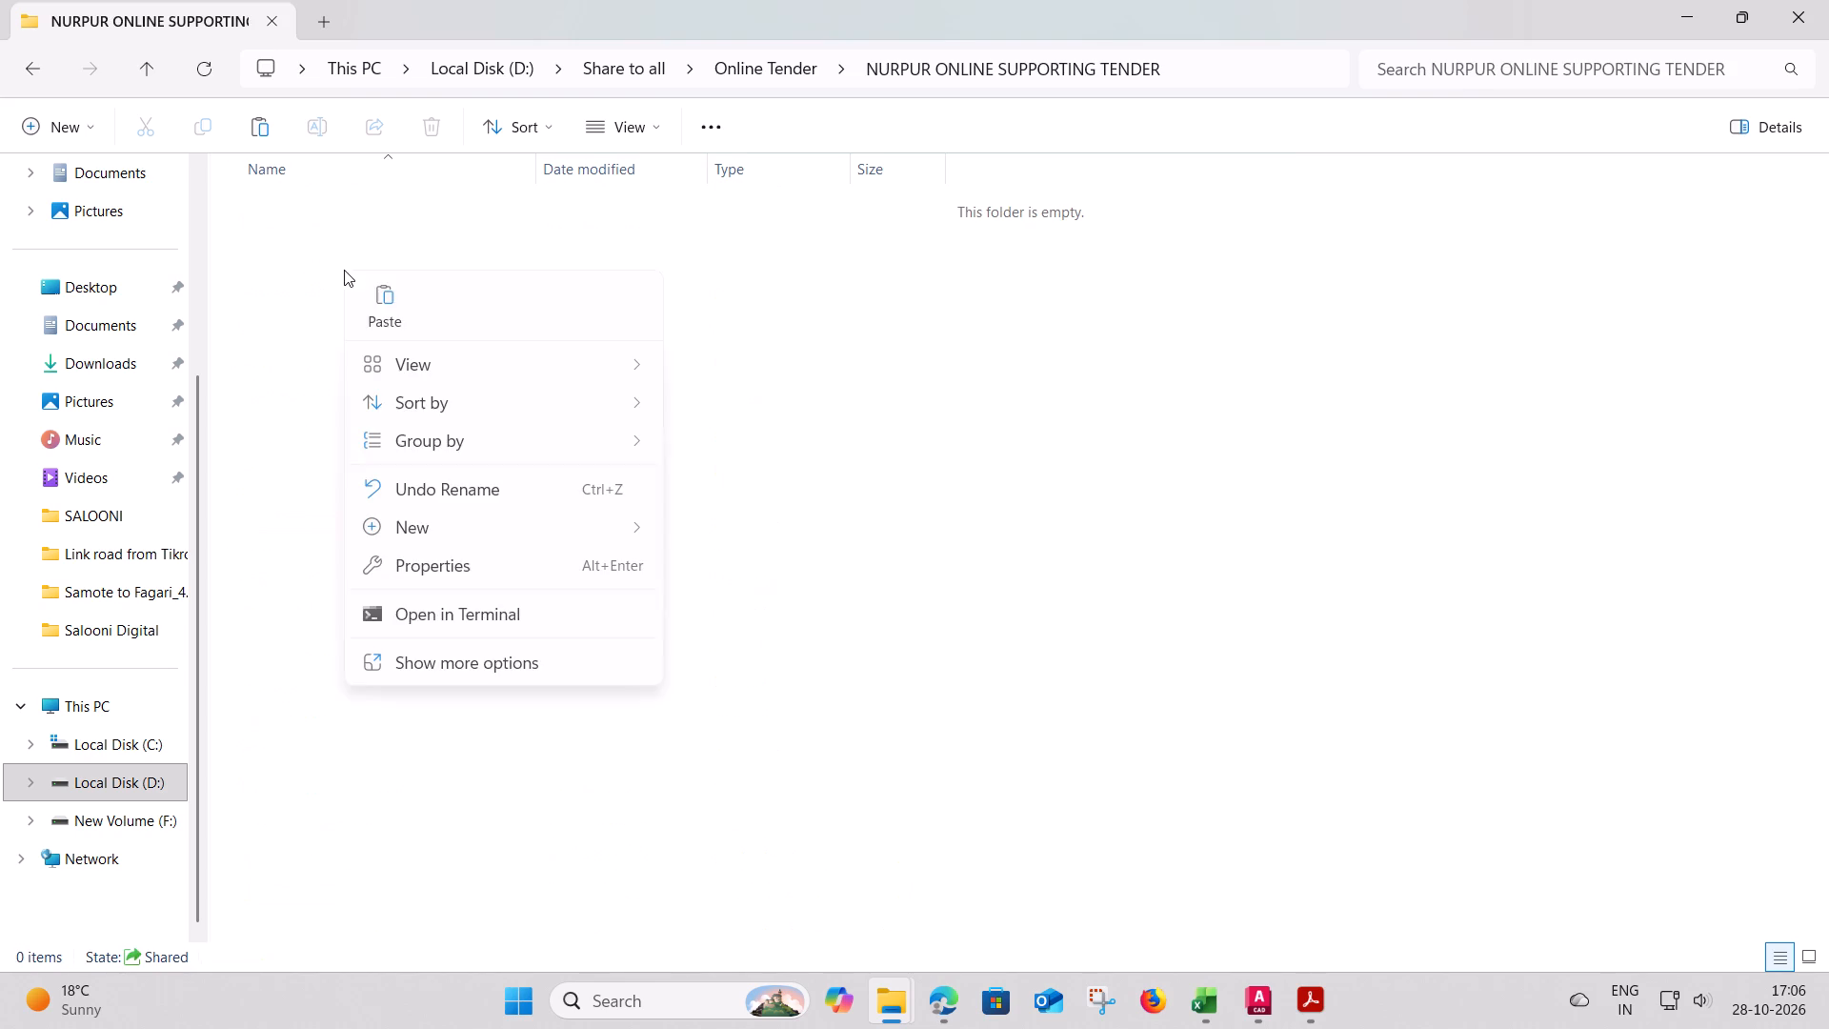
pyautogui.click(386, 317)
pyautogui.hotkey('alt', 'Tab')
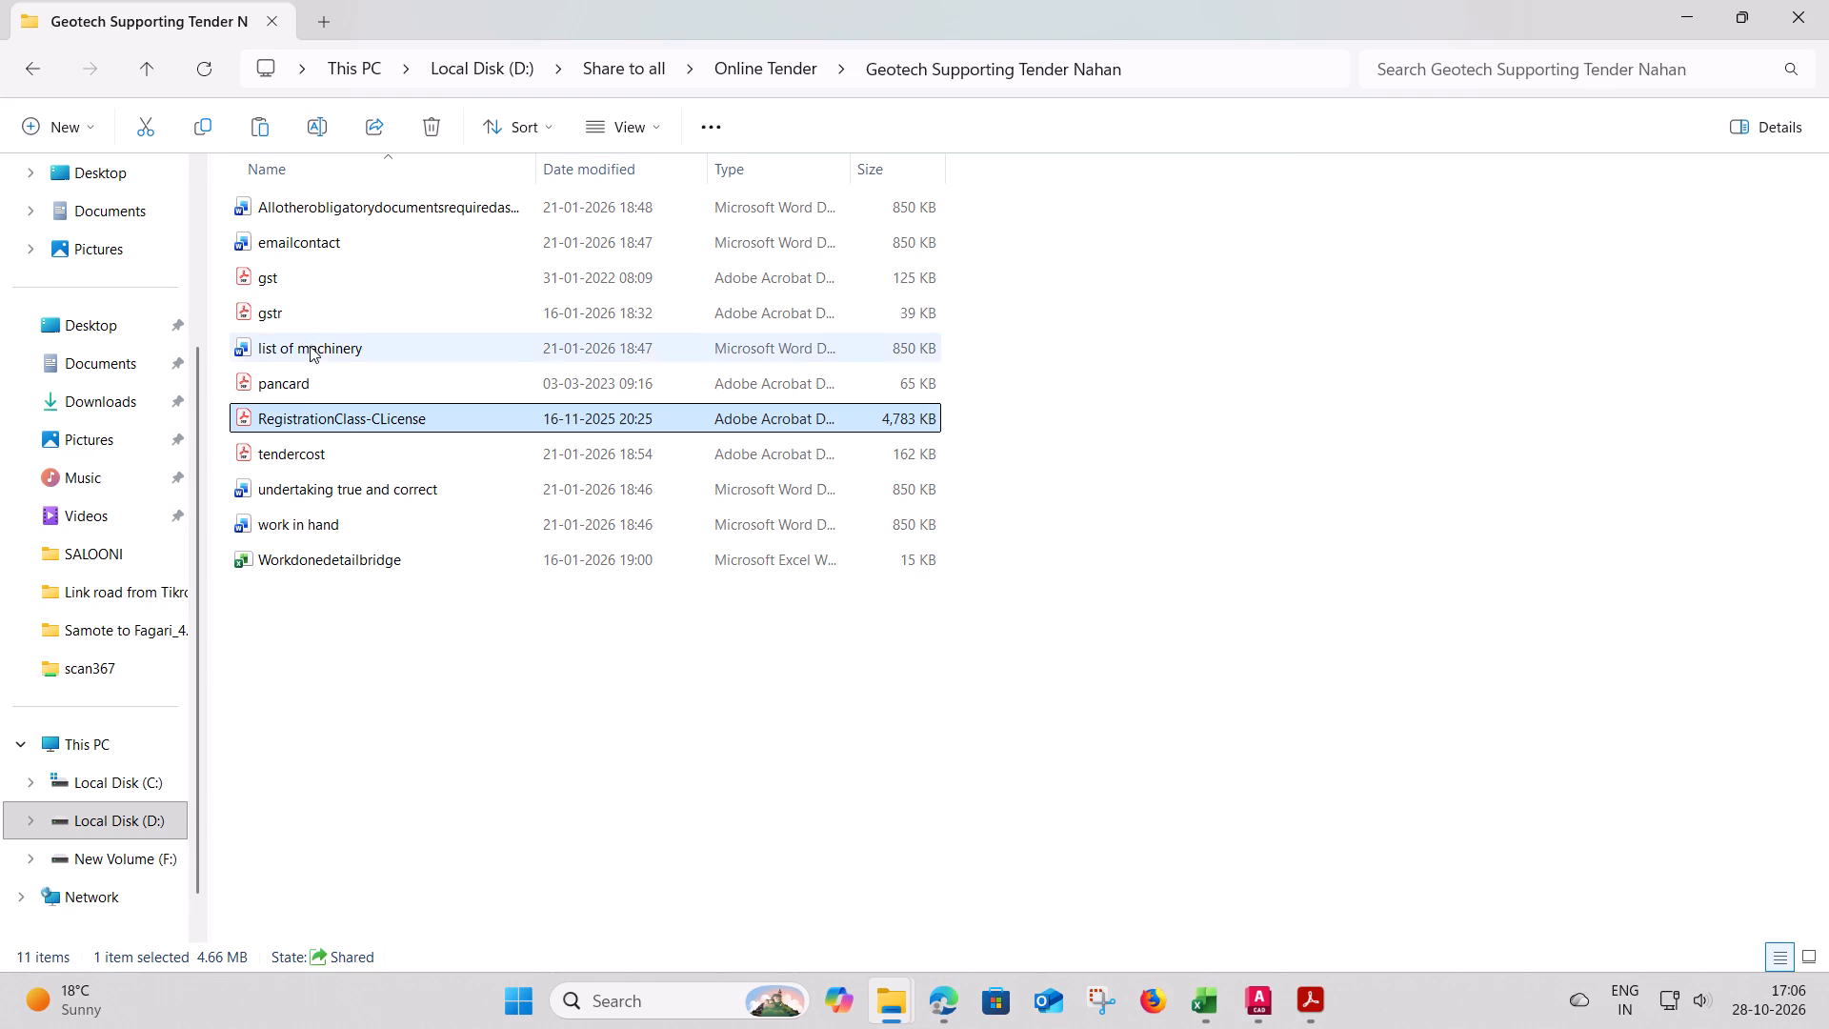
# Check the gst certificate in the Geotech Supporting Tender Nahan folder and copy the file into NURPUR ONLINE SUPPORTING TENDER.
pyautogui.doubleClick(312, 287)
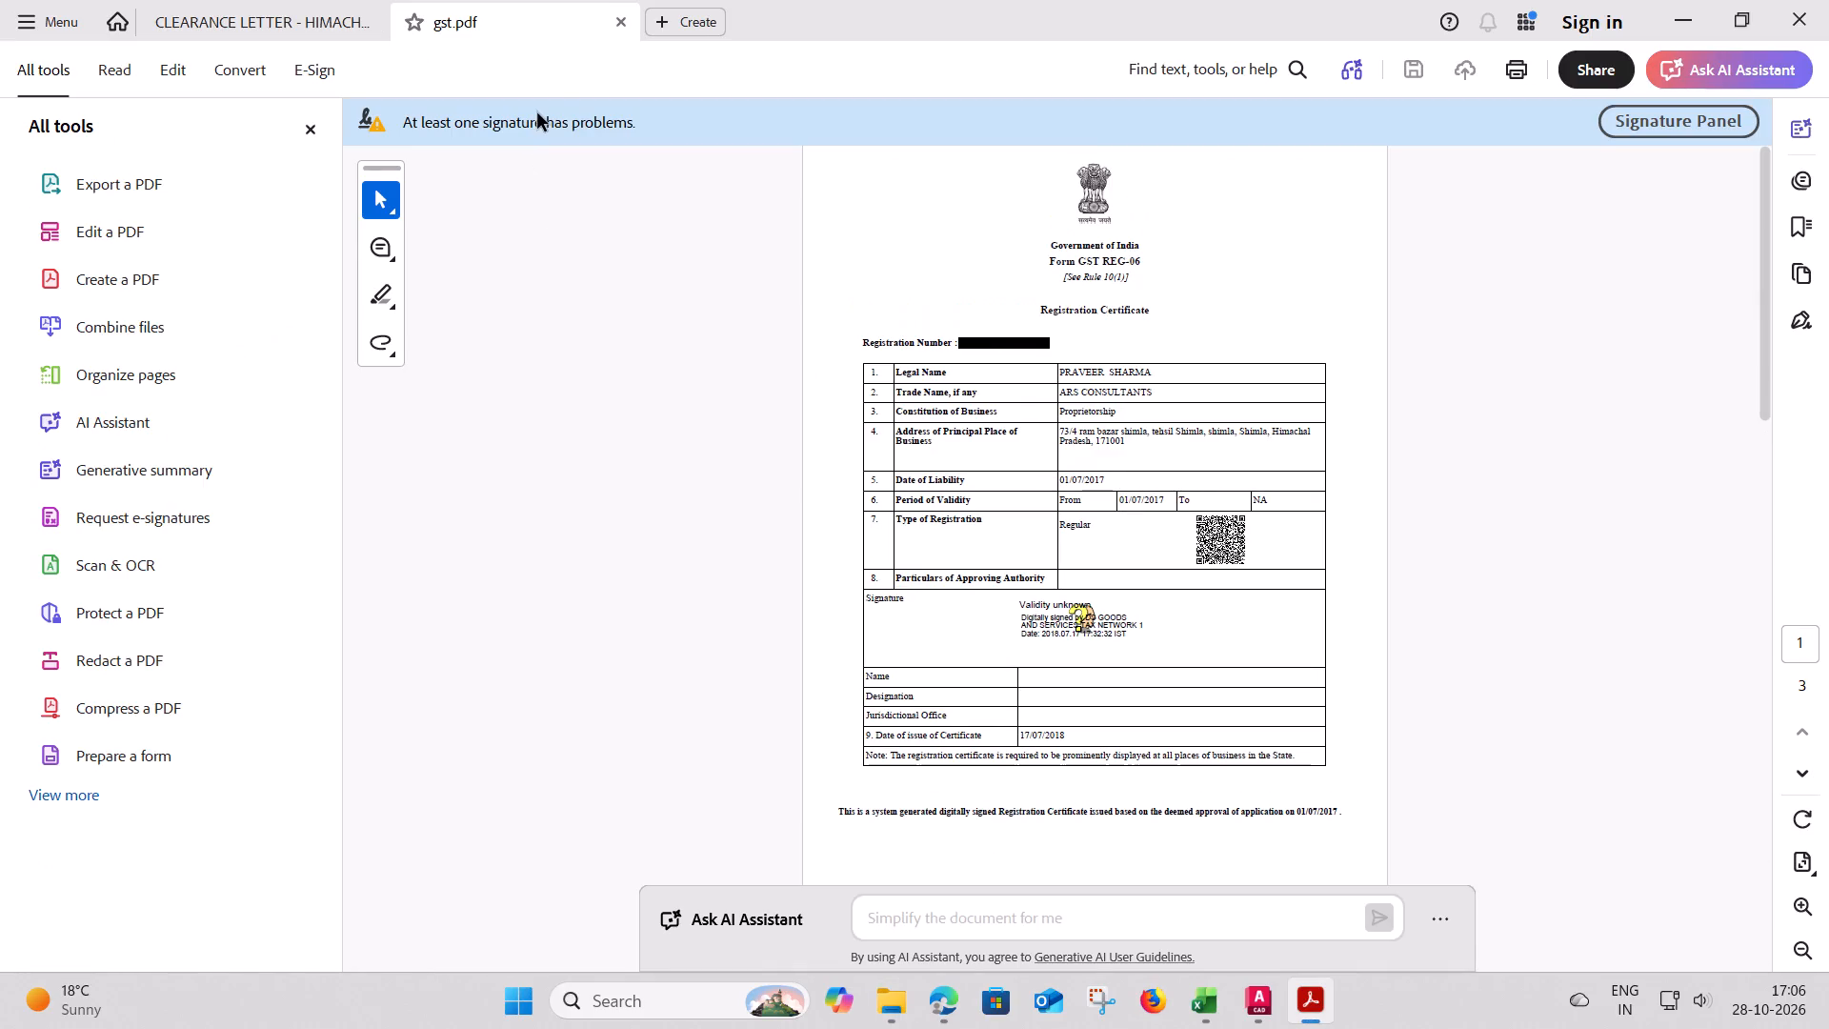
pyautogui.click(621, 23)
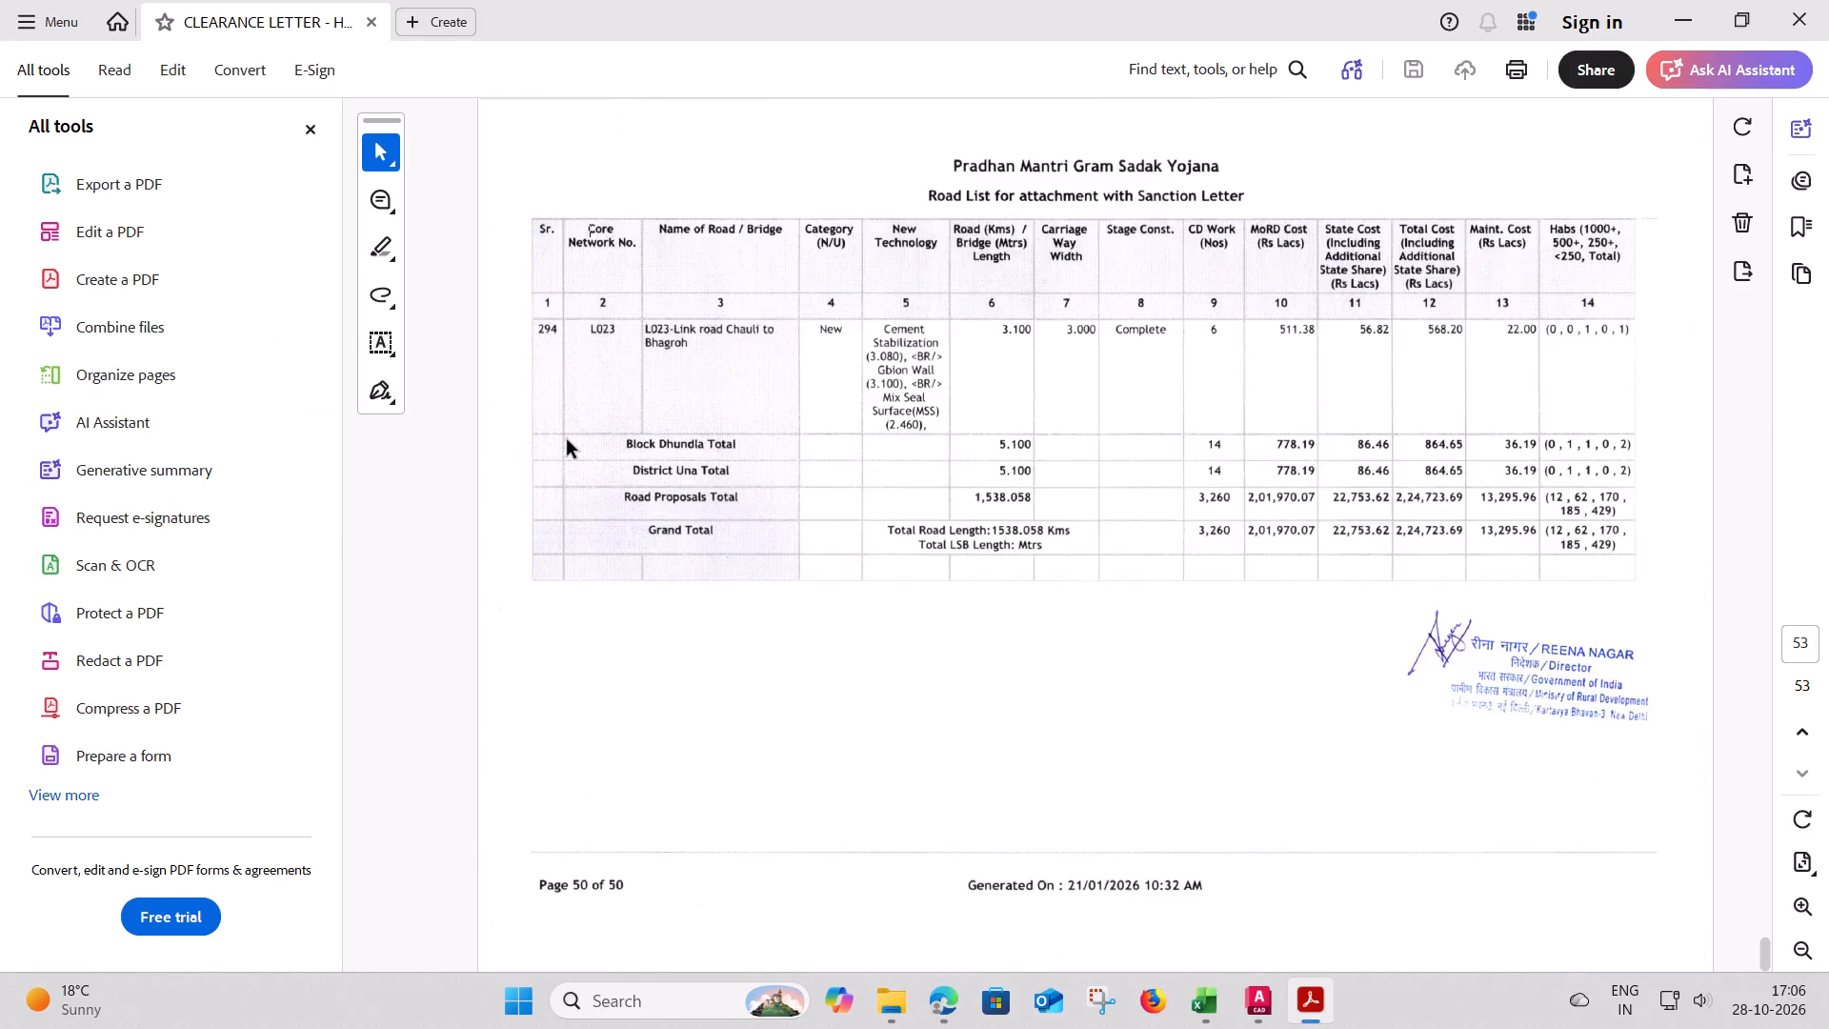
pyautogui.hotkey('alt', 'Tab')
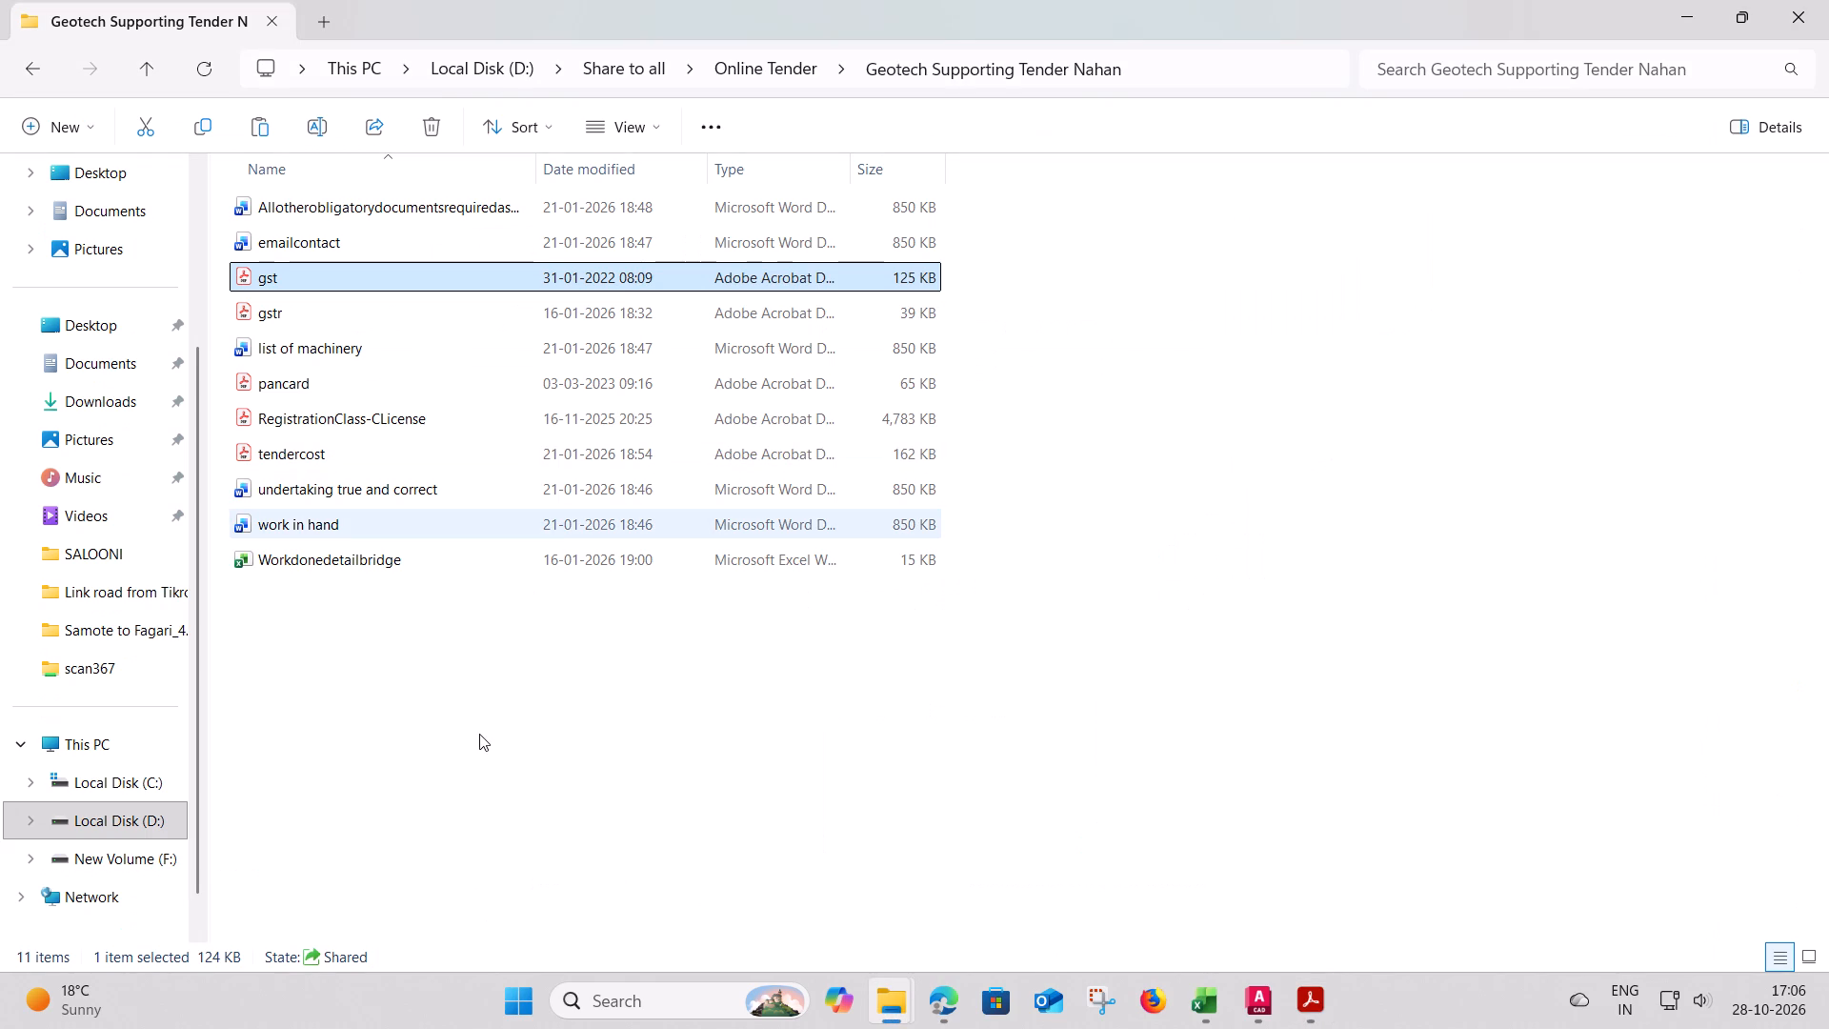
pyautogui.hotkey('ctrl', 'c')
pyautogui.hotkey('alt', 'Tab')
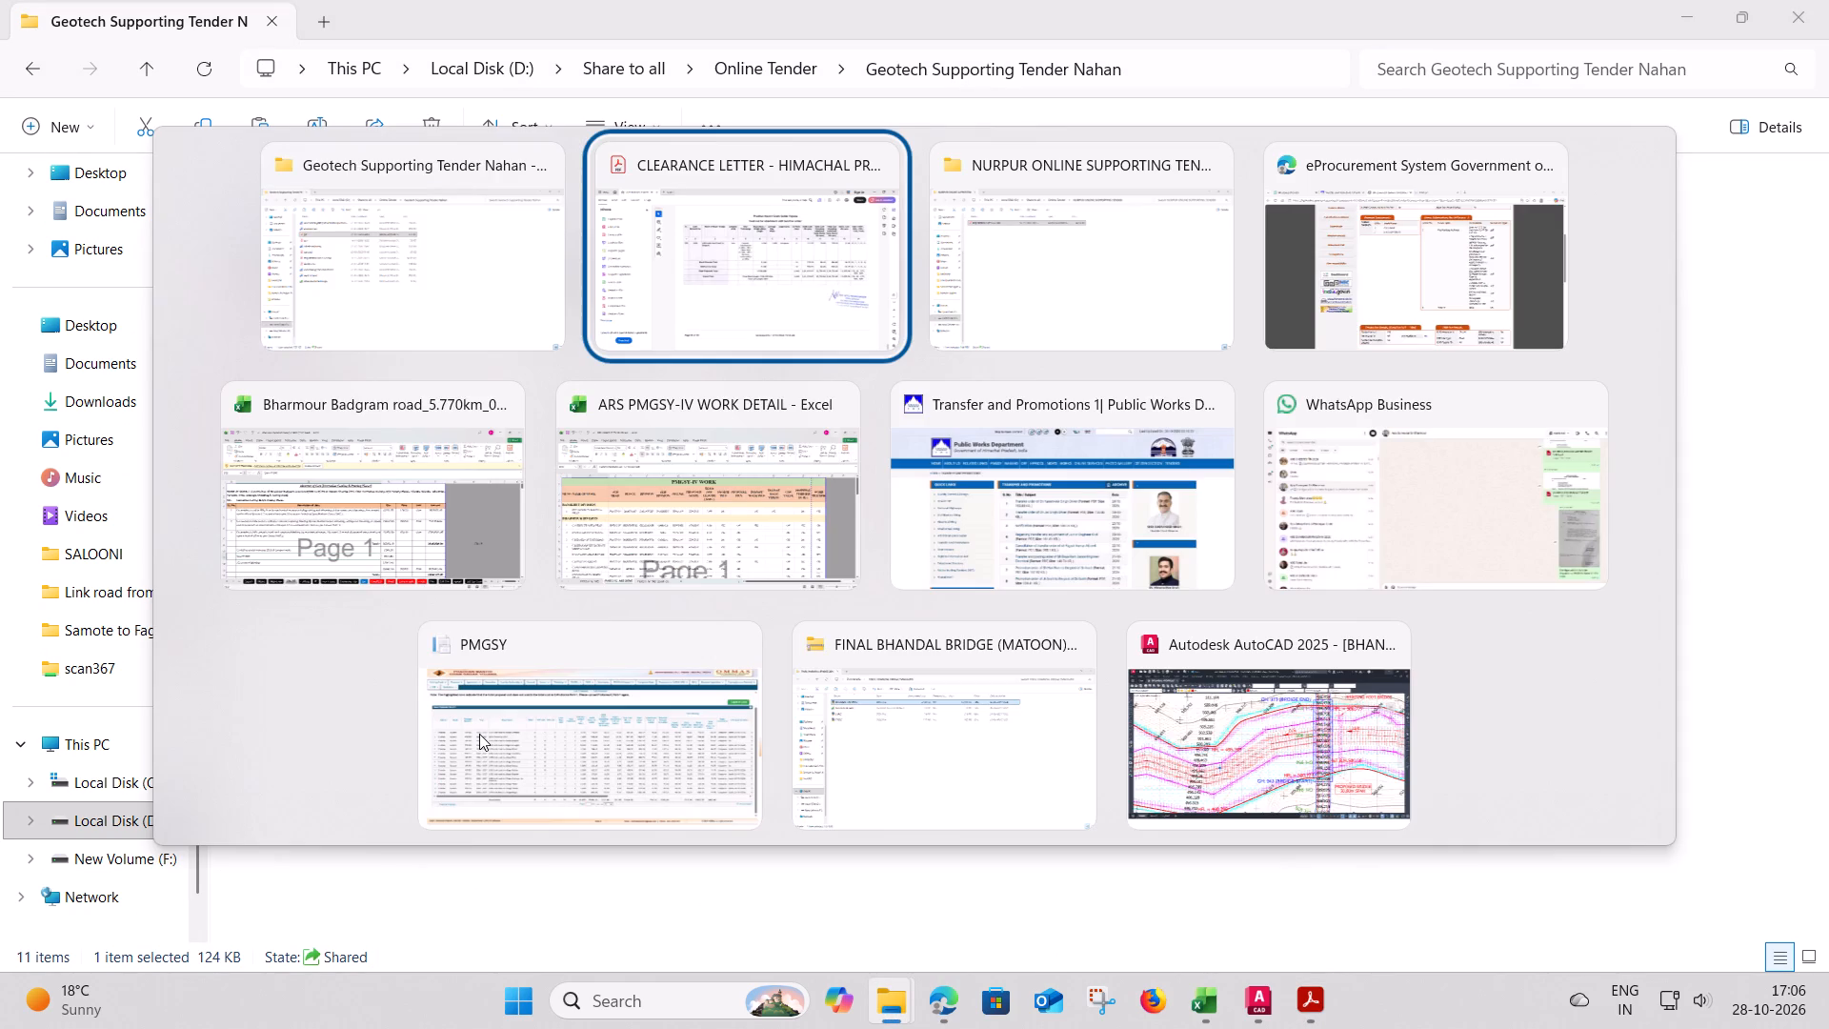
pyautogui.hotkey('alt', 'Tab')
pyautogui.rightClick(371, 271)
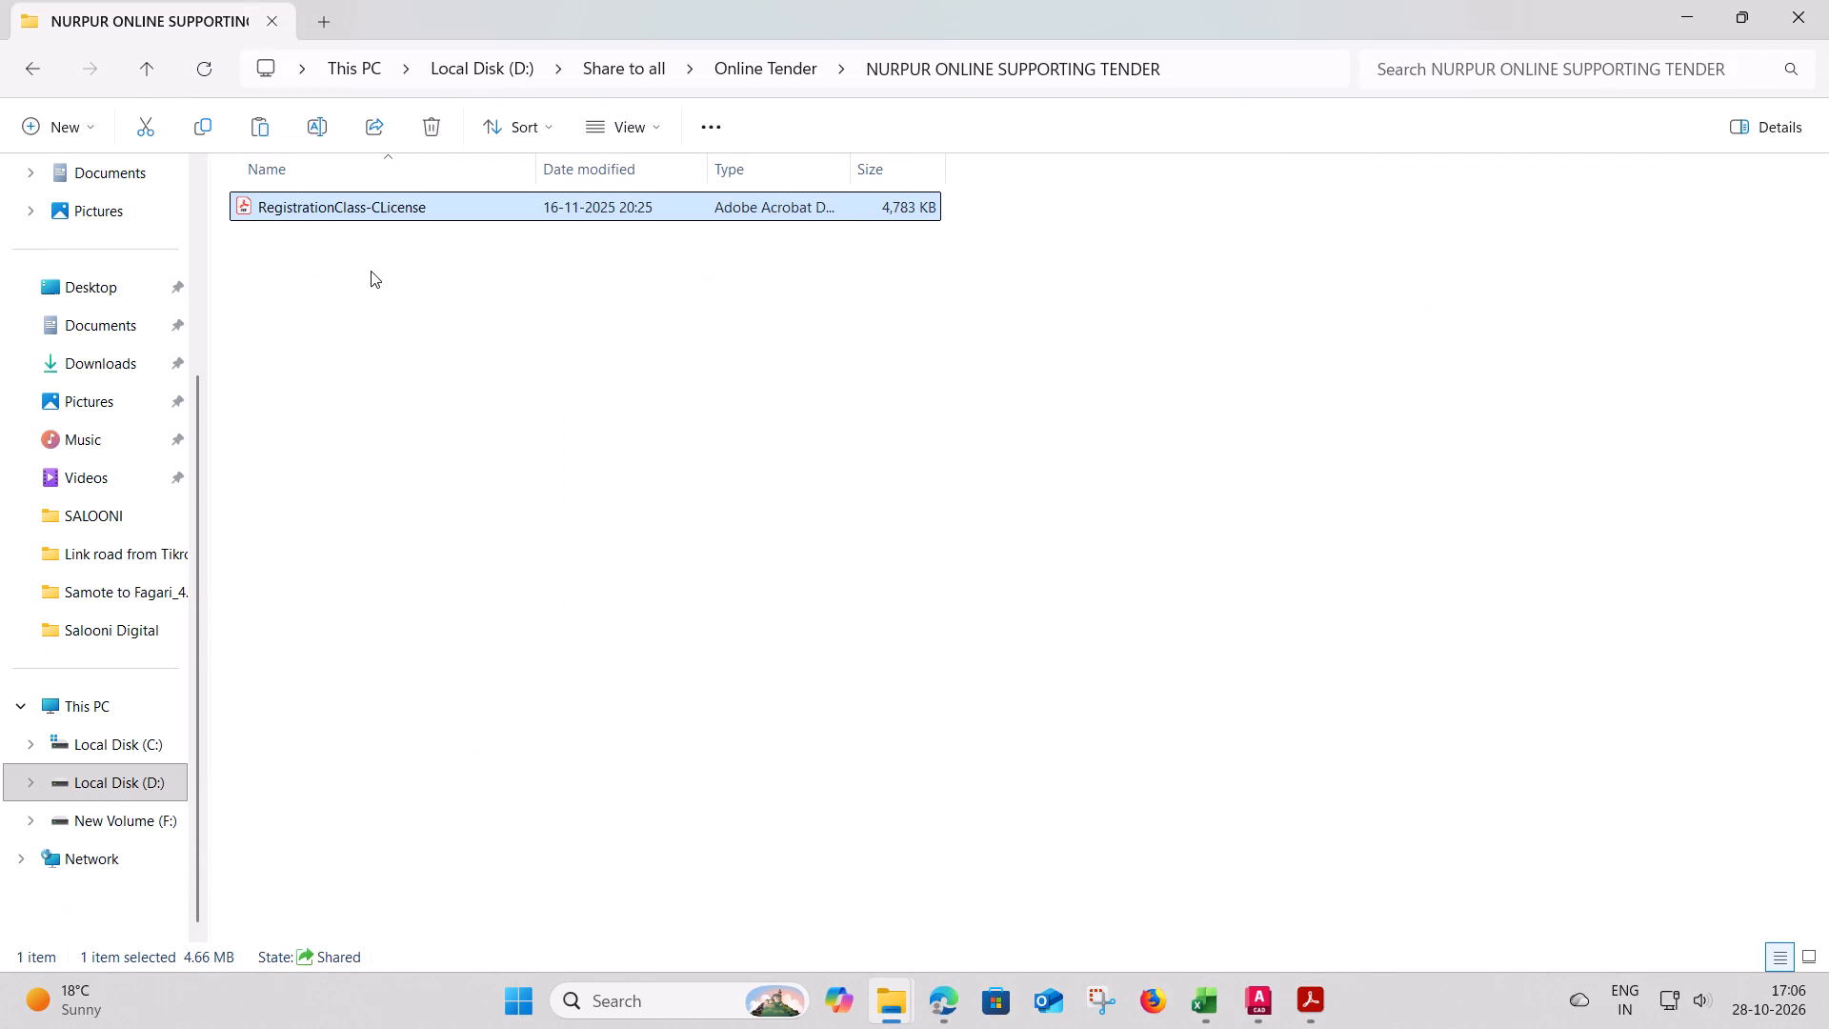
pyautogui.click(406, 318)
# Copy the emailcontact Word document from Geotech Supporting Tender Nahan into the NURPUR ONLINE SUPPORTING TENDER folder.
pyautogui.hotkey('alt', 'Tab')
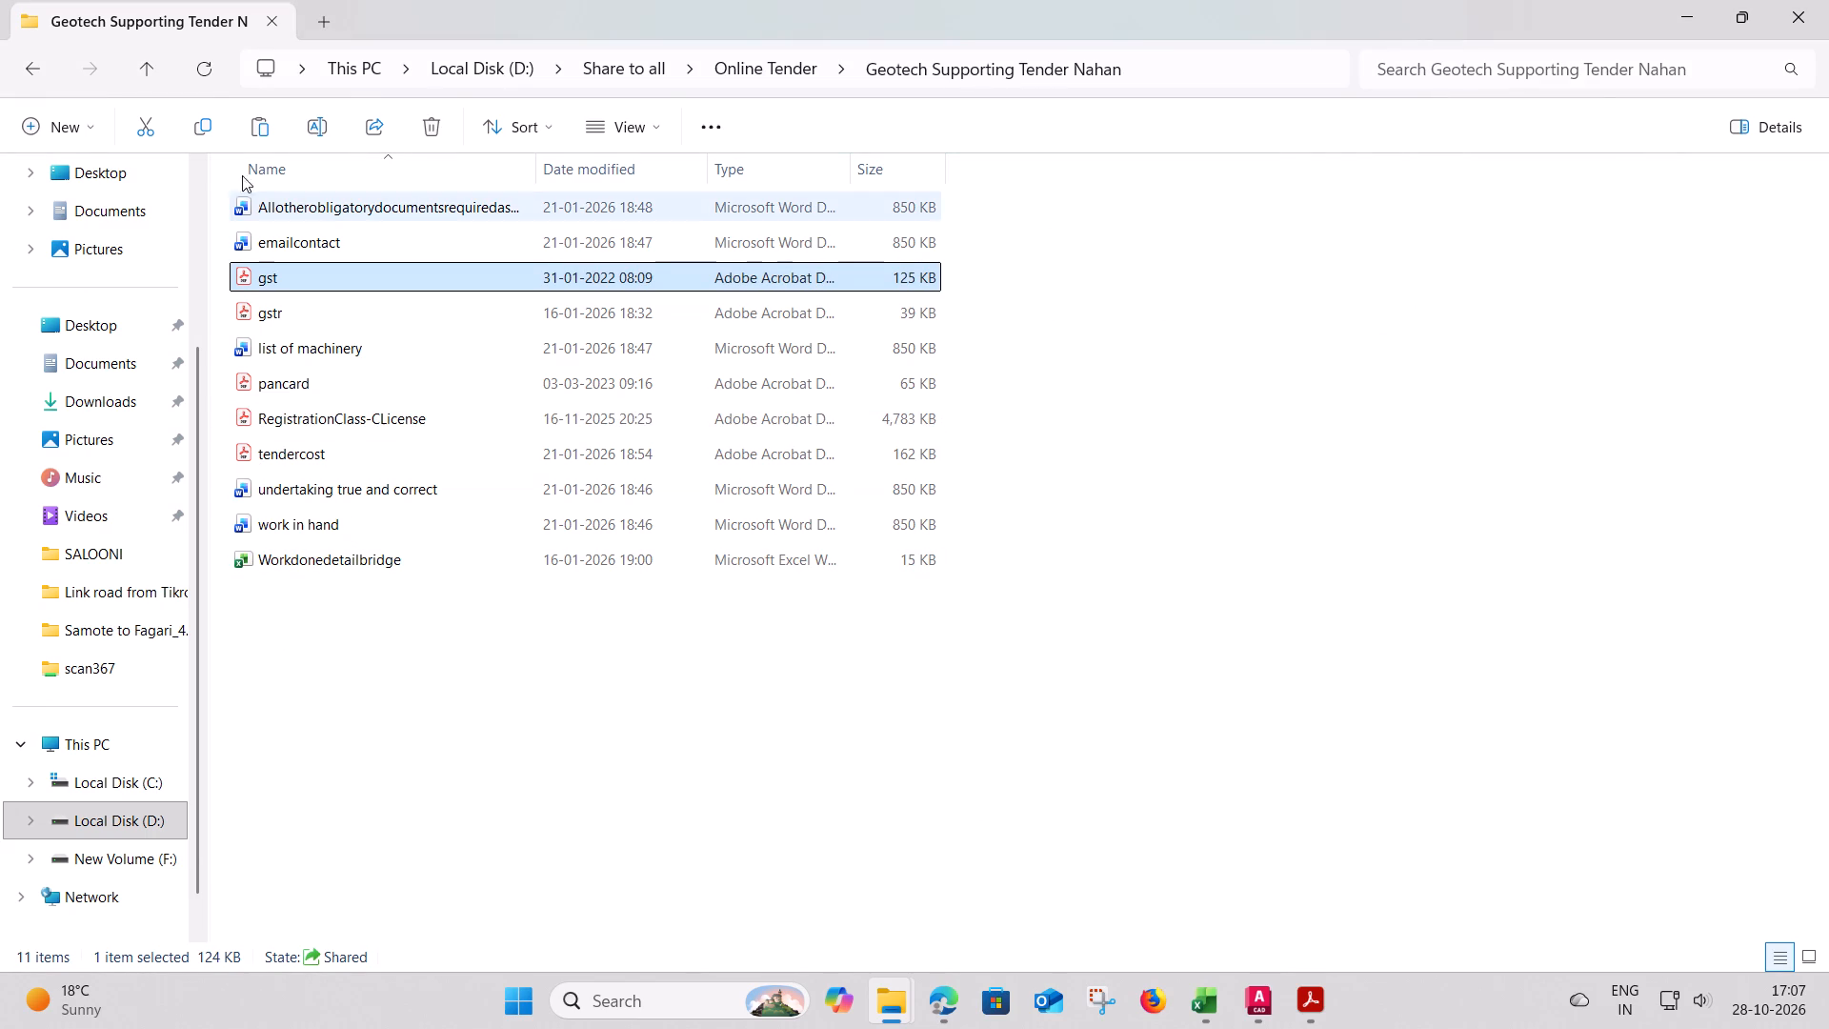
pyautogui.click(290, 238)
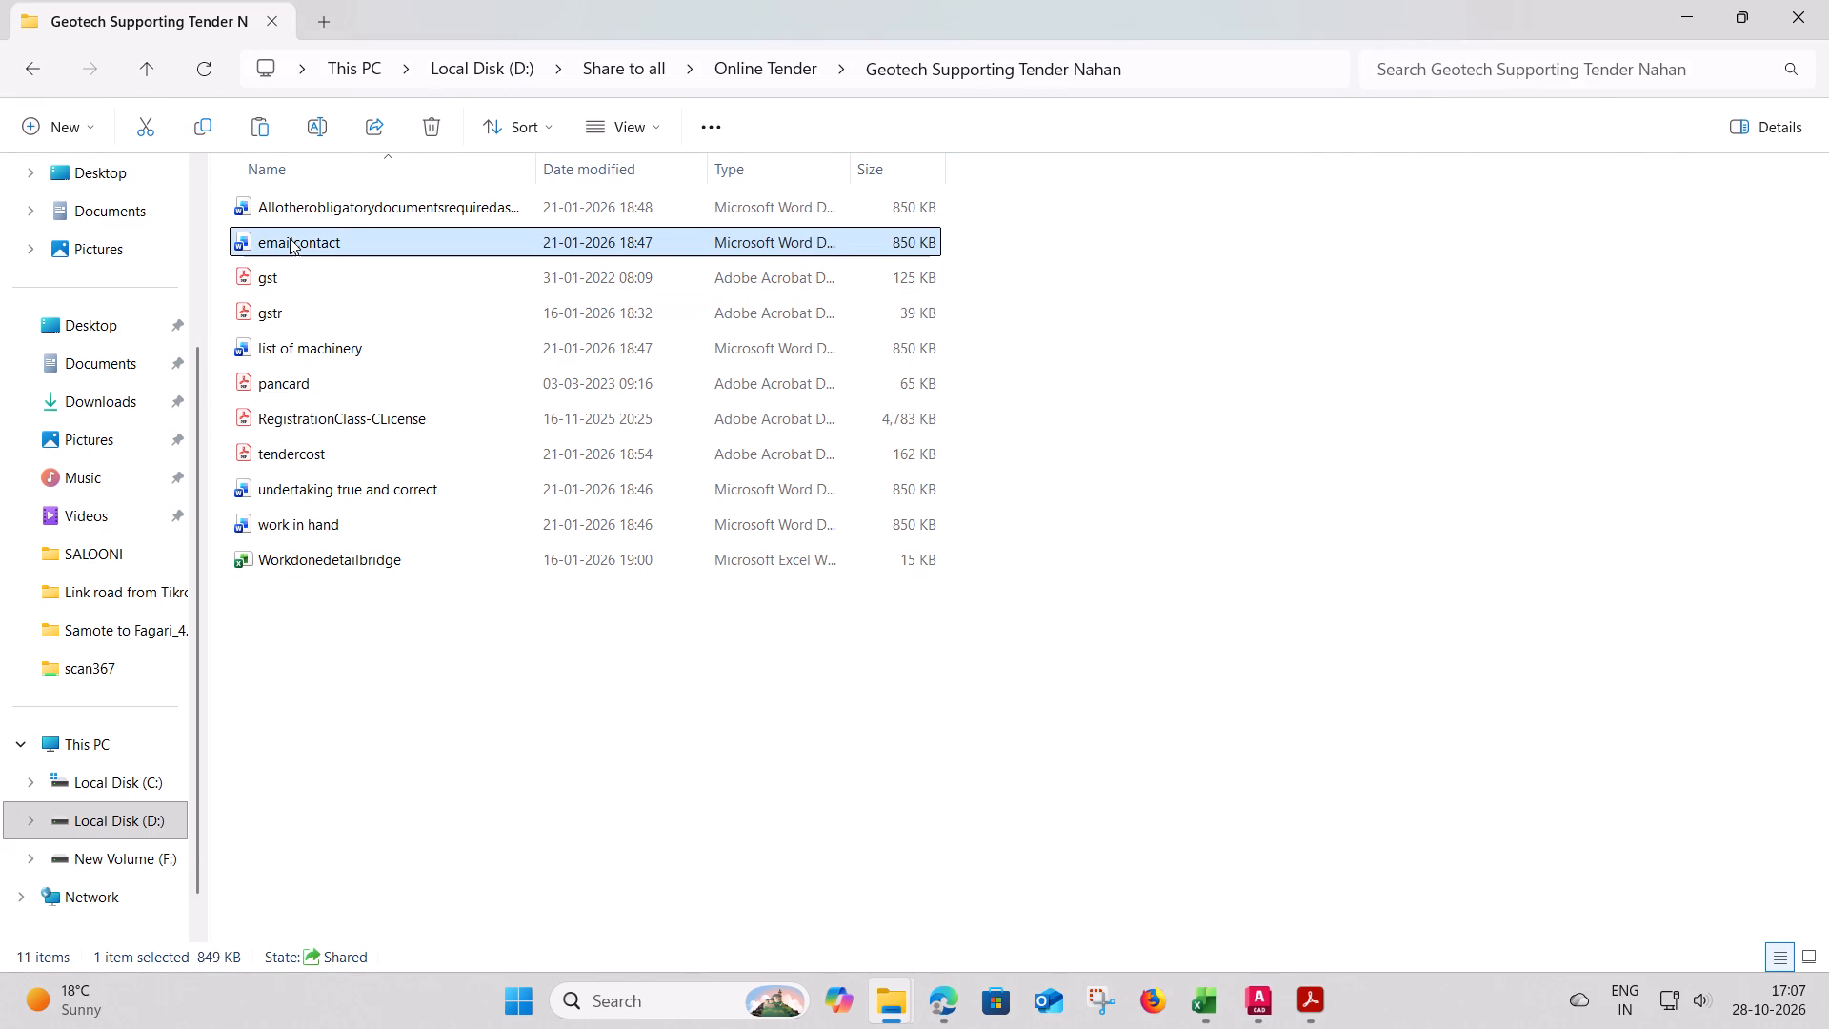
pyautogui.hotkey('ctrl', 'c')
pyautogui.hotkey('alt', 'Tab')
pyautogui.rightClick(316, 314)
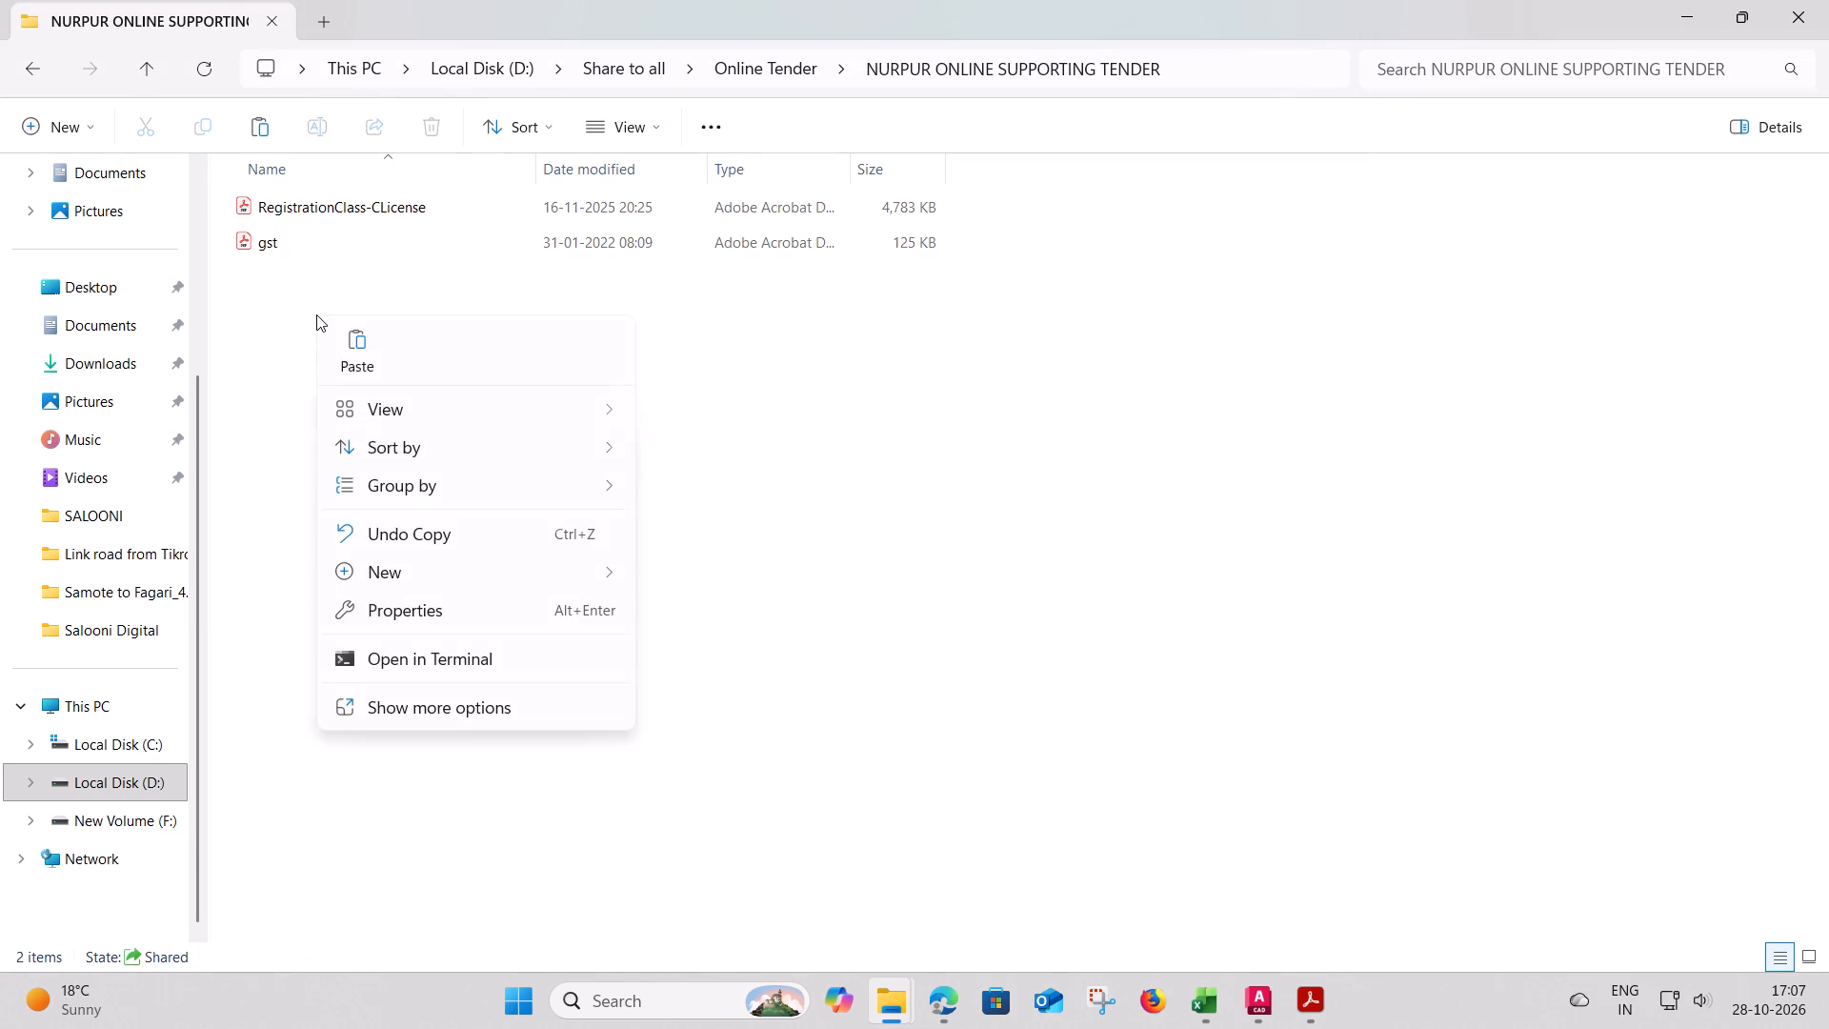
pyautogui.click(353, 355)
# Open AllotherobligatorydocumentsrequiredasperGCC from the Geotech Supporting Tender folder, compare it with the tender's Covers Information, and close it.
pyautogui.hotkey('alt', 'Tab')
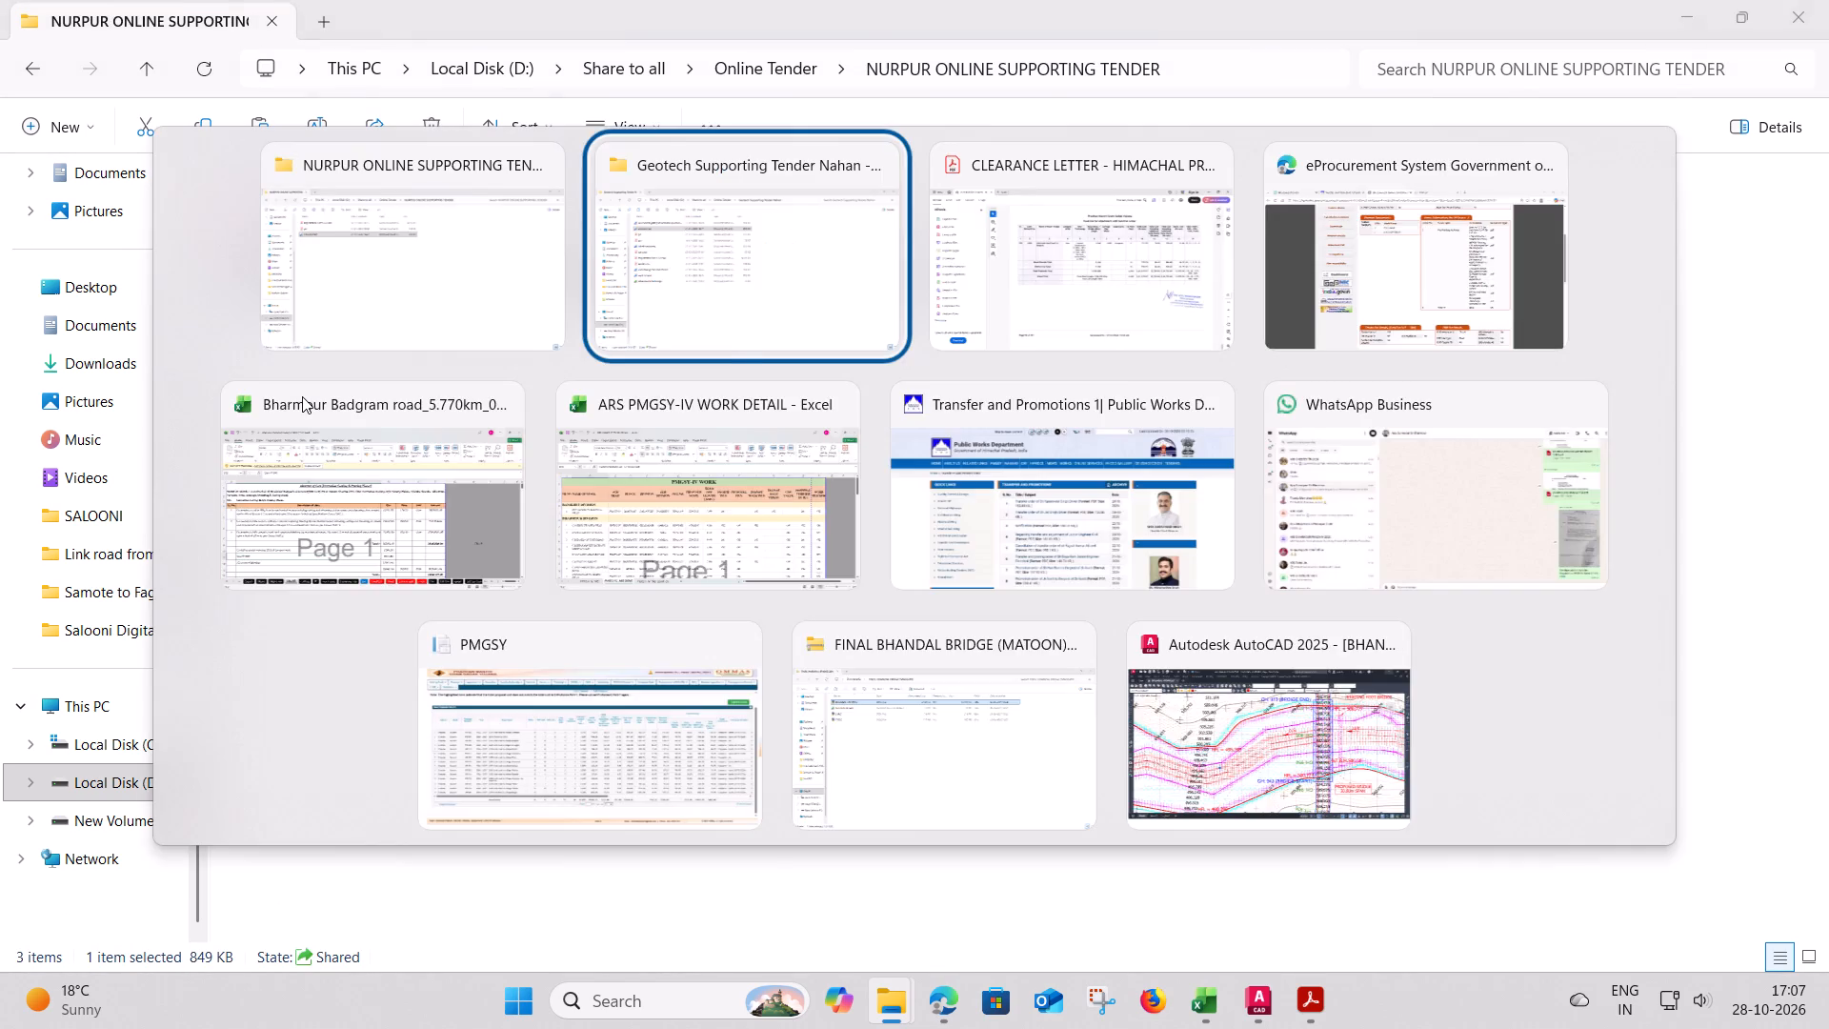
pyautogui.click(142, 69)
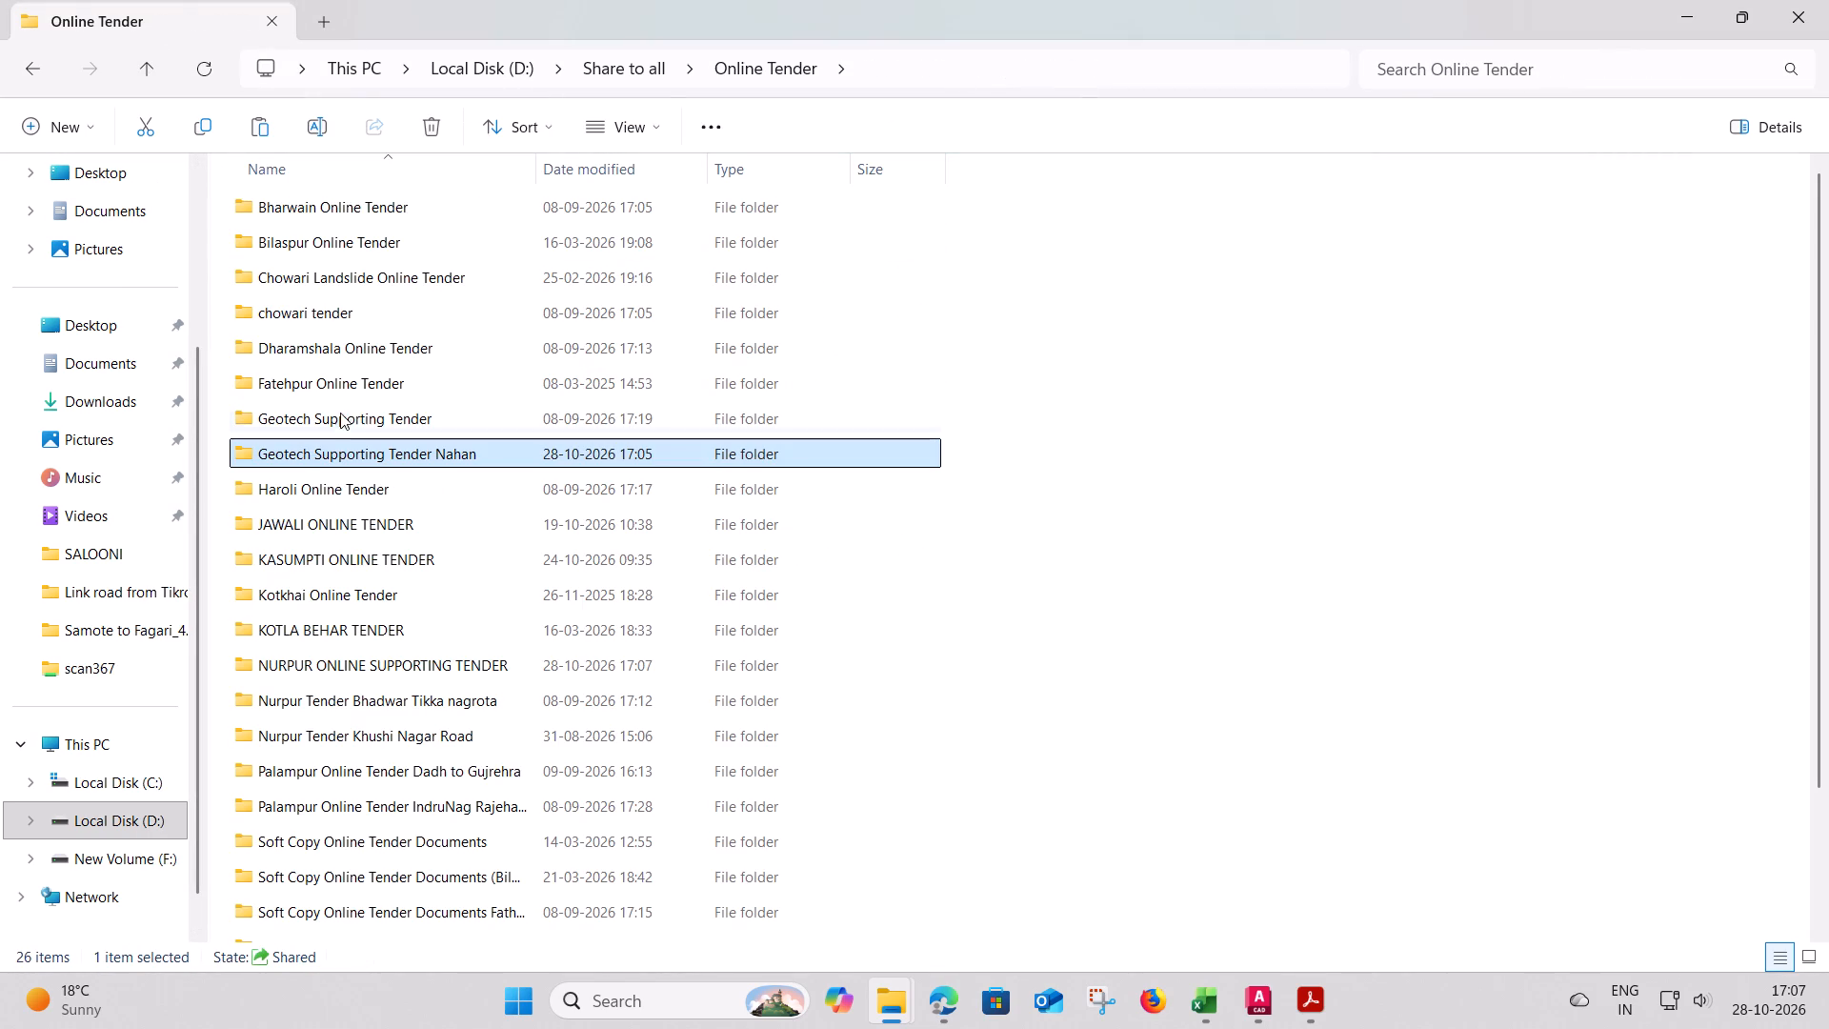
pyautogui.doubleClick(359, 415)
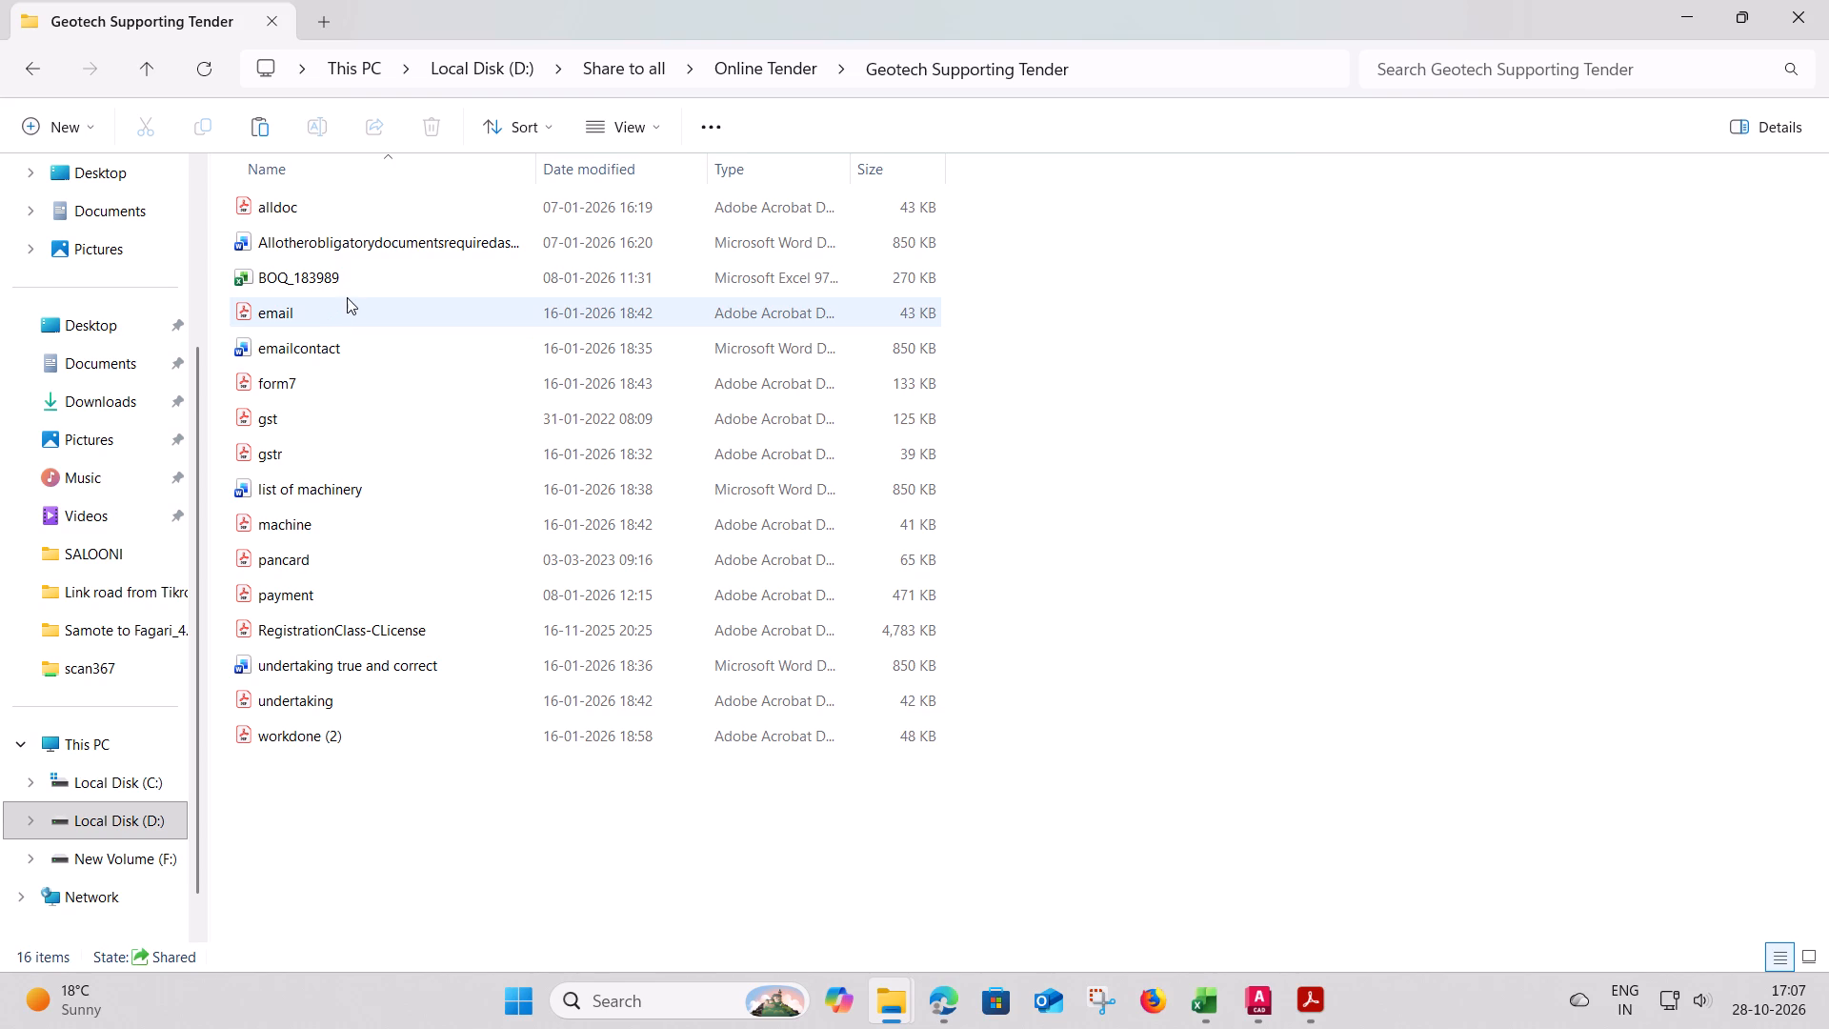
pyautogui.doubleClick(297, 243)
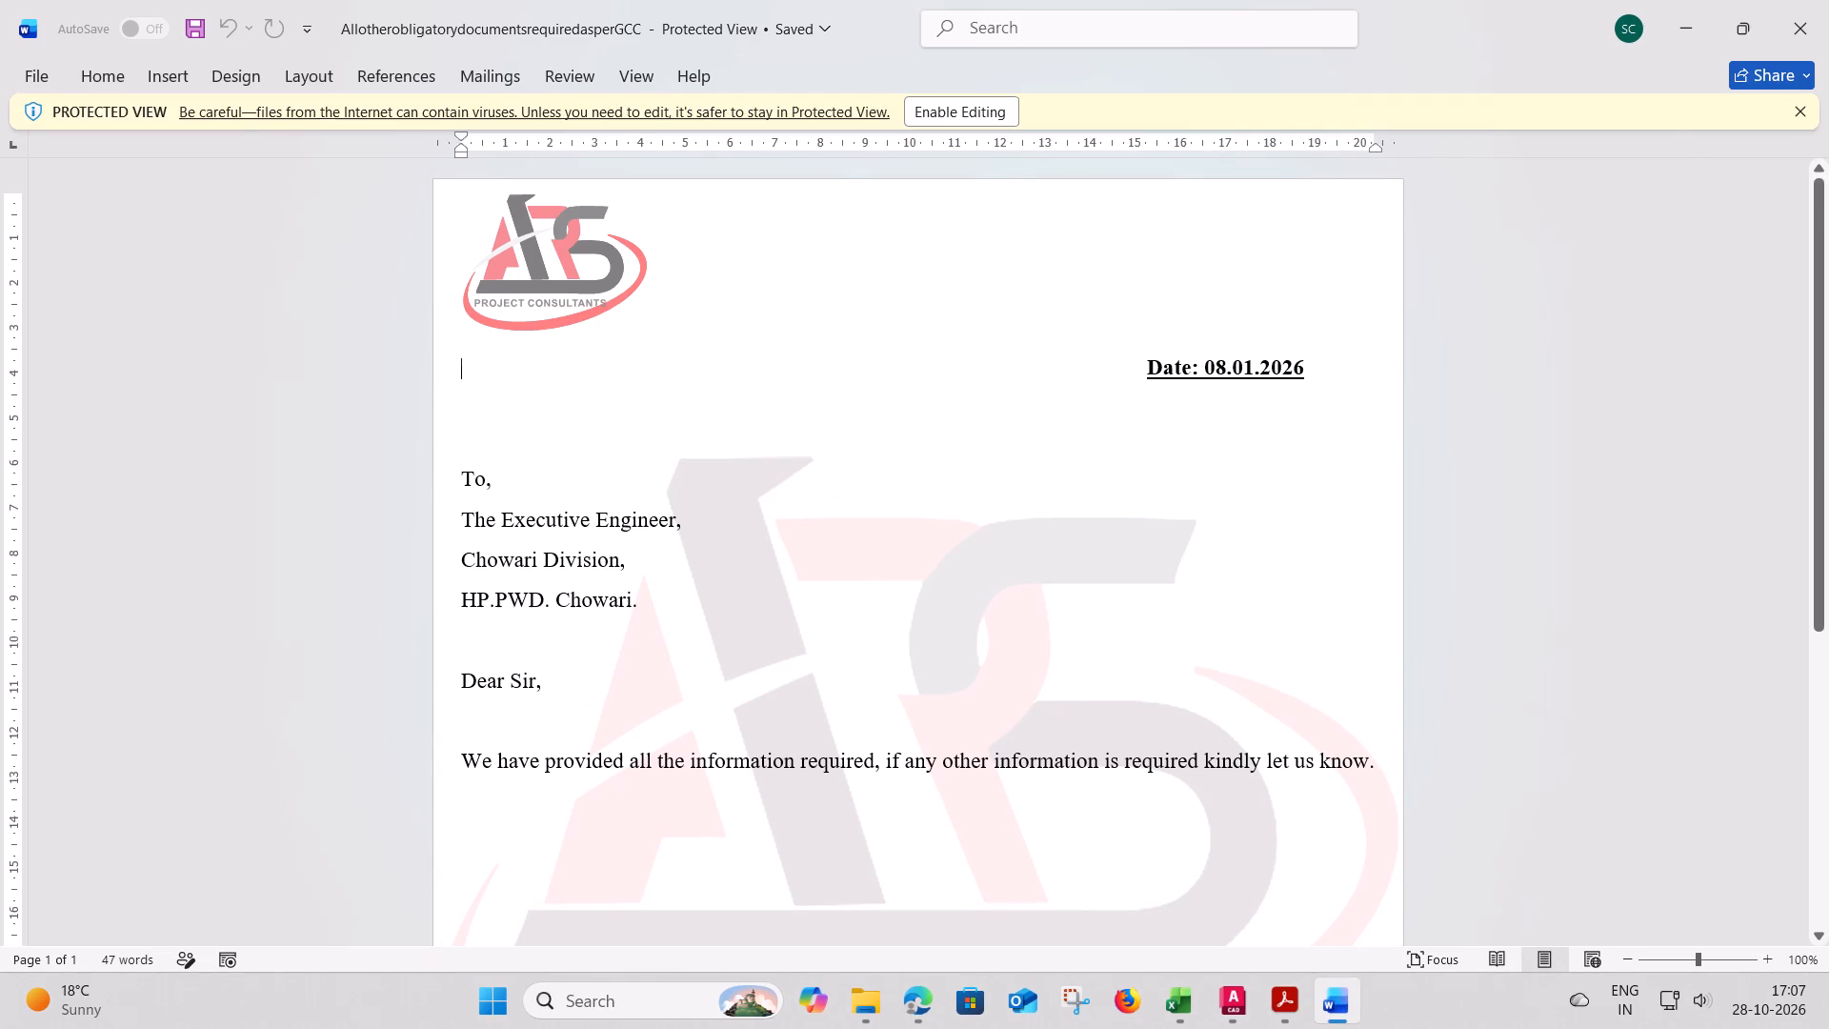
pyautogui.hotkey('alt', 'Tab')
pyautogui.hotkey('alt', 'Tab')
pyautogui.hotkey('alt', 'Tab')
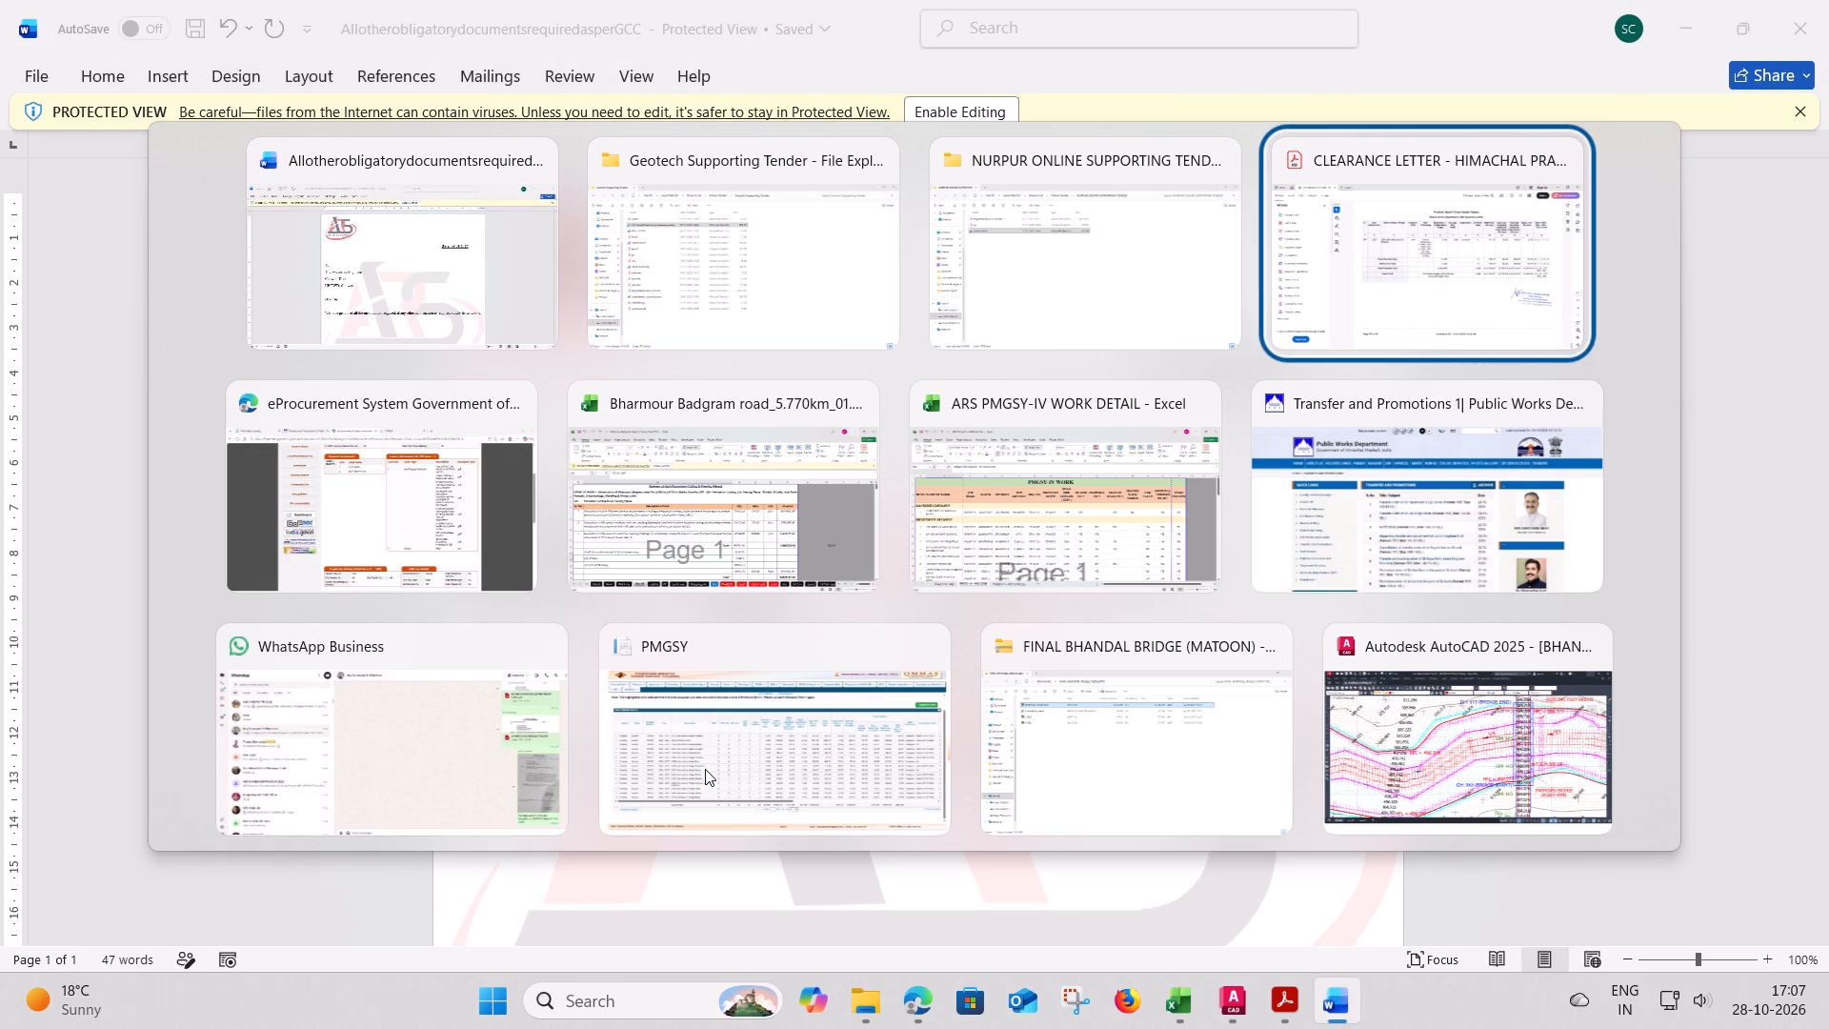
pyautogui.hotkey('alt', 'Tab')
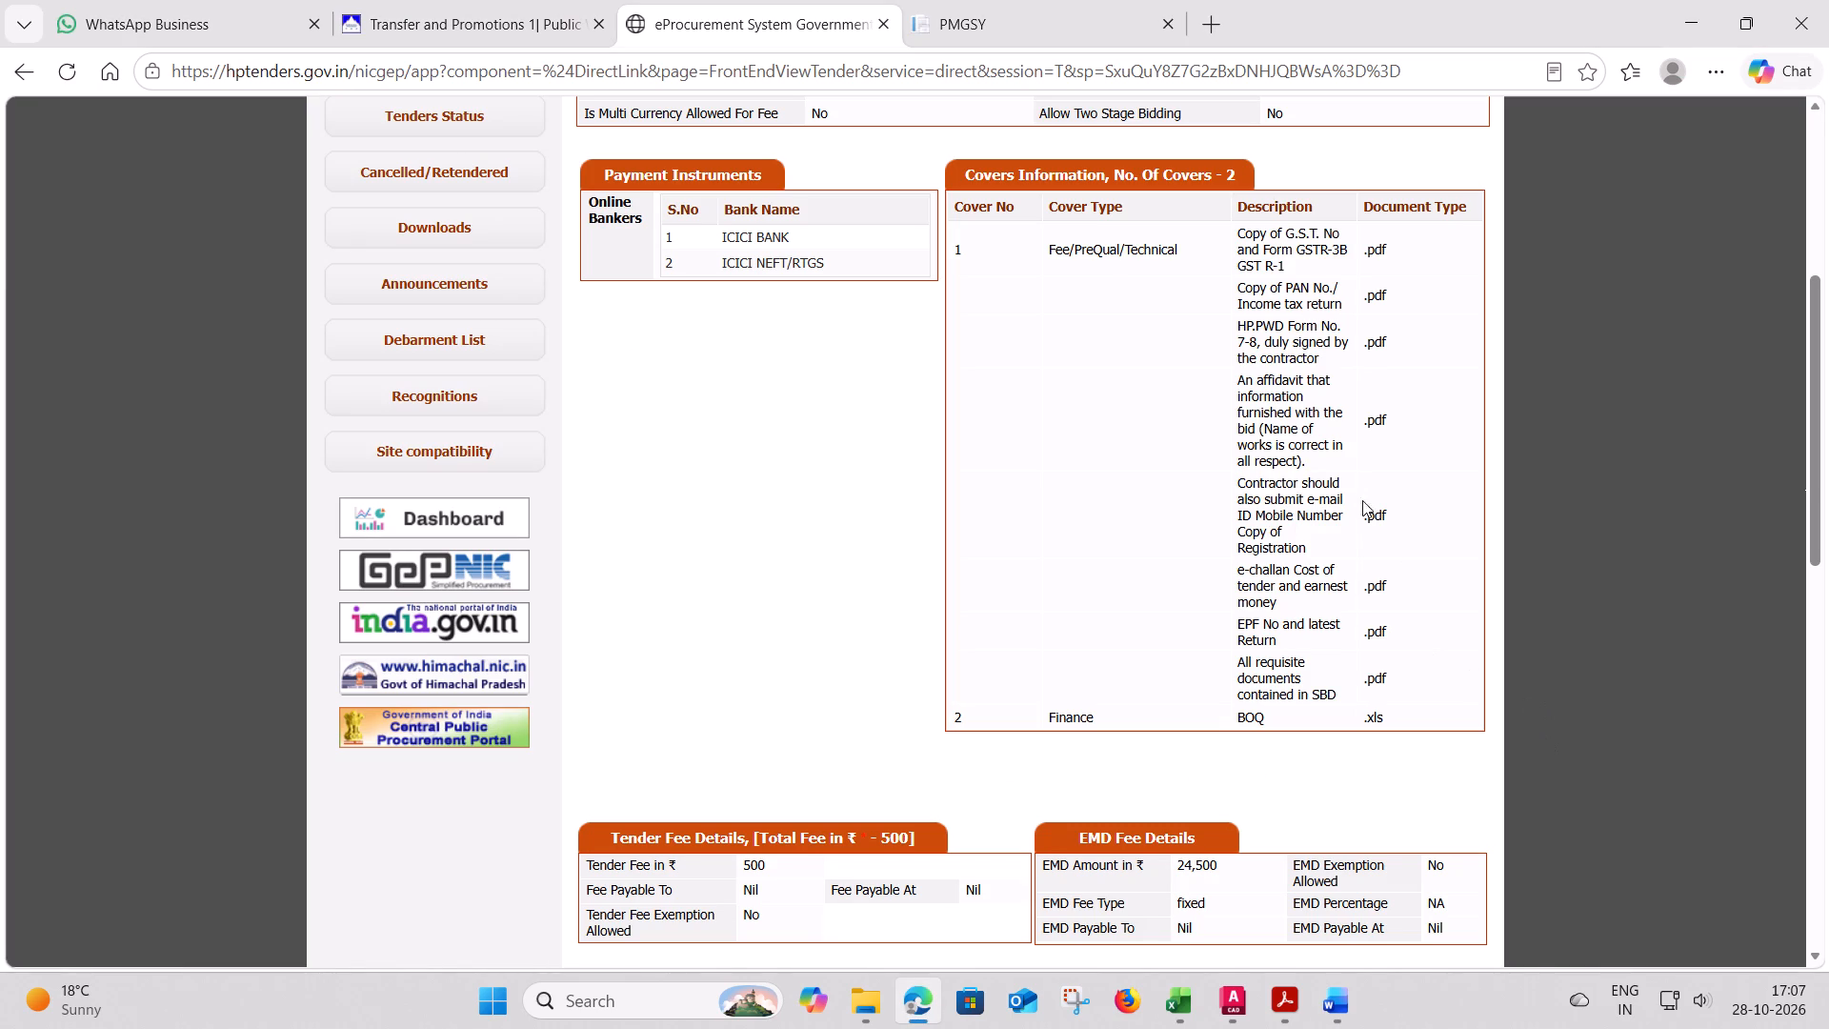
pyautogui.hotkey('alt', 'Tab')
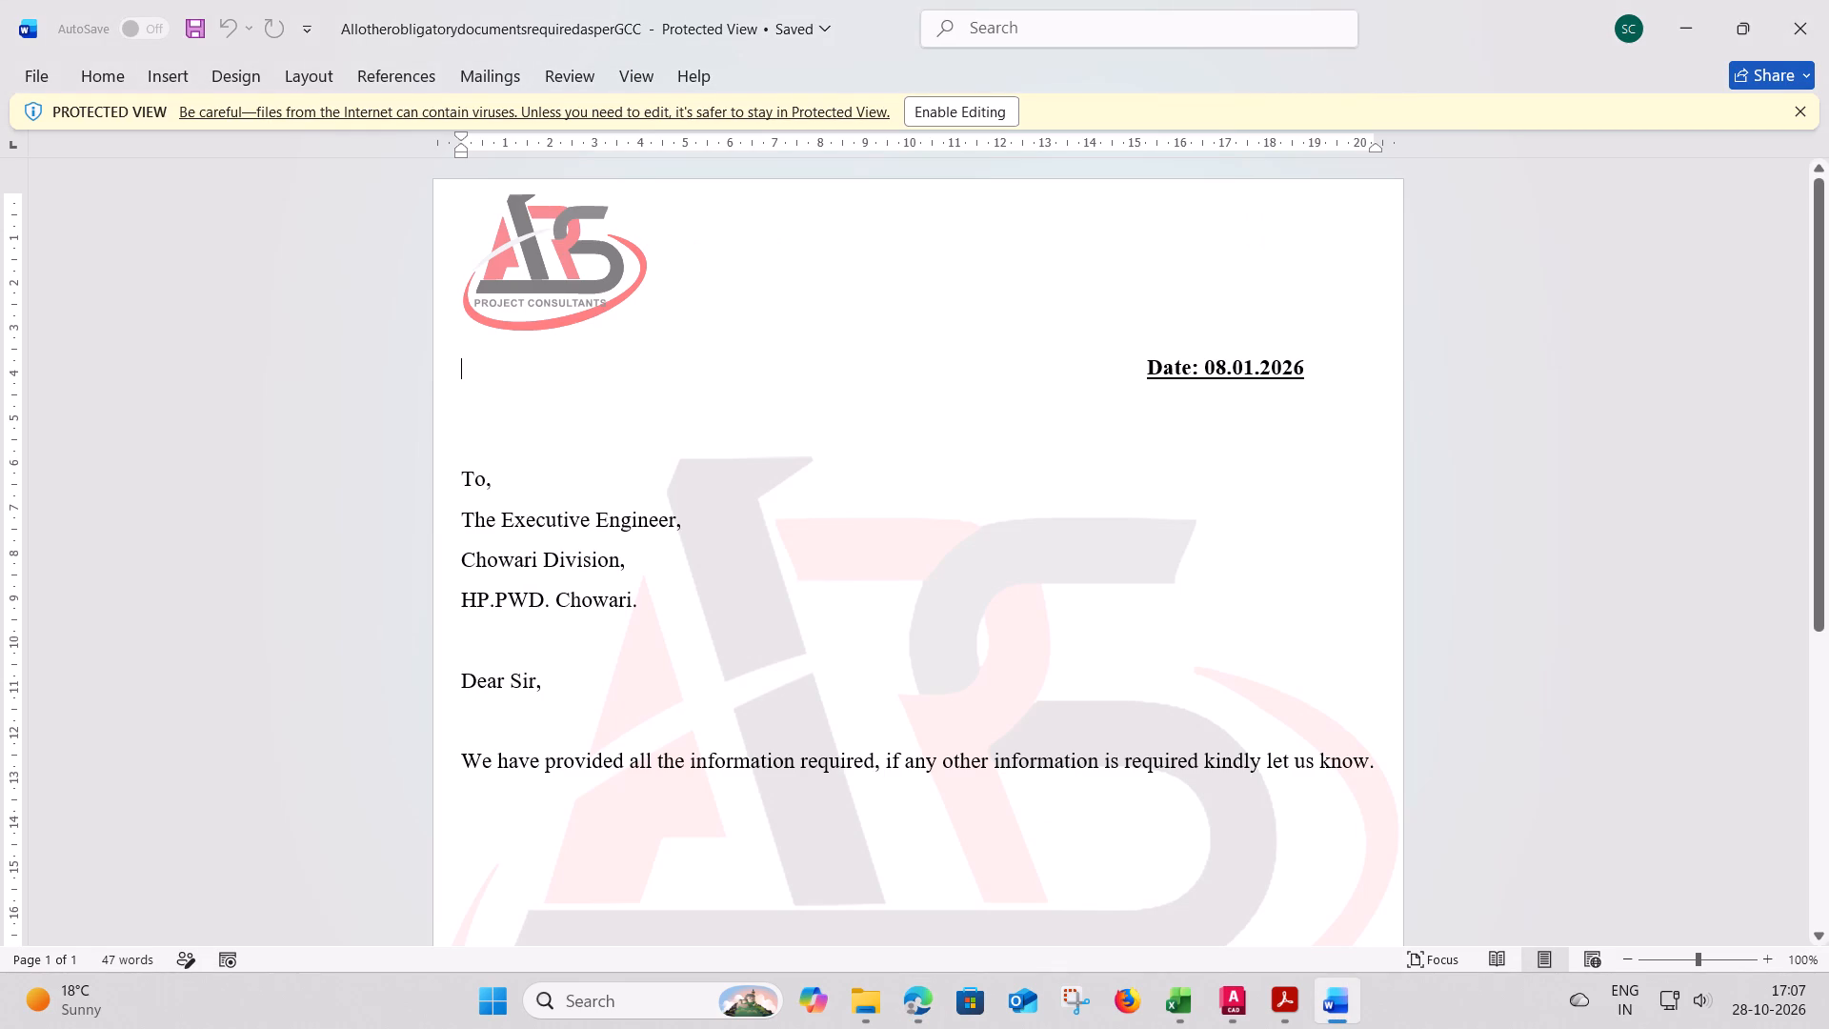
pyautogui.hotkey('alt', 'Tab')
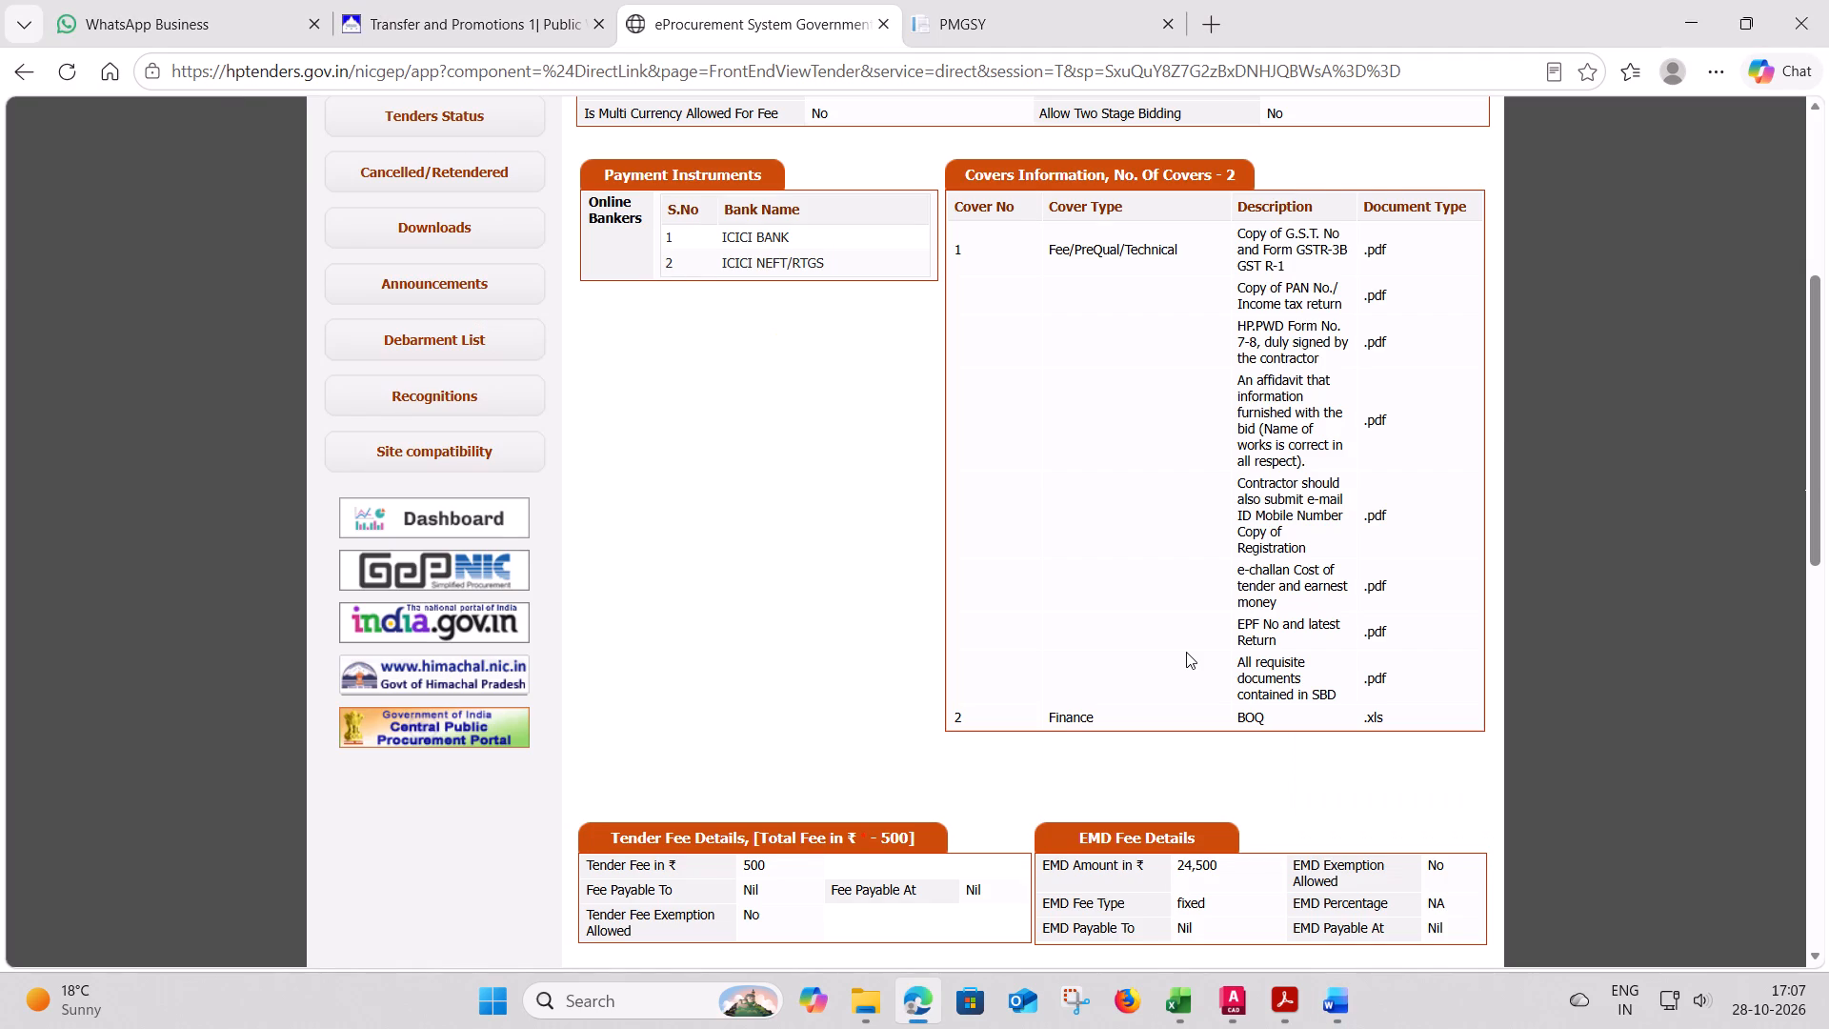
pyautogui.hotkey('alt', 'Tab')
pyautogui.click(1823, 12)
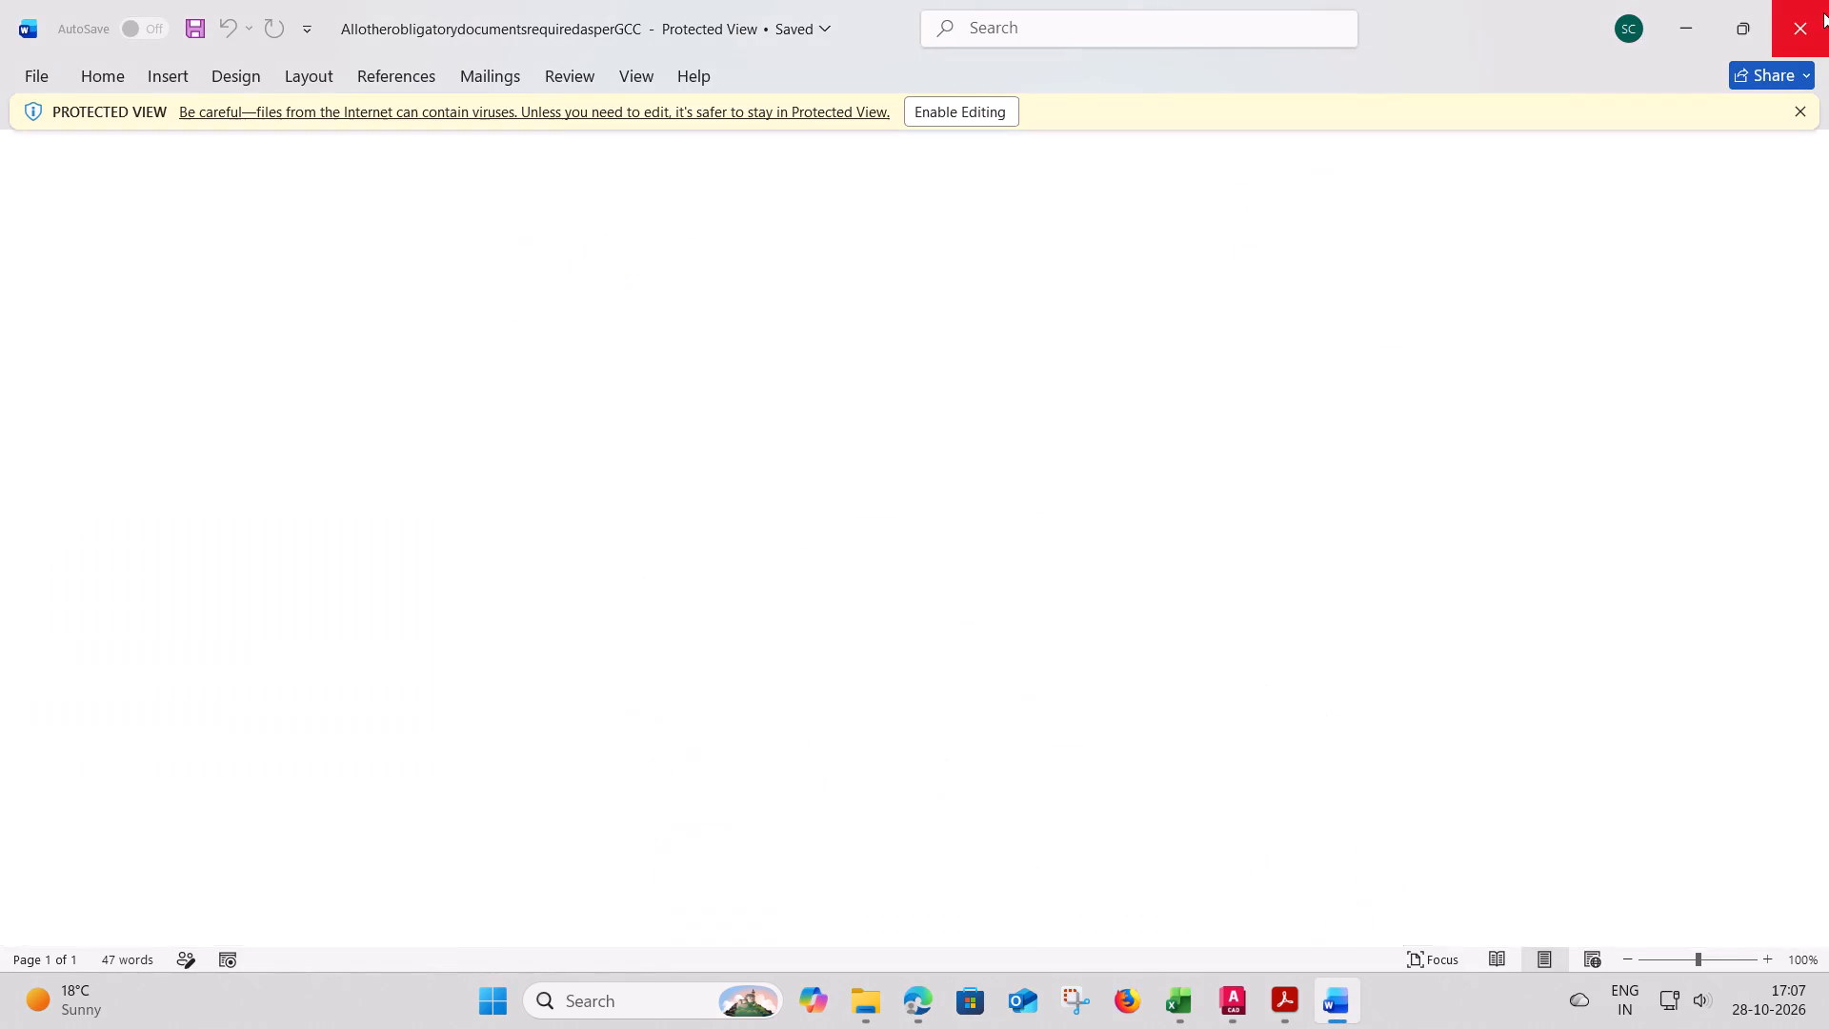
pyautogui.hotkey('alt', 'Tab')
pyautogui.hotkey('alt', 'Tab')
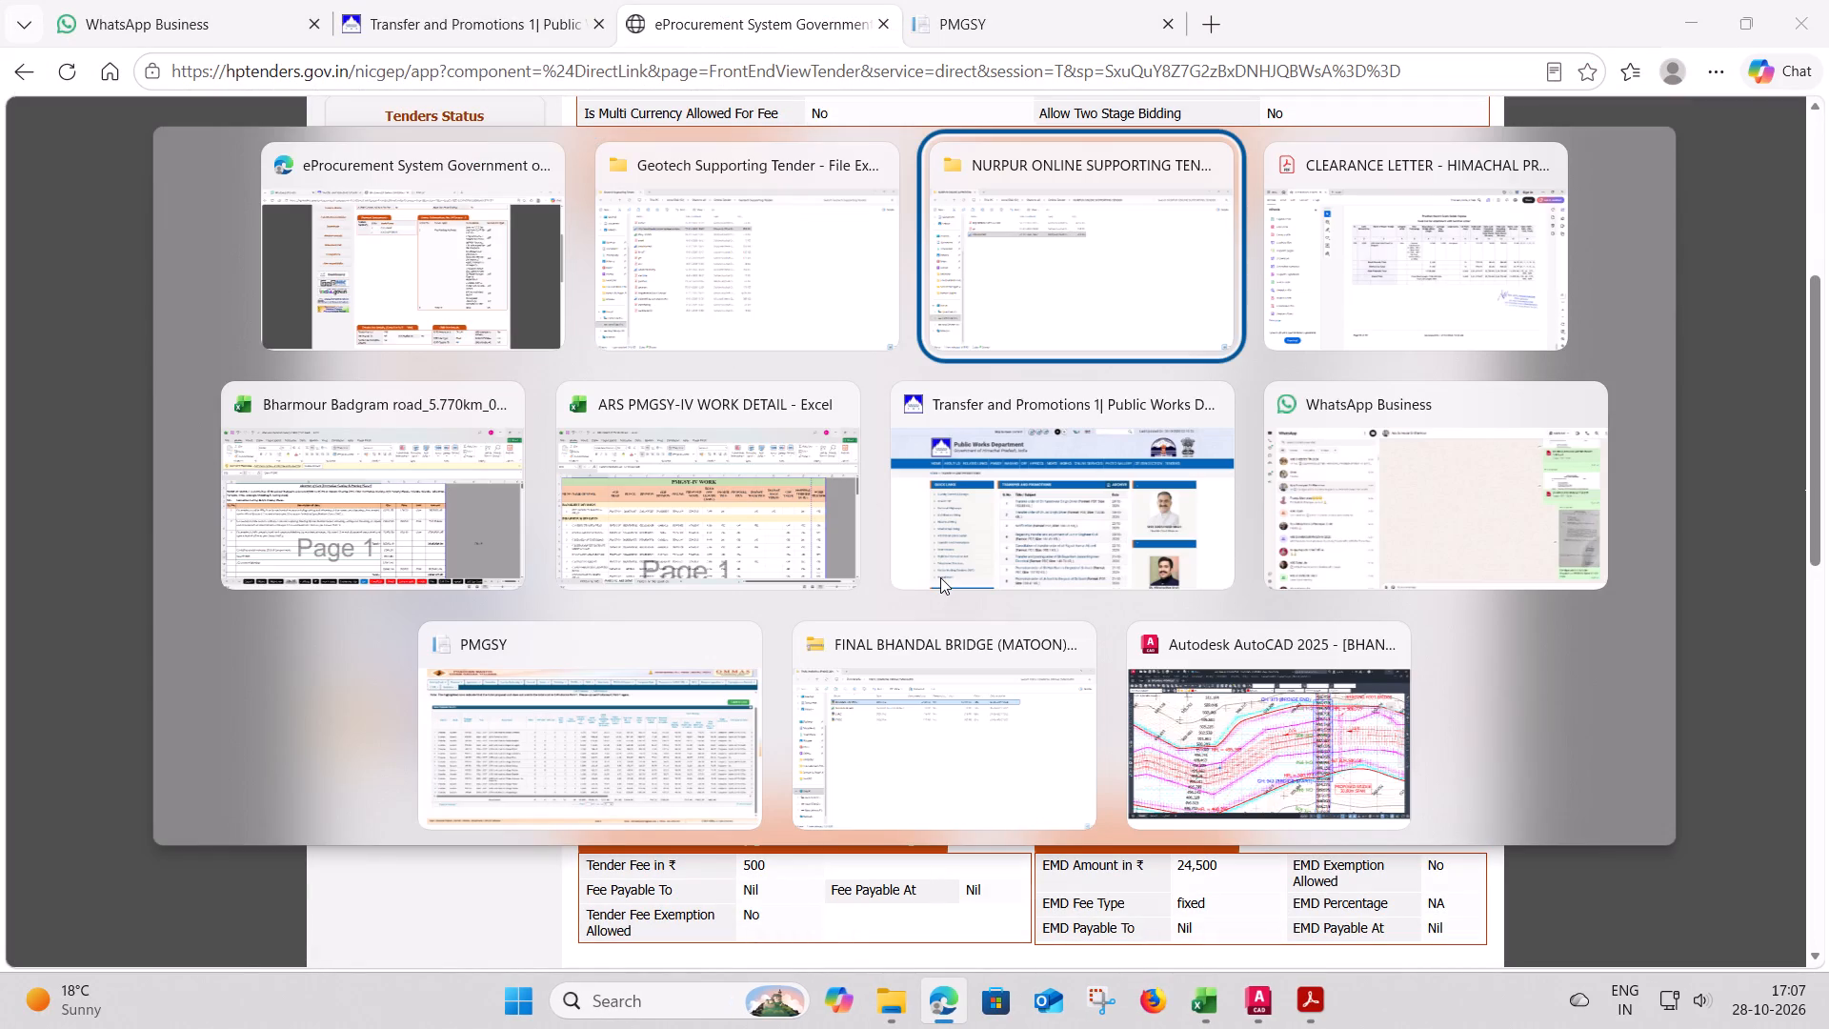
pyautogui.keyDown('alt'); pyautogui.click(814, 285); pyautogui.keyUp('alt')
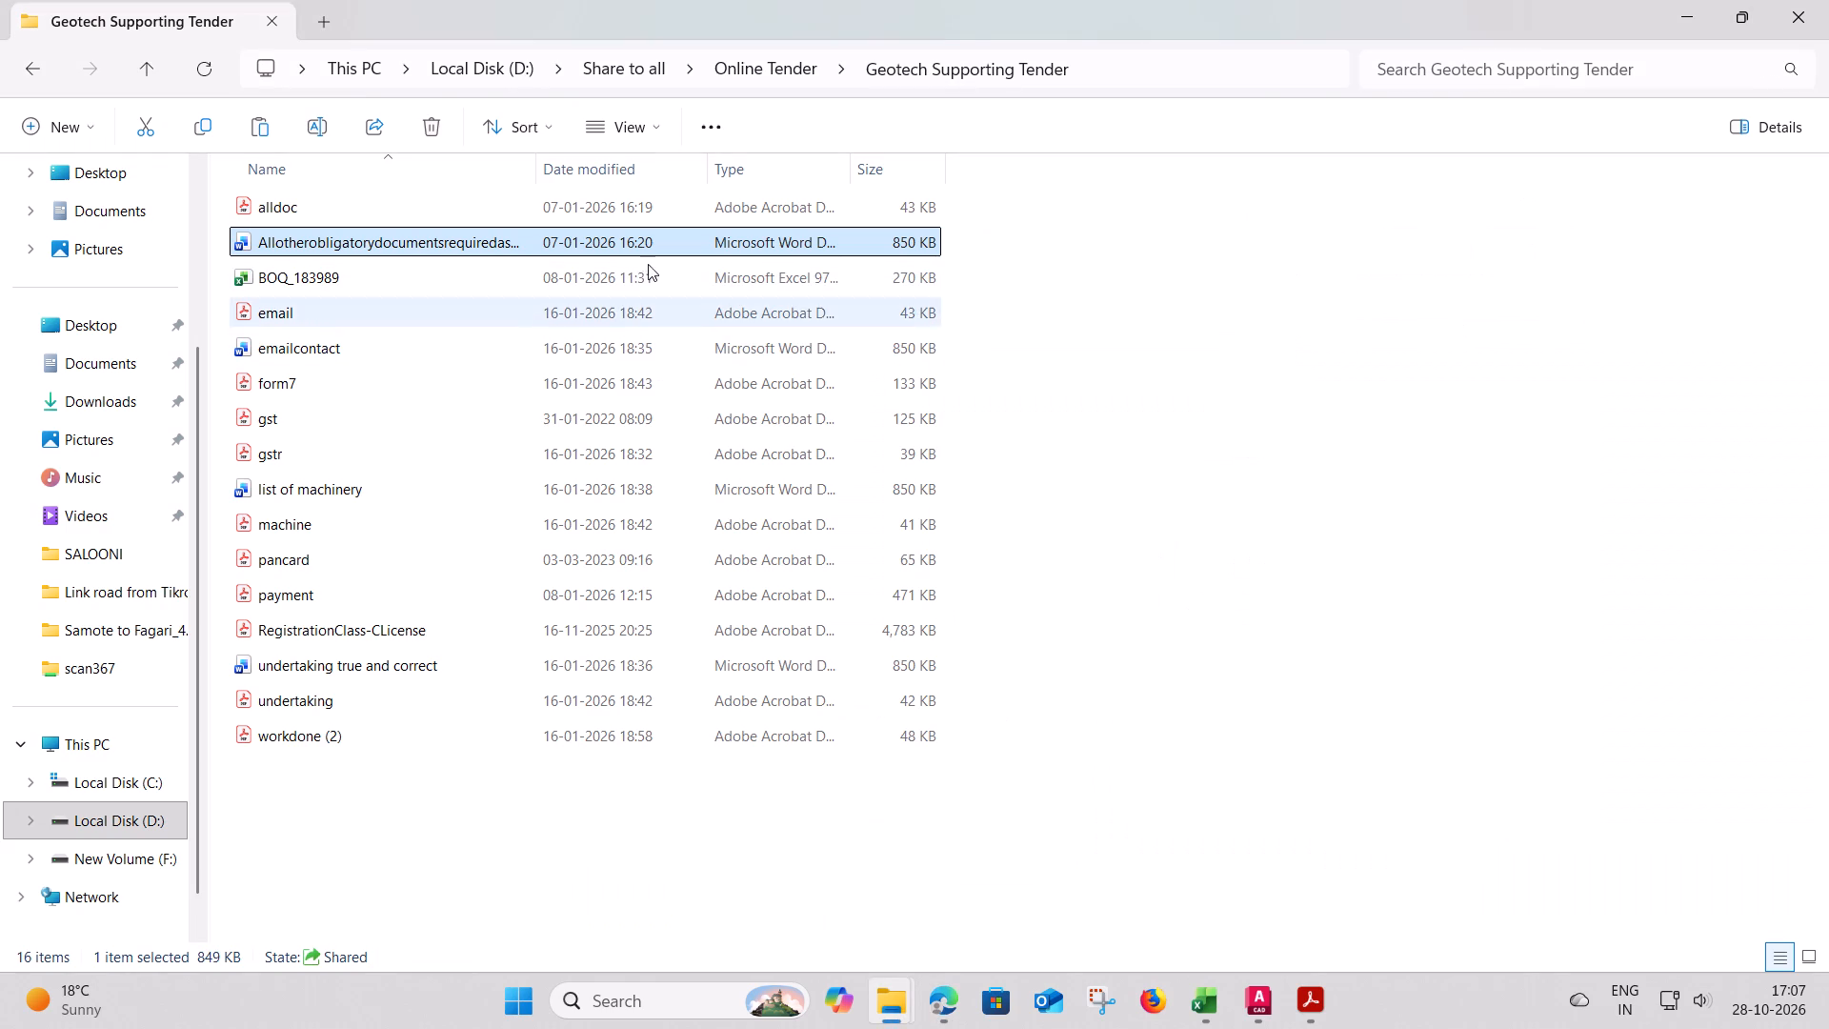
# Review correctnesofdocuments in Fatehpur Online Tender's Soft Copy Online Tender Documents folder and copy it into NURPUR ONLINE SUPPORTING TENDER.
pyautogui.click(150, 69)
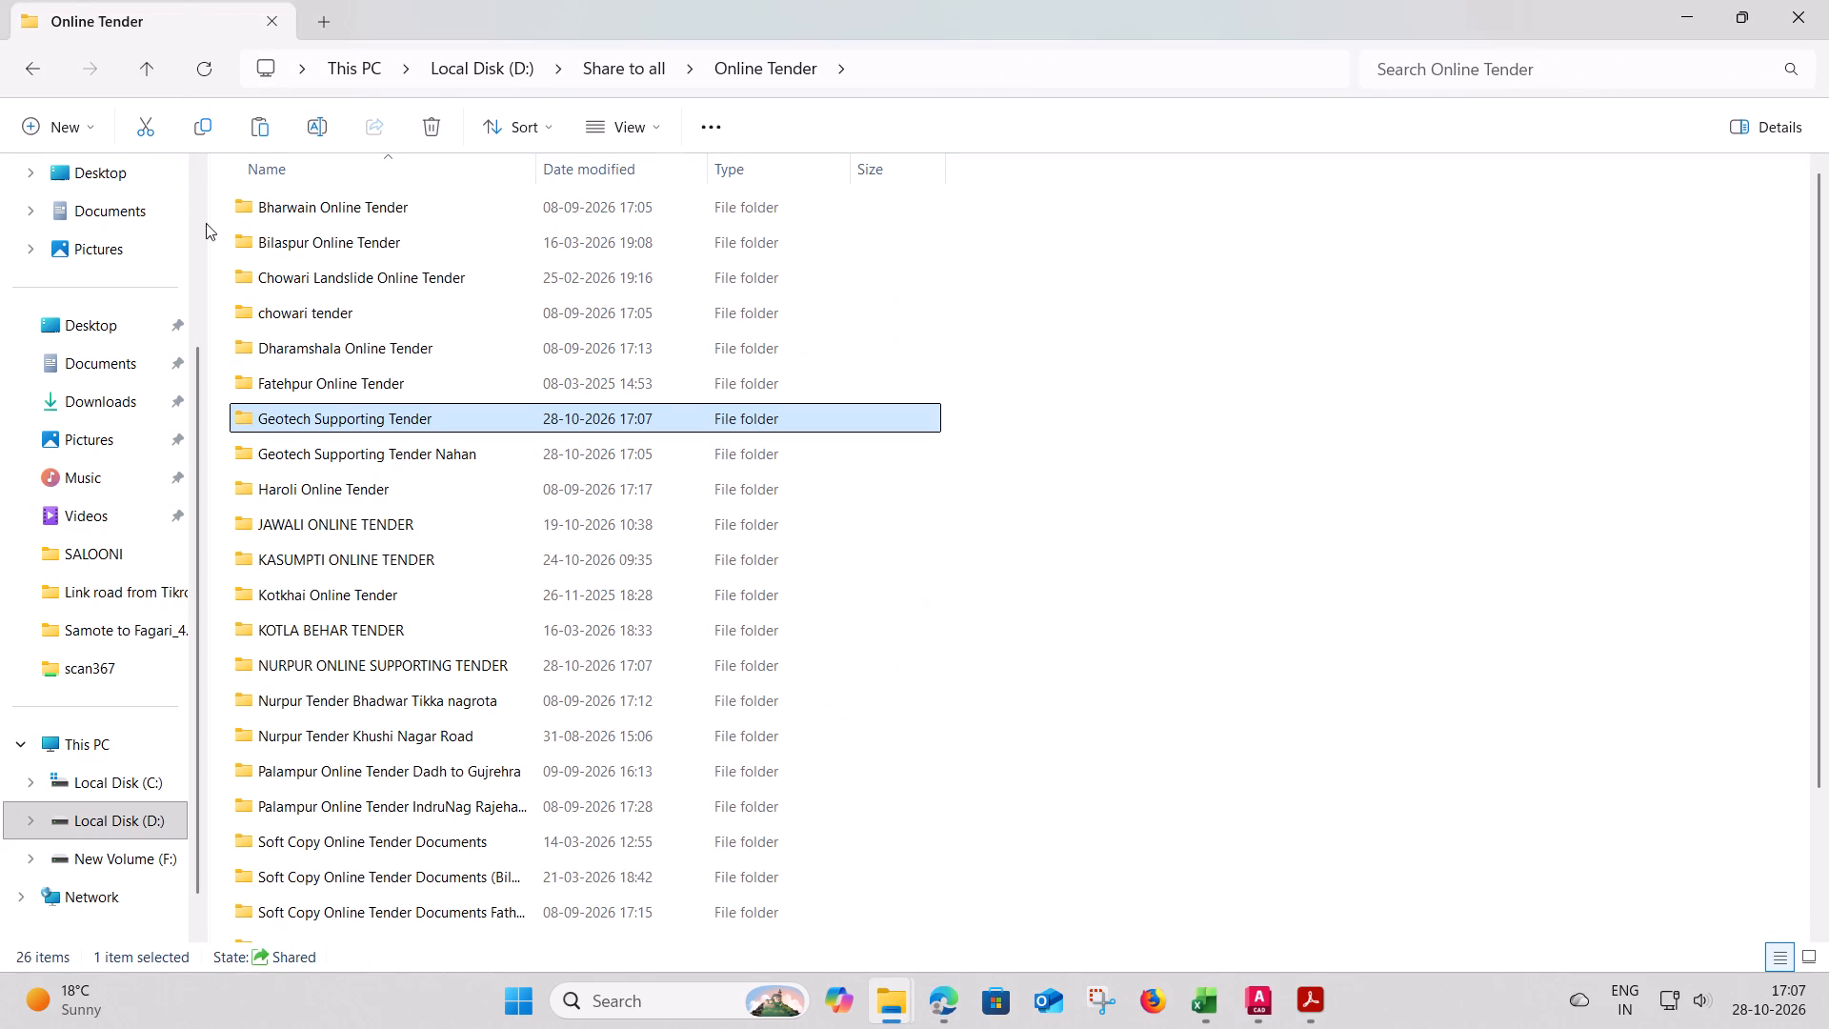
pyautogui.doubleClick(295, 376)
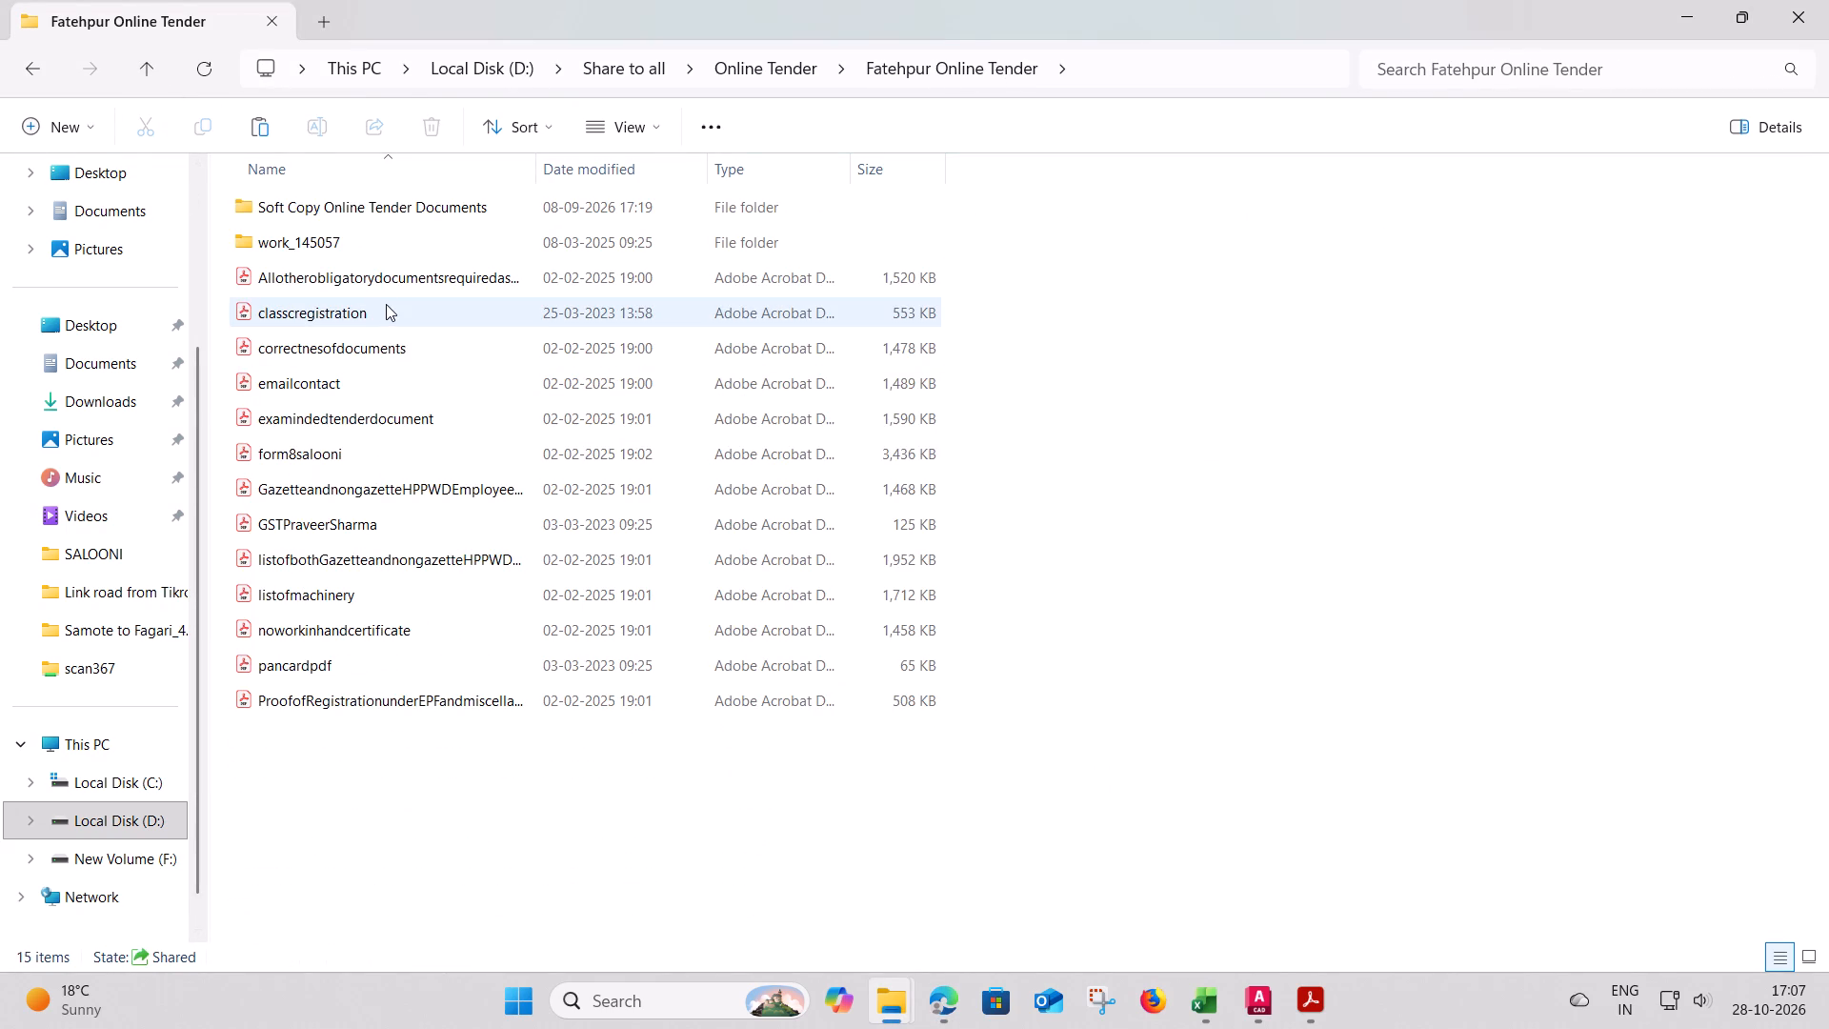
pyautogui.doubleClick(387, 209)
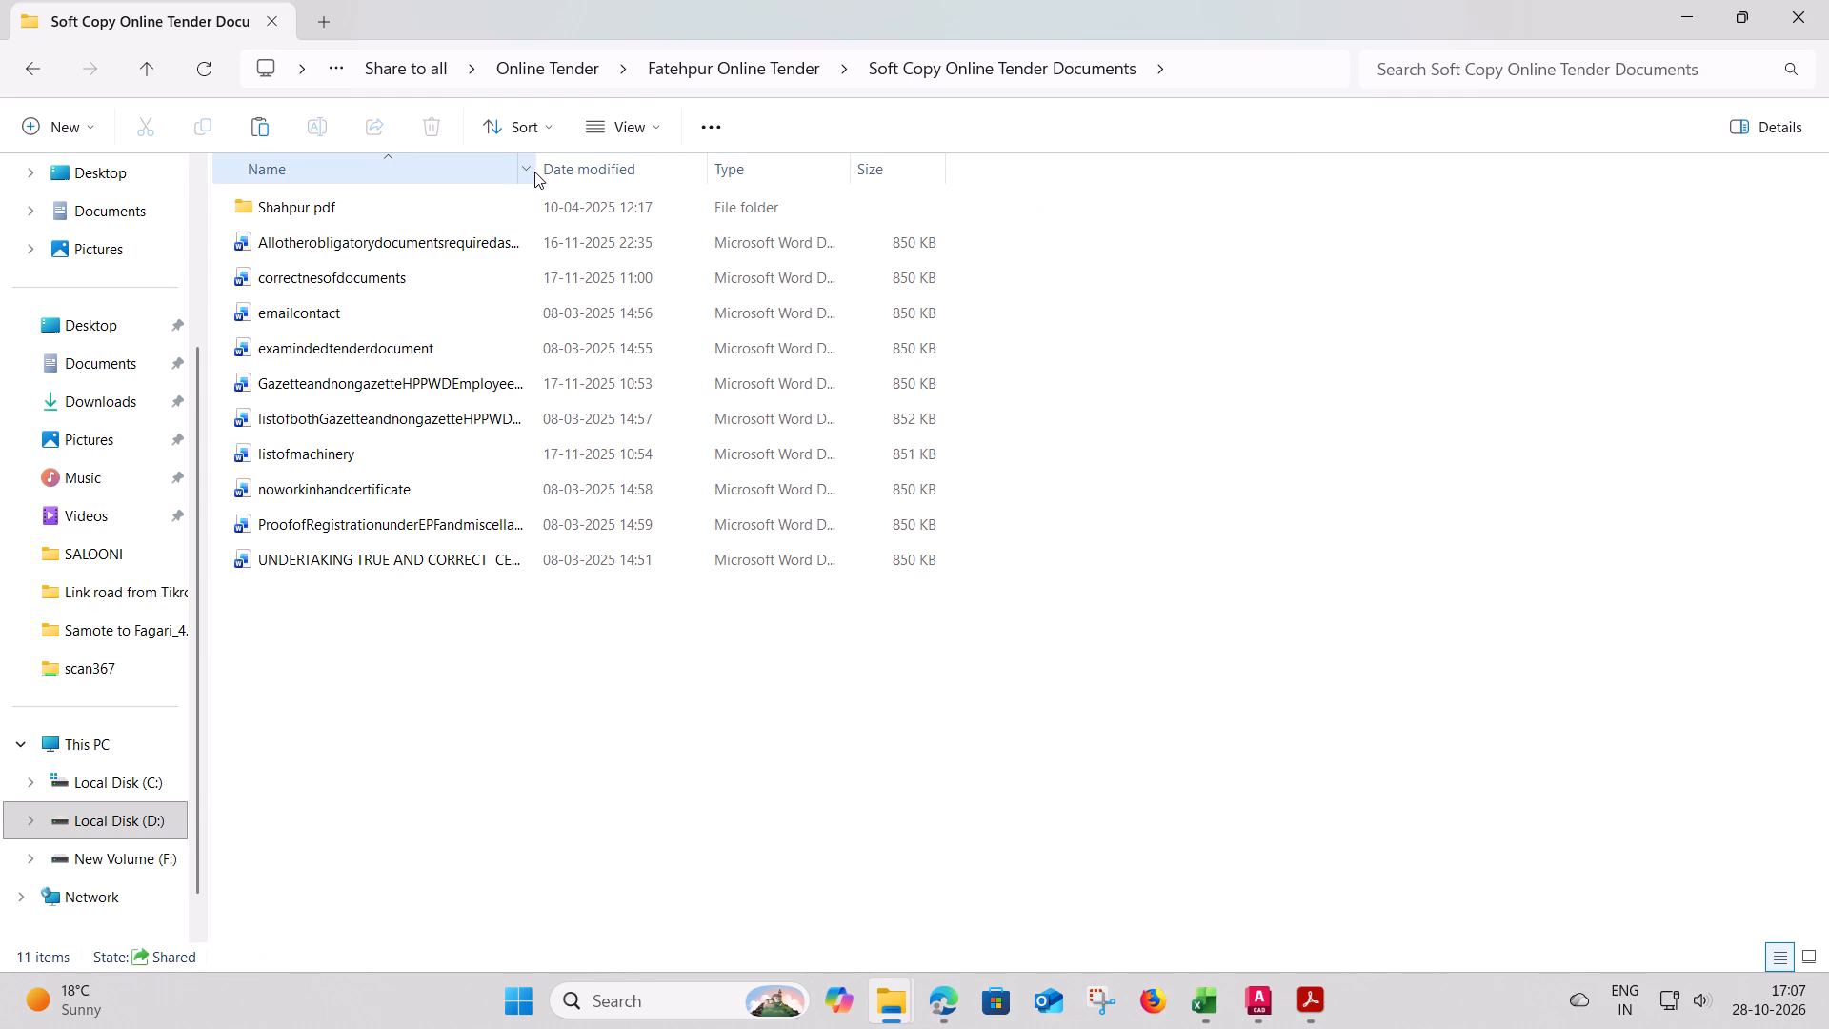
pyautogui.moveTo(536, 162); pyautogui.dragTo(659, 171)
pyautogui.doubleClick(340, 279)
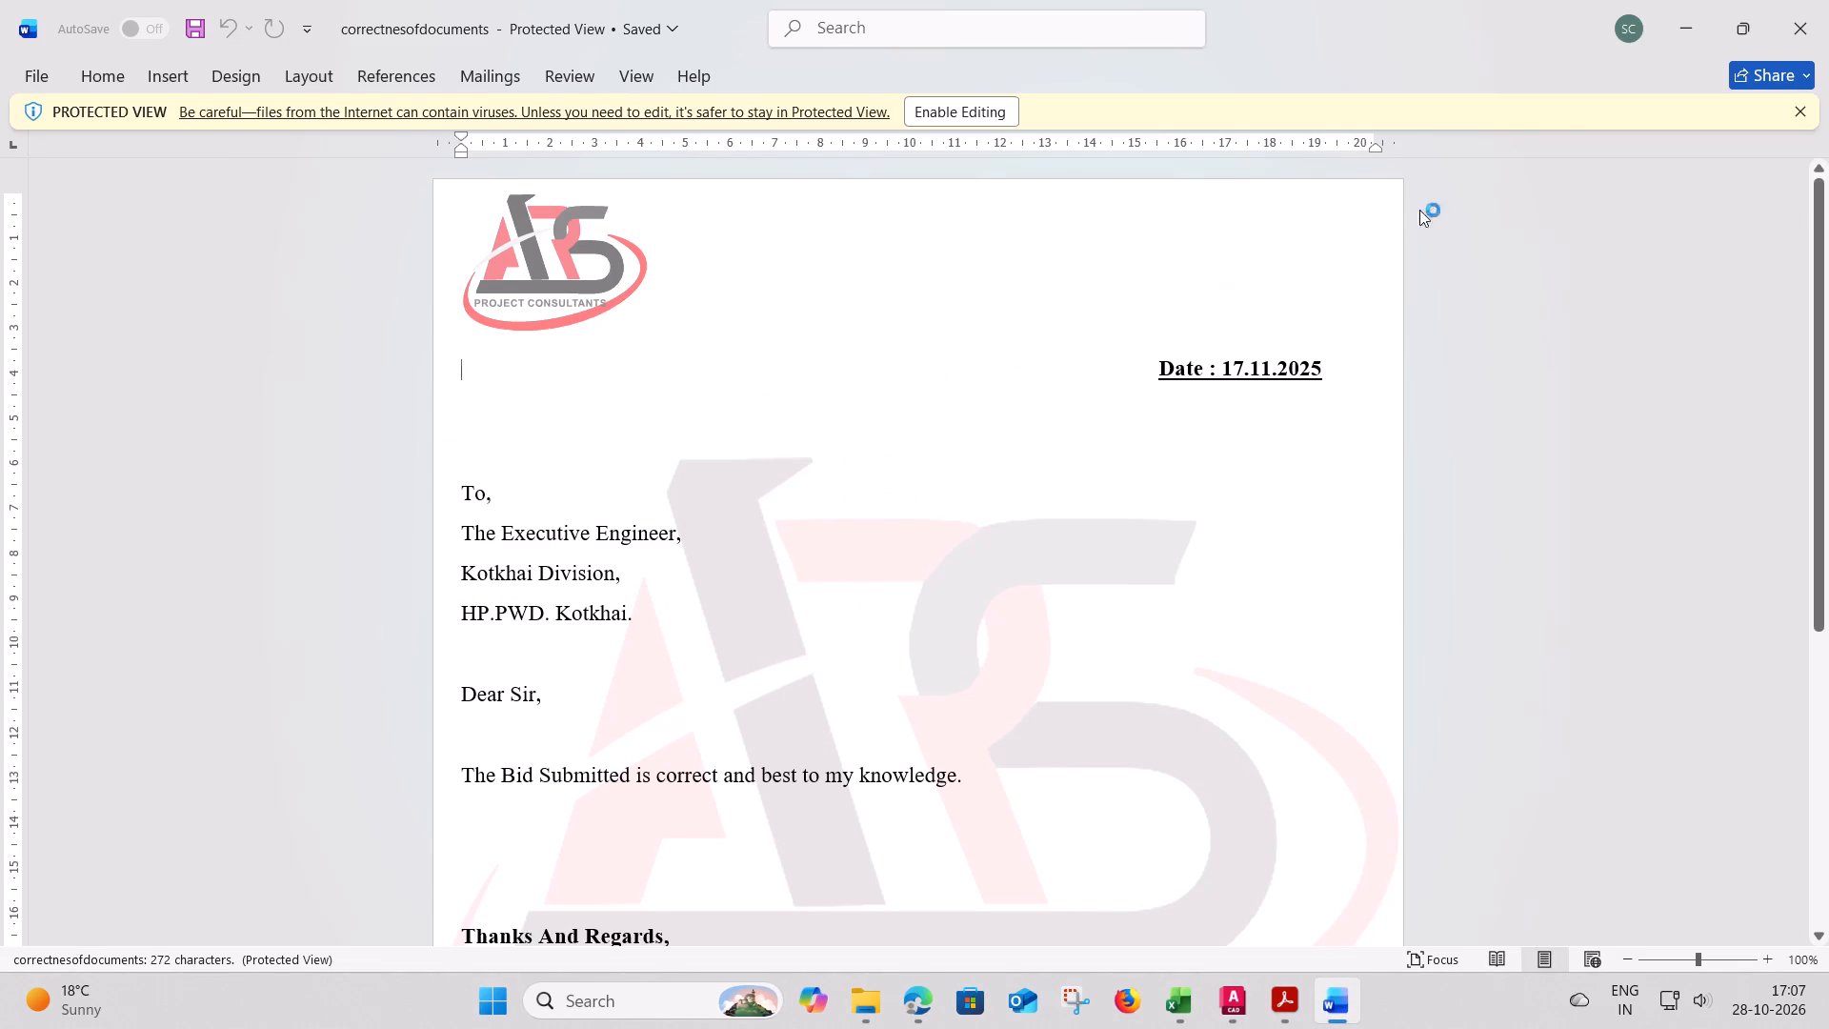
pyautogui.click(1791, 34)
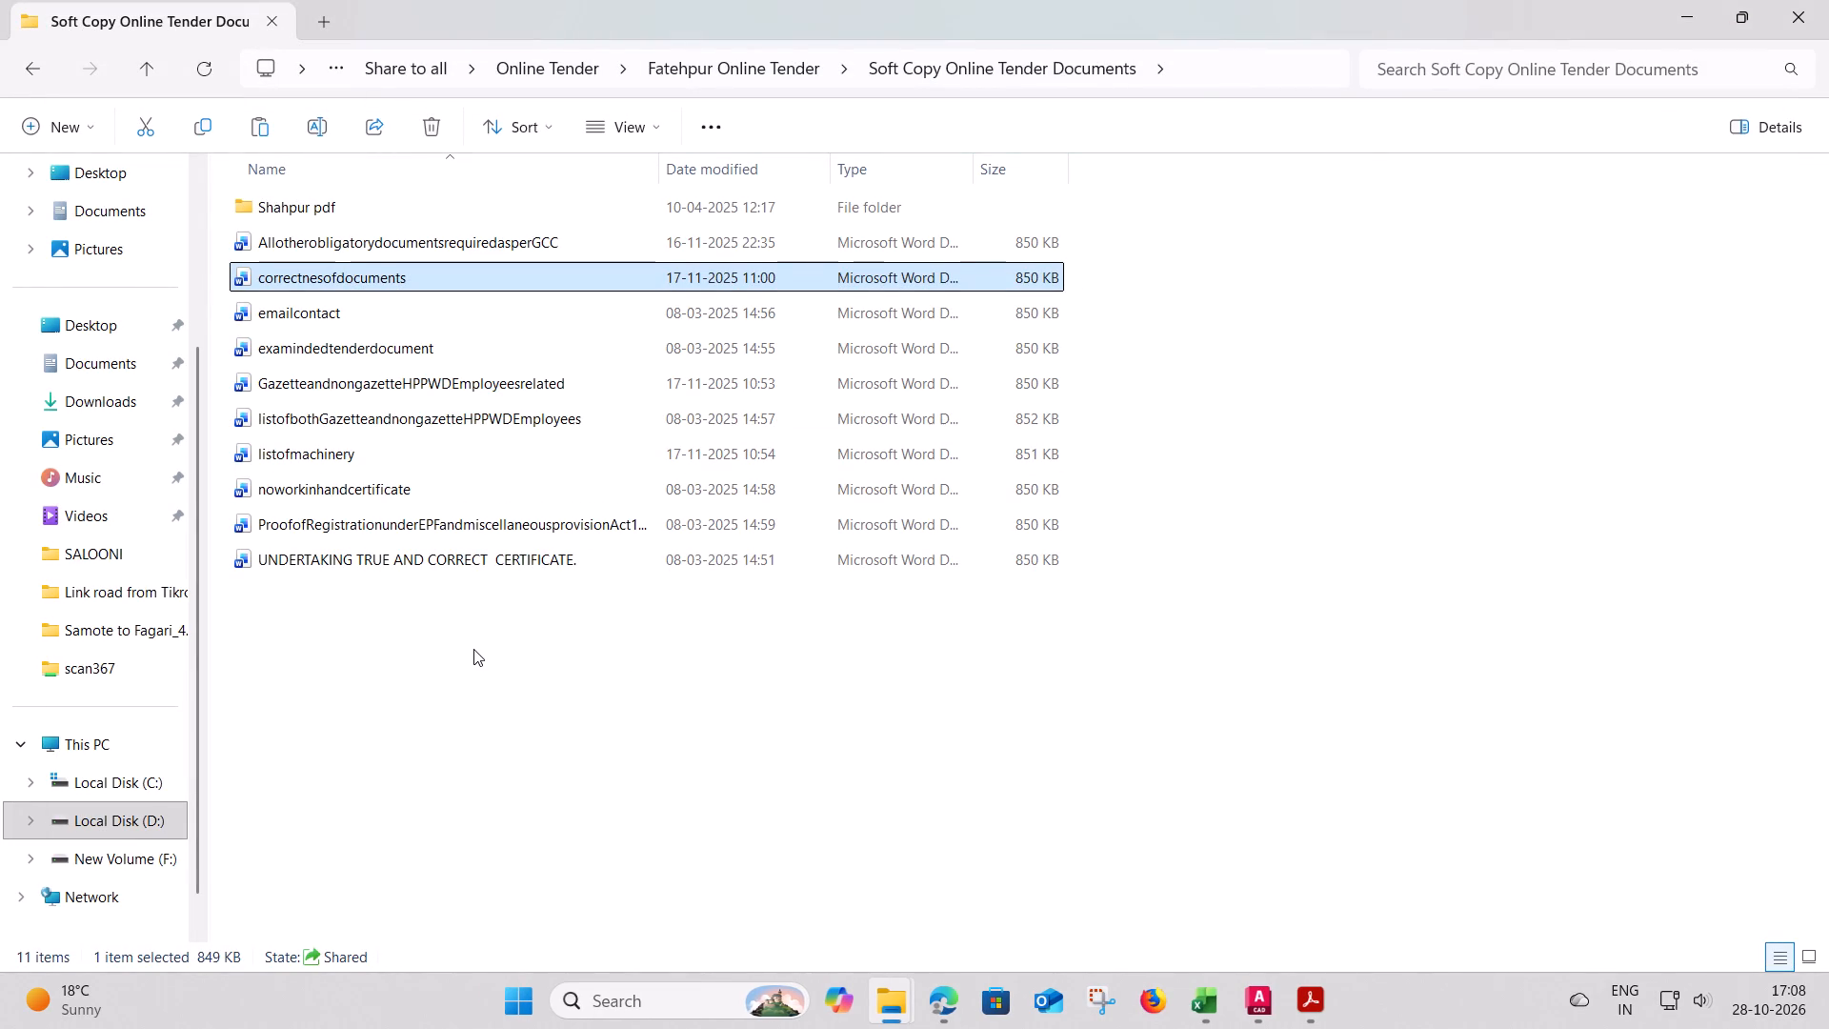
pyautogui.hotkey('ctrl', 'c')
pyautogui.hotkey('alt', 'Tab')
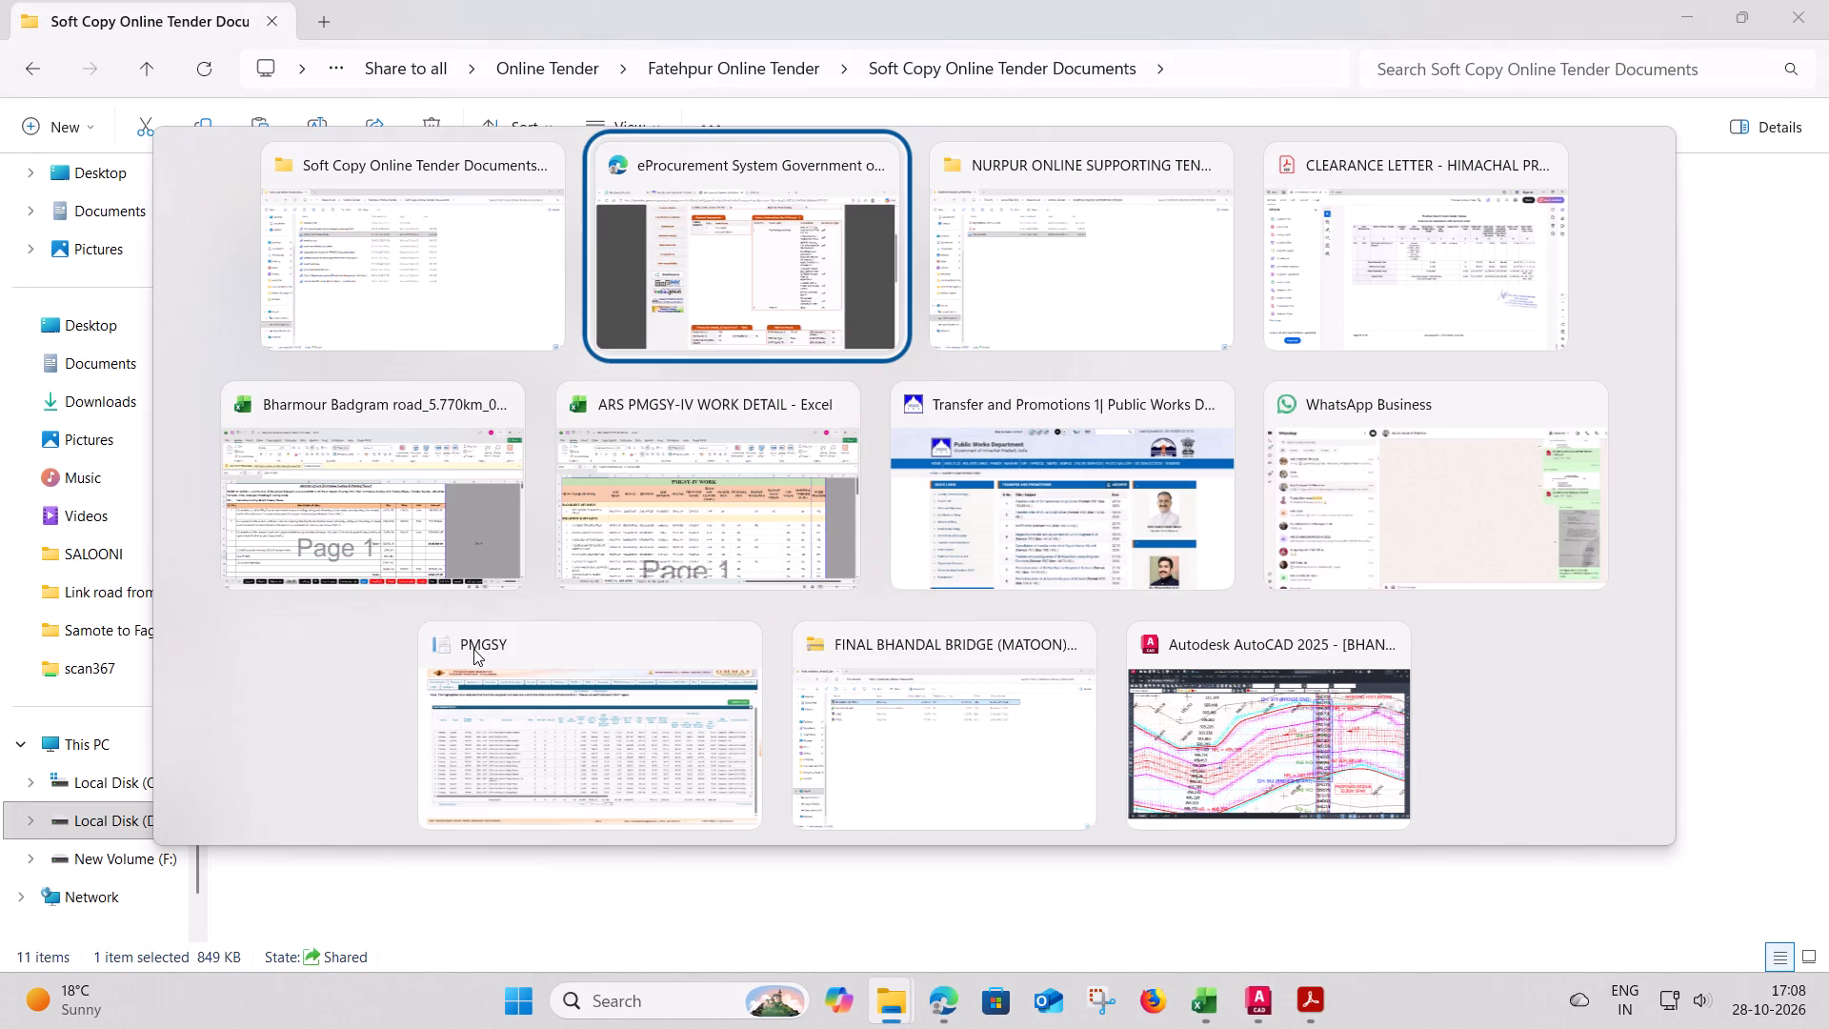
pyautogui.hotkey('alt', 'Tab')
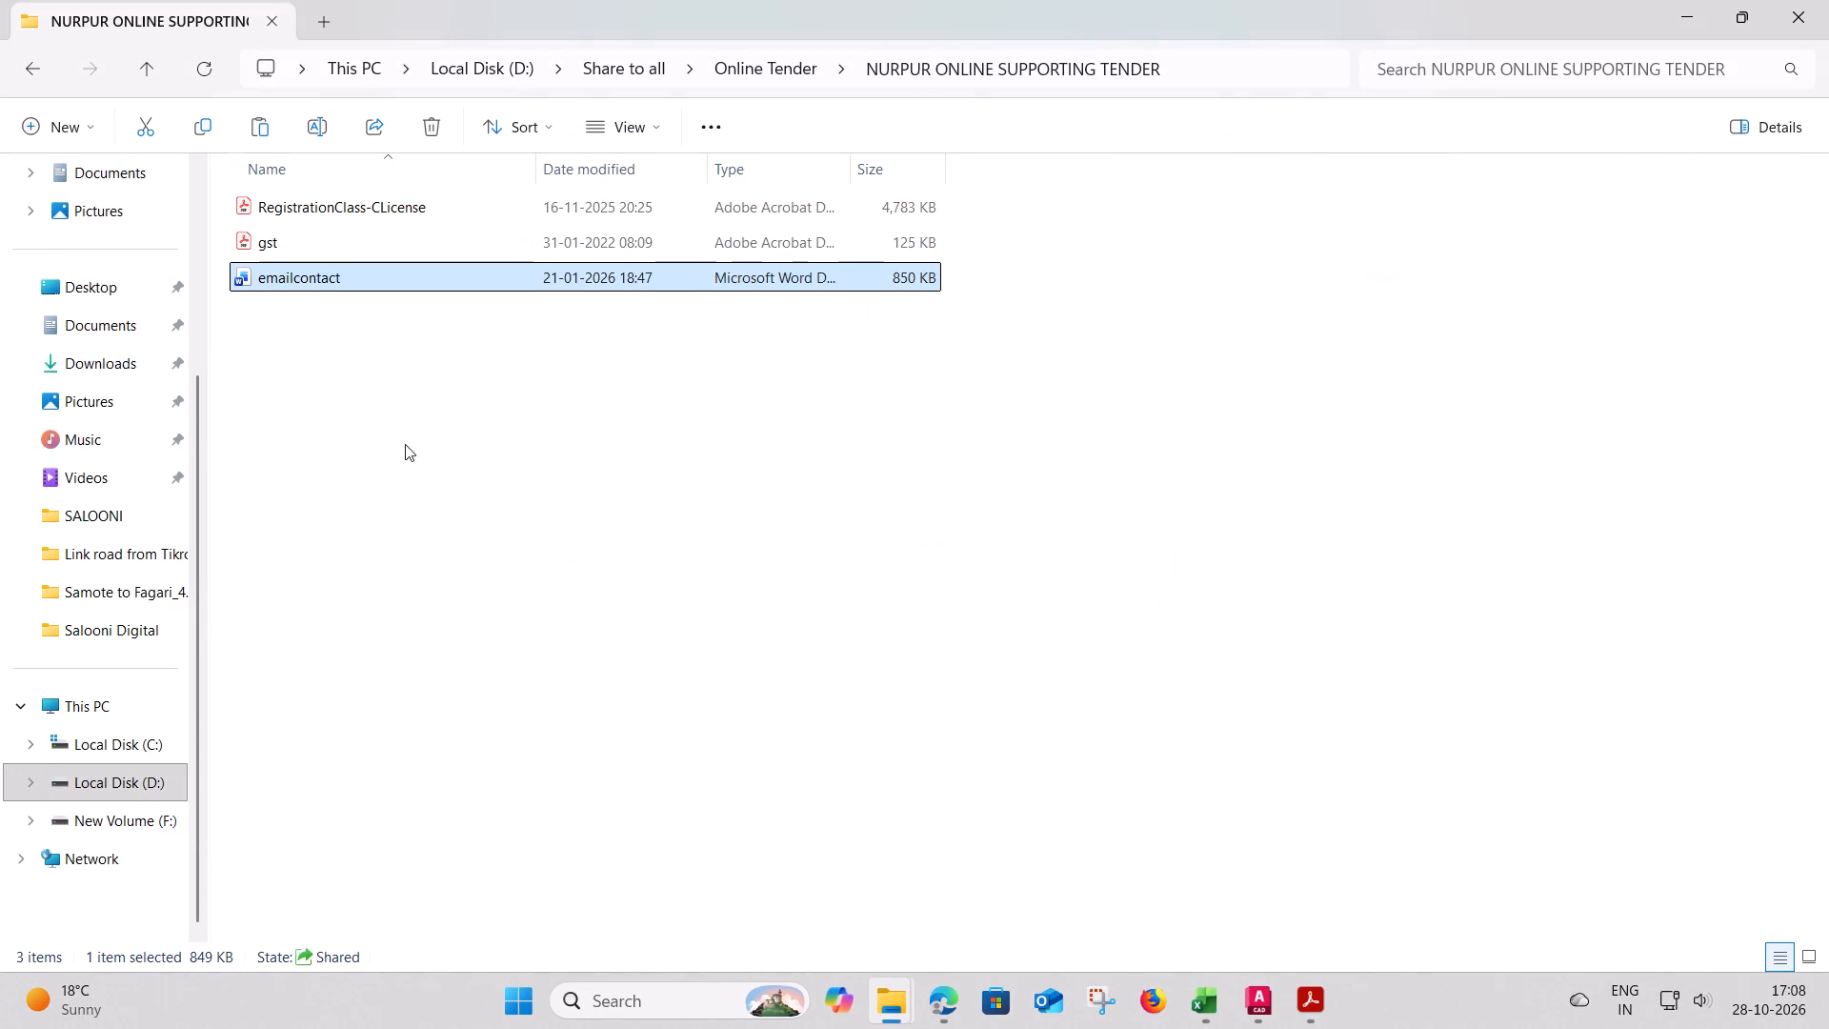
pyautogui.rightClick(388, 394)
pyautogui.click(420, 443)
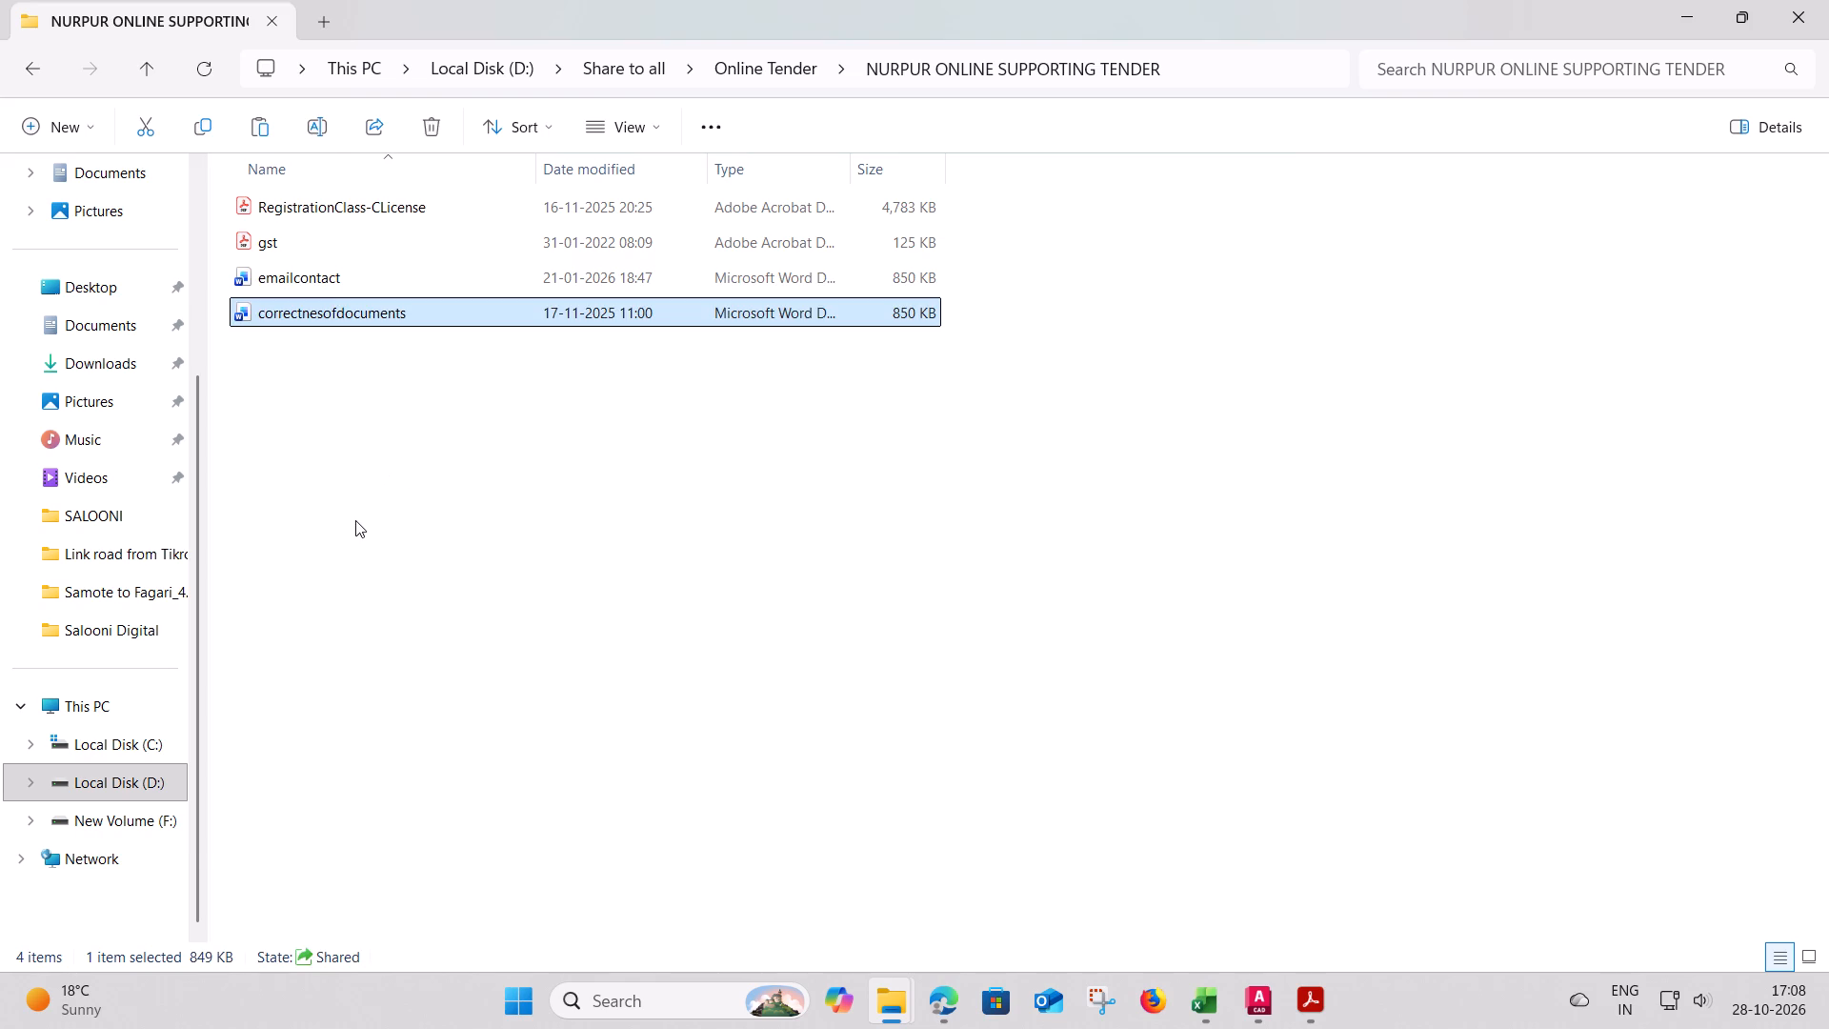
# Review examindedtenderdocument in Fatehpur Online Tender's Soft Copy Online Tender Documents folder and copy it into NURPUR ONLINE SUPPORTING TENDER.
pyautogui.hotkey('alt', 'Tab')
pyautogui.hotkey('alt', 'Tab')
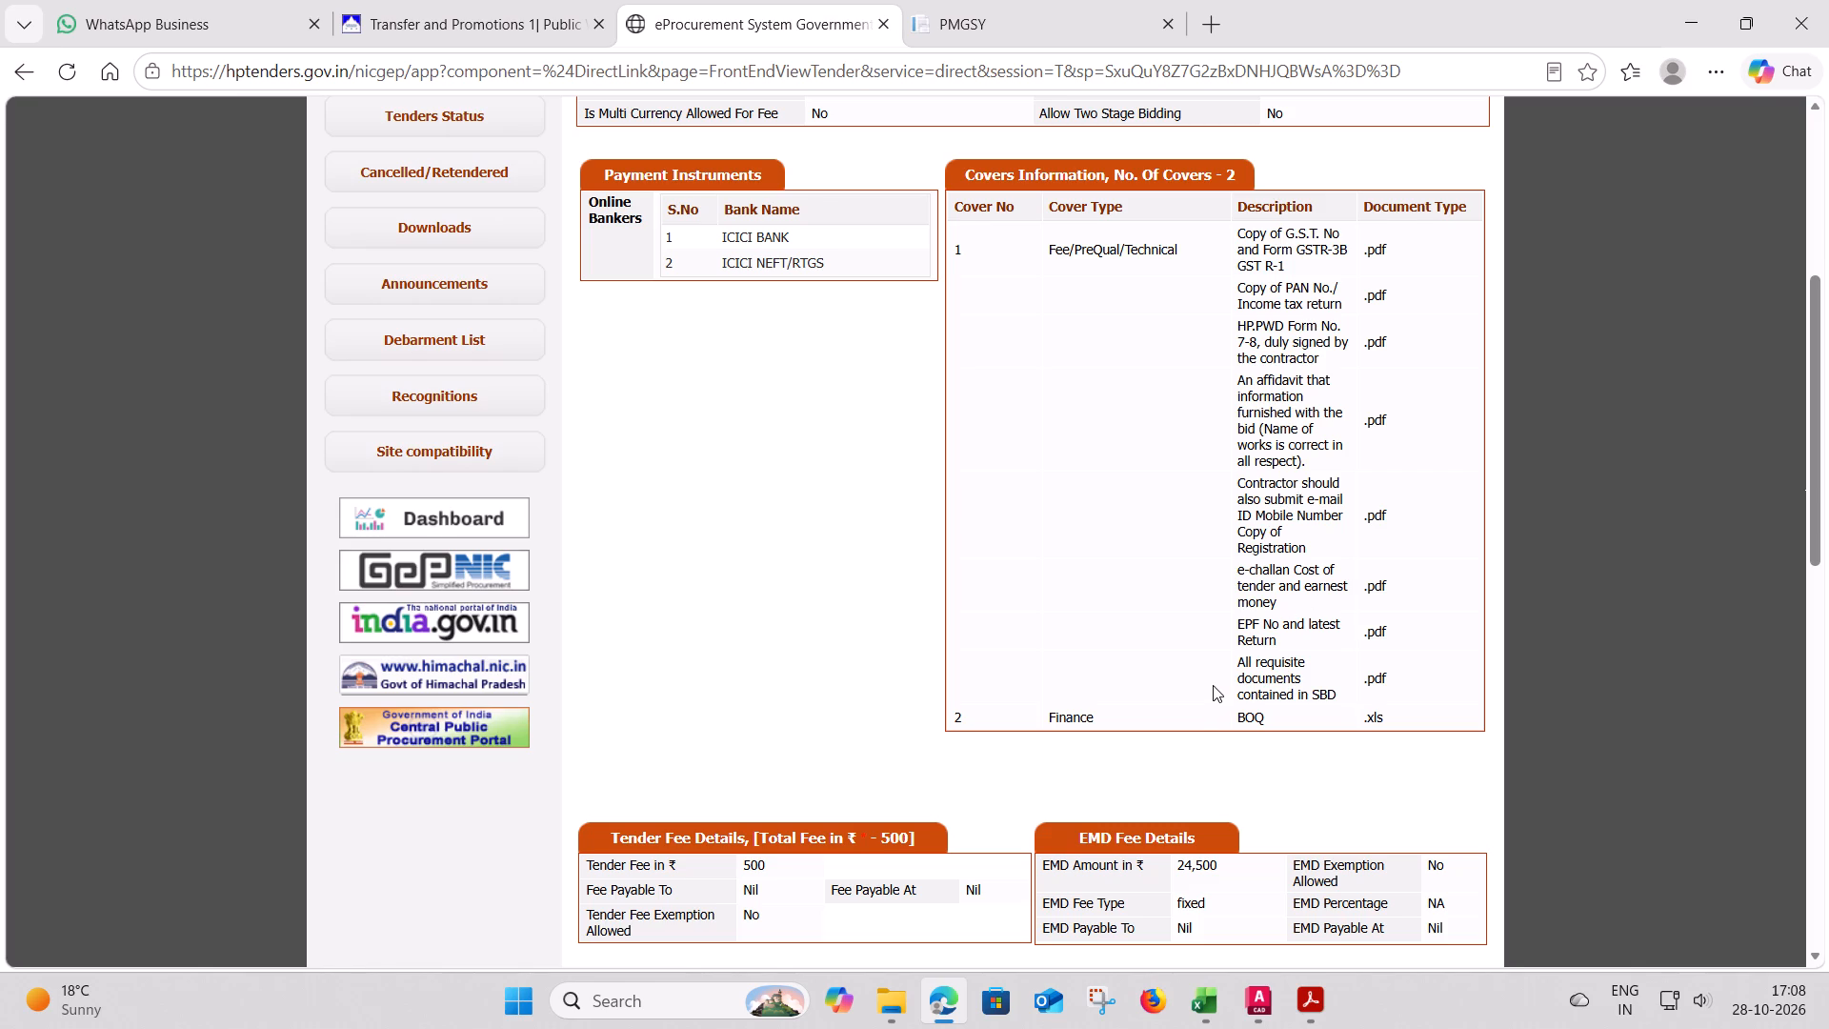
pyautogui.hotkey('alt', 'Tab')
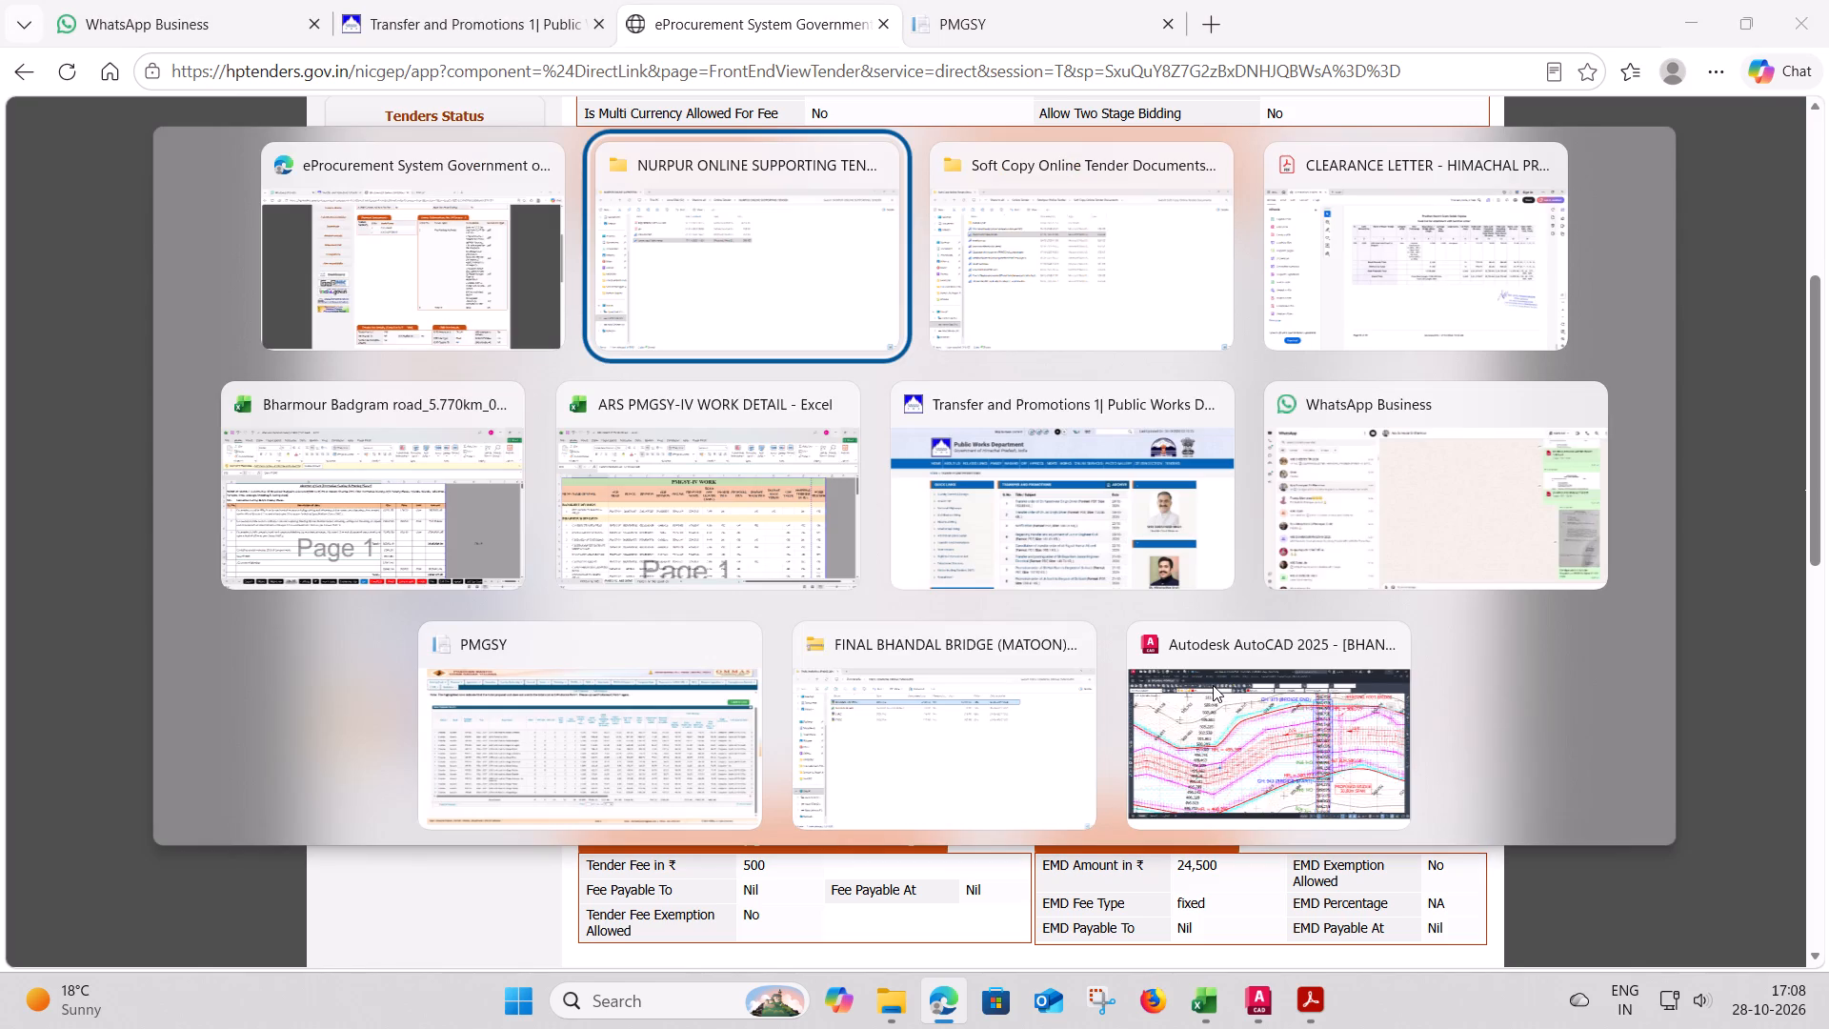
pyautogui.hotkey('alt', 'Tab')
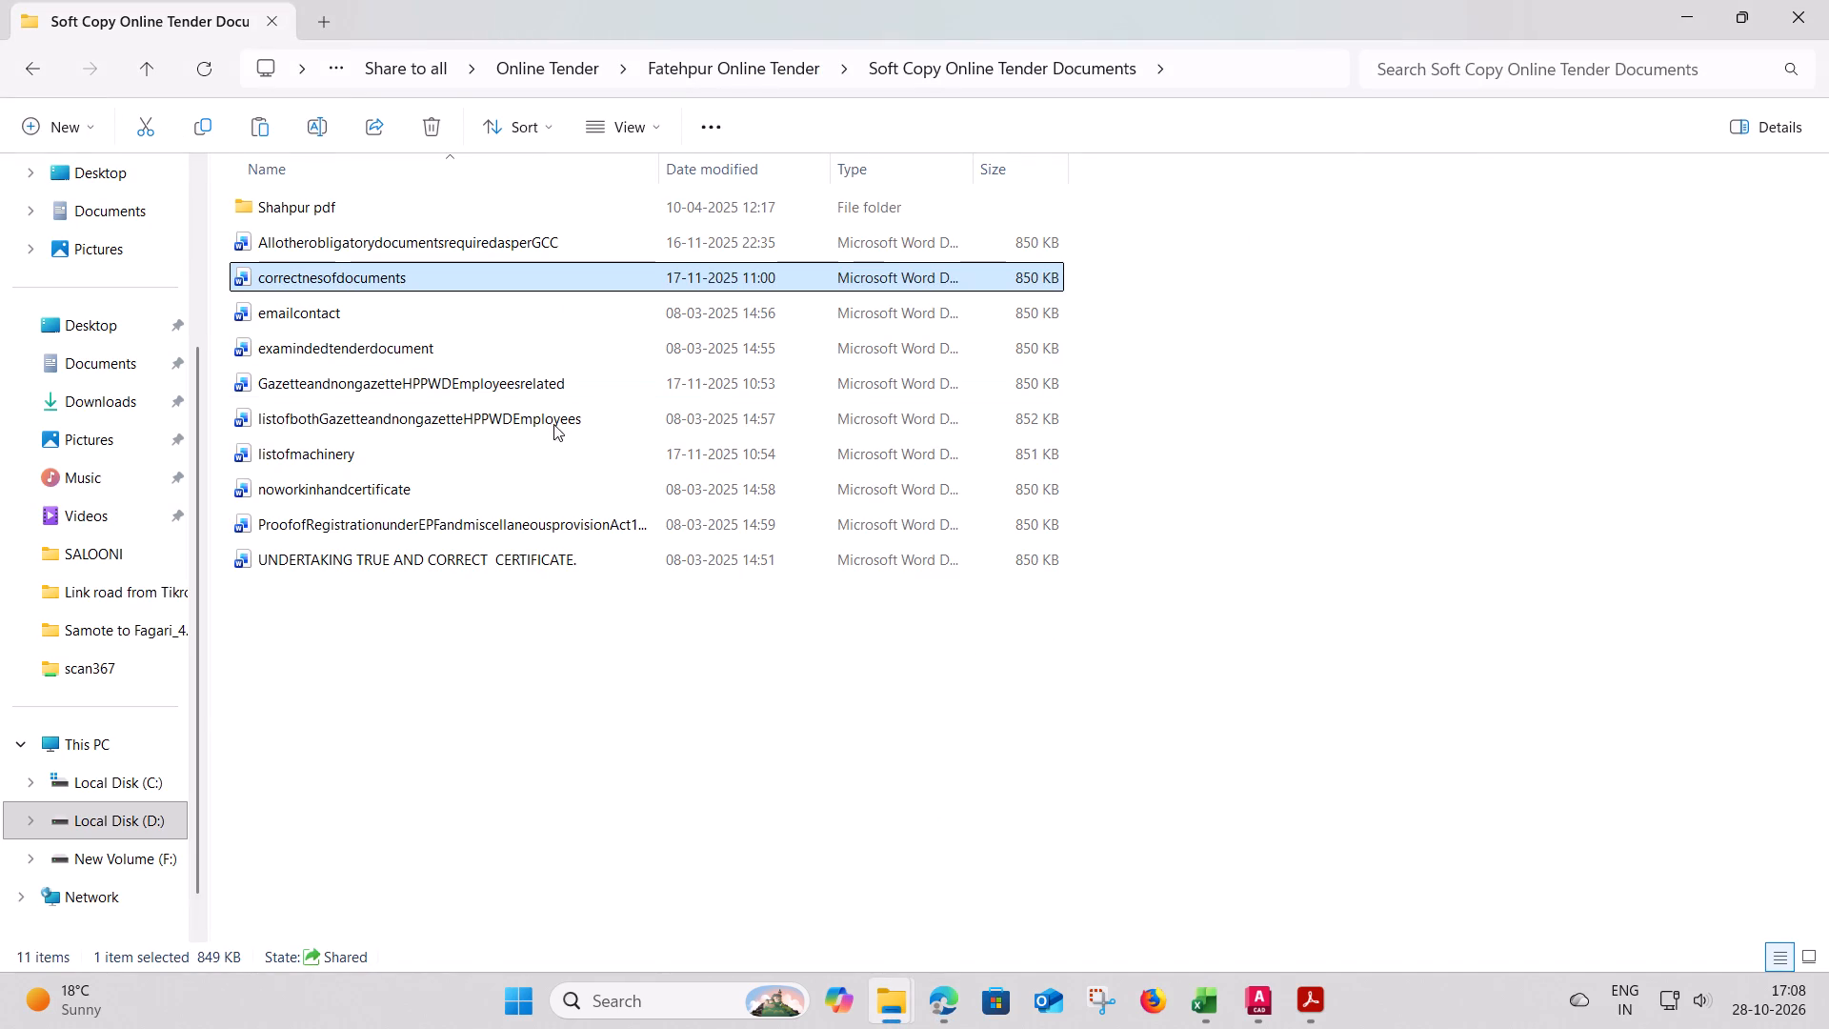
pyautogui.doubleClick(377, 348)
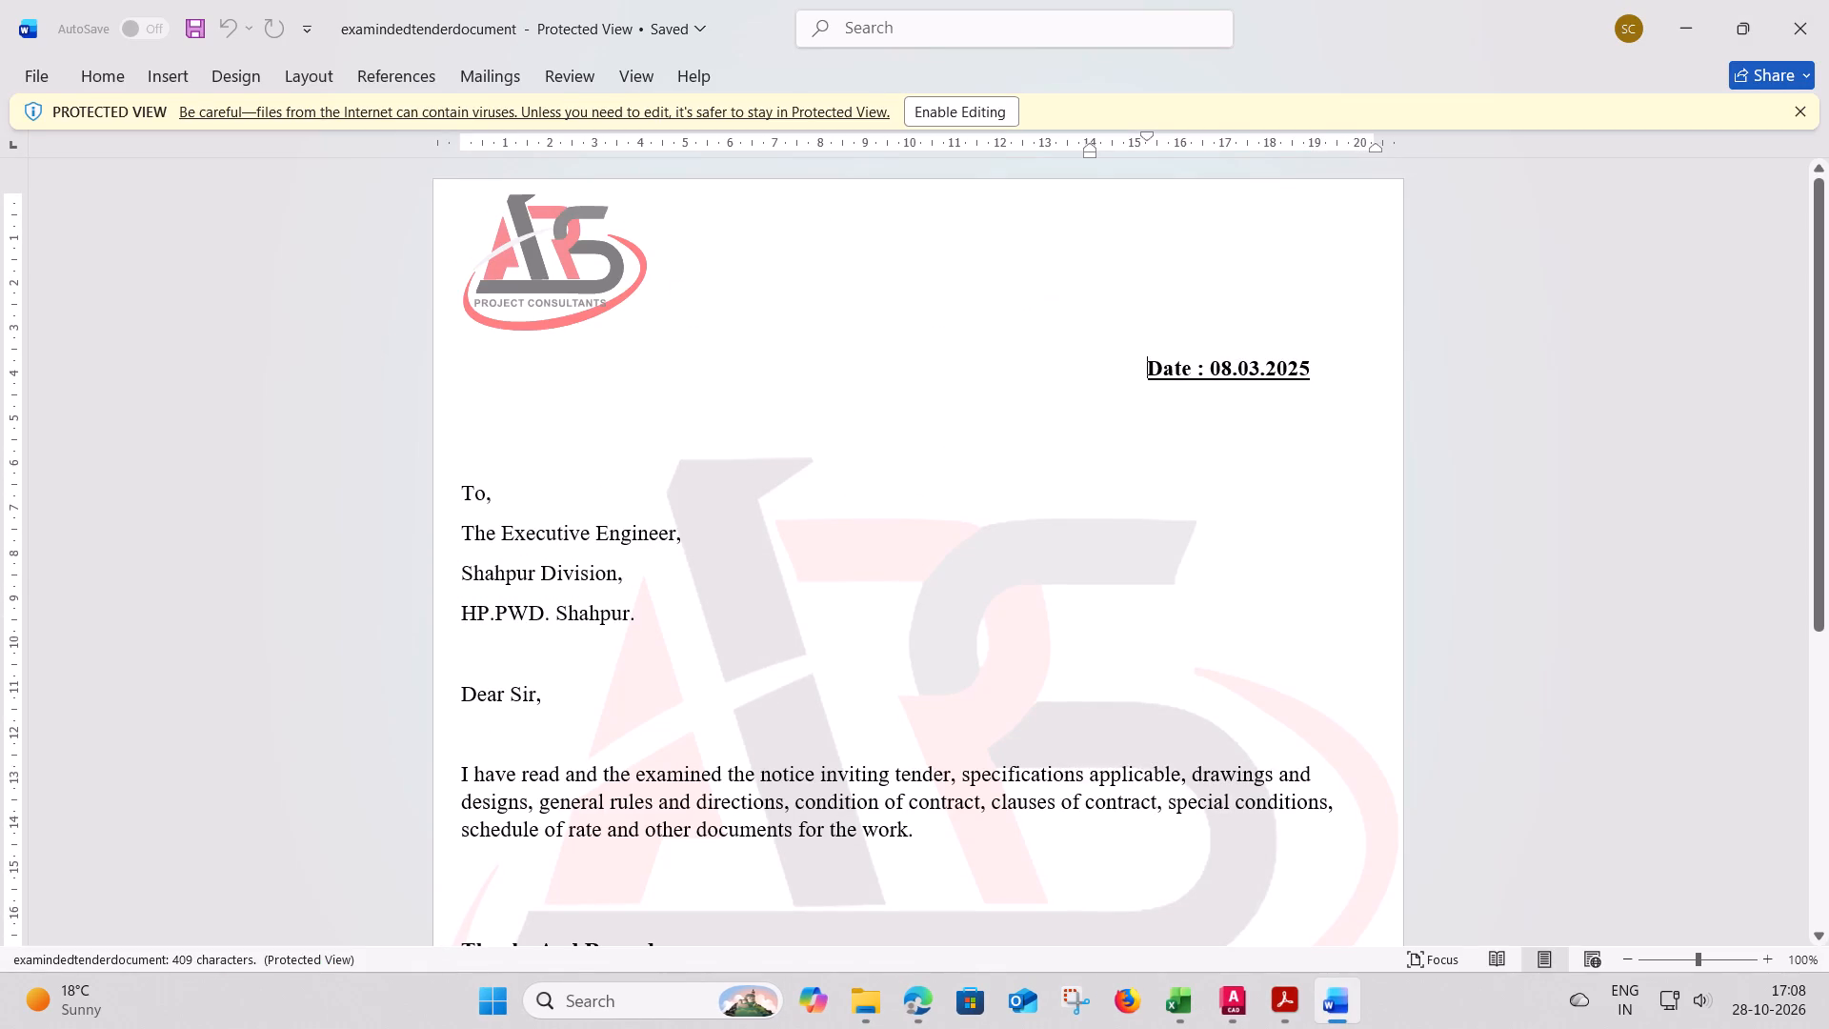
pyautogui.scroll(-1, 600, 644)
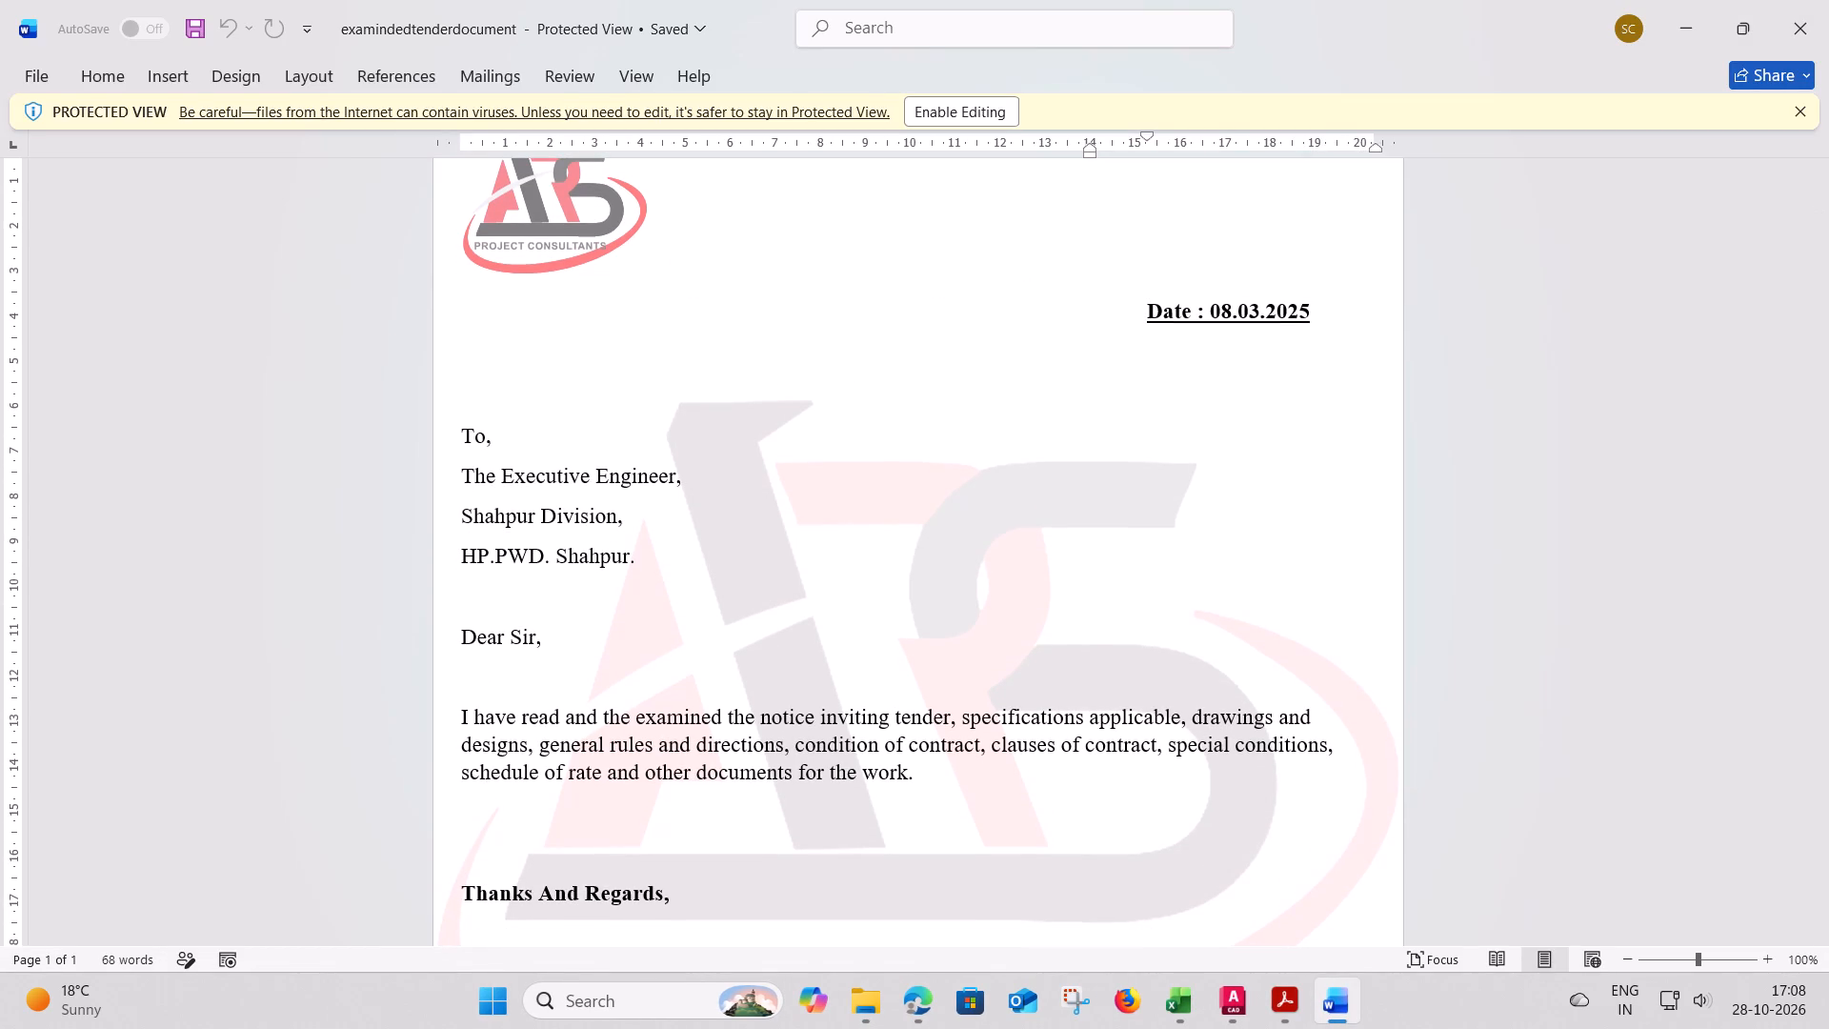
pyautogui.scroll(-4, 600, 644)
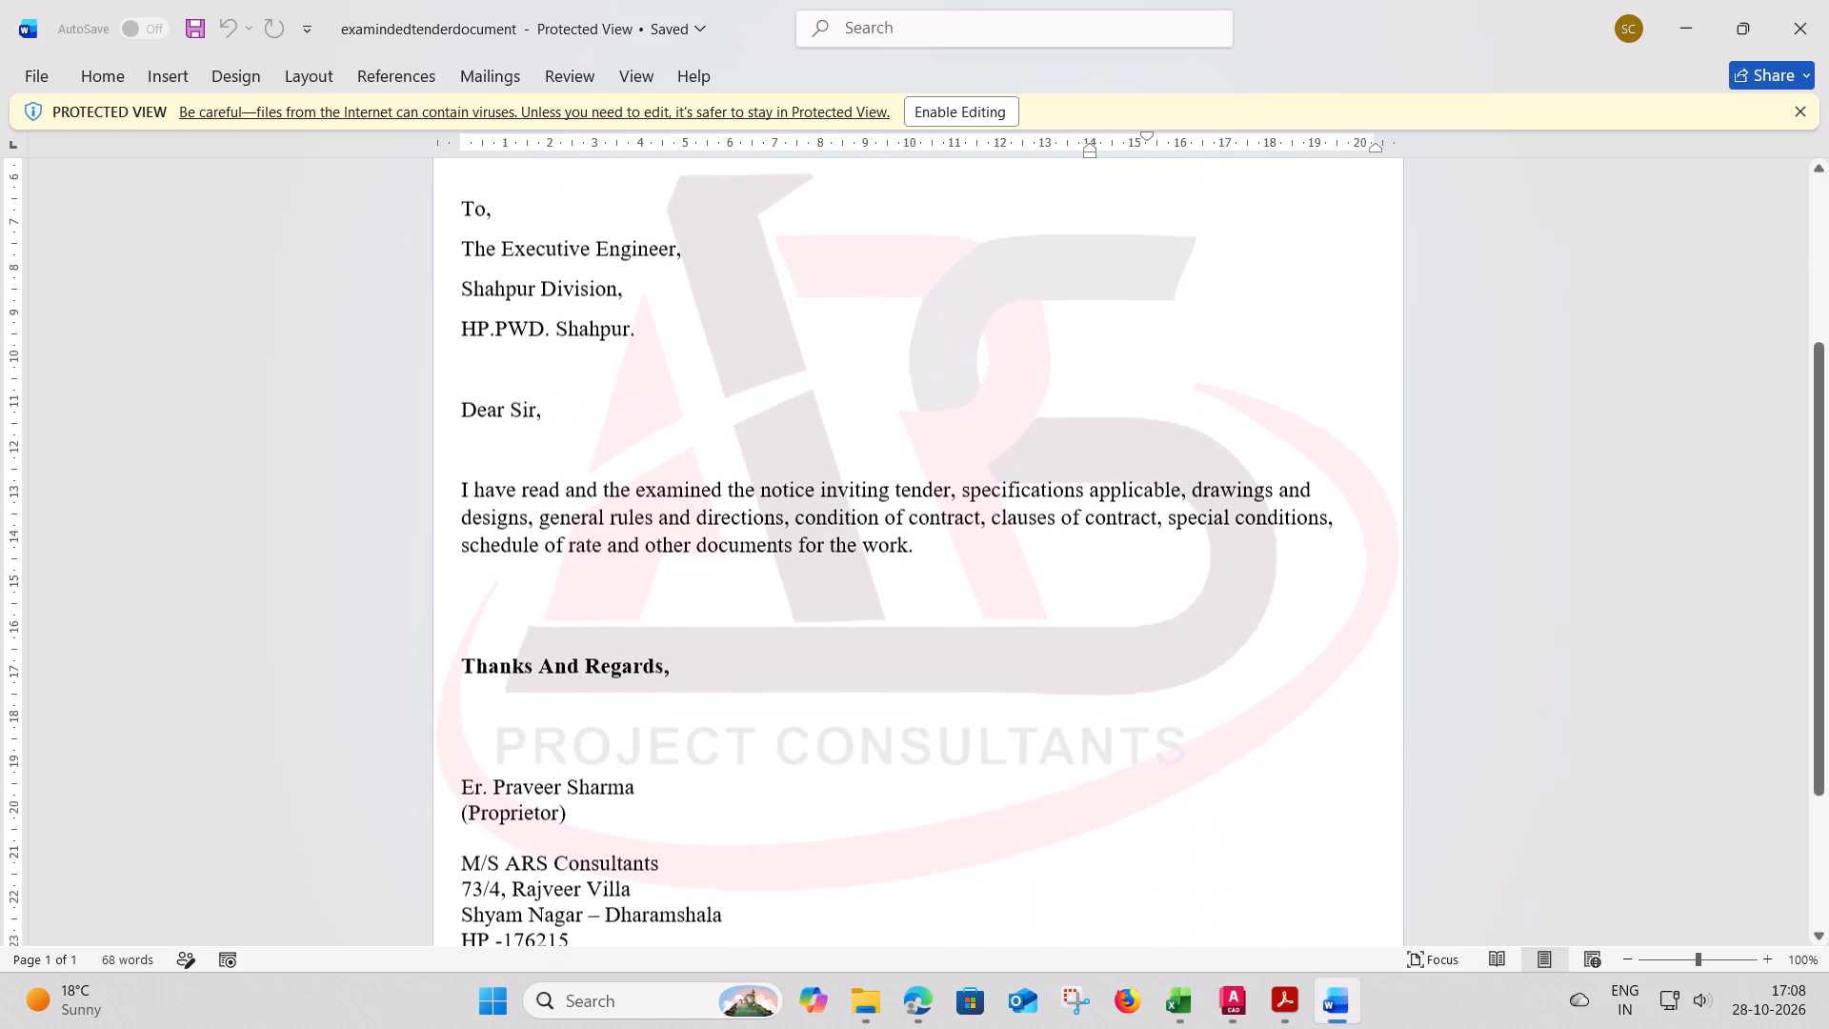
pyautogui.scroll(5, 600, 644)
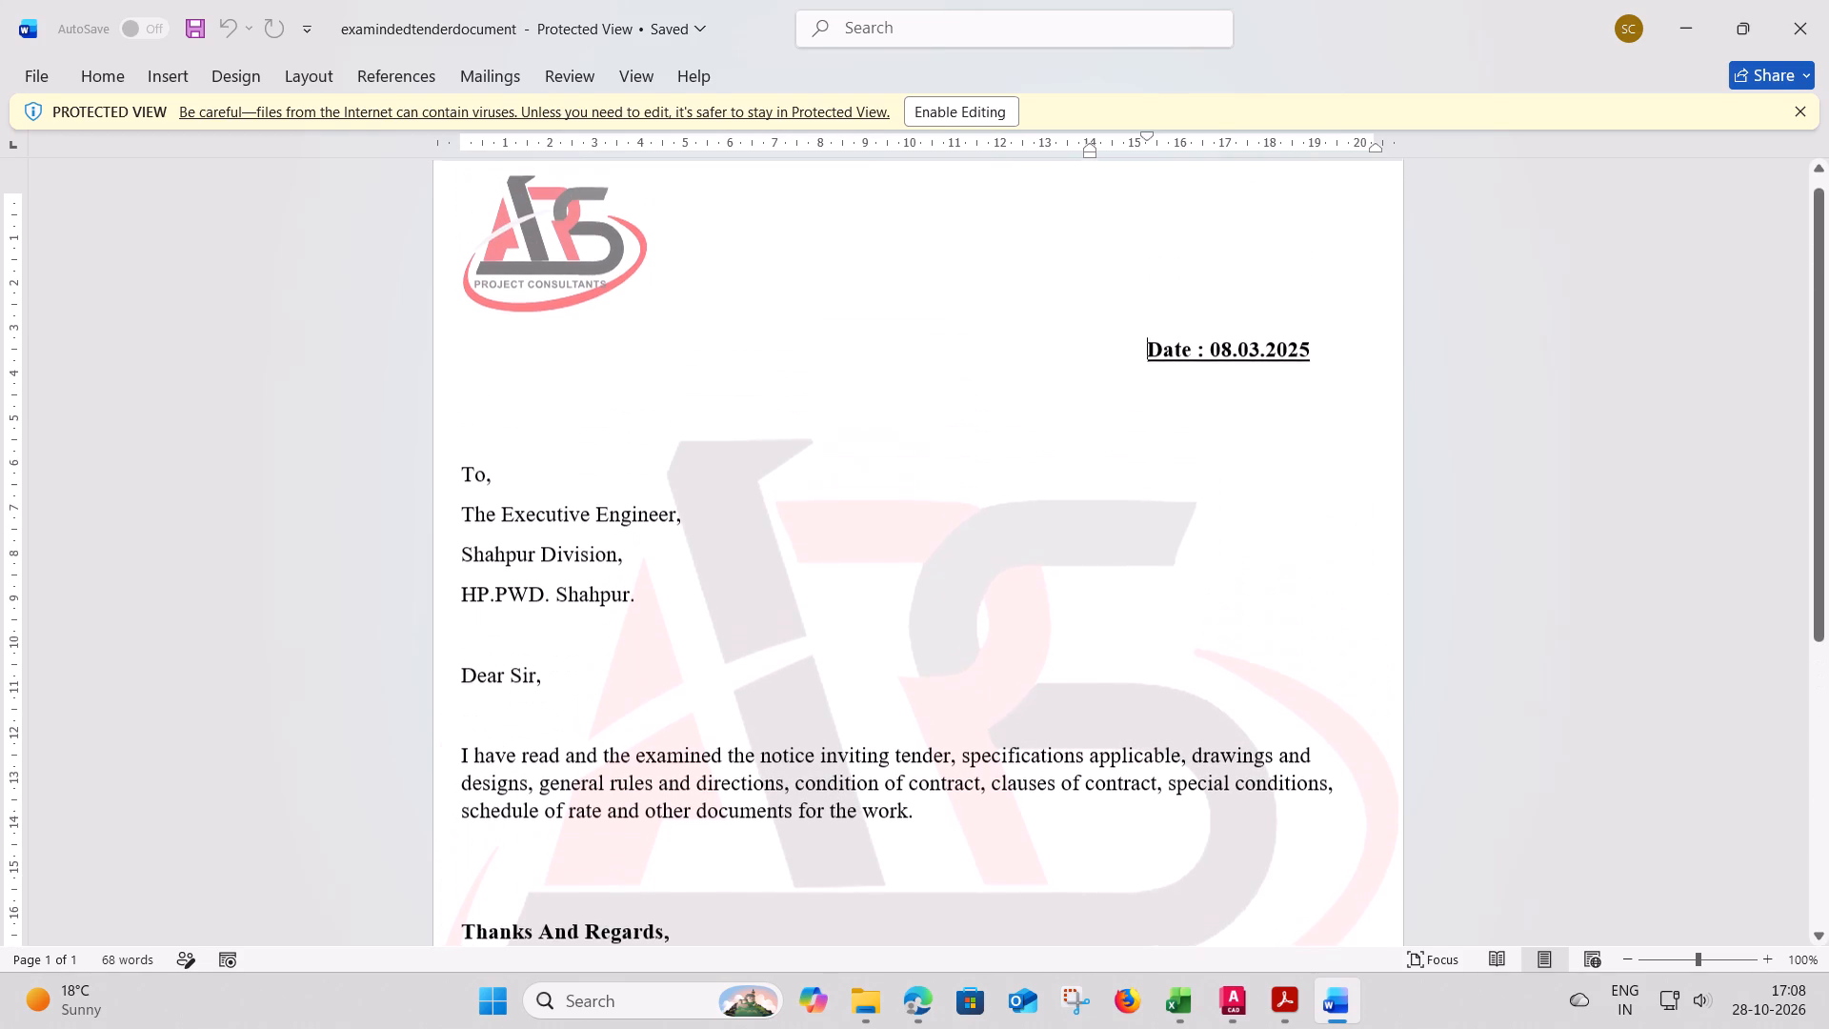
pyautogui.scroll(1, 600, 644)
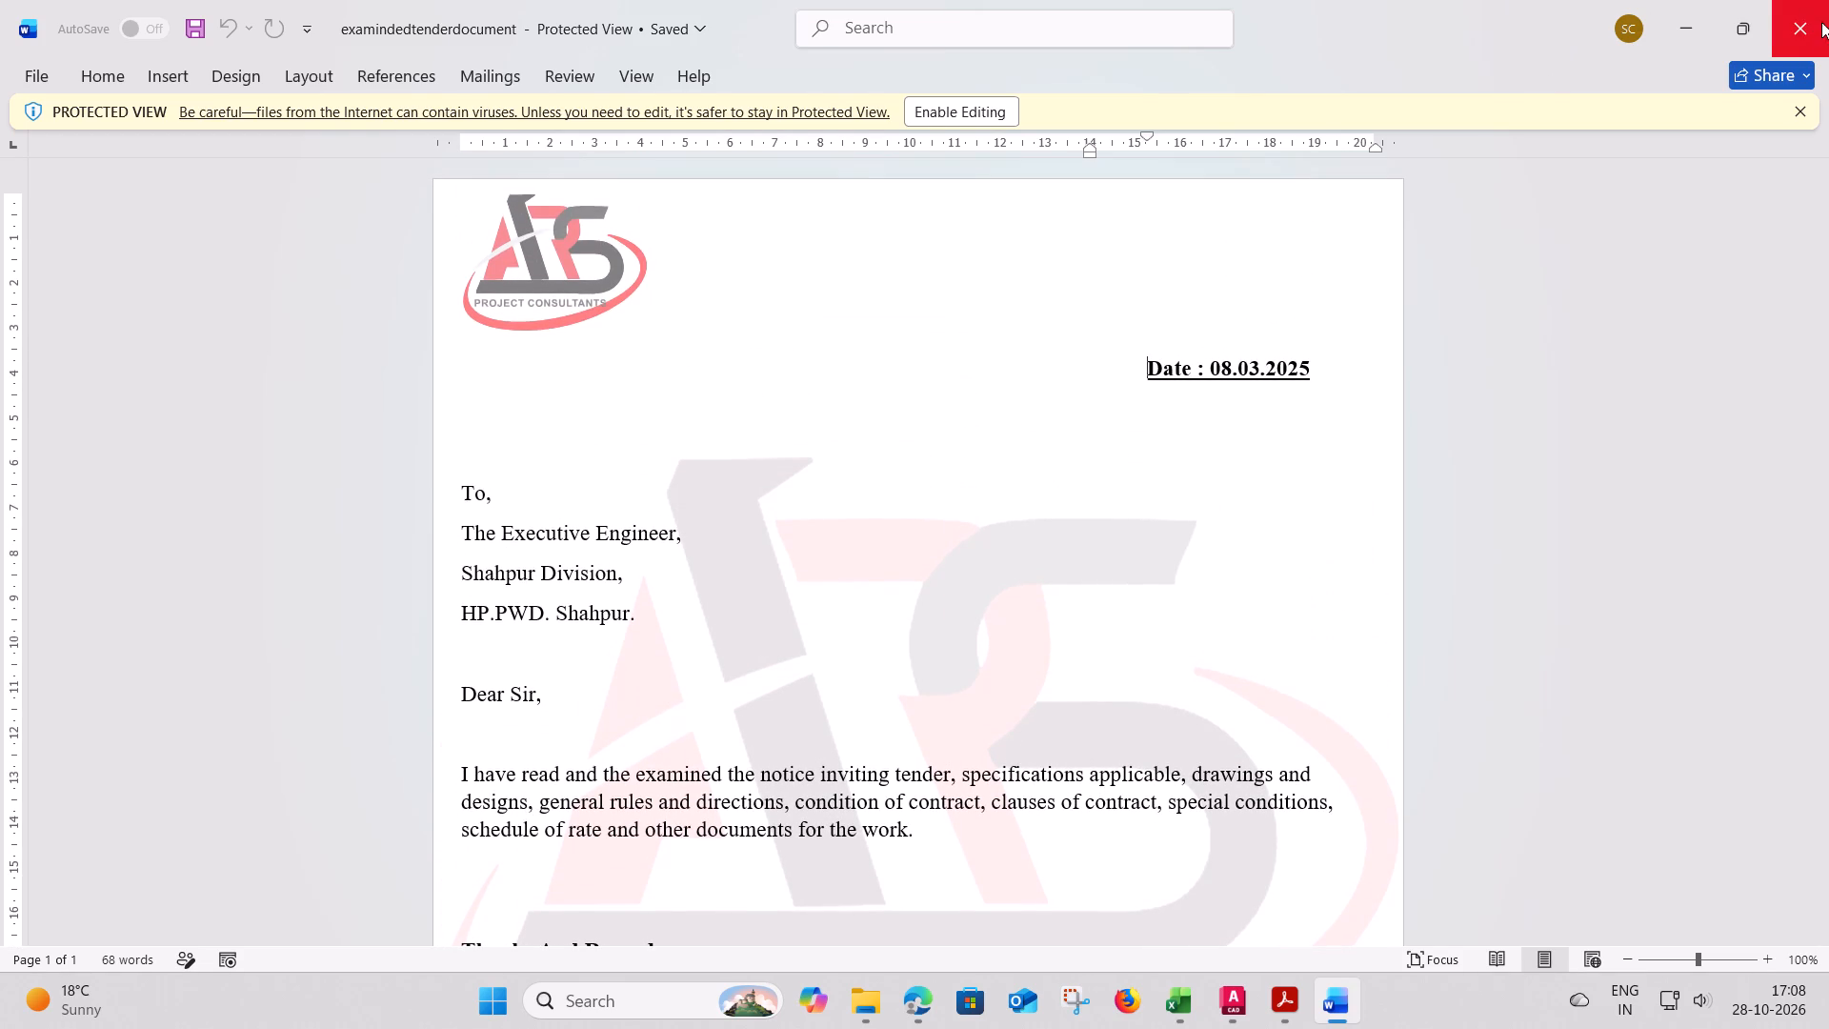
pyautogui.click(1811, 39)
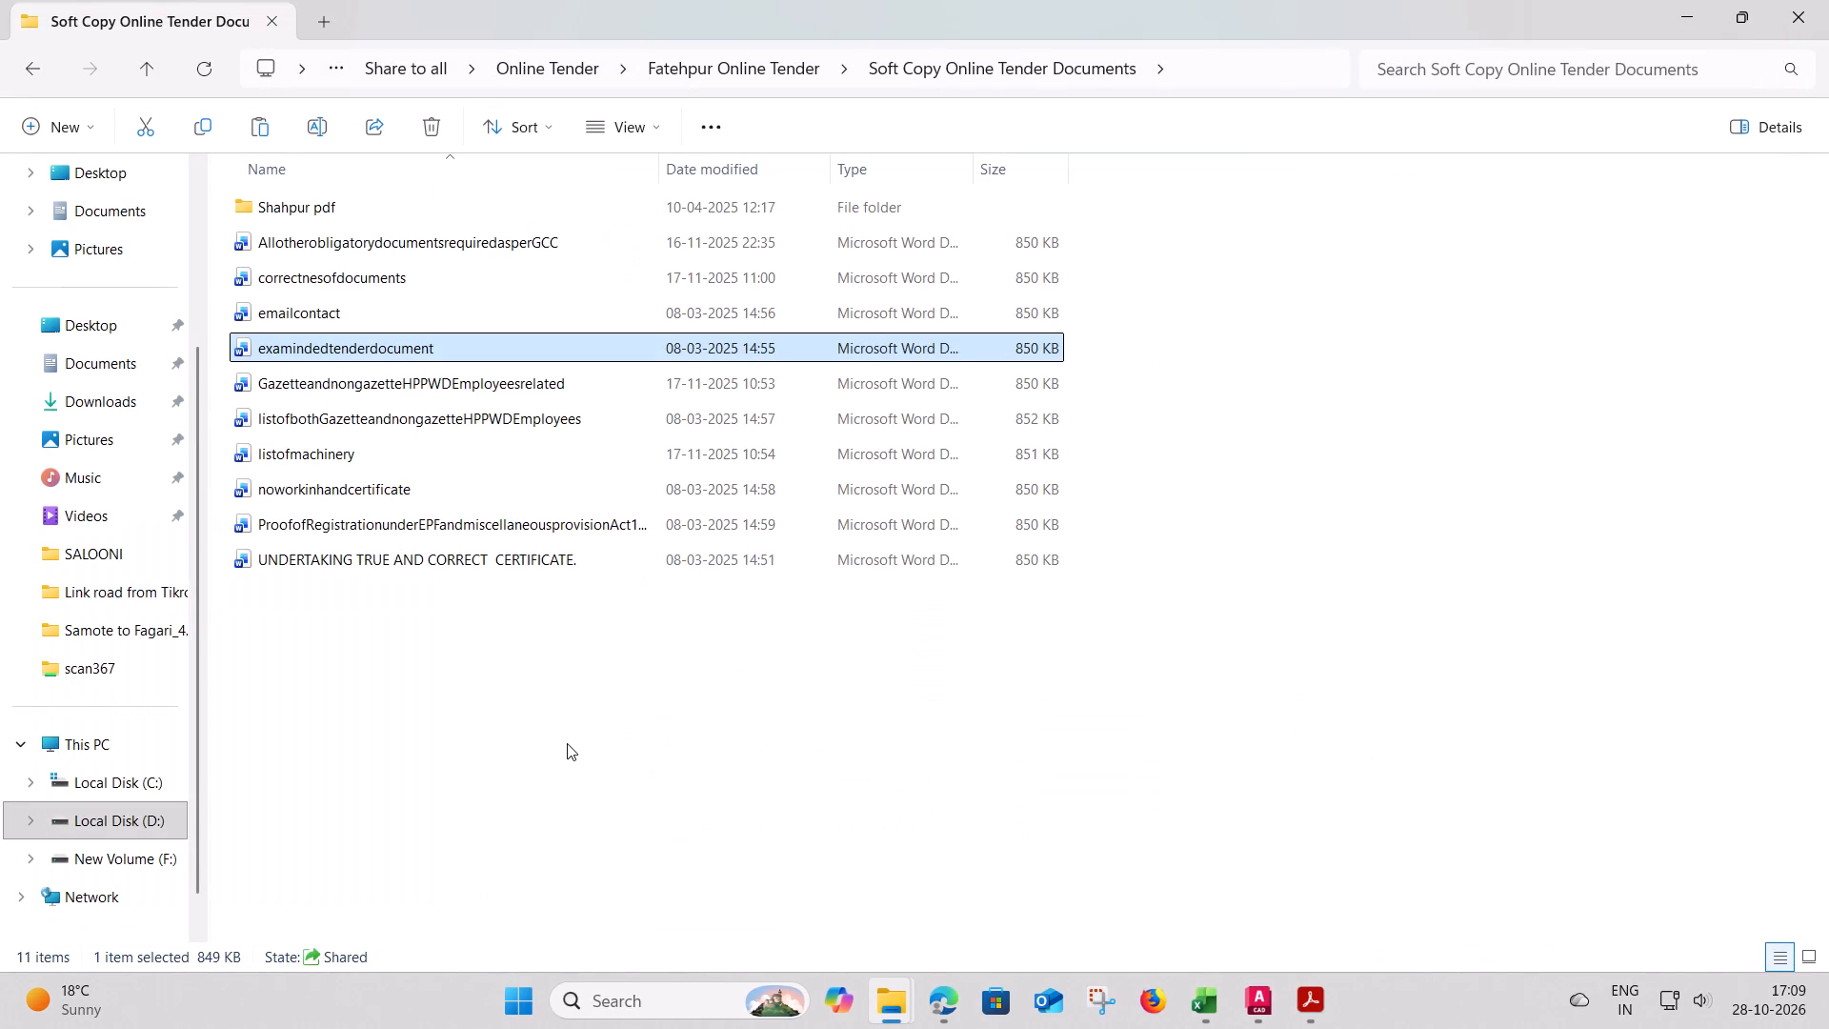
pyautogui.hotkey('ctrl', 'c')
pyautogui.hotkey('alt', 'Tab')
pyautogui.hotkey('alt', 'Tab')
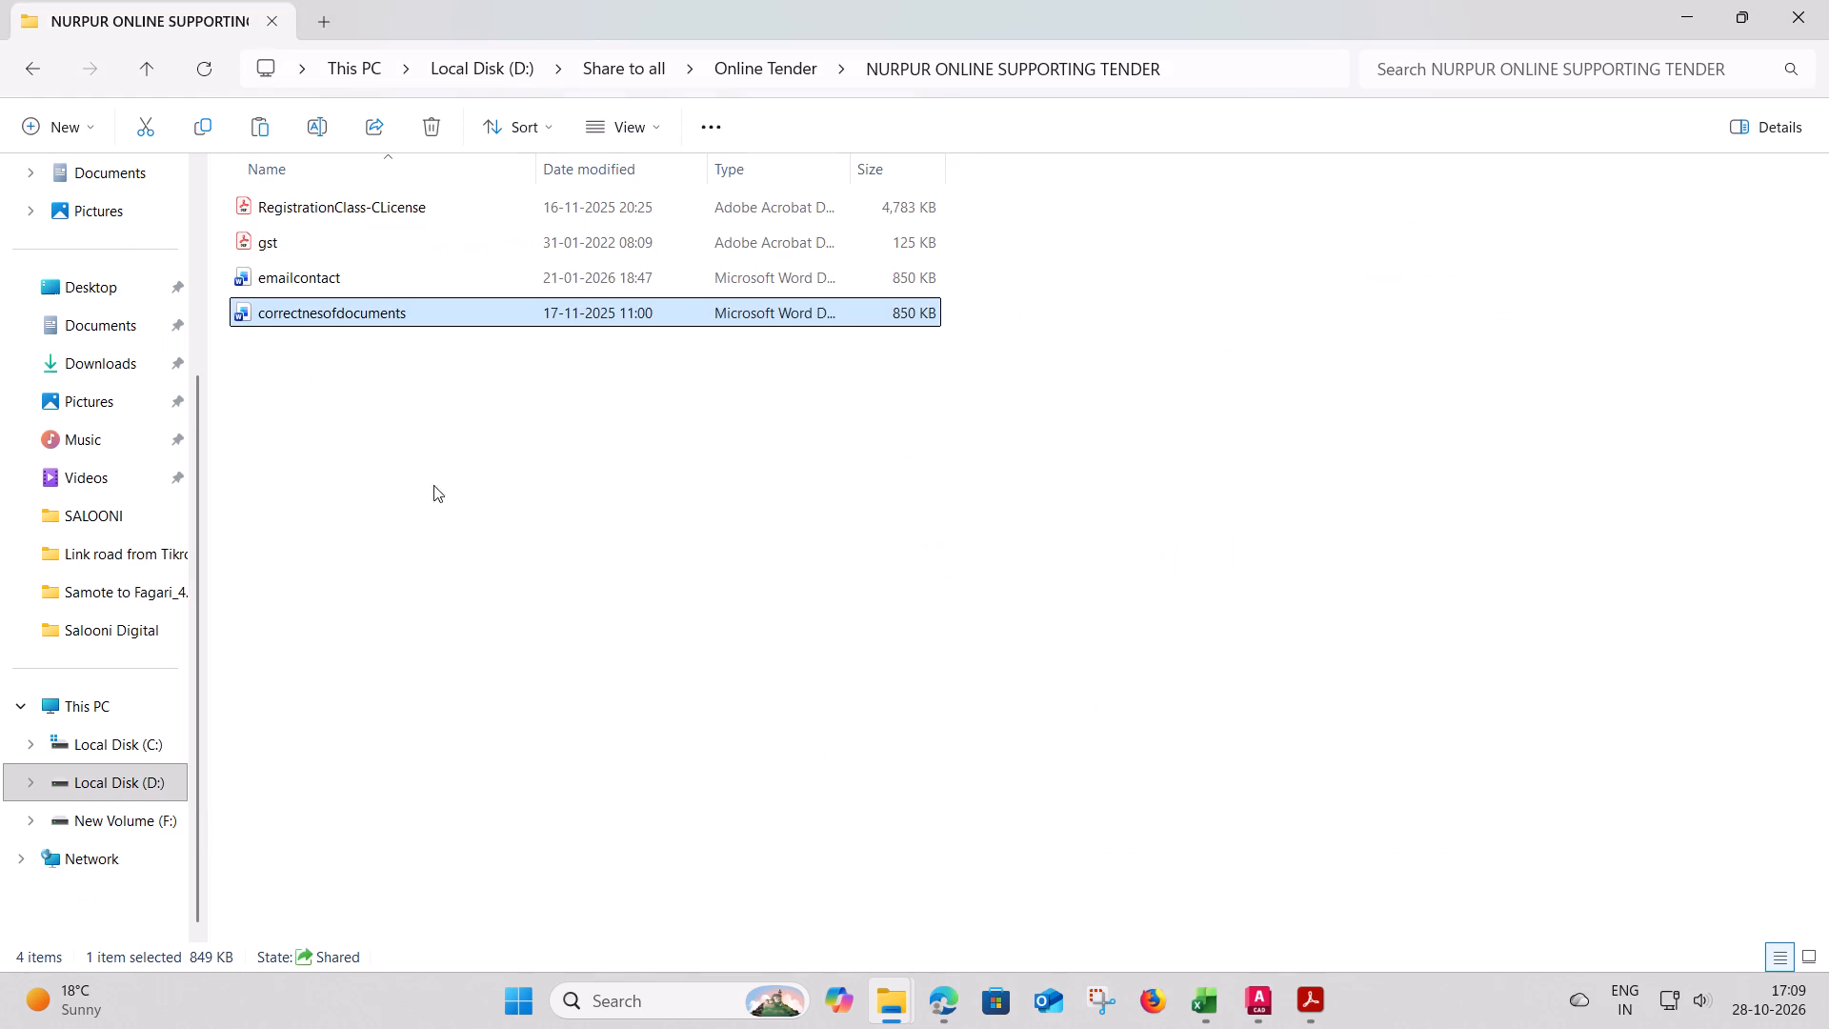
pyautogui.rightClick(390, 409)
pyautogui.click(421, 452)
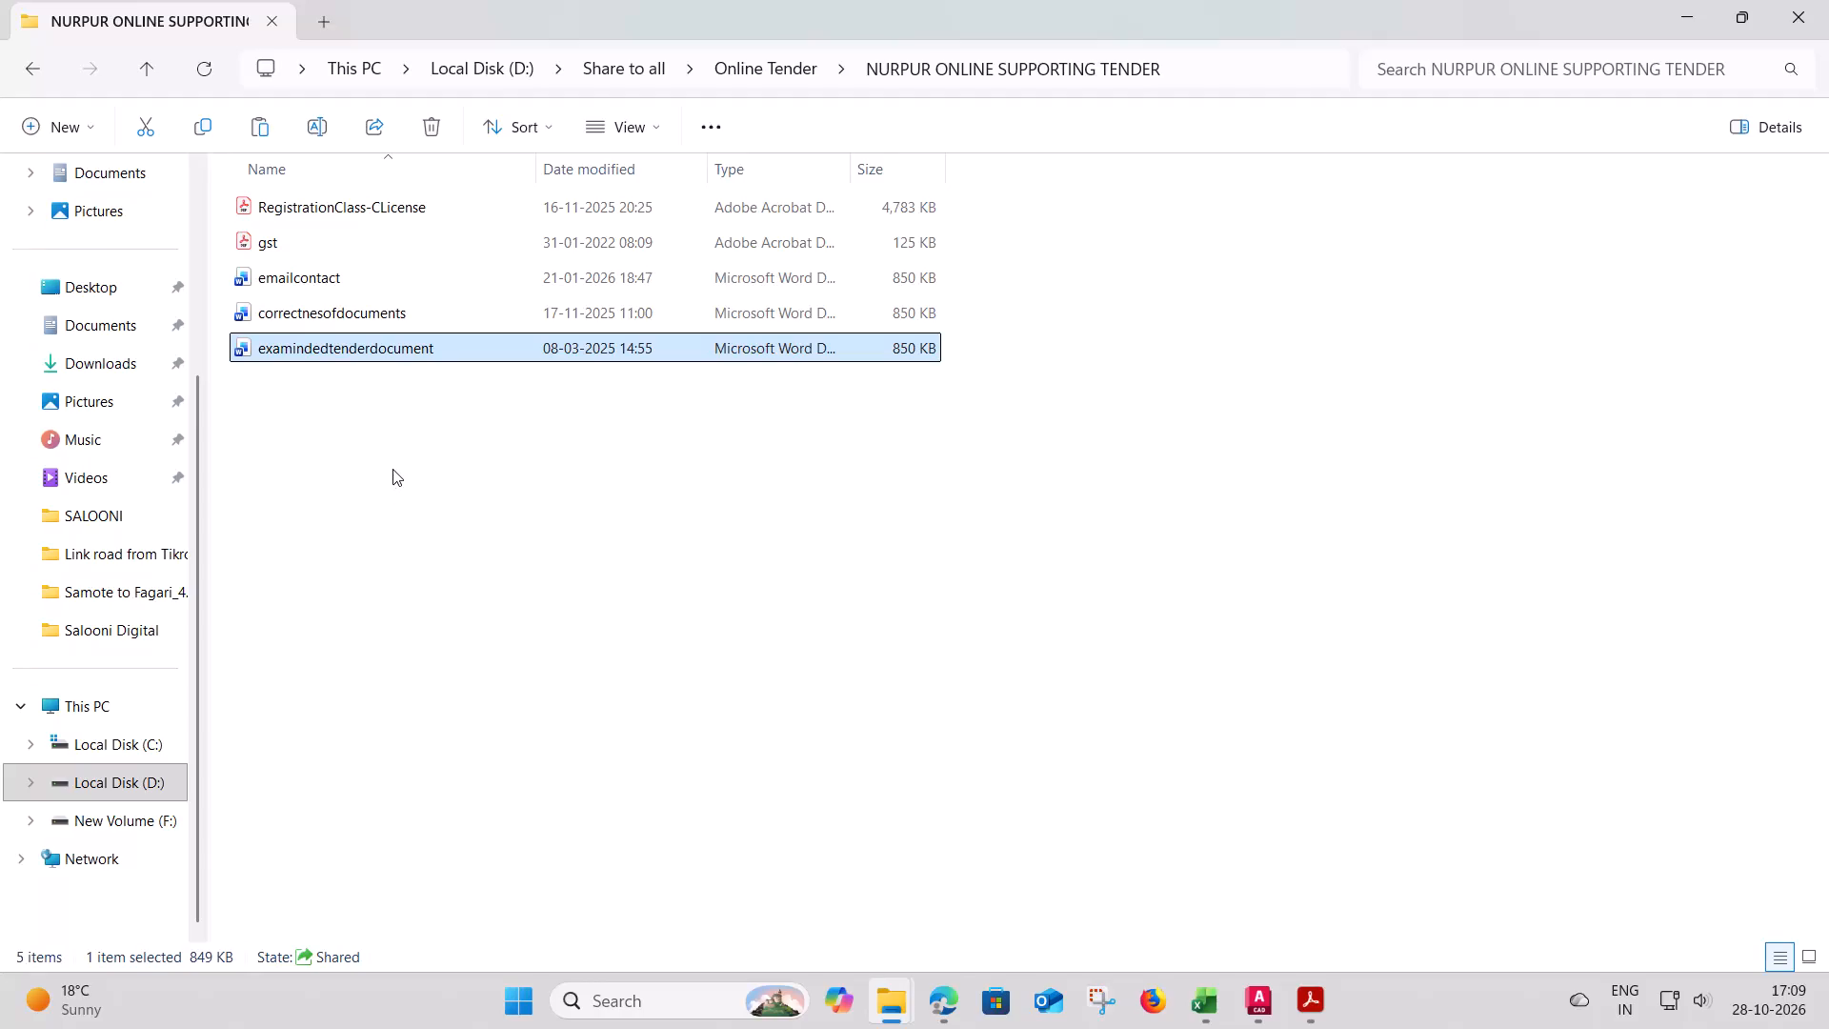
# In the chowari tender folder, examine the consultant service authorization PDF and the AllotherobligatorydocumentsrequiredasperGCC Word document, closing each after review.
pyautogui.hotkey('alt', 'Tab')
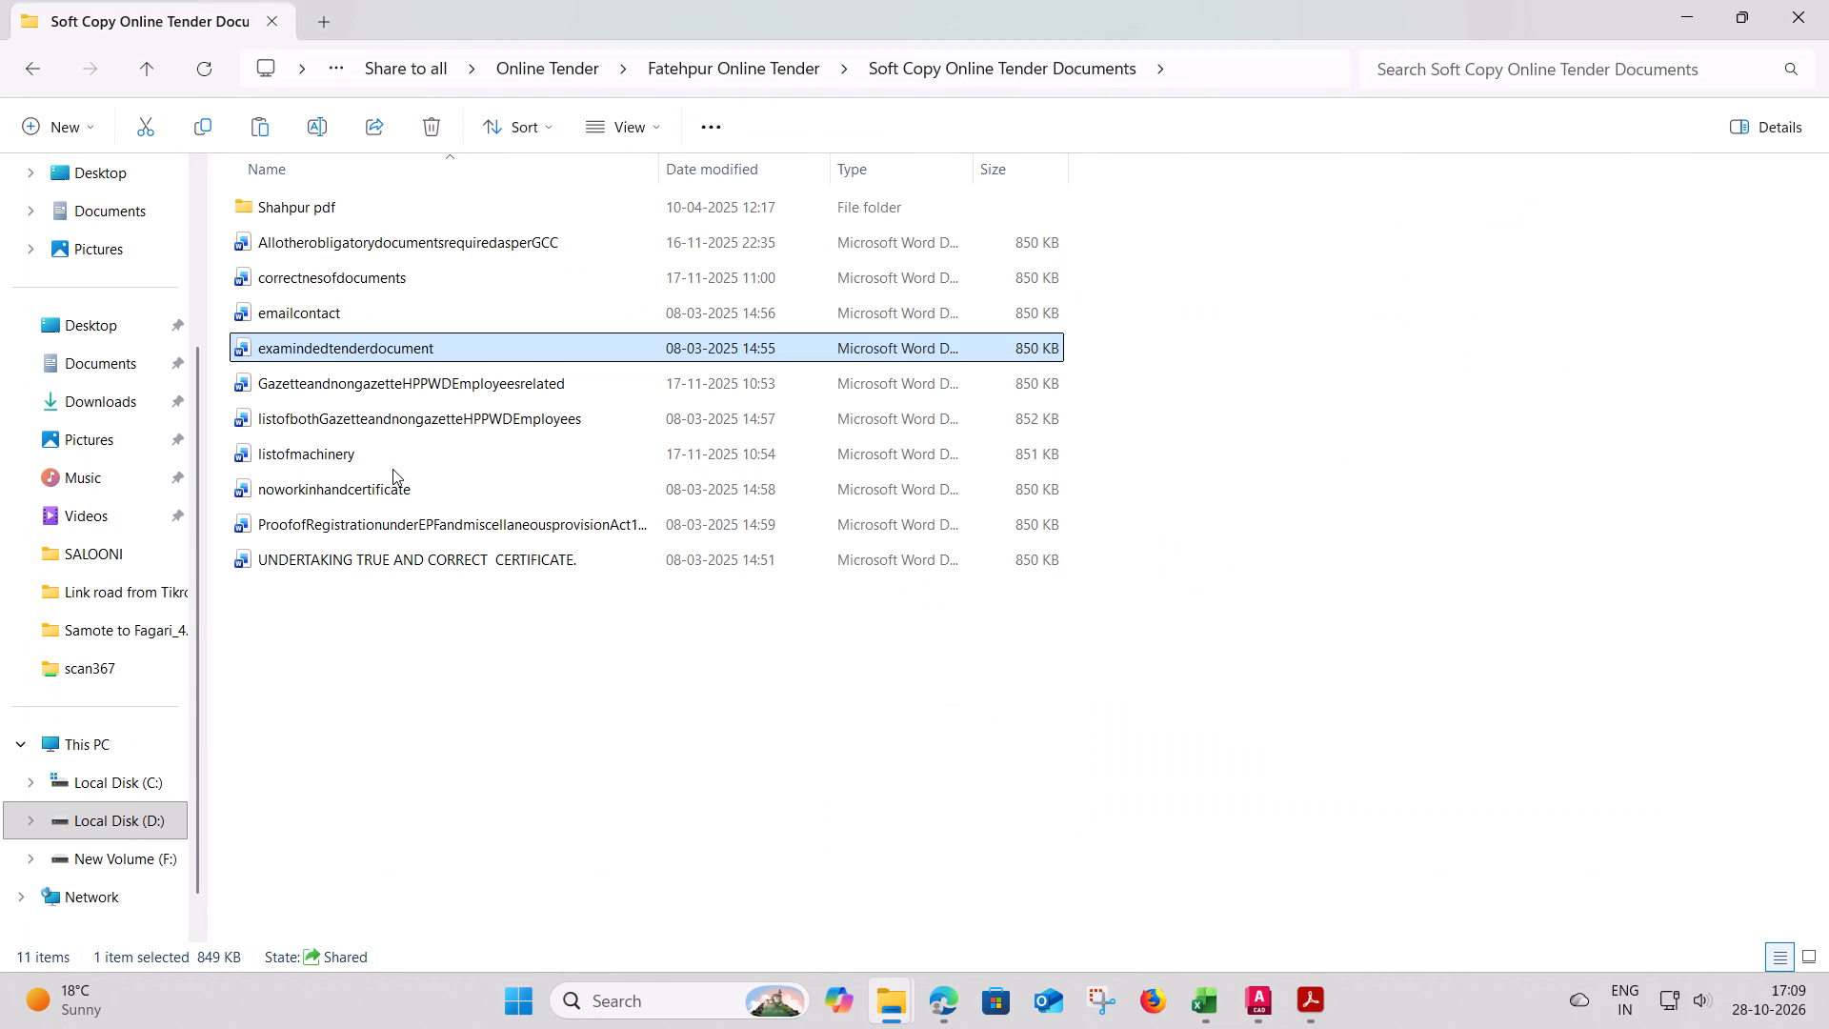
pyautogui.click(146, 78)
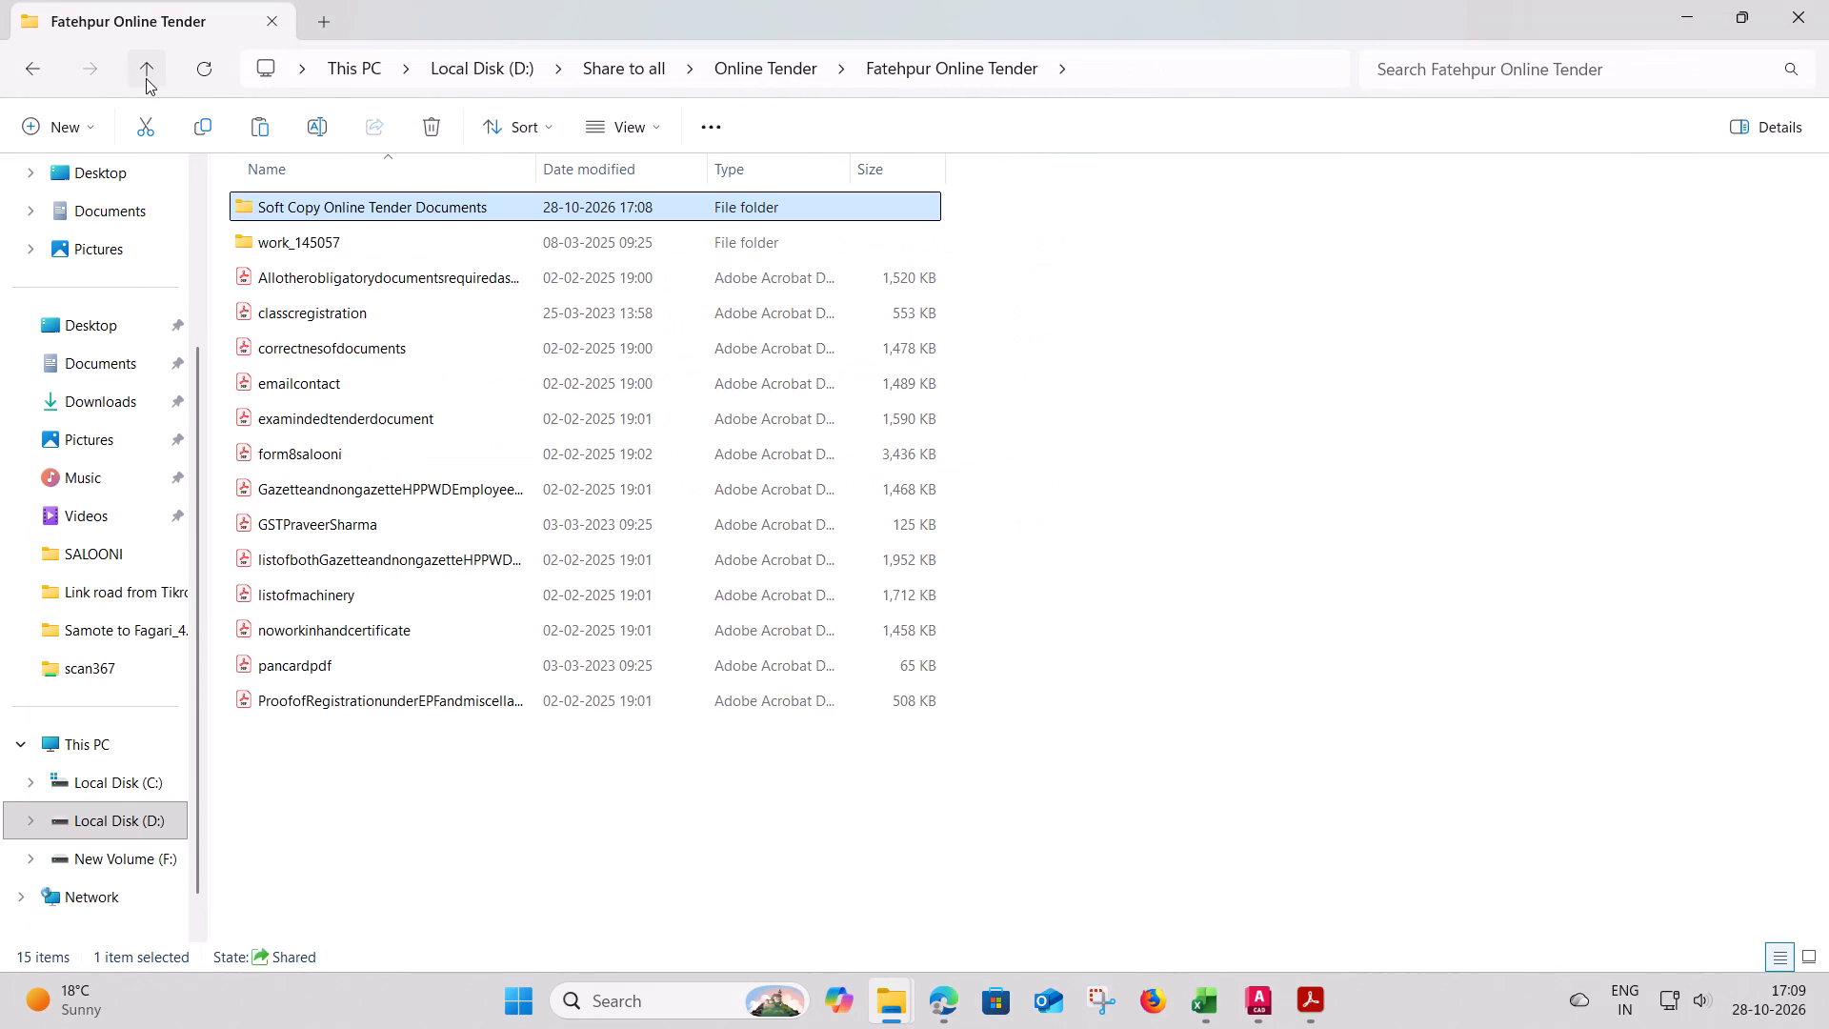
pyautogui.click(146, 78)
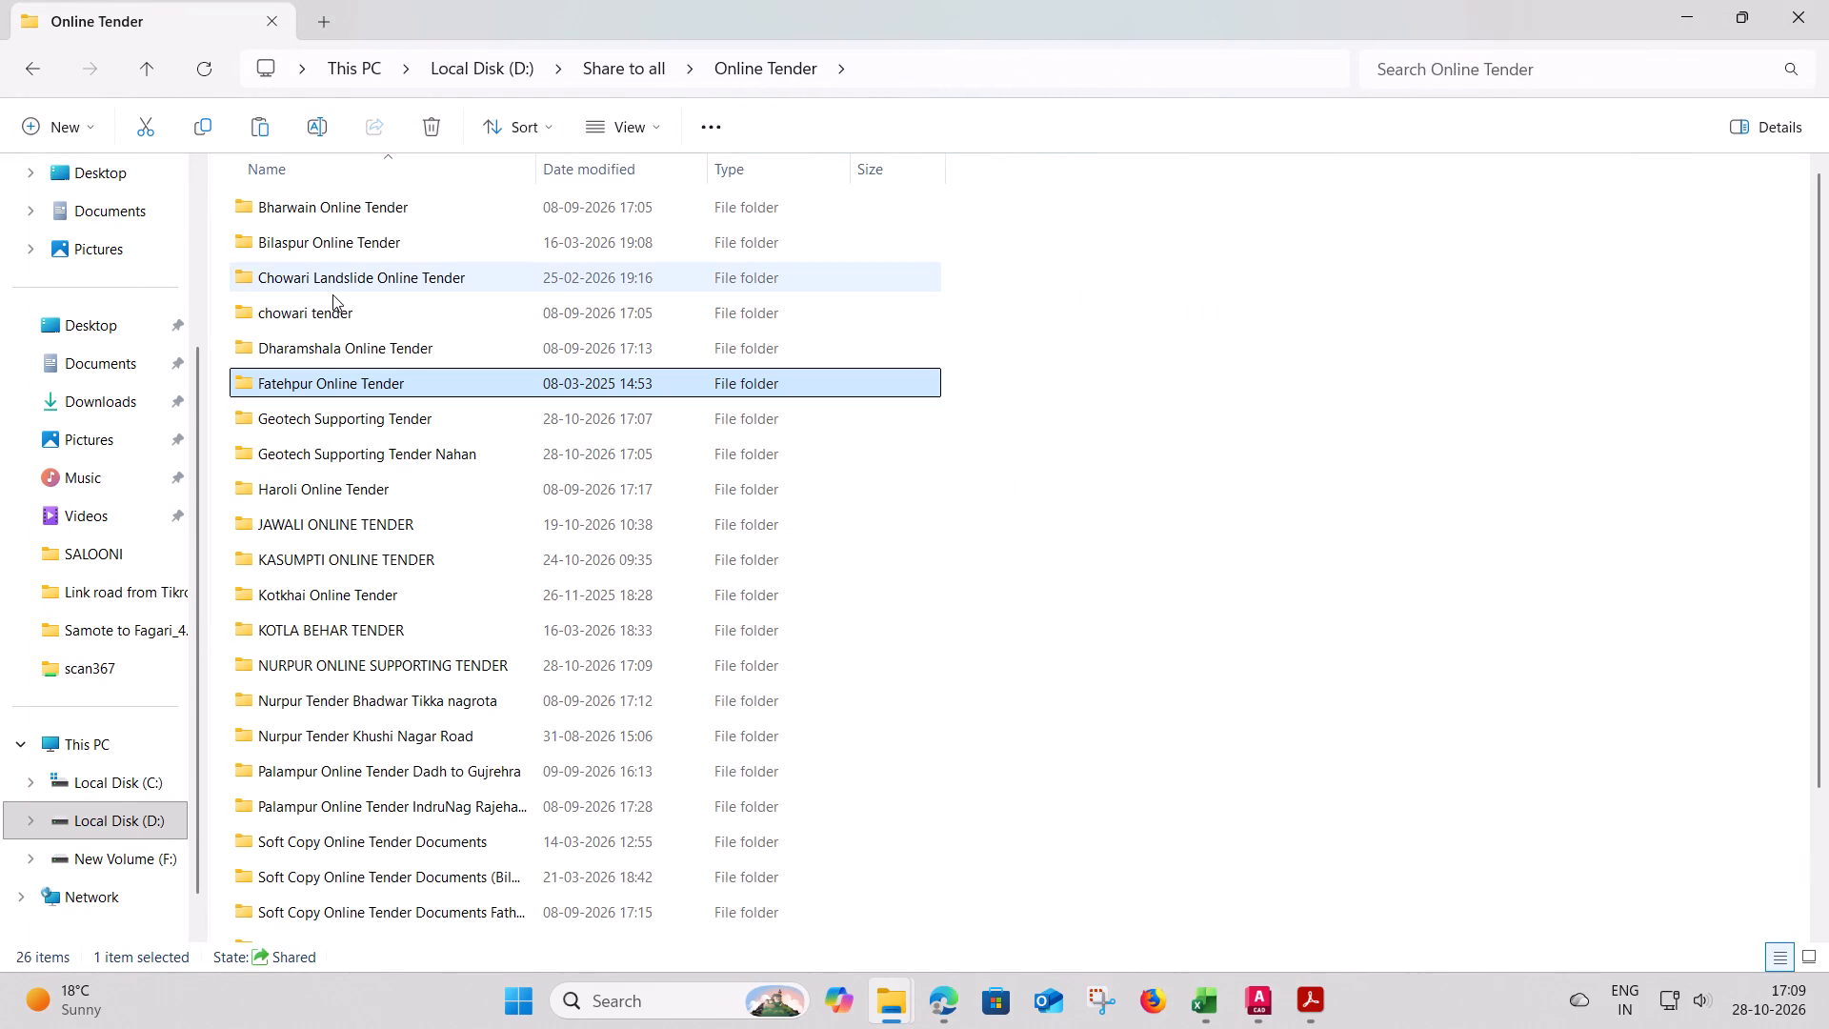
pyautogui.scroll(3, 332, 294)
pyautogui.doubleClick(372, 313)
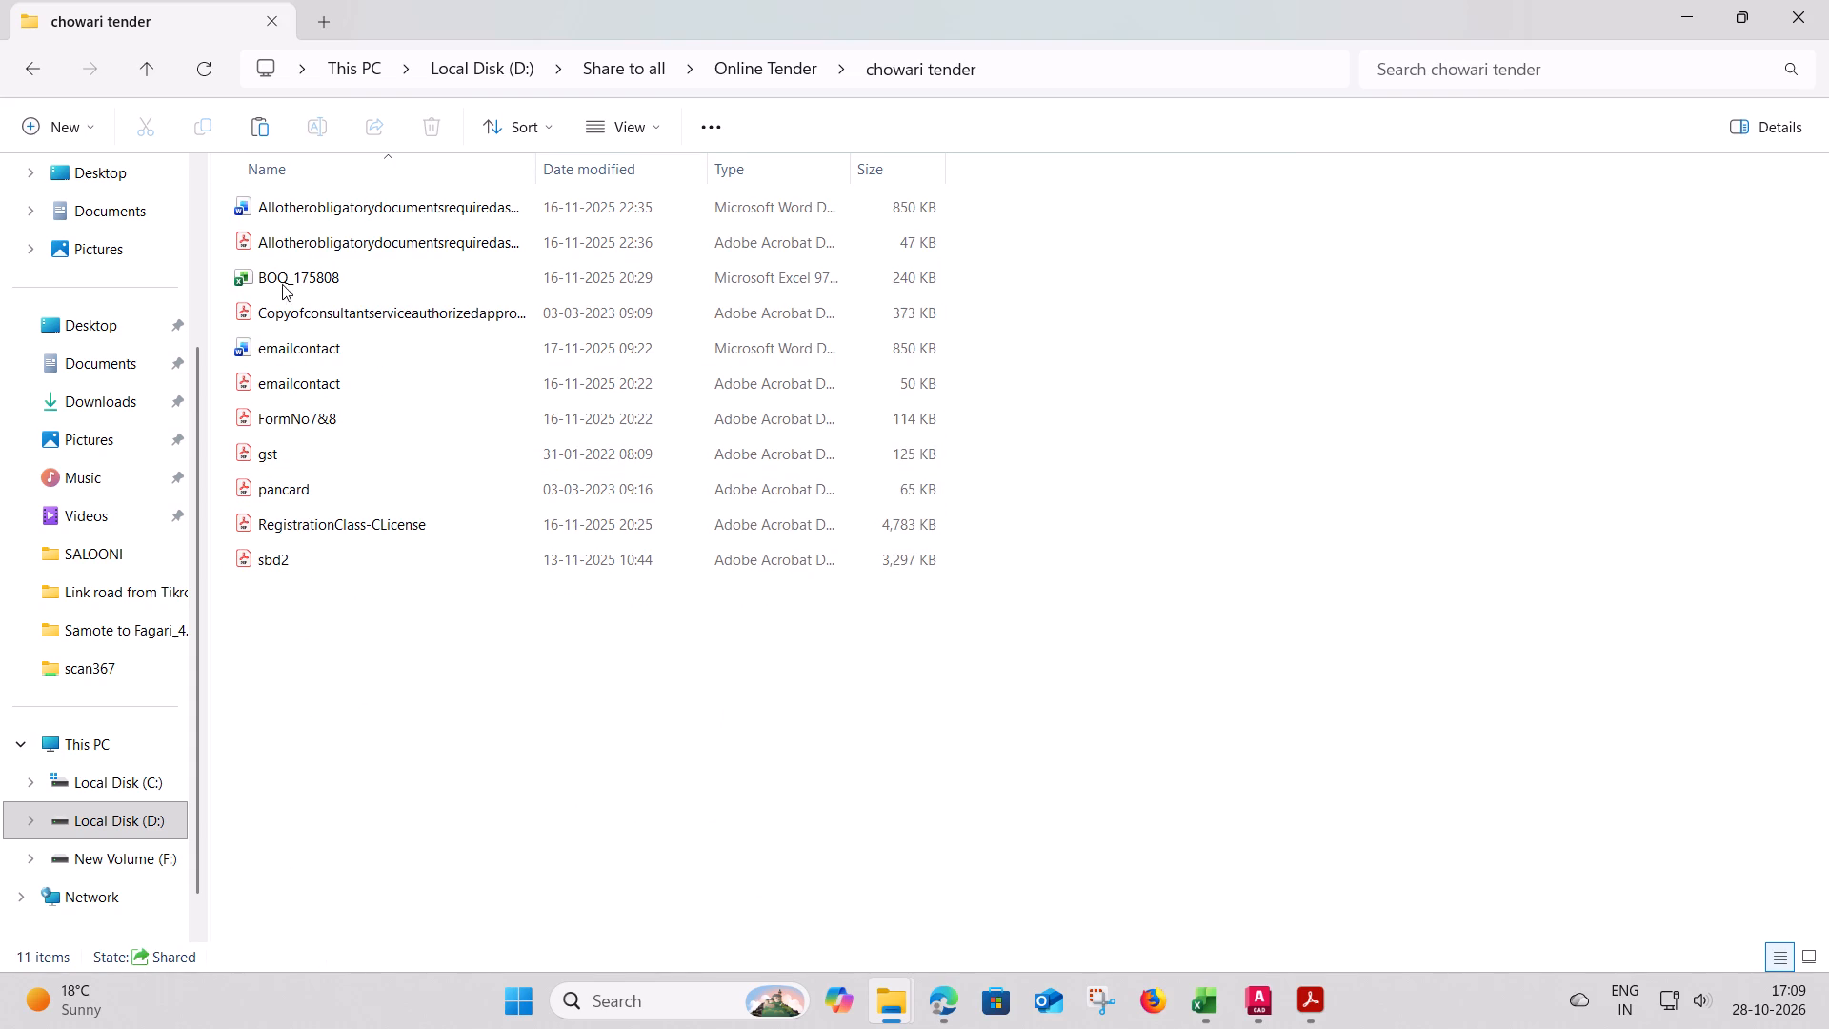
pyautogui.doubleClick(322, 313)
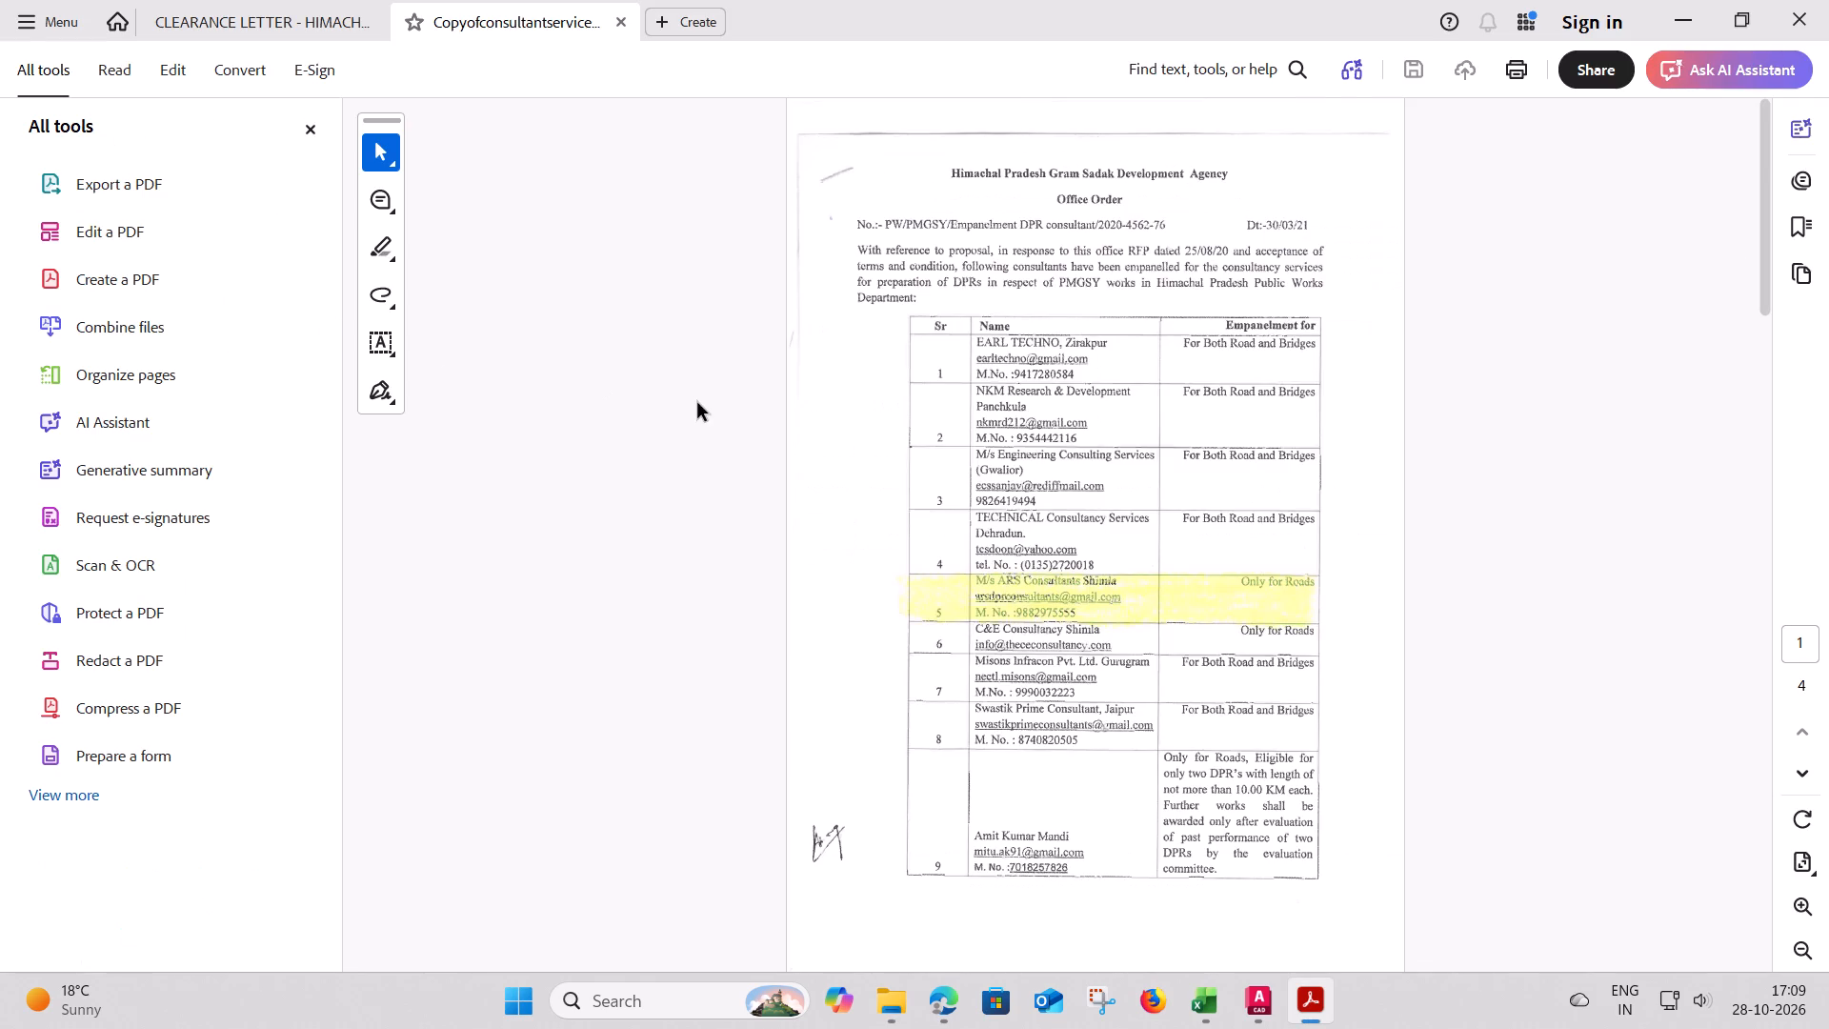
pyautogui.click(617, 29)
pyautogui.hotkey('alt', 'Tab')
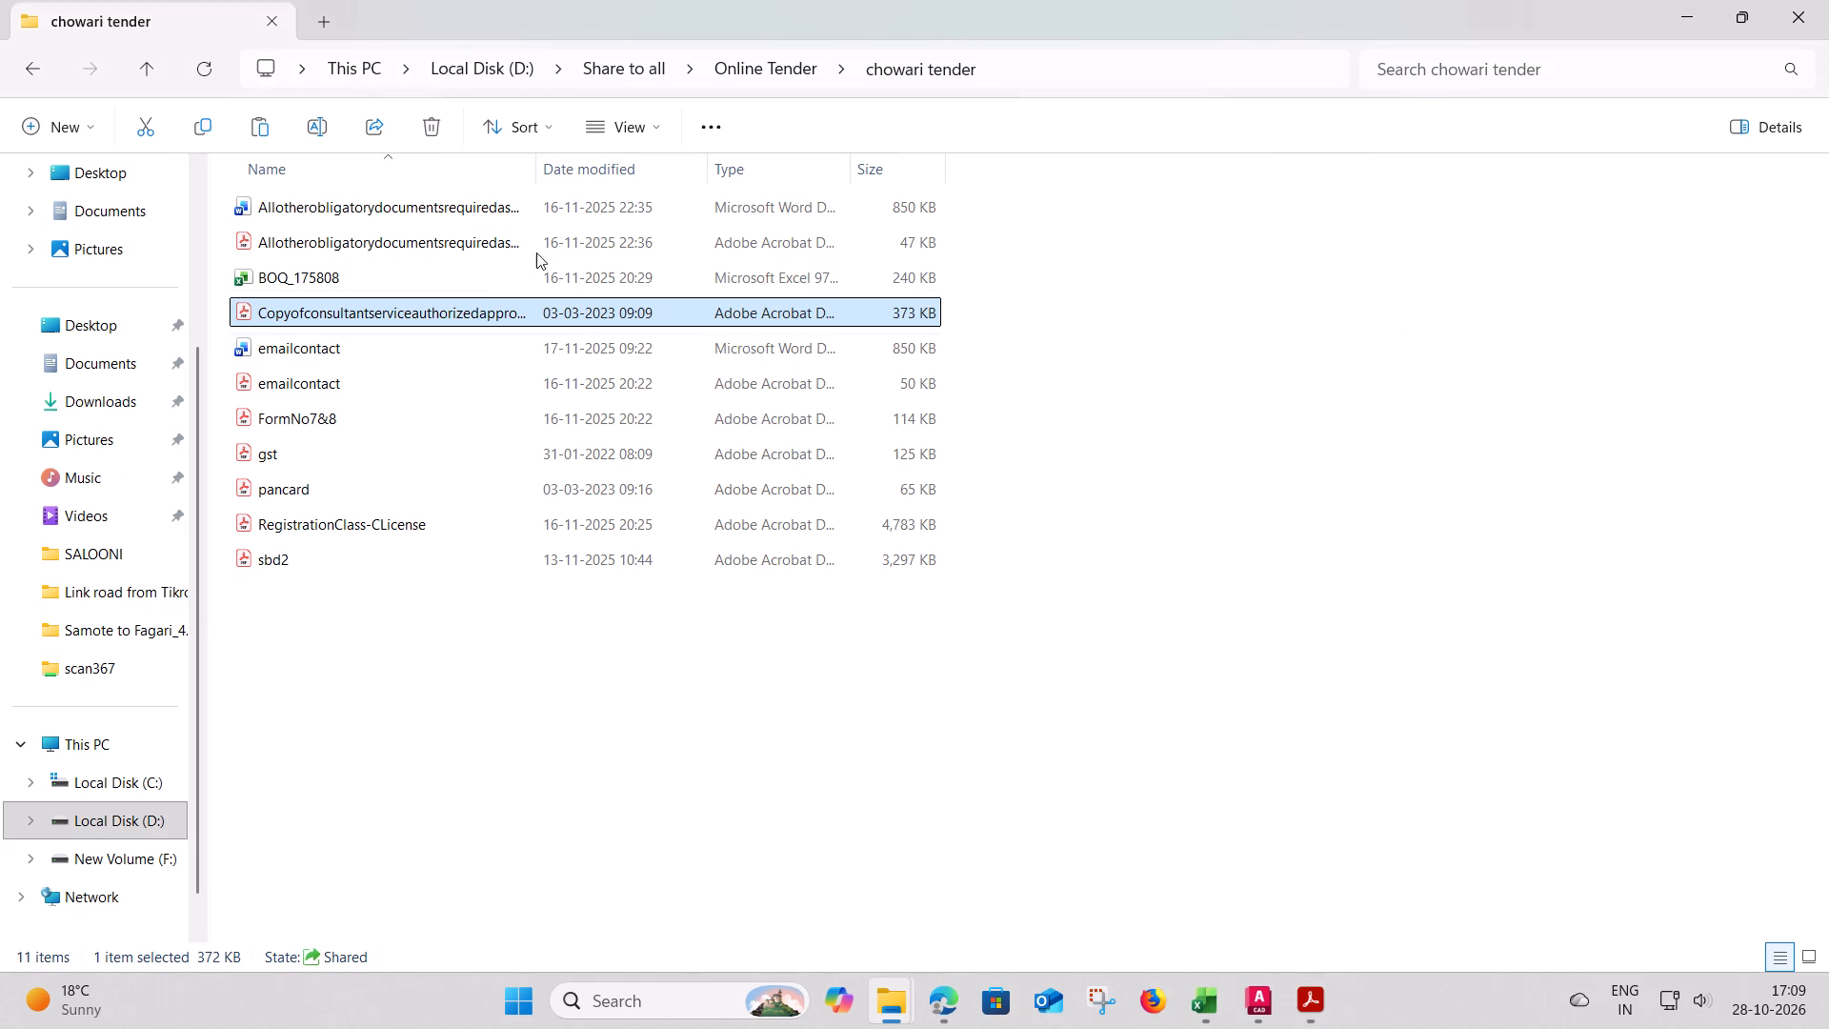
pyautogui.doubleClick(417, 205)
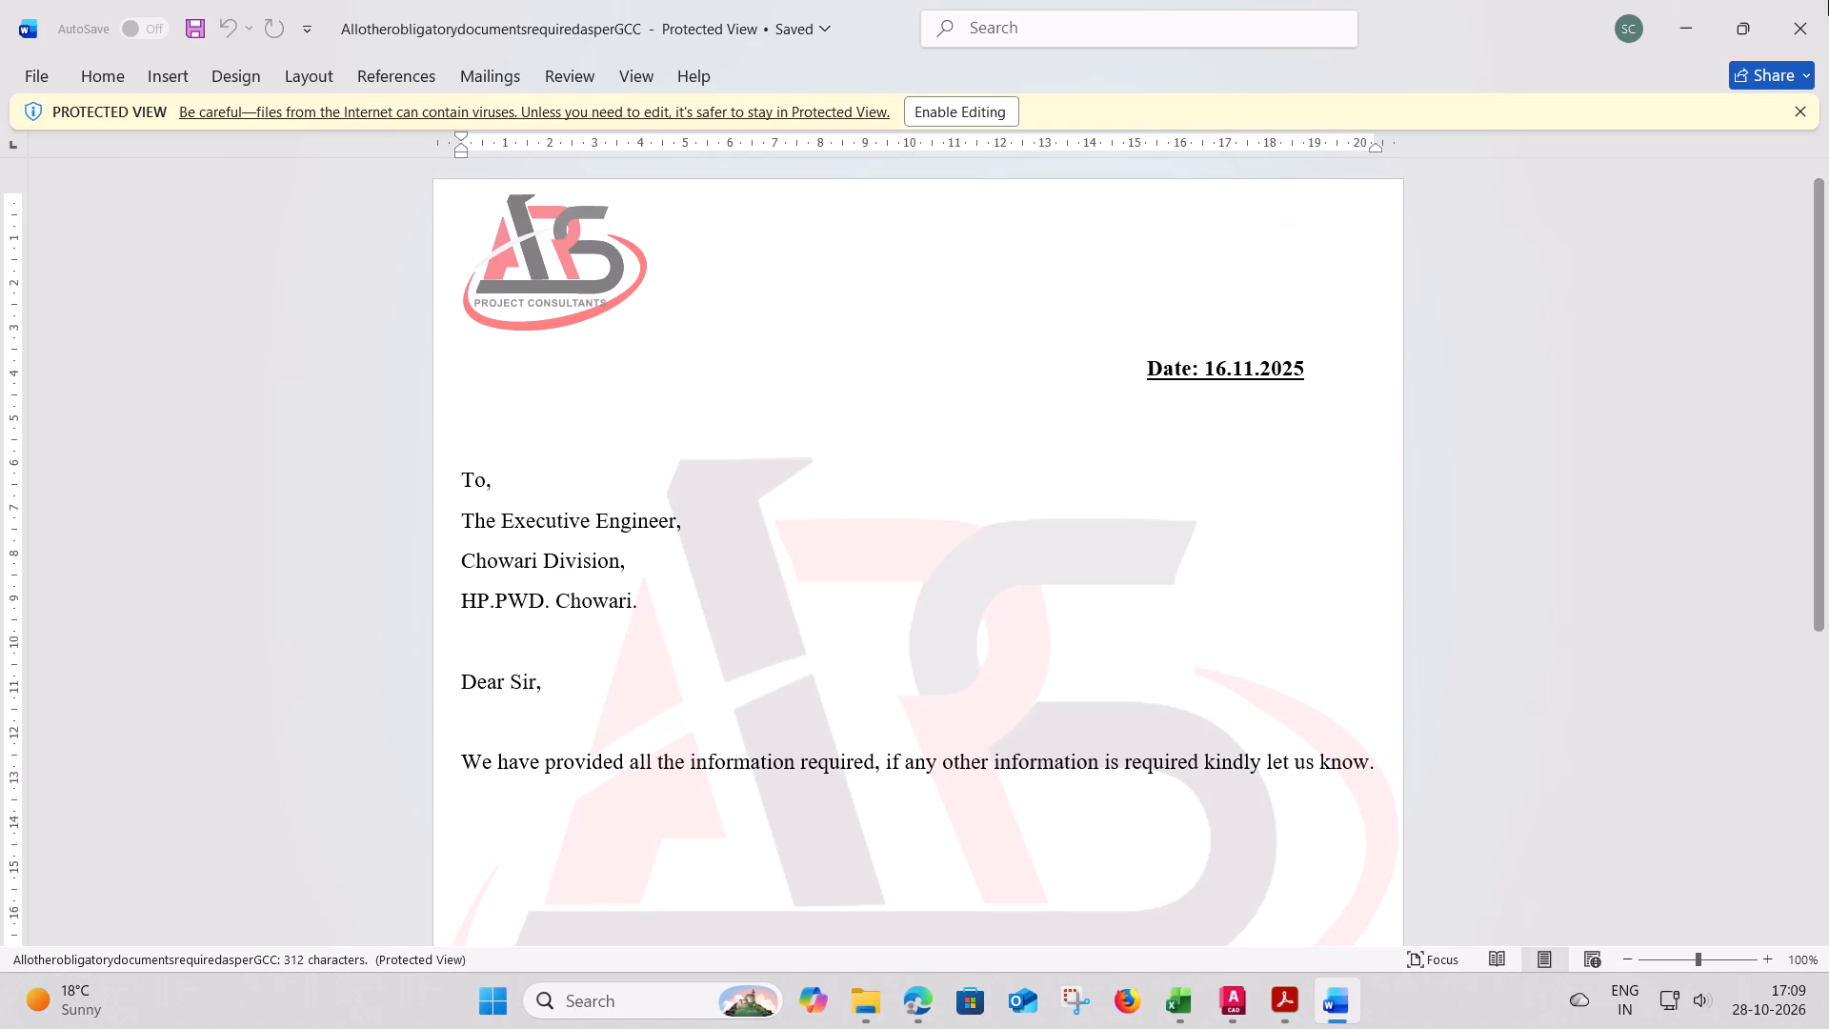
pyautogui.click(1810, 24)
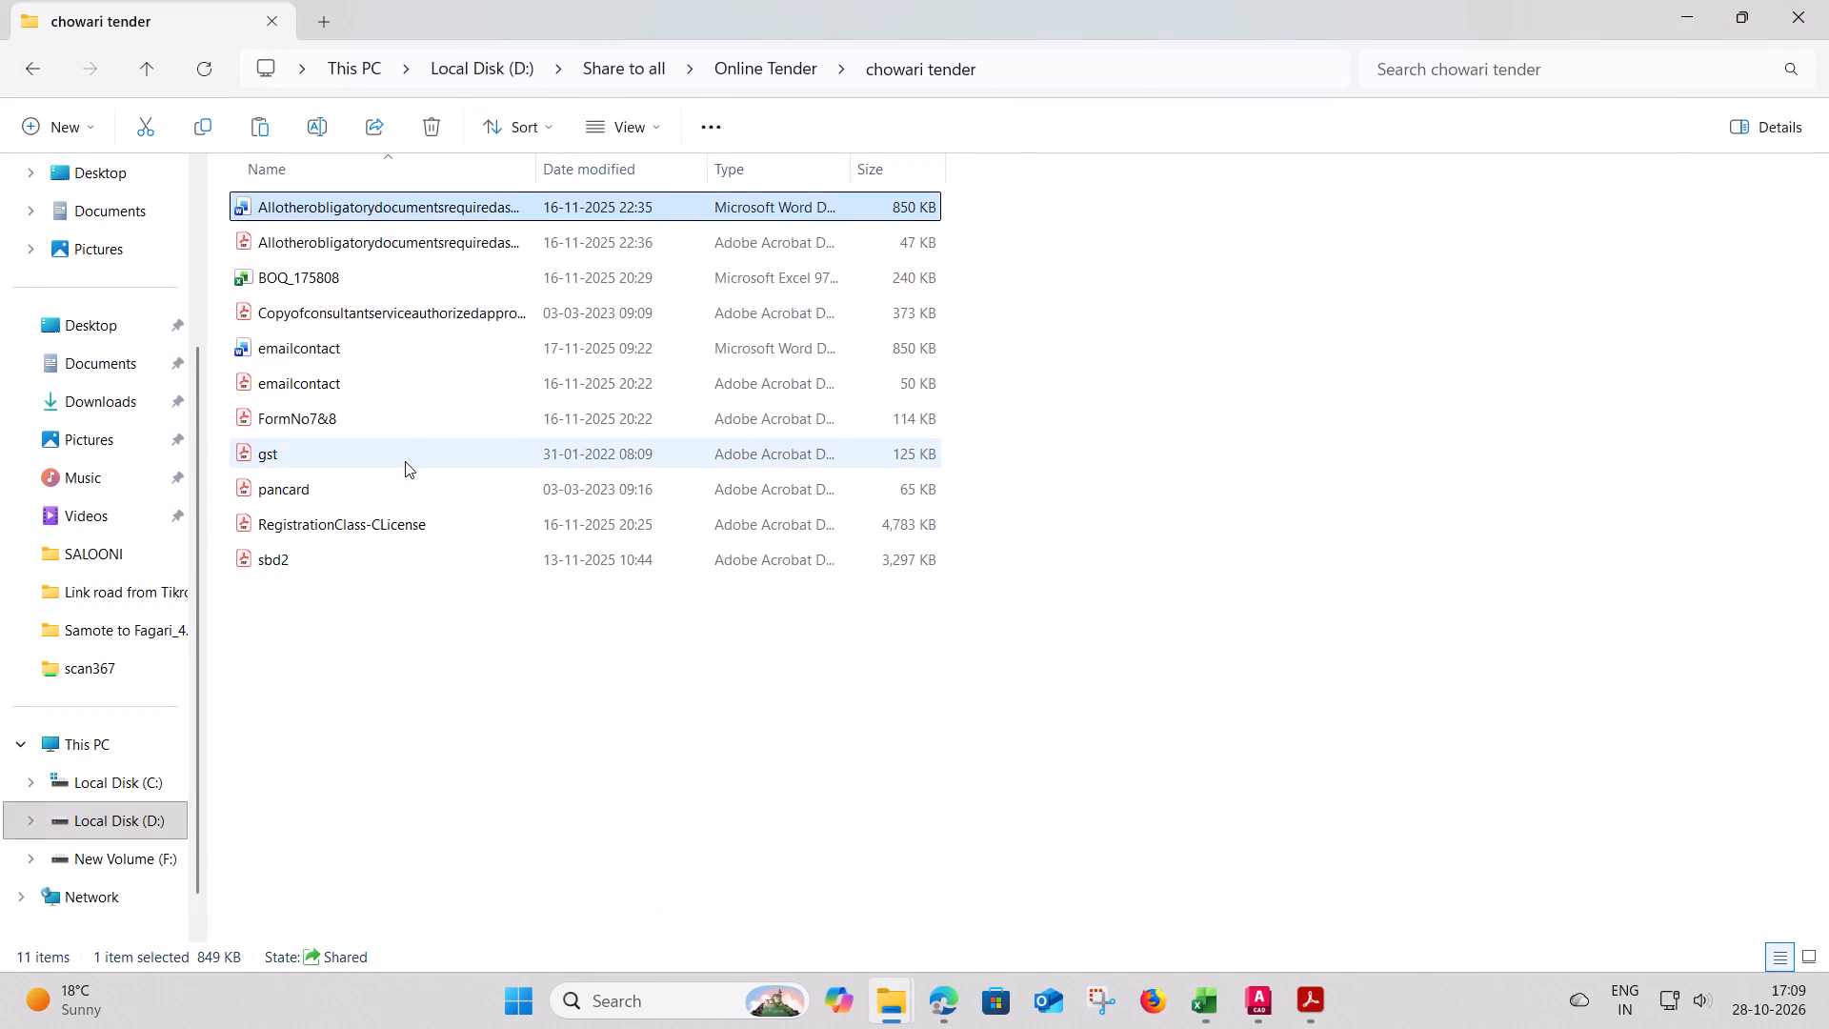
pyautogui.hotkey('alt', 'Tab')
pyautogui.hotkey('alt', 'Tab')
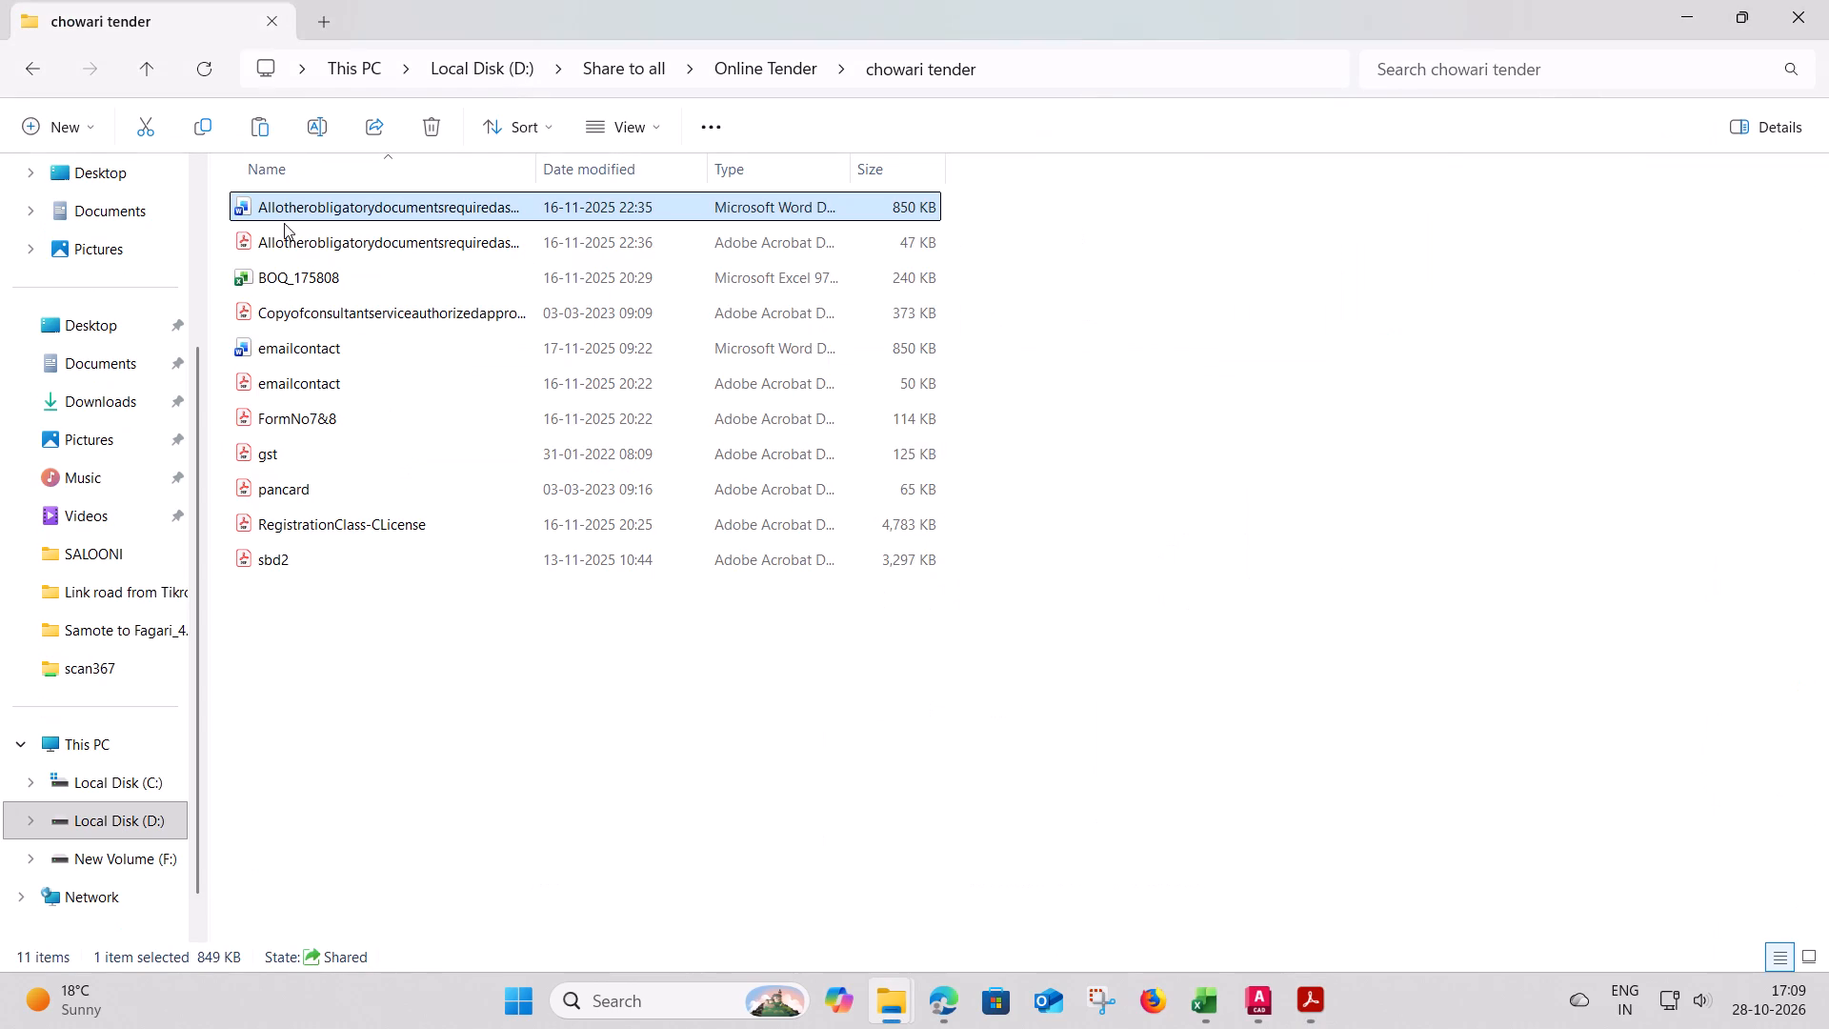
# Review any other info and correctnesofdocuments in Dharamshala Online Tender, comparing the latter with the copy in NURPUR ONLINE SUPPORTING TENDER.
pyautogui.click(137, 71)
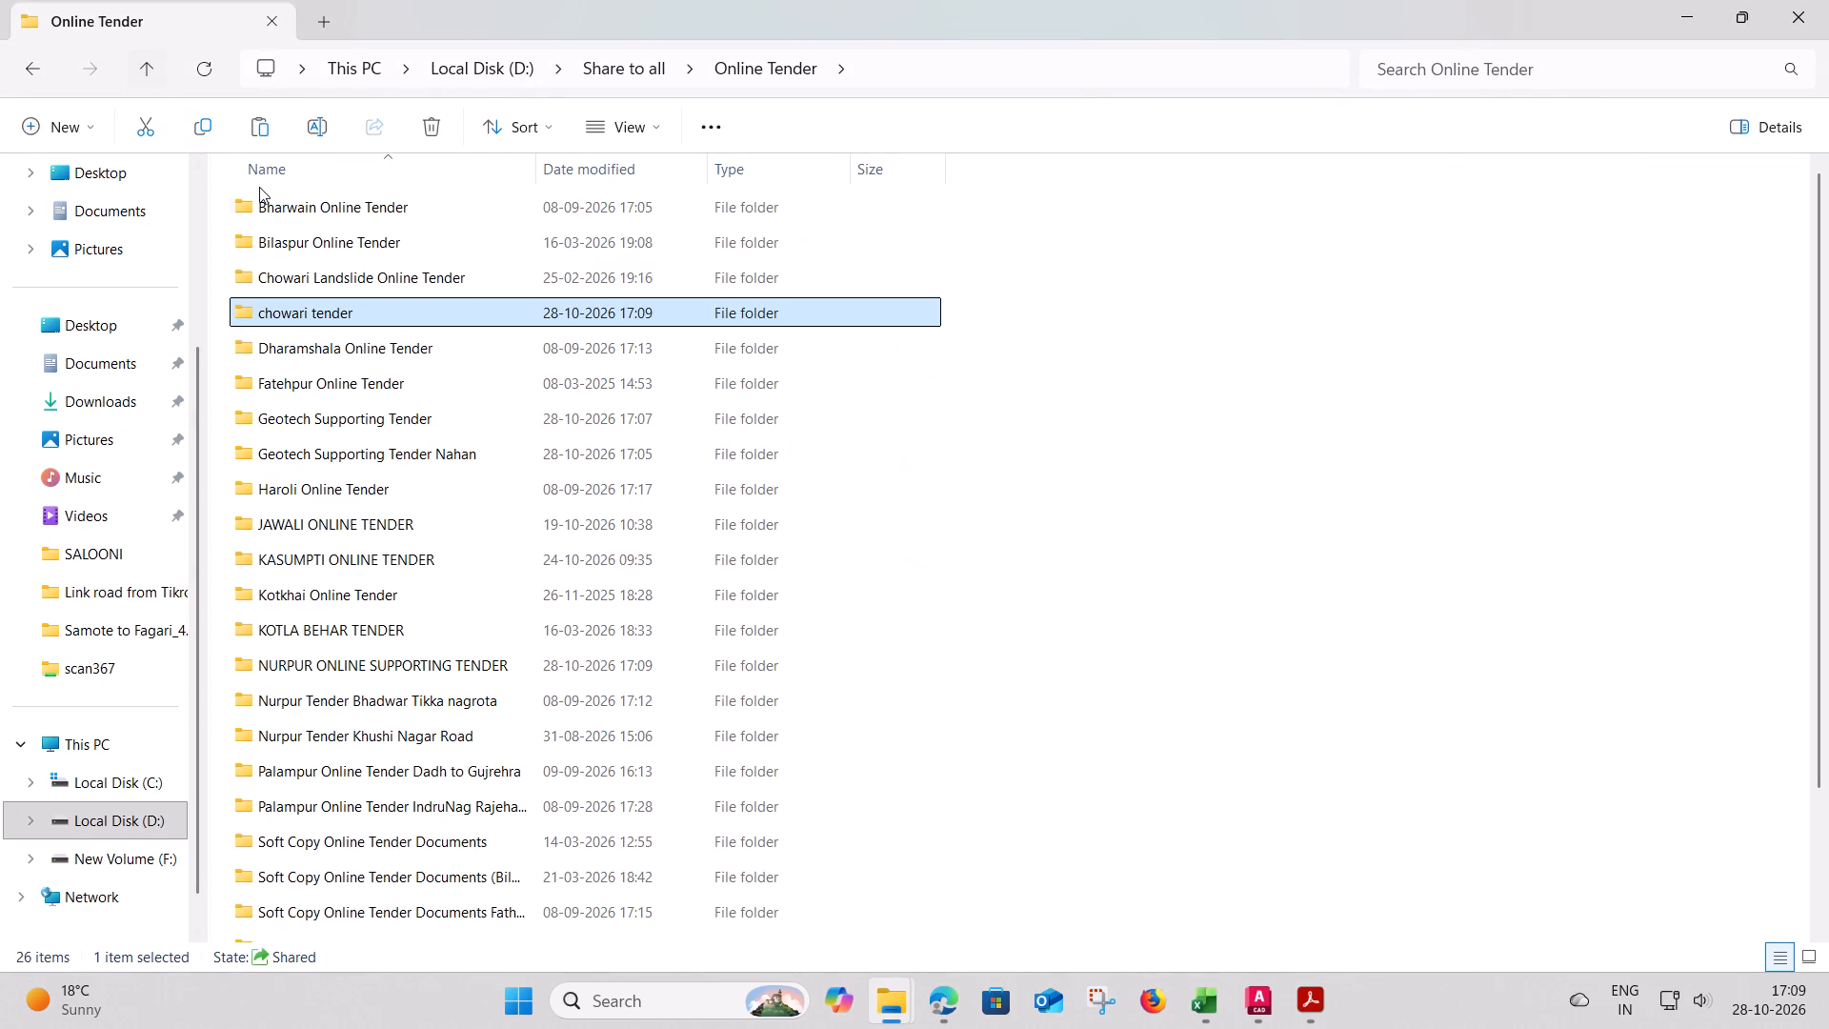
pyautogui.doubleClick(391, 349)
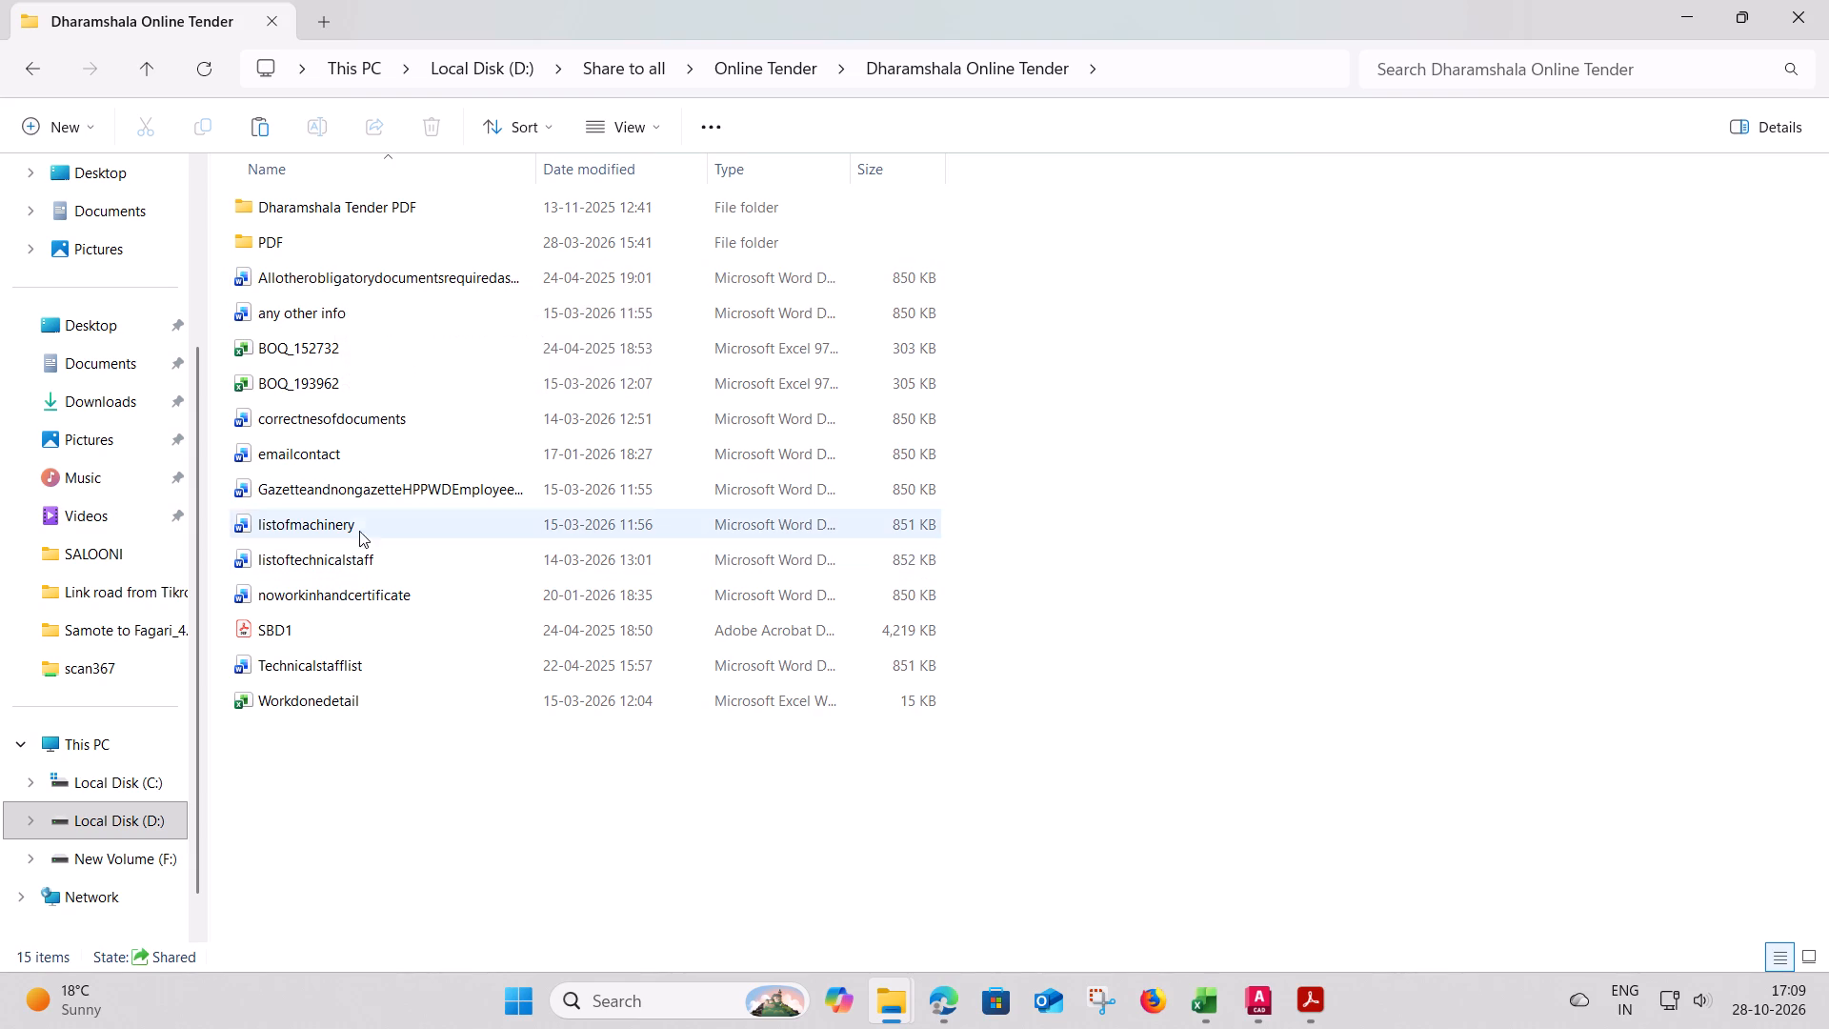
pyautogui.click(342, 311)
pyautogui.click(342, 311)
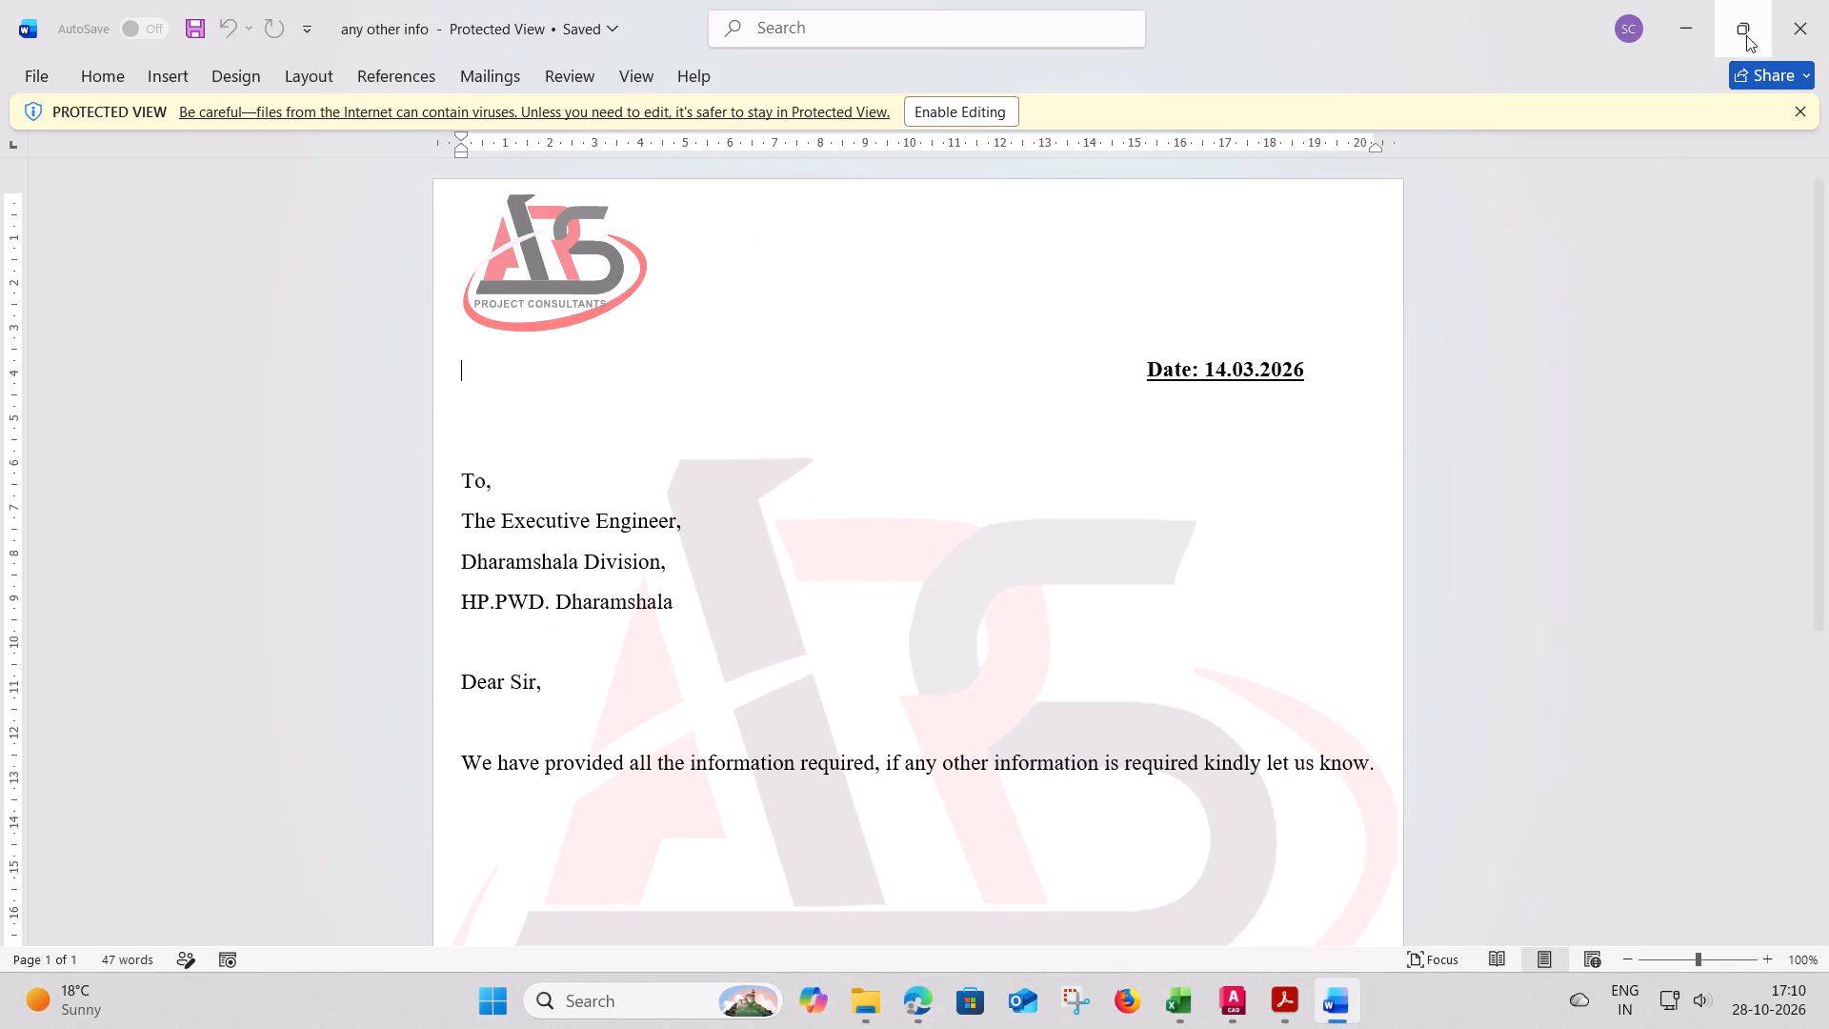
pyautogui.click(1800, 26)
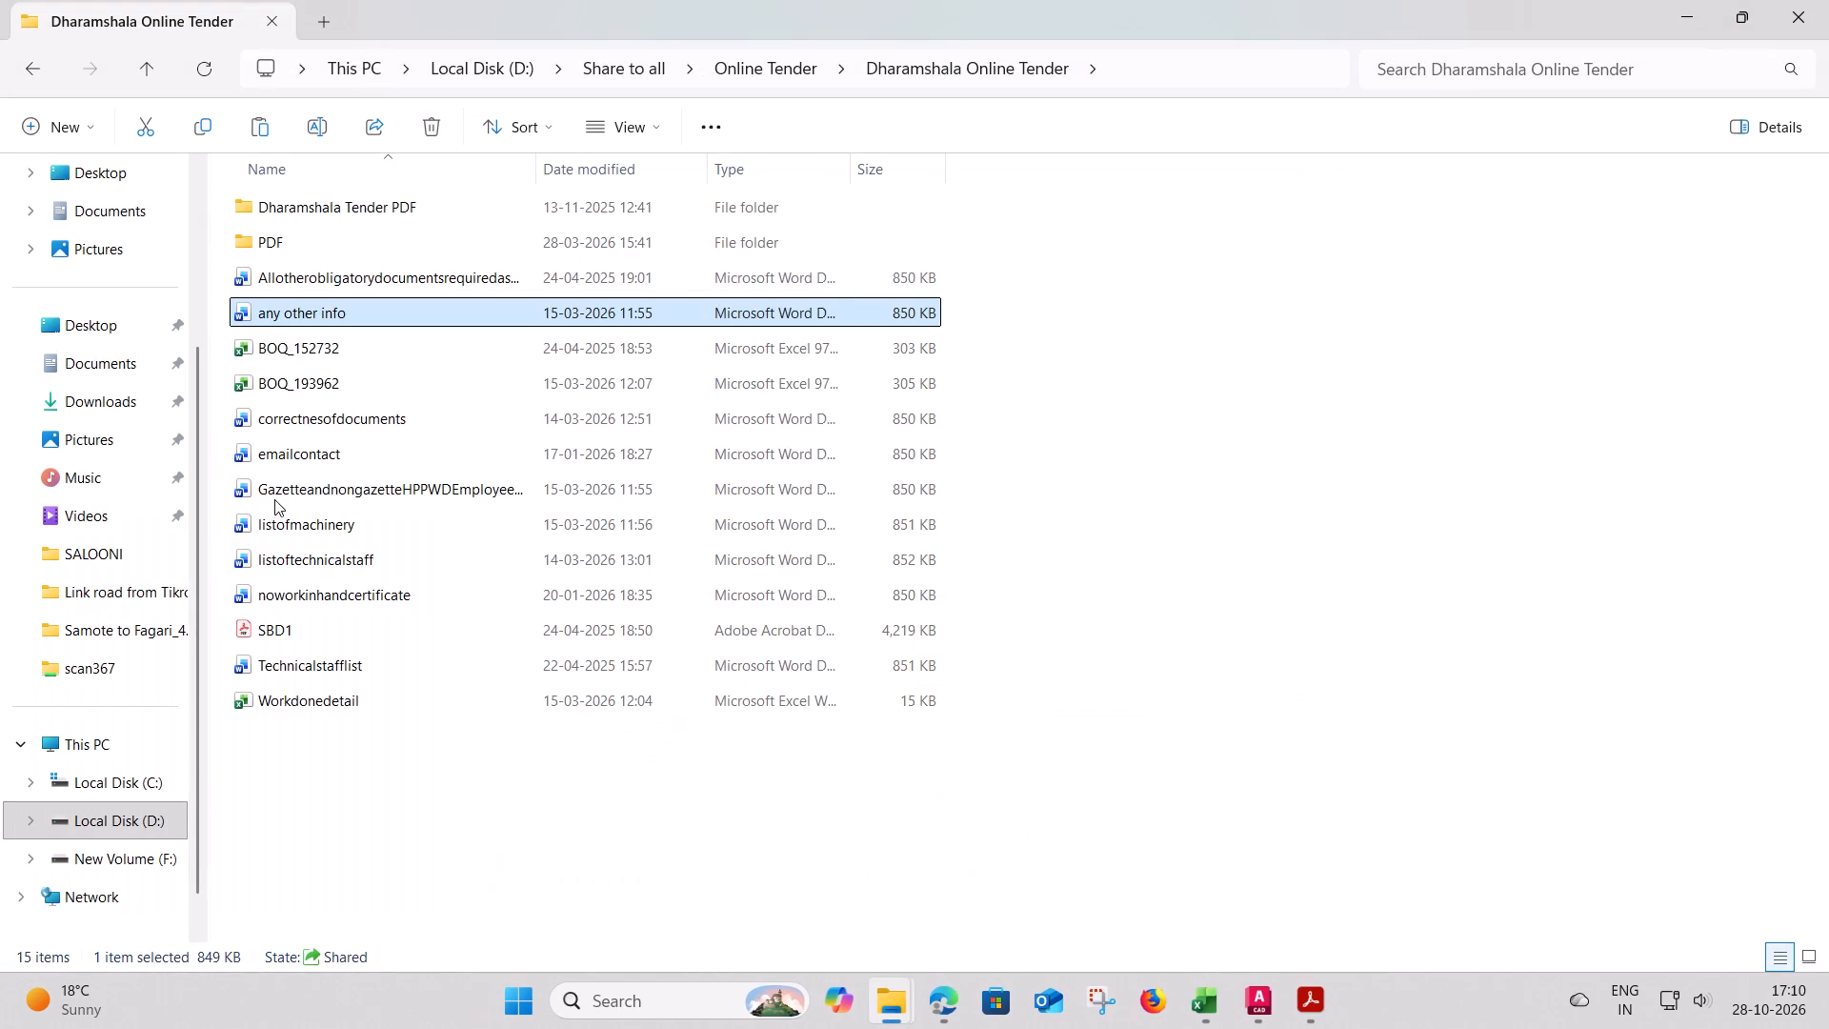
pyautogui.doubleClick(376, 420)
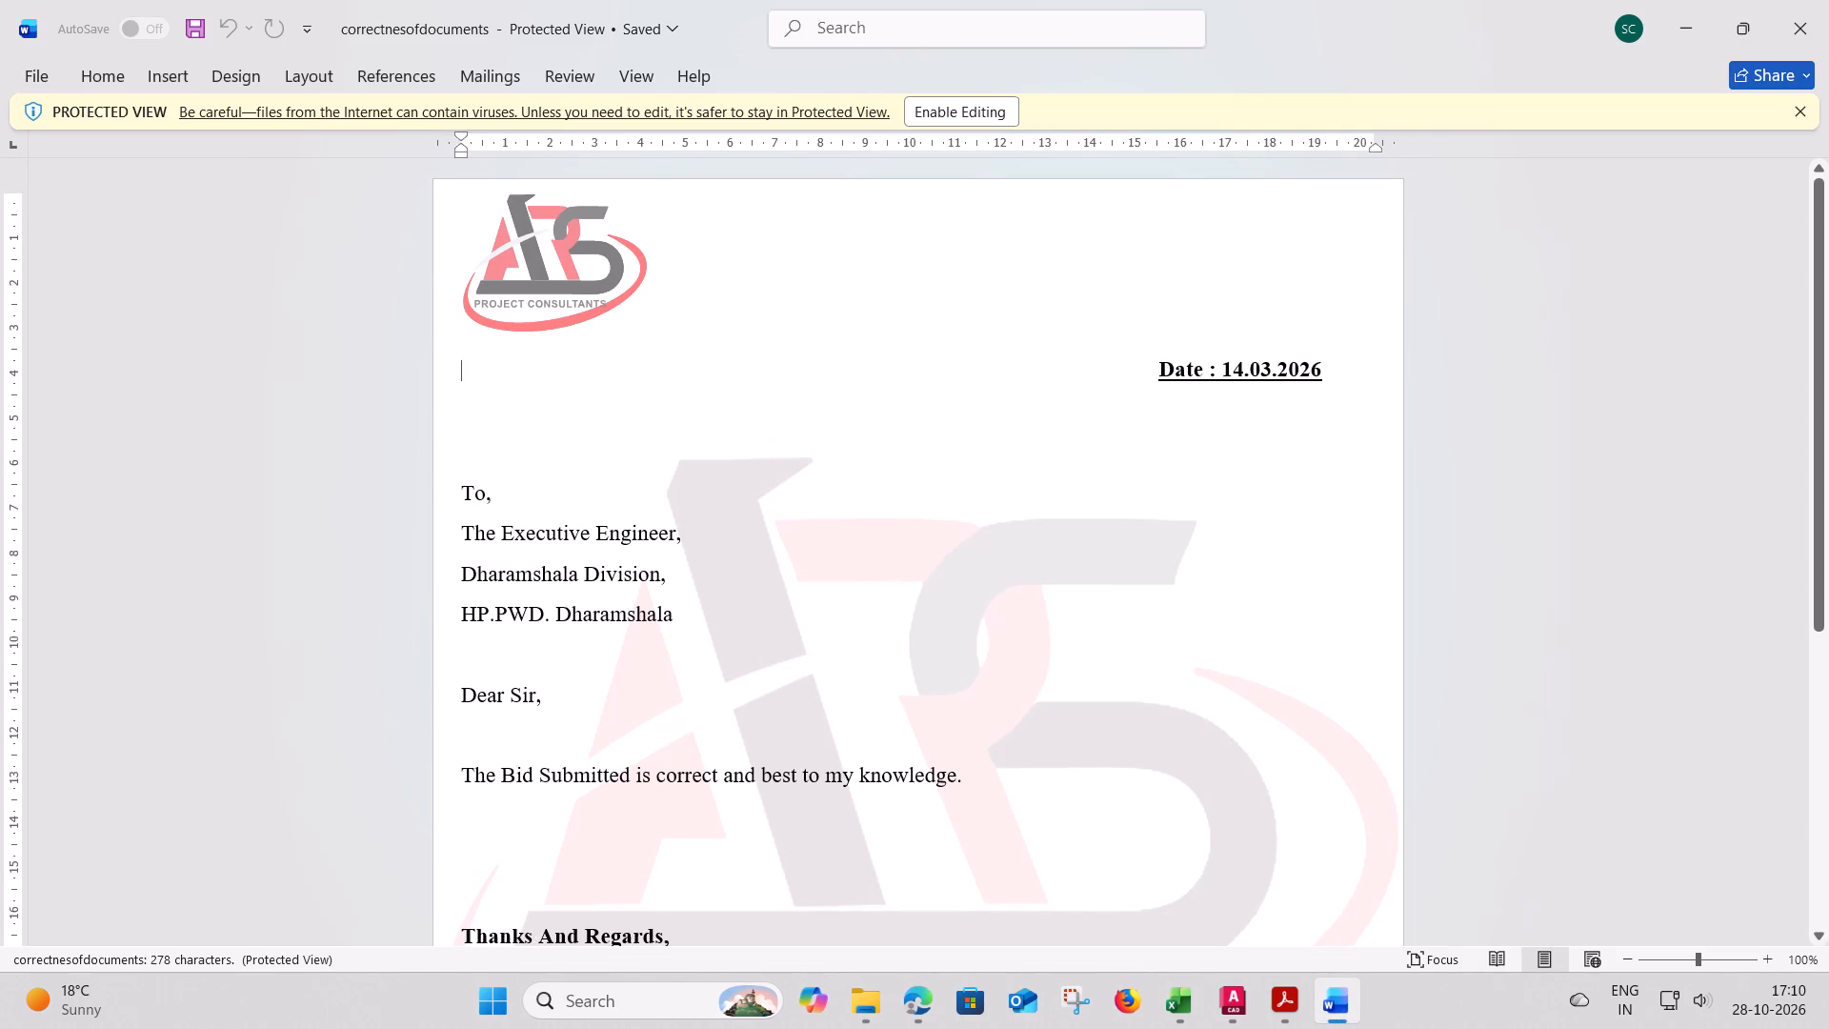
pyautogui.click(1804, 36)
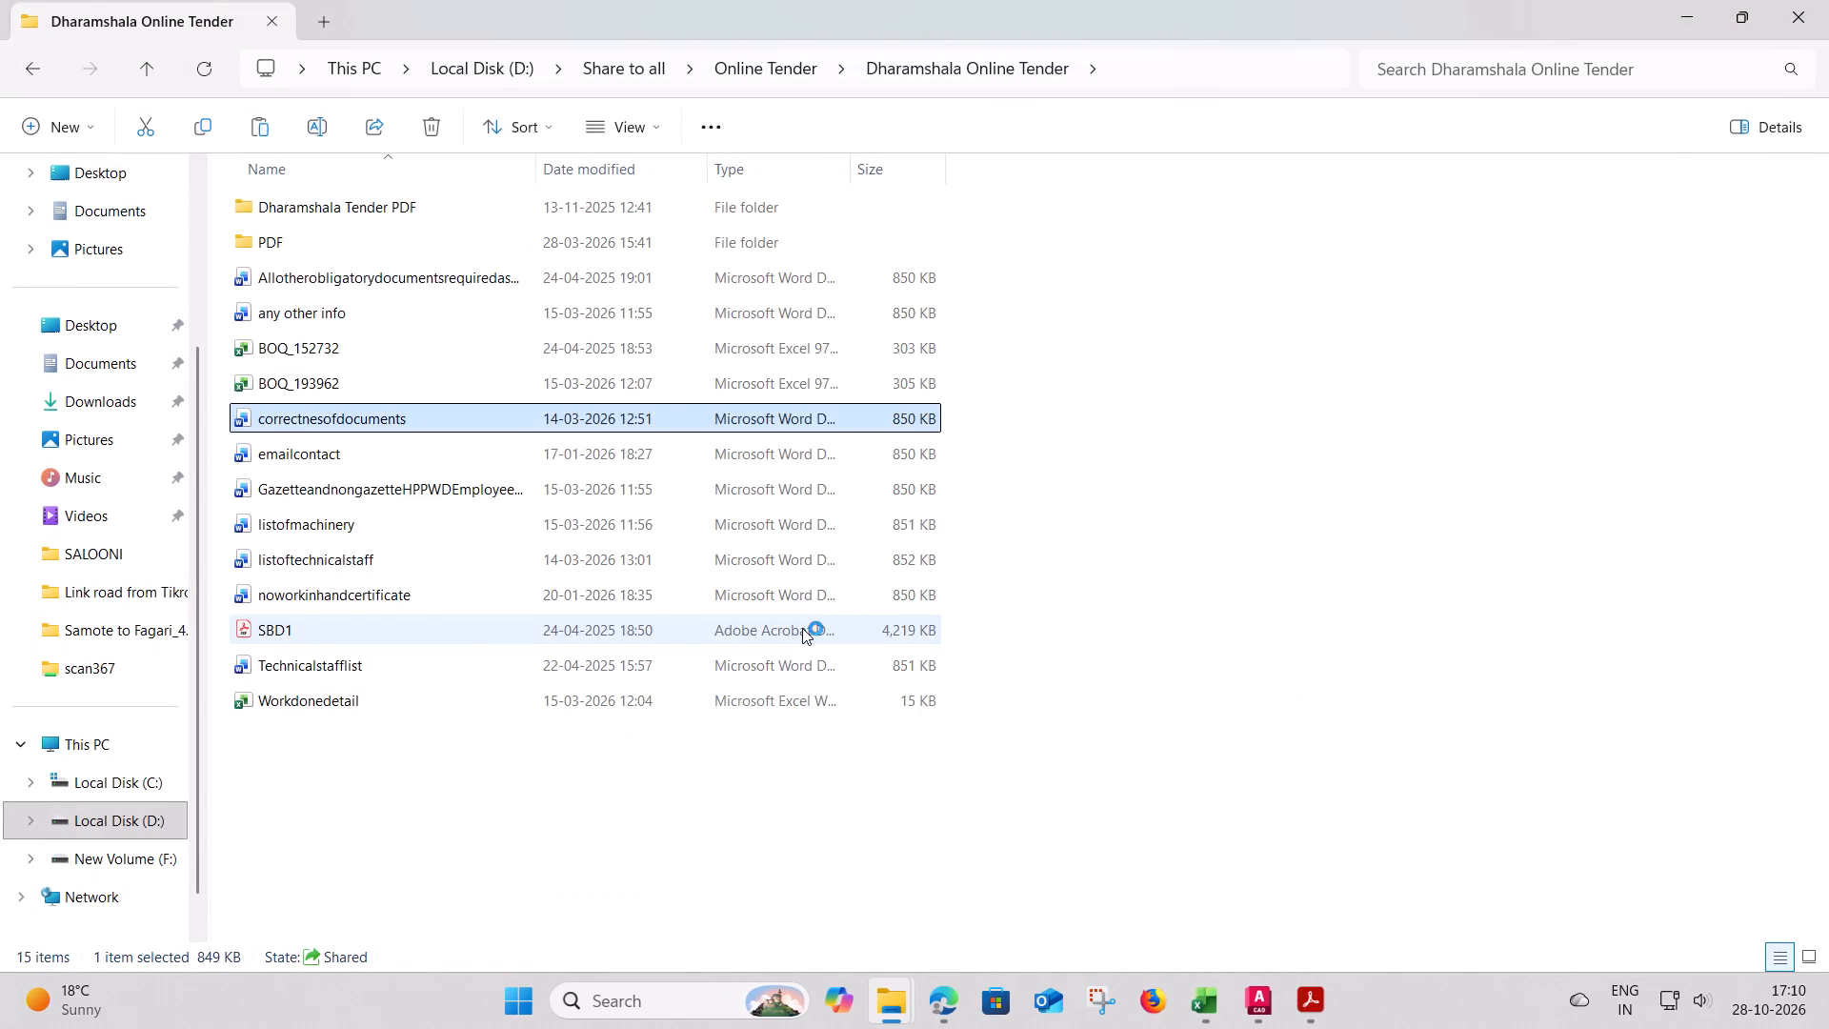
pyautogui.hotkey('alt', 'Tab')
pyautogui.hotkey('alt', 'Tab')
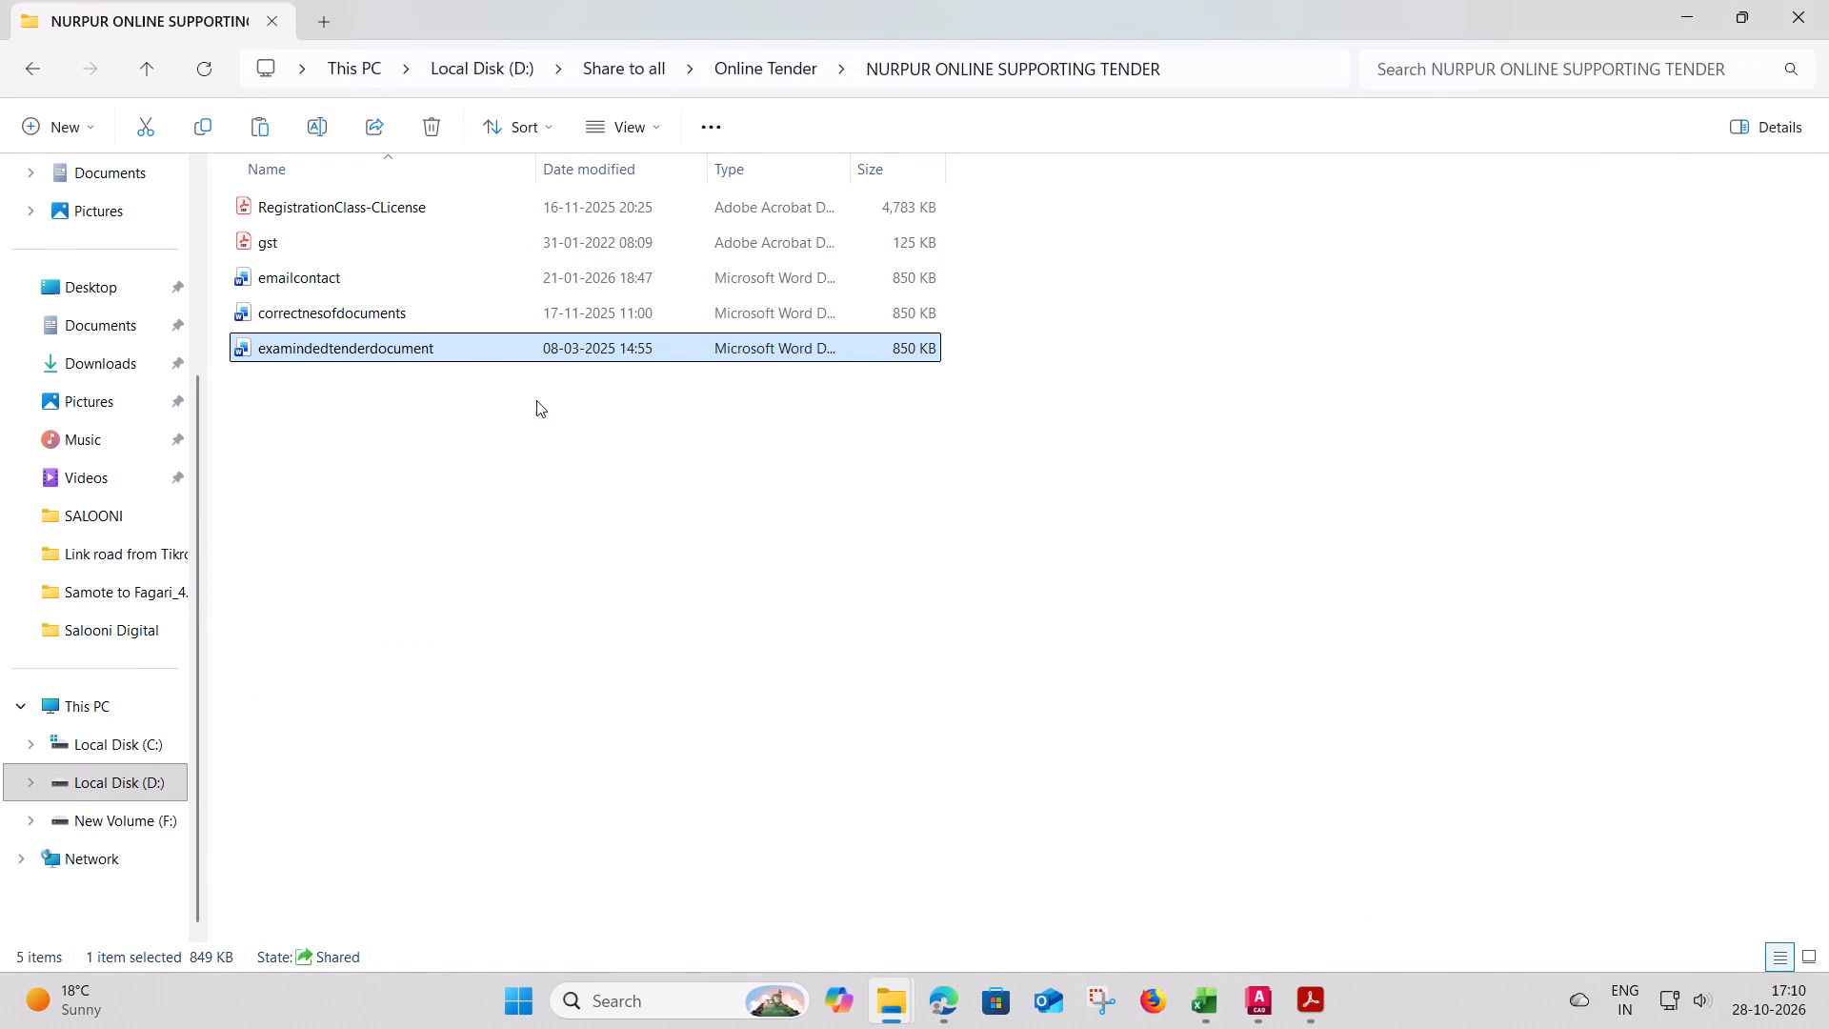
pyautogui.doubleClick(404, 315)
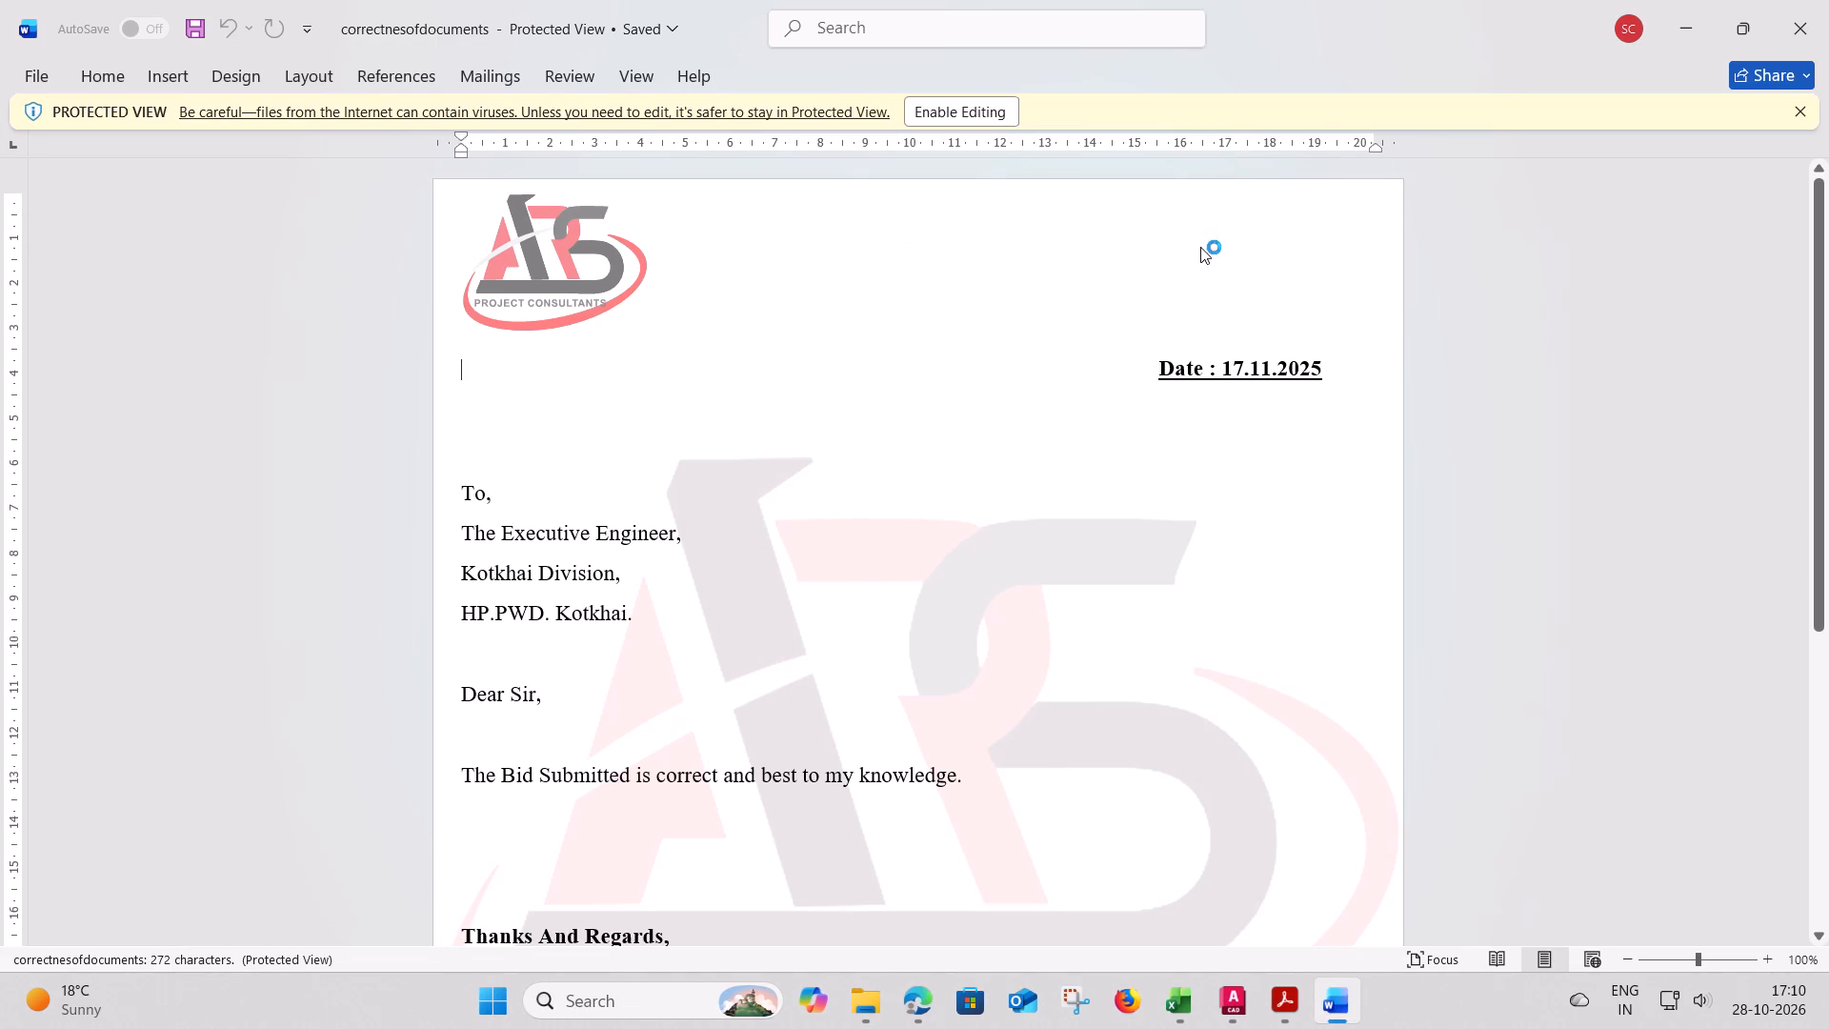
pyautogui.click(1799, 23)
pyautogui.hotkey('alt', 'Tab')
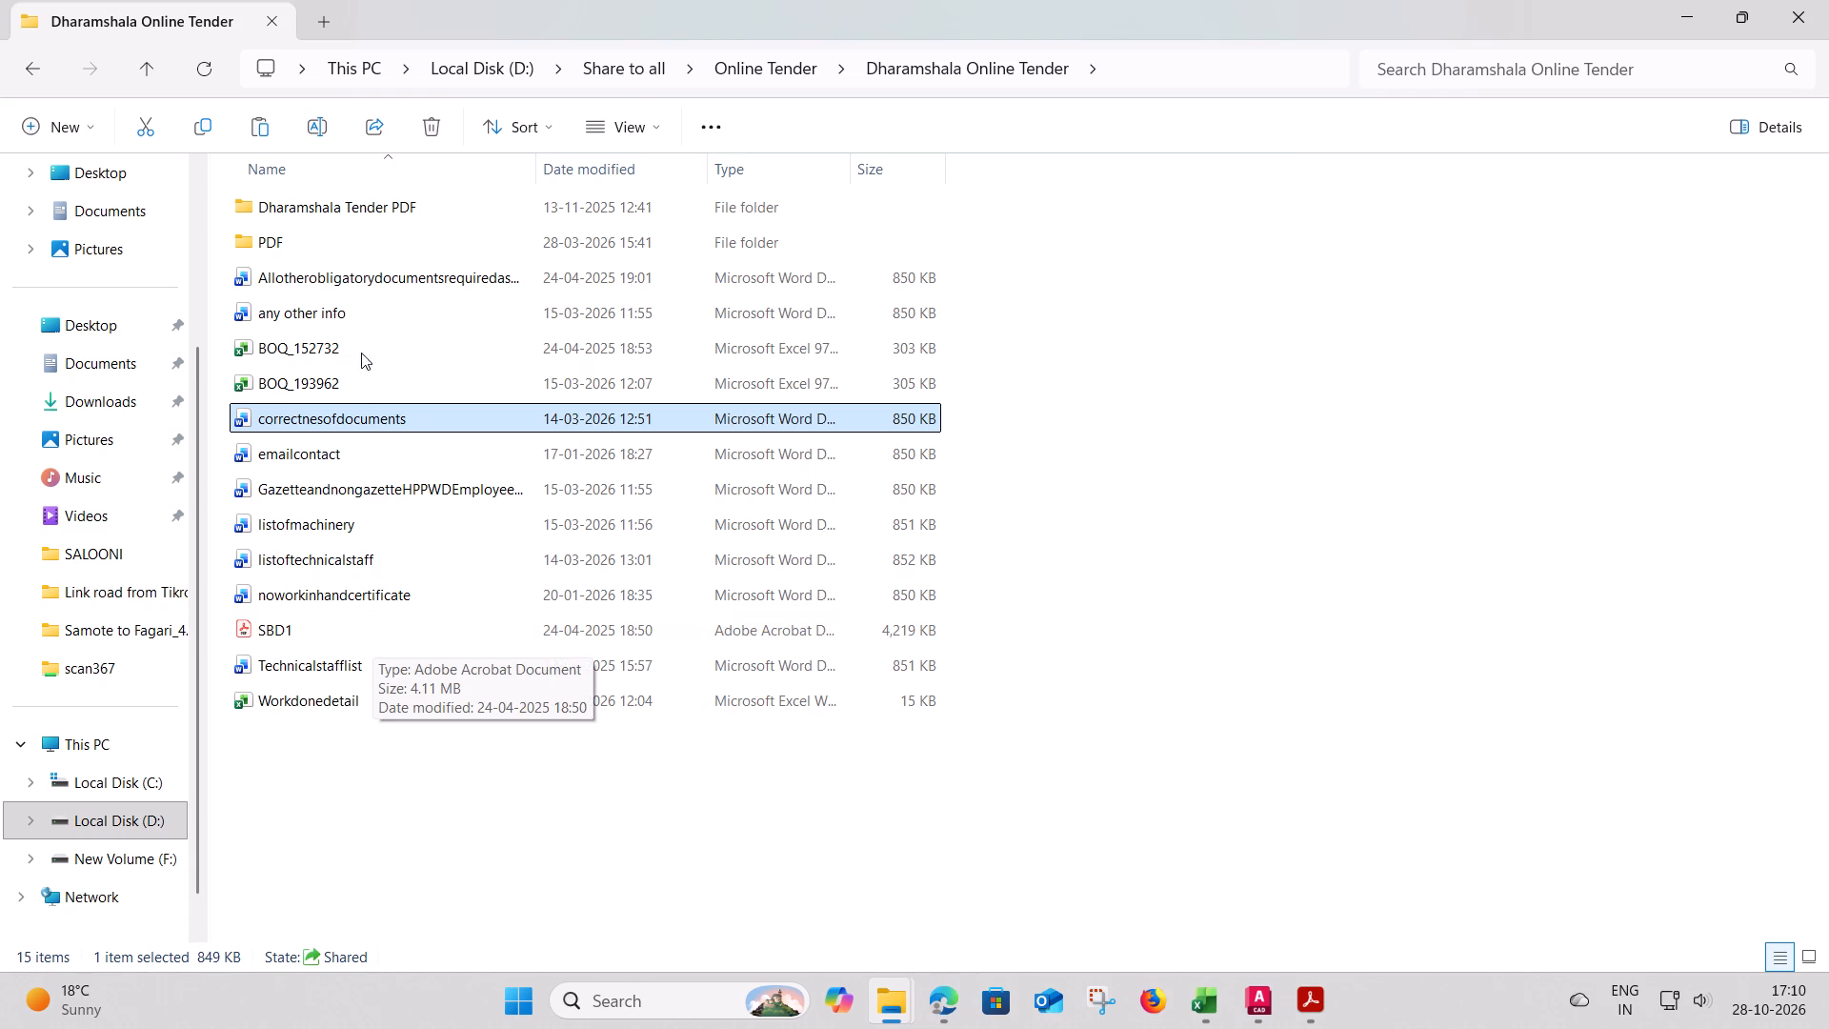
# Look through Dharamshala Tender PDF, then examine the ProofofRegistrationunderEPF certificate in Fatehpur Online Tender and close it.
pyautogui.doubleClick(381, 214)
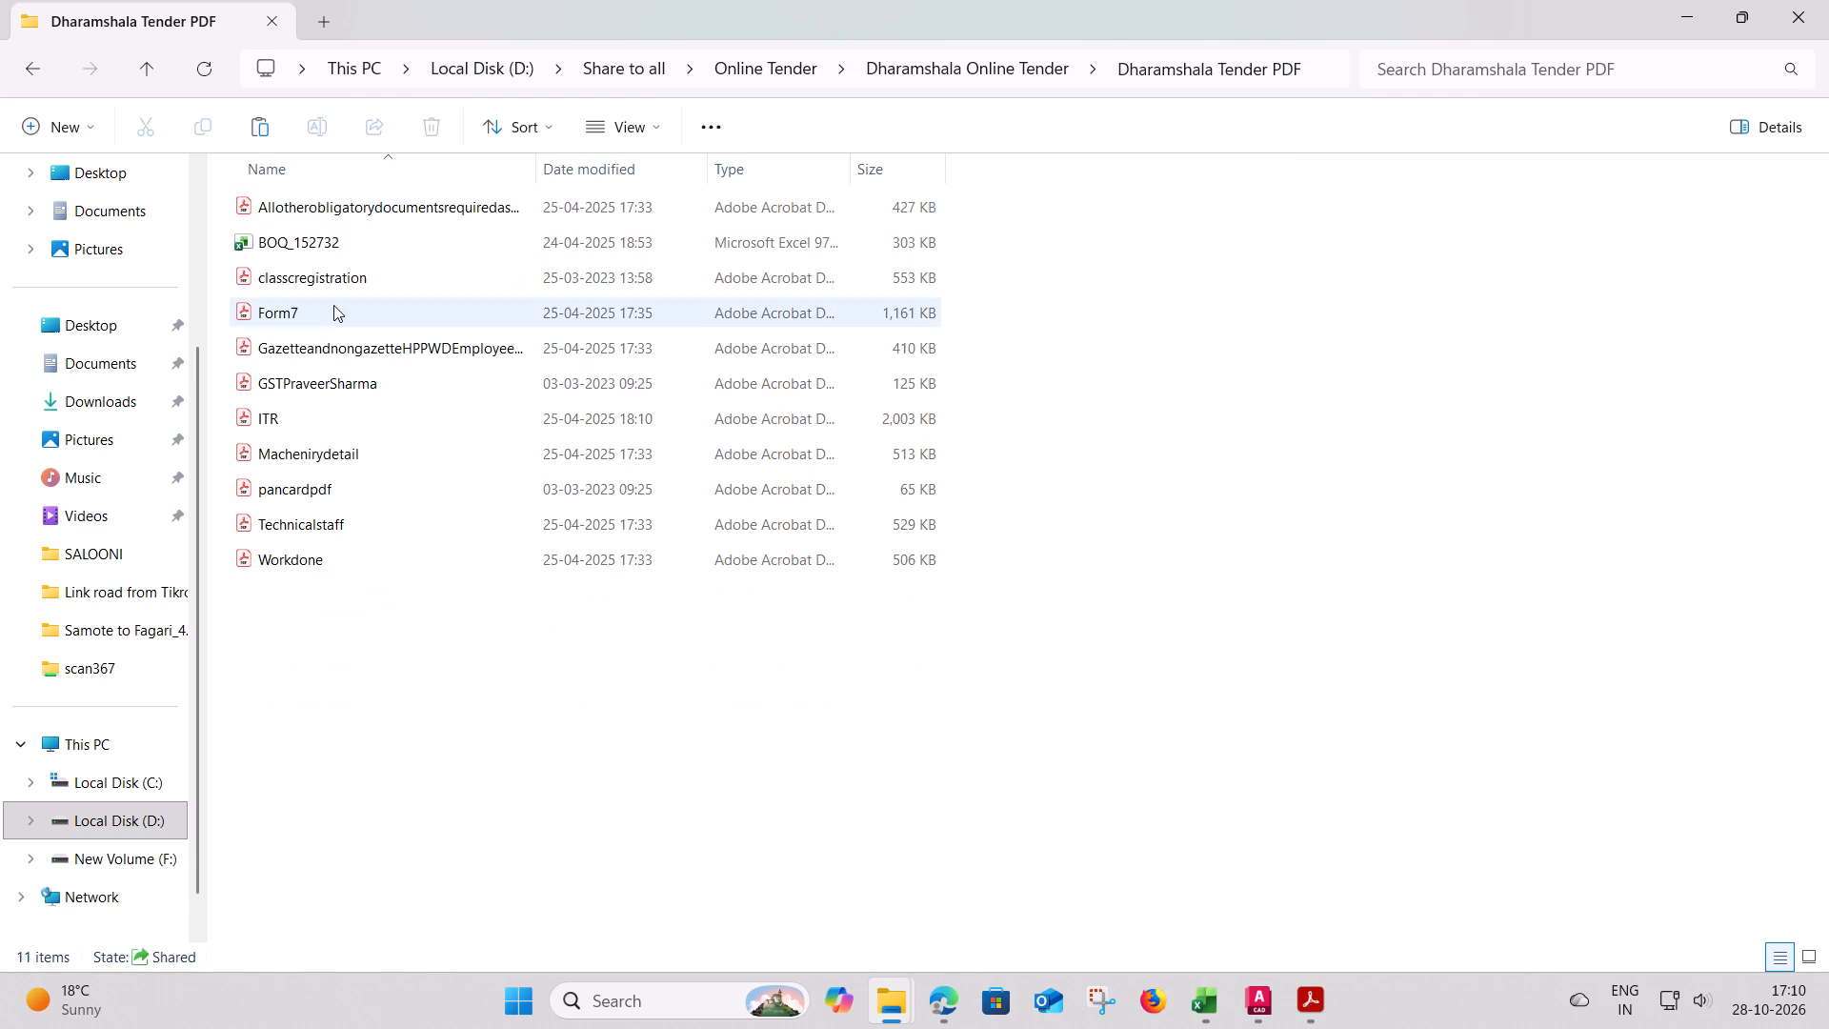
pyautogui.click(160, 82)
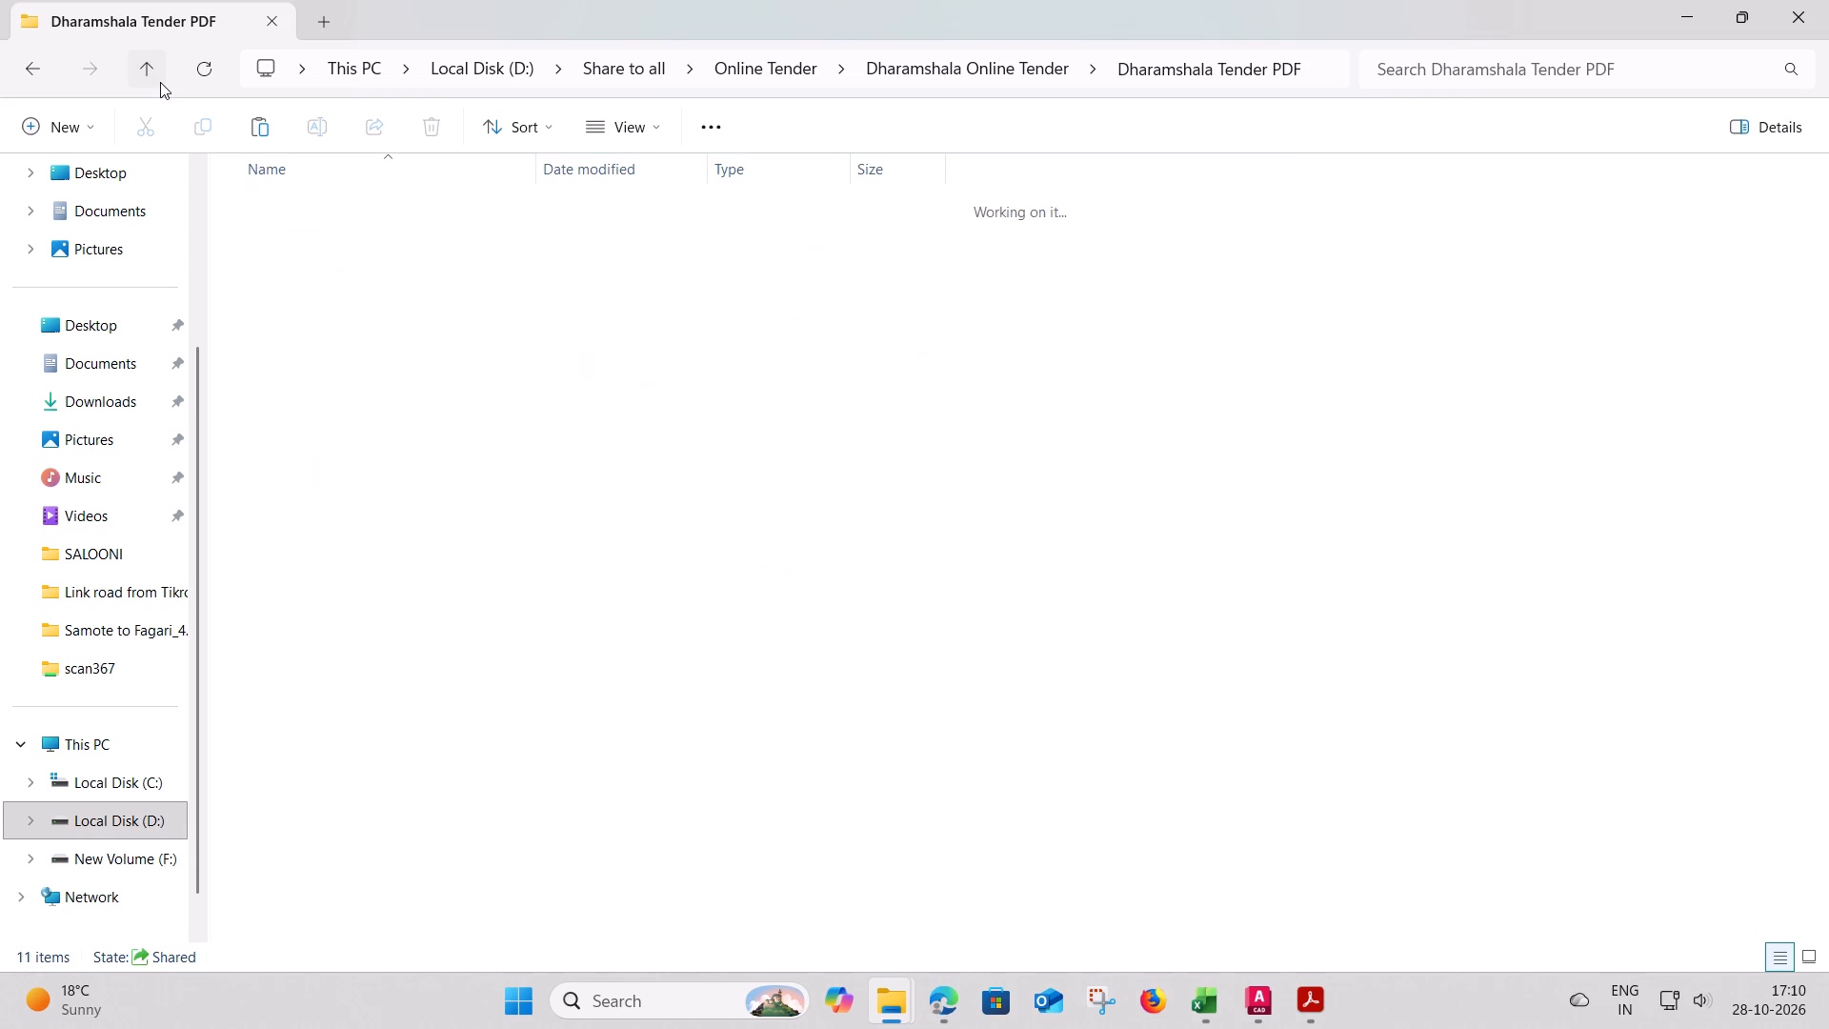
pyautogui.click(160, 82)
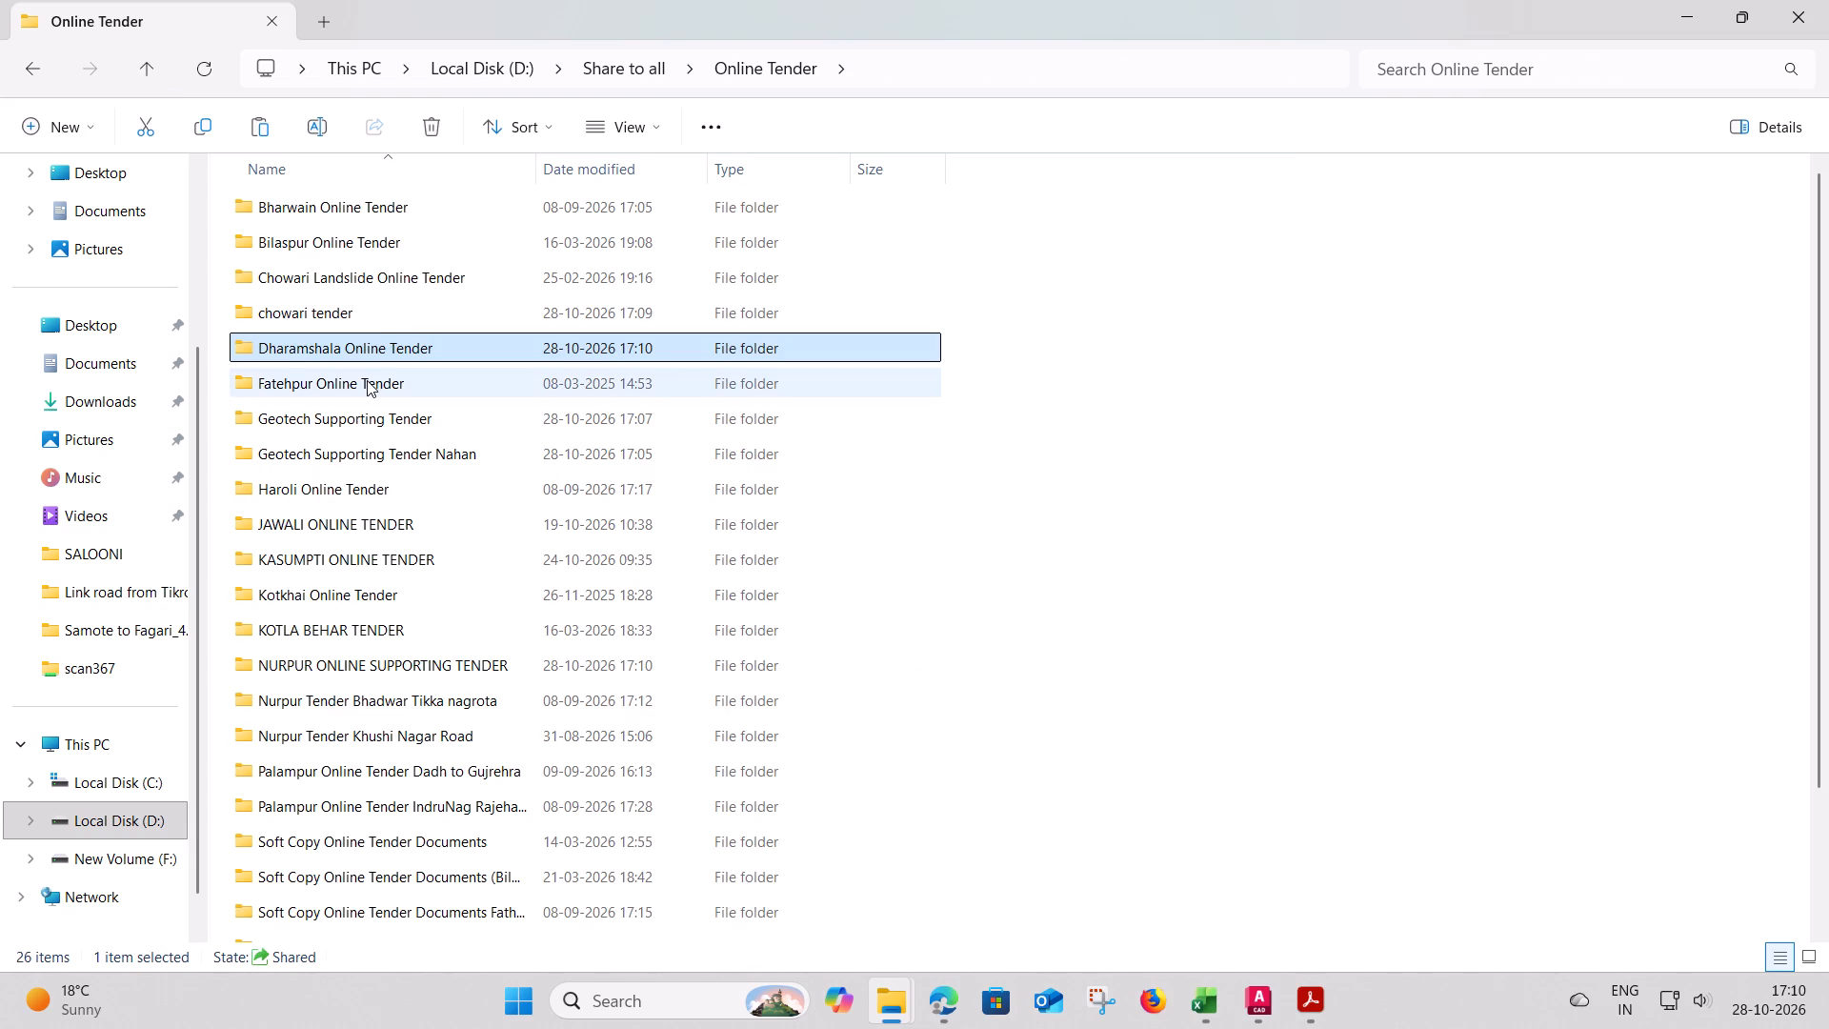
pyautogui.doubleClick(367, 380)
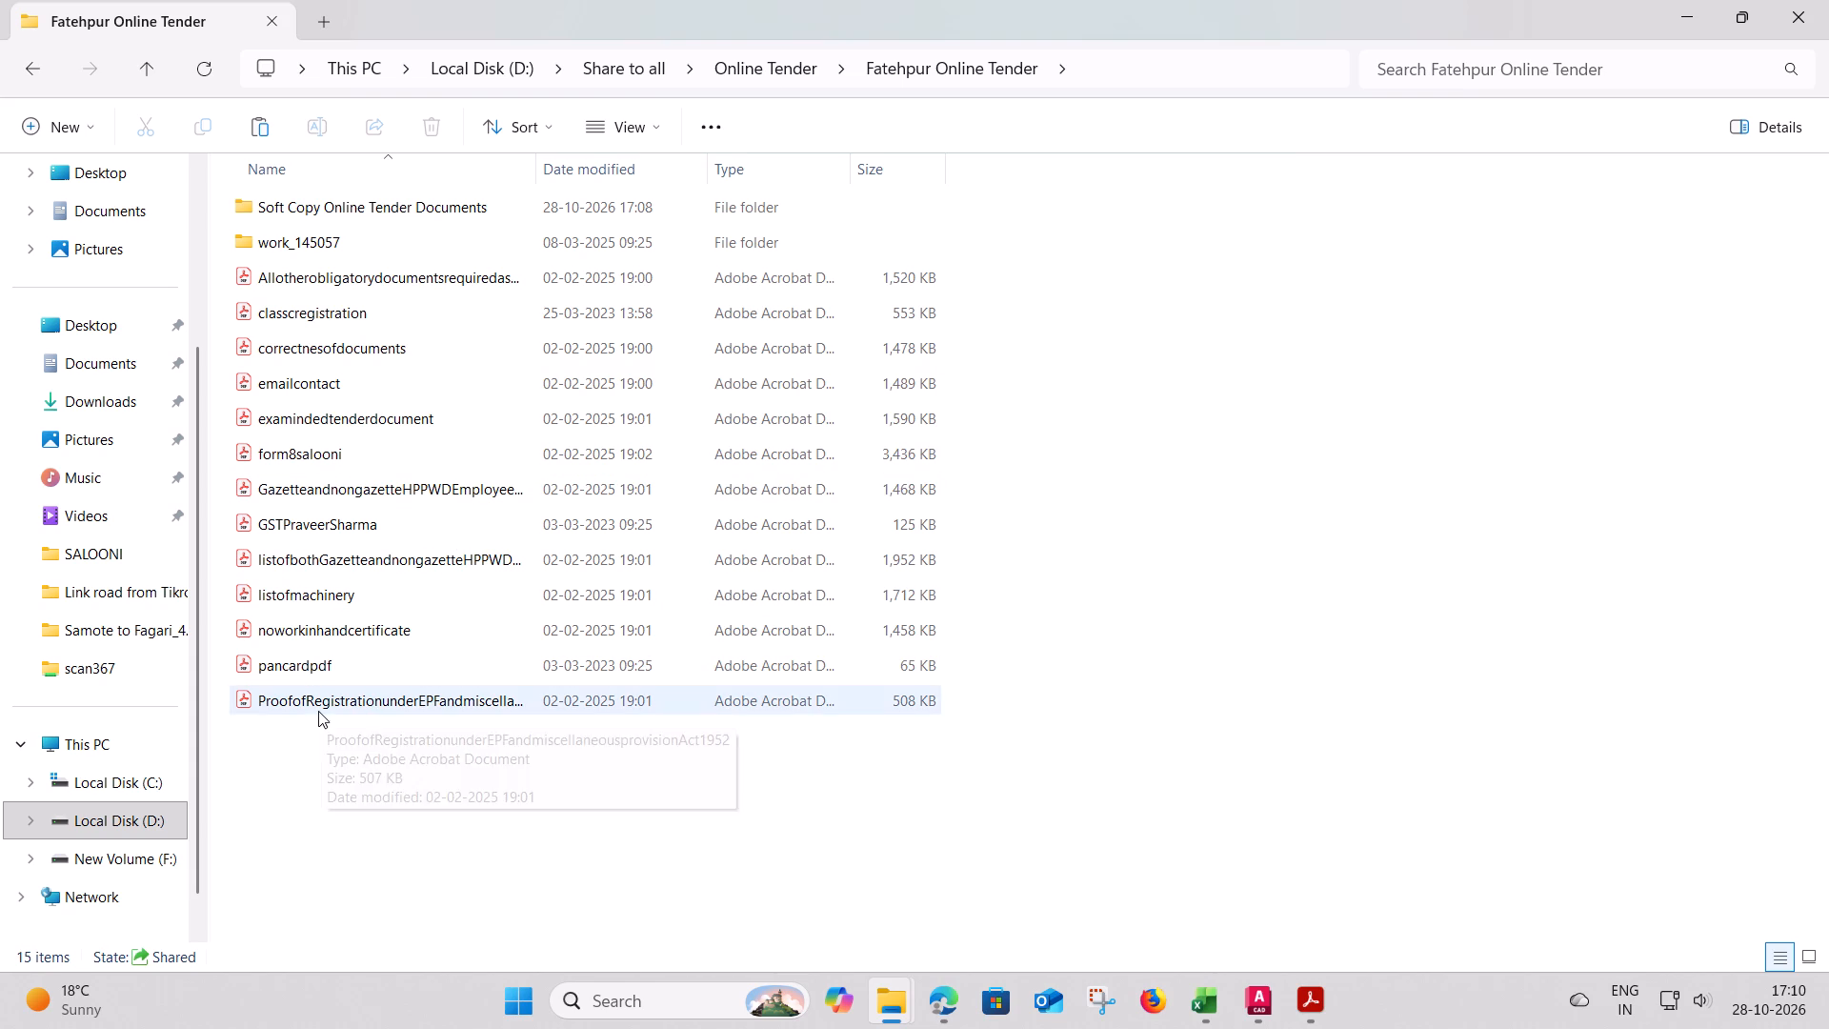
pyautogui.doubleClick(359, 710)
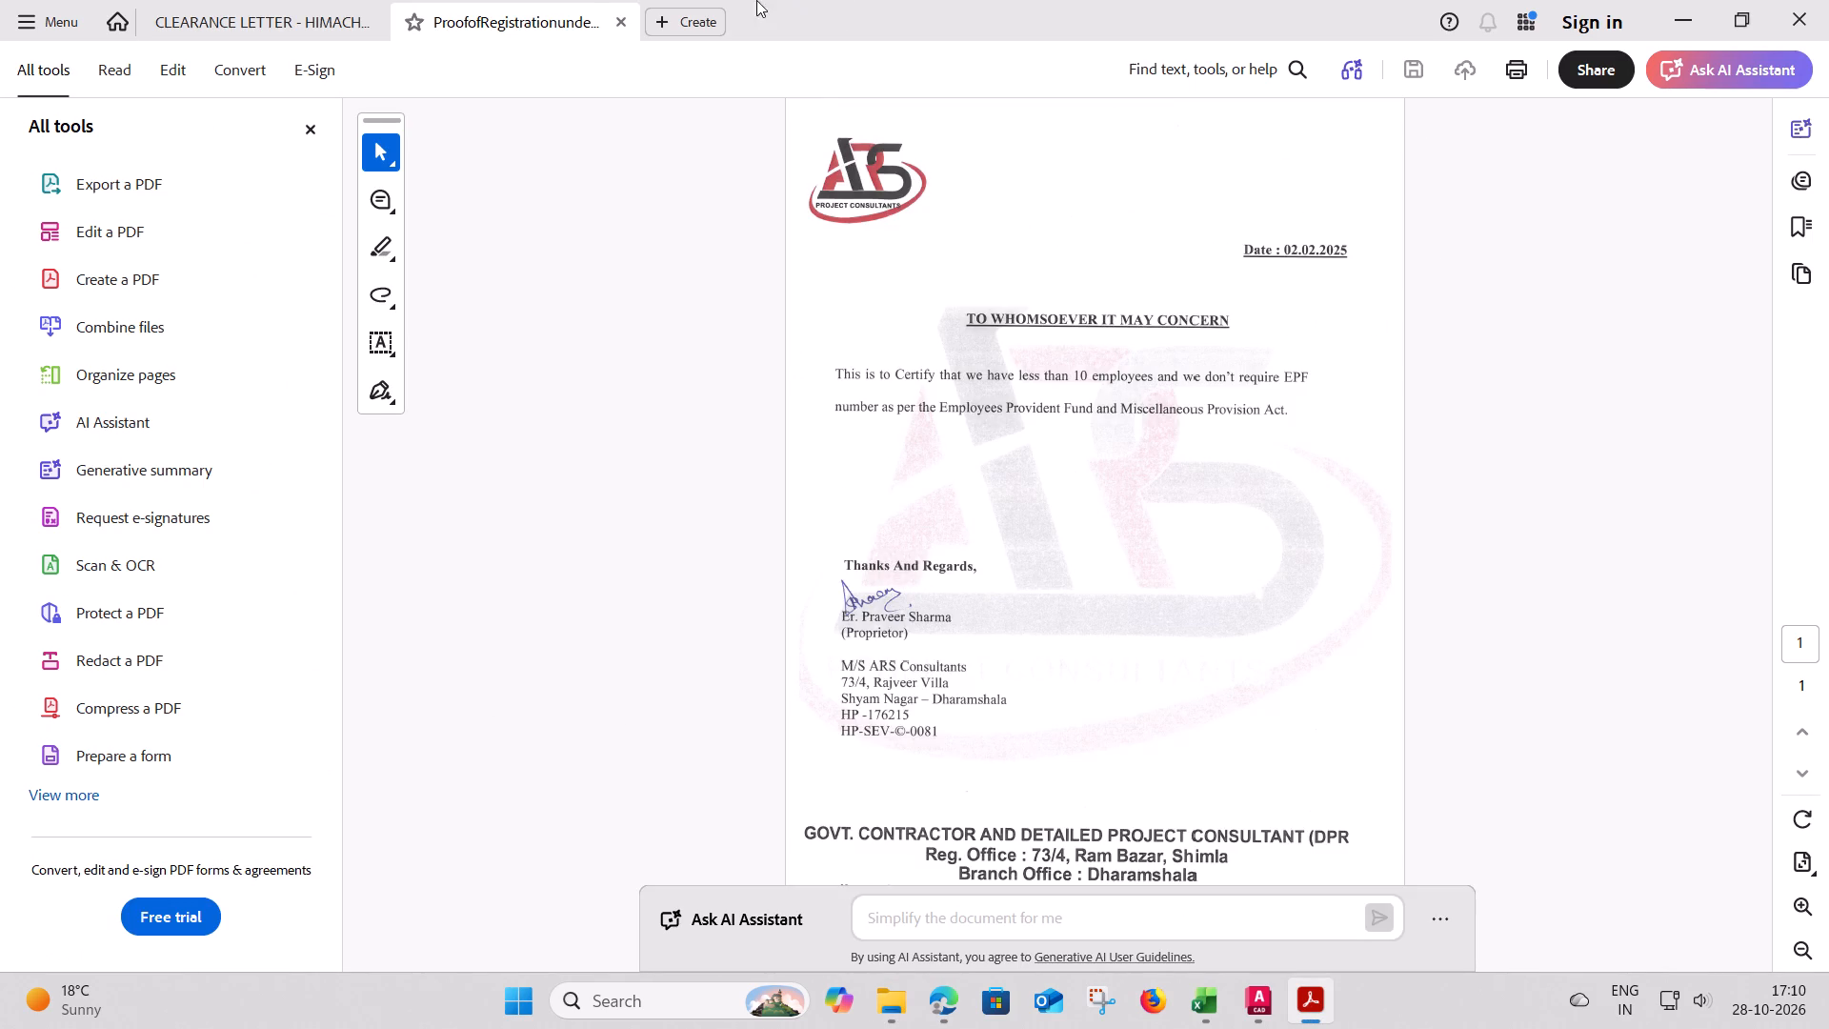
pyautogui.click(622, 20)
pyautogui.hotkey('alt', 'Tab')
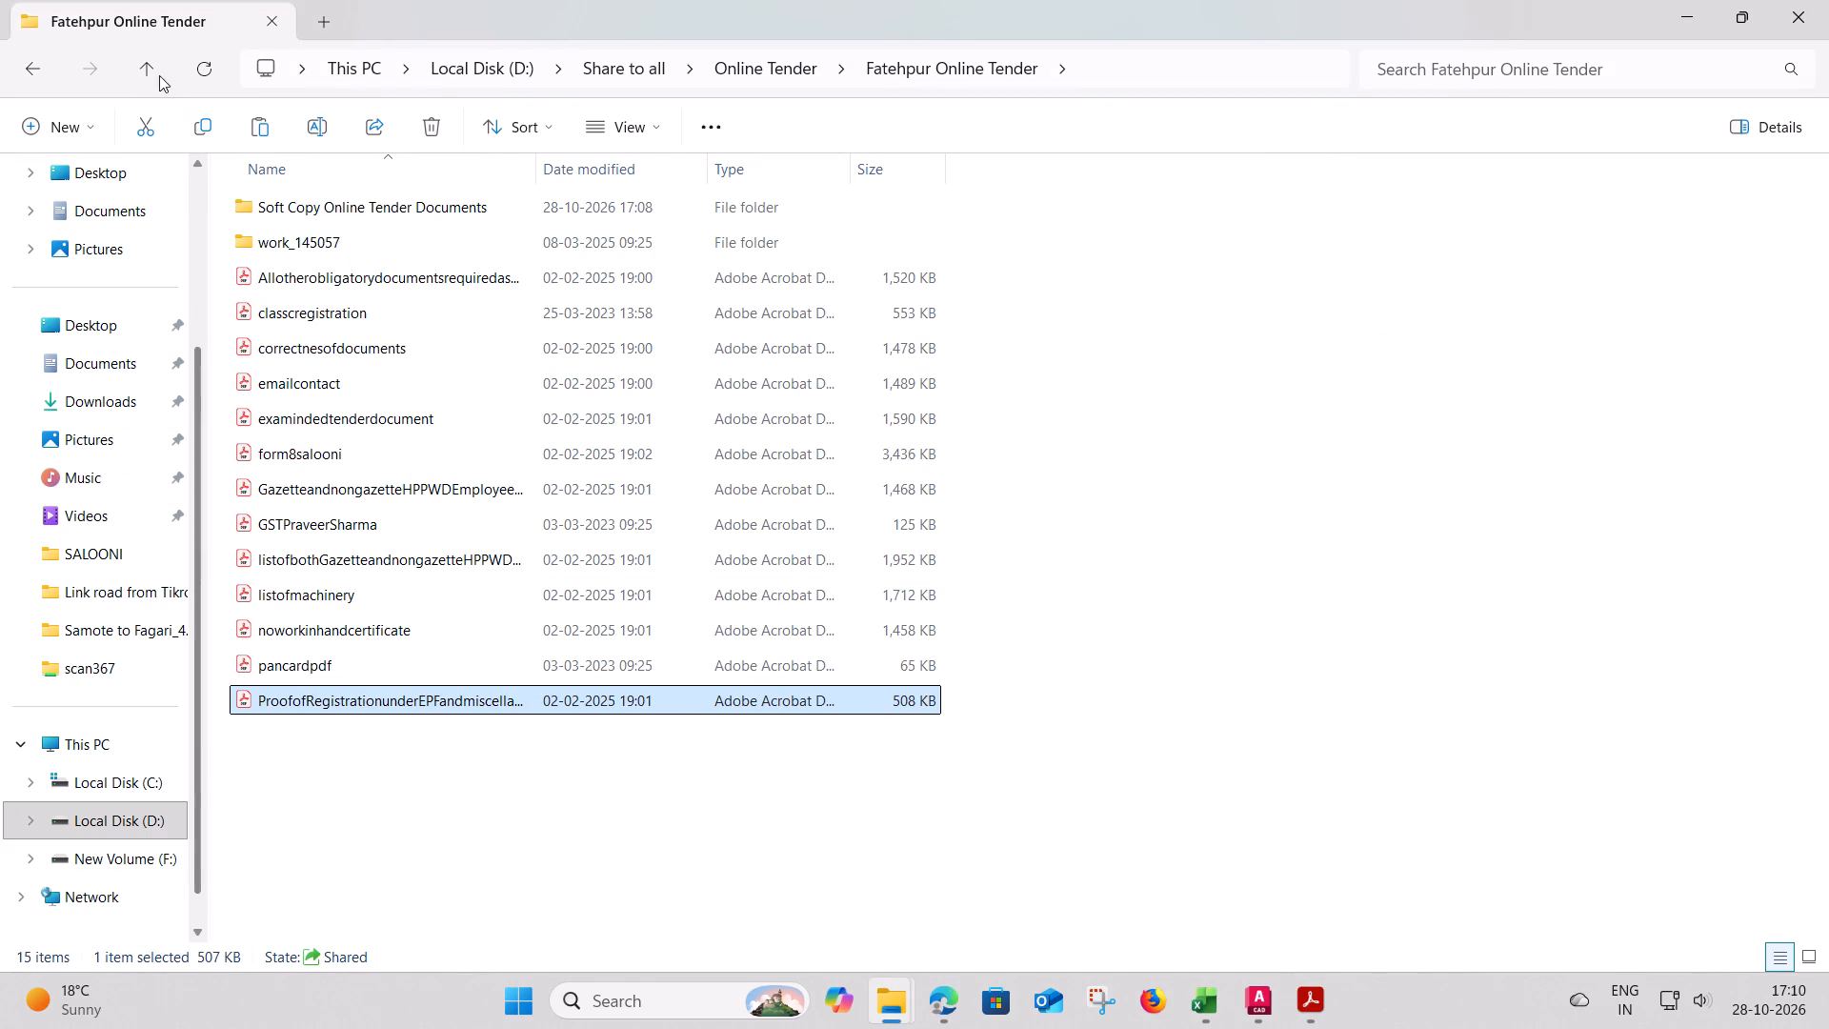
# Review epfcertificate in Haroli Online Tender's PDF folder and copy it into NURPUR ONLINE SUPPORTING TENDER.
pyautogui.click(146, 66)
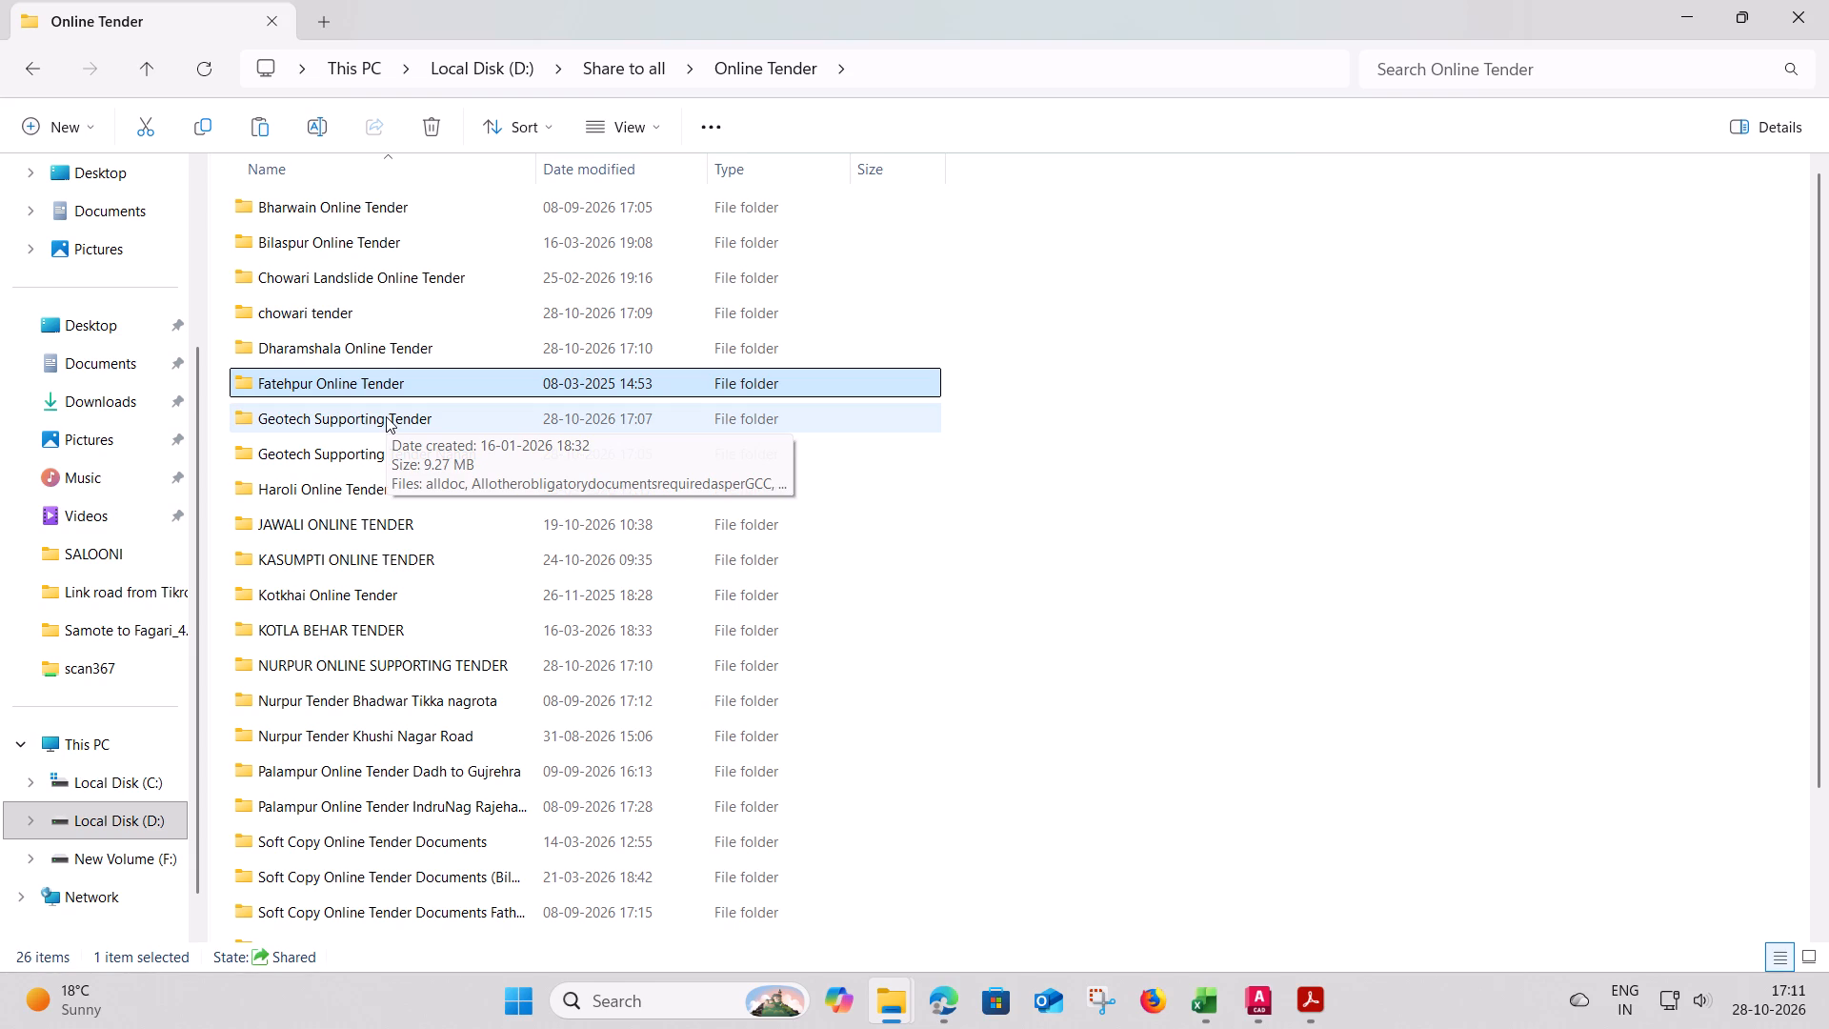
pyautogui.doubleClick(366, 490)
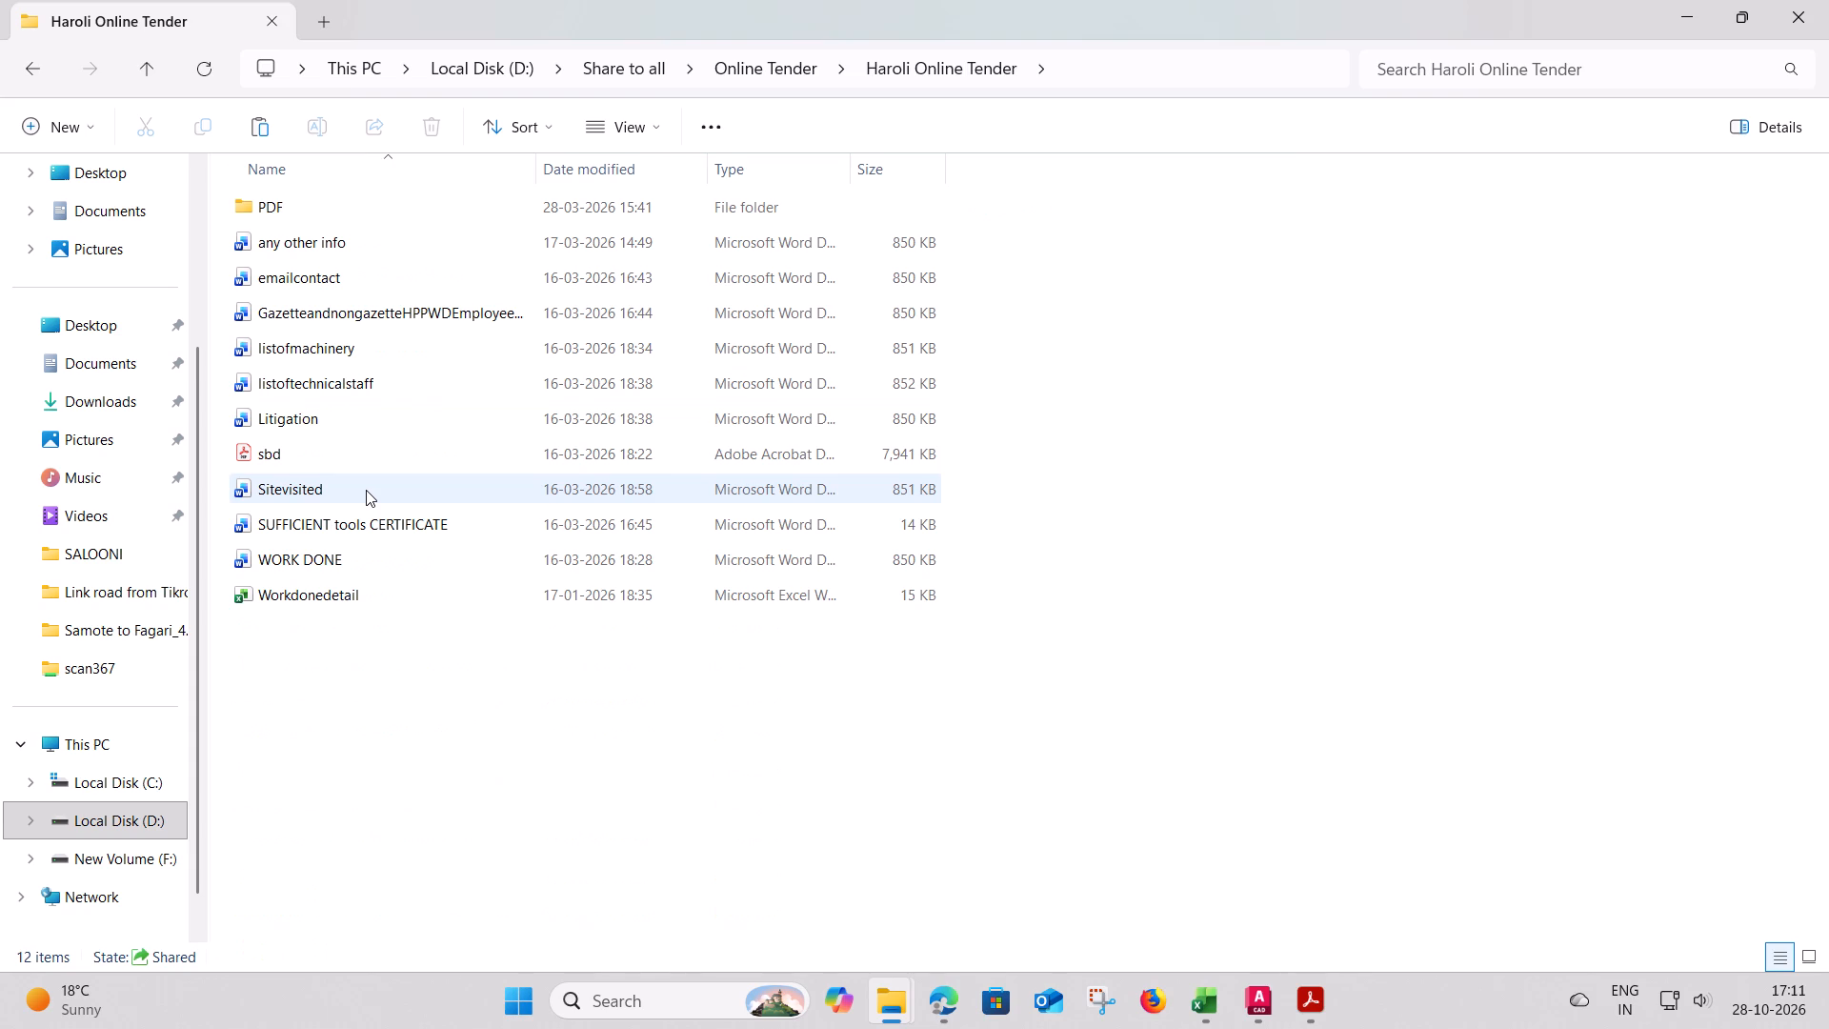
pyautogui.doubleClick(341, 217)
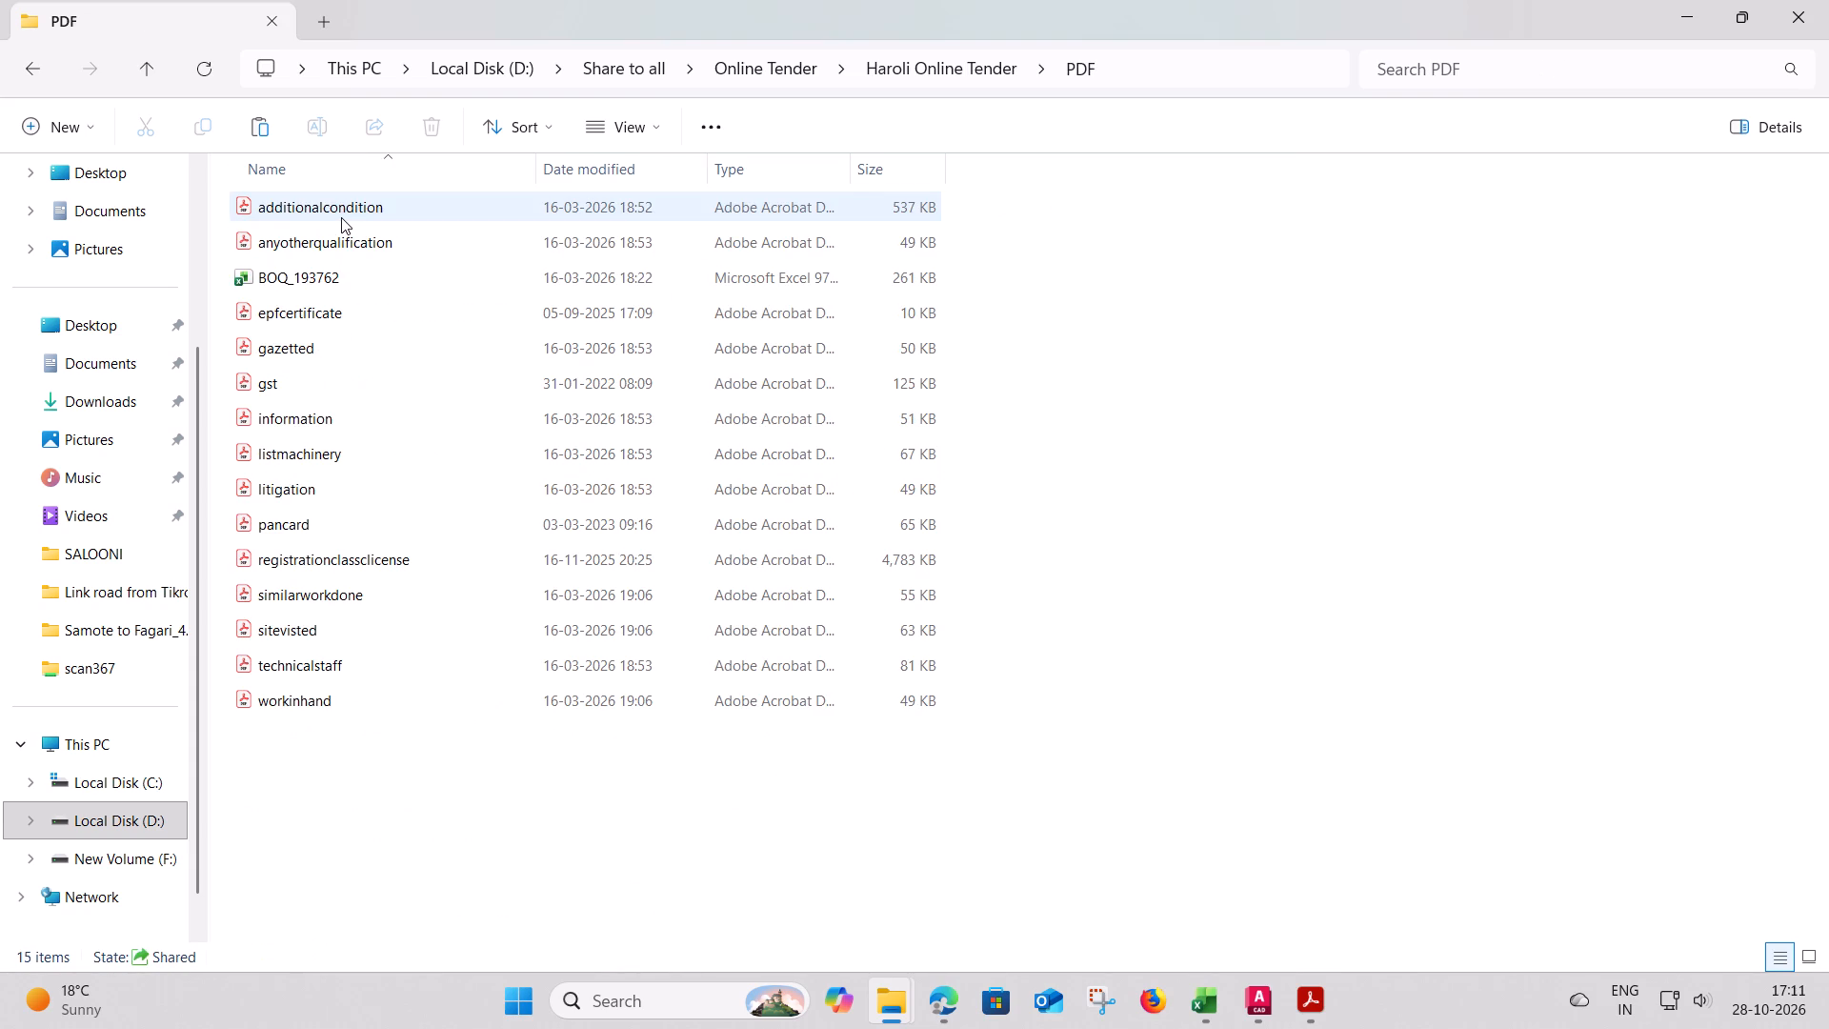
pyautogui.doubleClick(315, 318)
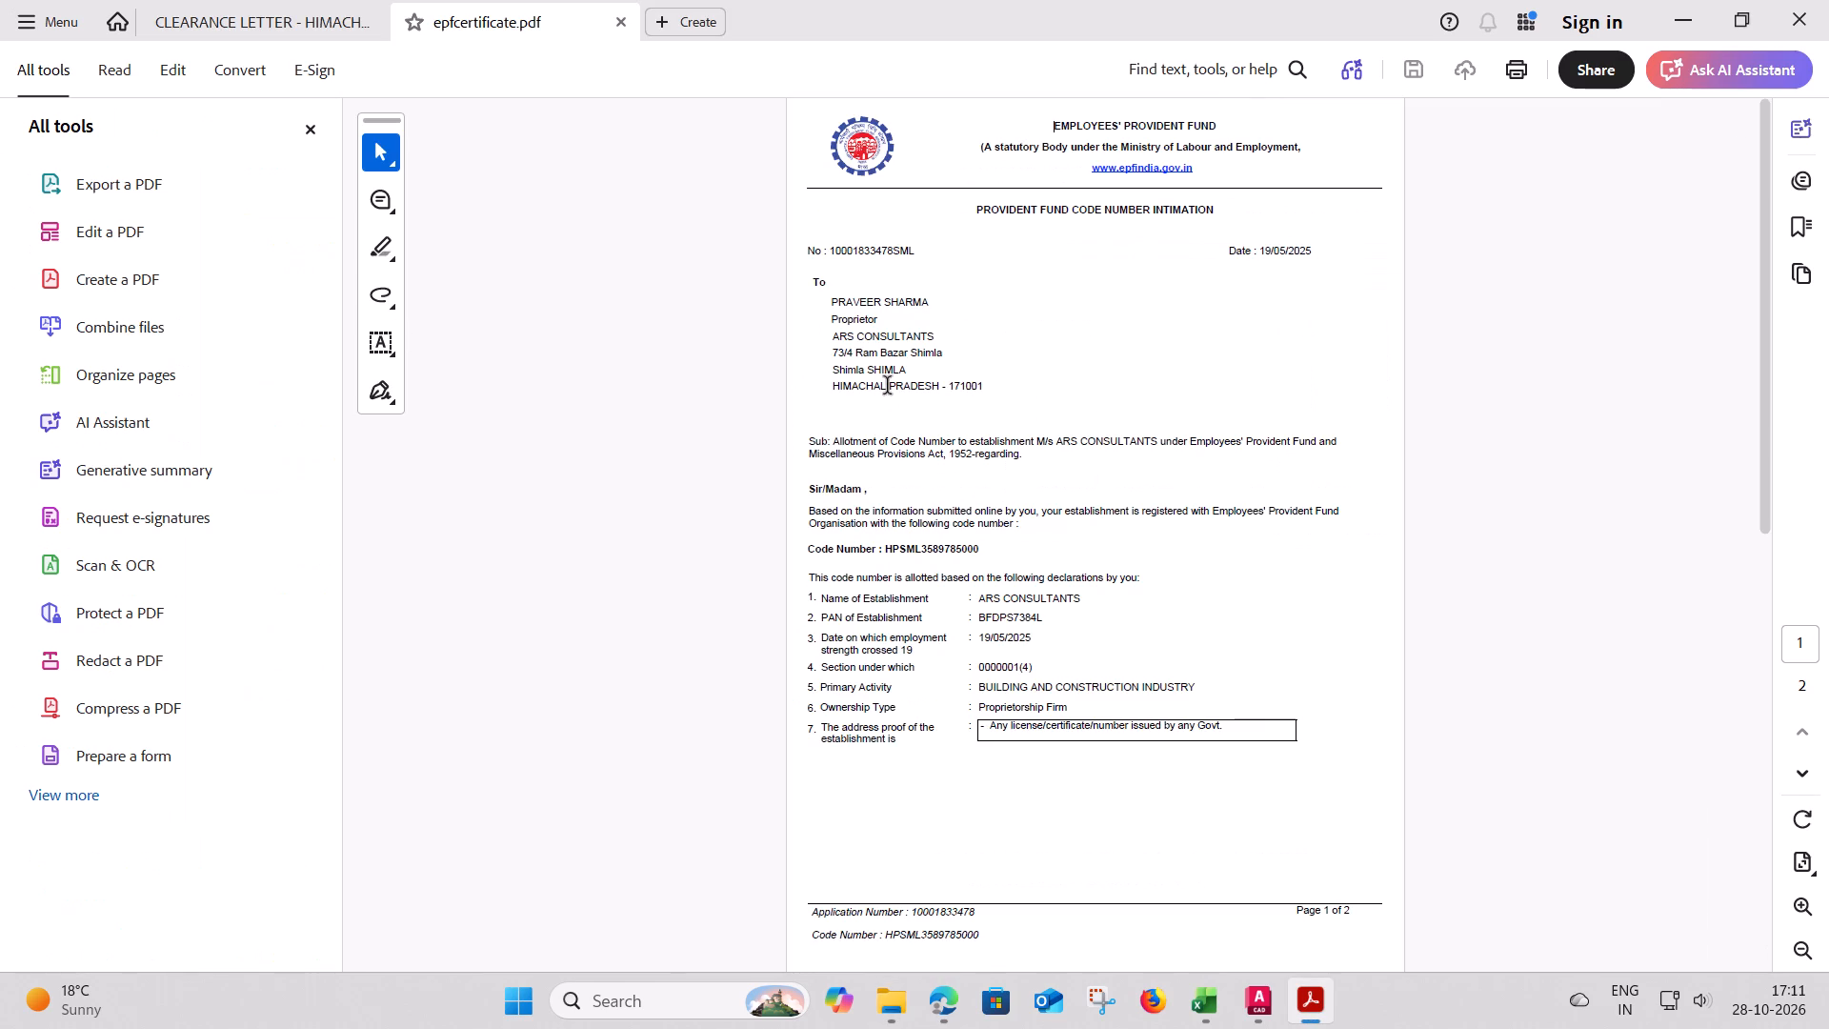
pyautogui.click(1808, 10)
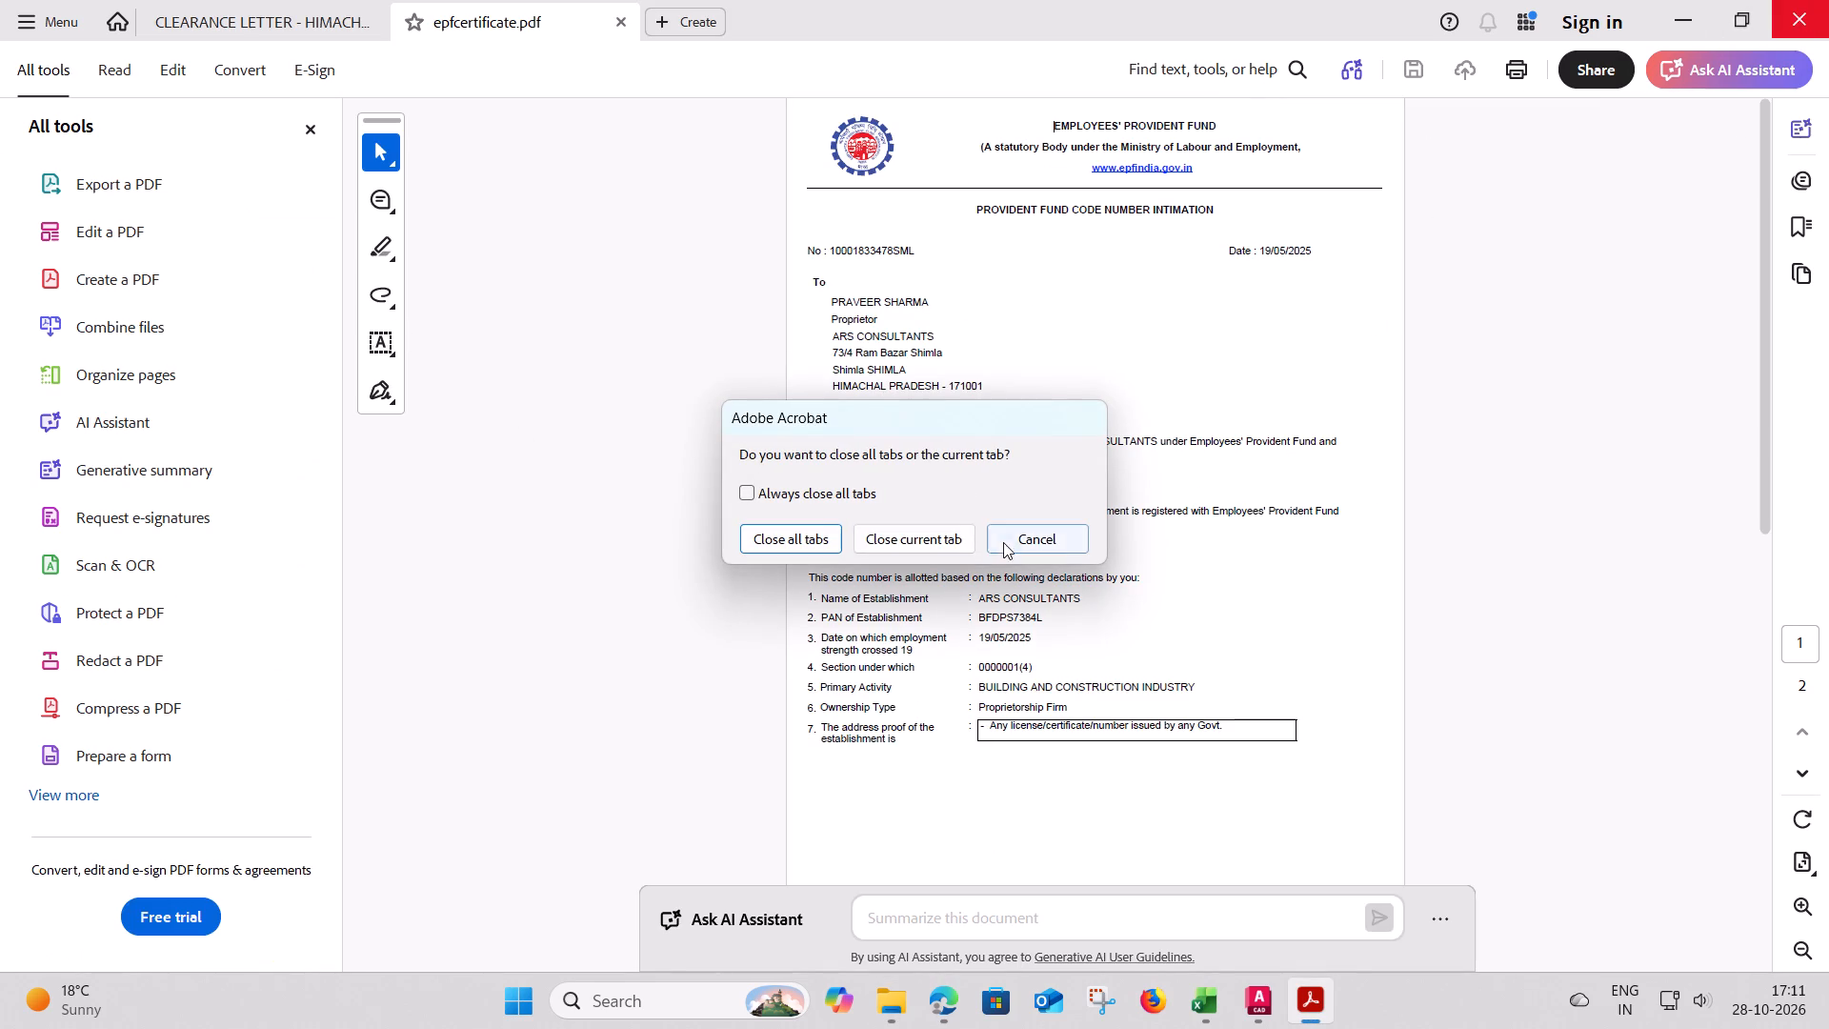
pyautogui.click(904, 543)
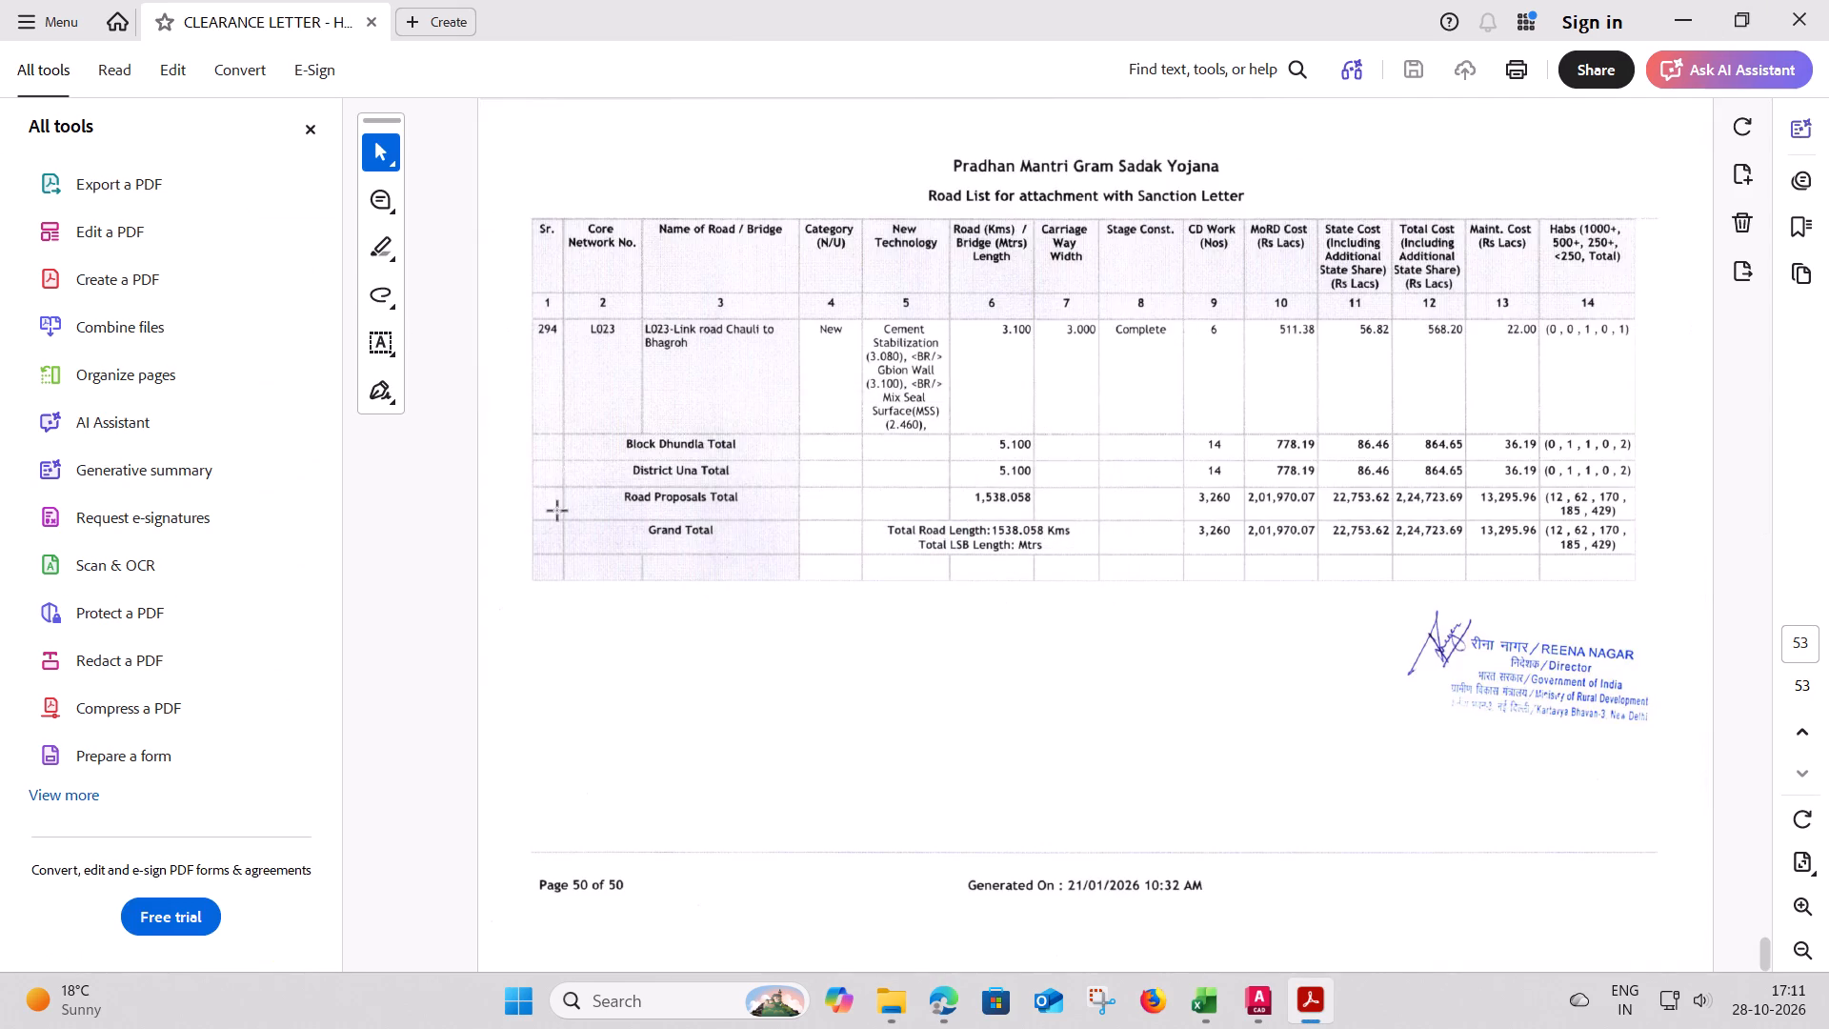
pyautogui.hotkey('alt', 'Tab')
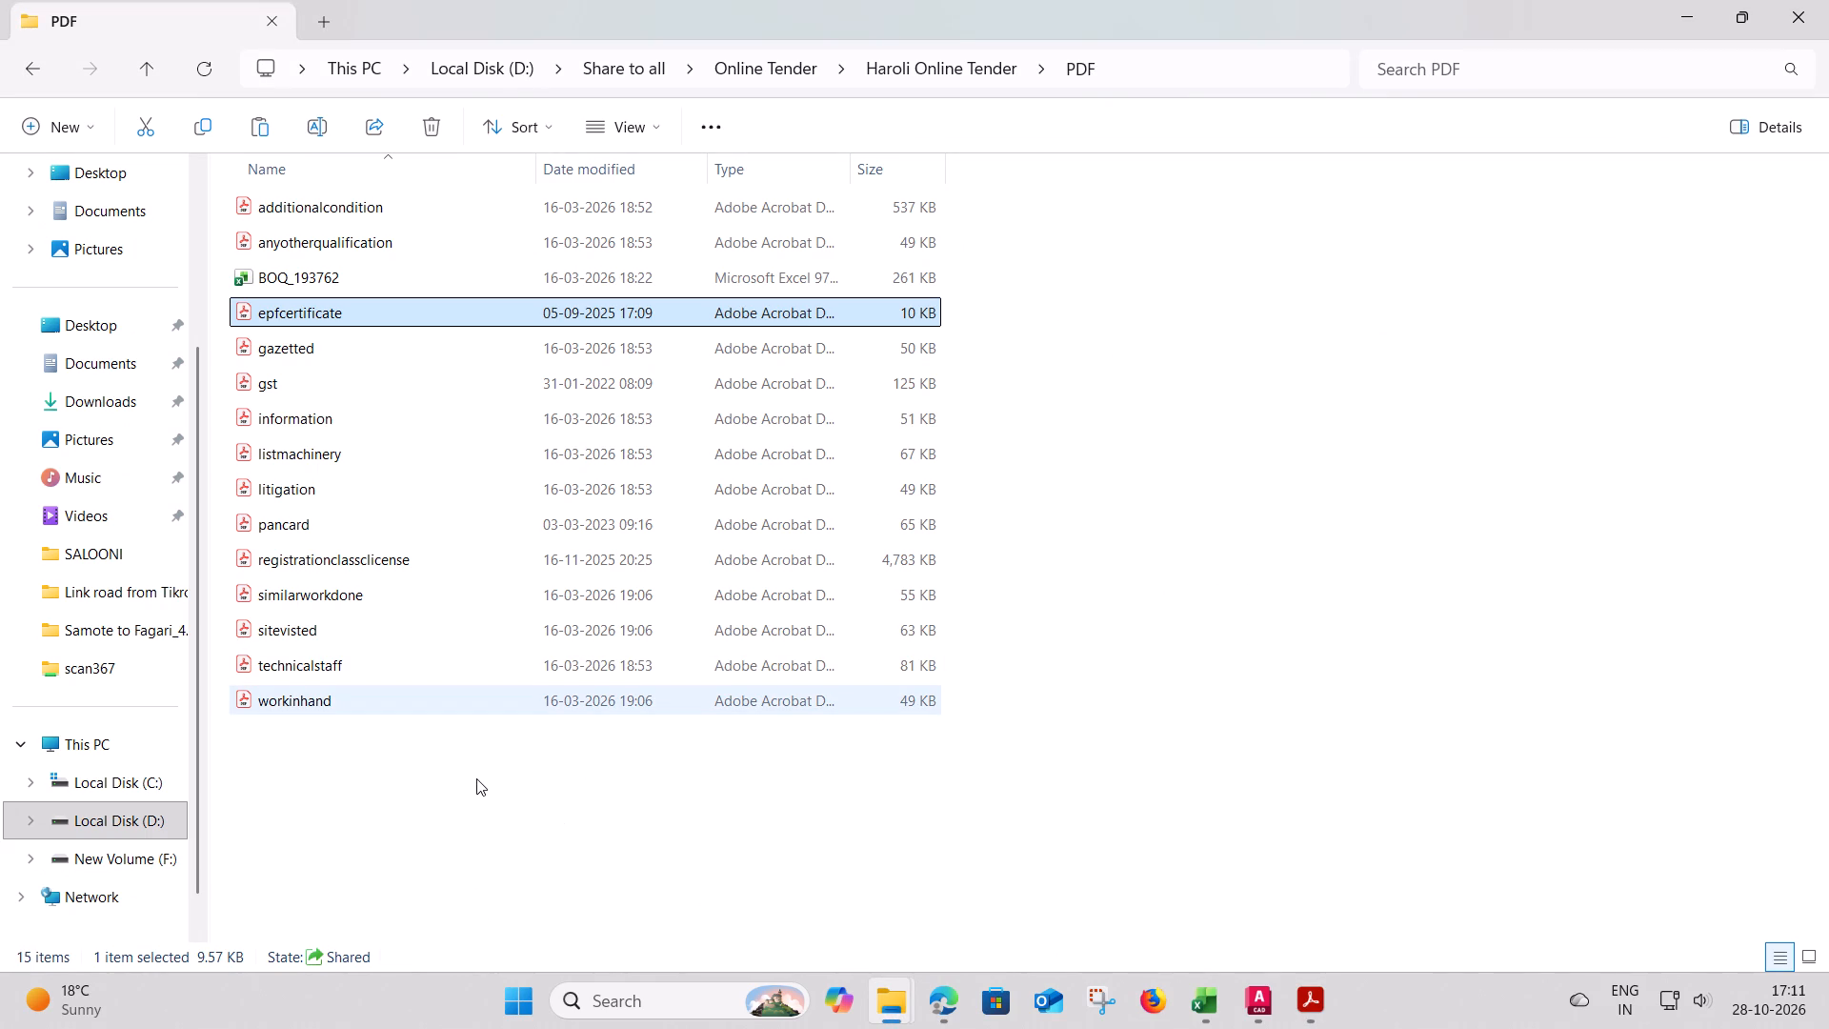
pyautogui.hotkey('ctrl', 'c')
pyautogui.hotkey('alt', 'Tab')
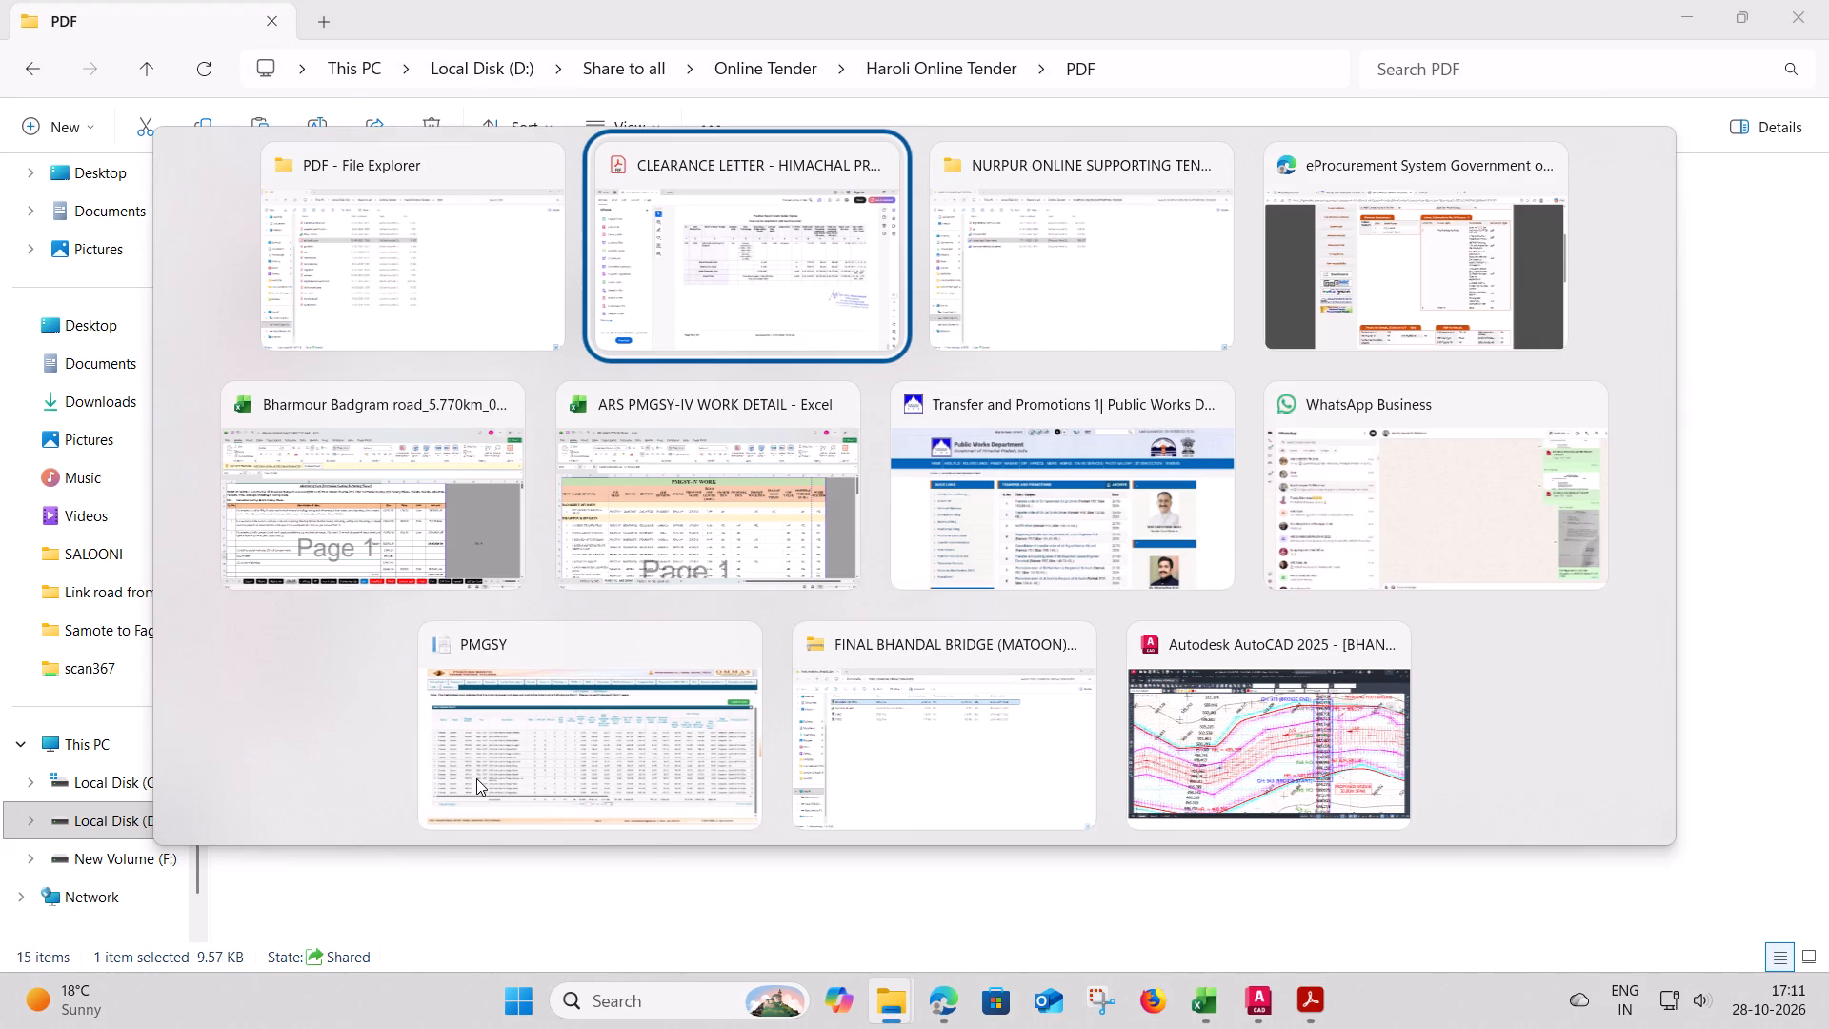
pyautogui.hotkey('alt', 'Tab')
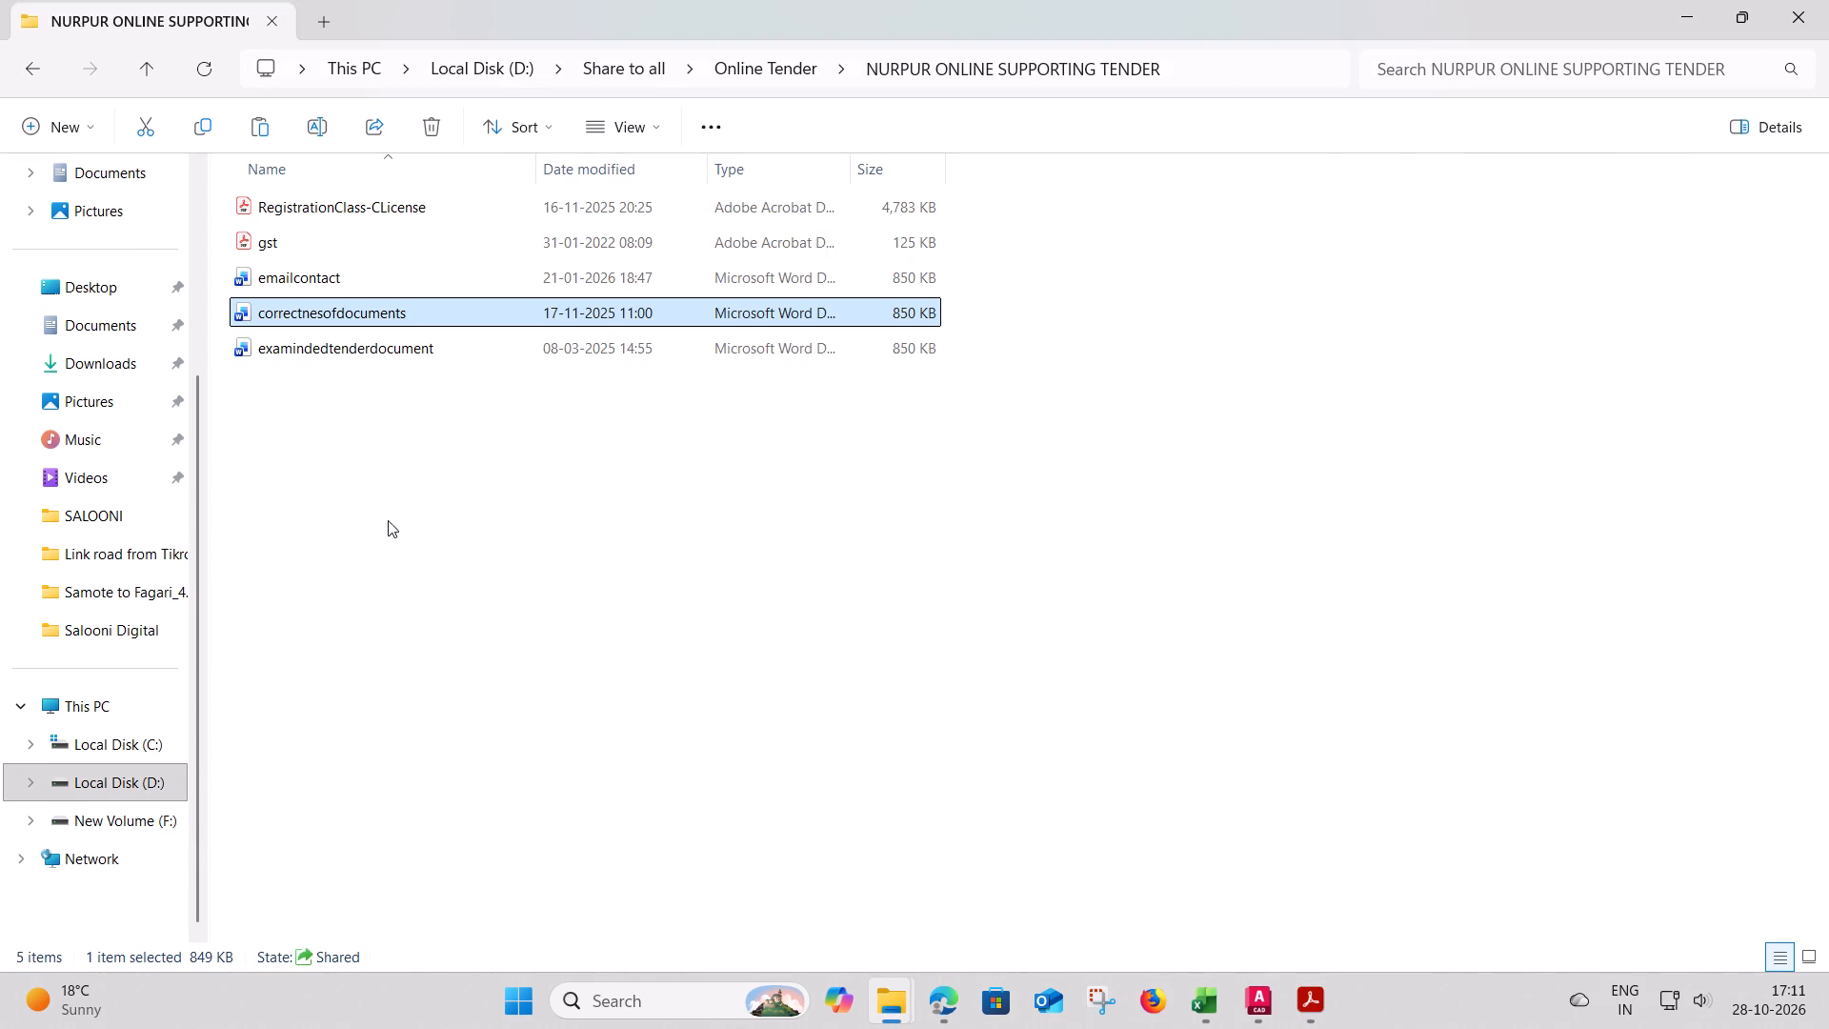
pyautogui.rightClick(383, 441)
pyautogui.click(413, 483)
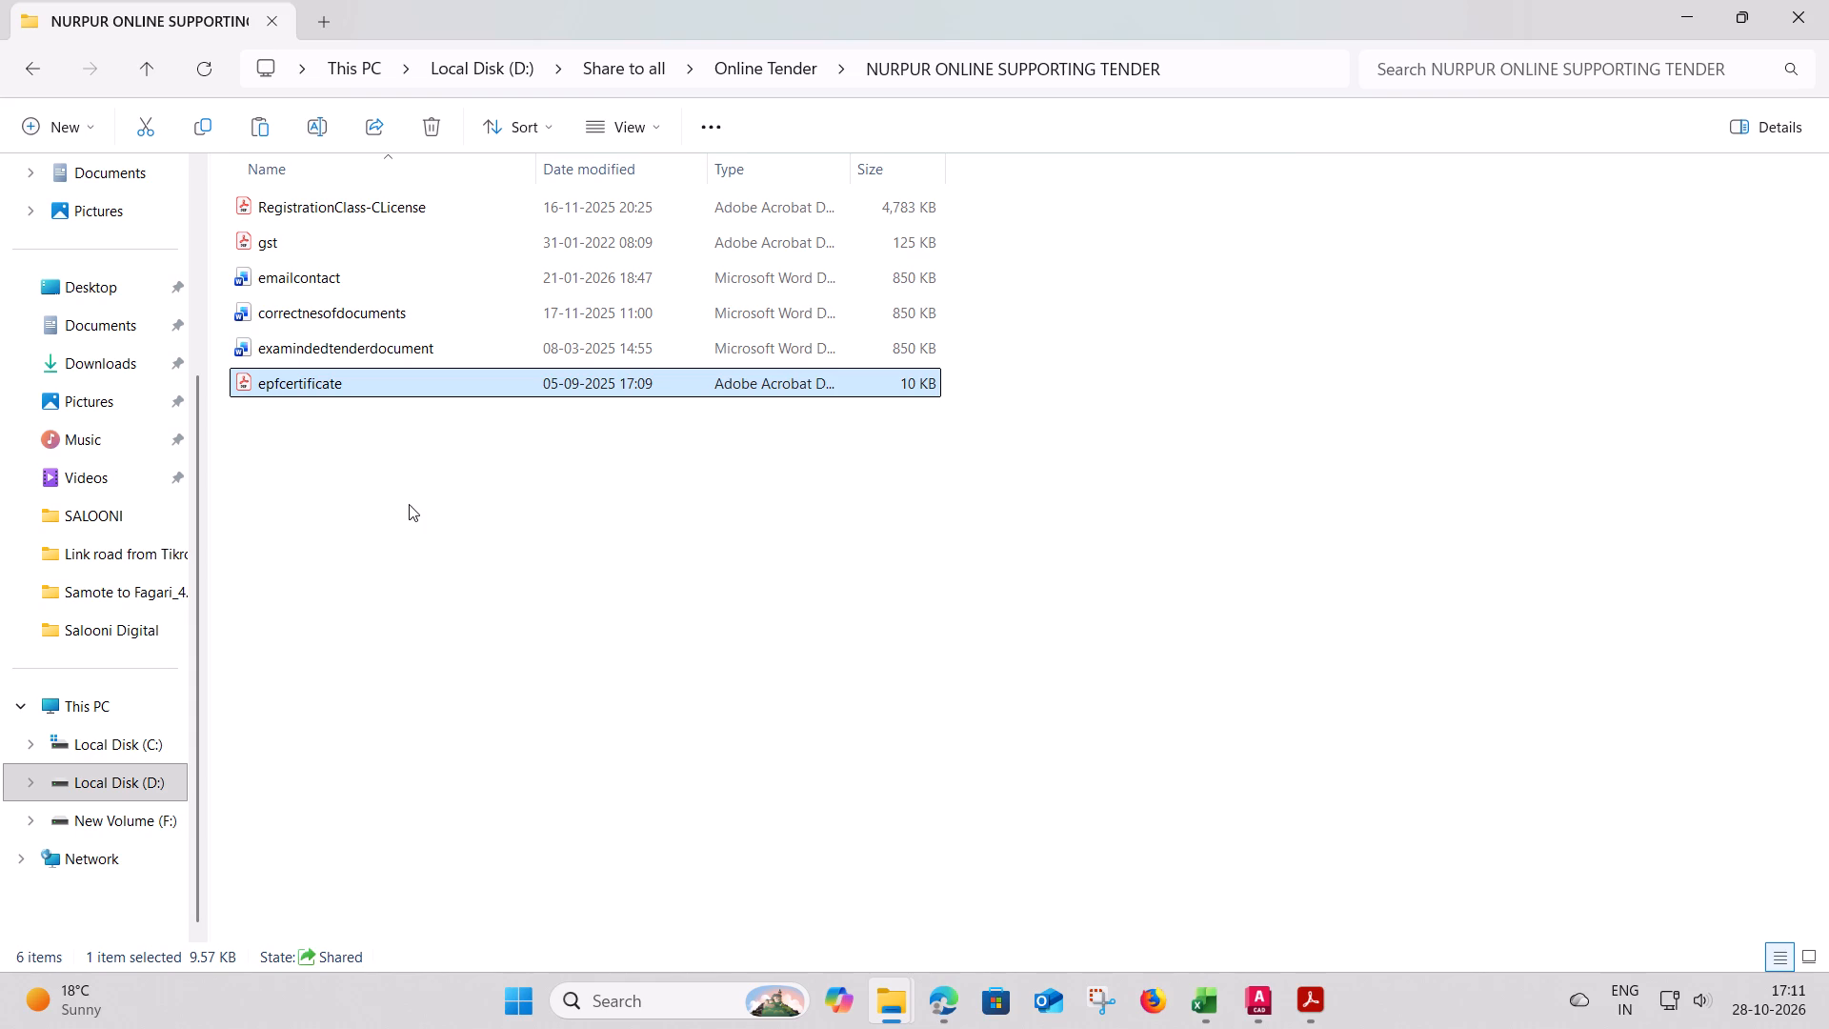
pyautogui.click(338, 486)
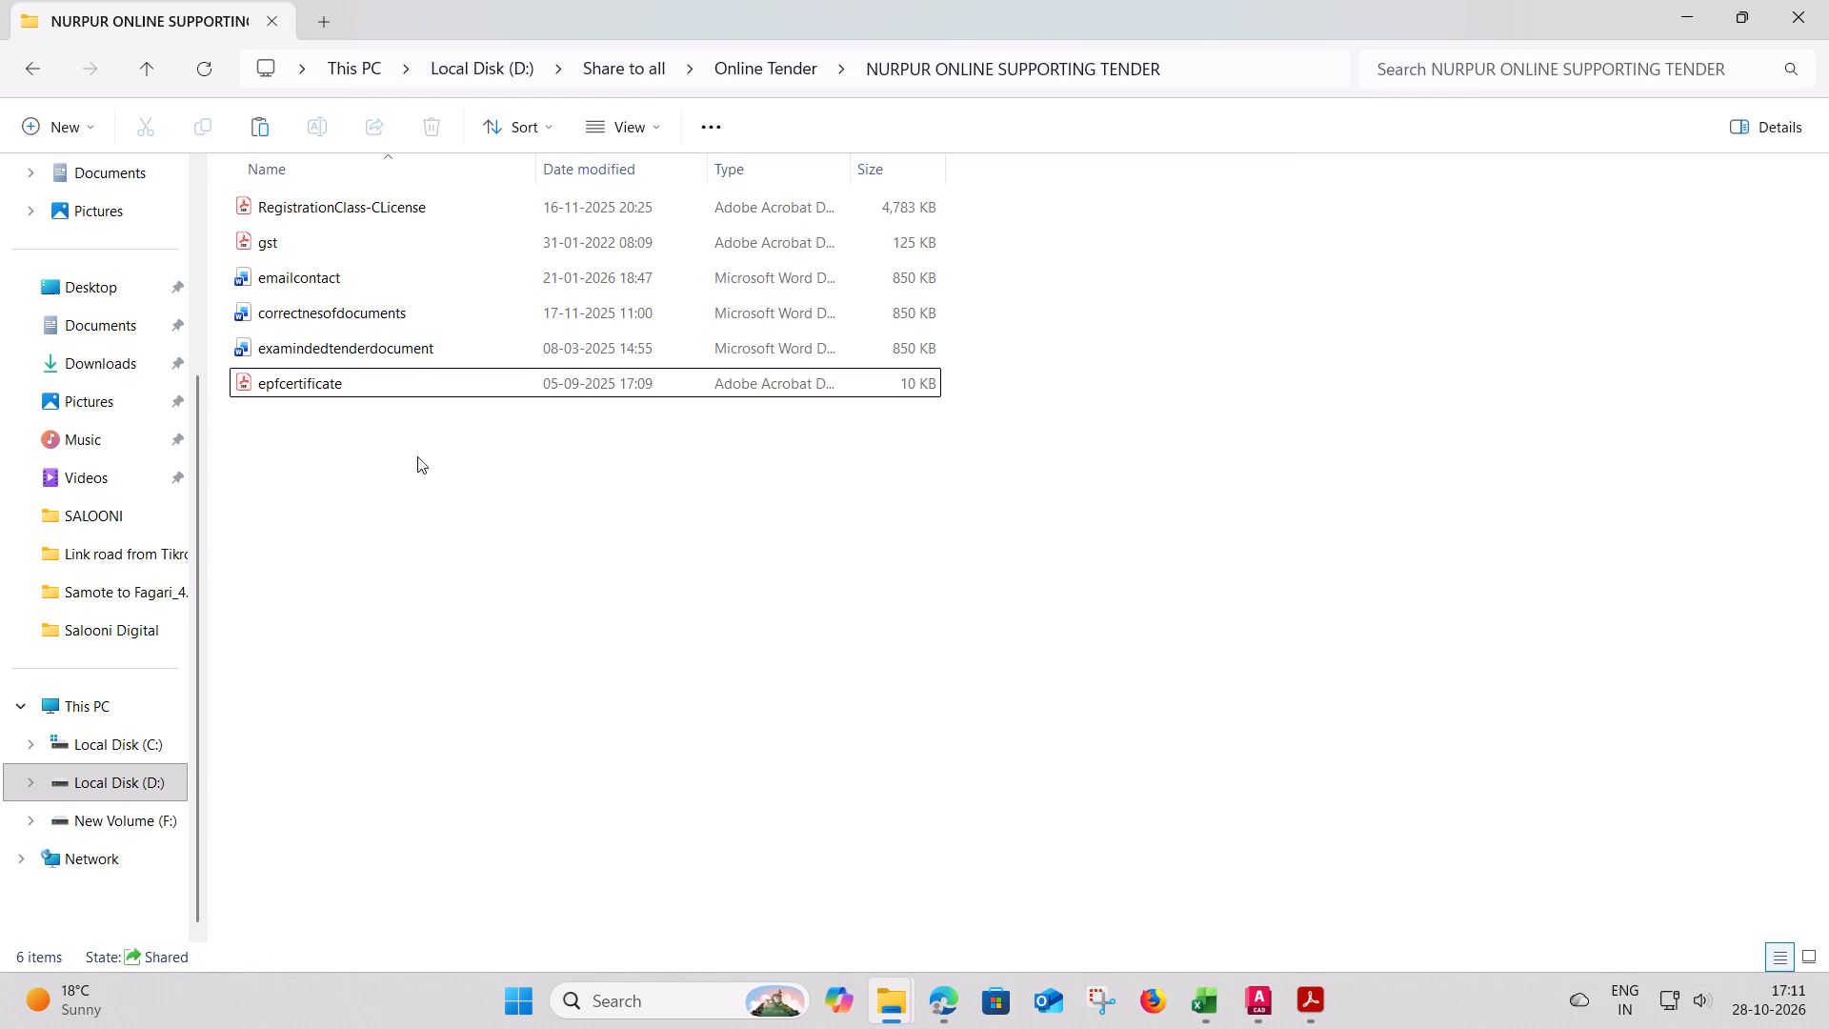
# Rename the RegistrationClass-CLicense PDF in NURPUR ONLINE SUPPORTING TENDER as RegistrationClassC.
pyautogui.rightClick(395, 205)
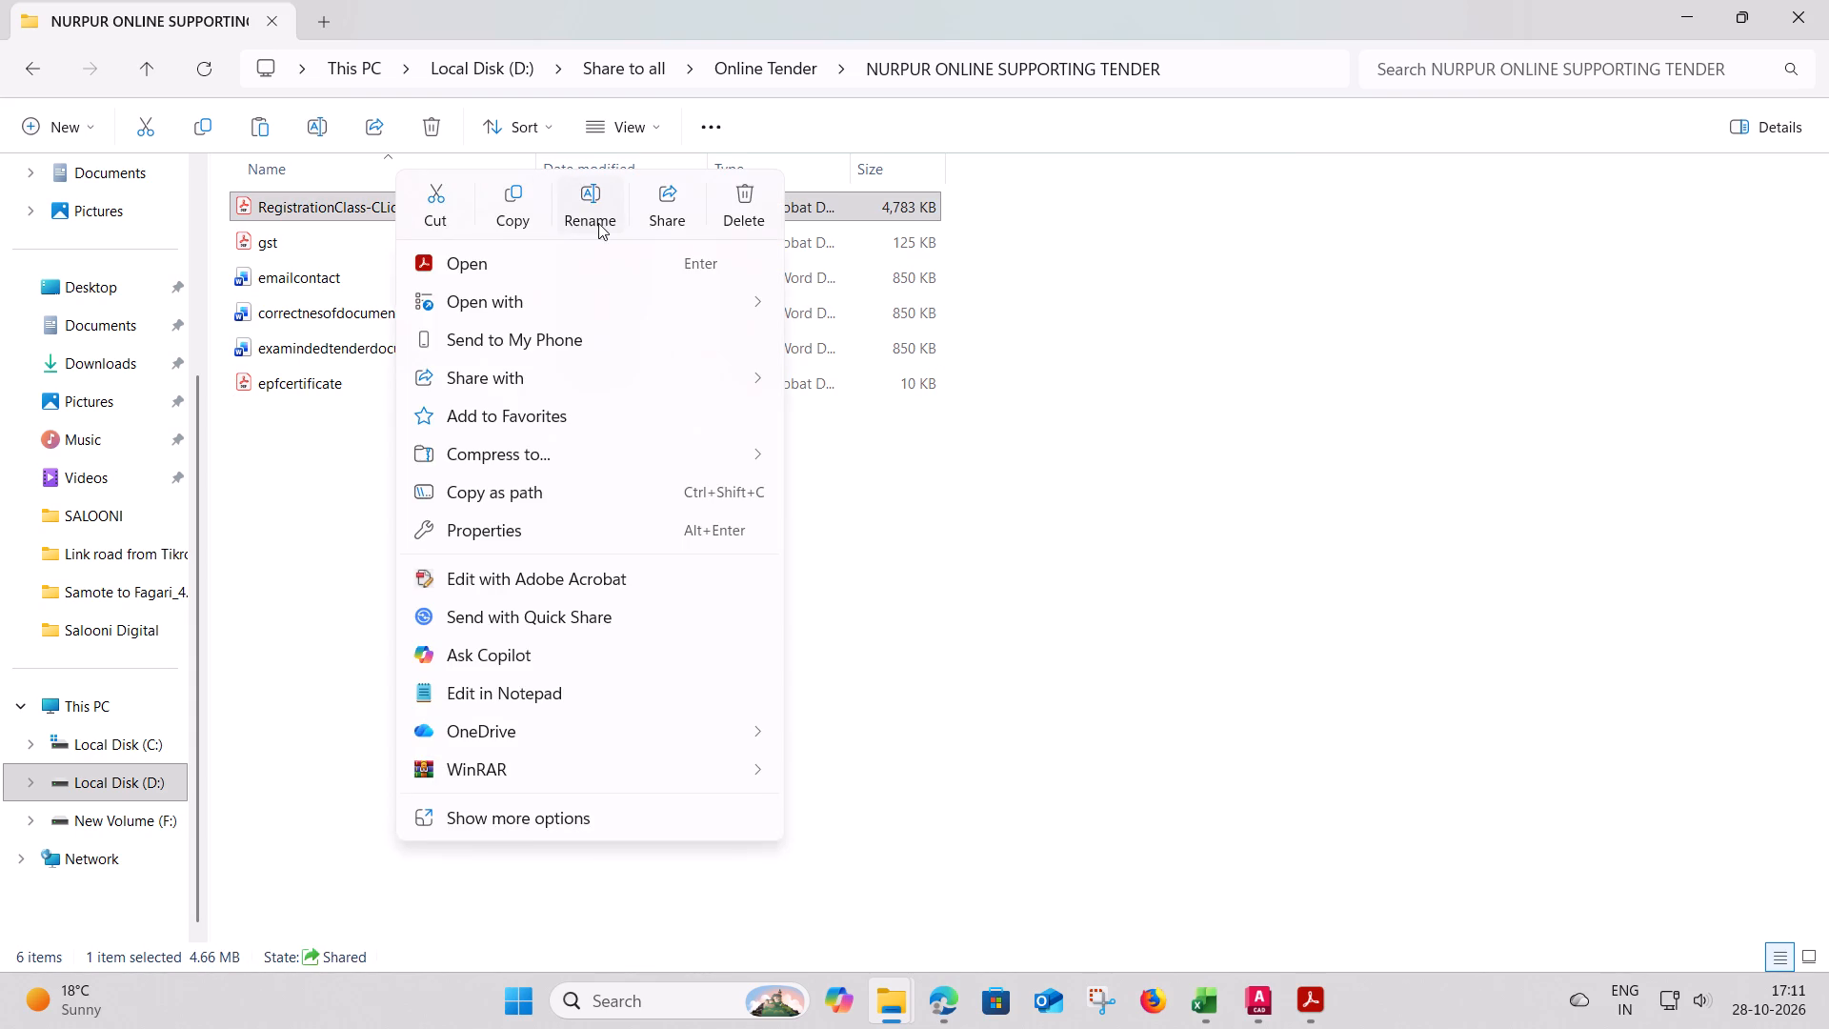
pyautogui.click(599, 221)
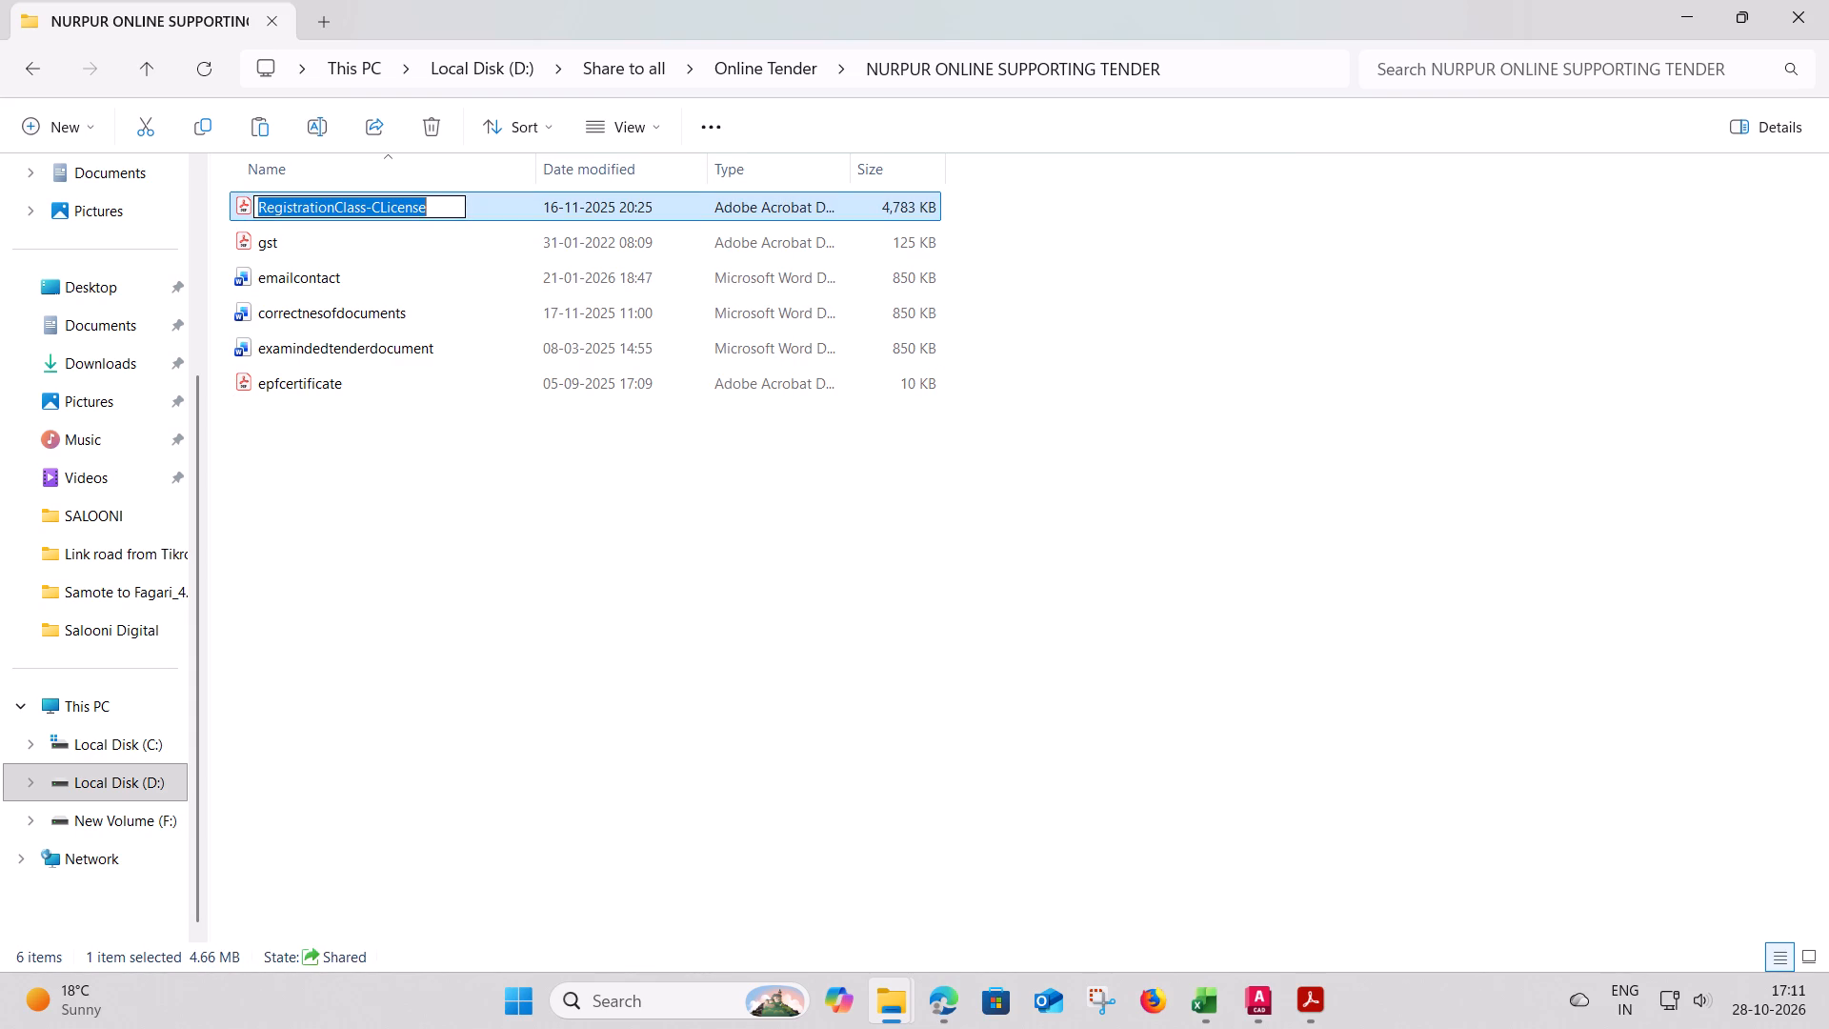
pyautogui.moveTo(380, 207); pyautogui.dragTo(471, 223)
pyautogui.press('Delete')
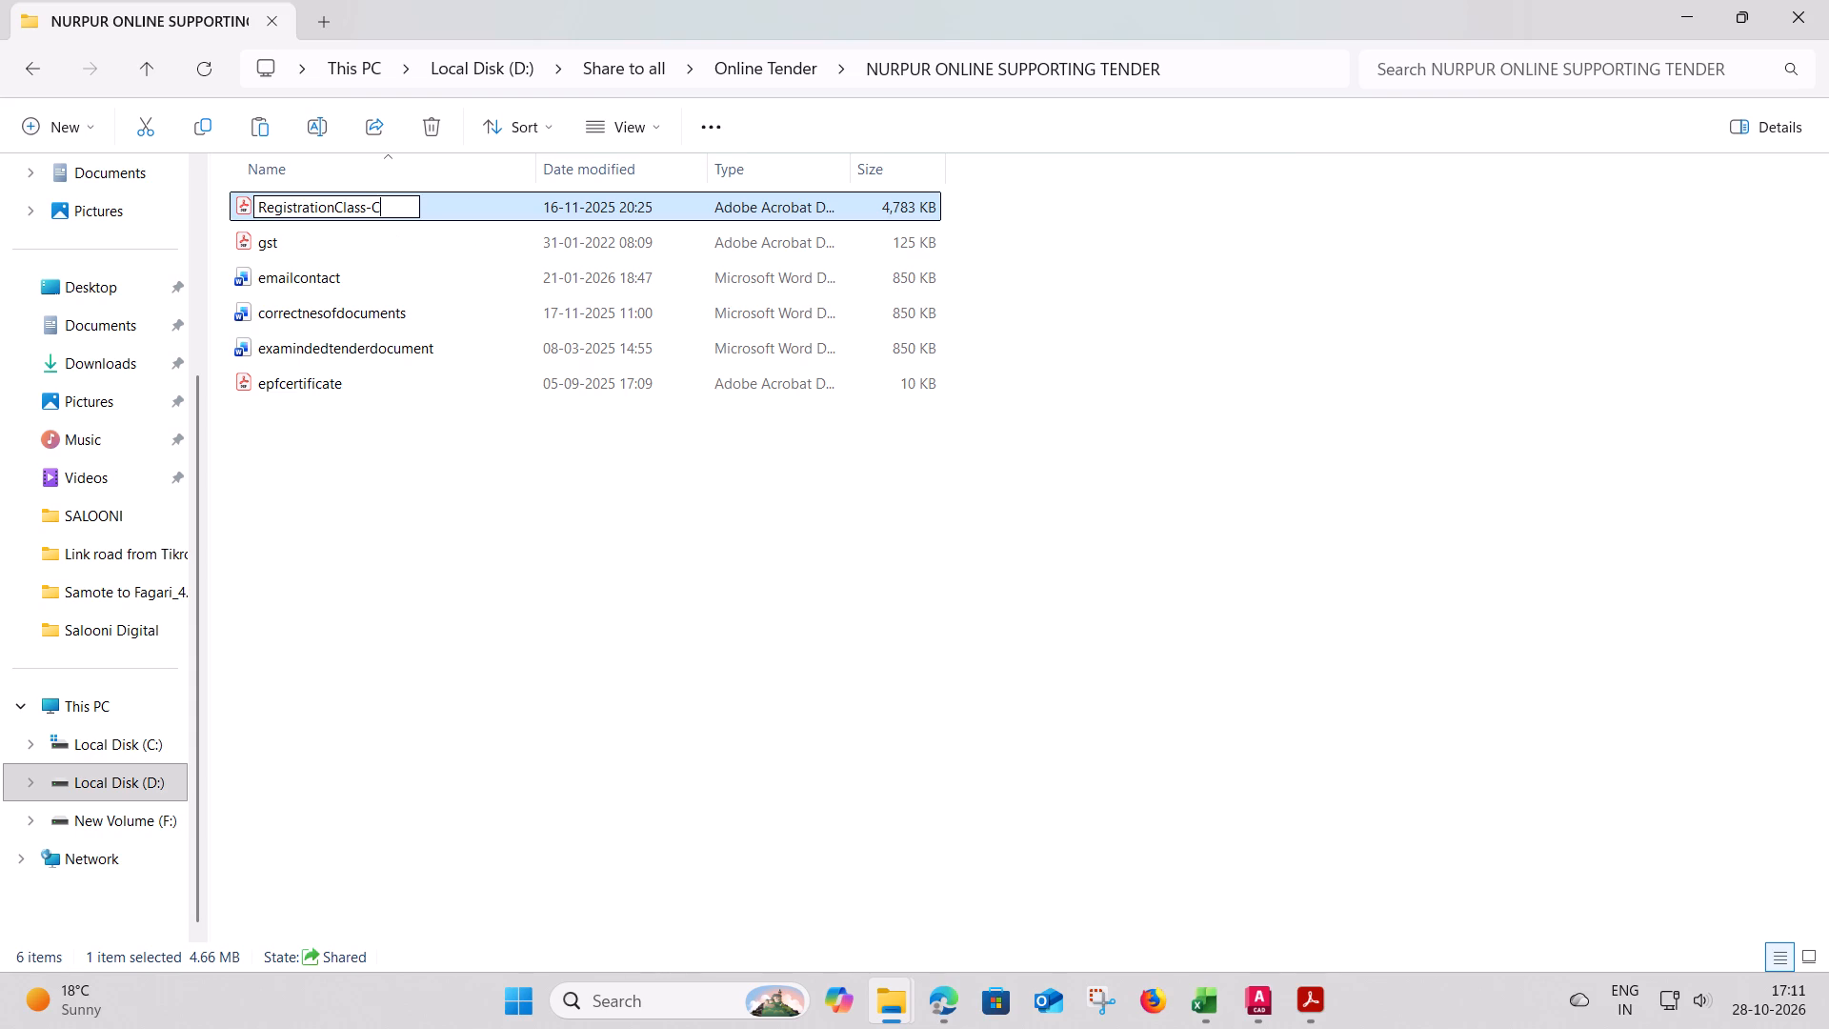
pyautogui.click(372, 203)
pyautogui.press('BackSpace')
pyautogui.click(341, 496)
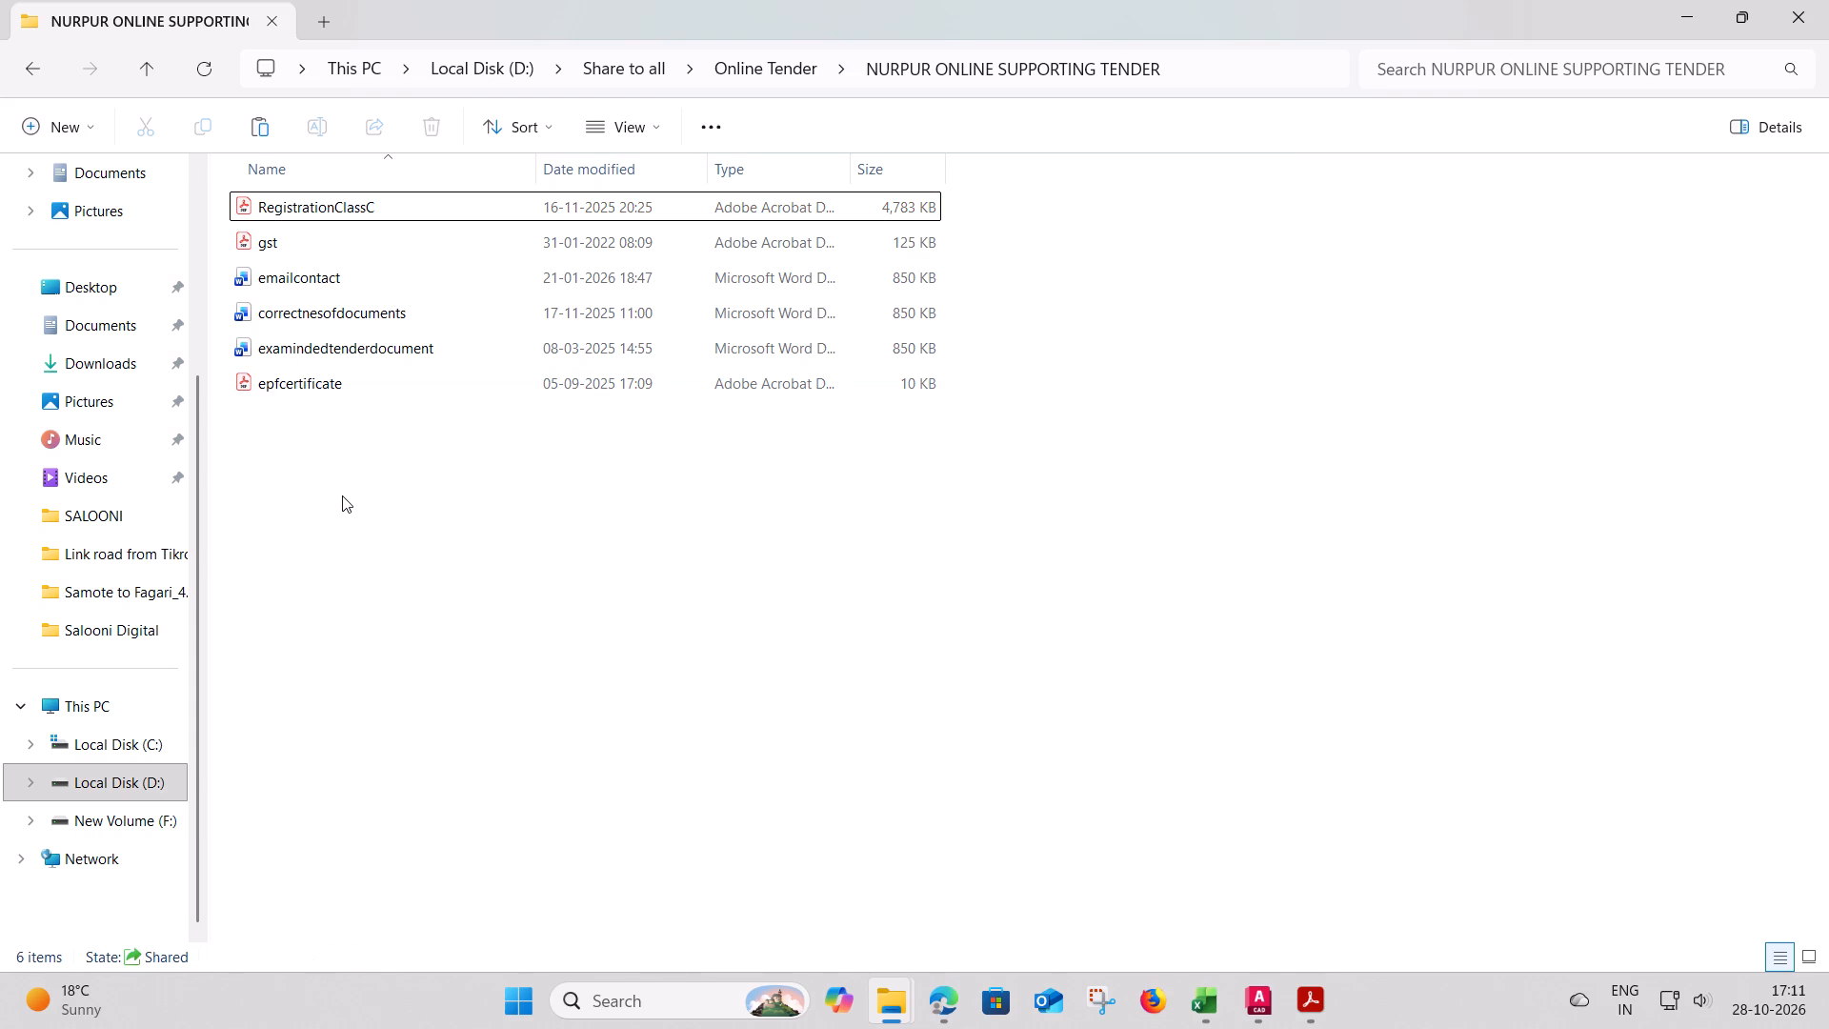
# Check the covers information on the eProcurement tender page for the documents still required.
pyautogui.click(333, 391)
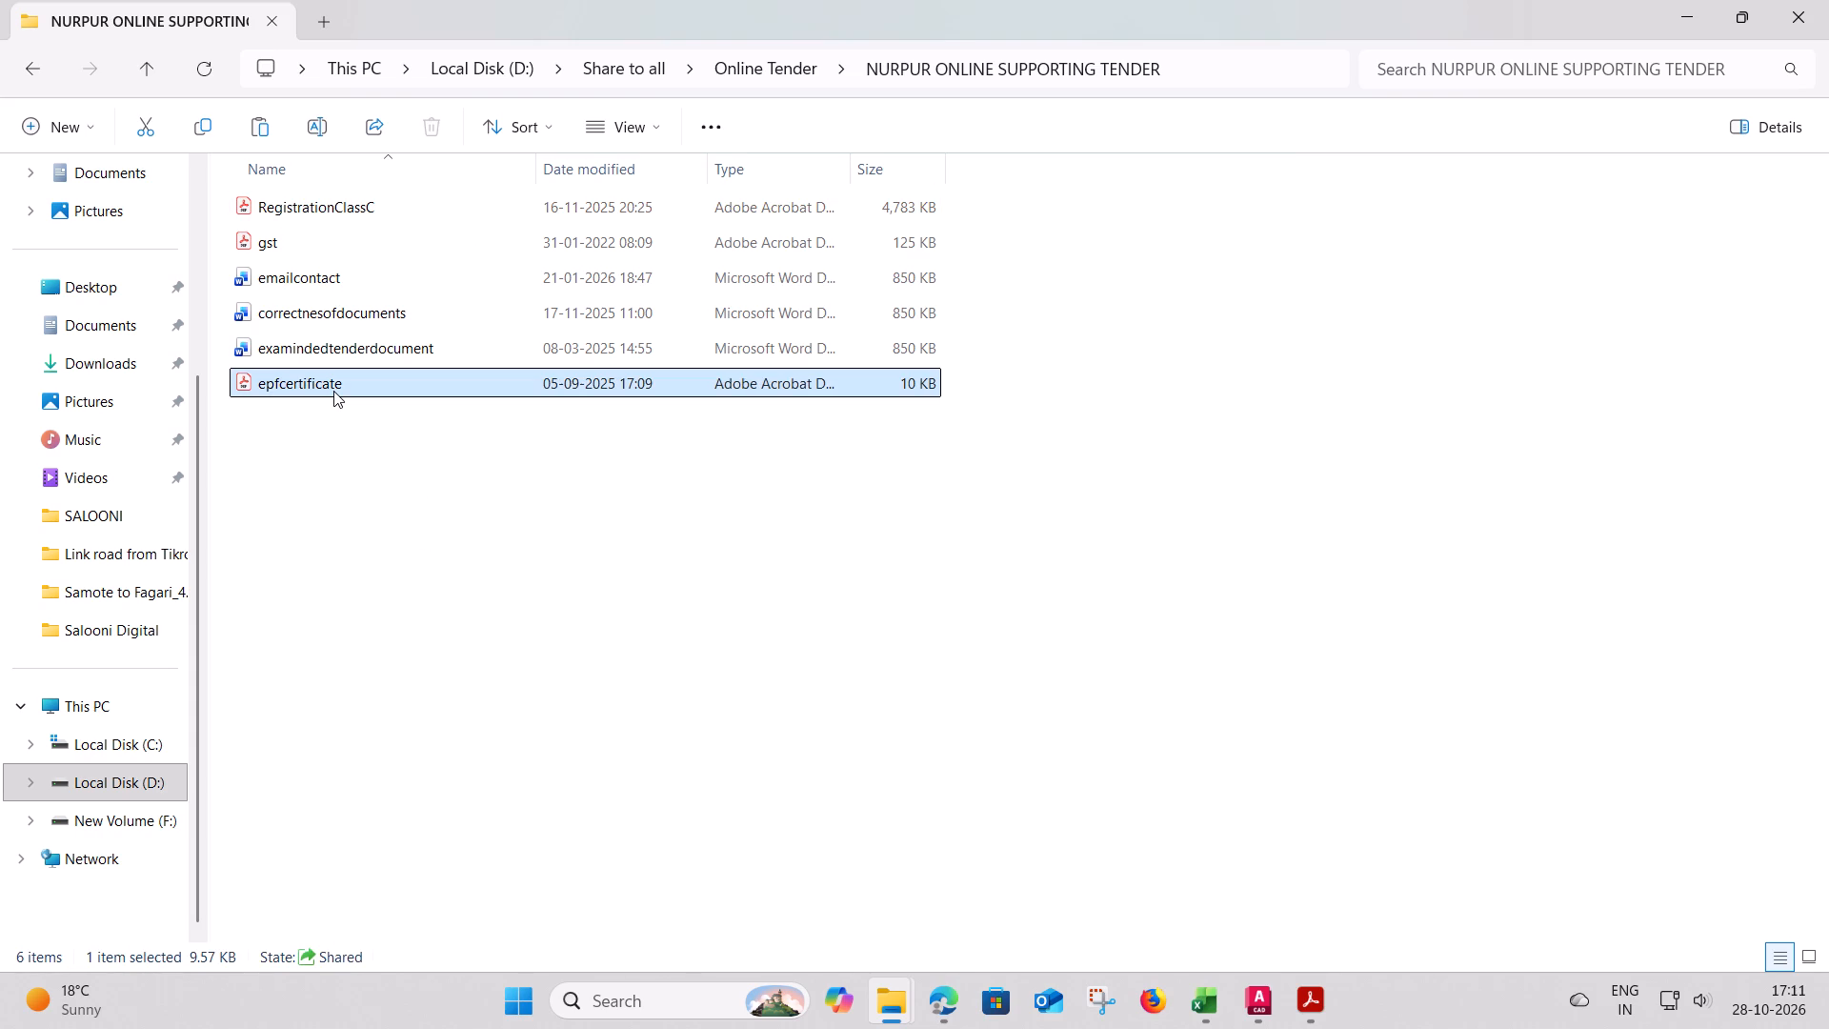
pyautogui.hotkey('alt', 'Tab')
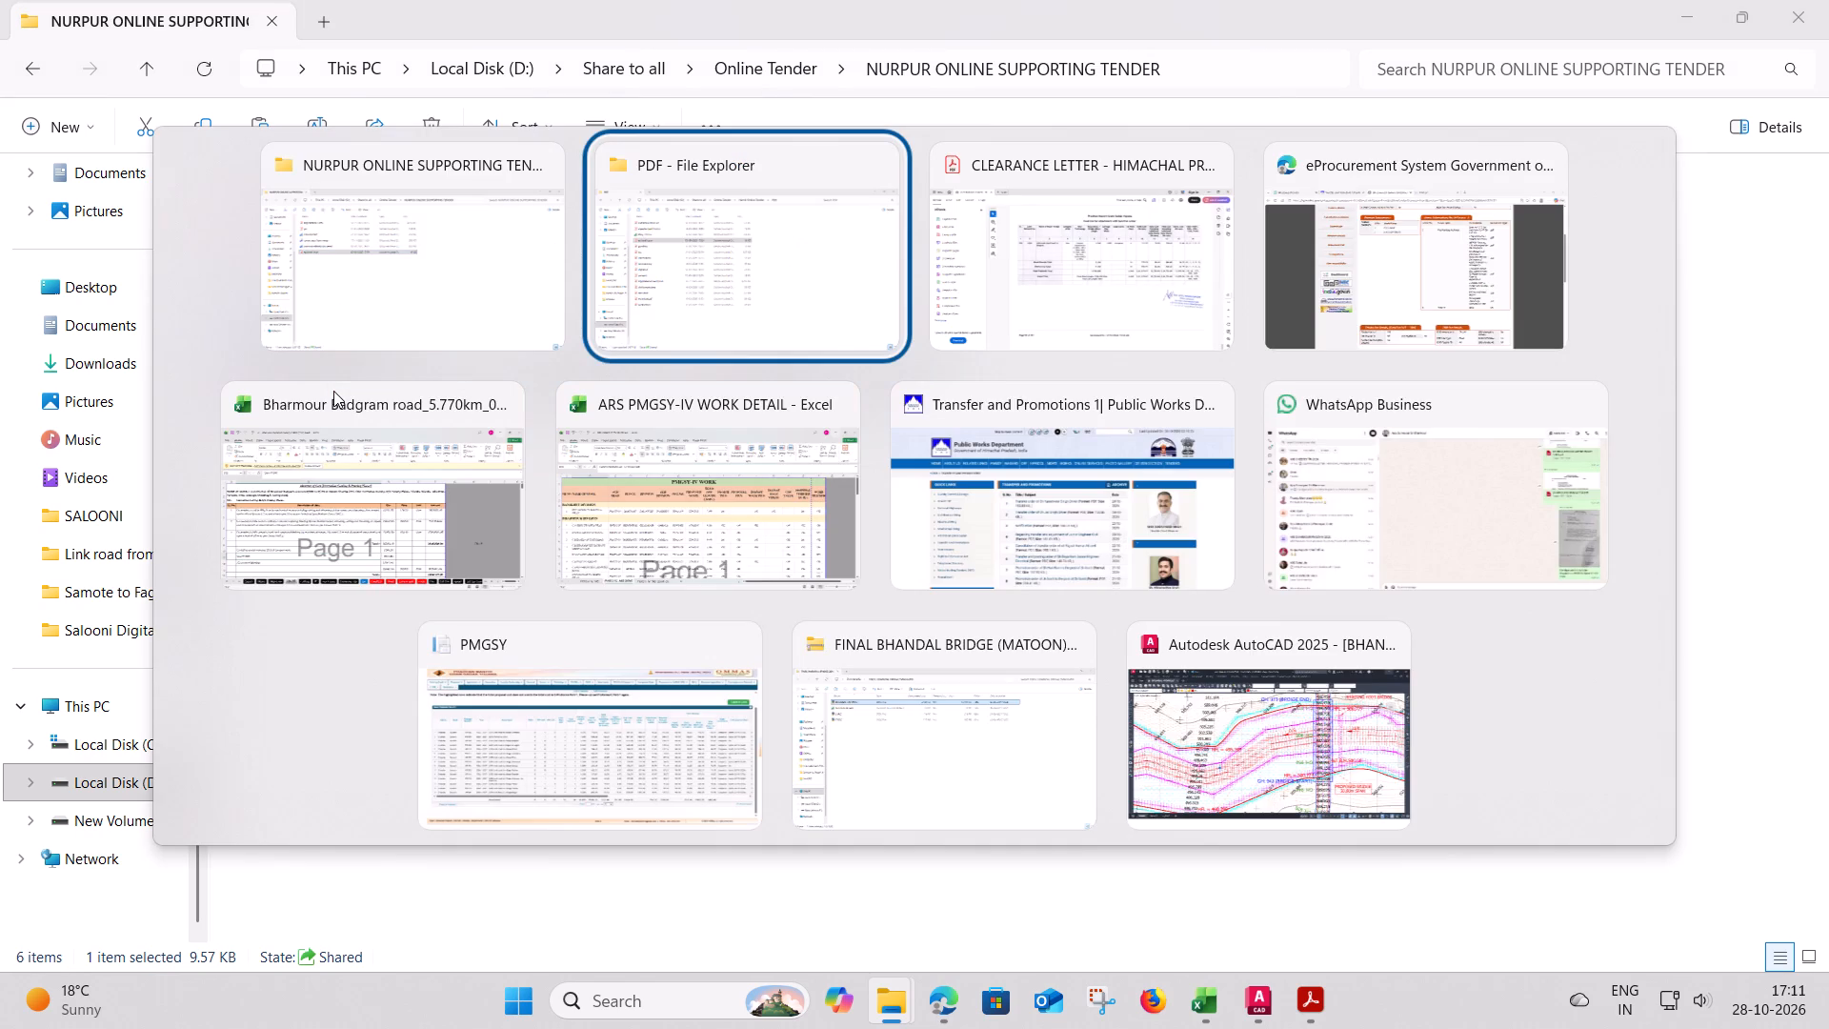
pyautogui.hotkey('alt', 'Tab')
pyautogui.hotkey('alt', 'Tab')
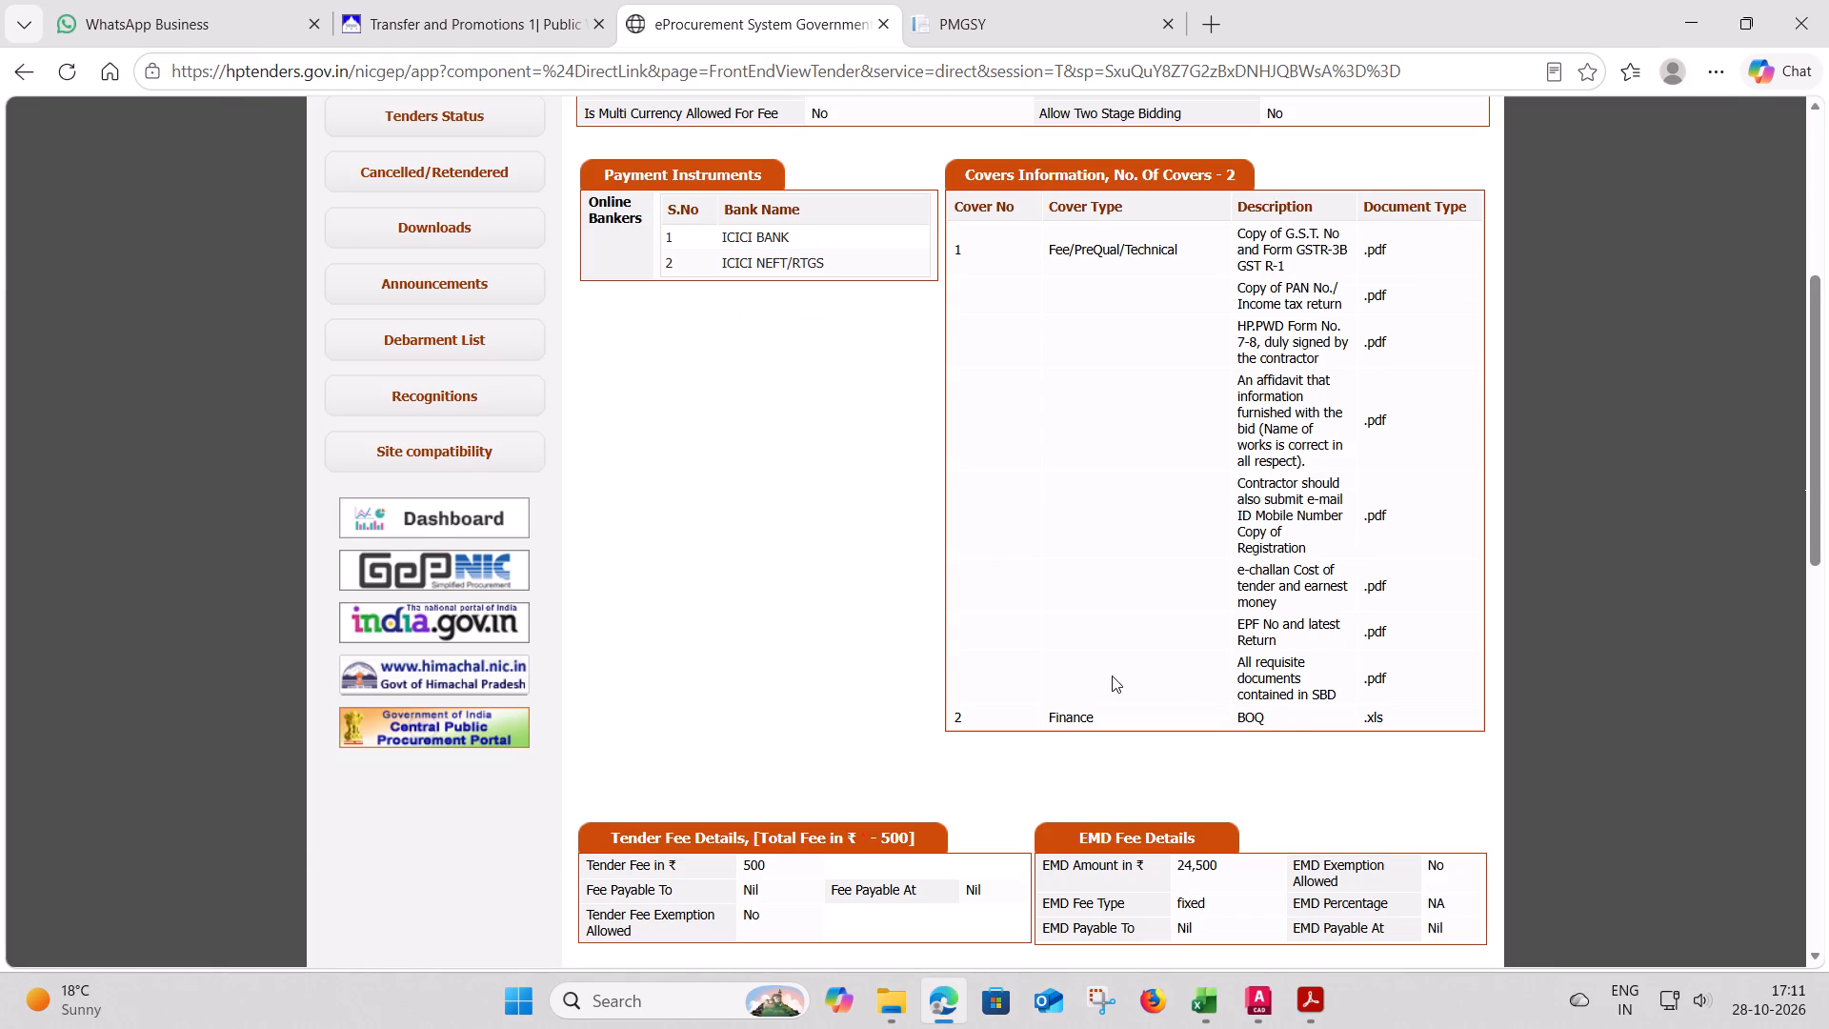
# Look through the Haroli, KASUMPTI and Kotkhai tender folders, including KASUMPTI's PDF subfolder, for reusable documents.
pyautogui.hotkey('alt', 'Tab')
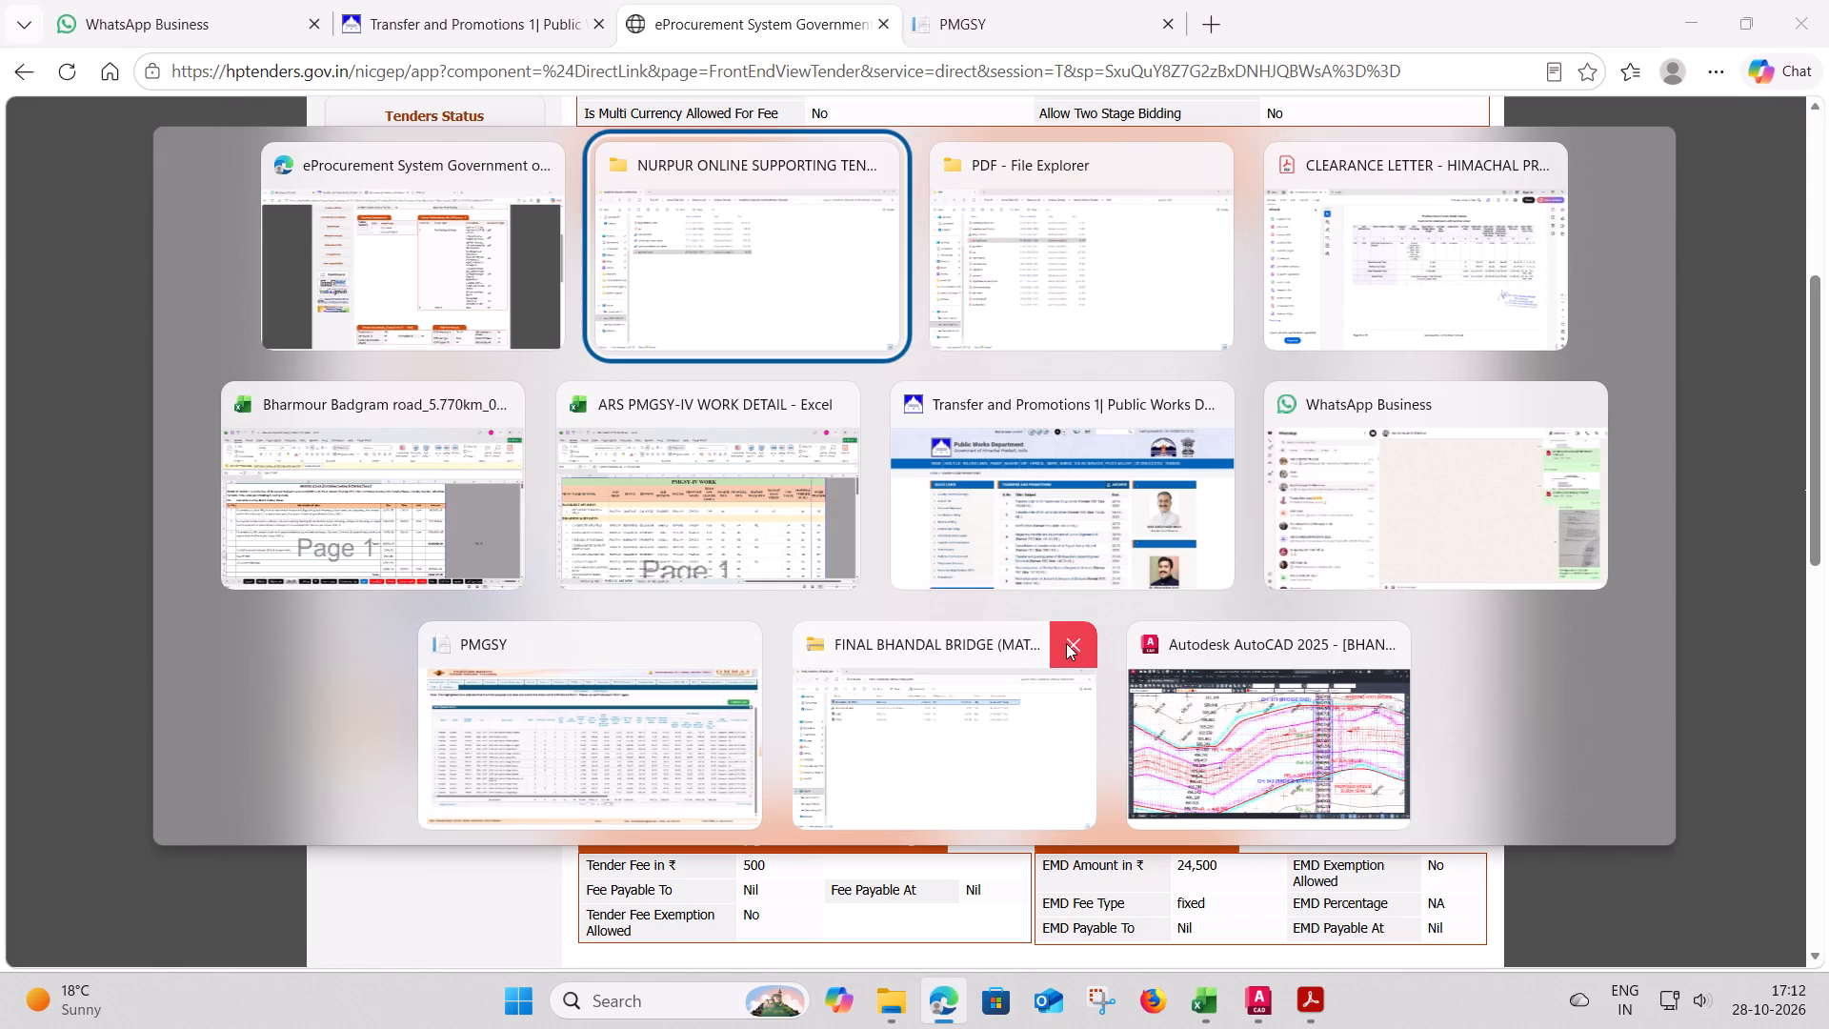
pyautogui.hotkey('alt', 'Tab')
pyautogui.click(151, 71)
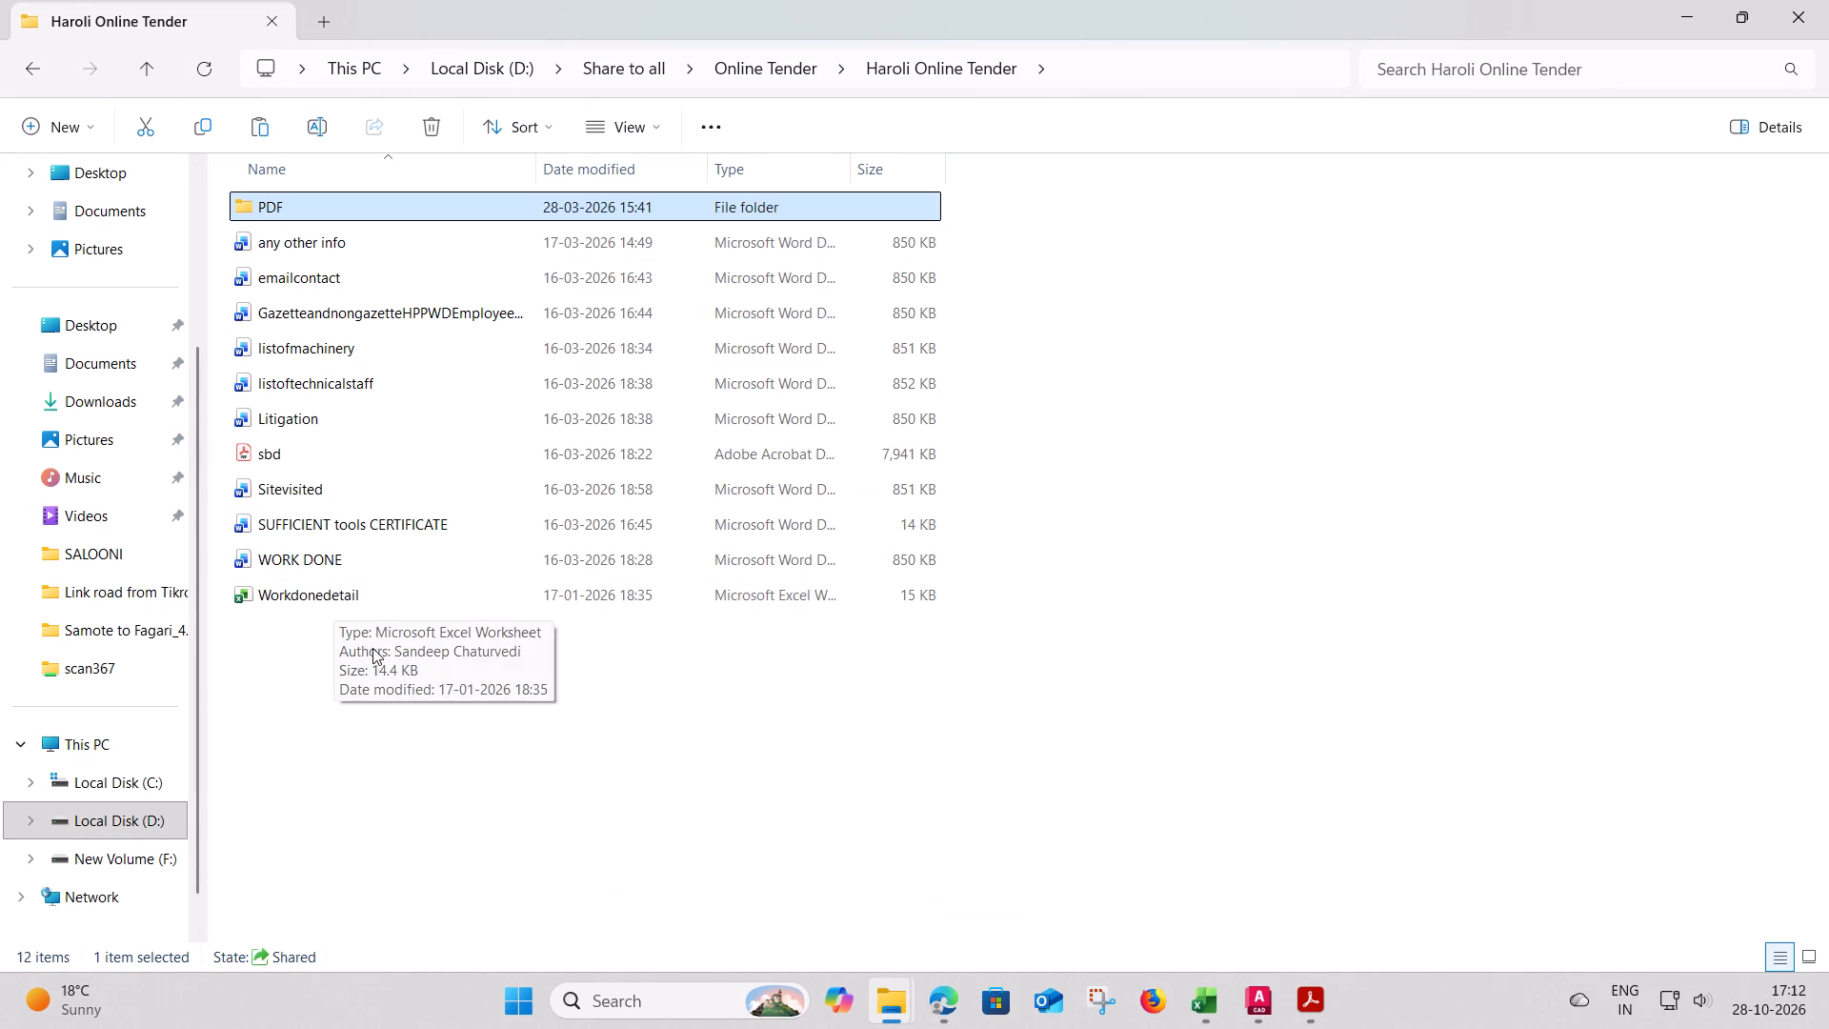
pyautogui.click(147, 70)
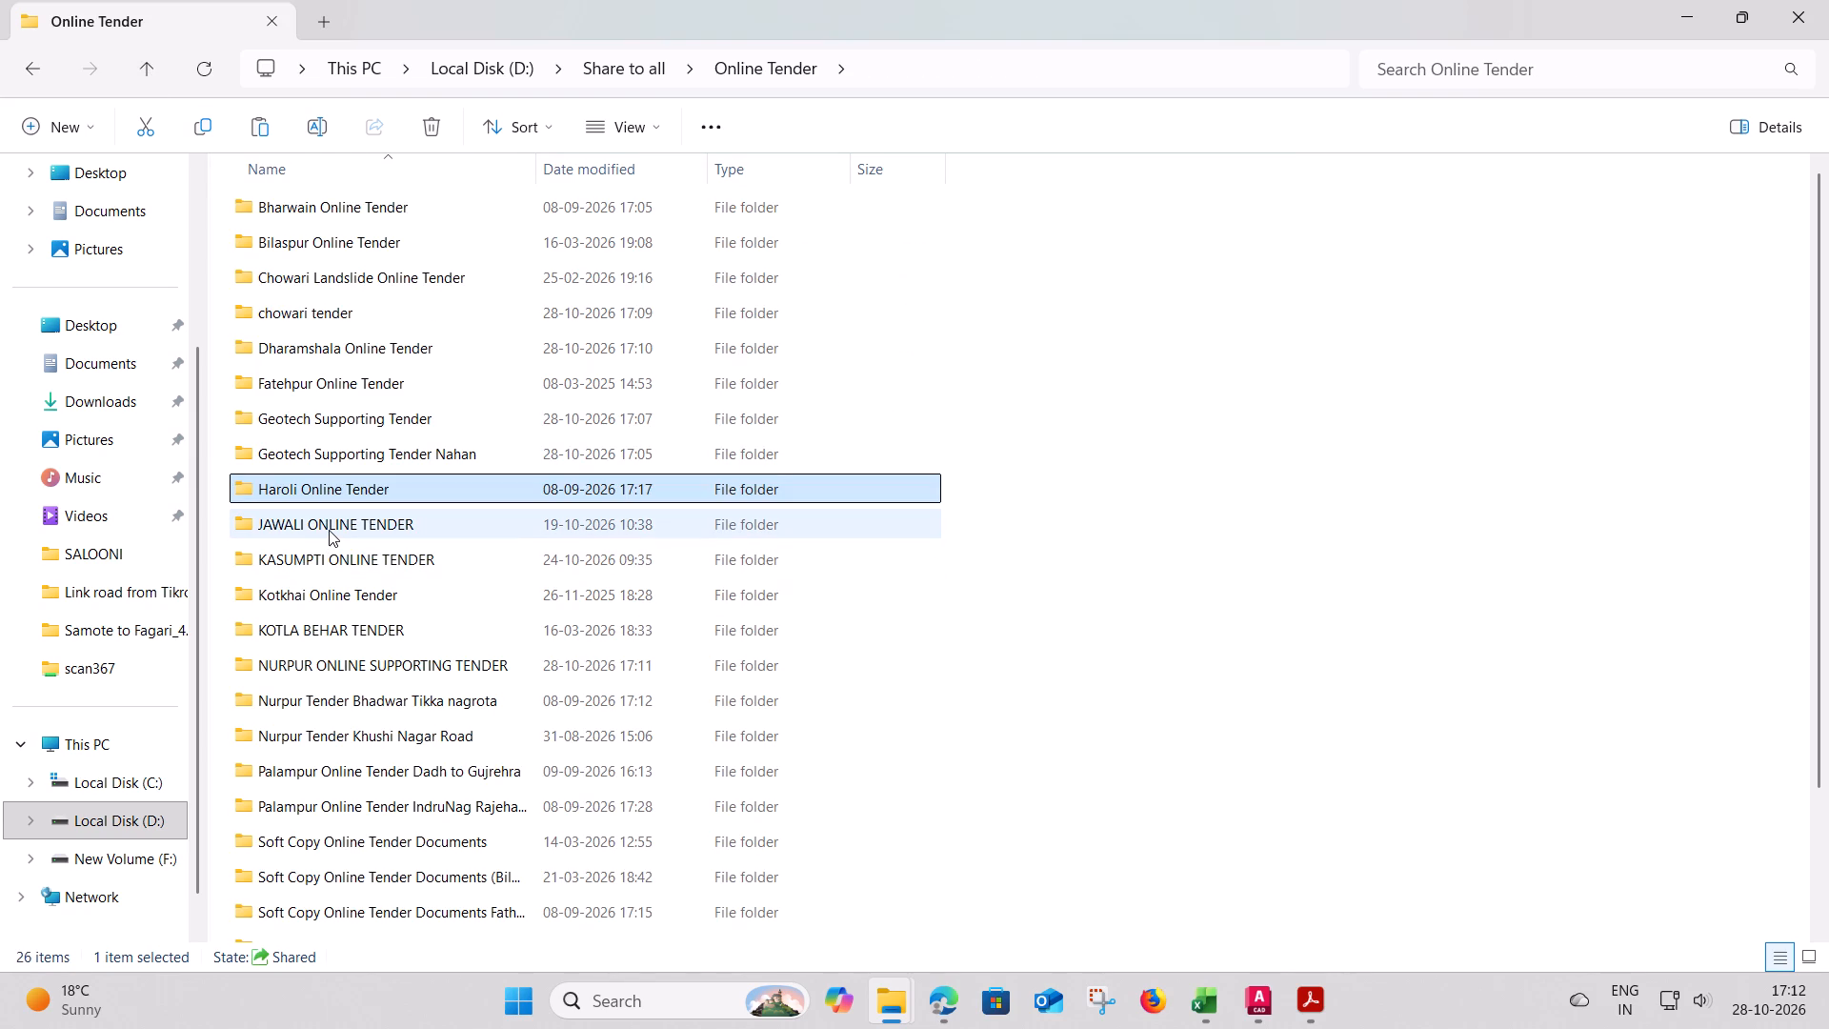
pyautogui.doubleClick(323, 560)
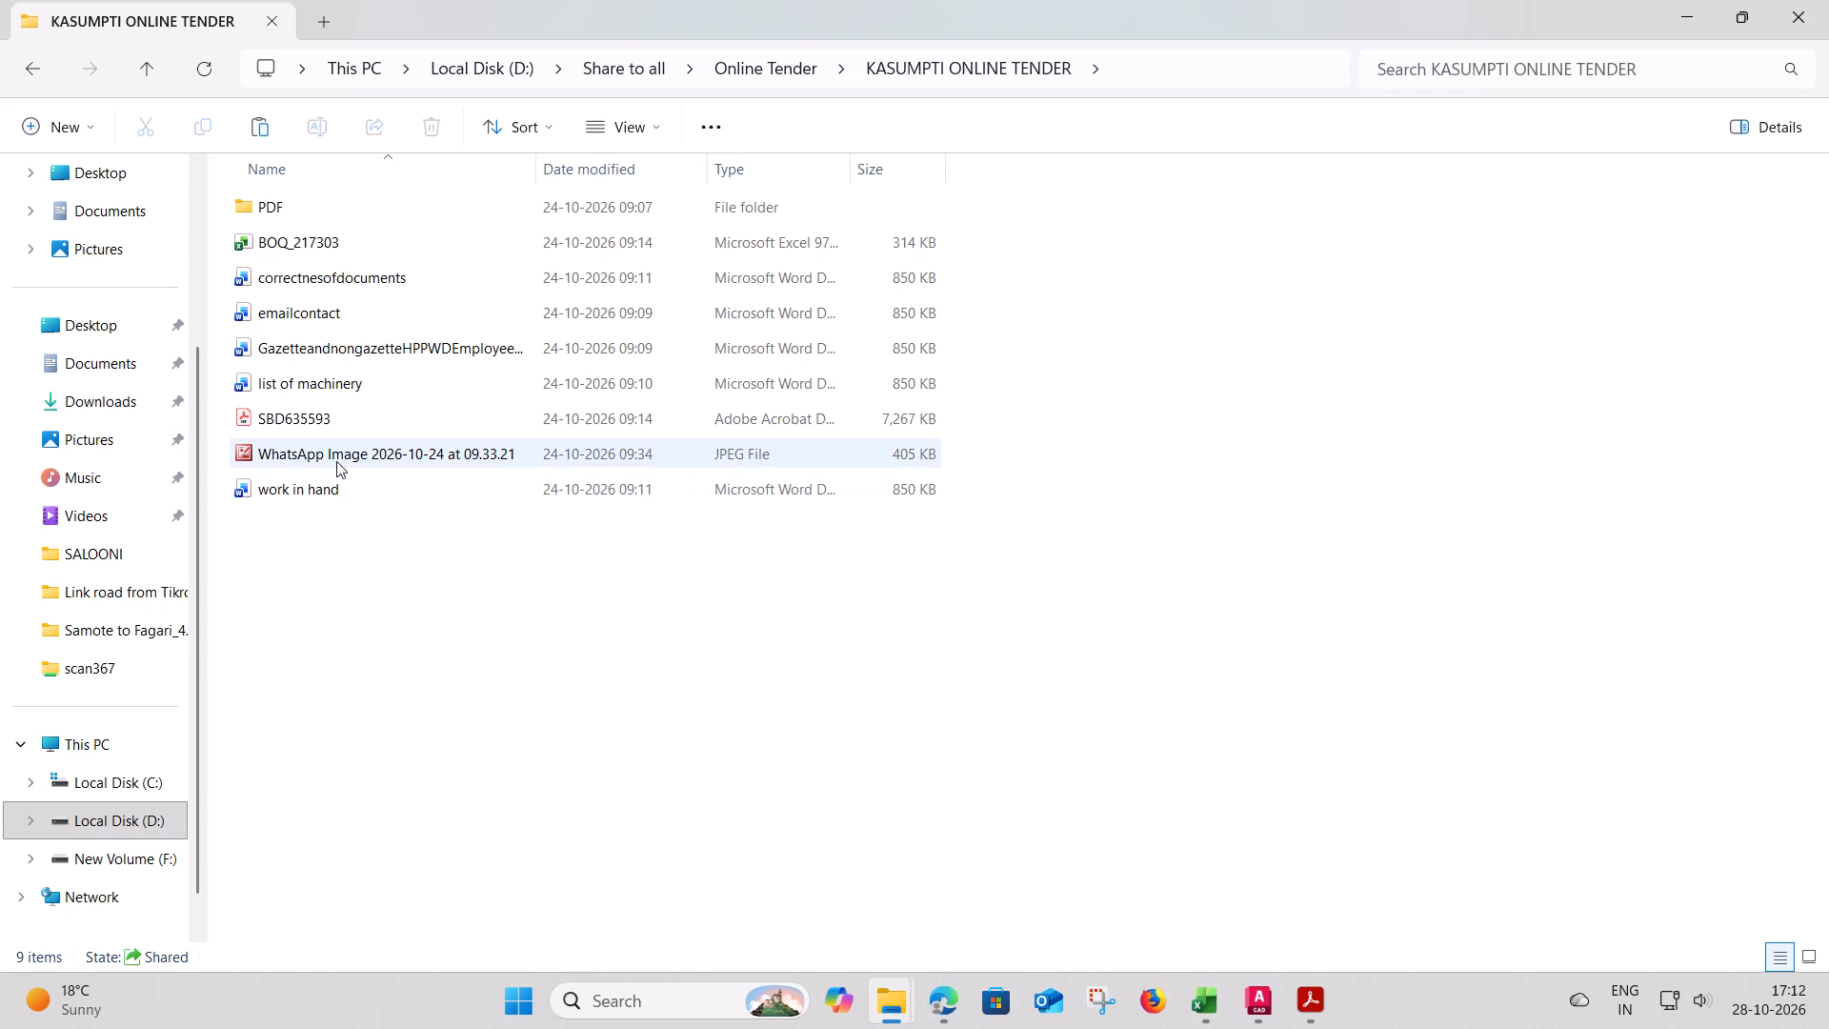
pyautogui.doubleClick(288, 209)
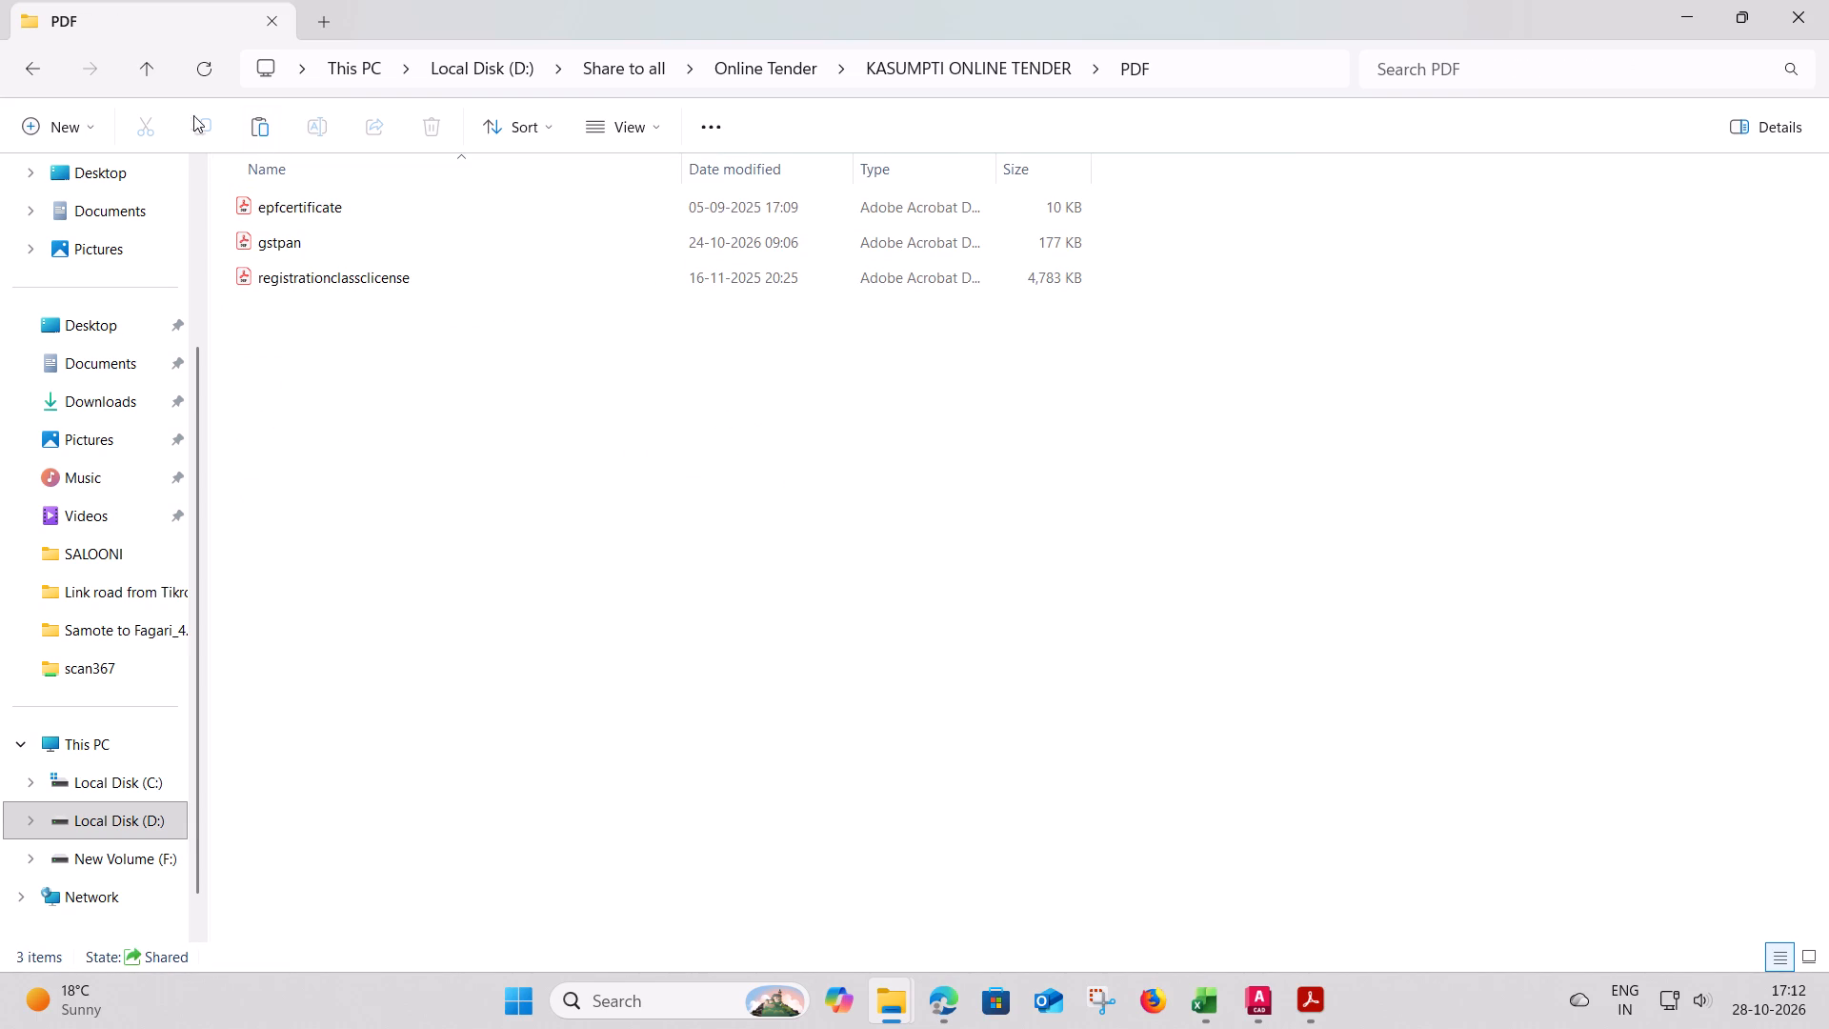
pyautogui.click(146, 69)
pyautogui.click(146, 73)
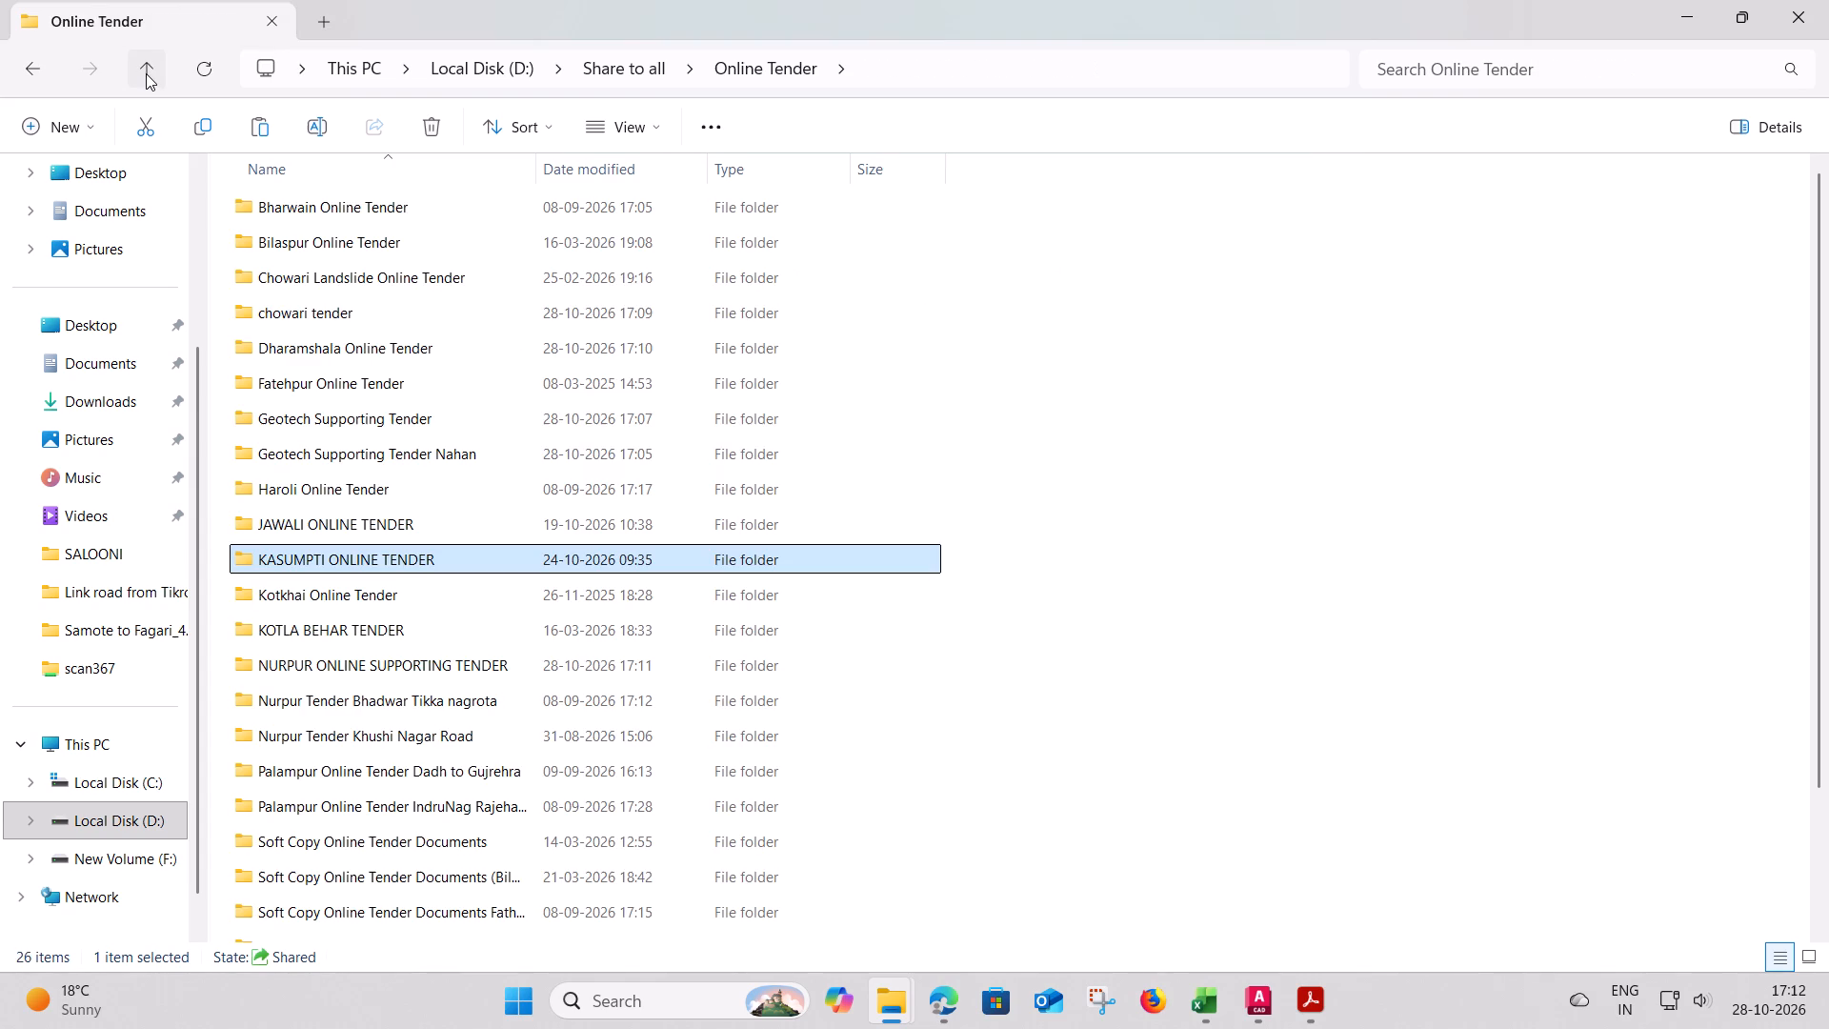
pyautogui.doubleClick(329, 598)
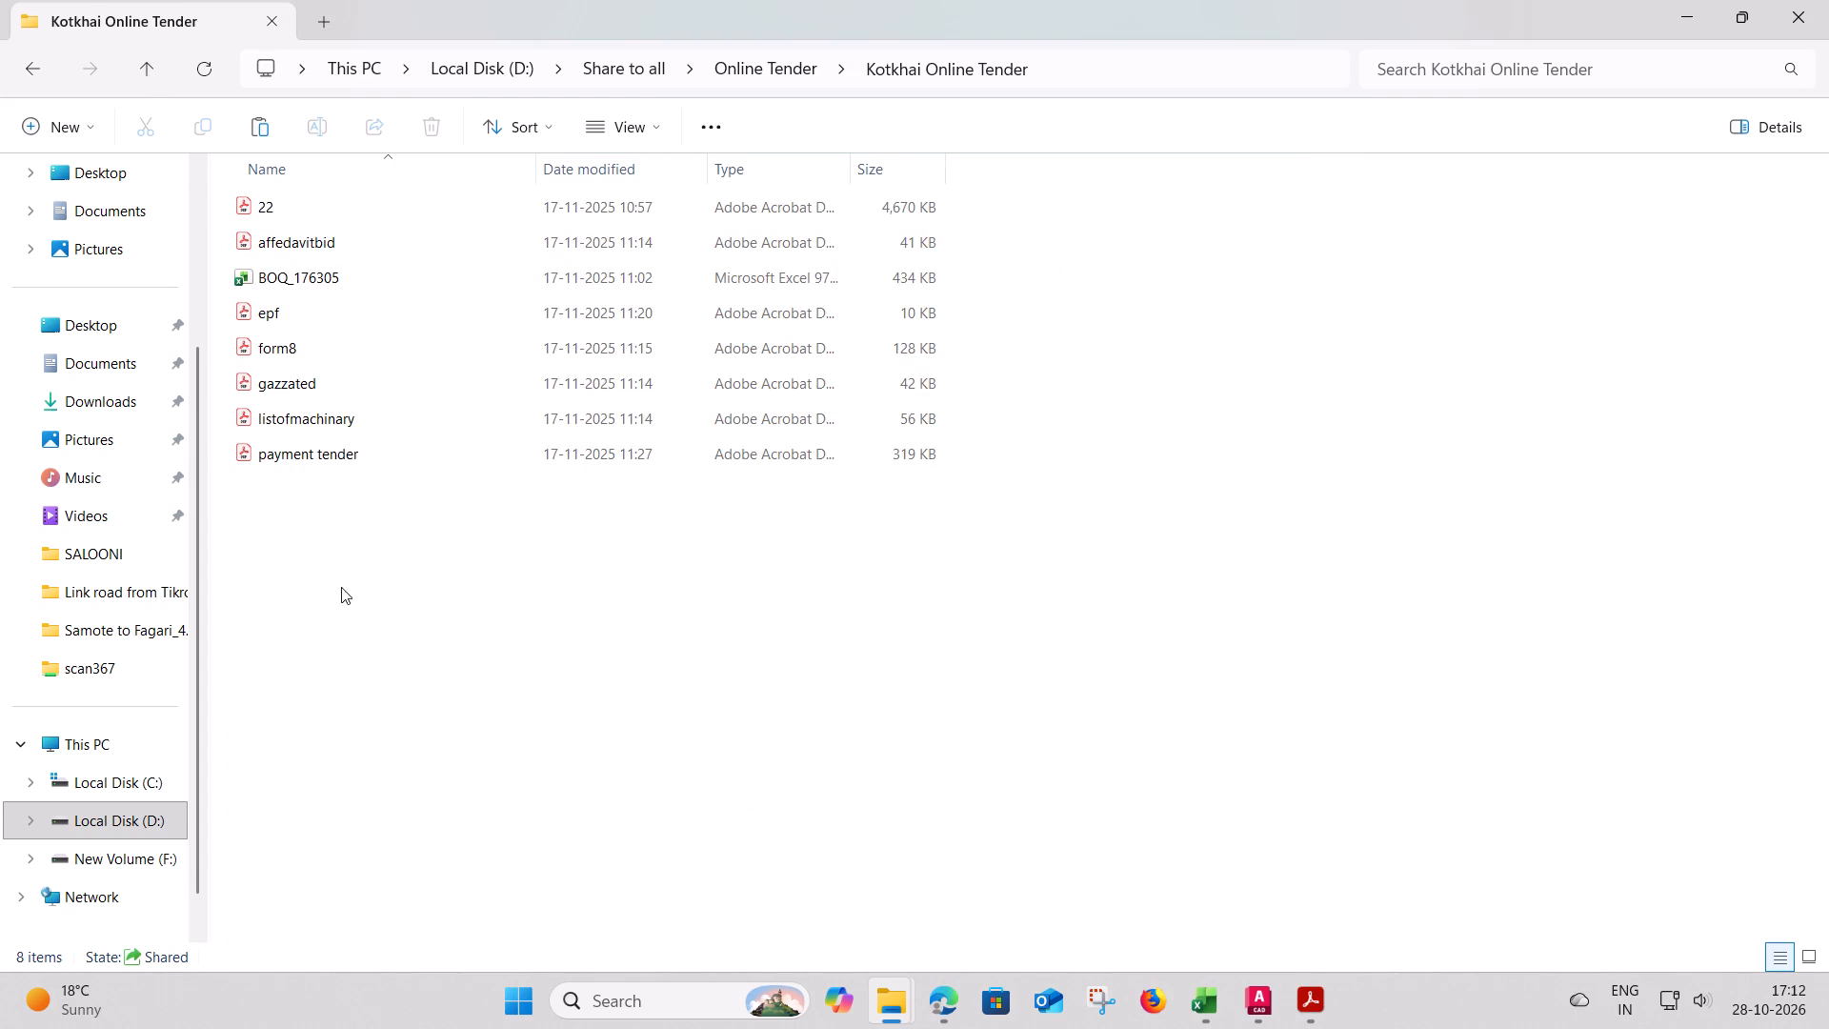
# Open conditons clause sbd from the KOTLA BEHAR TENDER folder, read it against the eProcurement covers list, and close it.
pyautogui.click(155, 74)
pyautogui.doubleClick(329, 634)
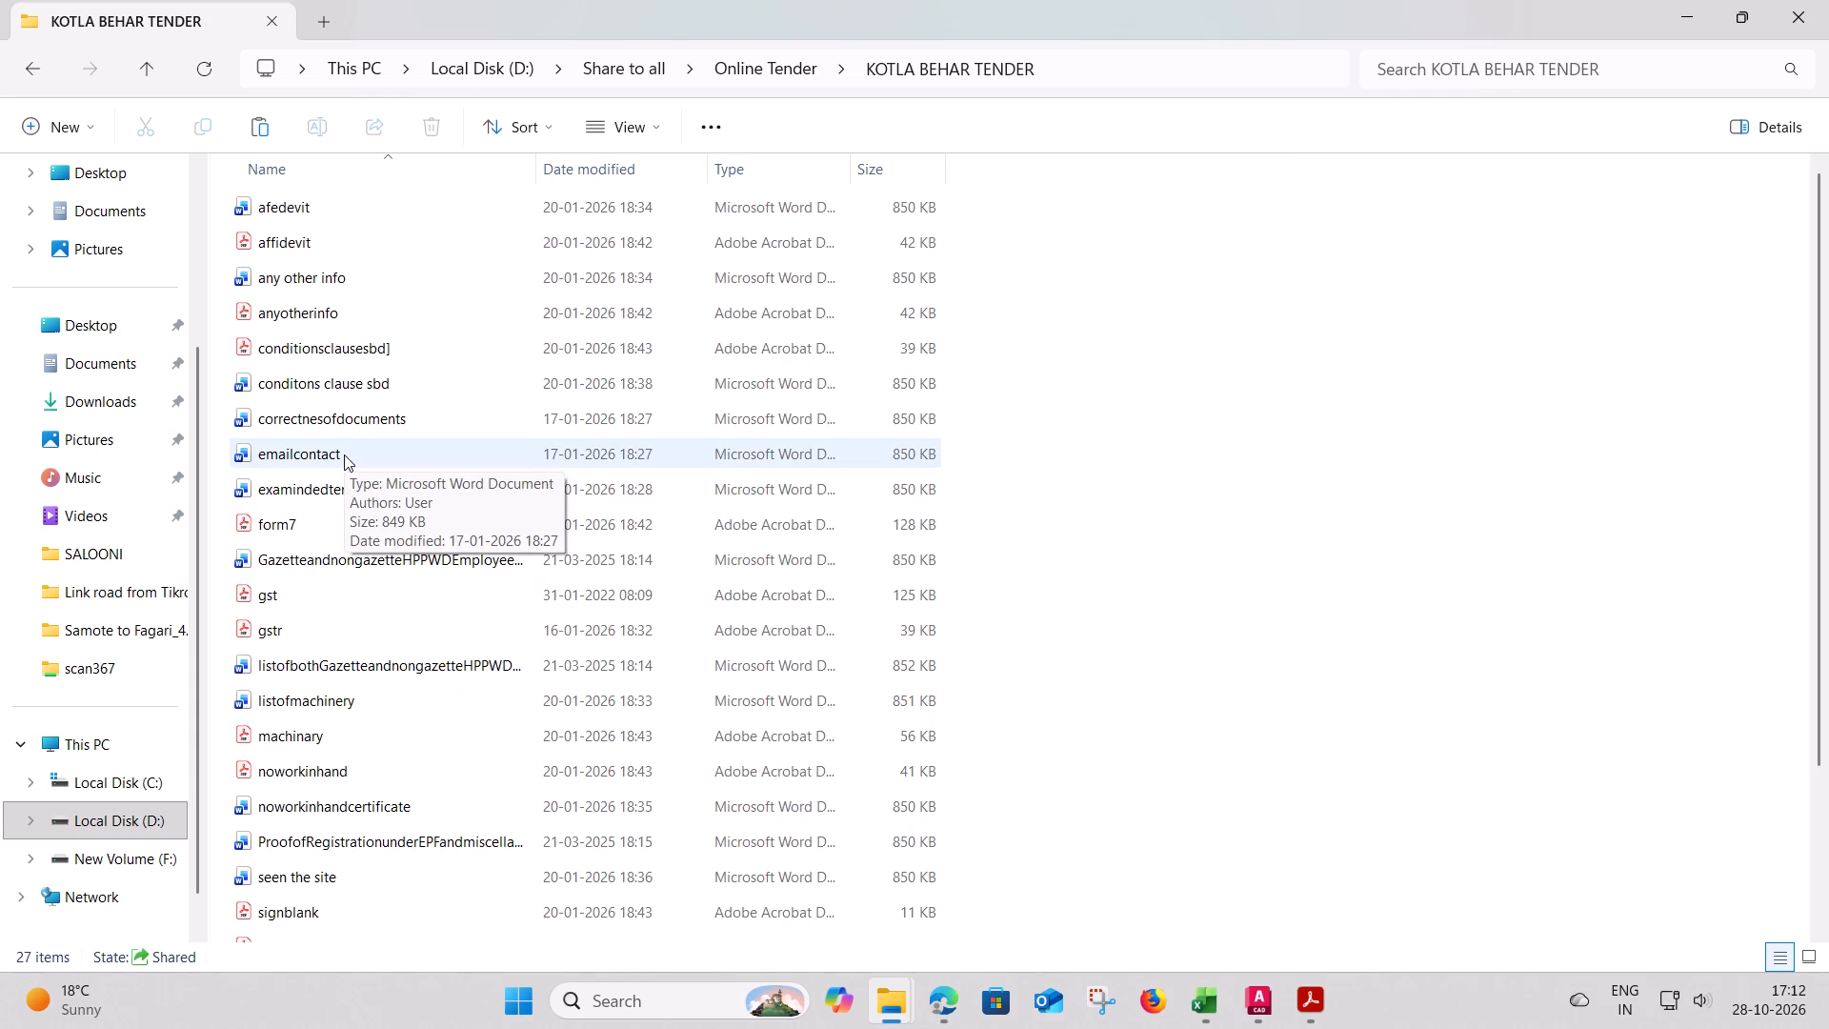
pyautogui.doubleClick(345, 381)
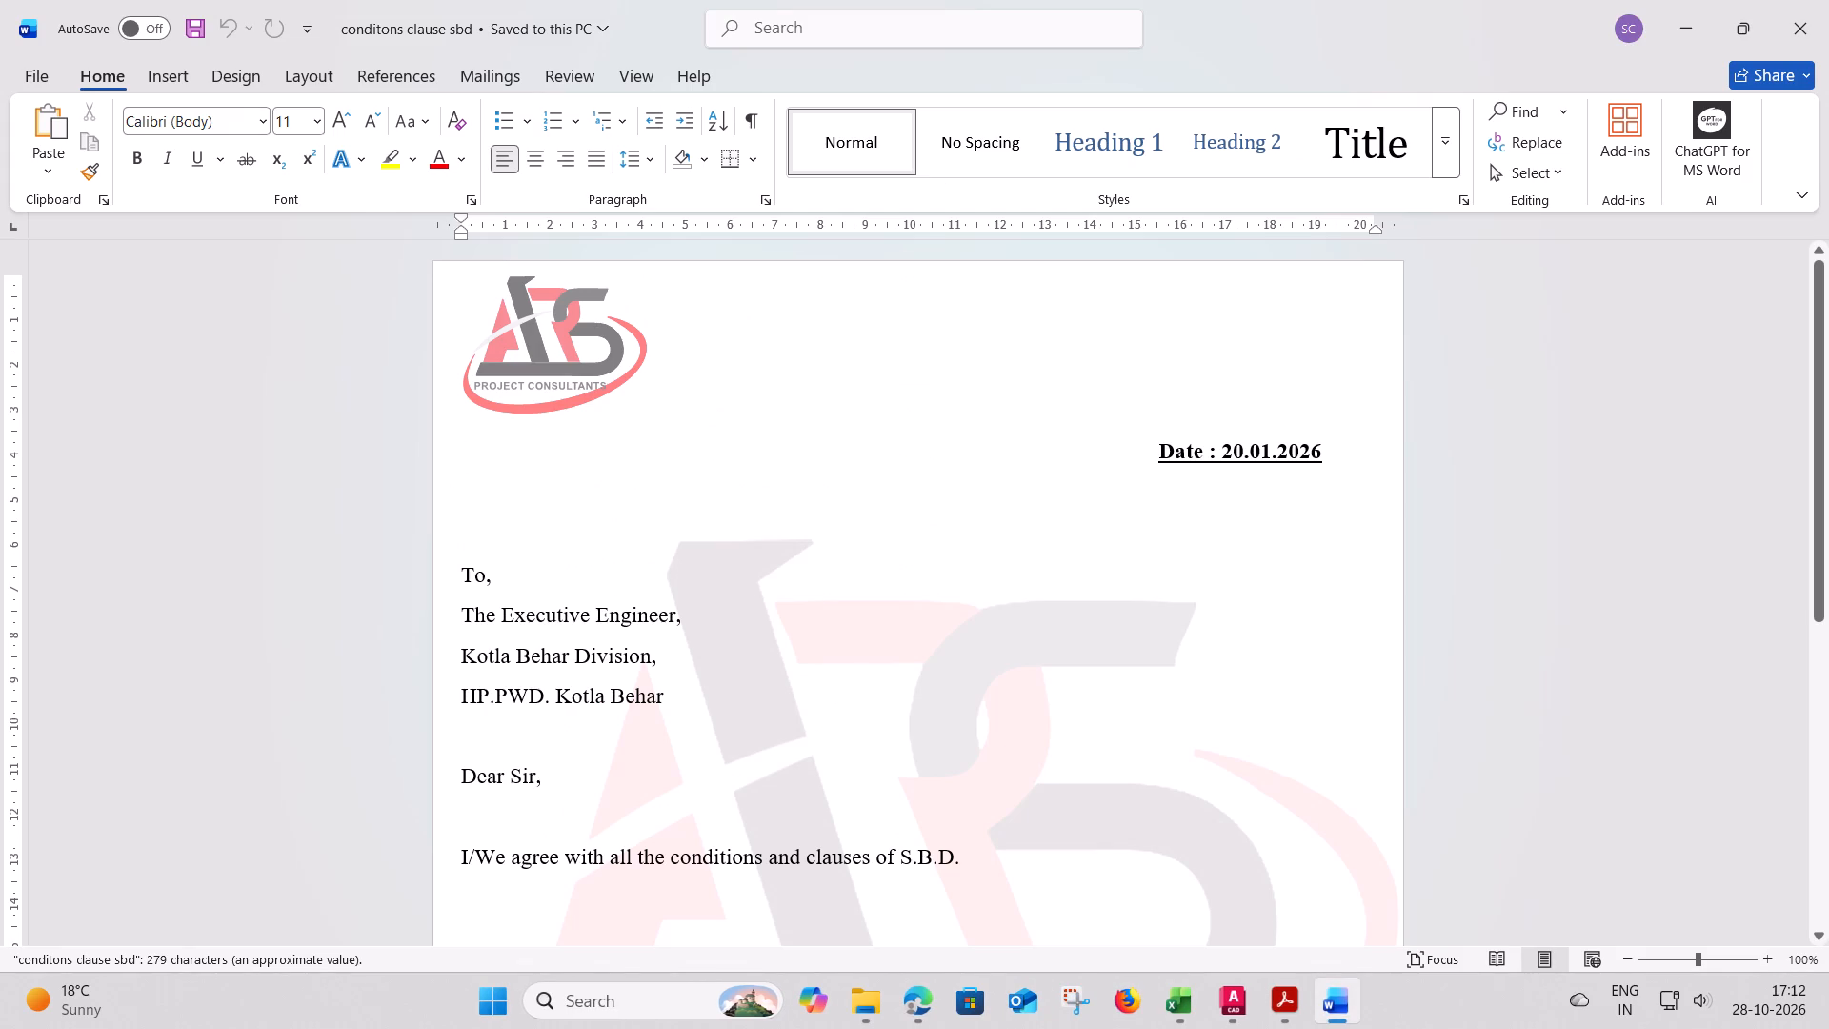
pyautogui.scroll(-2, 837, 656)
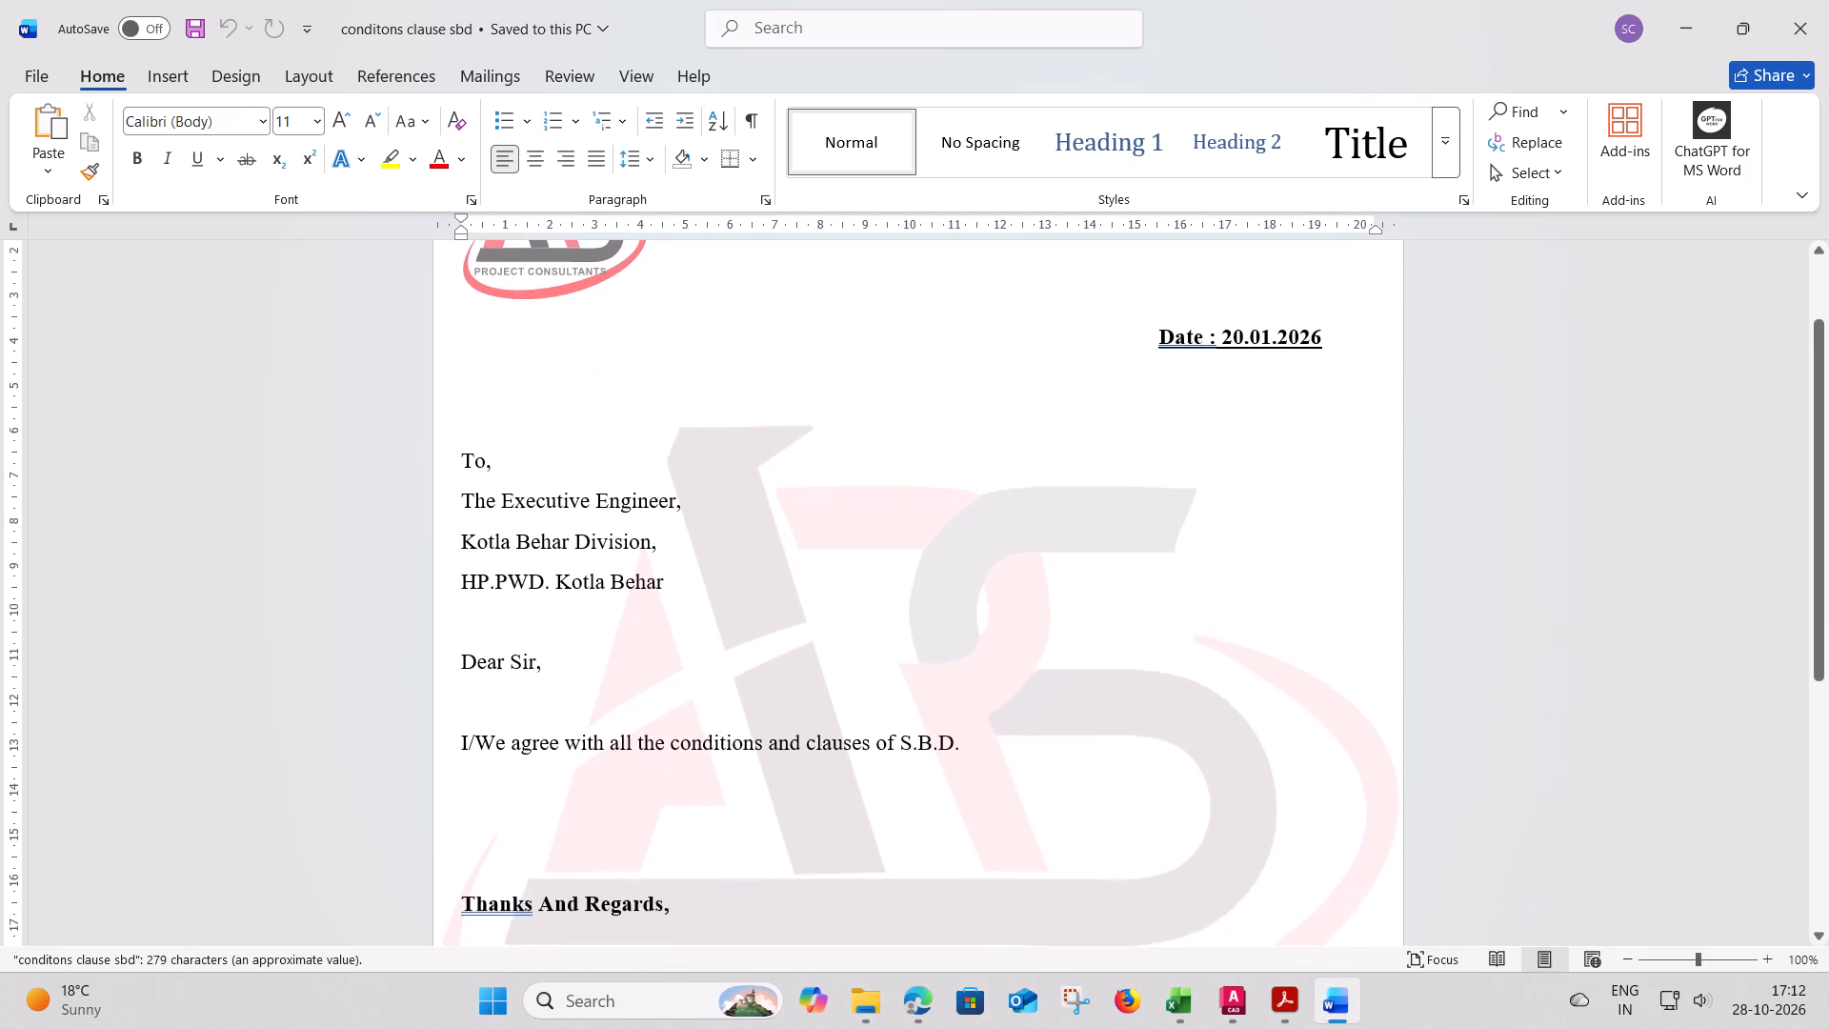
pyautogui.scroll(-1, 837, 656)
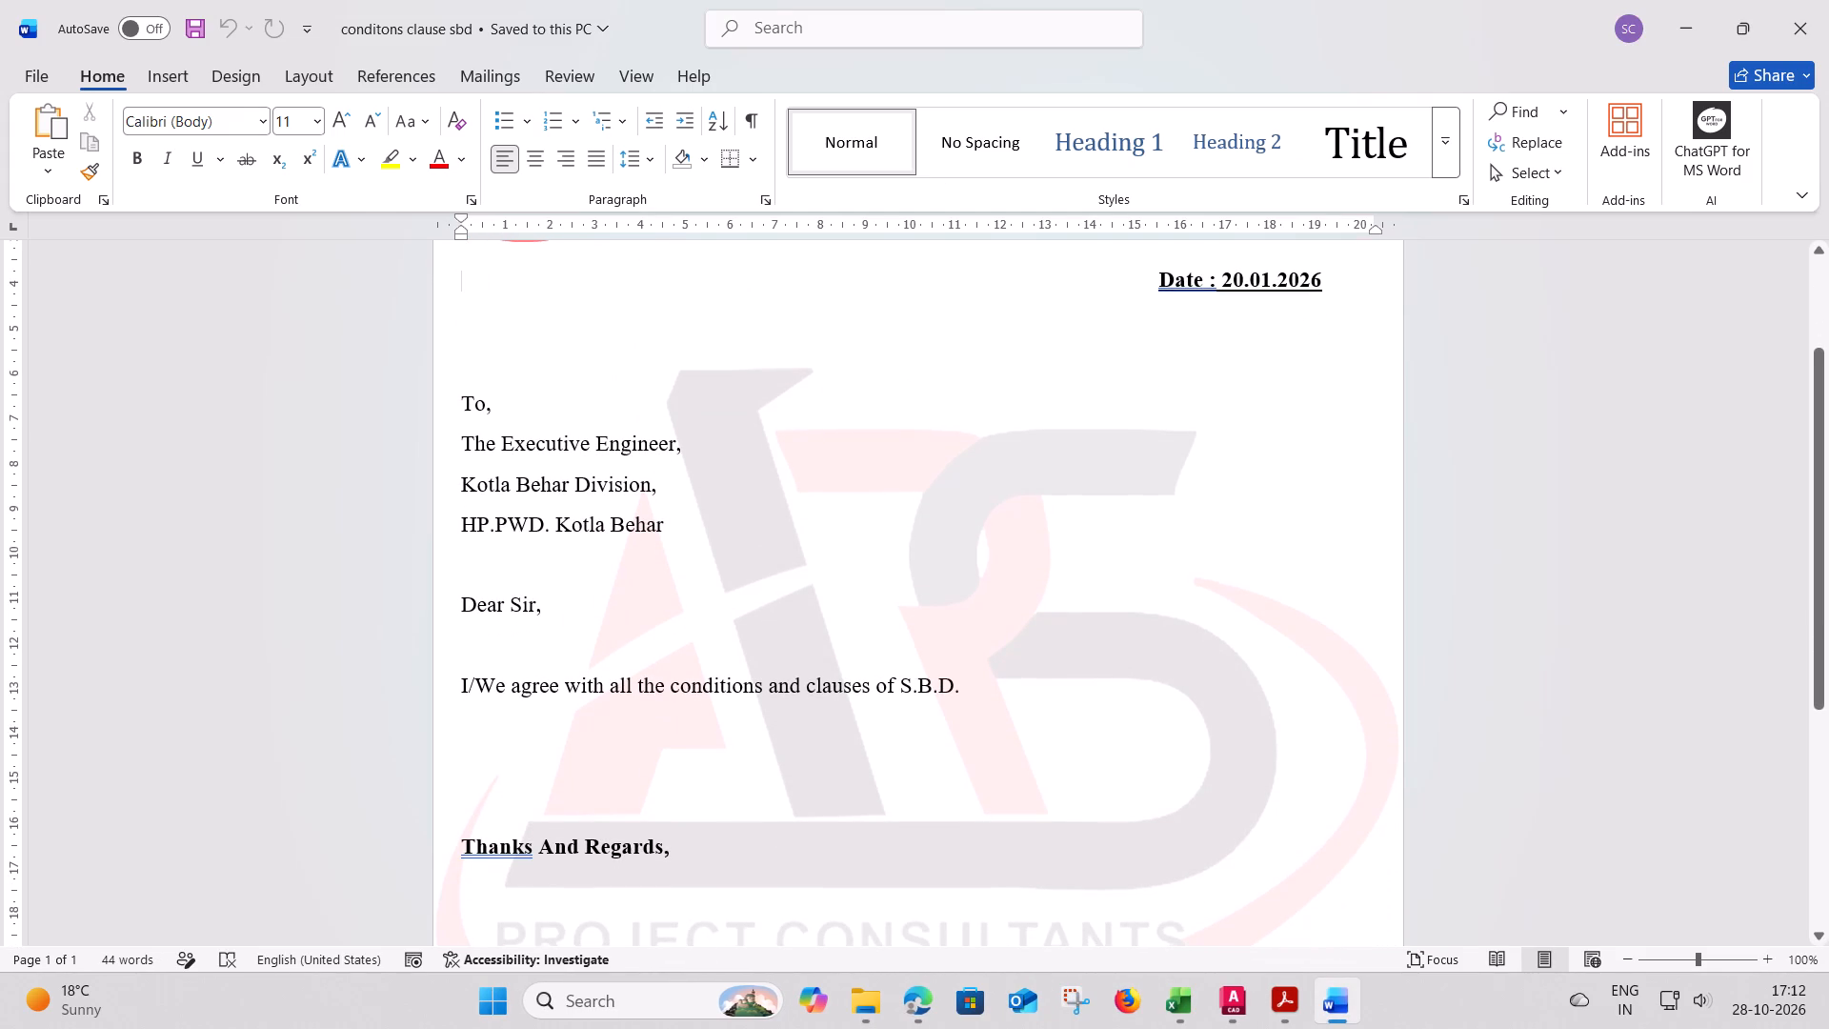
pyautogui.hotkey('alt', 'Tab')
pyautogui.hotkey('alt', 'Tab')
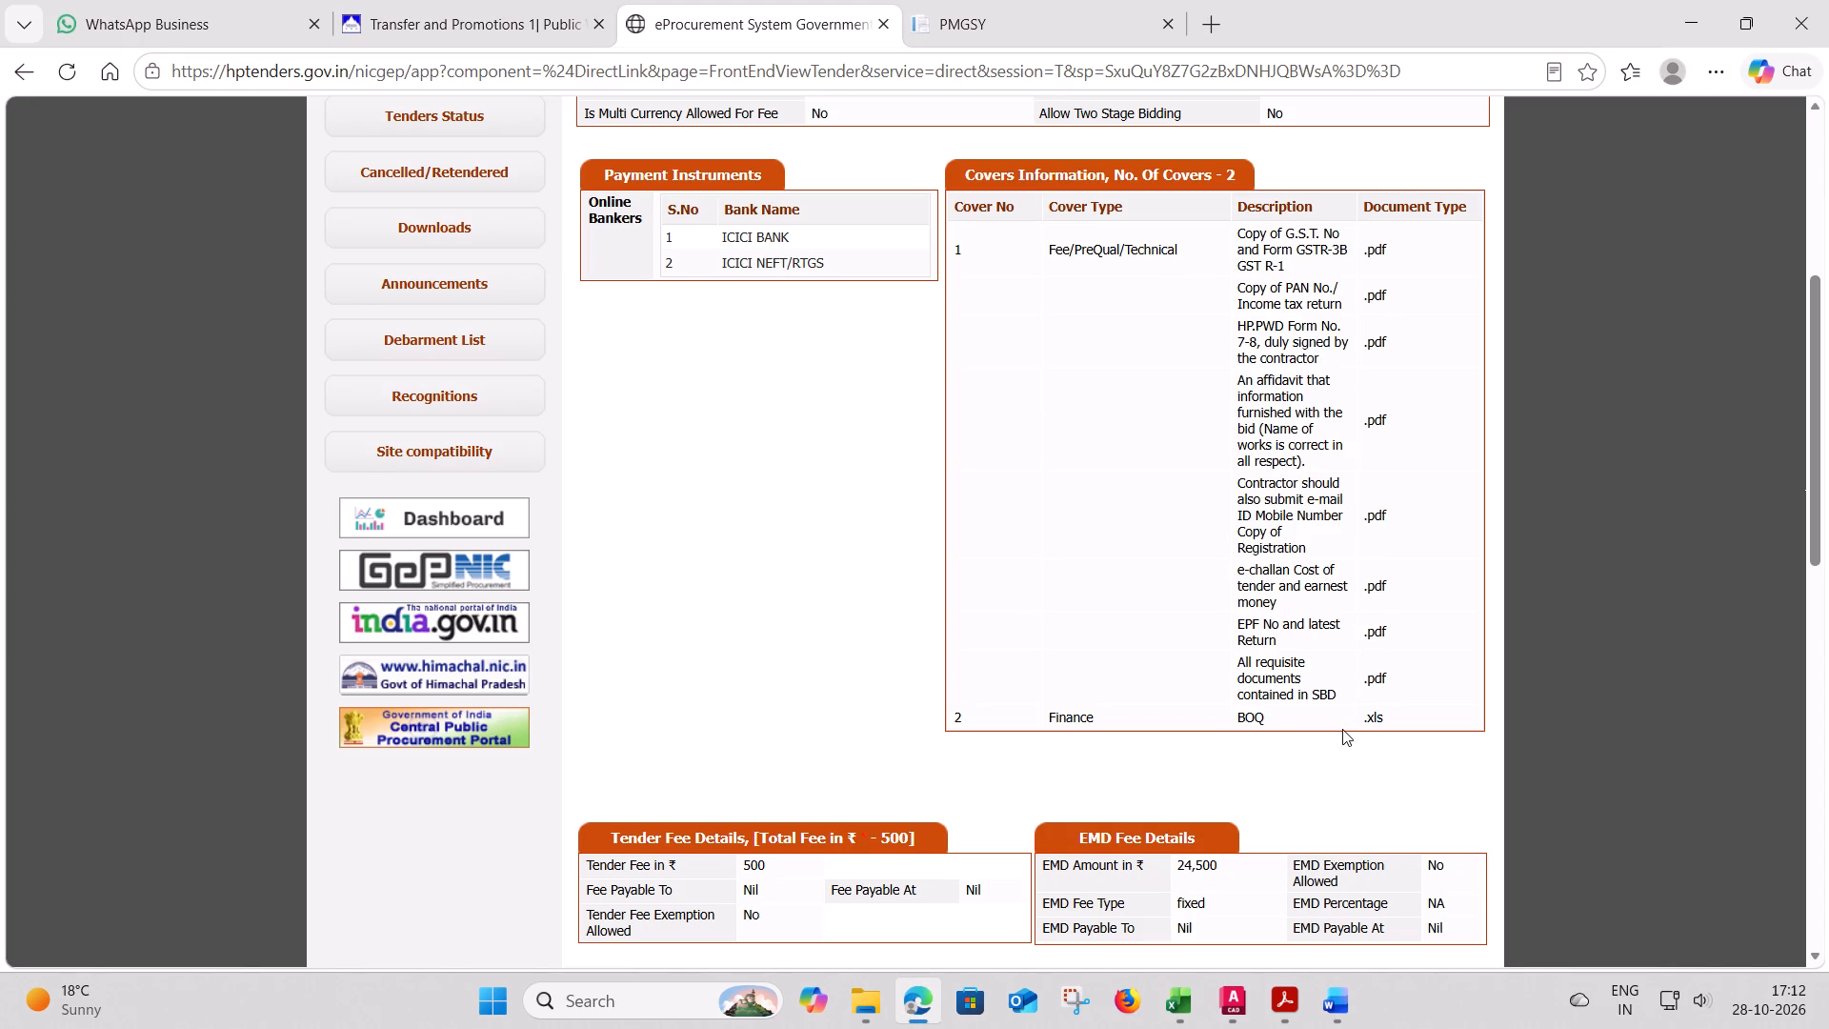
pyautogui.hotkey('alt', 'Tab')
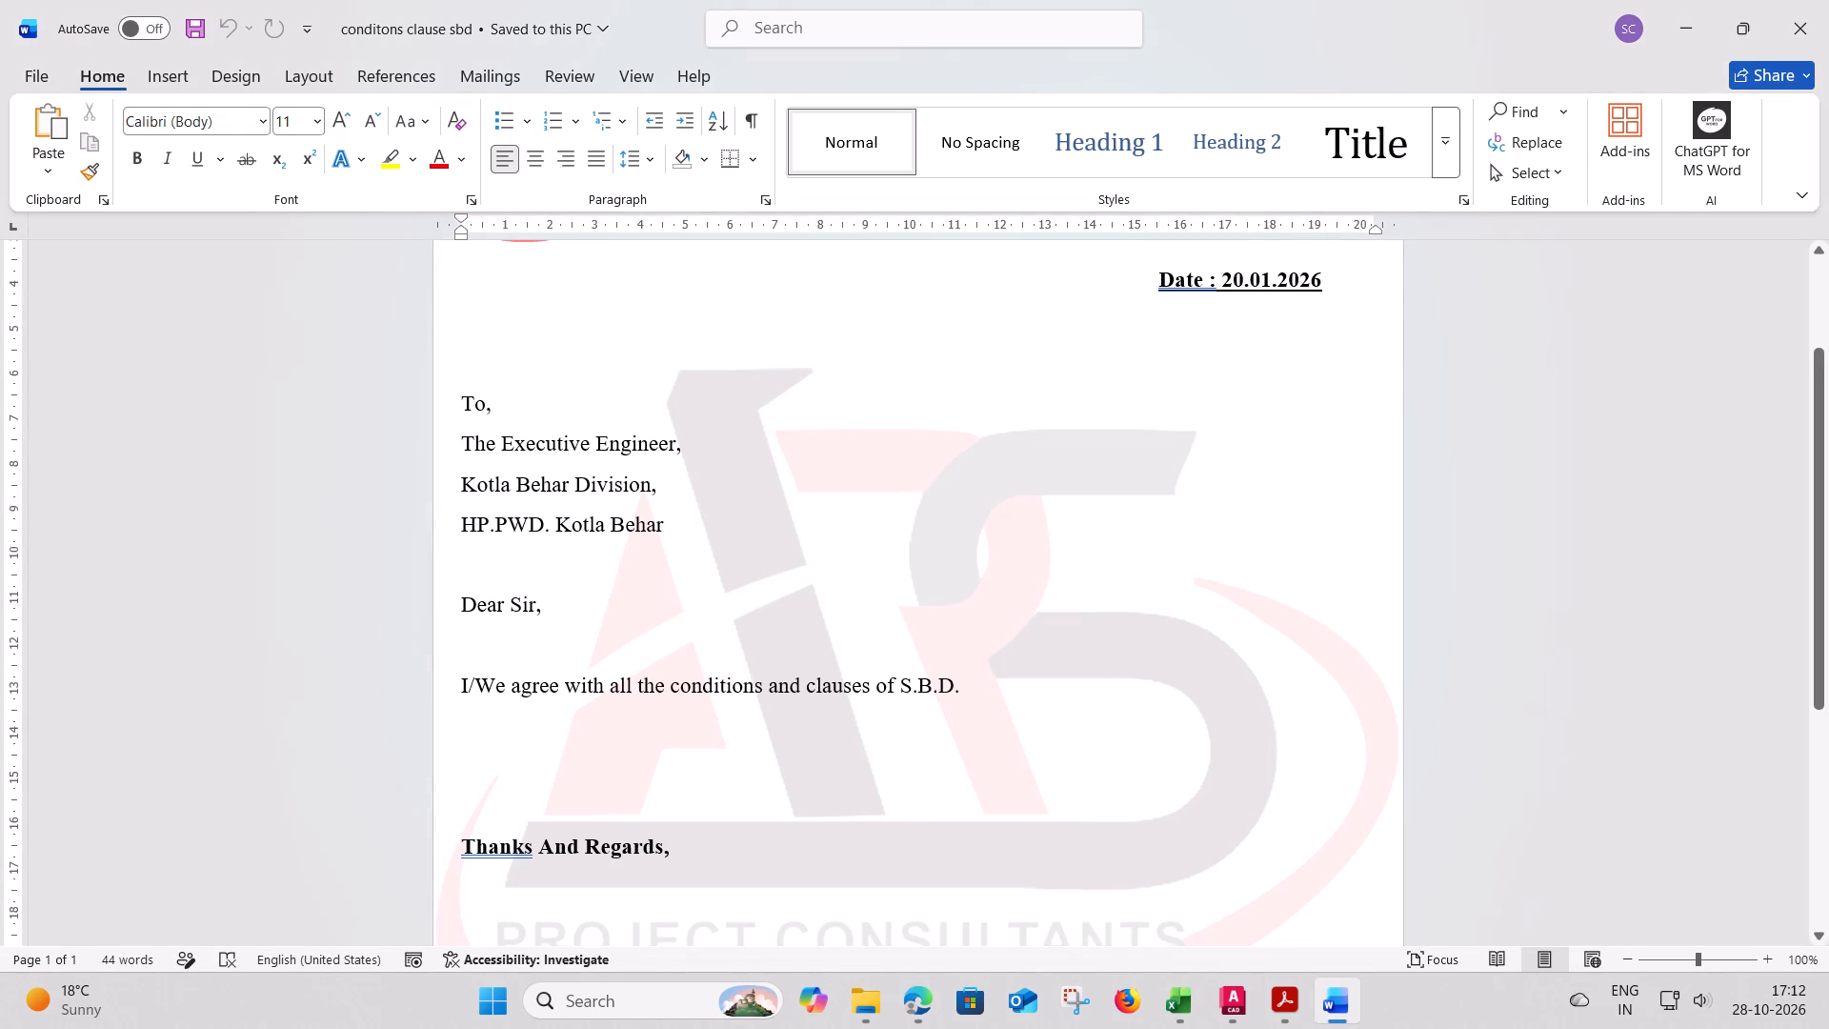
pyautogui.scroll(-4, 732, 734)
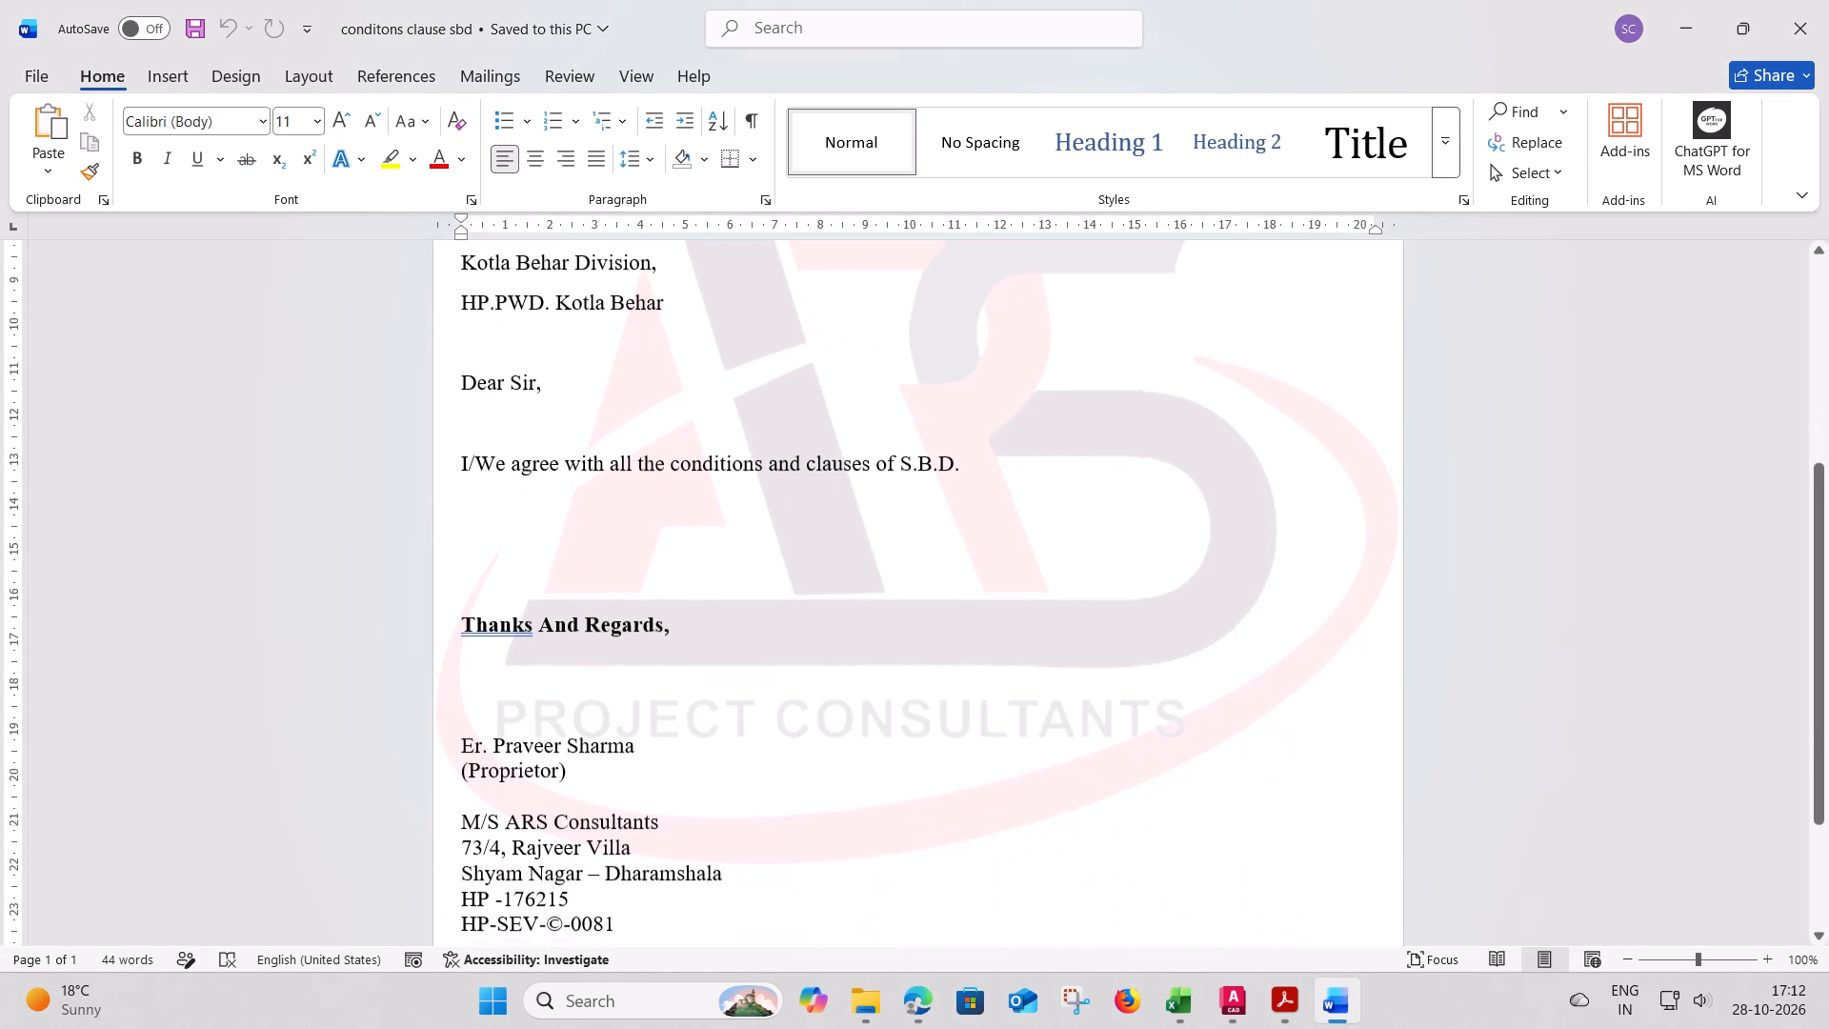
pyautogui.scroll(-1, 732, 734)
pyautogui.scroll(6, 732, 734)
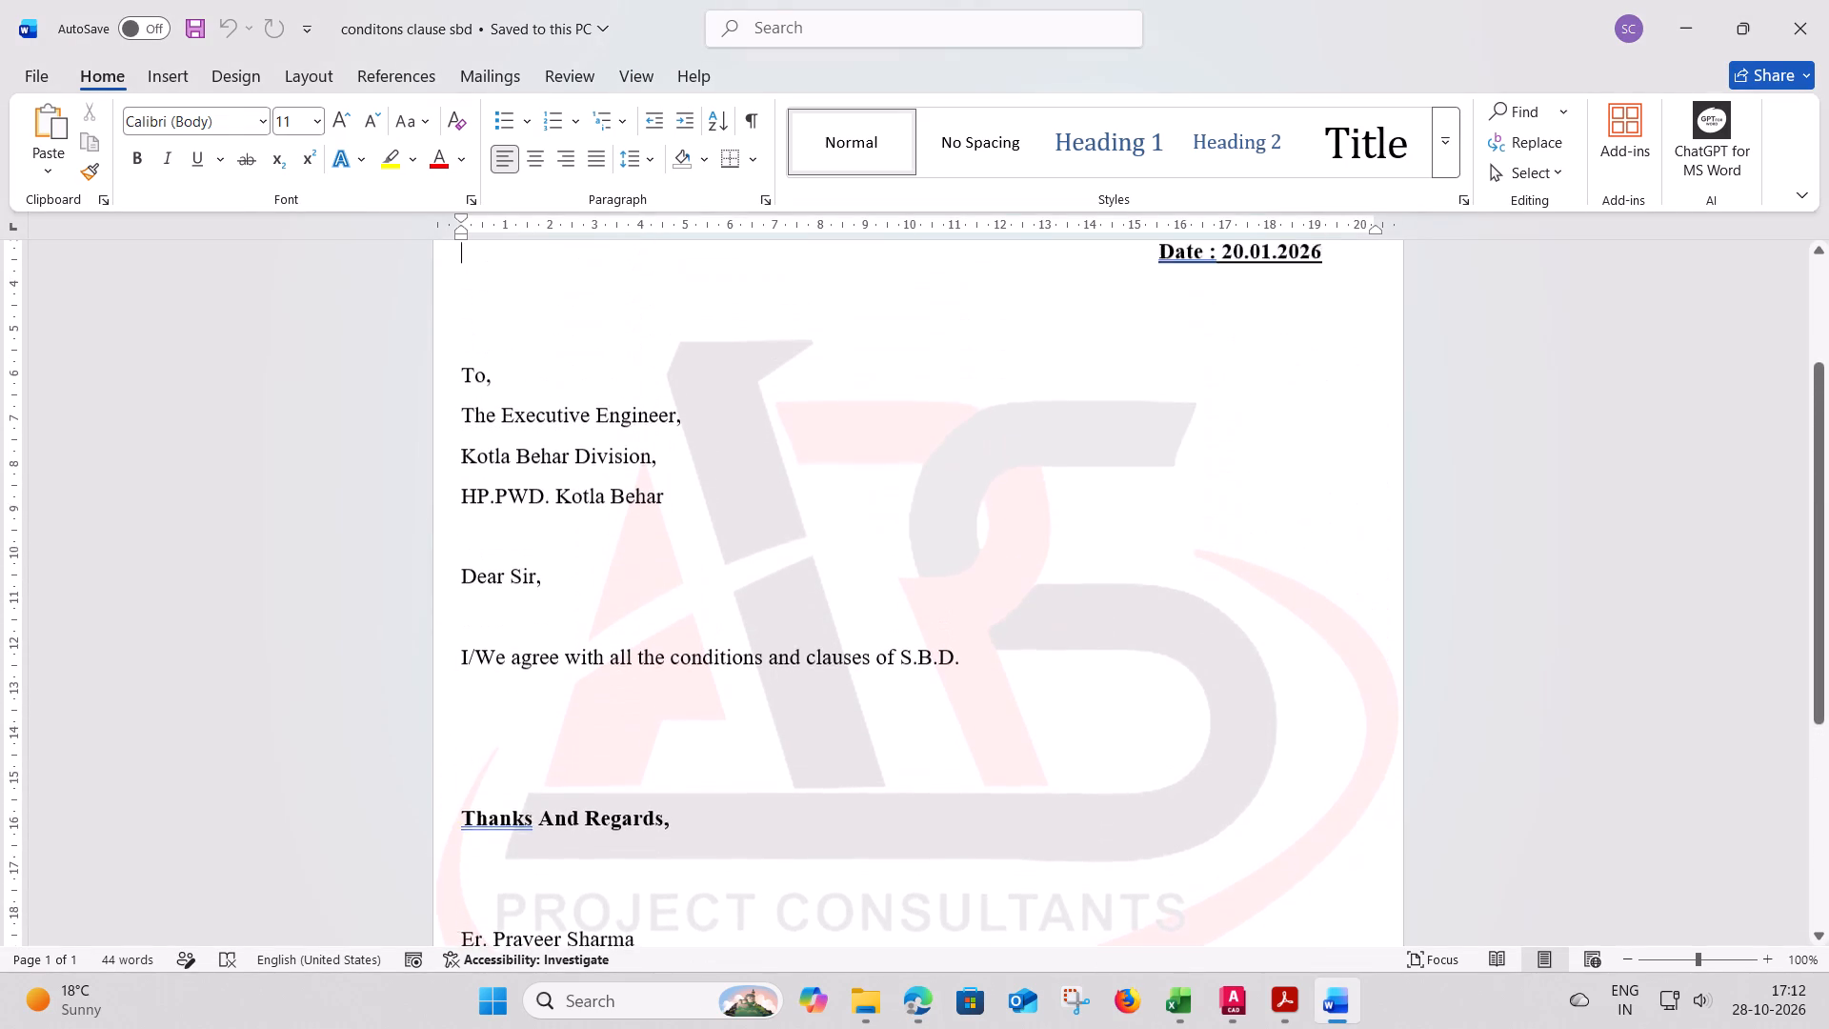
pyautogui.scroll(3, 732, 734)
pyautogui.scroll(-3, 732, 734)
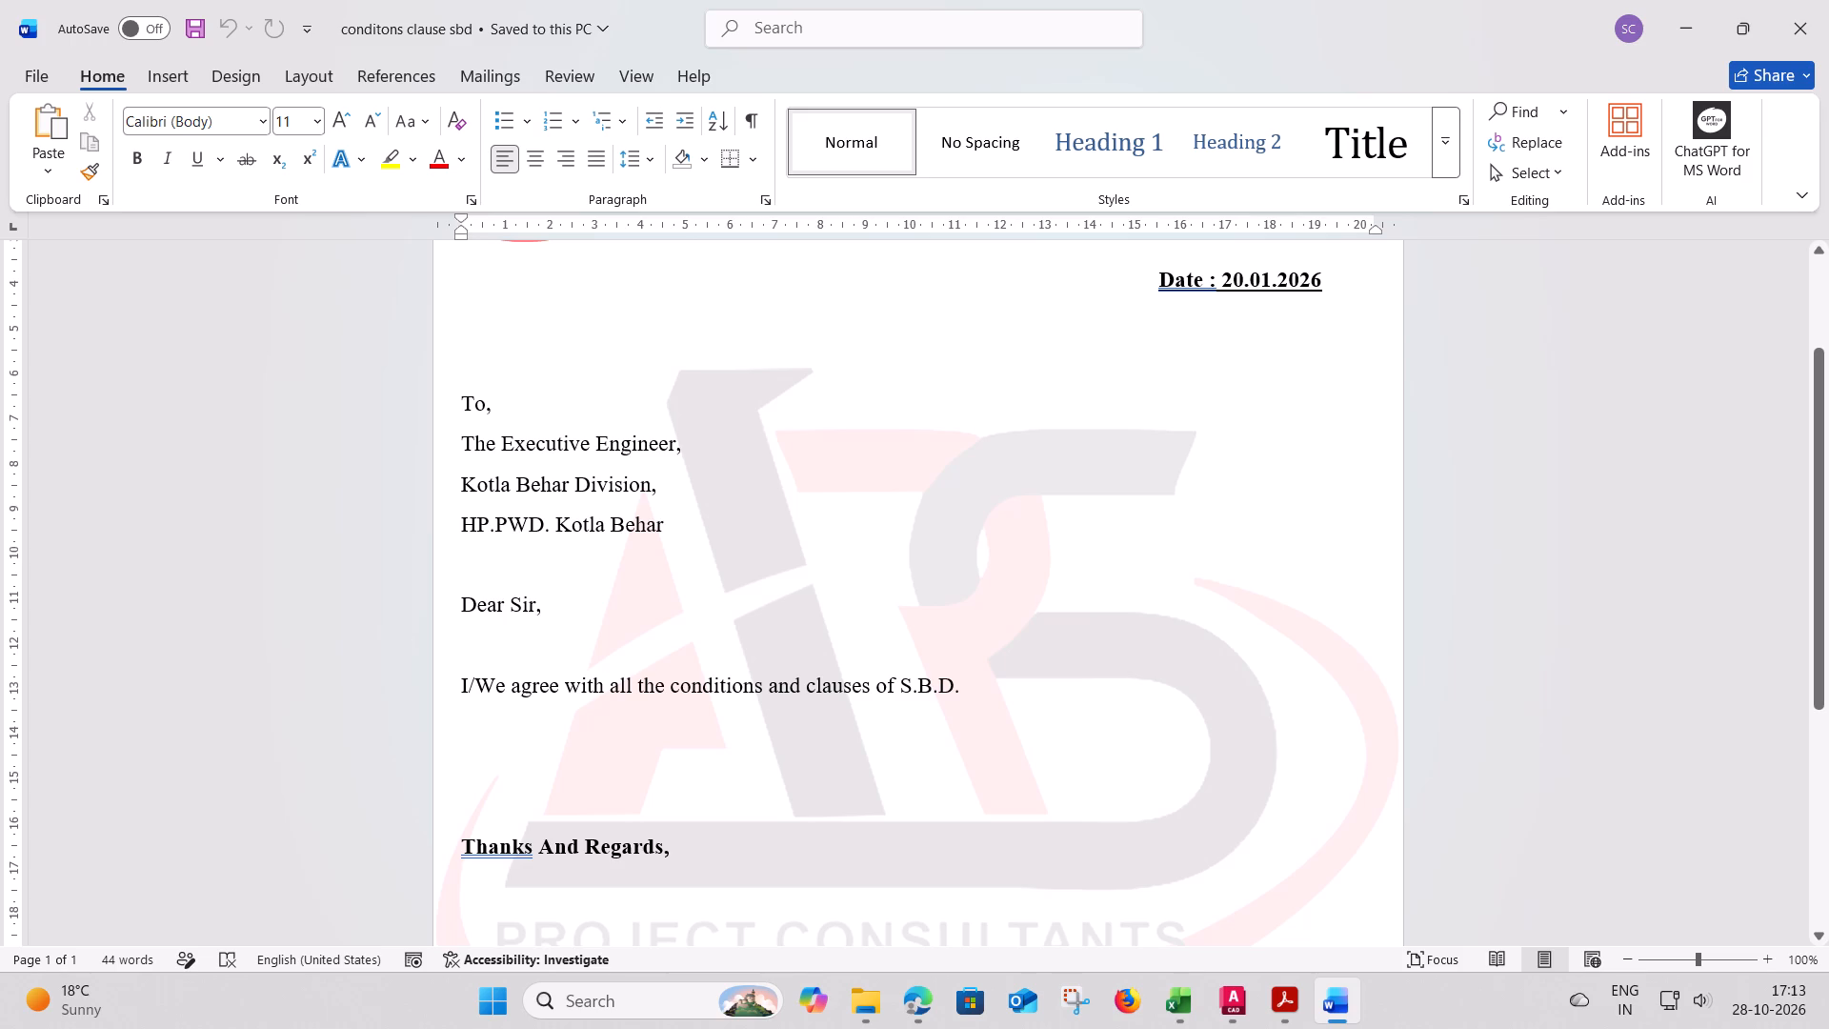
pyautogui.hotkey('alt', 'Tab')
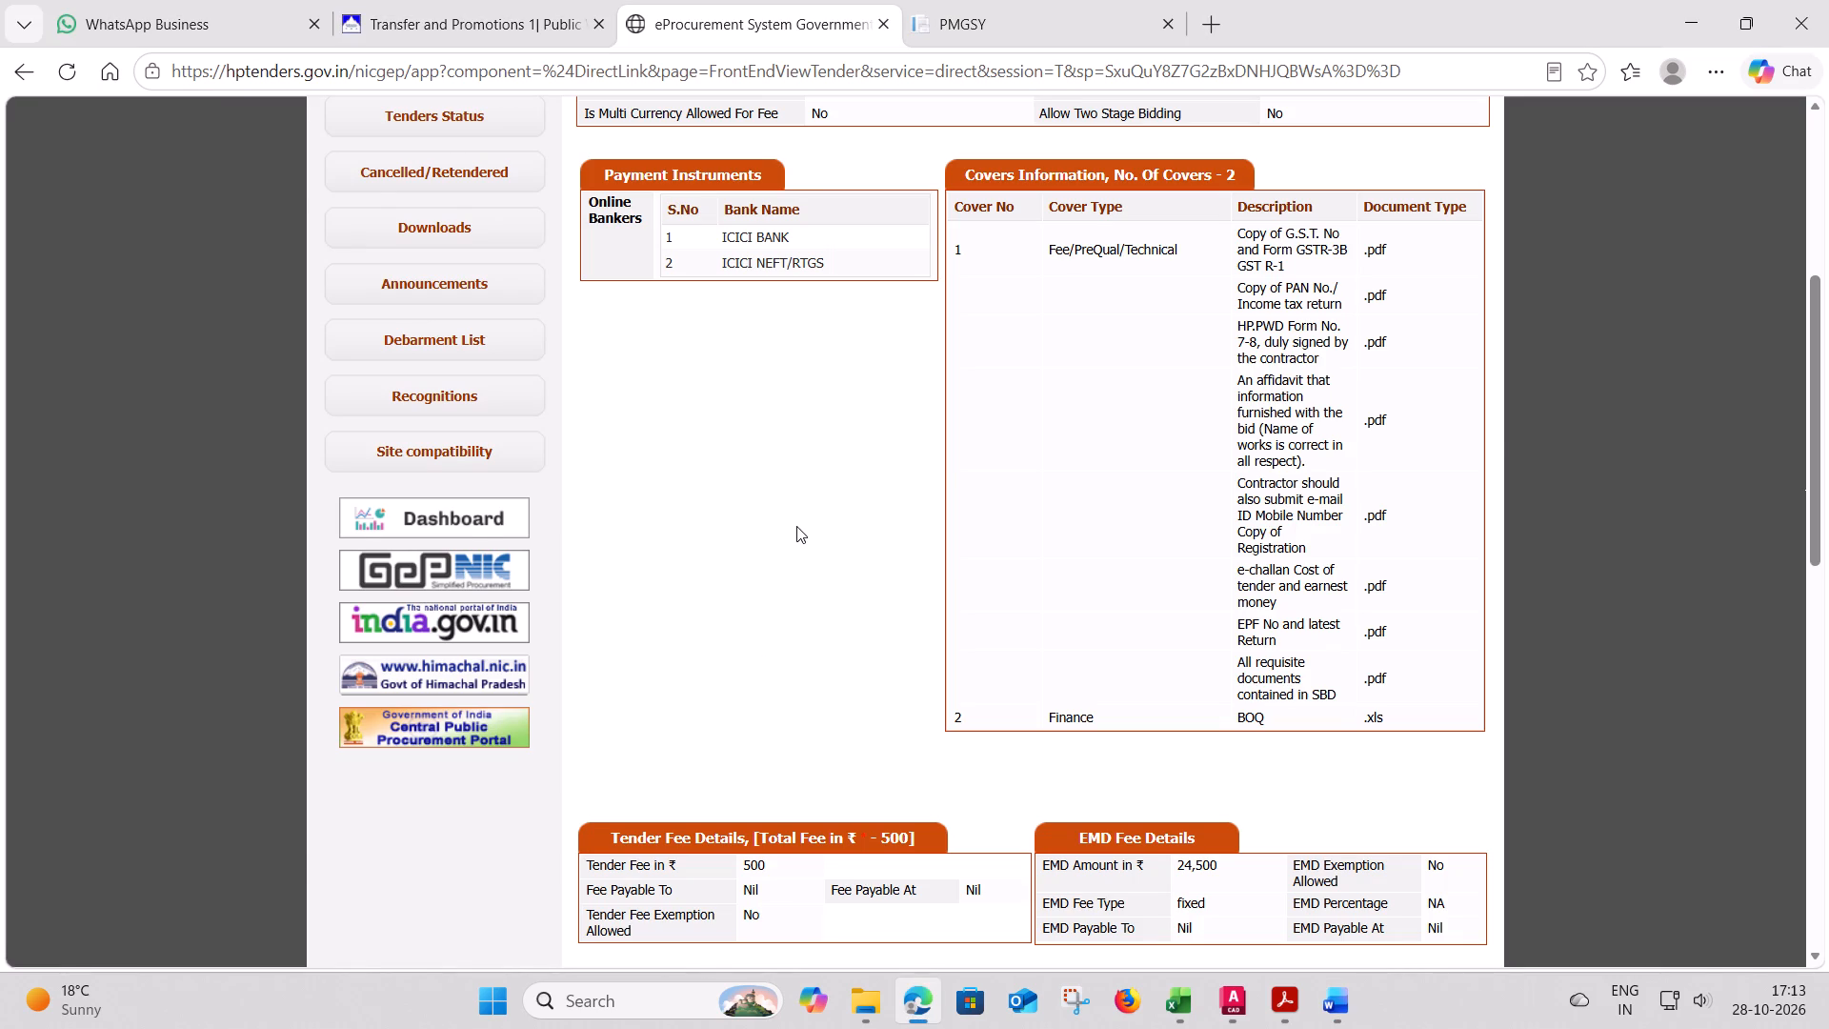
pyautogui.hotkey('alt', 'Tab')
pyautogui.click(1796, 29)
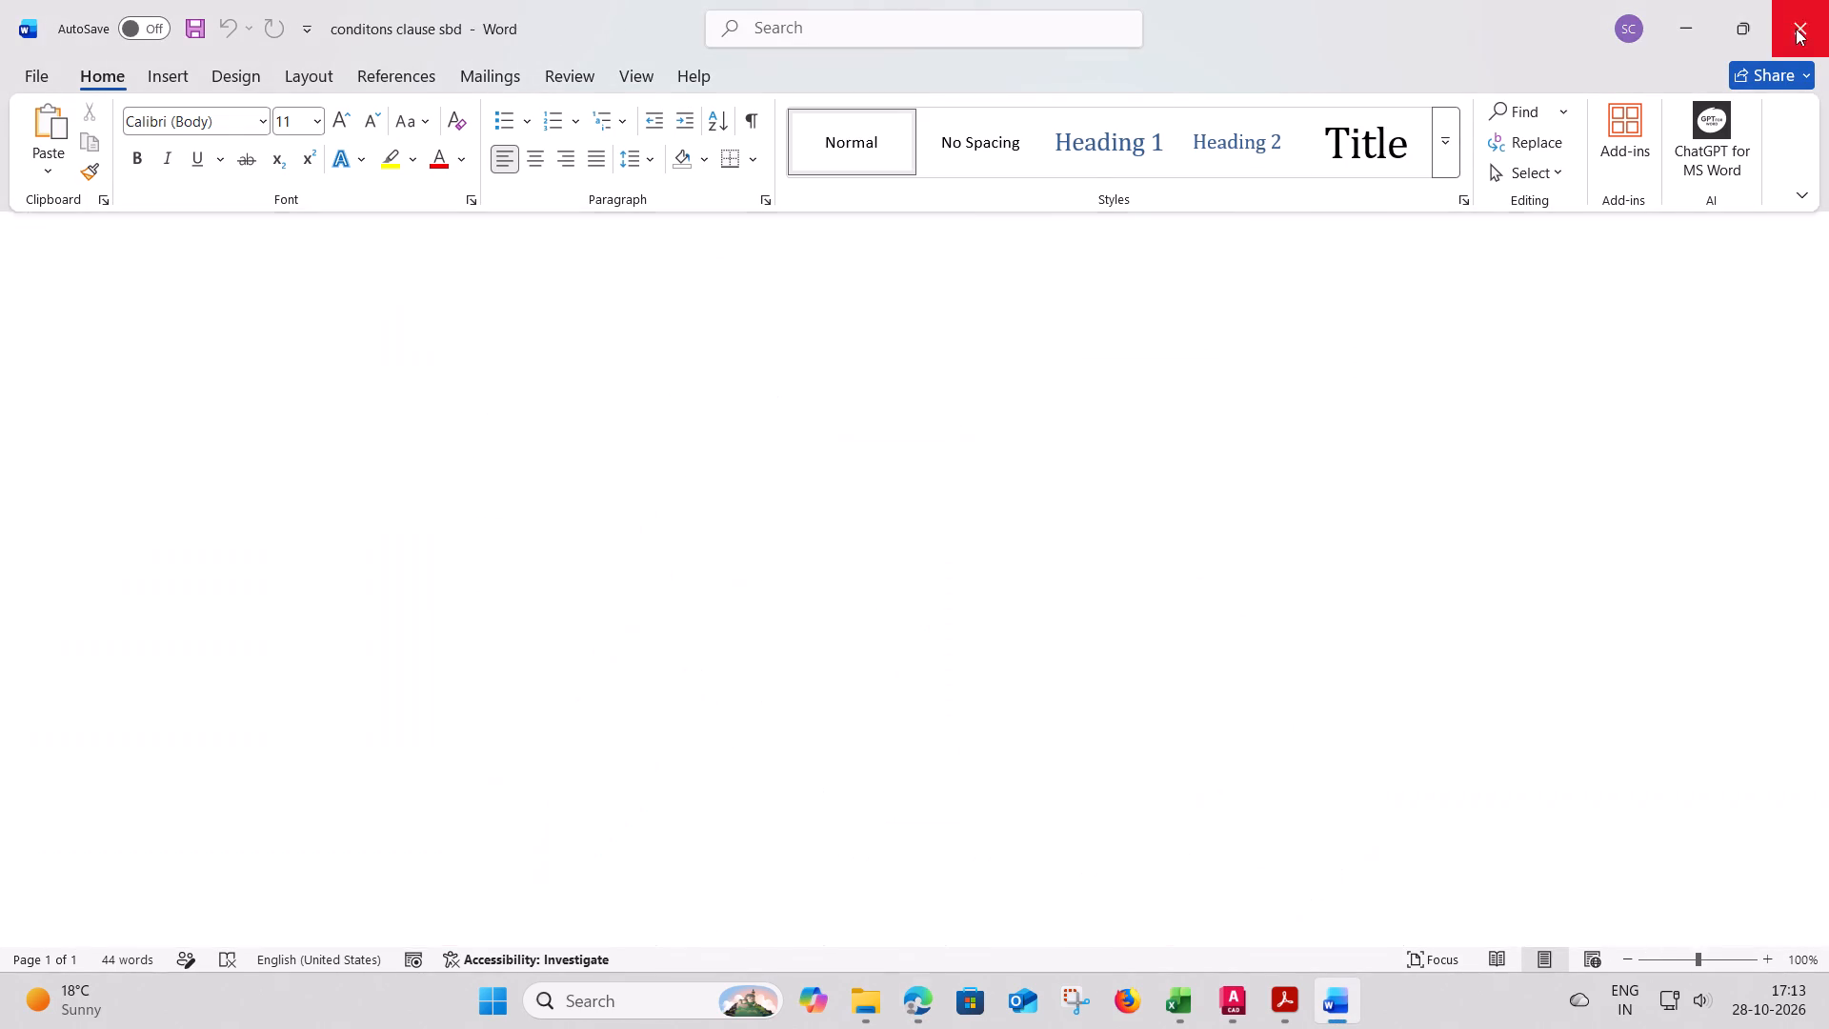
pyautogui.hotkey('alt', 'Tab')
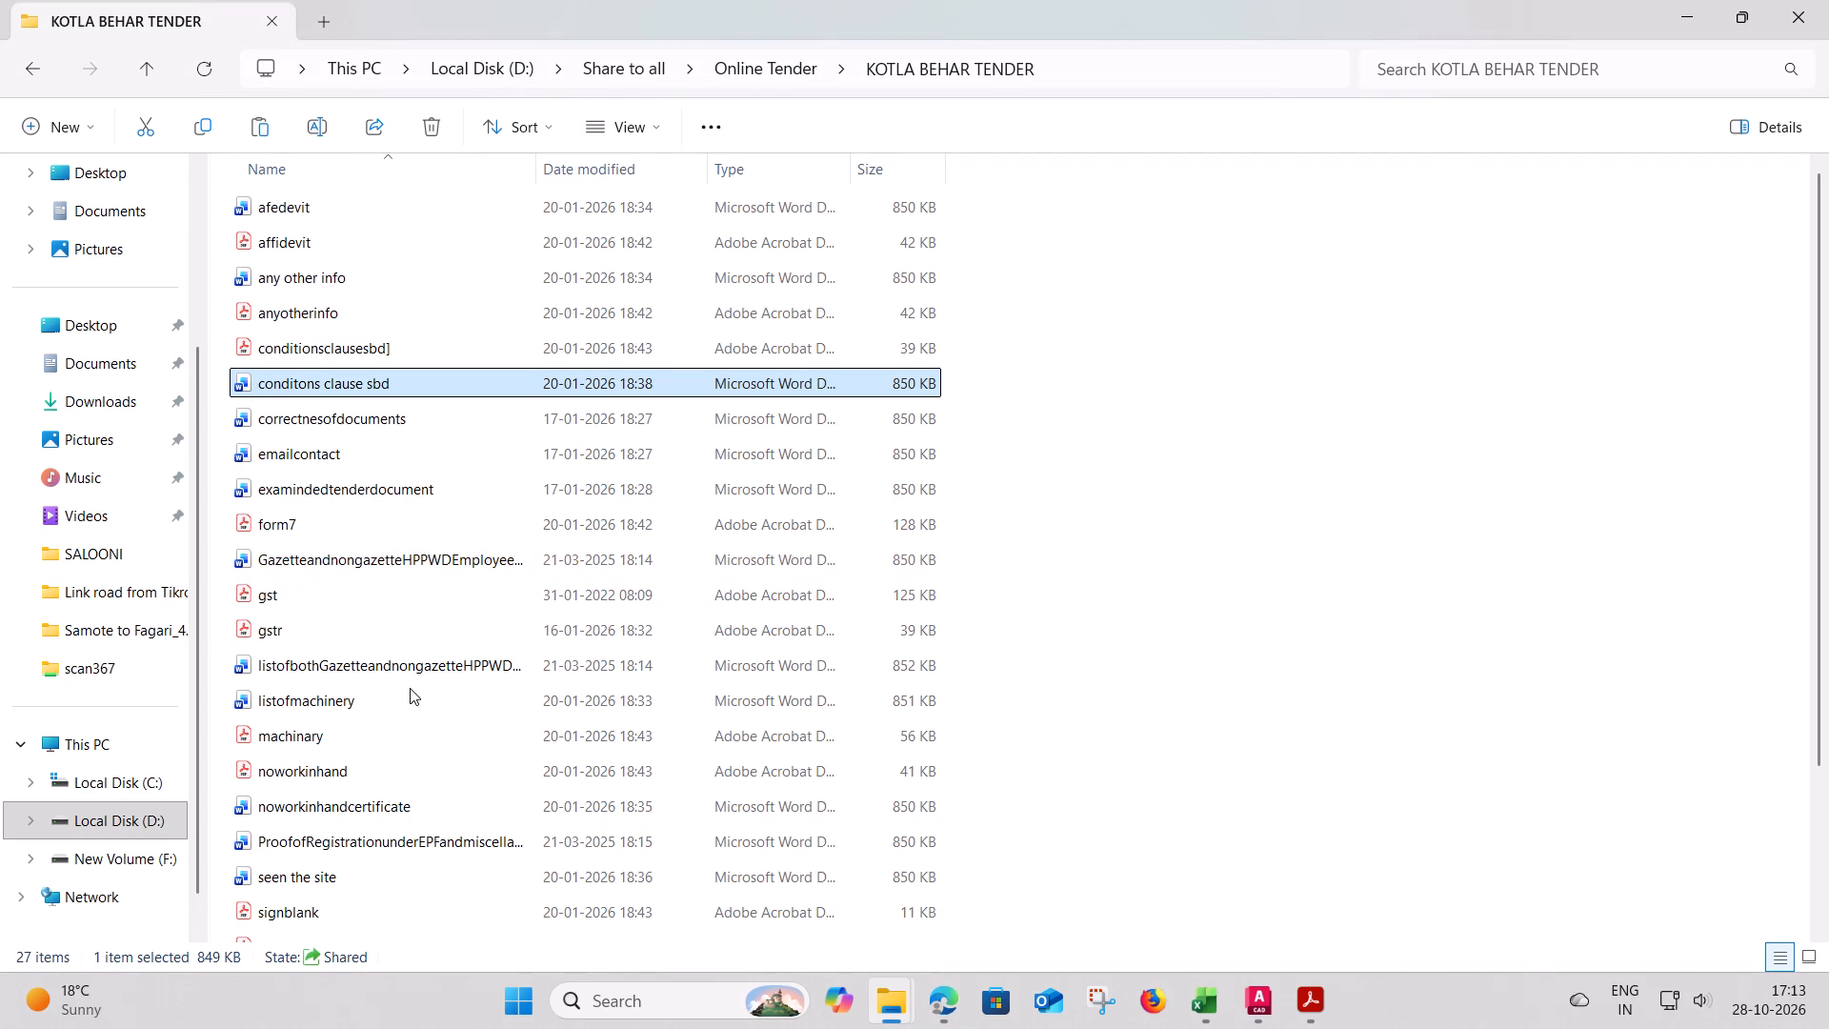
# Read the undertaking regarding all conditions and any other info letters in KOTLA BEHAR TENDER for a suitable SBD document.
pyautogui.scroll(-2, 447, 833)
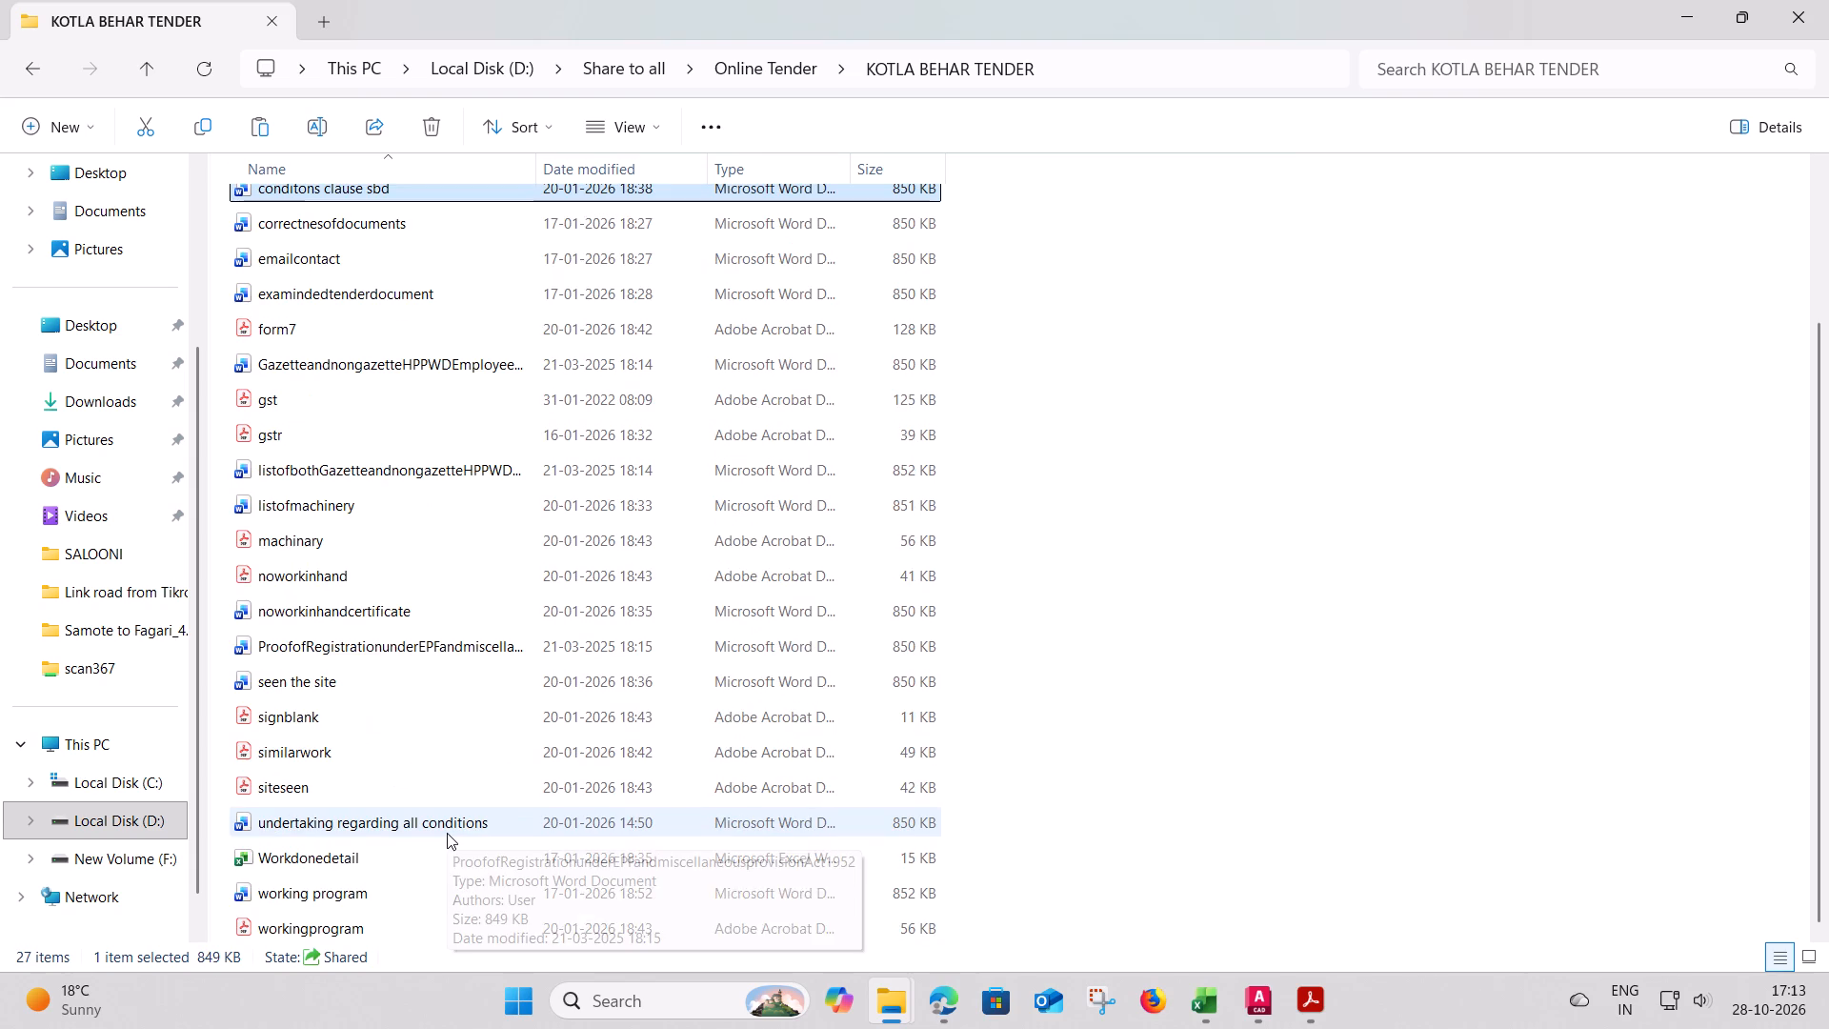
pyautogui.scroll(-1, 447, 833)
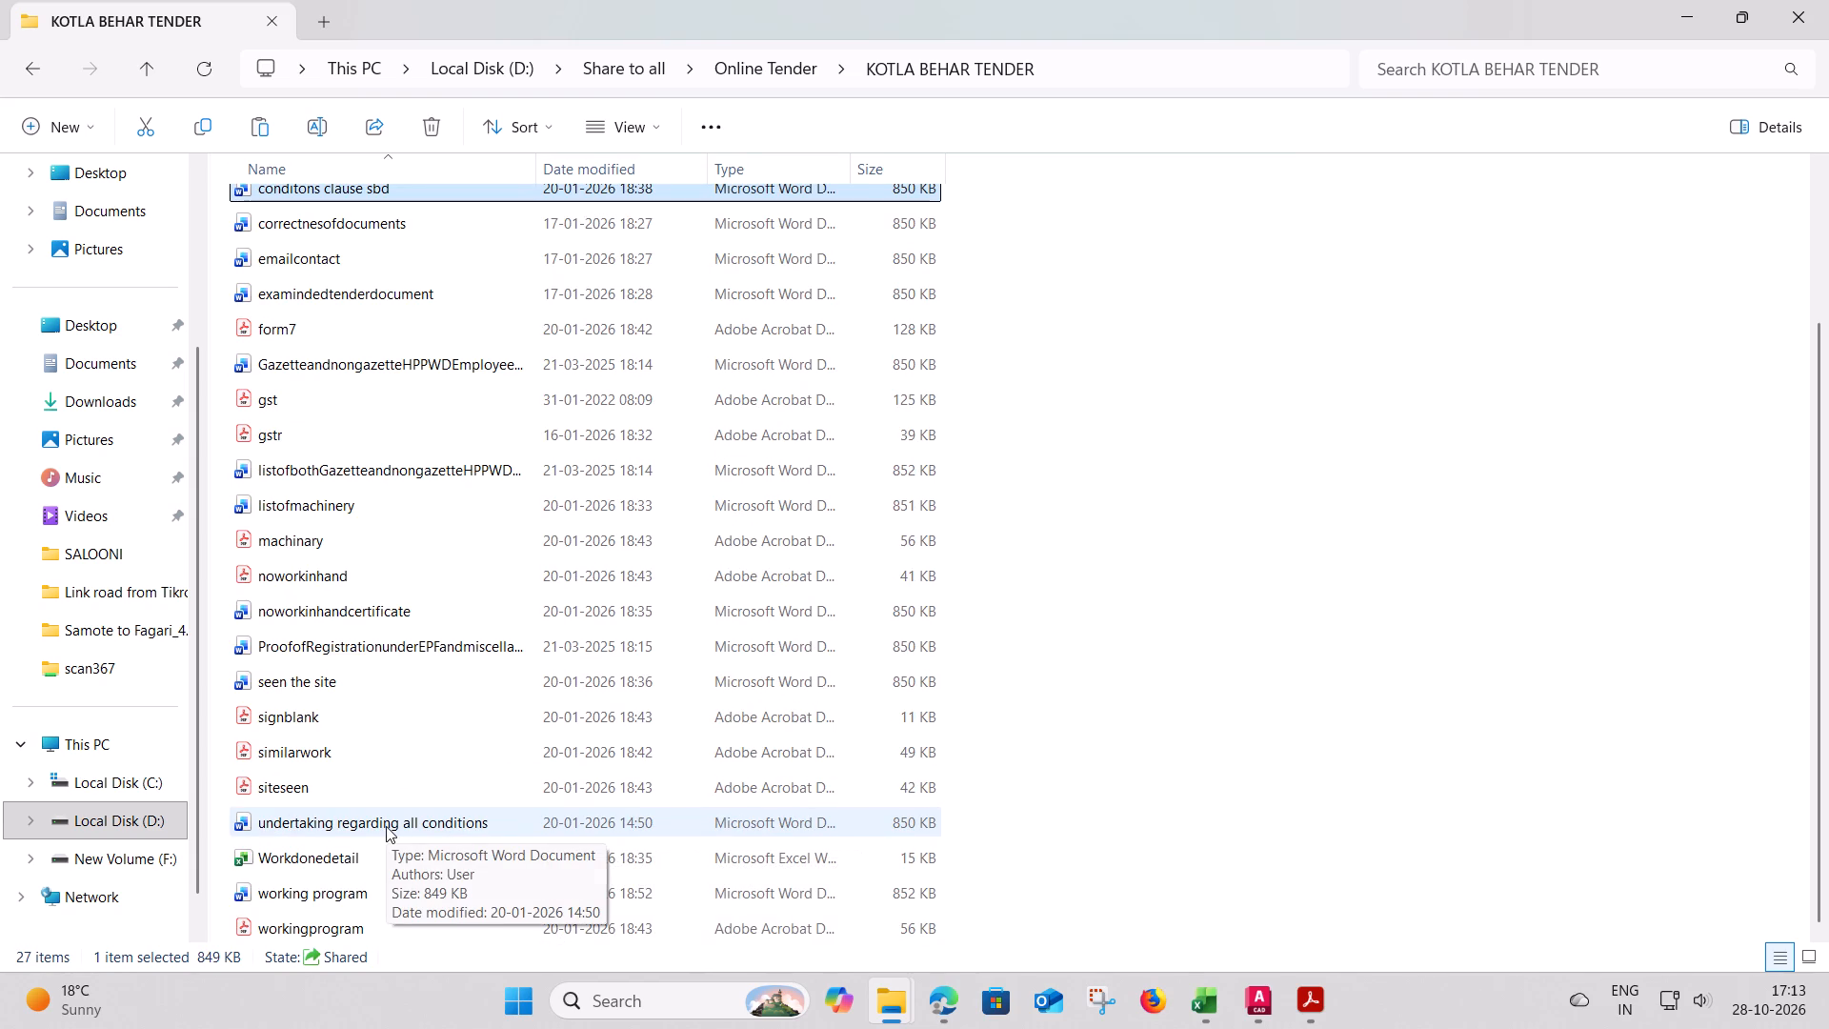
pyautogui.doubleClick(386, 826)
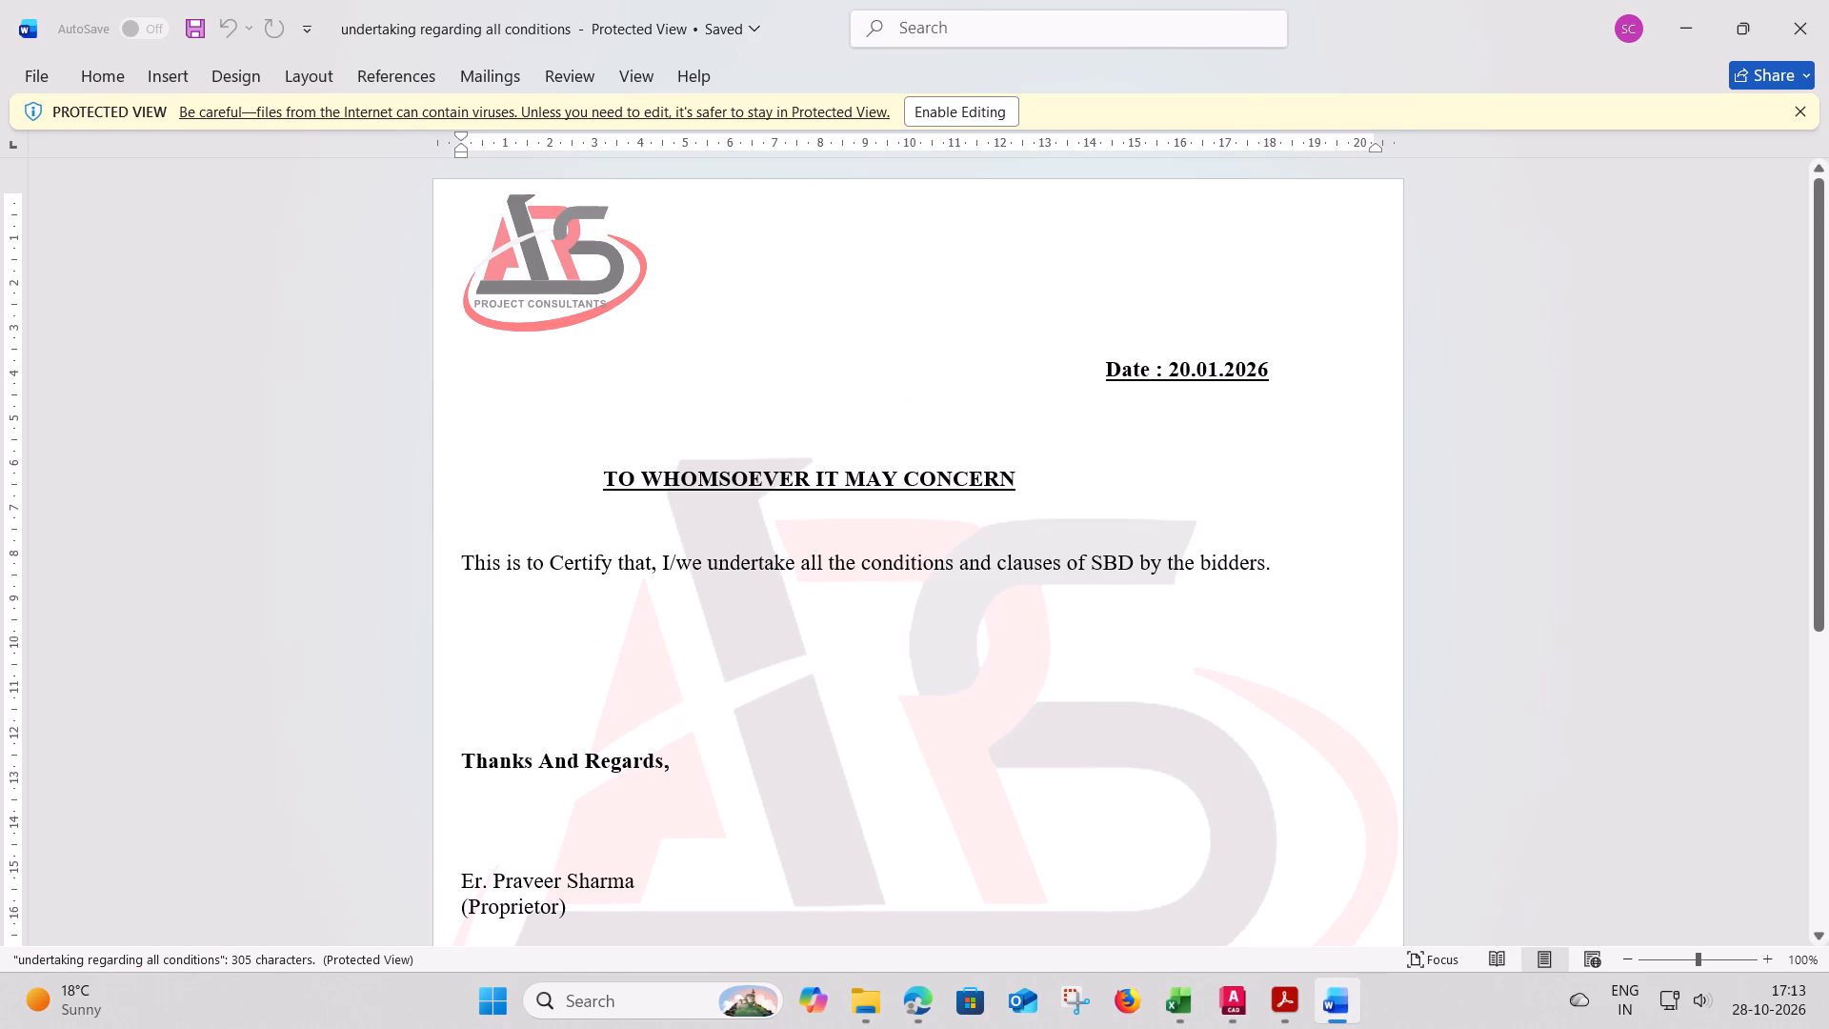
pyautogui.click(1806, 26)
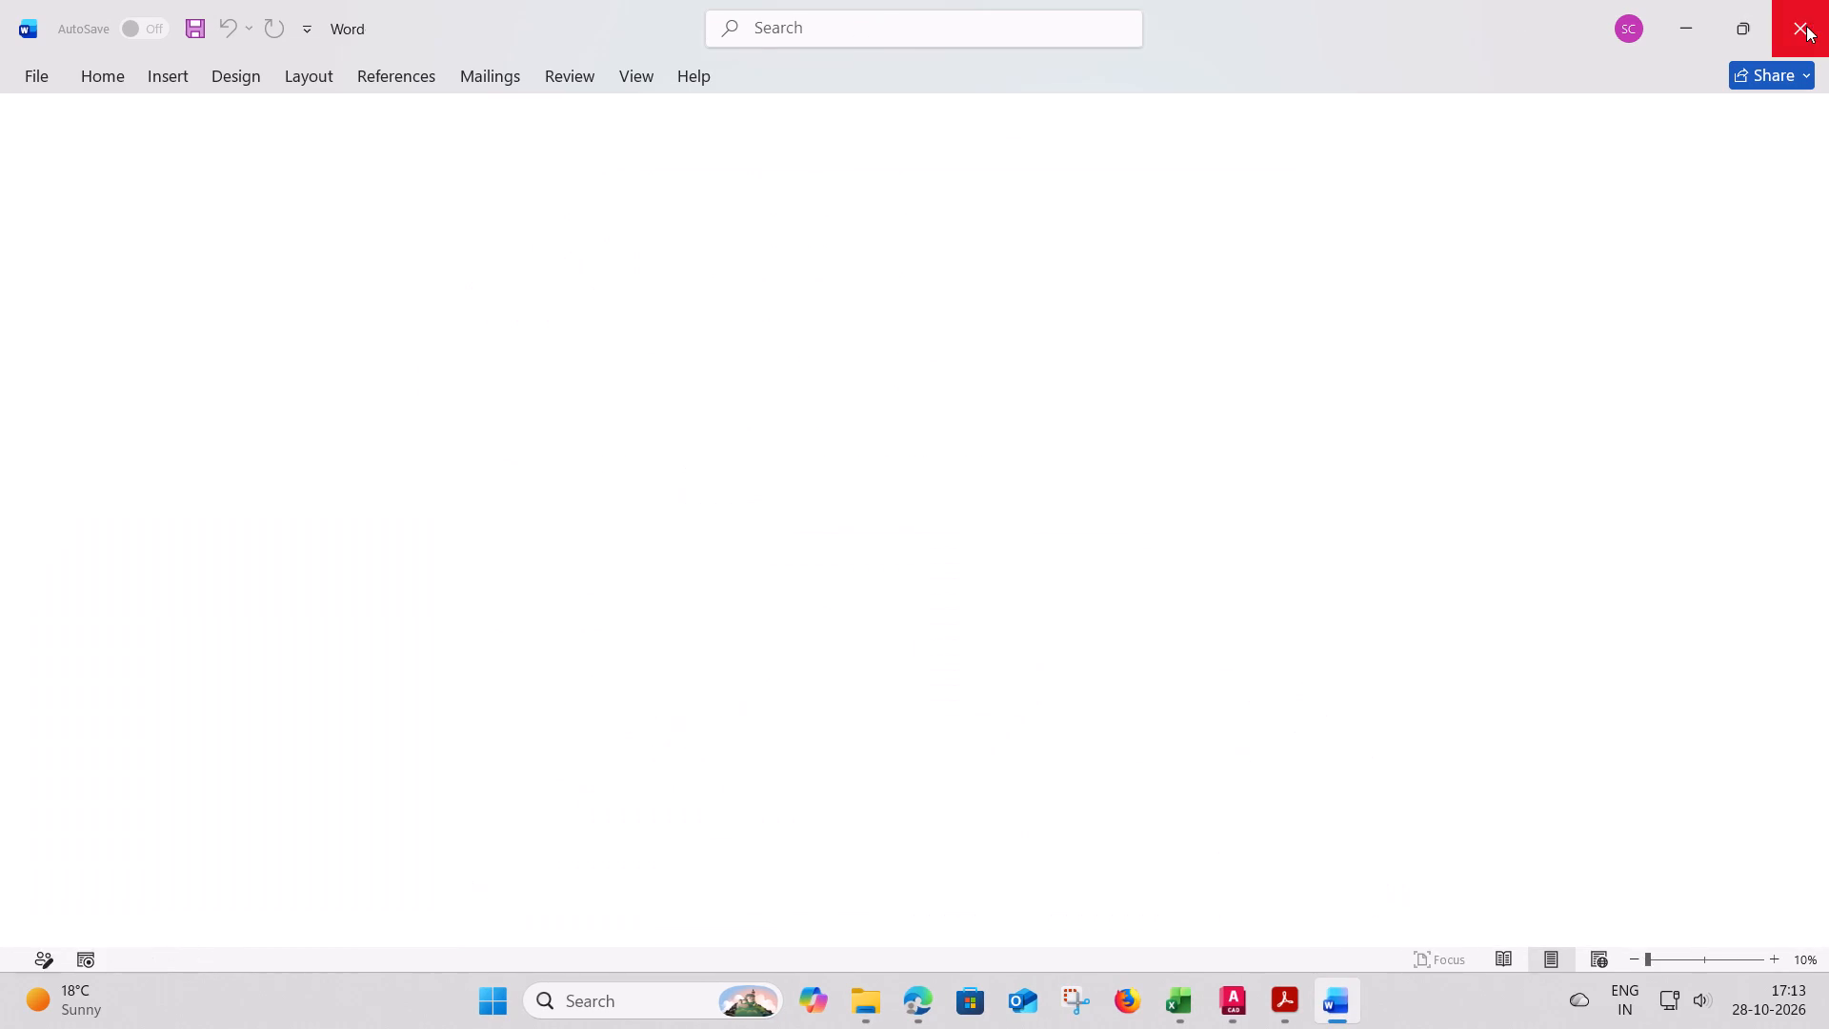
pyautogui.scroll(3, 408, 480)
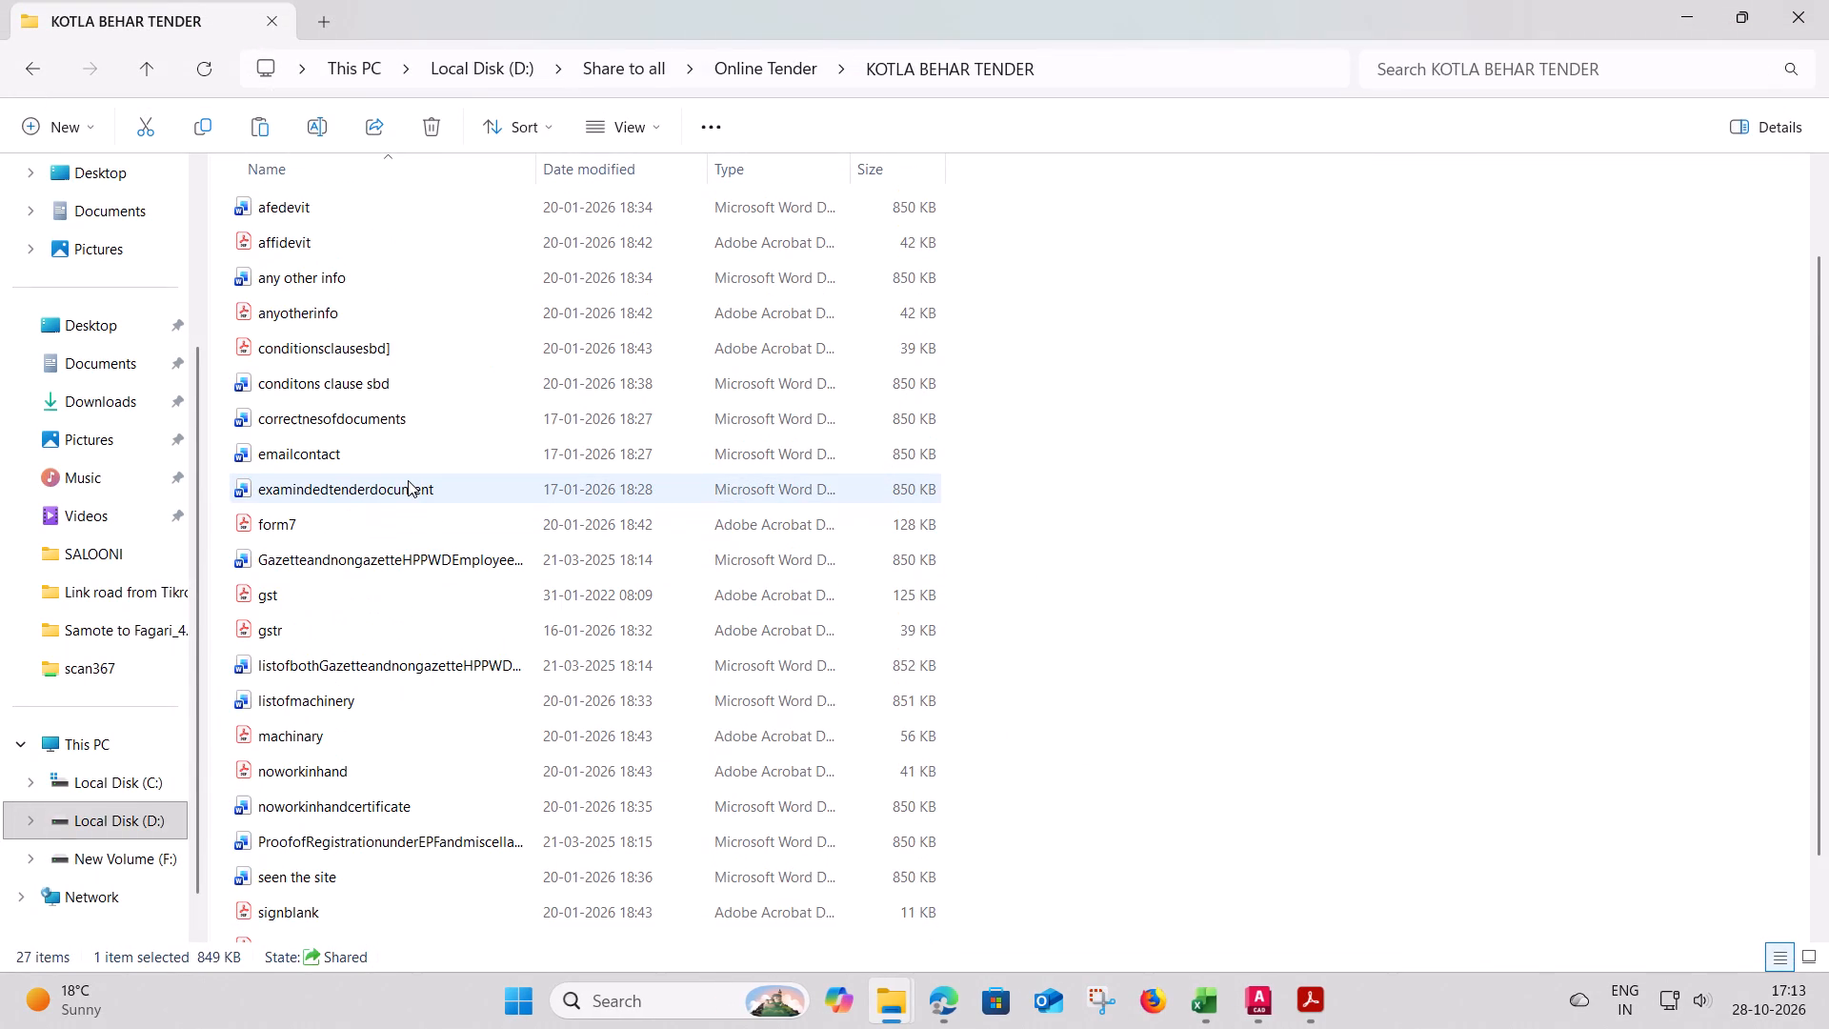
pyautogui.scroll(3, 408, 480)
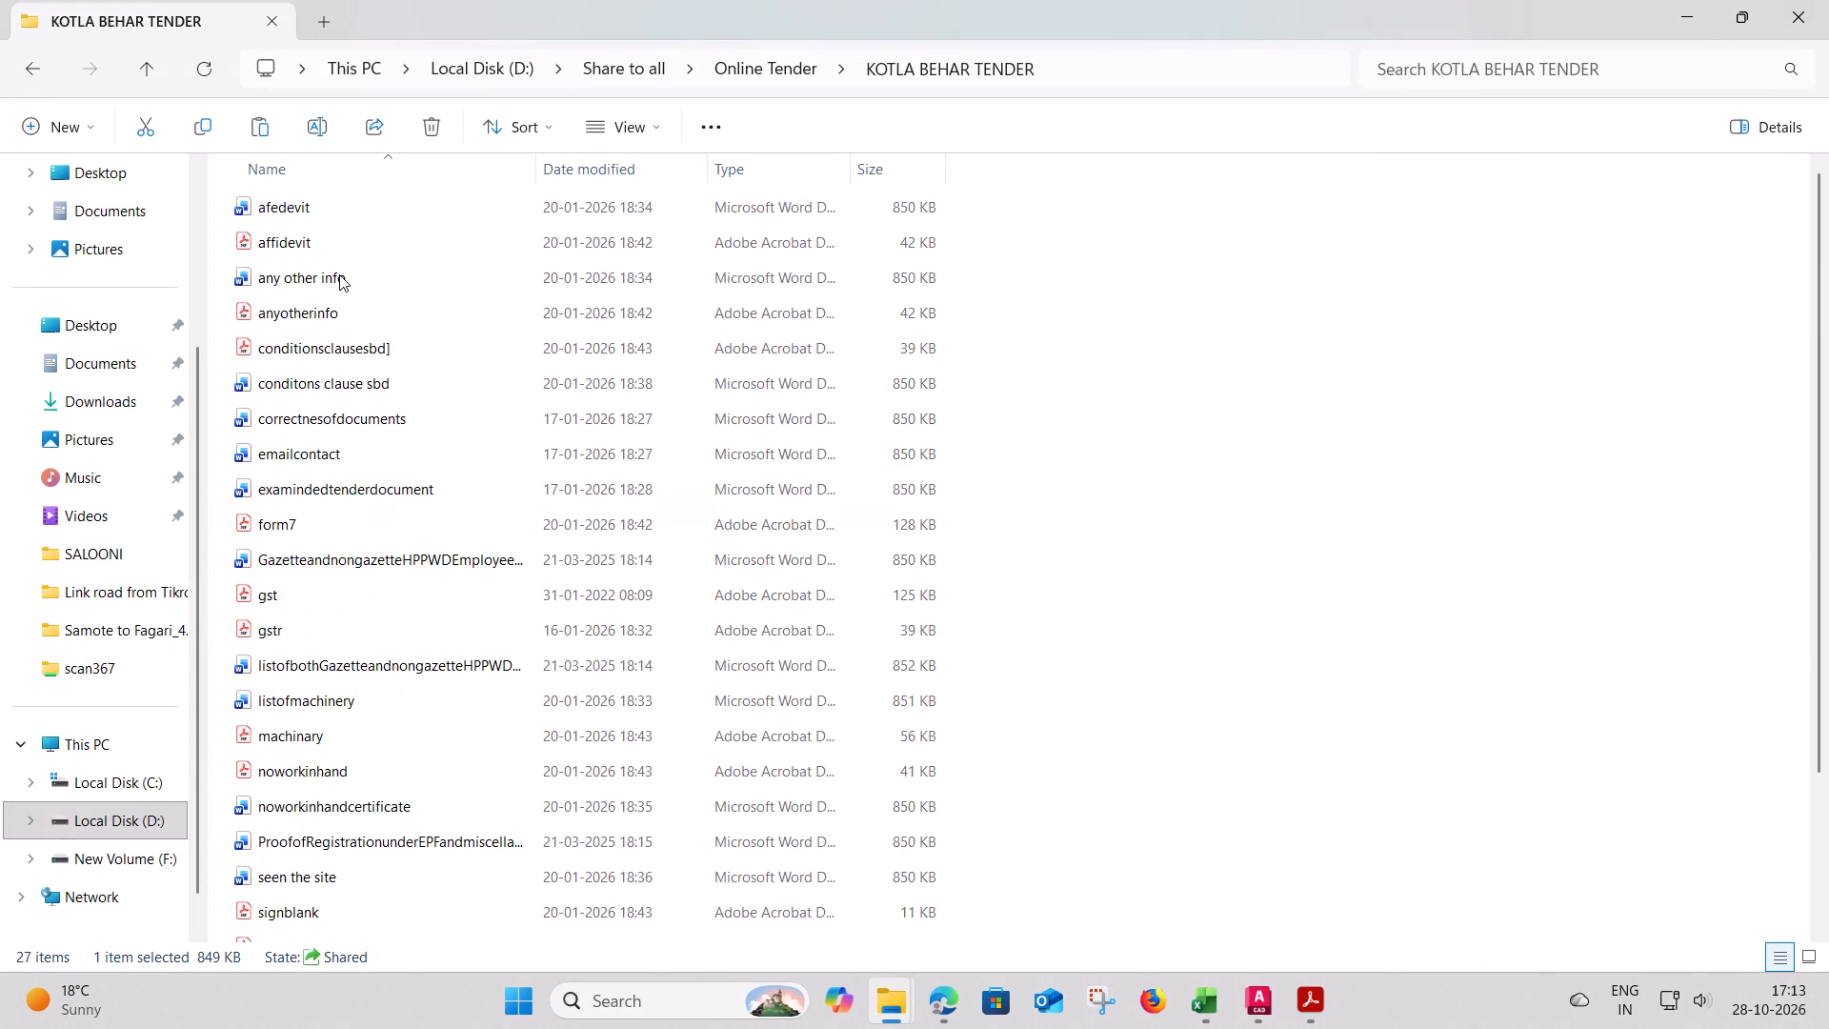
pyautogui.doubleClick(339, 274)
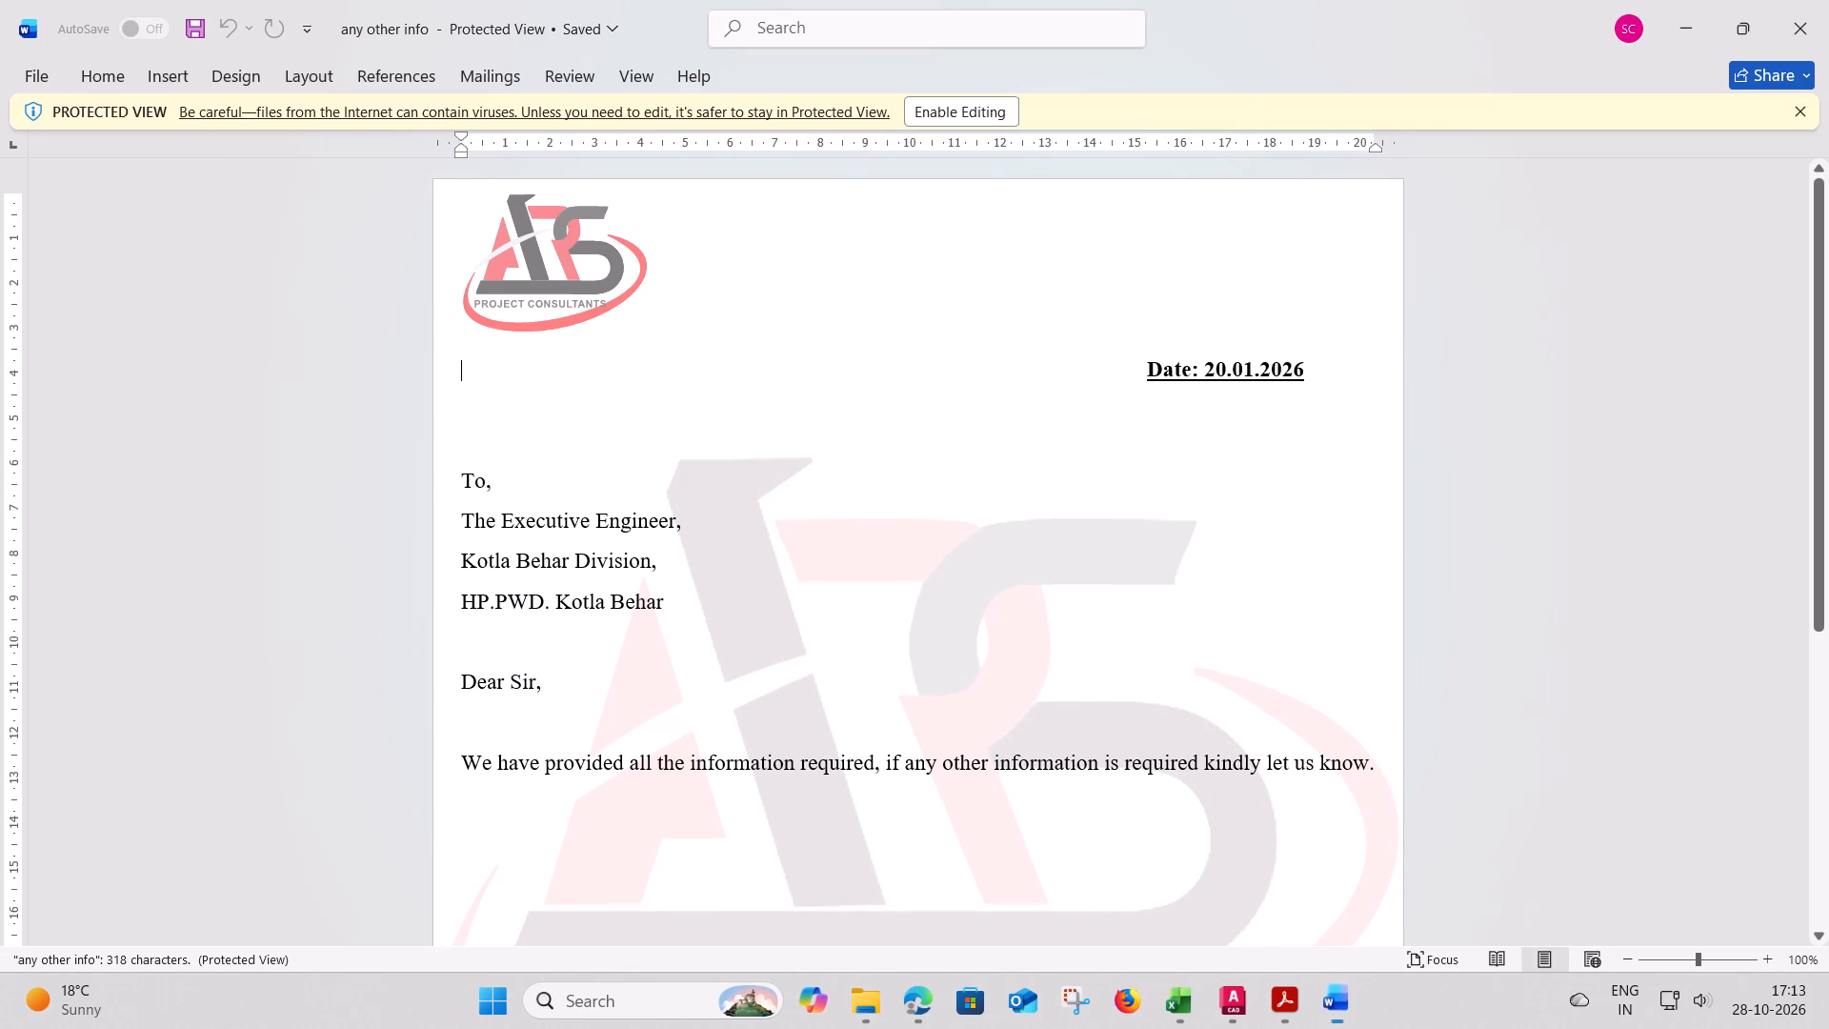
pyautogui.click(1811, 37)
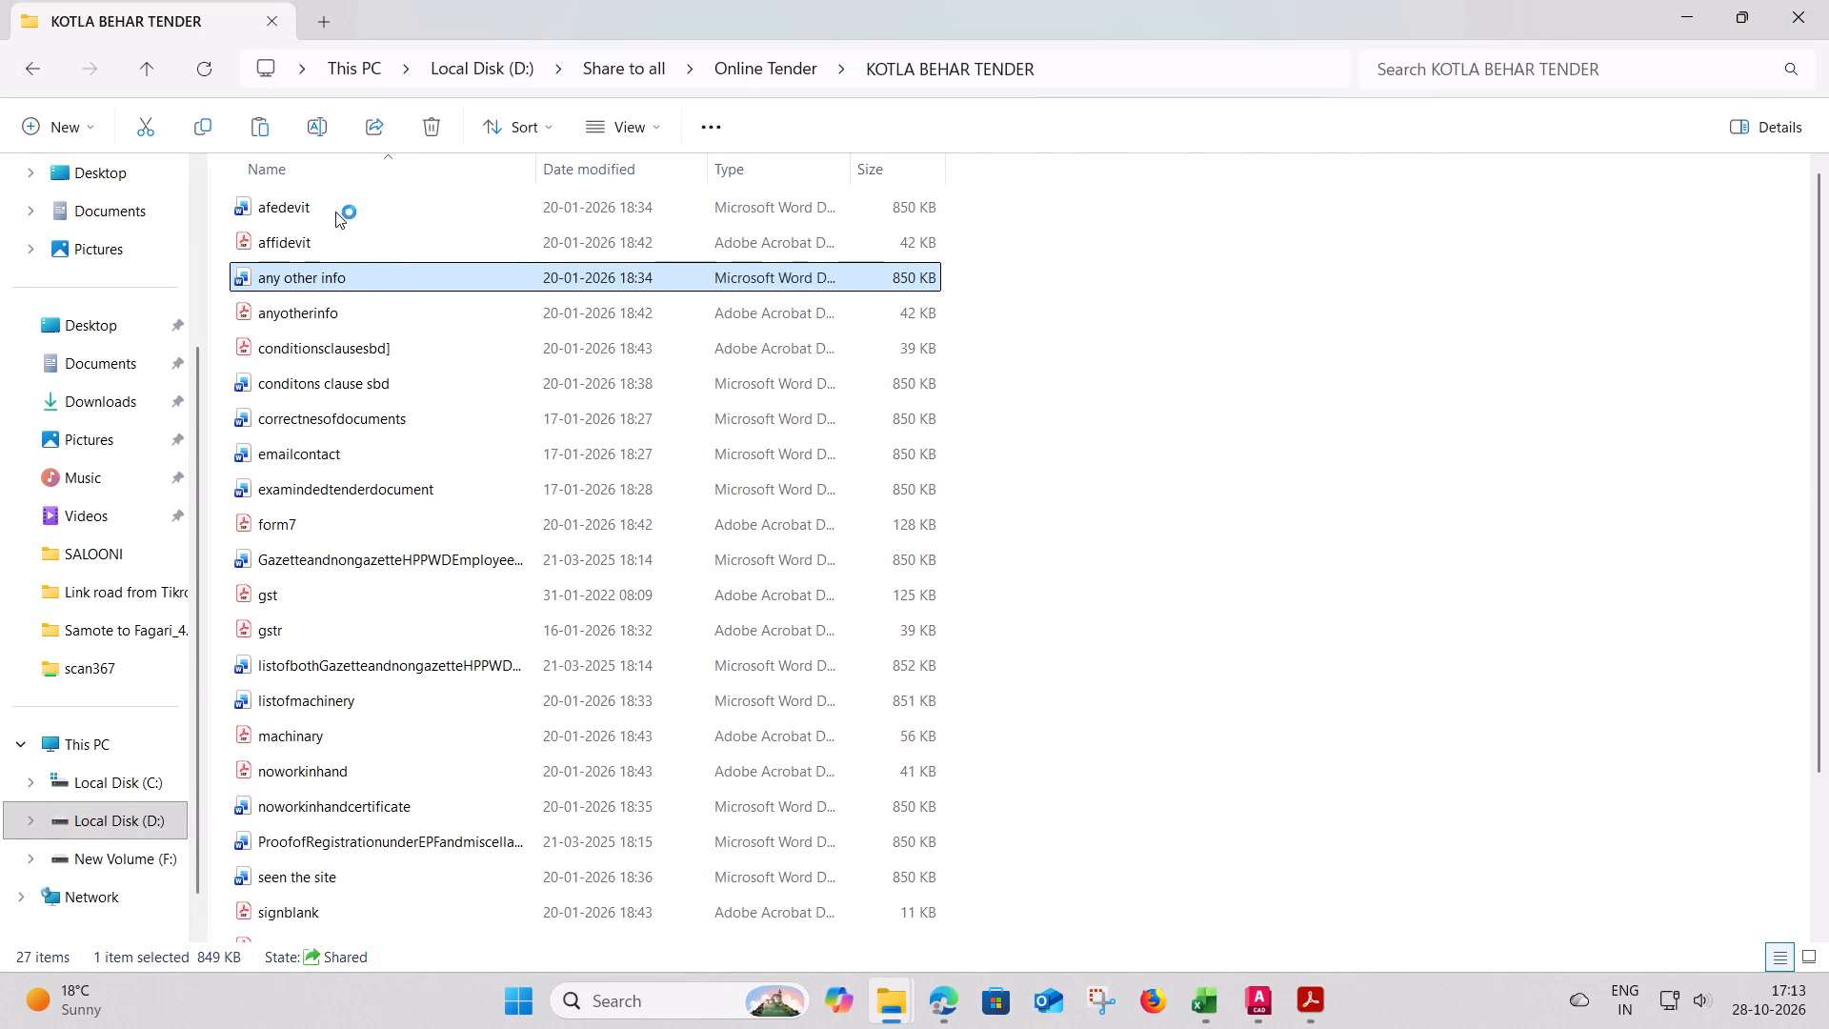
# Review the afedevit Word letter in KOTLA BEHAR TENDER and copy it into NURPUR ONLINE SUPPORTING TENDER.
pyautogui.doubleClick(332, 212)
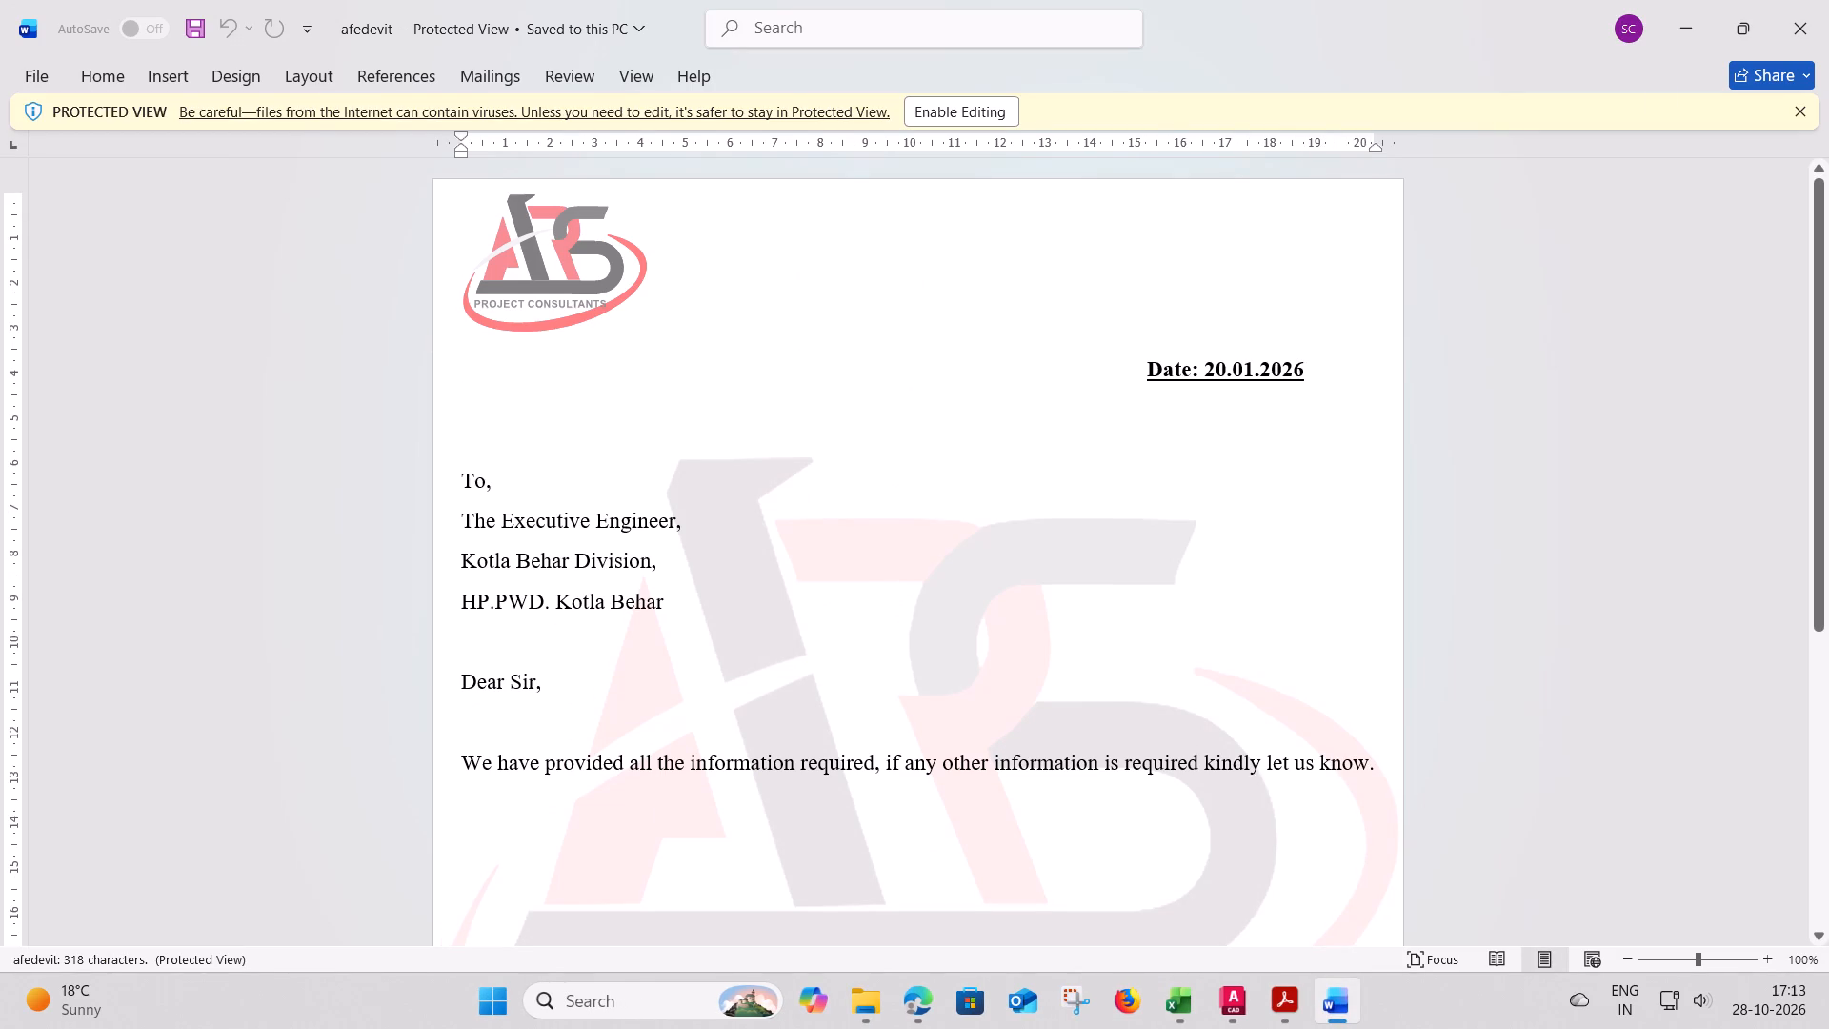
pyautogui.click(1801, 25)
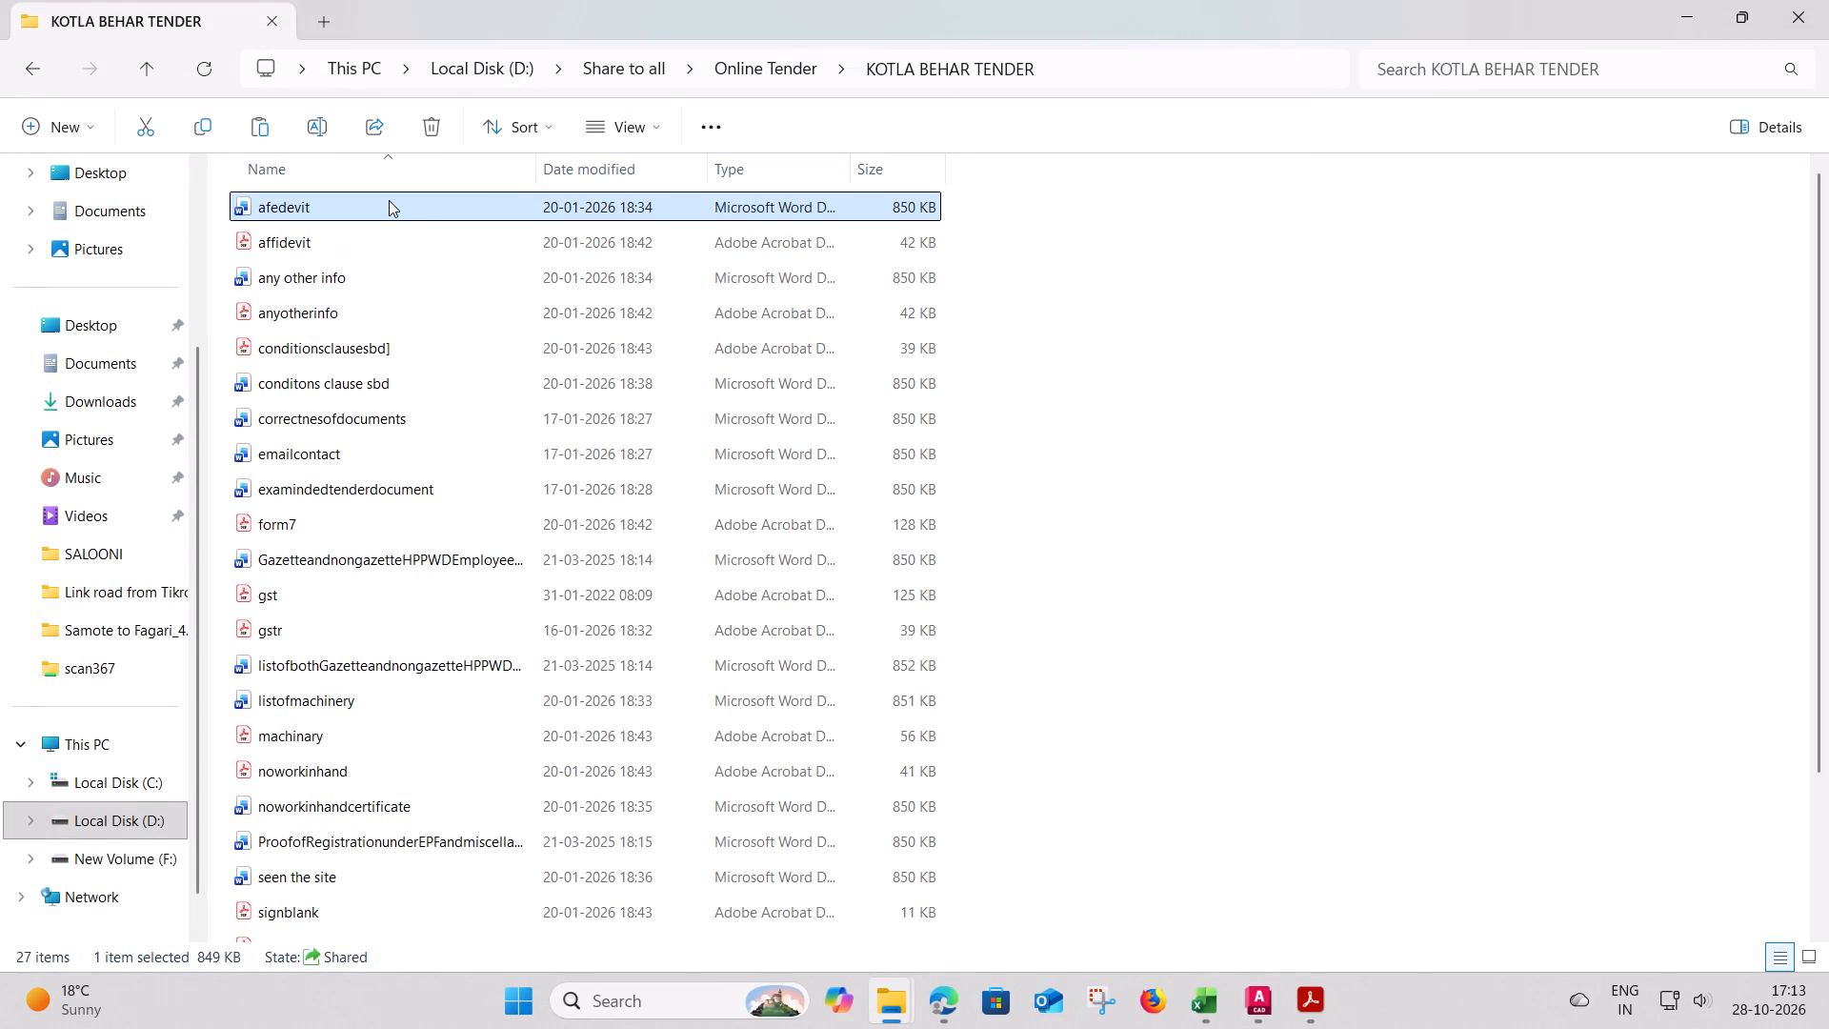
pyautogui.hotkey('ctrl', 'c')
pyautogui.hotkey('alt', 'Tab')
pyautogui.hotkey('alt', 'Tab')
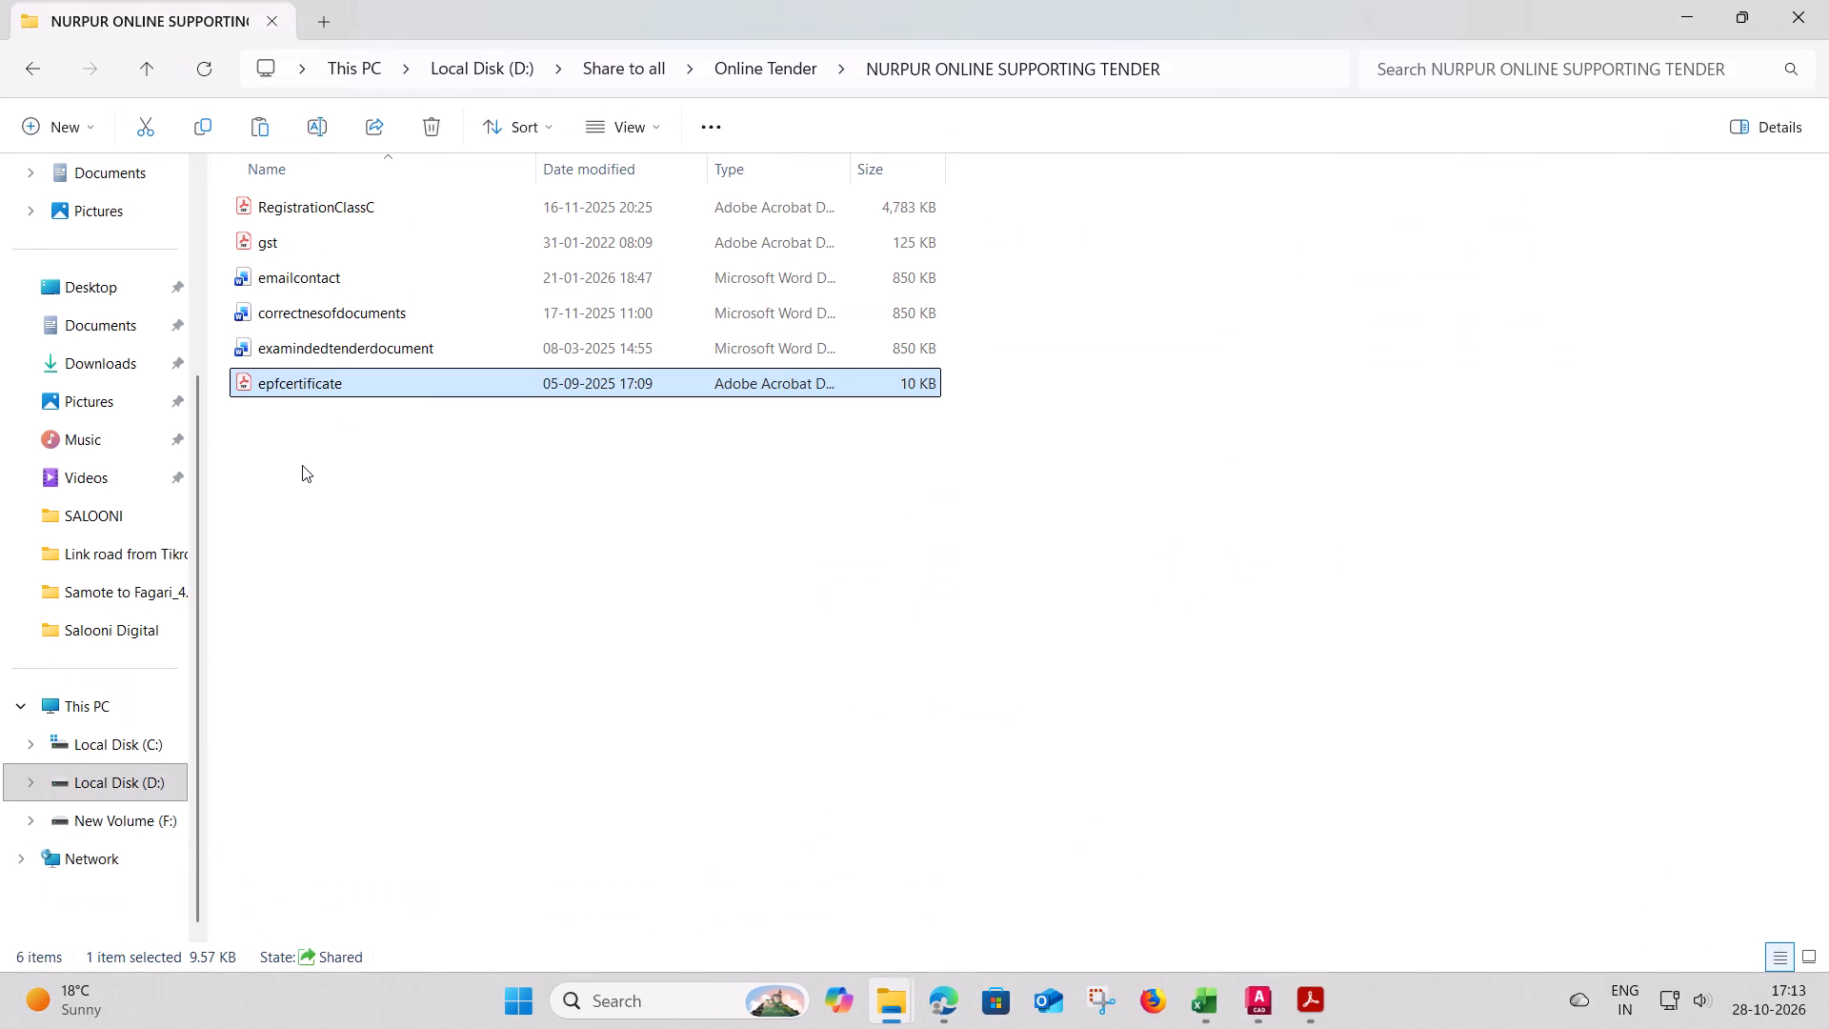
pyautogui.rightClick(304, 464)
pyautogui.click(344, 510)
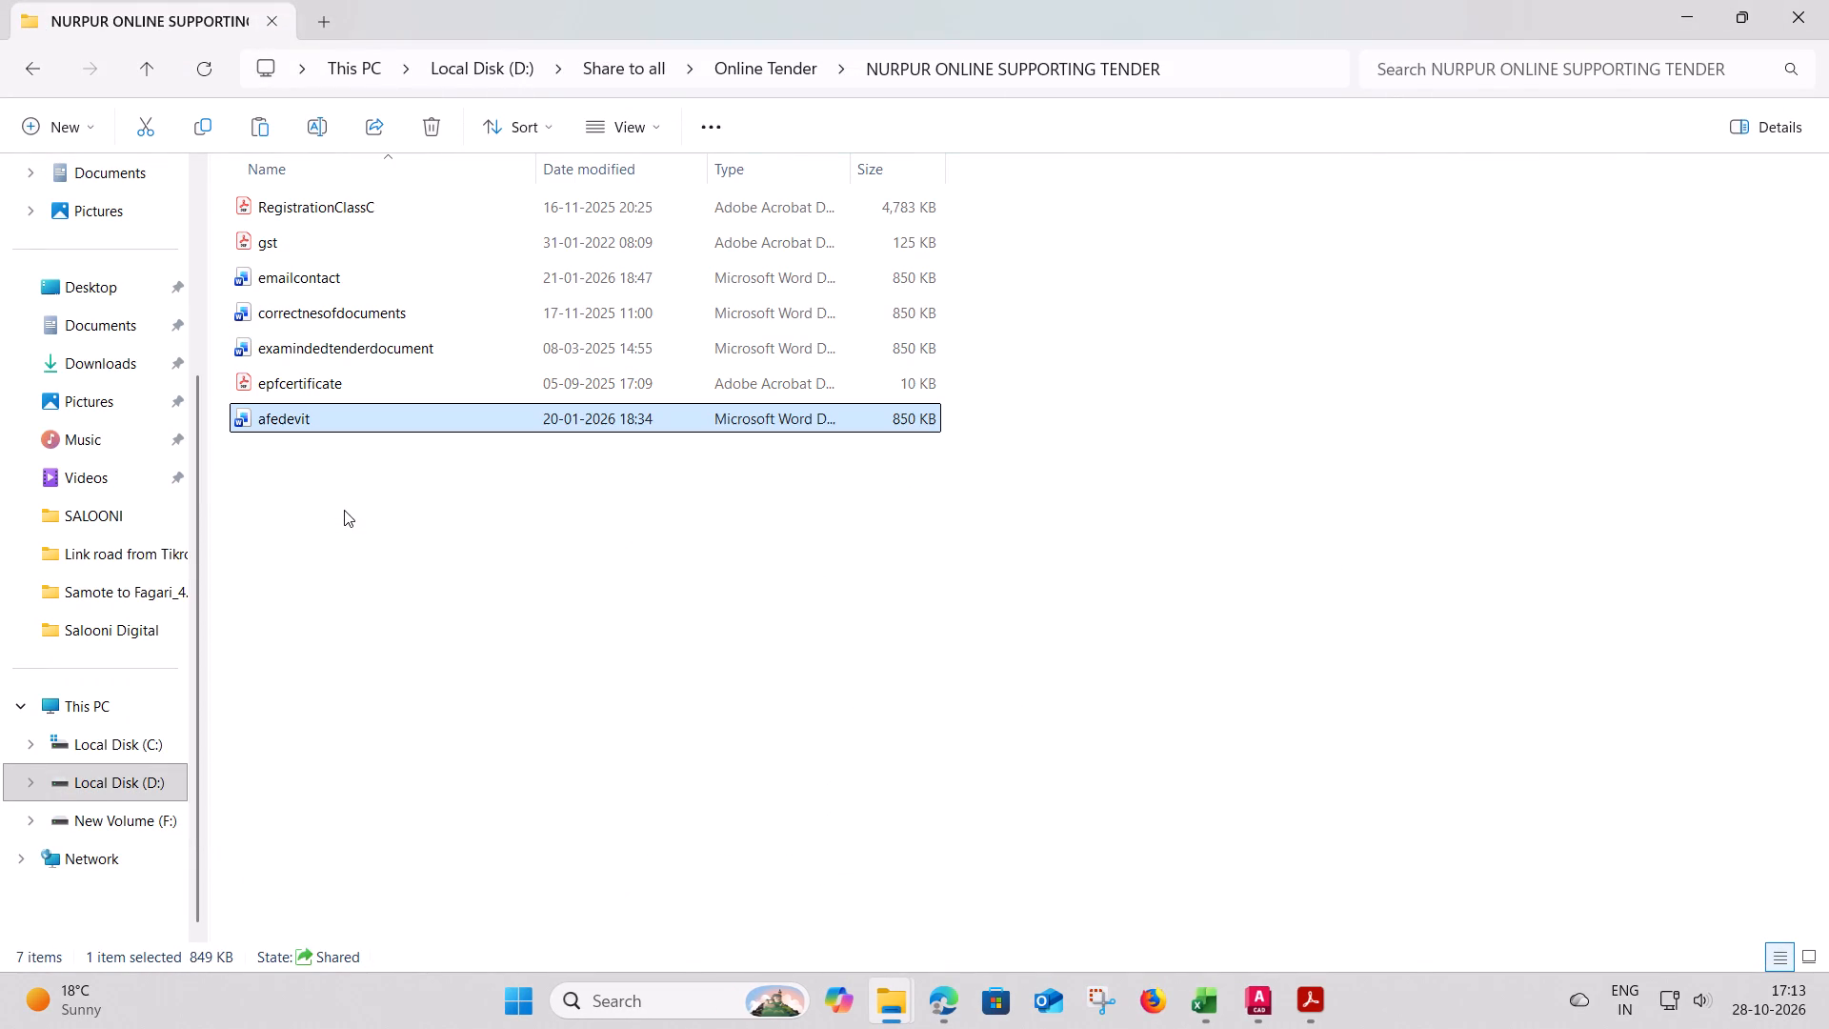
pyautogui.click(347, 508)
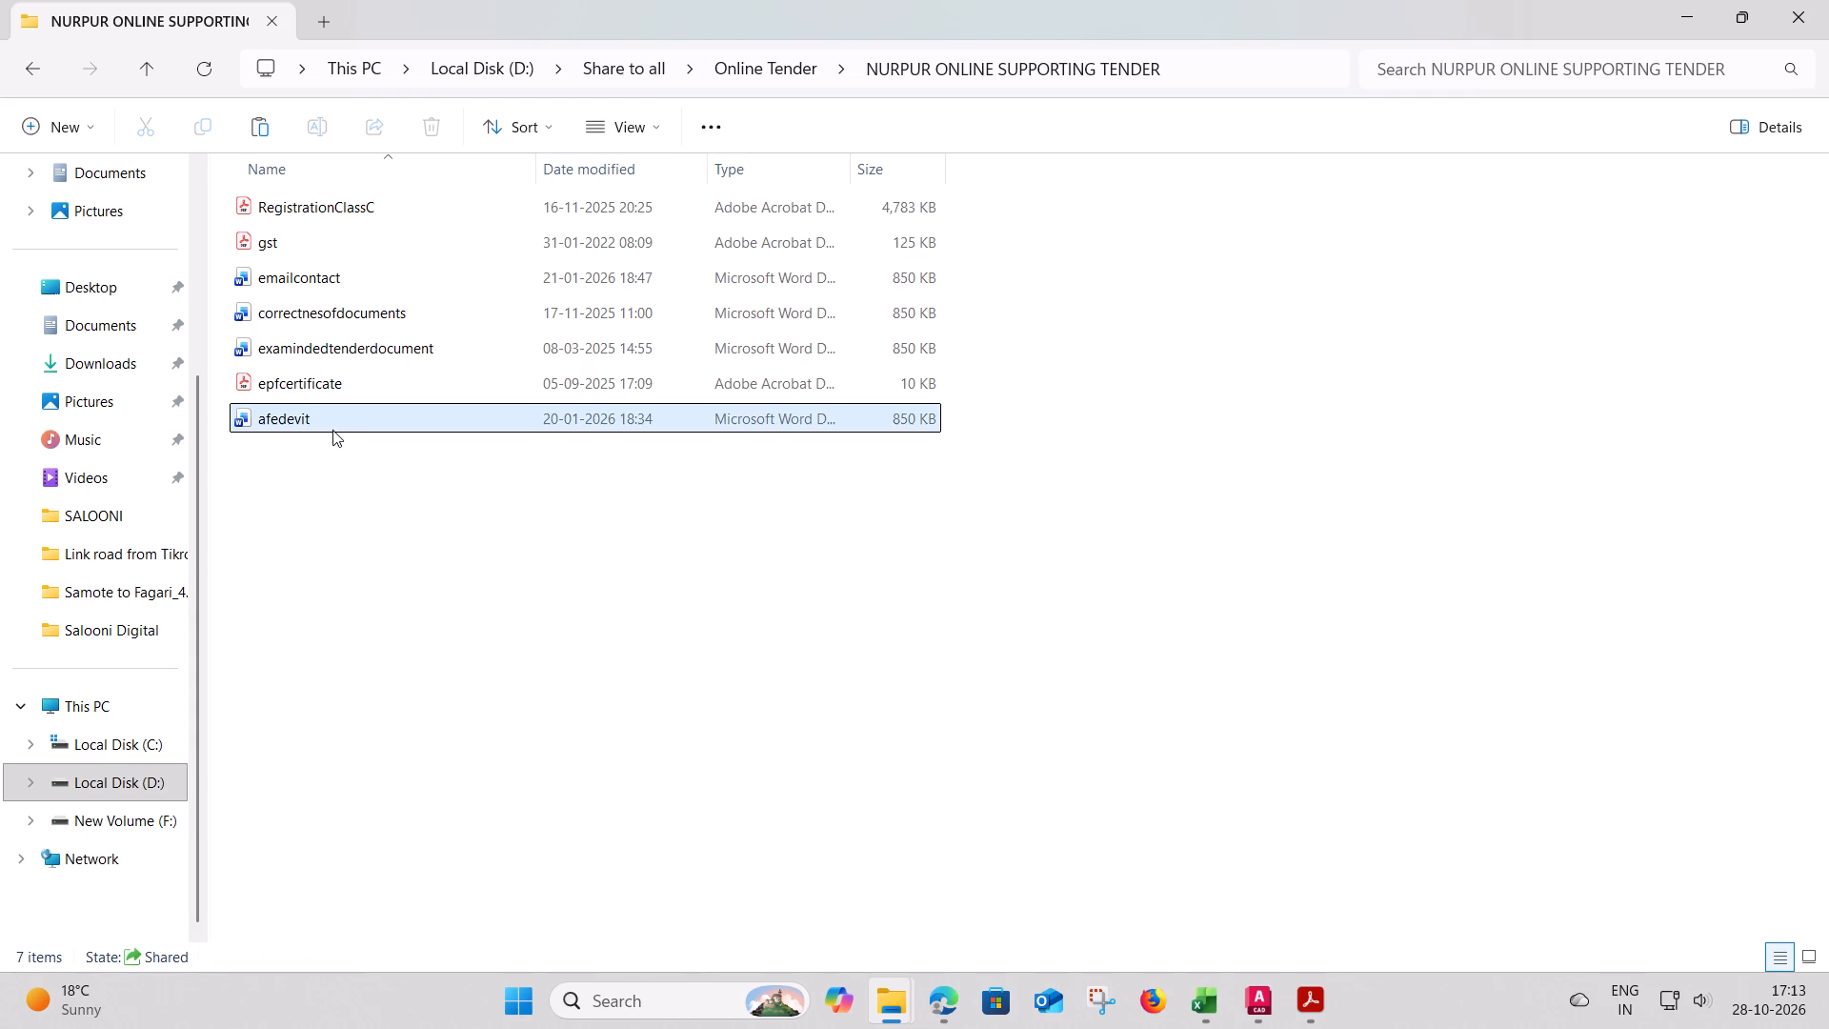
# Check the covers list's SBD requirement and rename afedevit in NURPUR ONLINE SUPPORTING TENDER as allrequestdocuments.
pyautogui.hotkey('alt', 'Tab')
pyautogui.hotkey('alt', 'Tab')
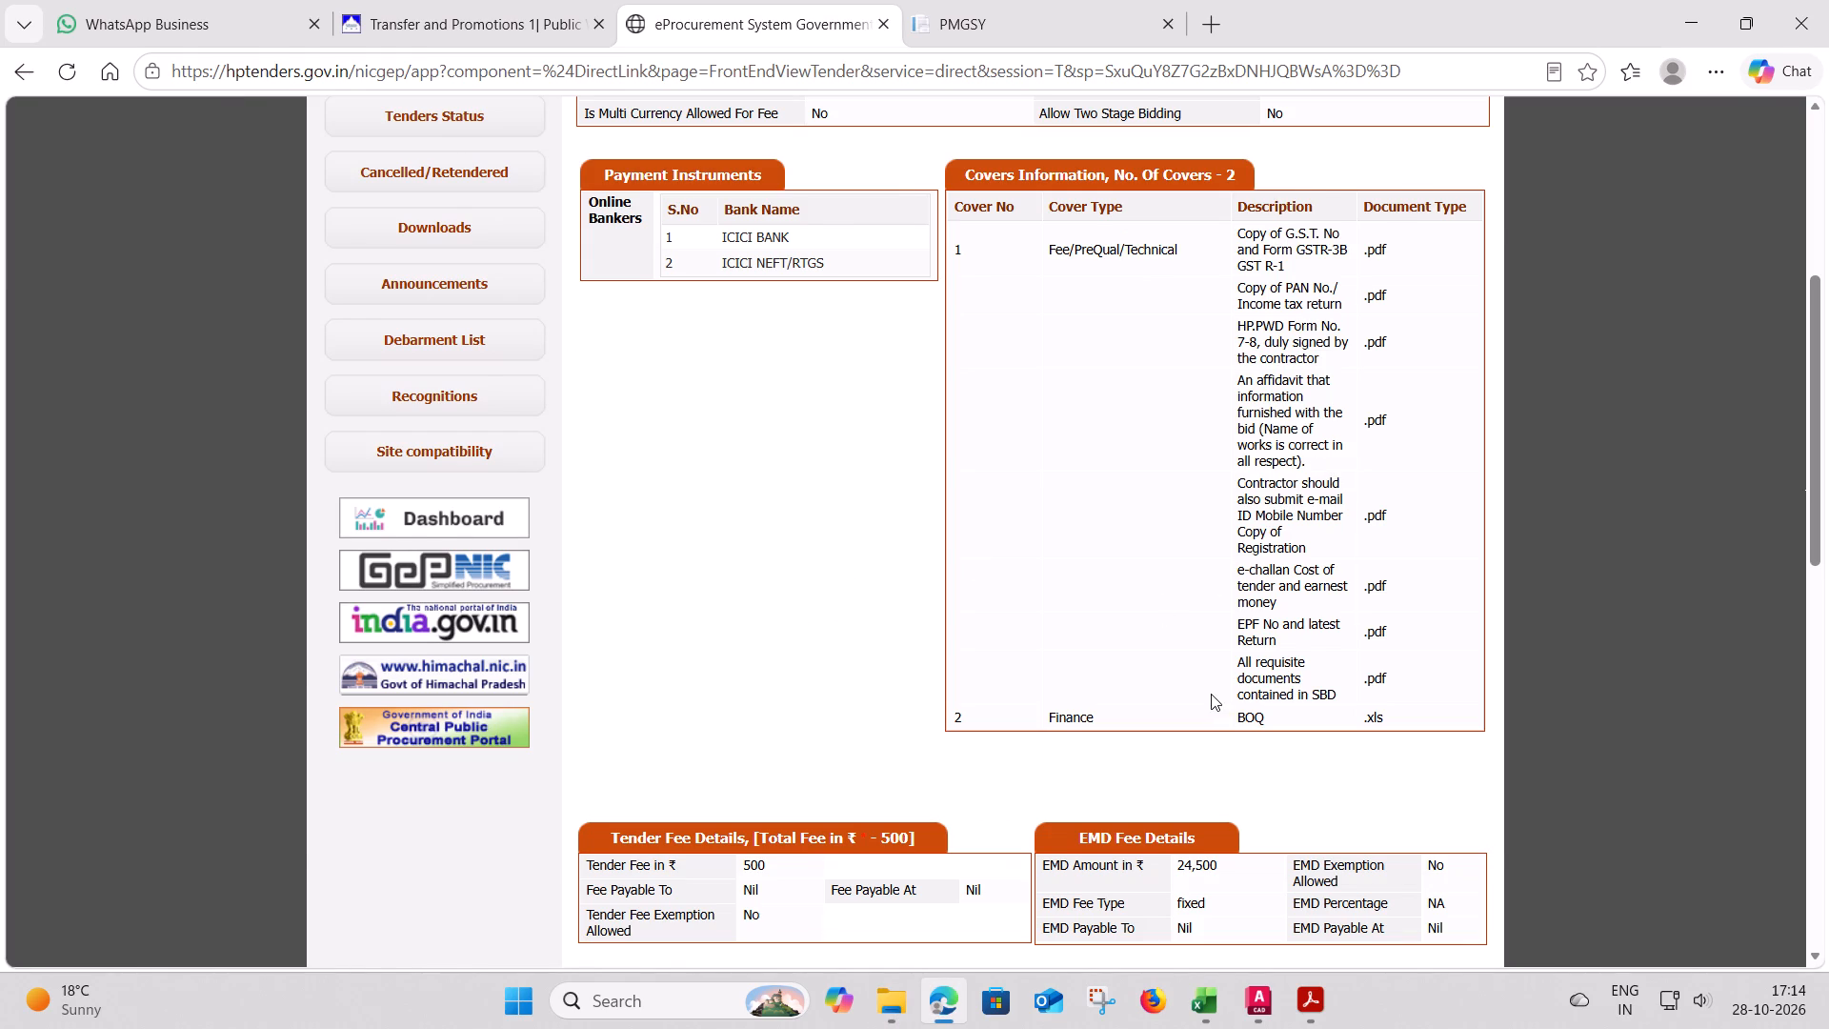
pyautogui.hotkey('alt', 'Tab')
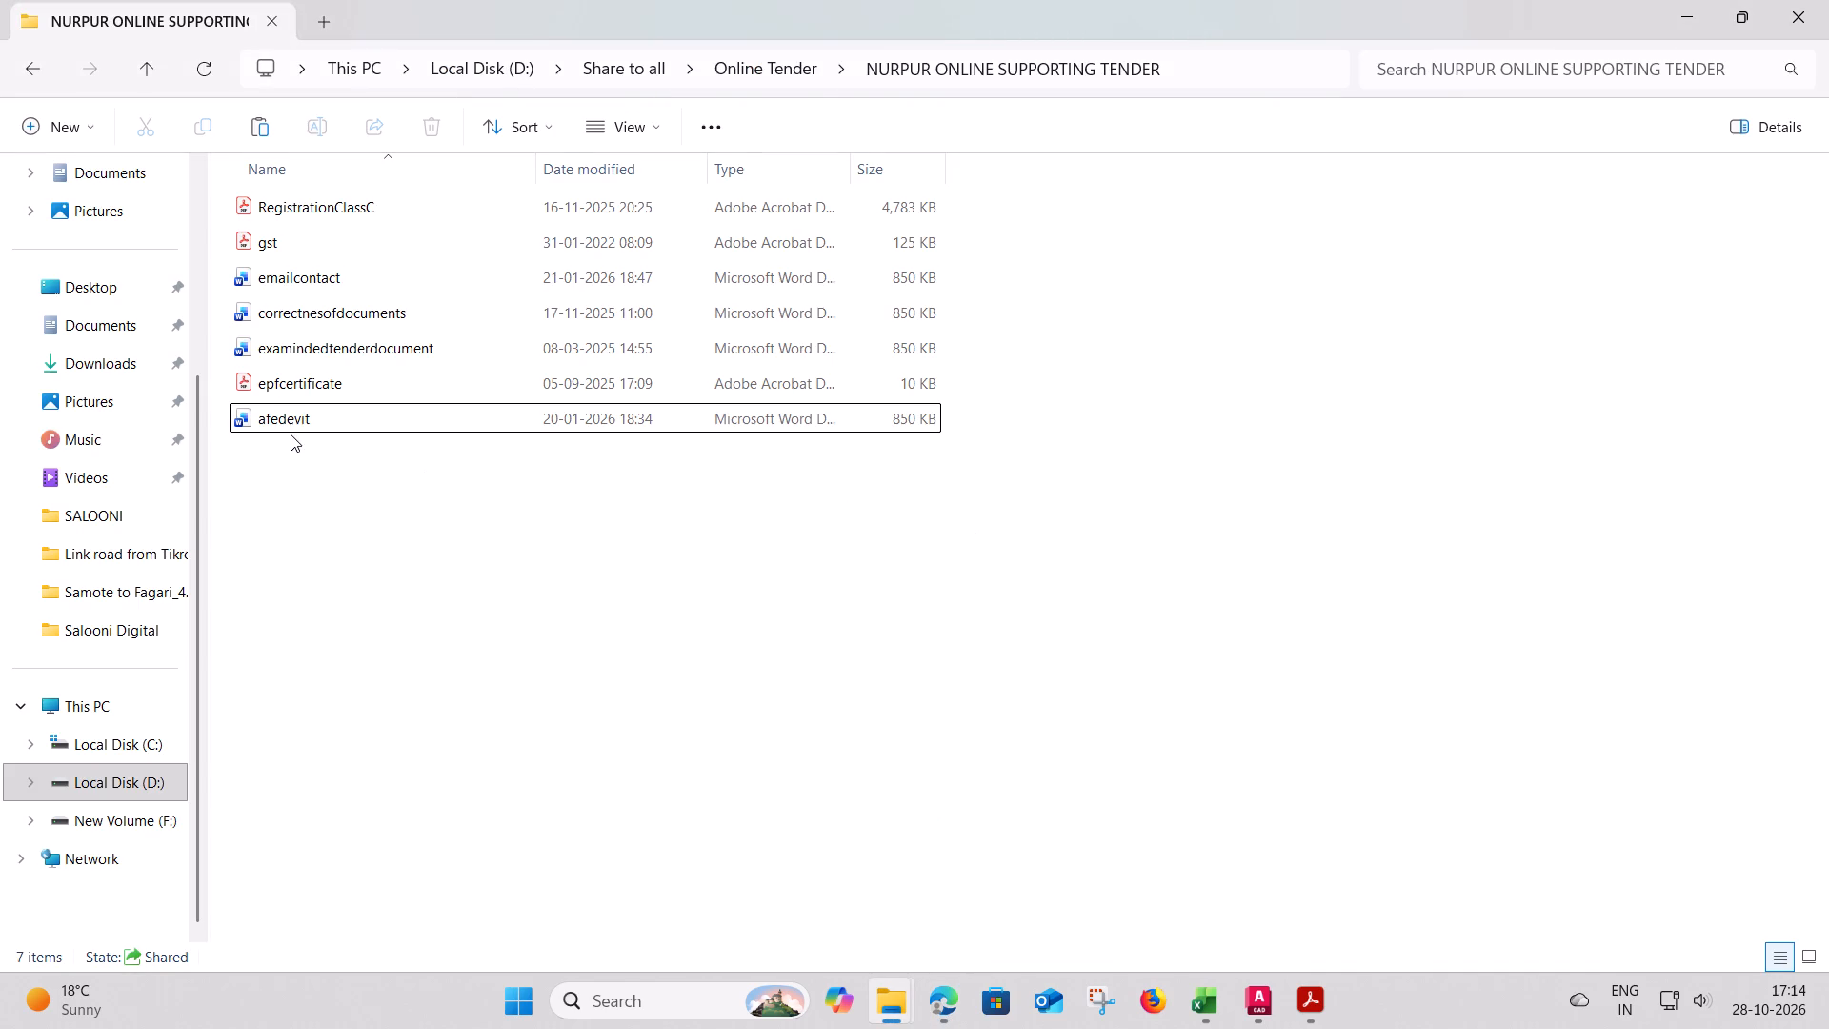
pyautogui.rightClick(307, 426)
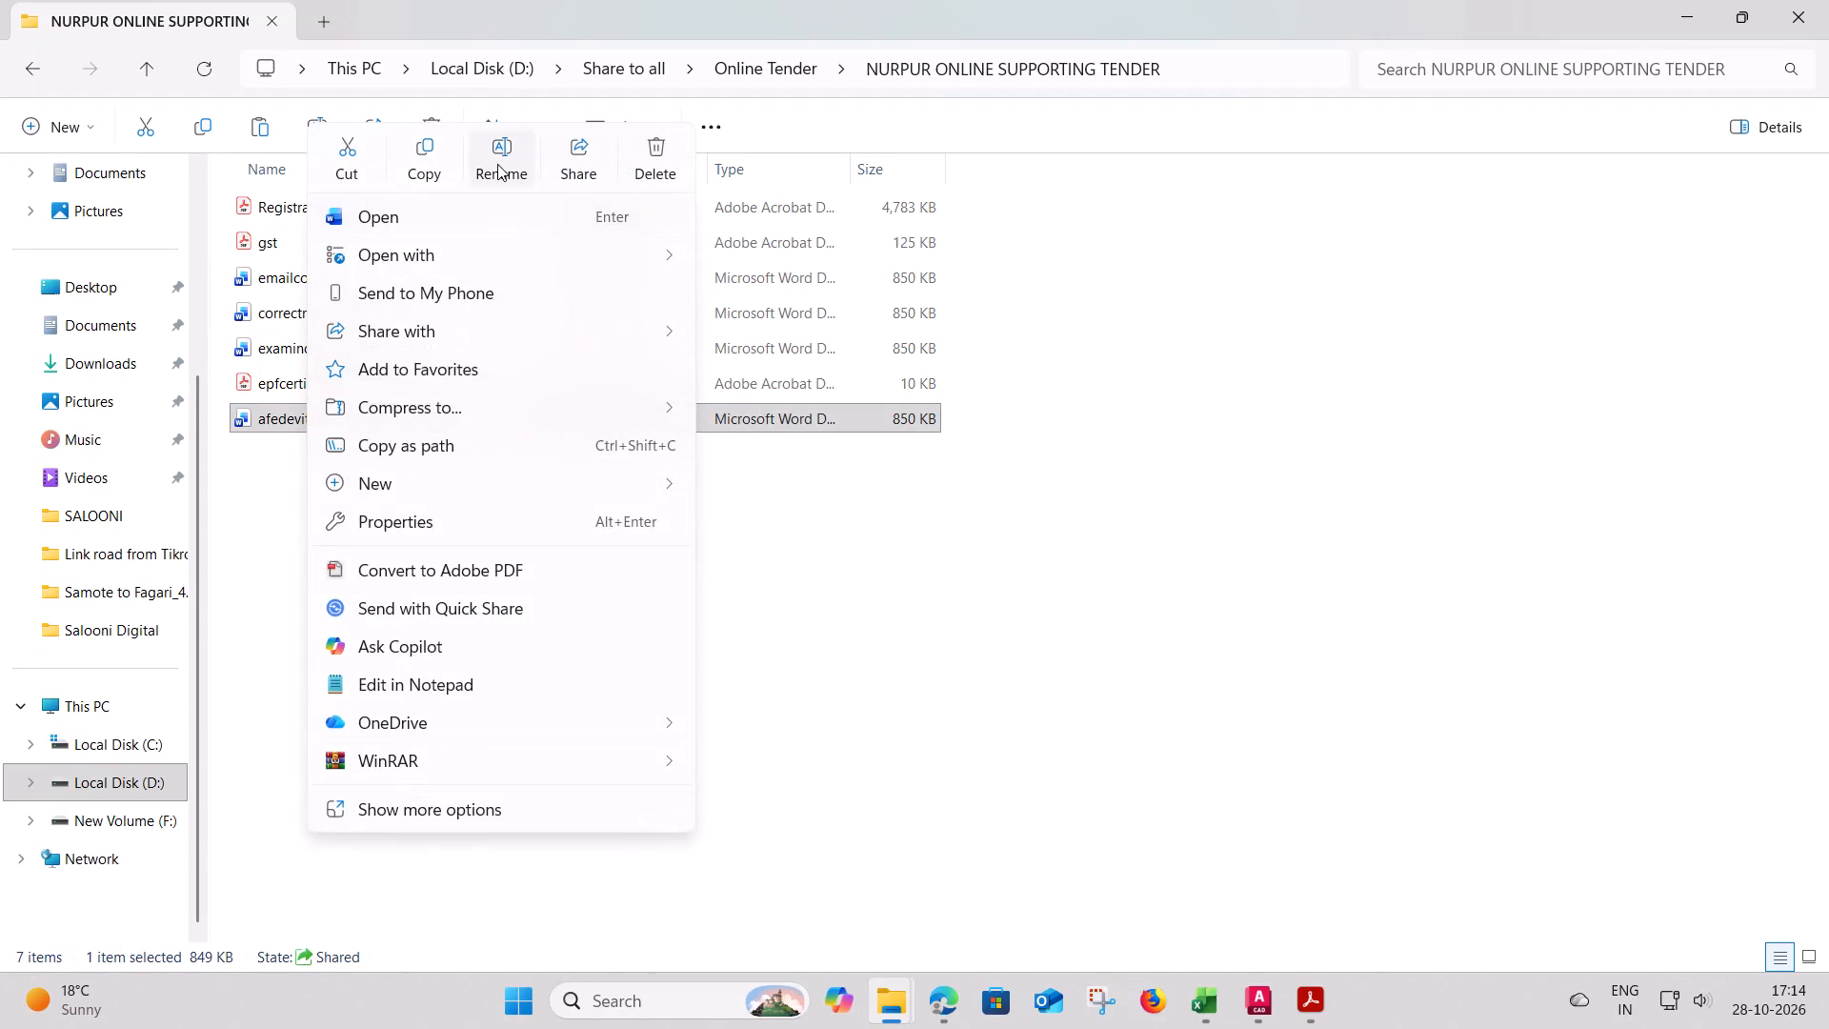
pyautogui.click(497, 164)
pyautogui.write('all')
pyautogui.write('re')
pyautogui.write('qu')
pyautogui.write('es')
pyautogui.write('t')
pyautogui.press('space')
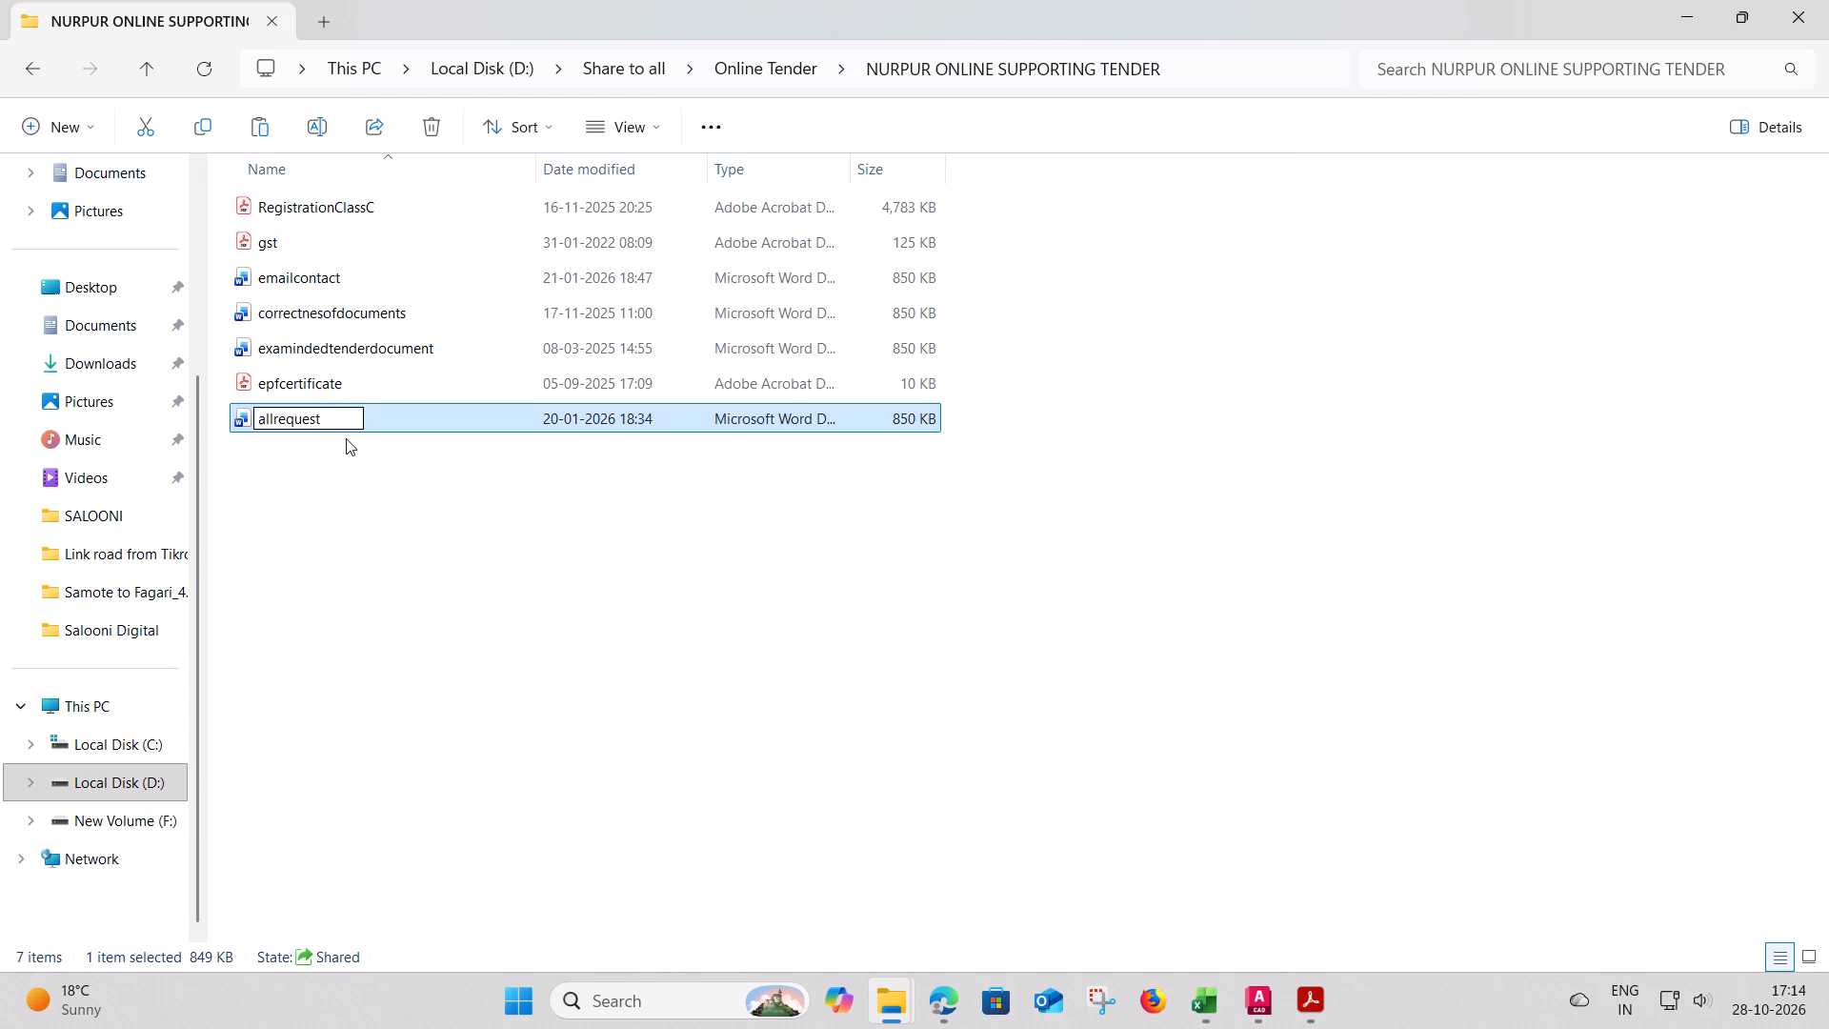
pyautogui.press('BackSpace')
pyautogui.write('documents')
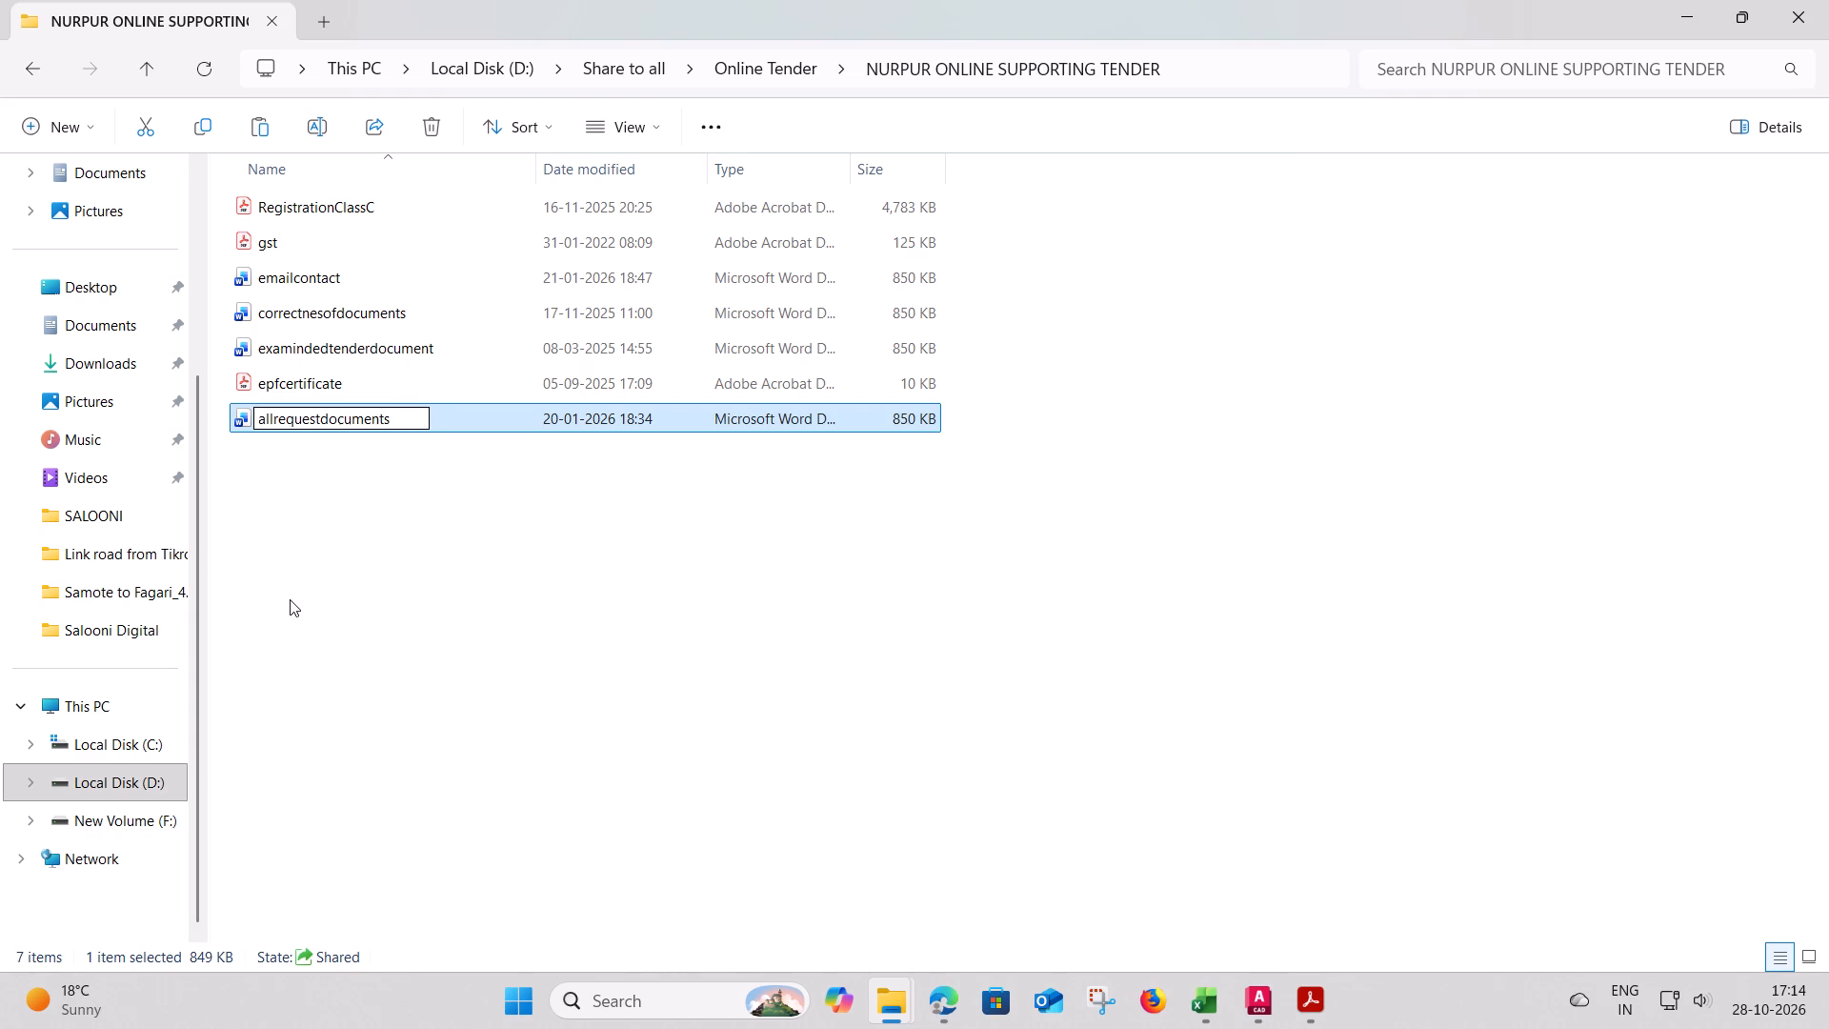
pyautogui.click(290, 599)
# Open allrequestdocuments for editing and replace Kotla Behar with Nurpur in both the division and HP.PWD. lines of the addressee.
pyautogui.doubleClick(321, 426)
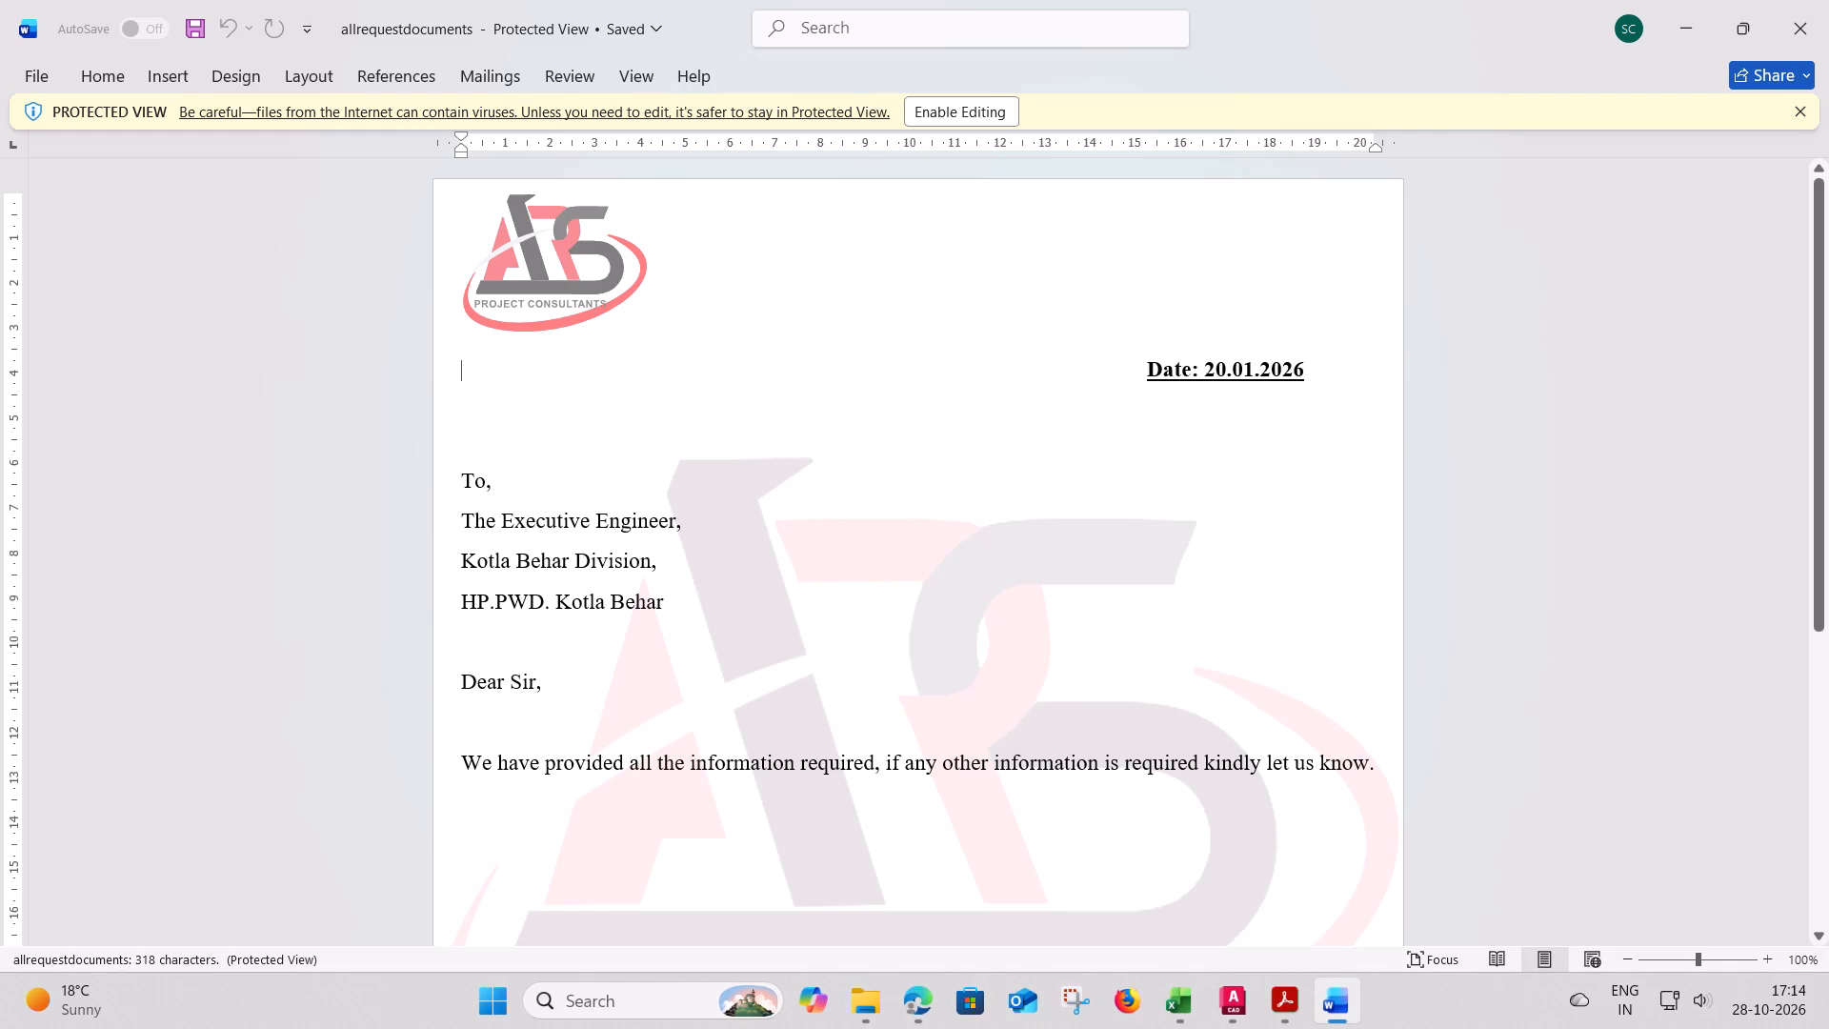
pyautogui.moveTo(568, 556); pyautogui.dragTo(469, 559)
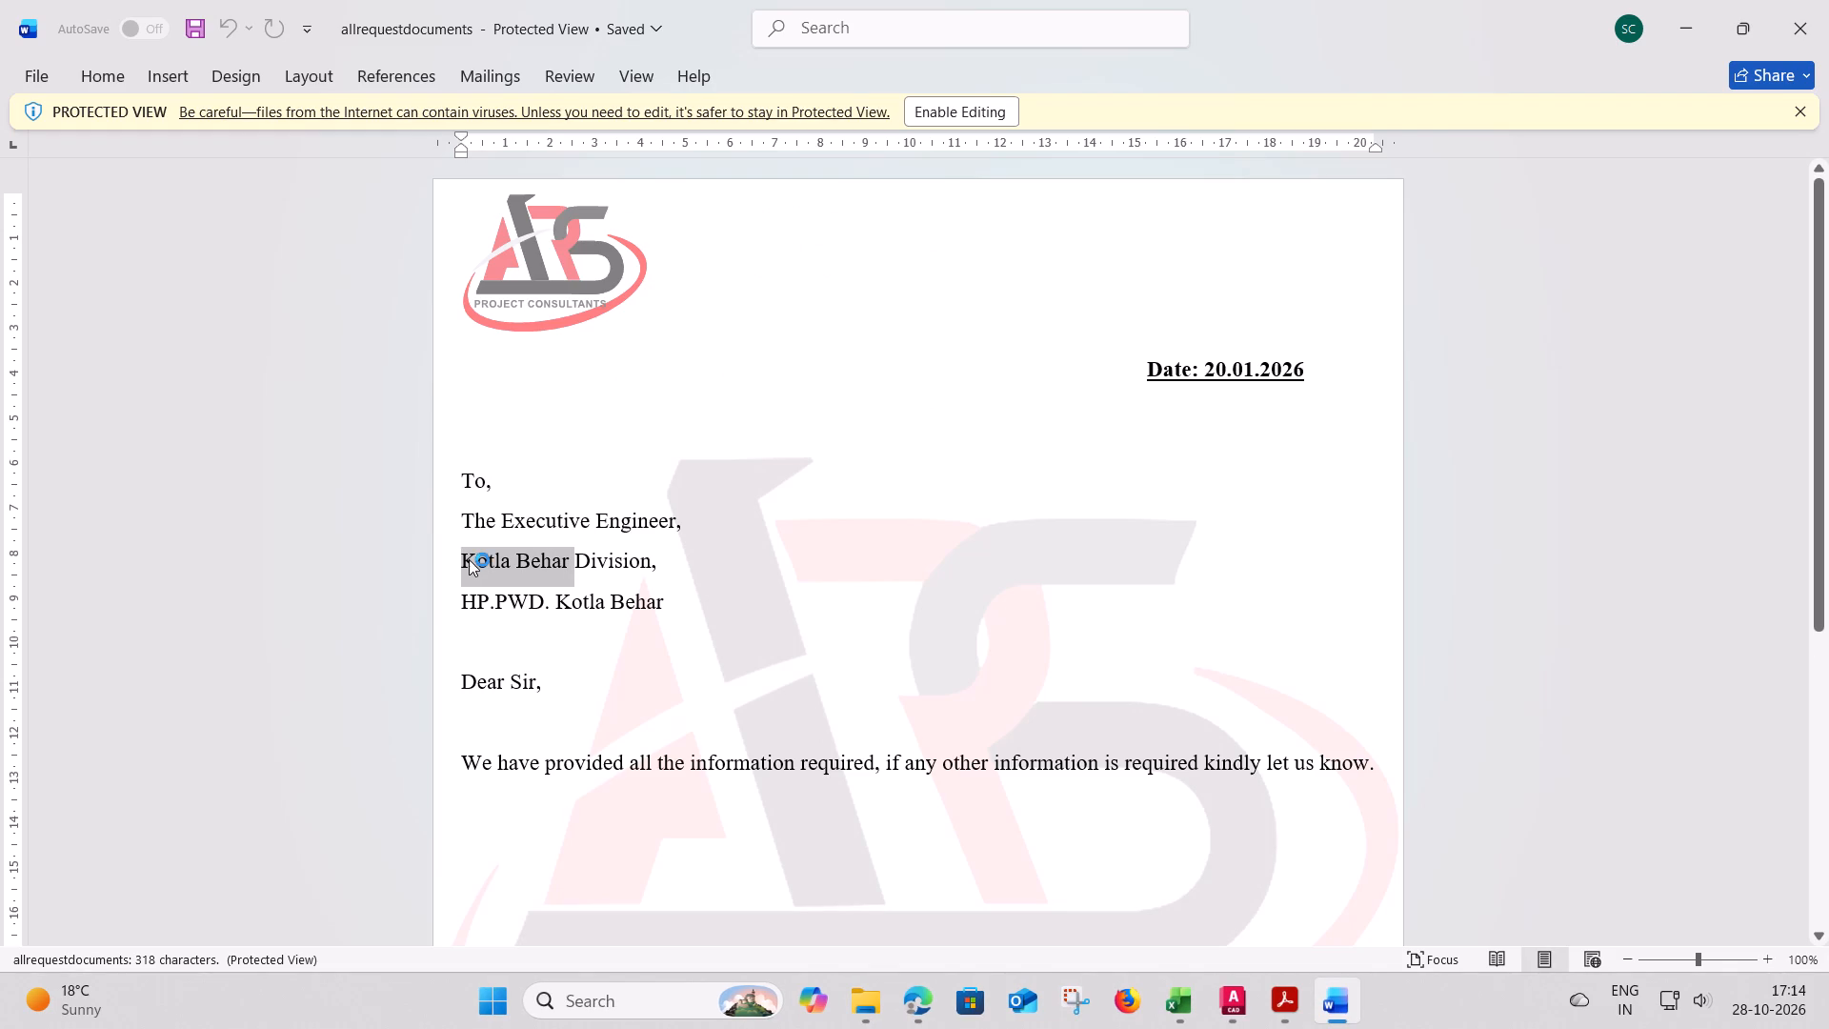
pyautogui.write('Nur')
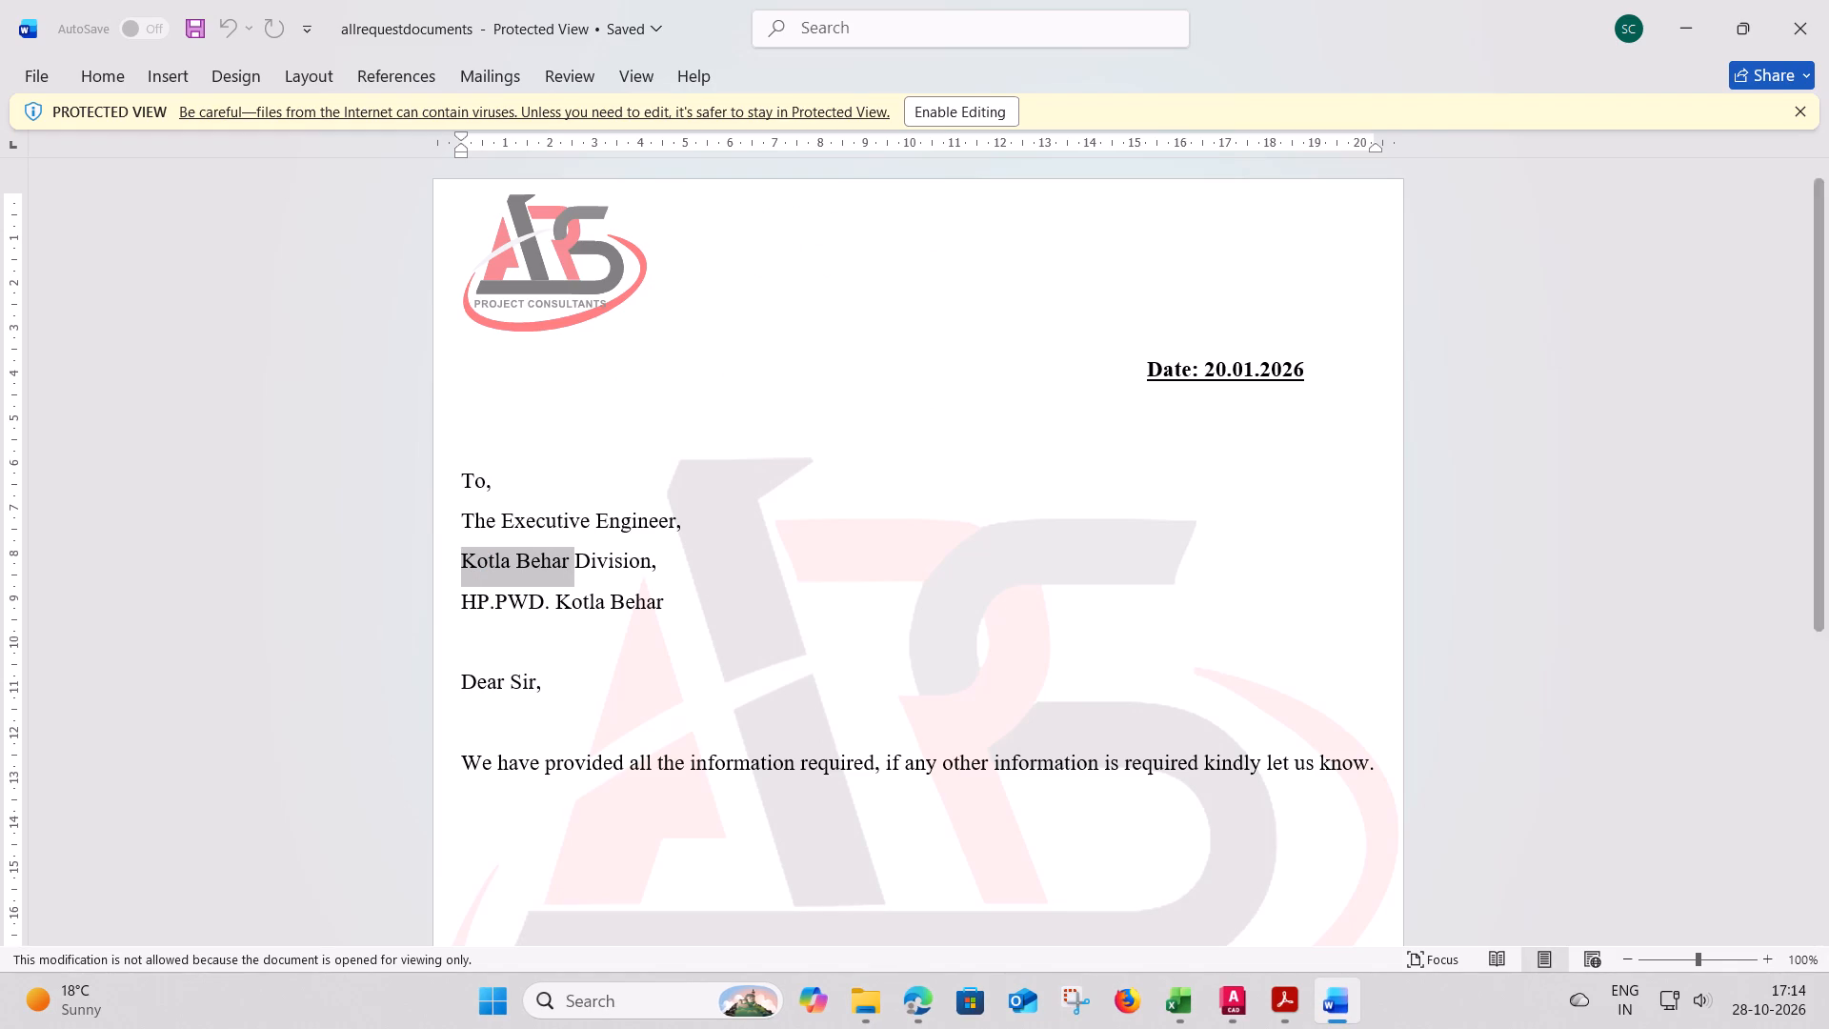
pyautogui.click(939, 114)
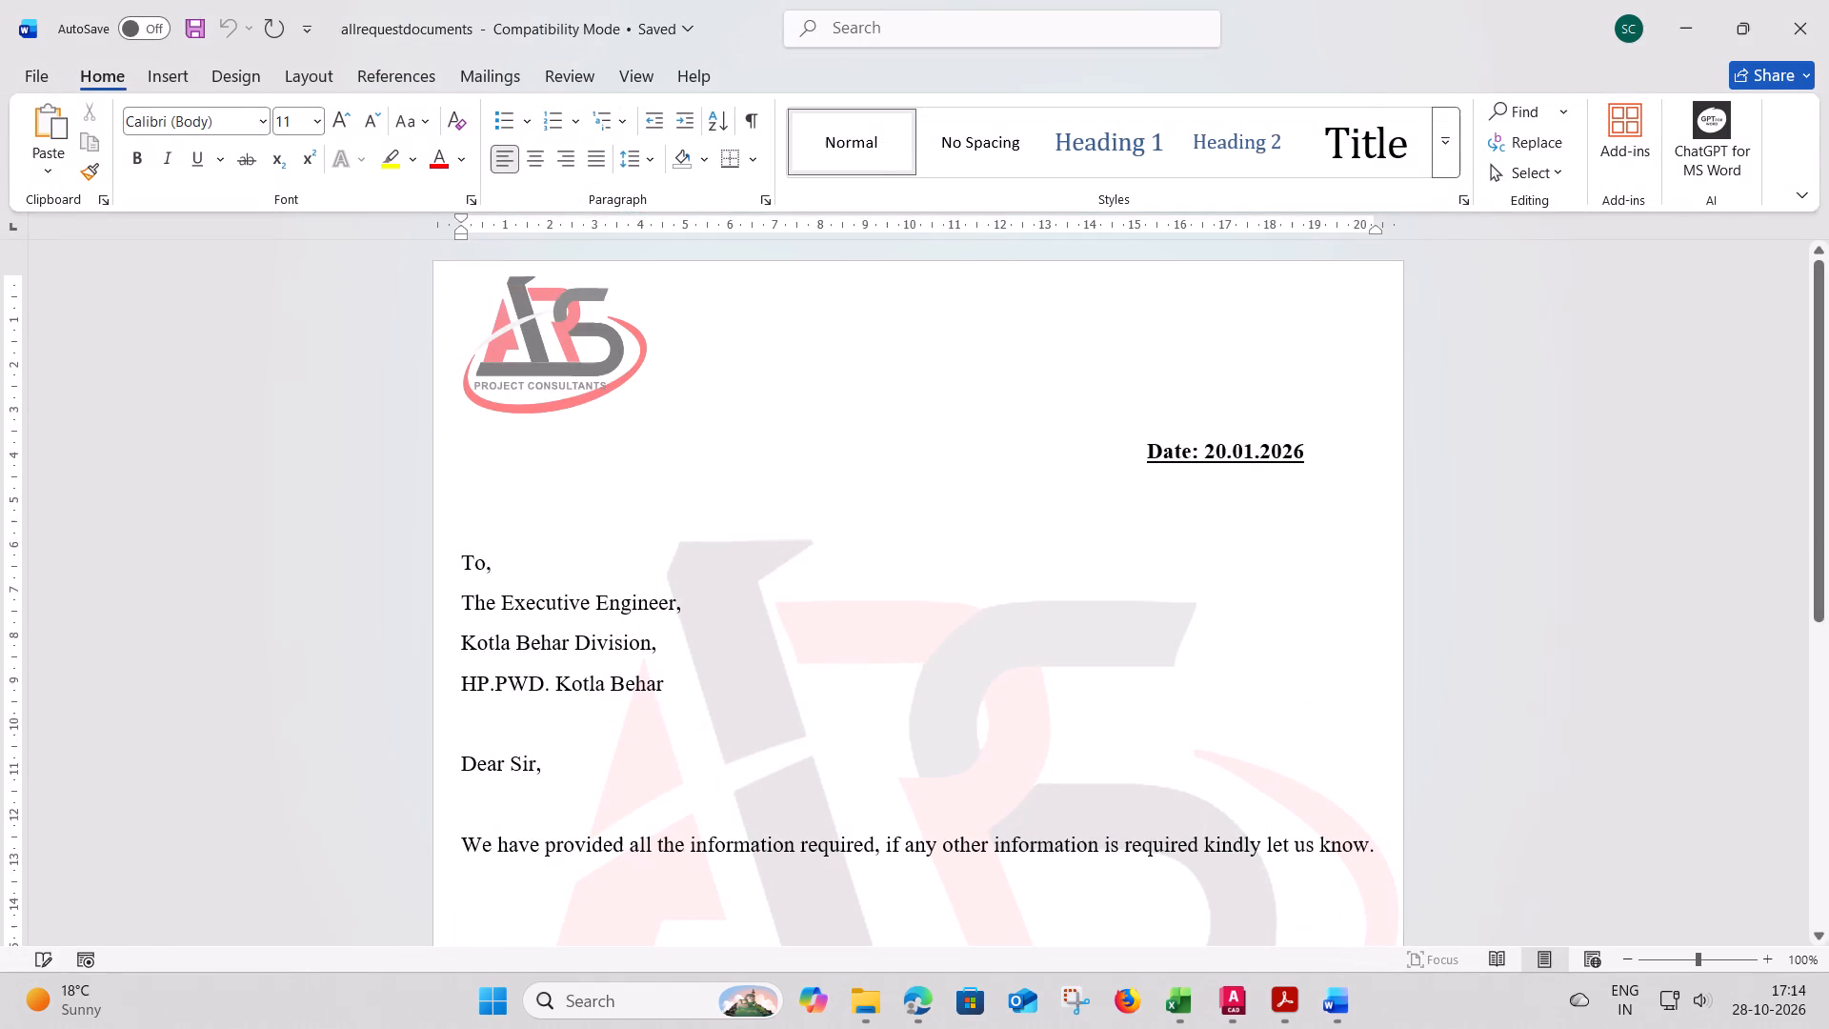
pyautogui.moveTo(568, 637); pyautogui.dragTo(463, 636)
pyautogui.write('Nu')
pyautogui.write('rpur')
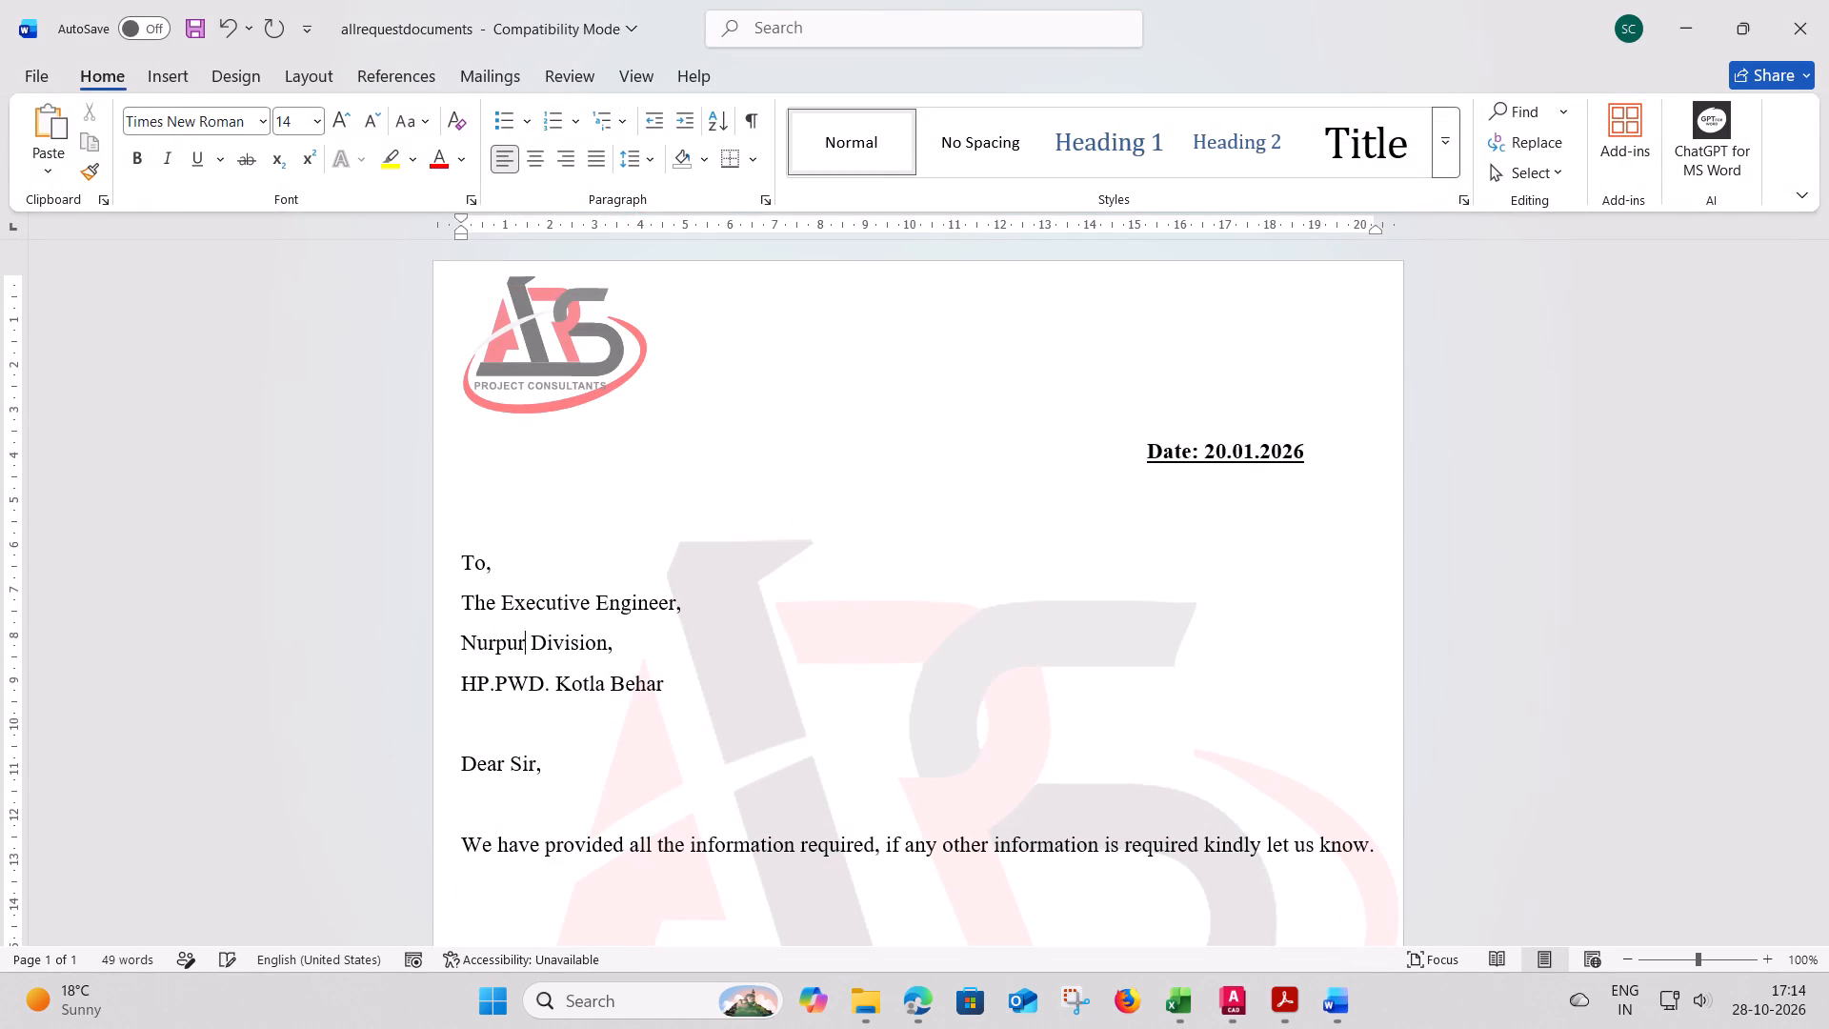
pyautogui.moveTo(666, 689); pyautogui.dragTo(644, 695)
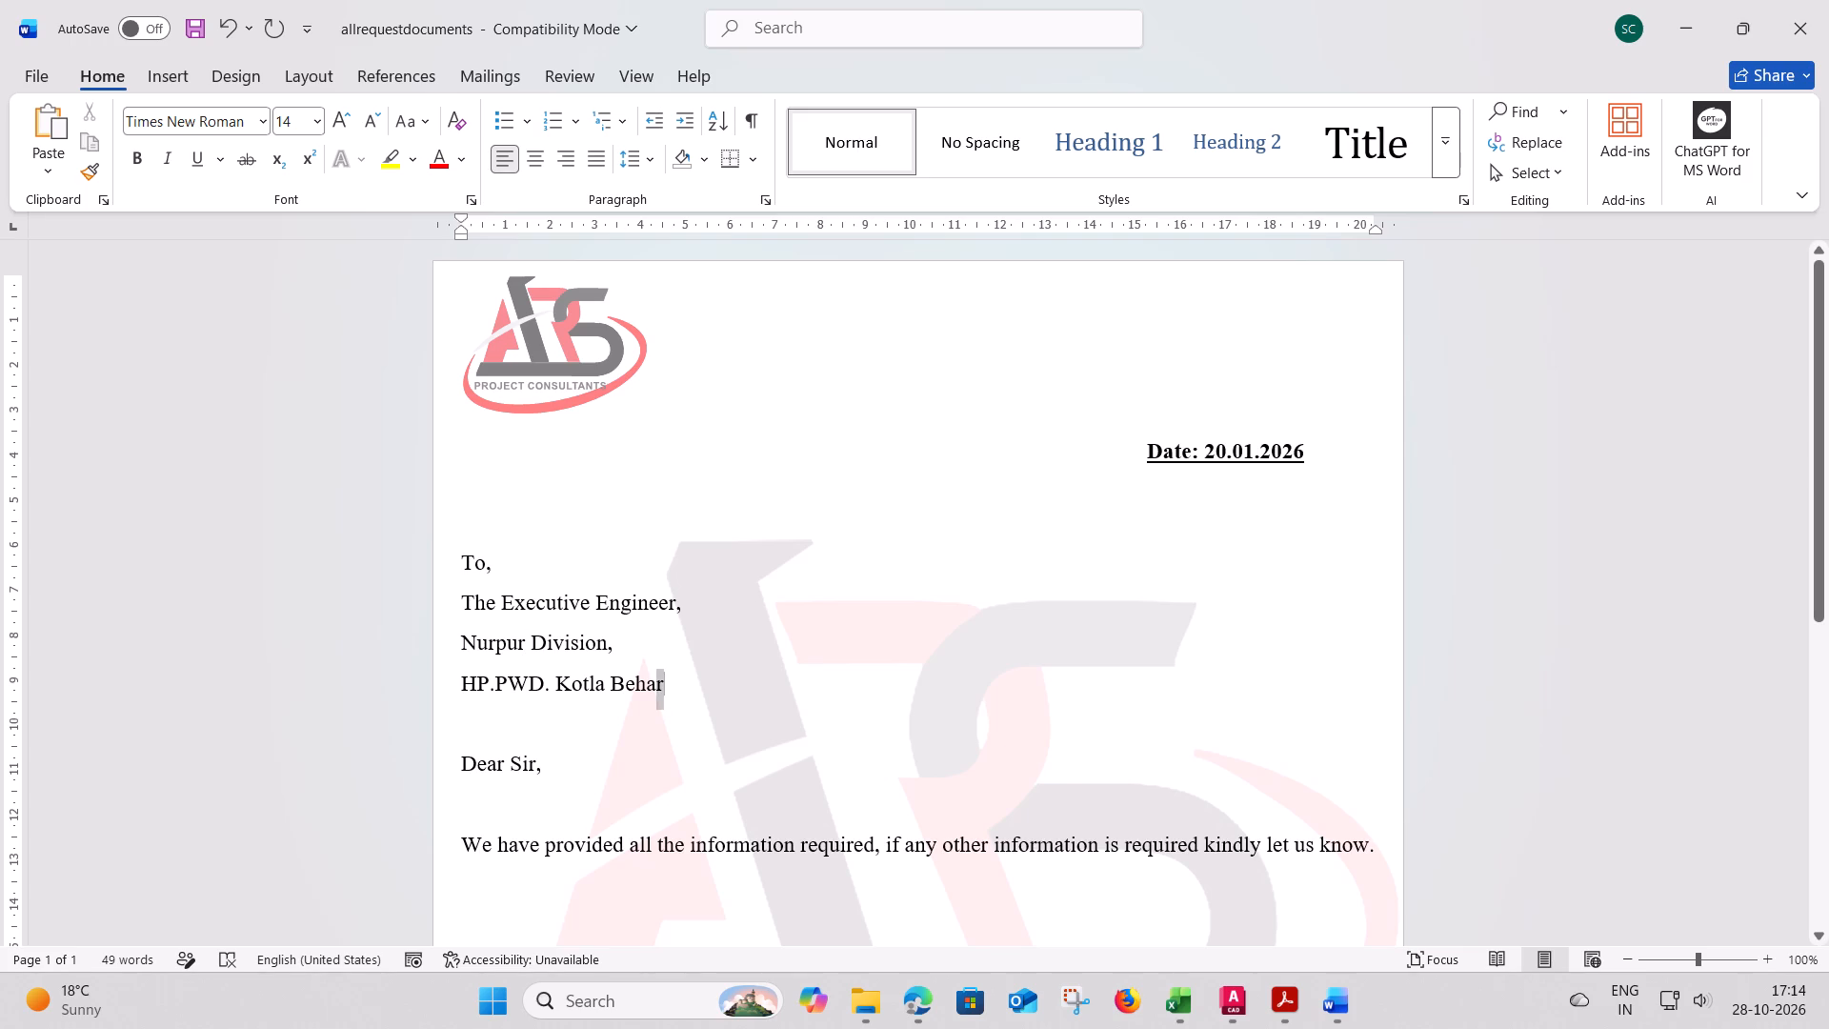
pyautogui.moveTo(644, 695); pyautogui.dragTo(565, 685)
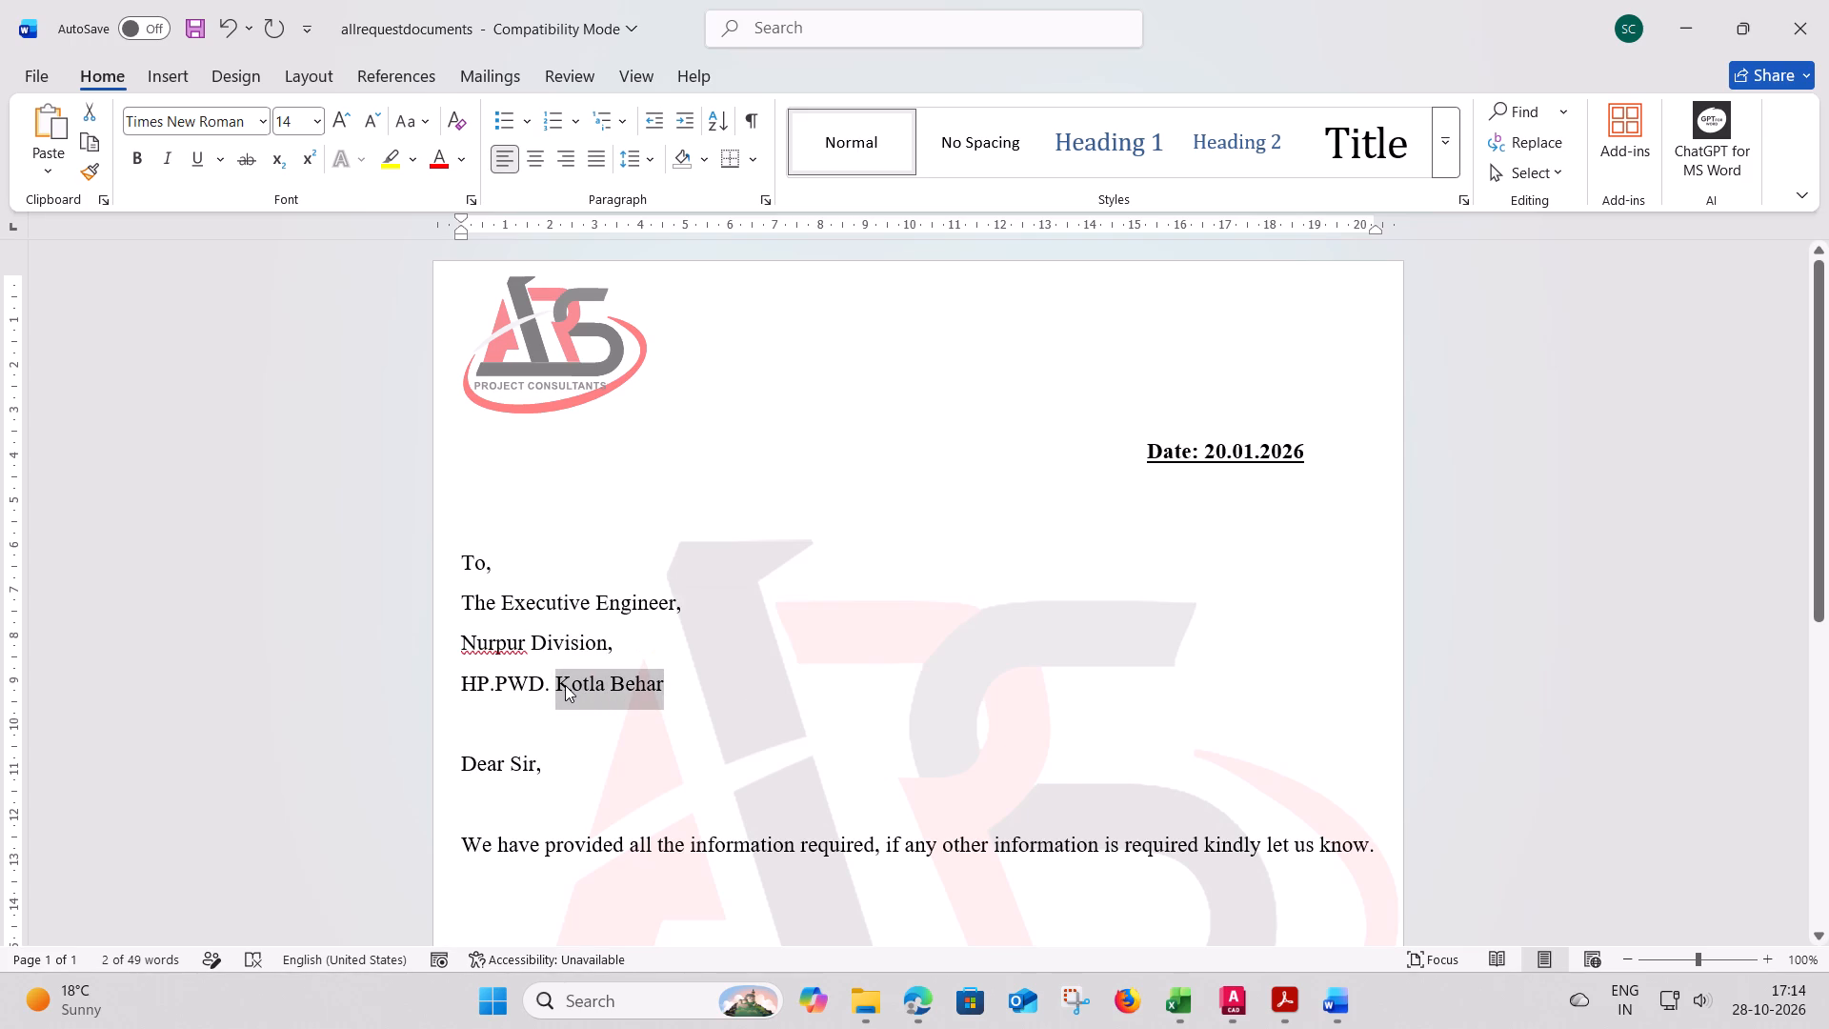
pyautogui.write('Nurpur')
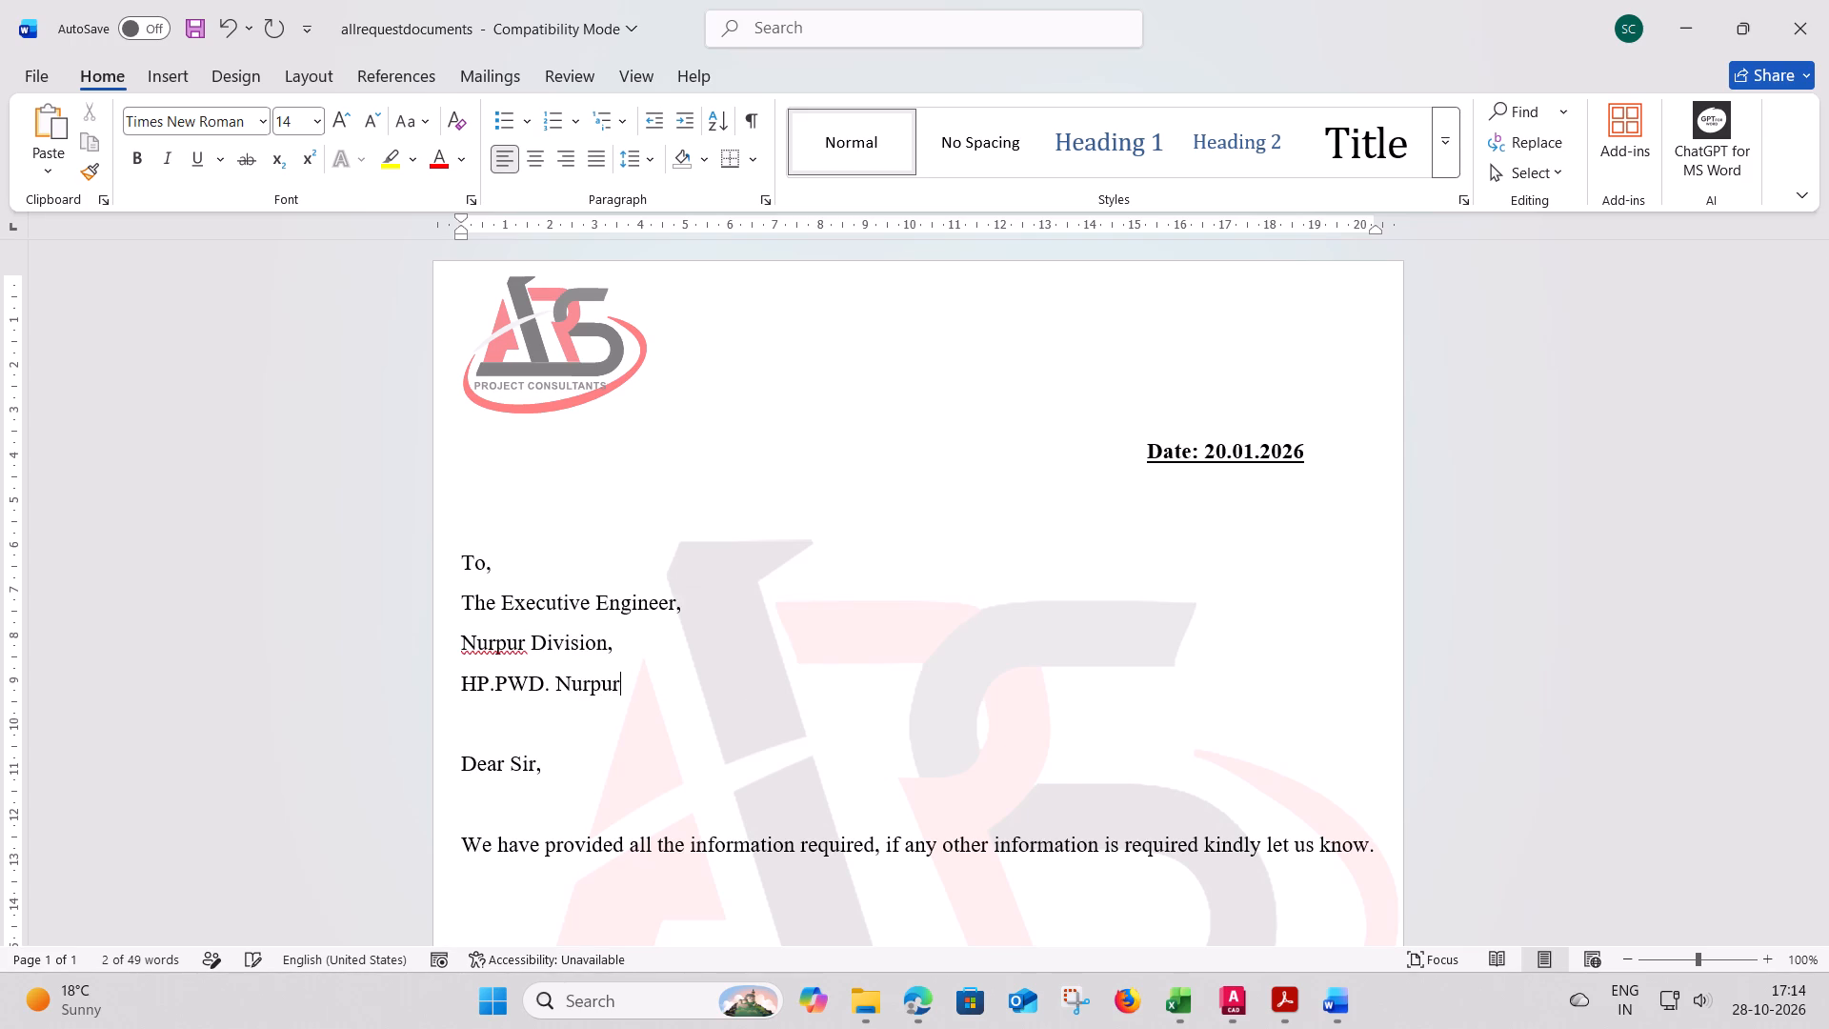
pyautogui.click(728, 770)
# Delete the last line of the signature block in allrequestdocuments, below the HP postal code line.
pyautogui.scroll(-3, 728, 770)
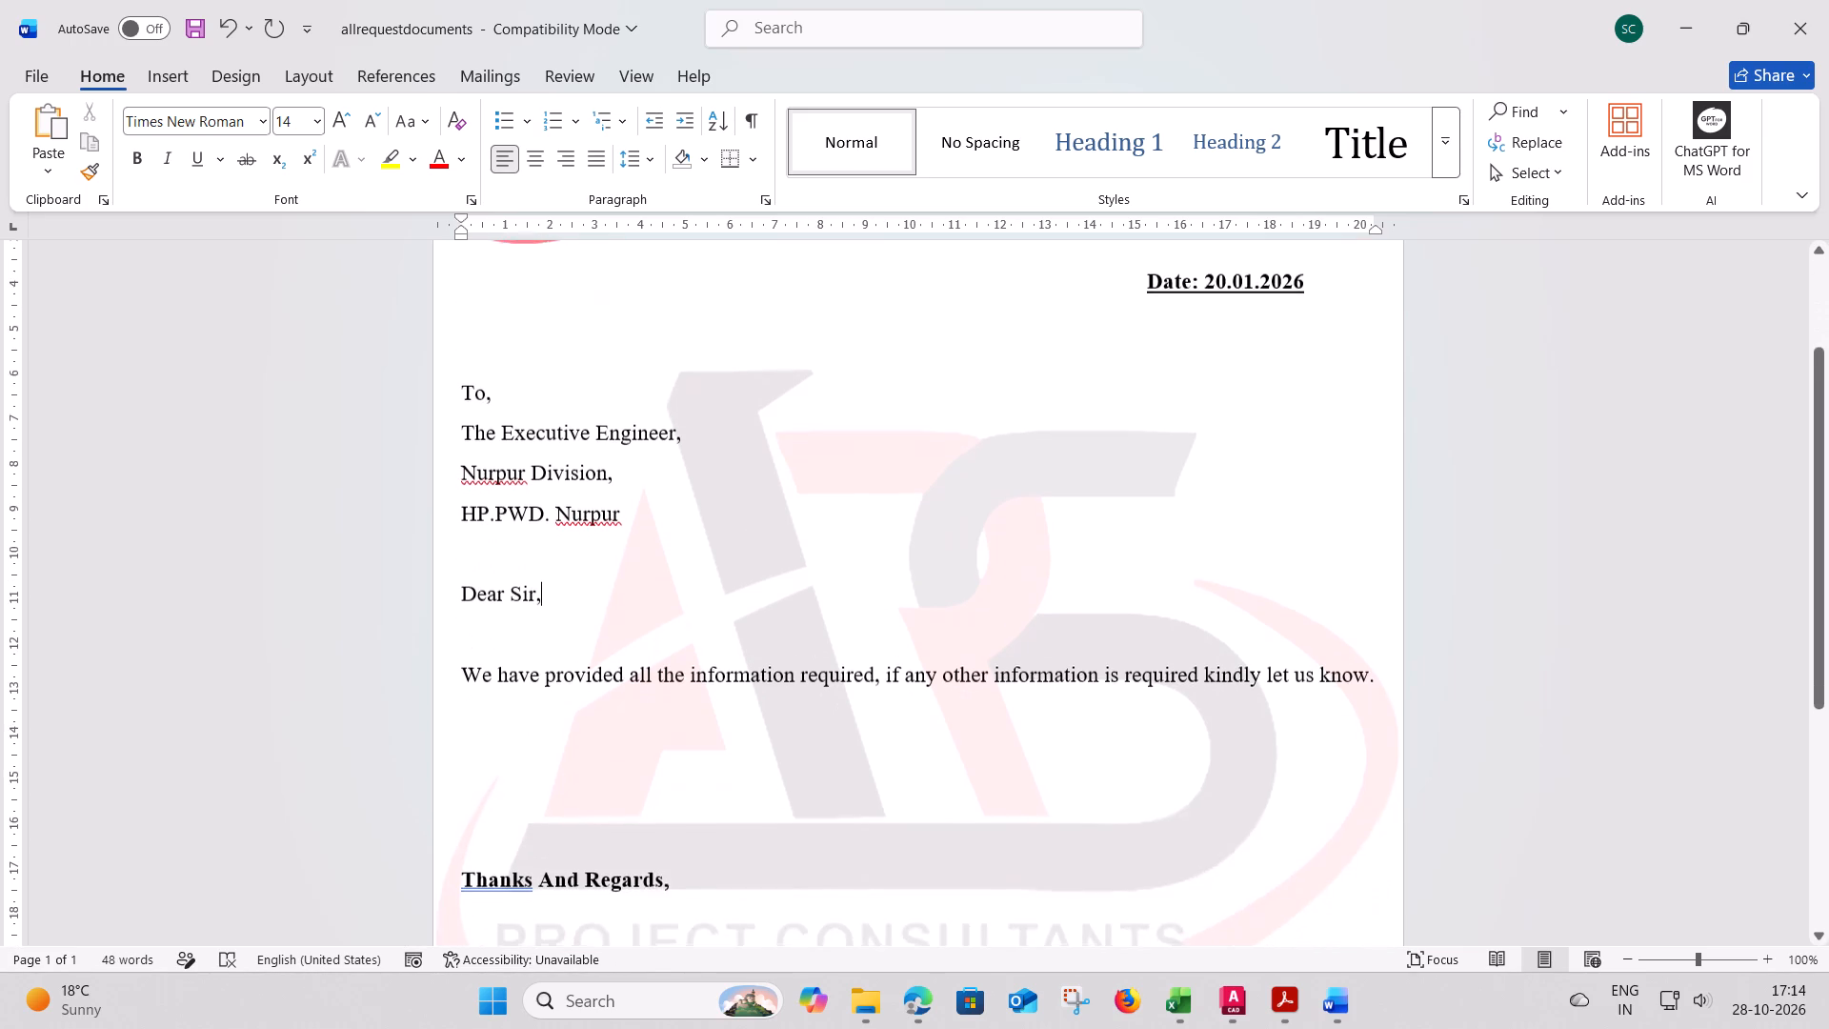
pyautogui.scroll(-7, 728, 770)
pyautogui.moveTo(643, 747); pyautogui.dragTo(454, 735)
pyautogui.press('Delete')
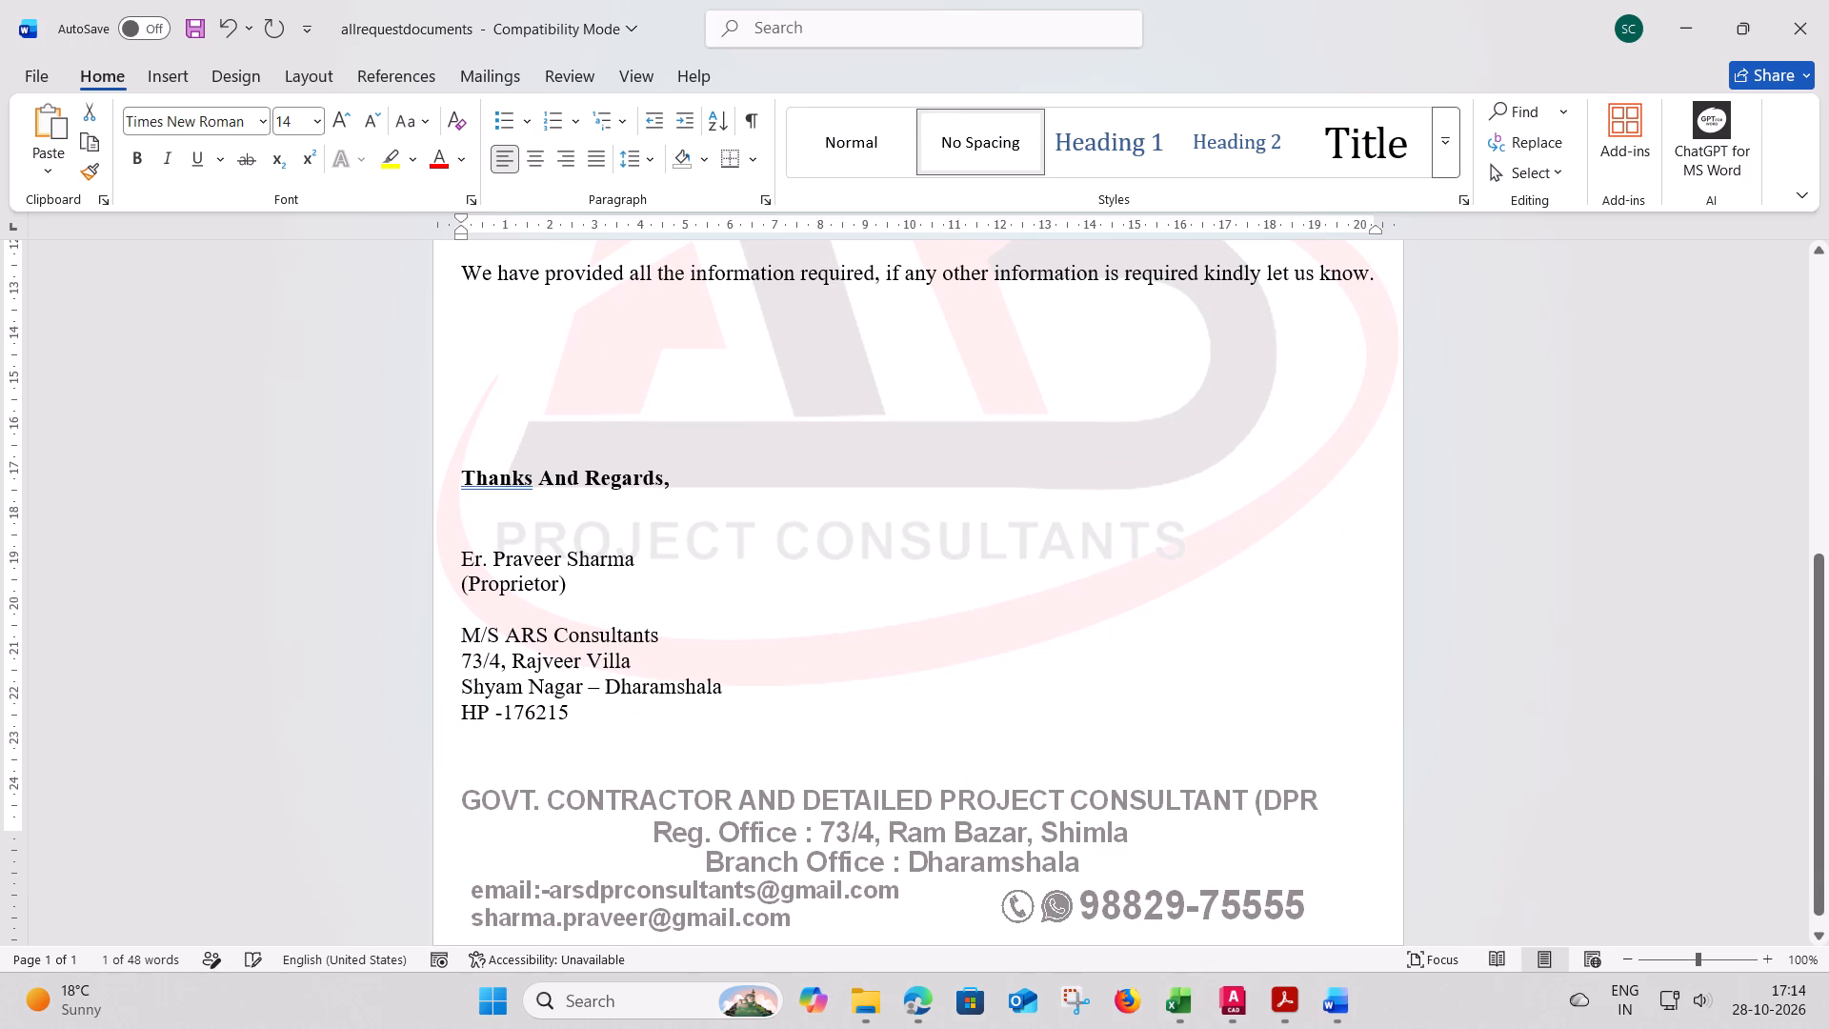
# Set the date of the allrequestdocuments letter to 28.10.2026.
pyautogui.scroll(10, 851, 757)
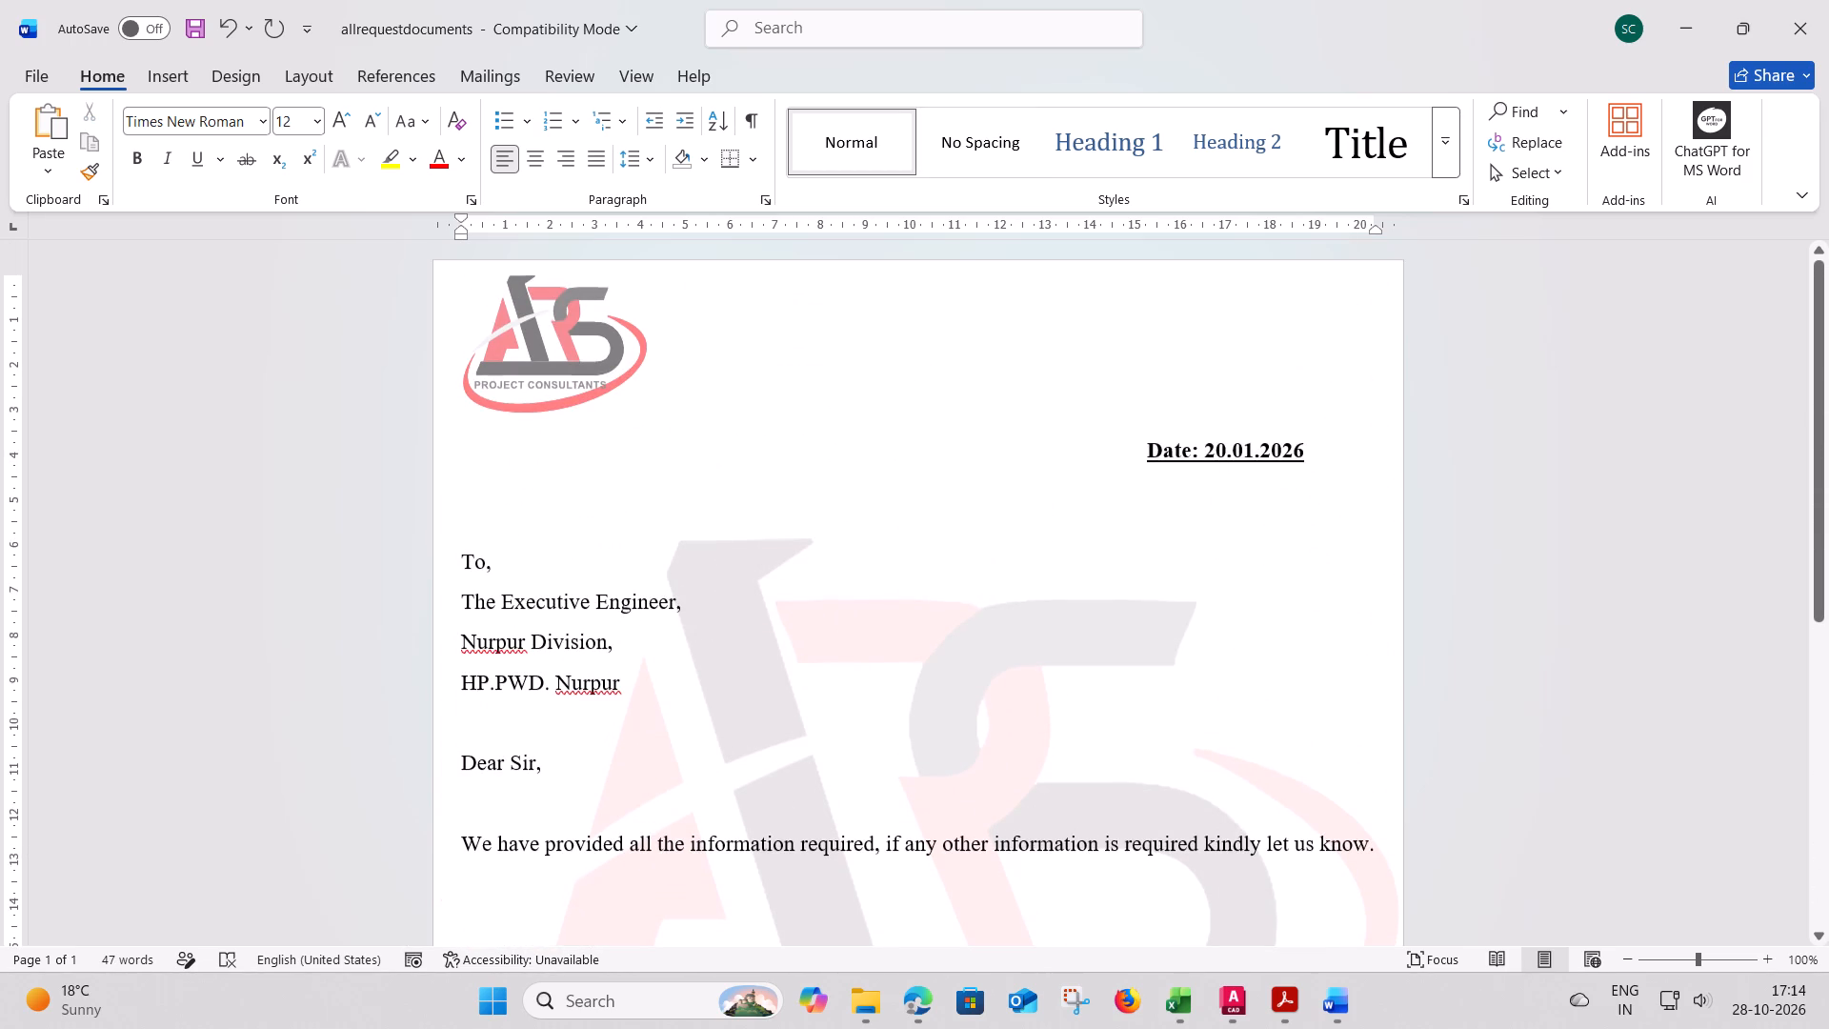
pyautogui.moveTo(1253, 447); pyautogui.dragTo(1235, 449)
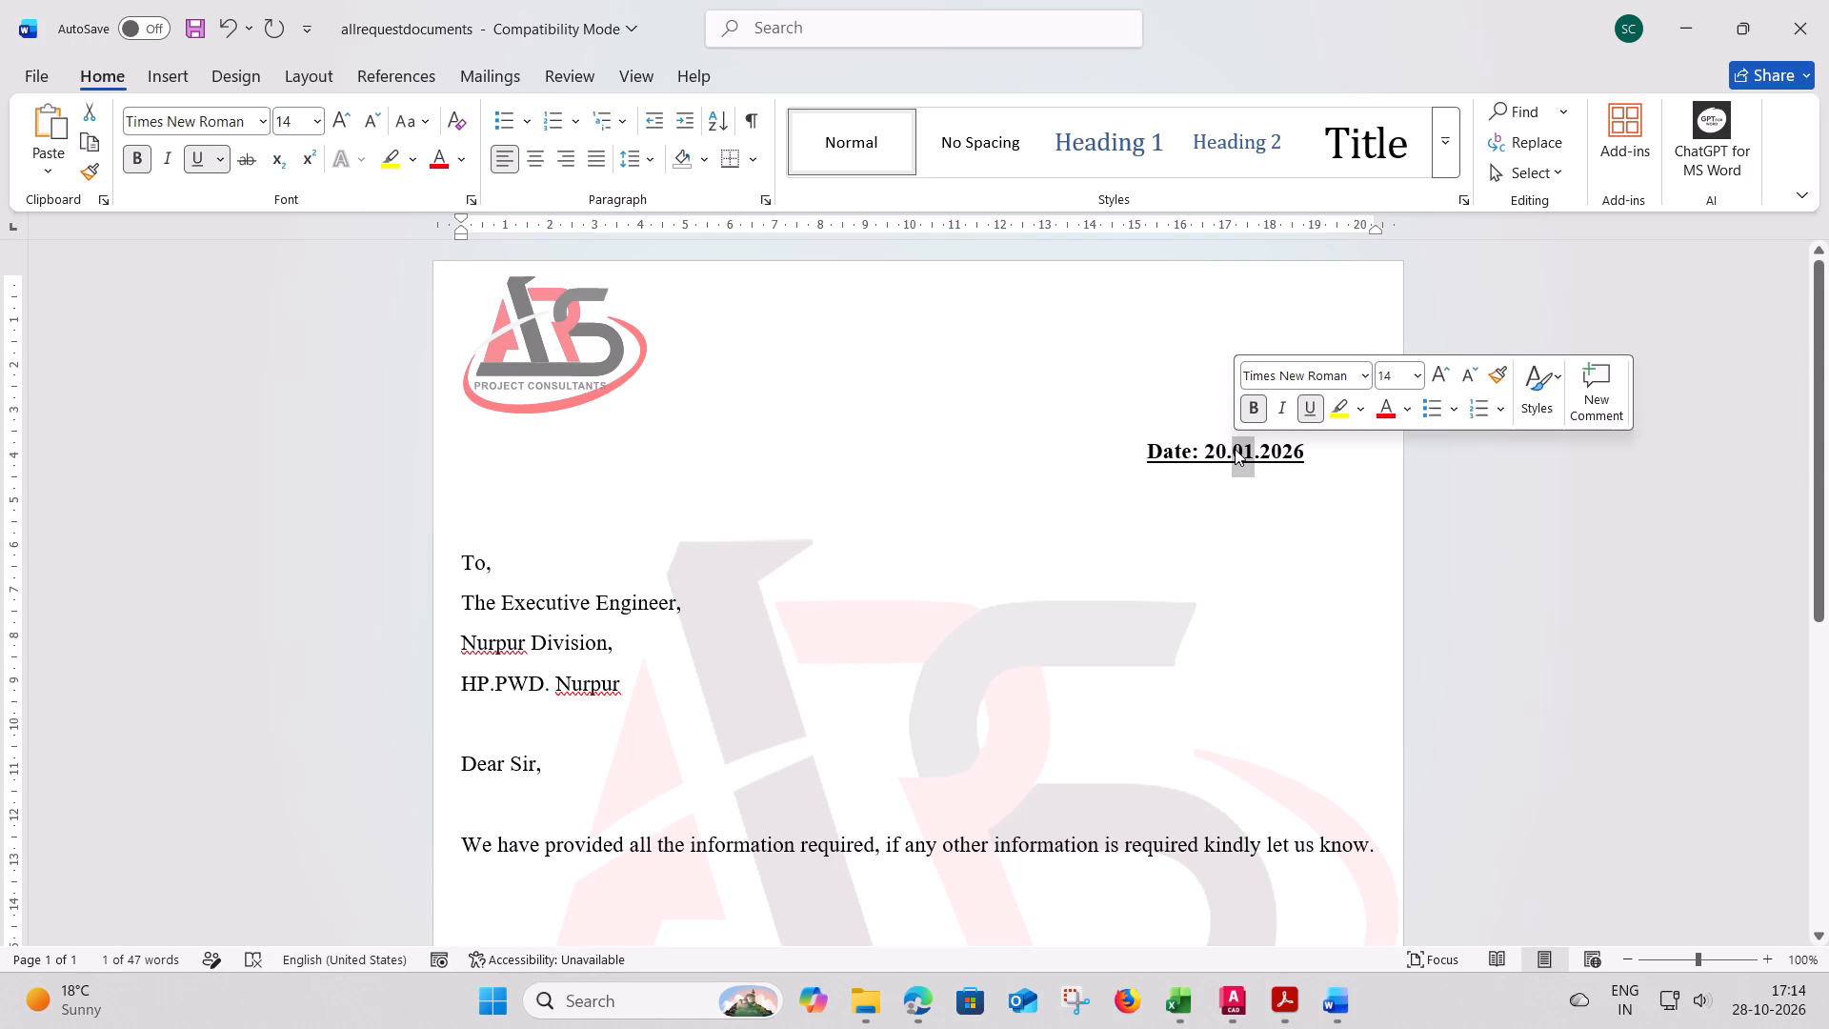
pyautogui.write('10')
pyautogui.click(1223, 453)
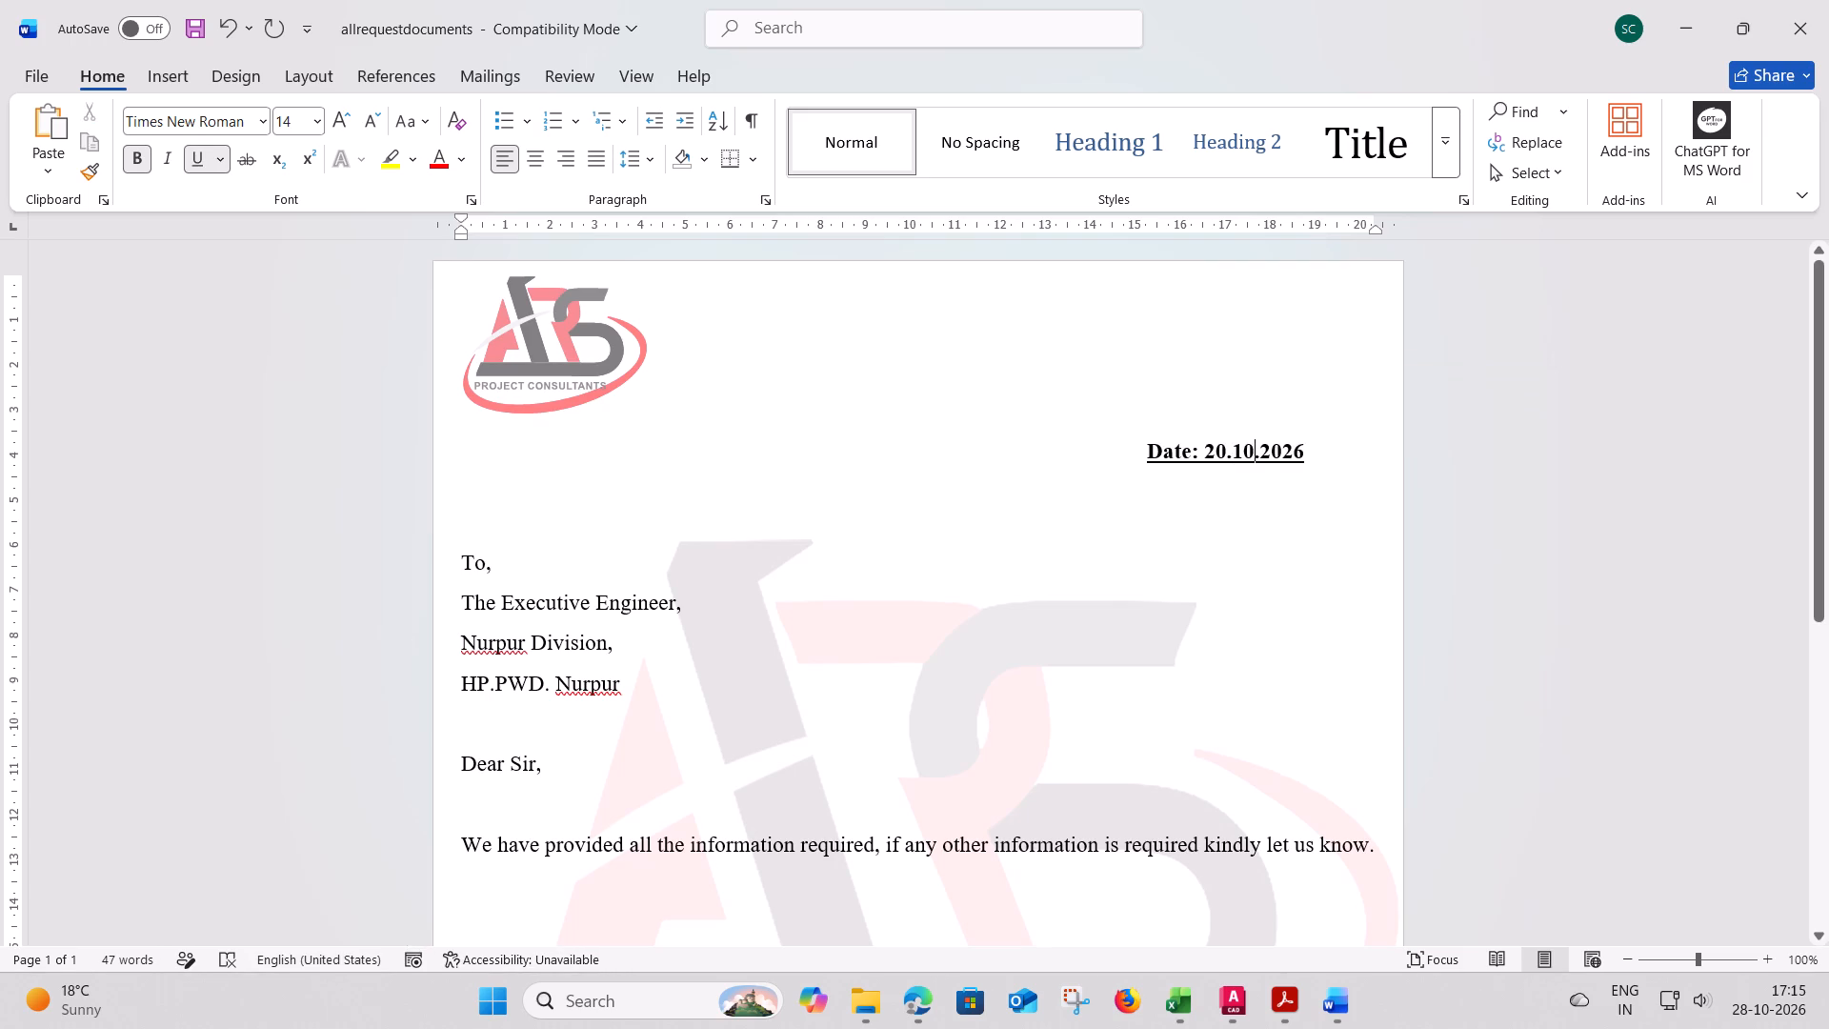
pyautogui.press('8')
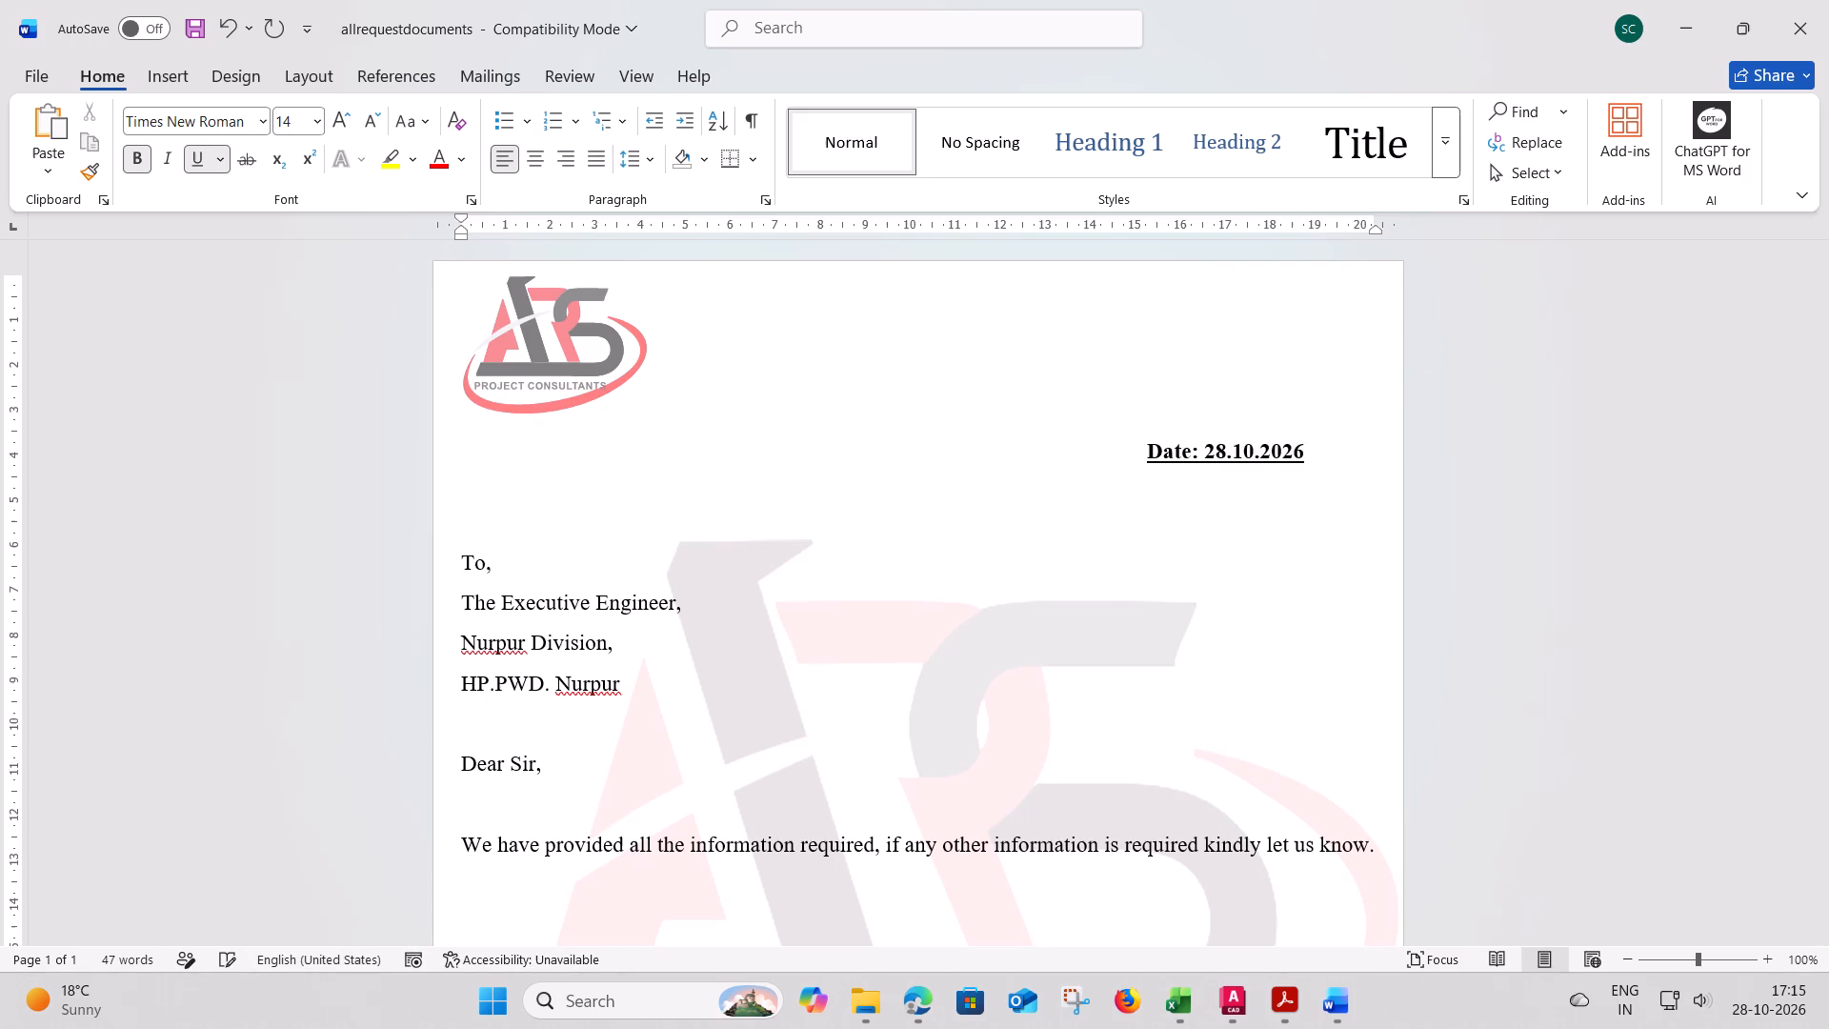
pyautogui.click(1118, 548)
# Look over the finished allrequestdocuments letter, save it, and close it.
pyautogui.scroll(2, 806, 669)
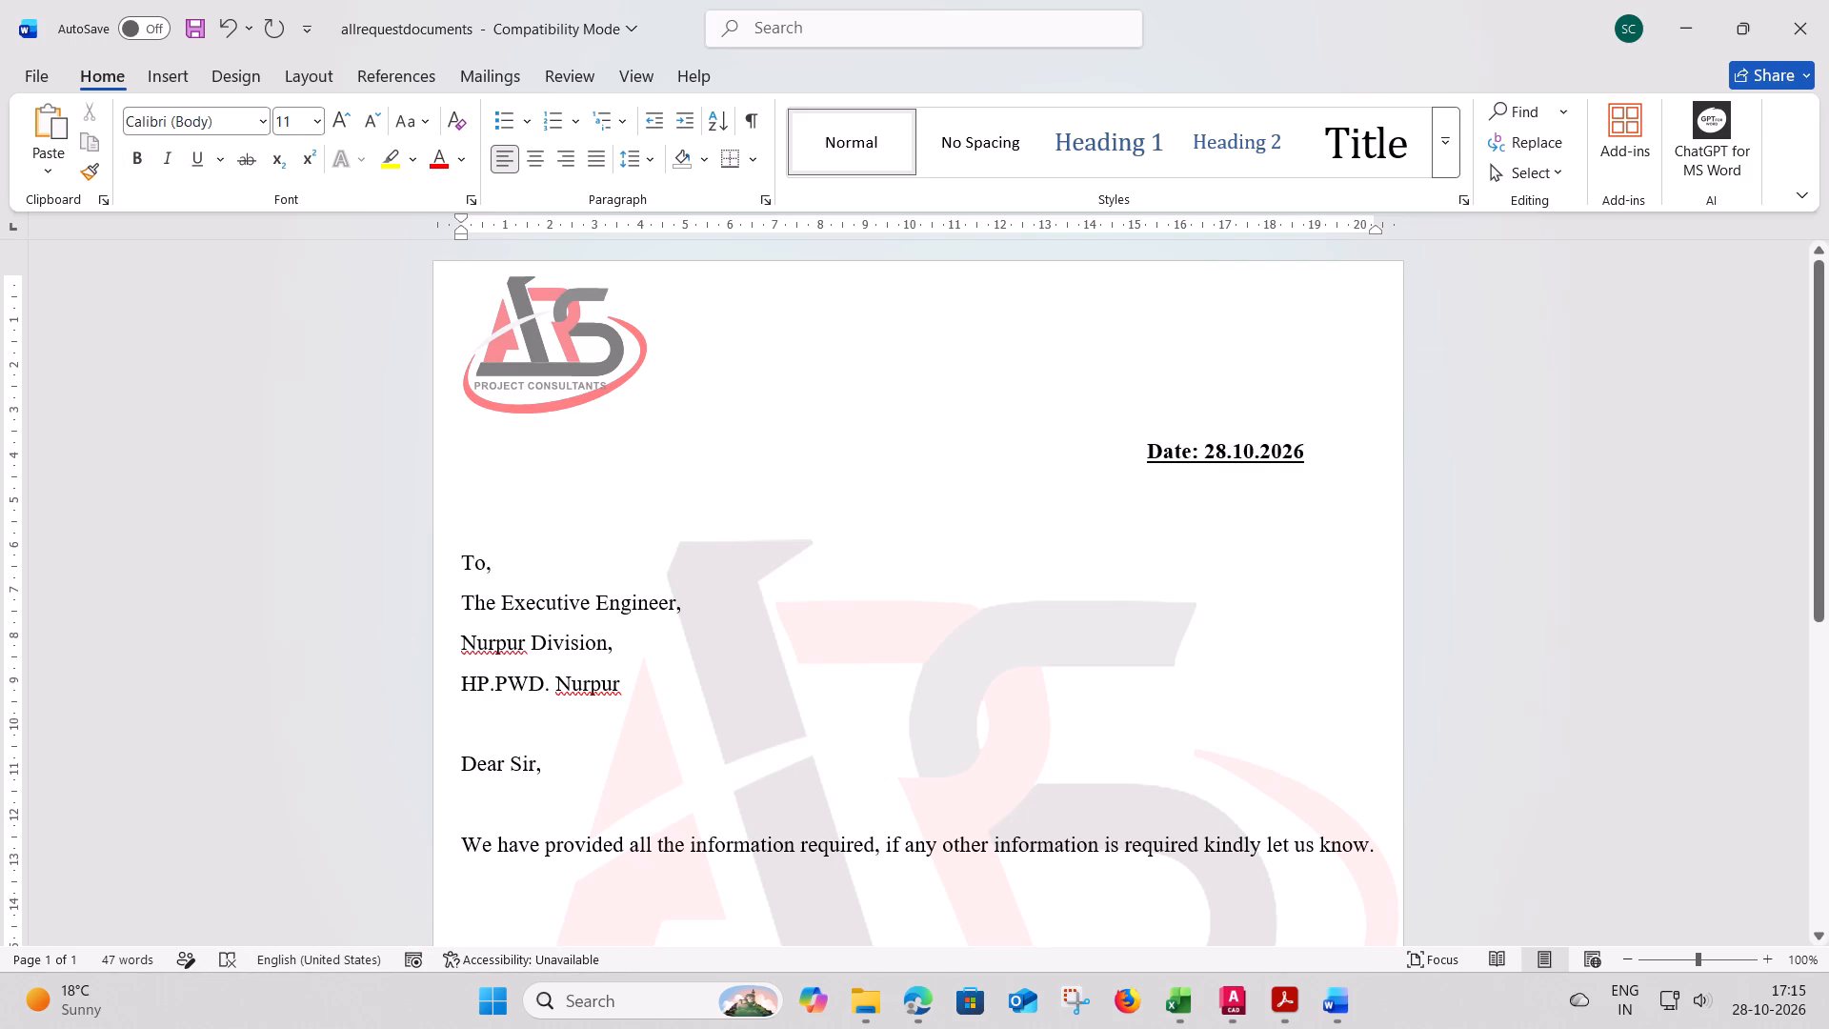
pyautogui.scroll(2, 806, 669)
pyautogui.scroll(-9, 806, 669)
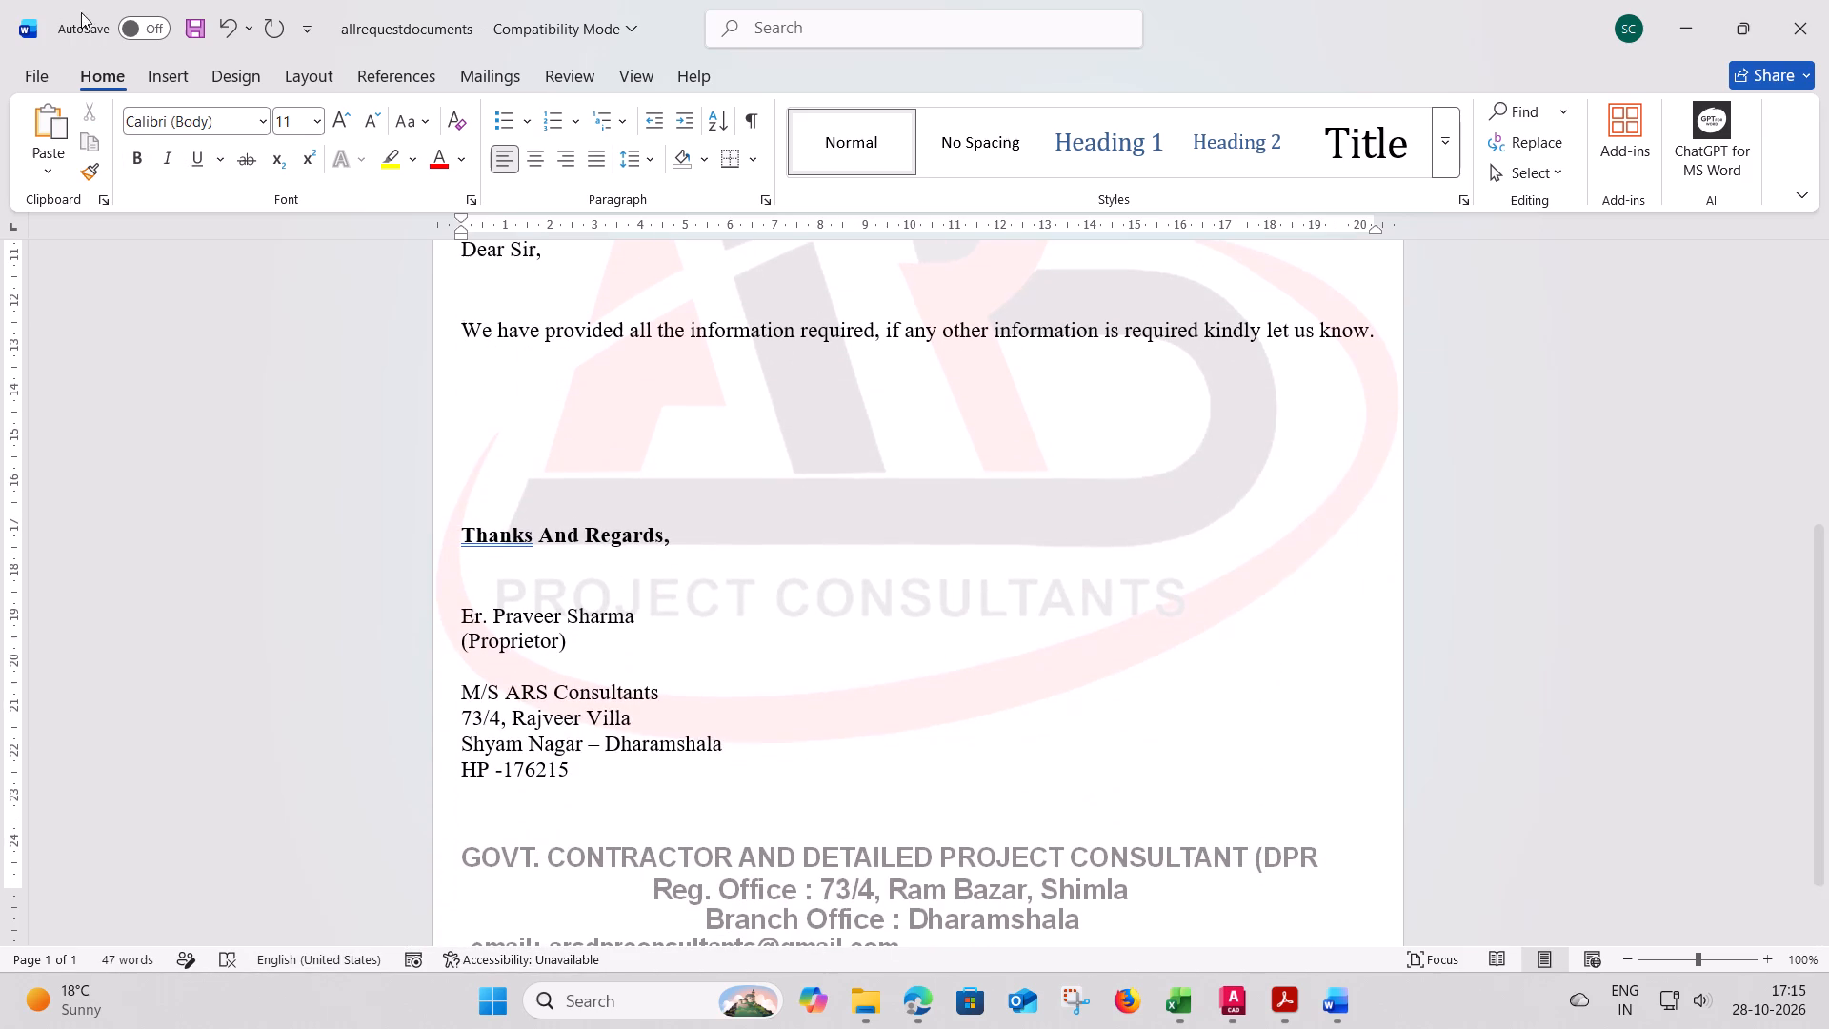
pyautogui.click(194, 30)
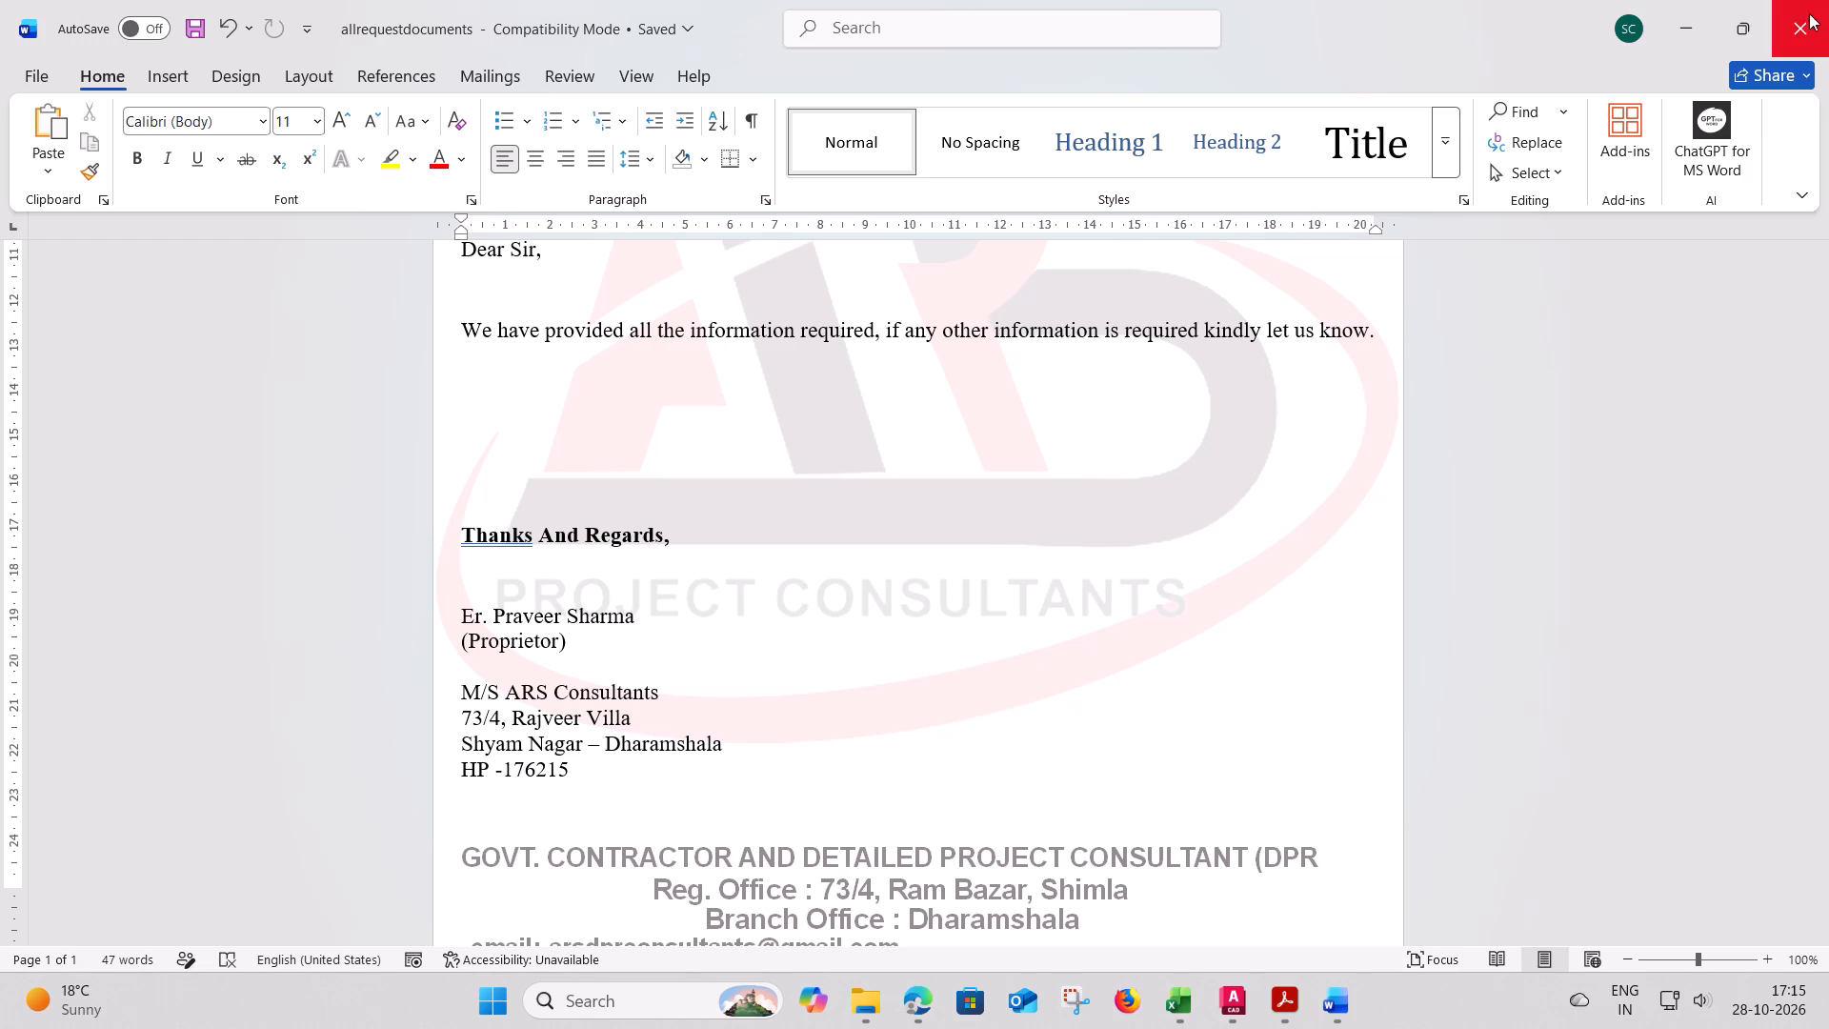
pyautogui.click(1806, 31)
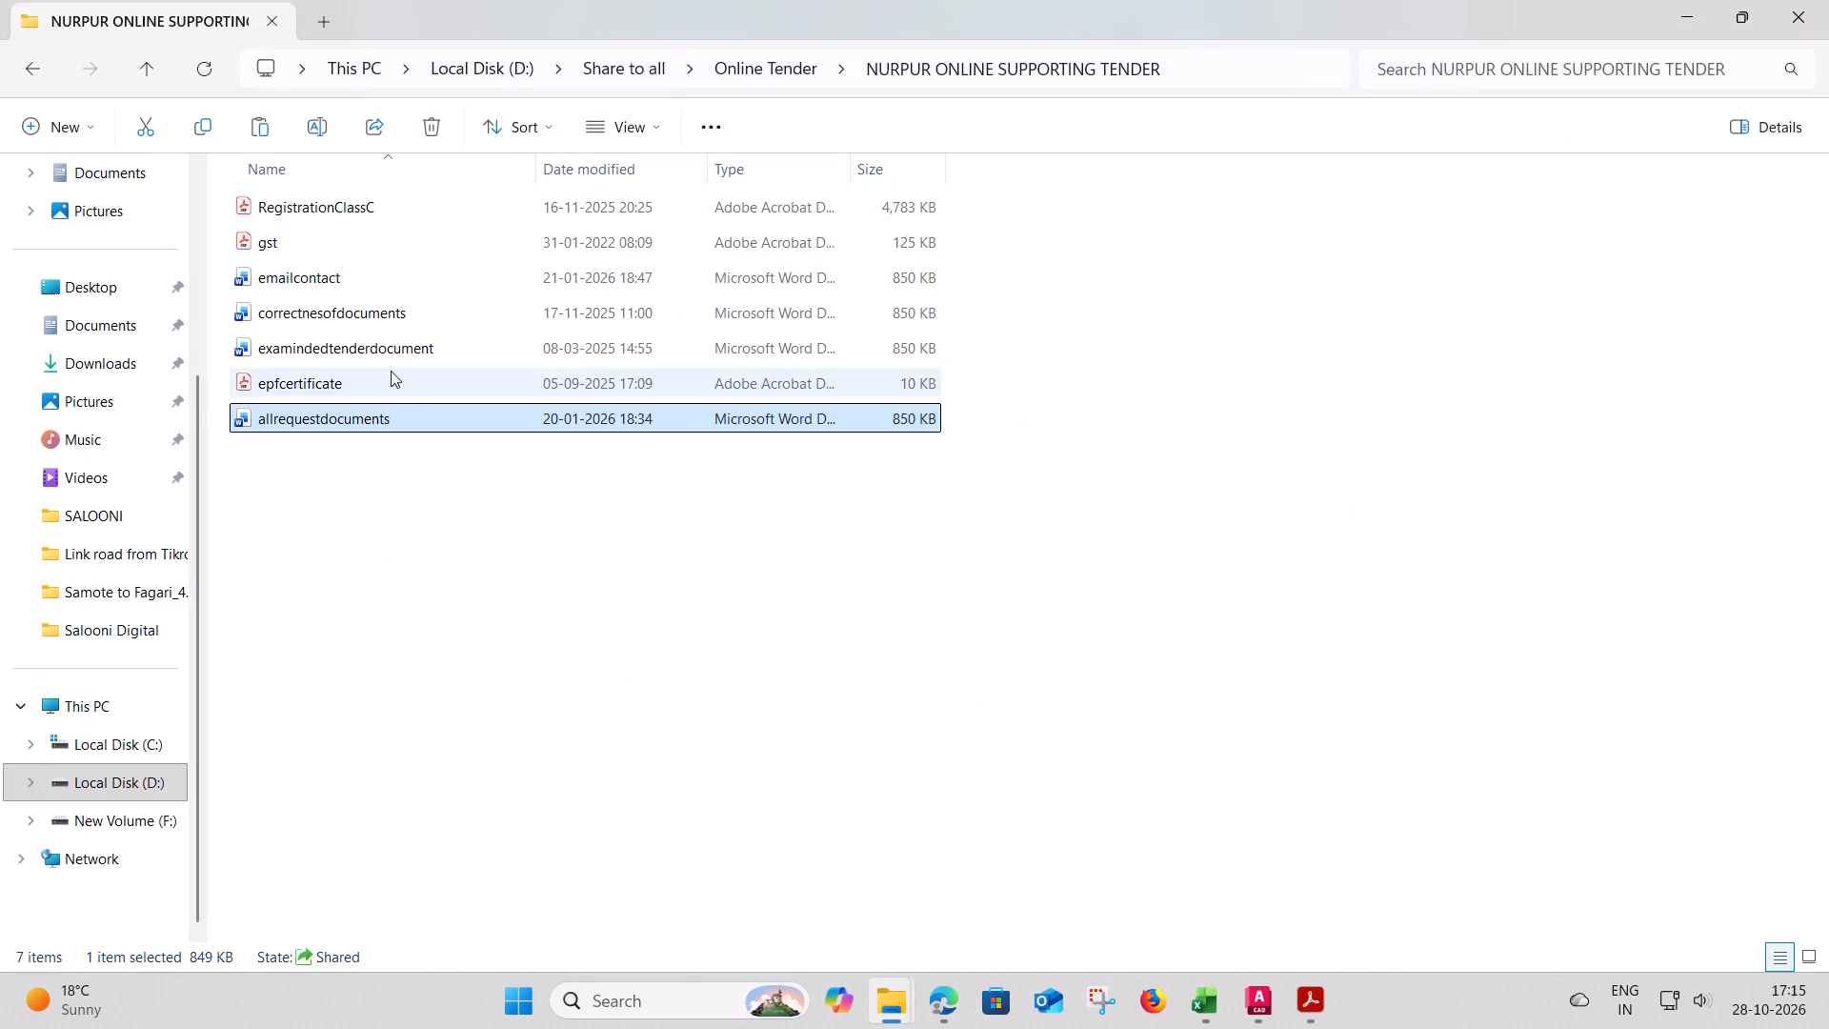
# Open examindedtenderdocument with editing enabled, check the letter's addressee and text, and close it.
pyautogui.doubleClick(380, 354)
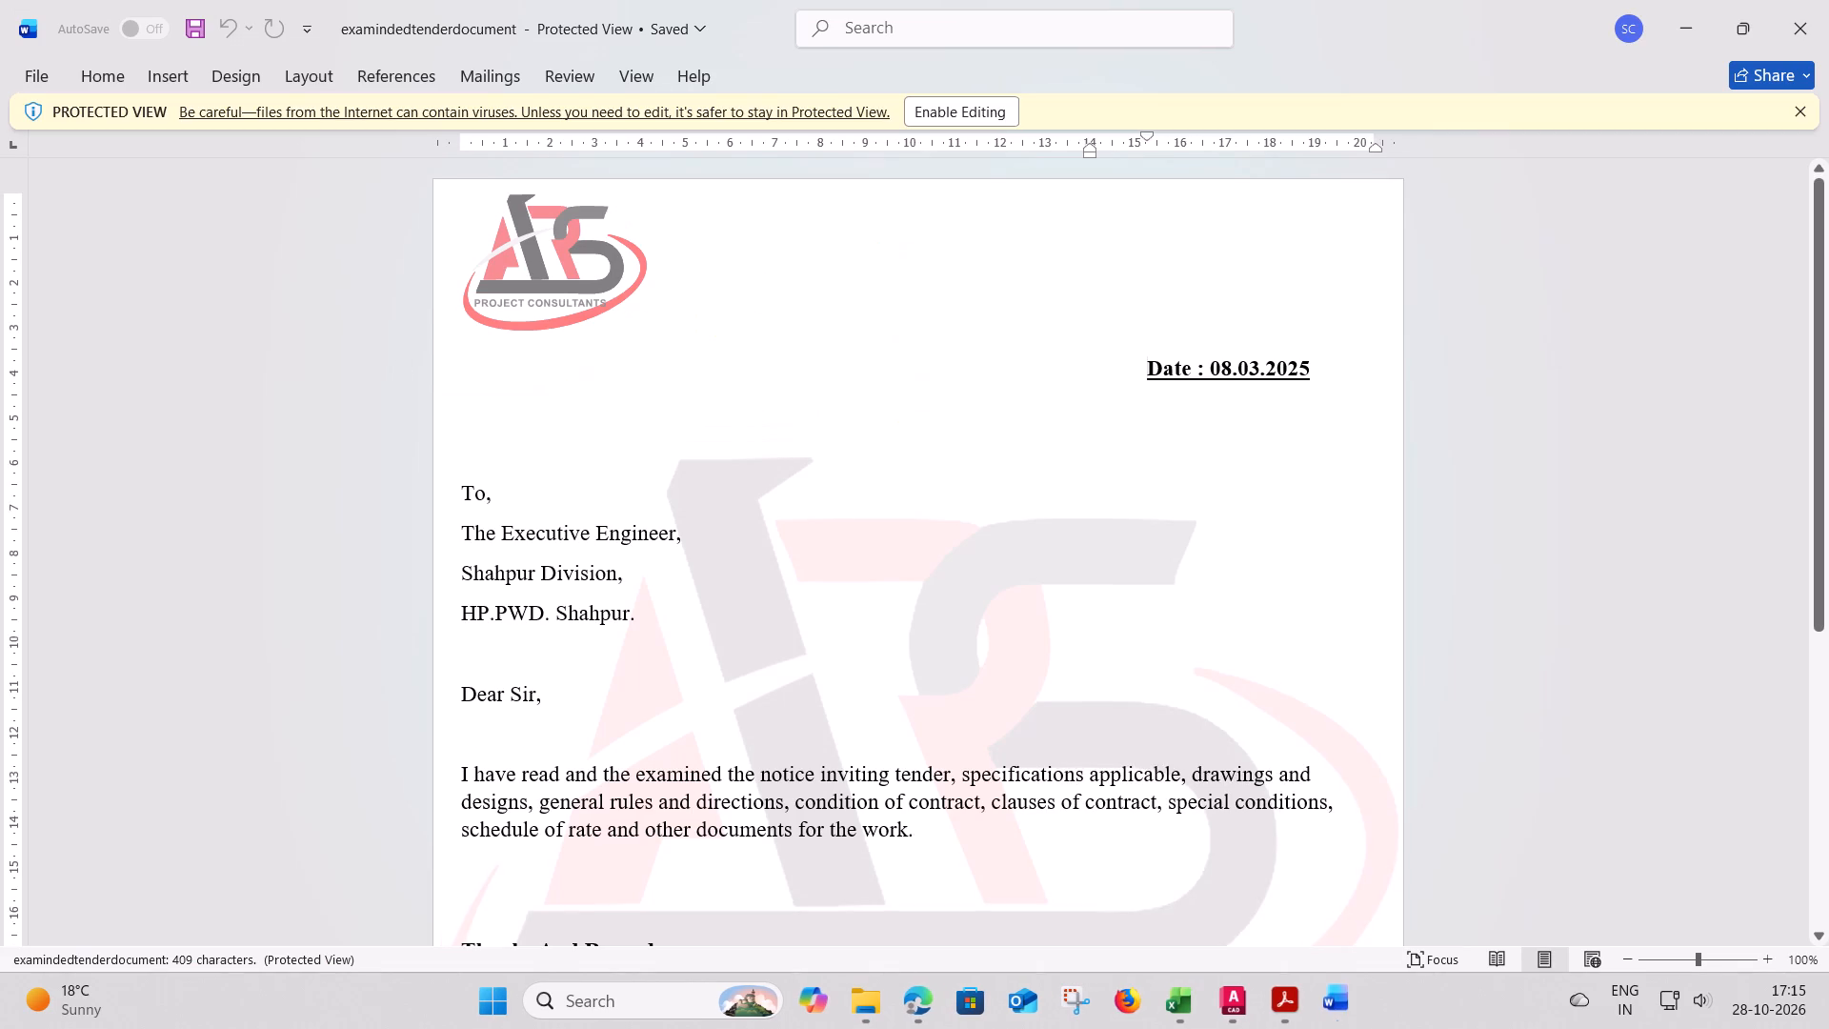
pyautogui.click(984, 118)
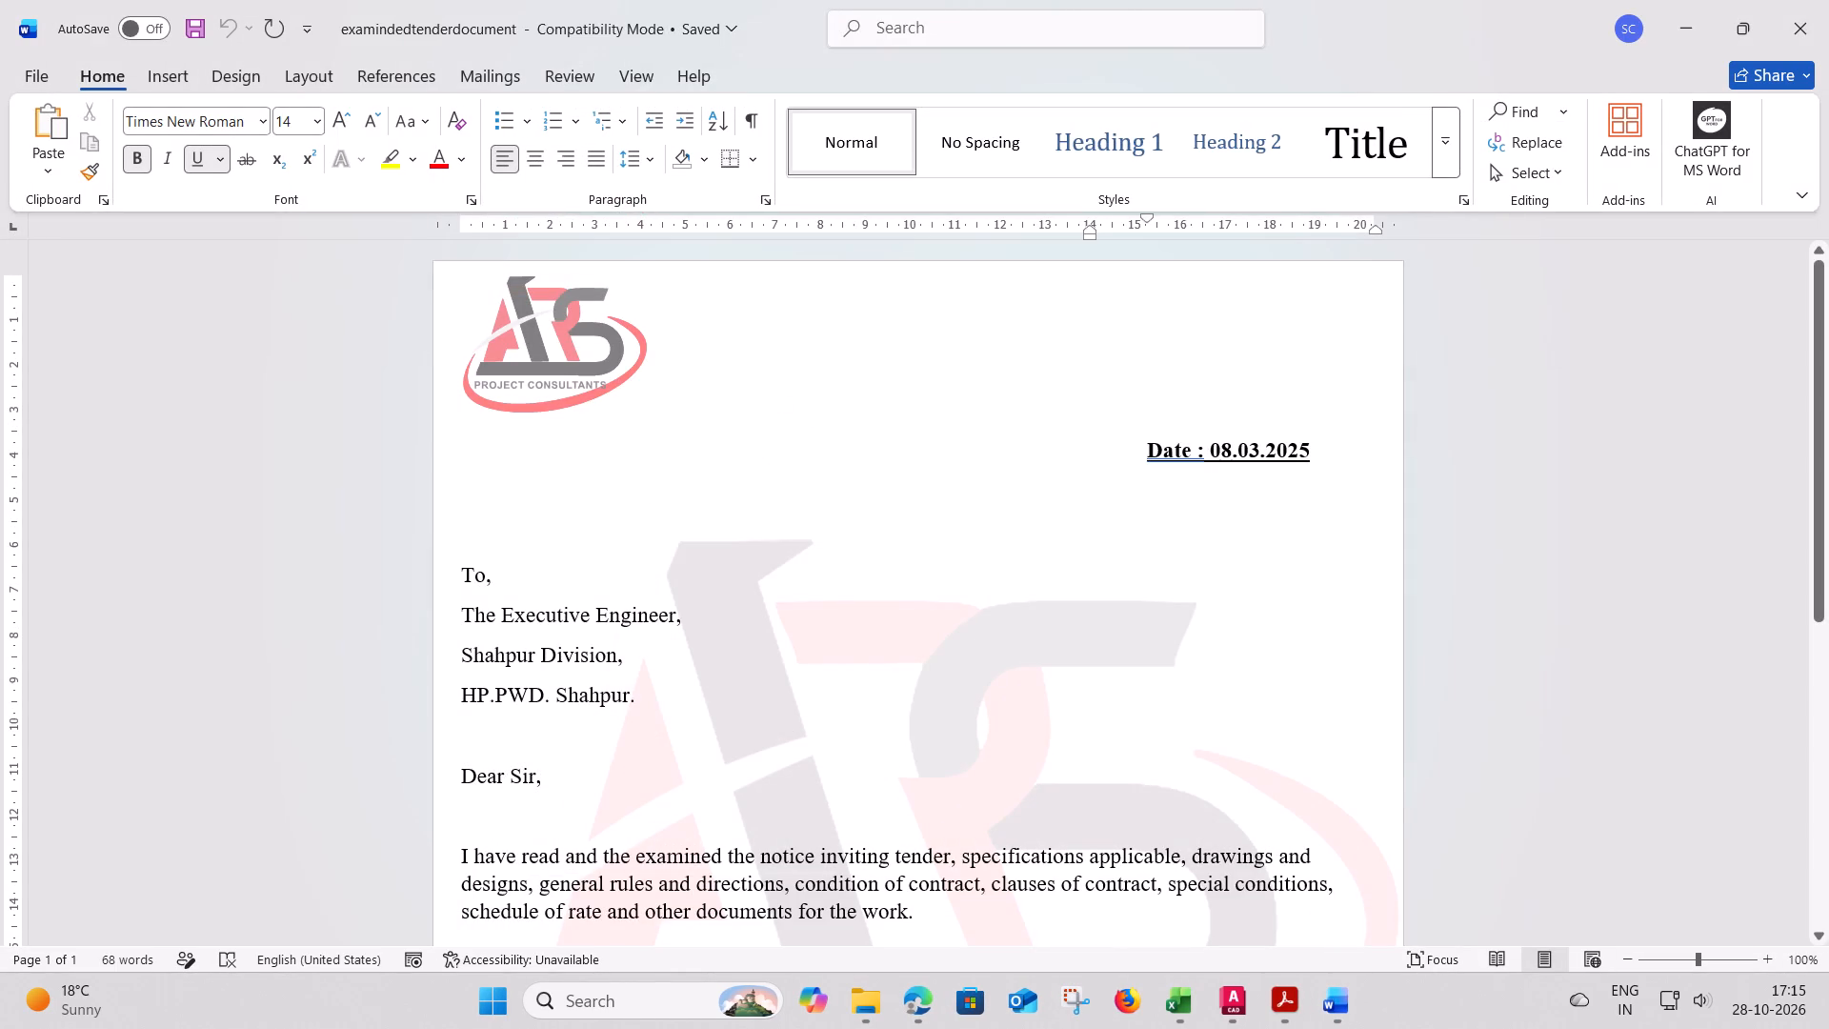
pyautogui.click(1812, 33)
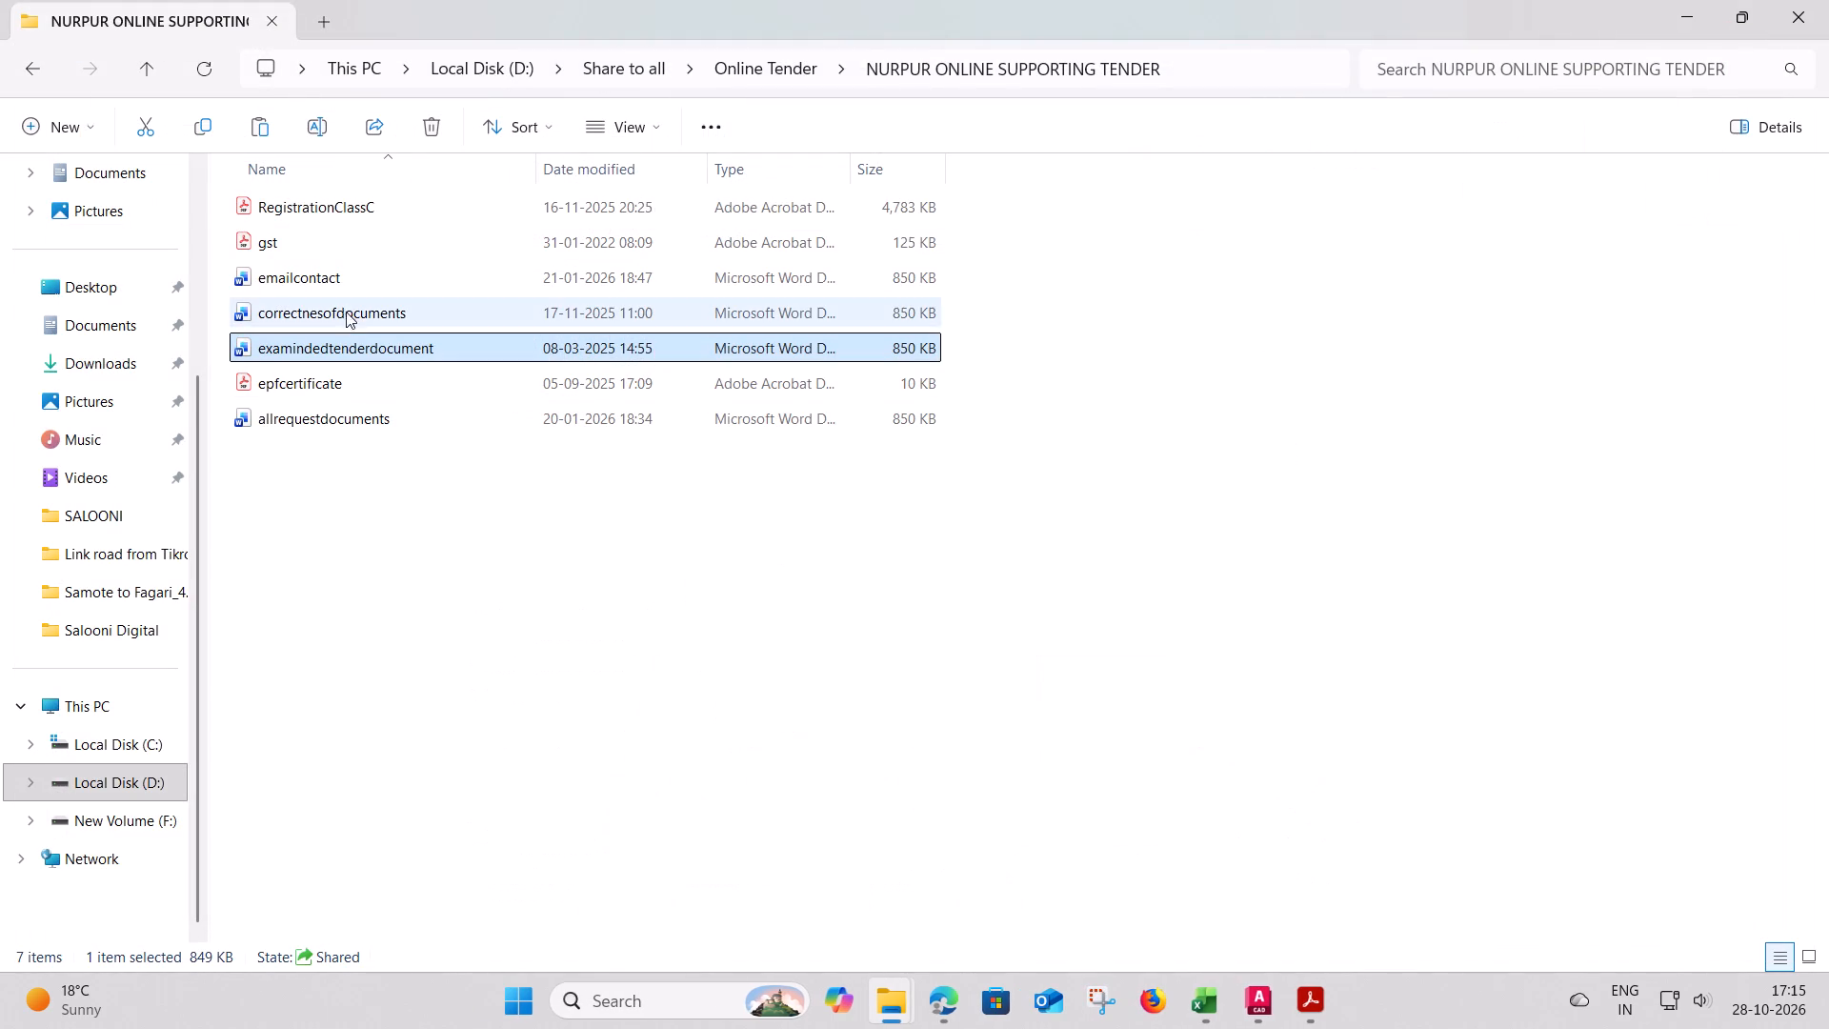
# Open correctnesofdocuments for editing and replace Kotkhai with Nurpur in both the division and HP.PWD. lines of the addressee.
pyautogui.doubleClick(343, 311)
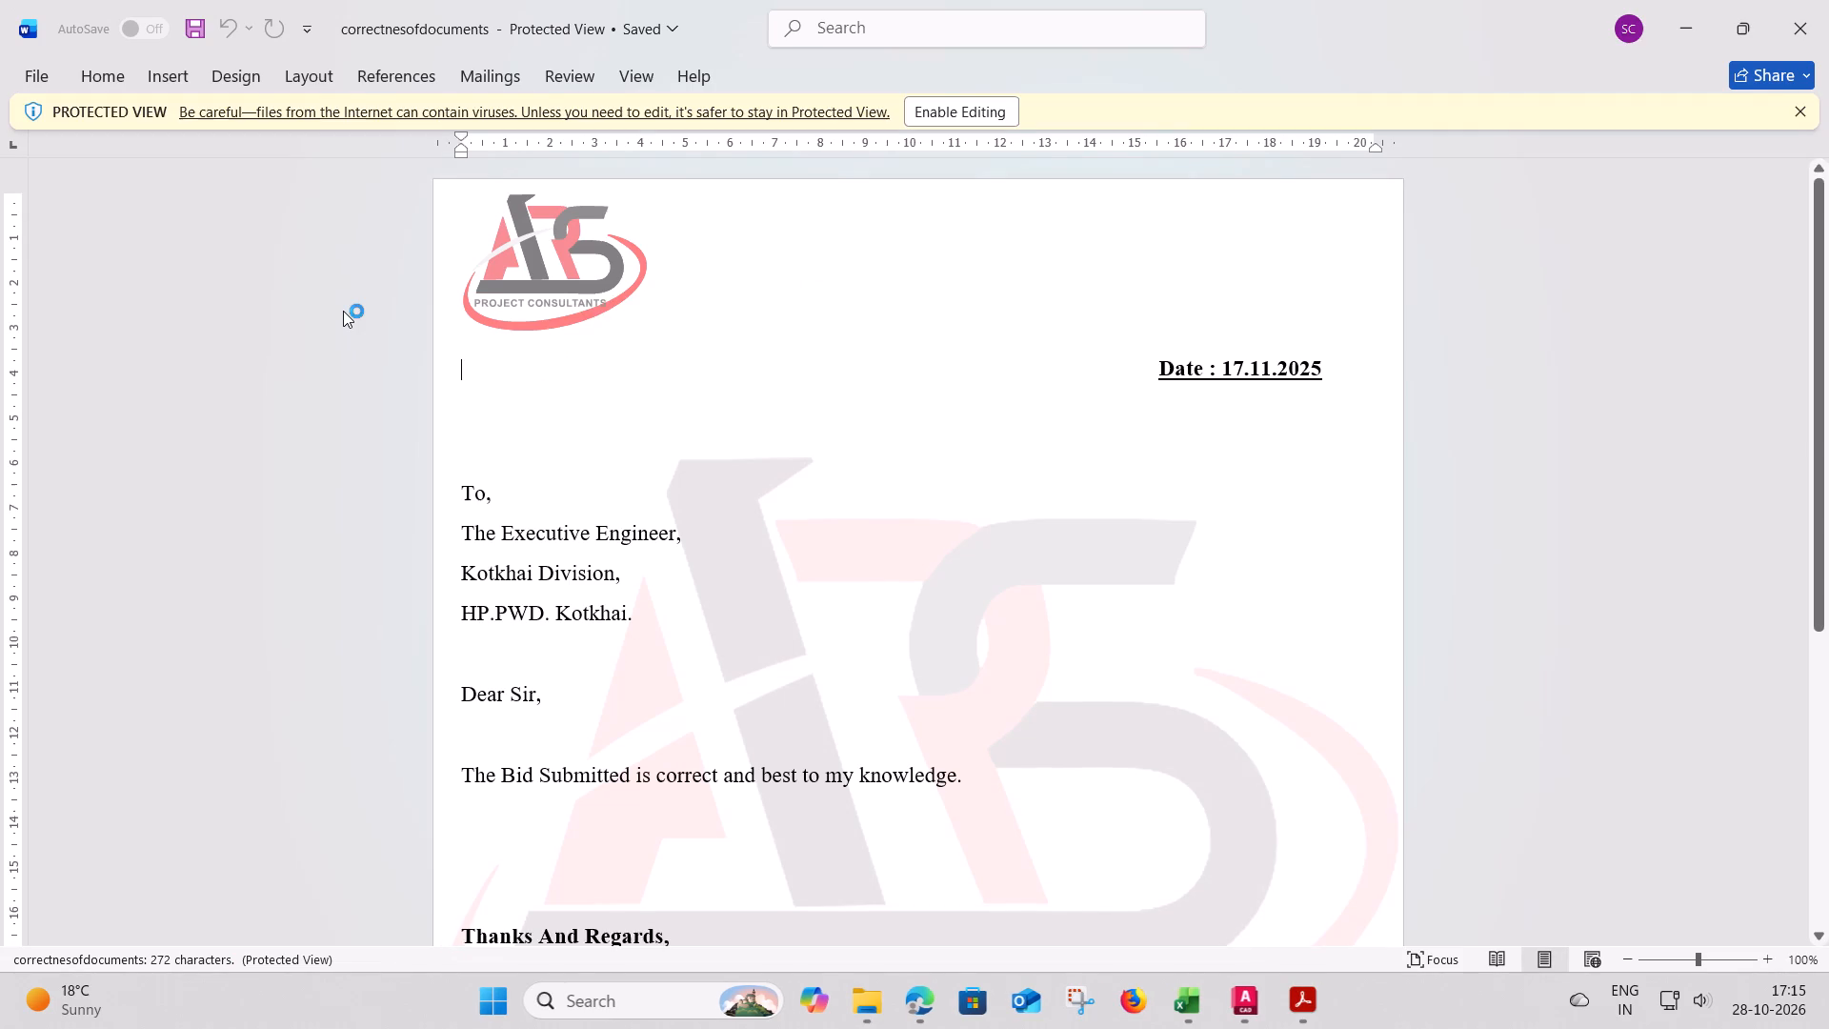
pyautogui.click(988, 111)
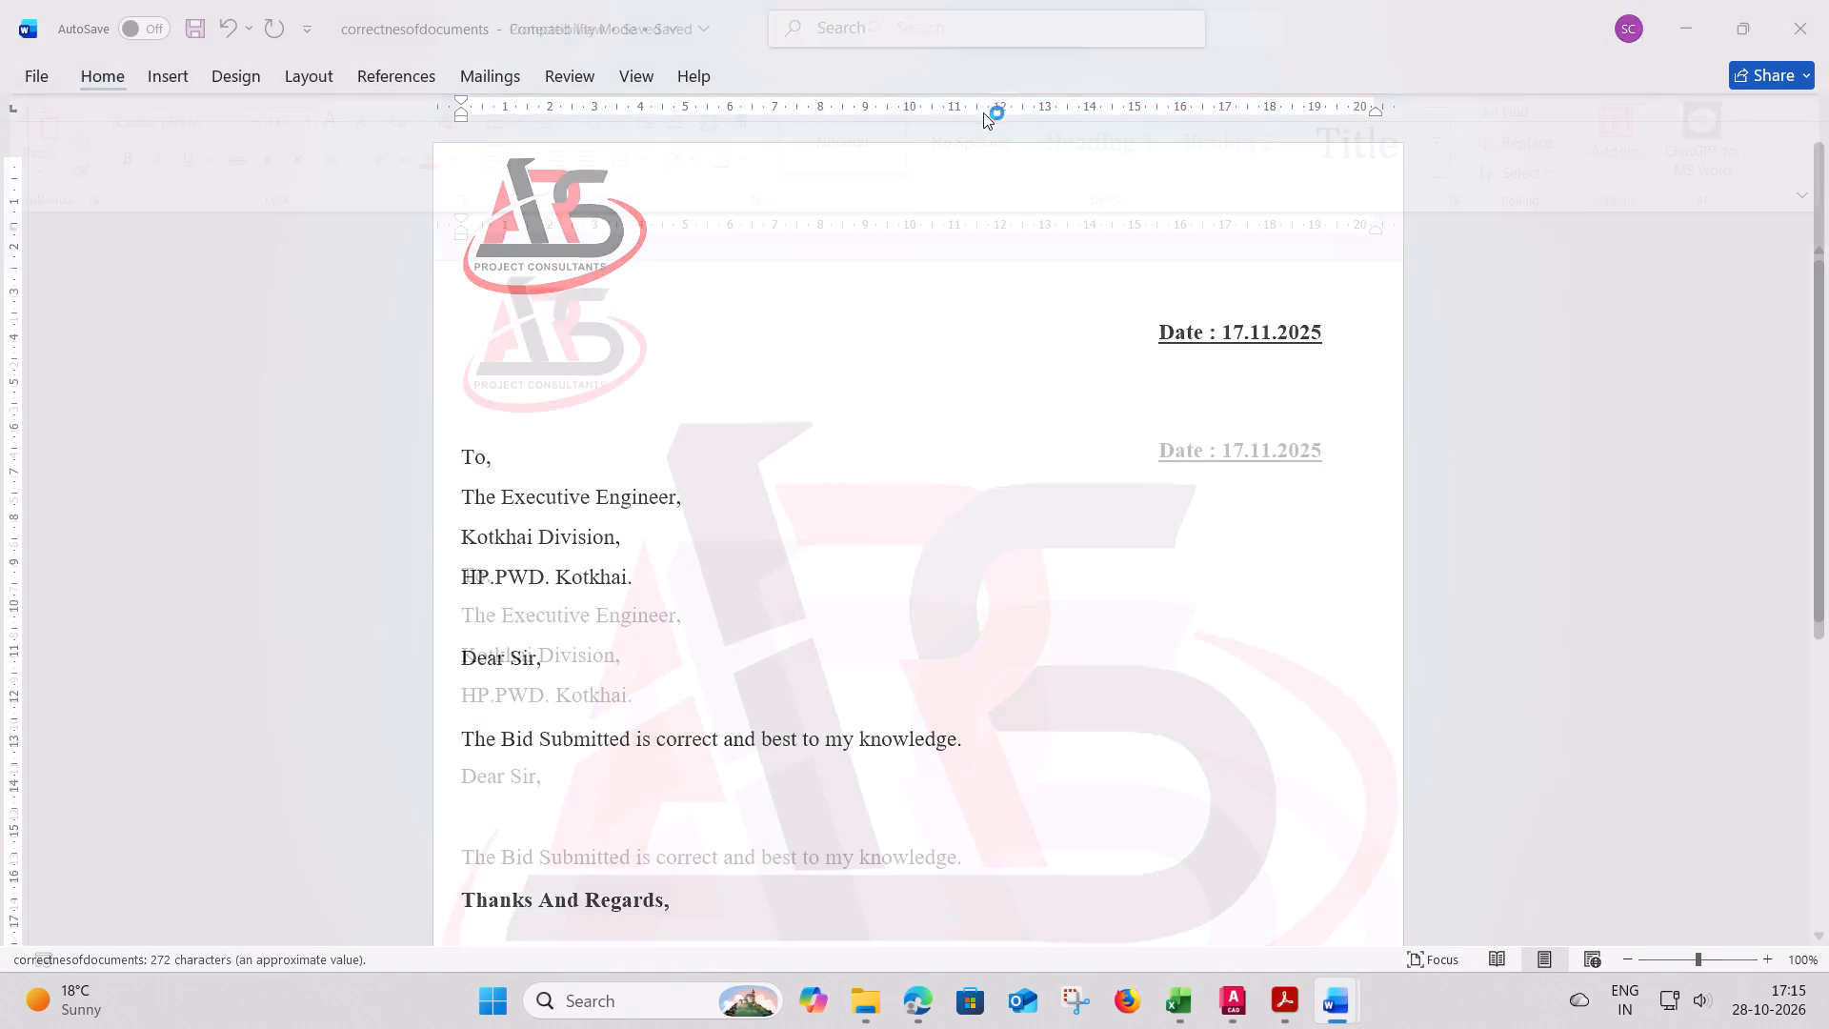
pyautogui.moveTo(532, 652); pyautogui.dragTo(472, 655)
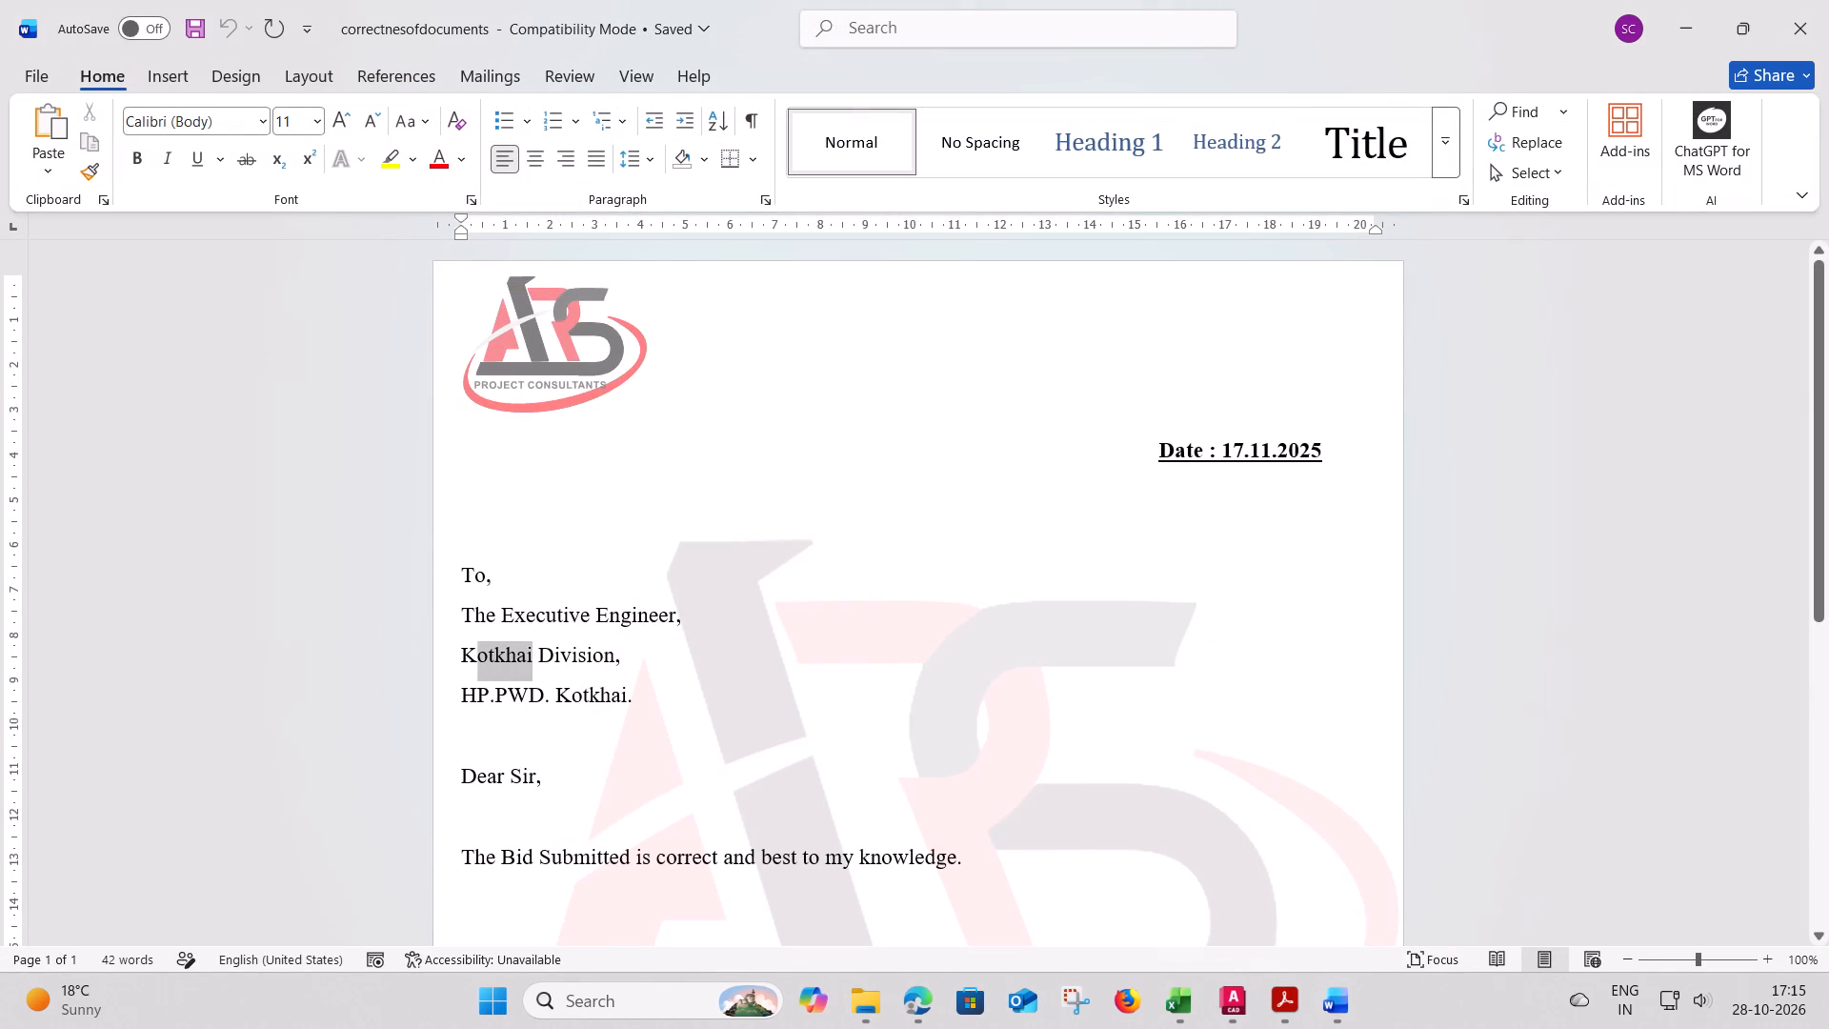
pyautogui.moveTo(472, 655); pyautogui.dragTo(464, 653)
pyautogui.write('Nurpur')
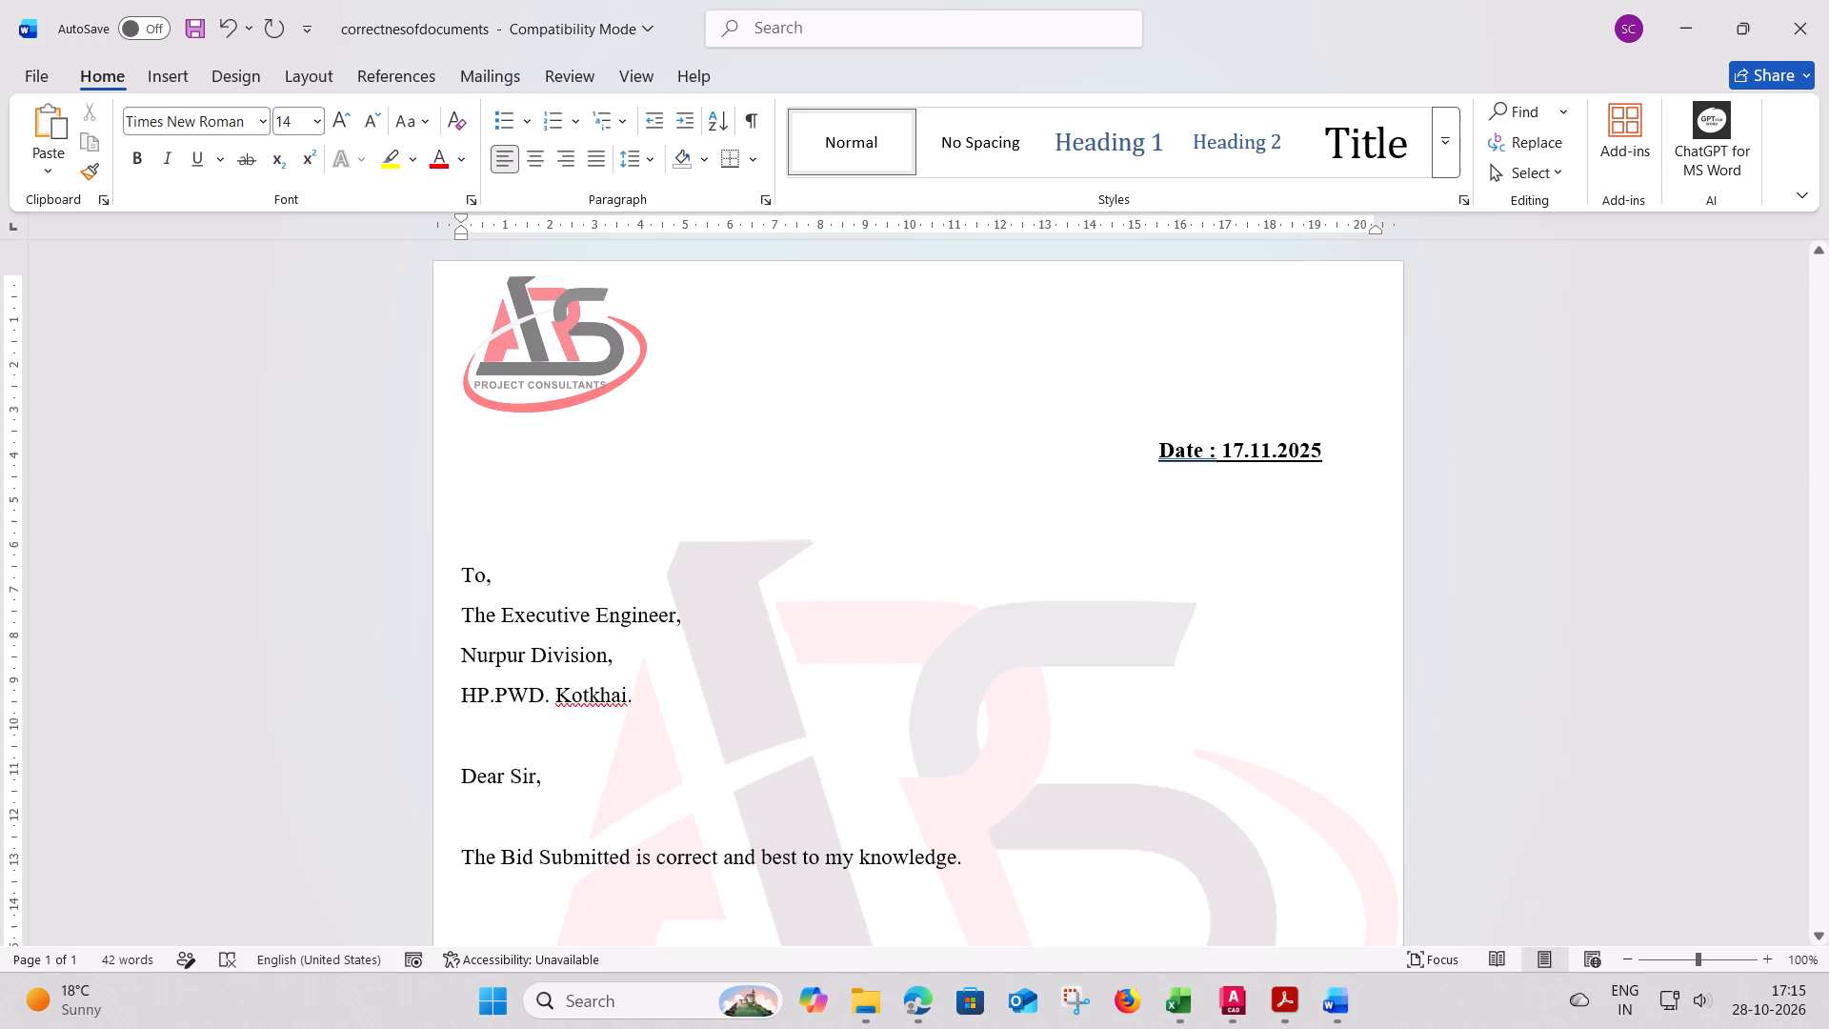
pyautogui.moveTo(645, 696); pyautogui.dragTo(589, 692)
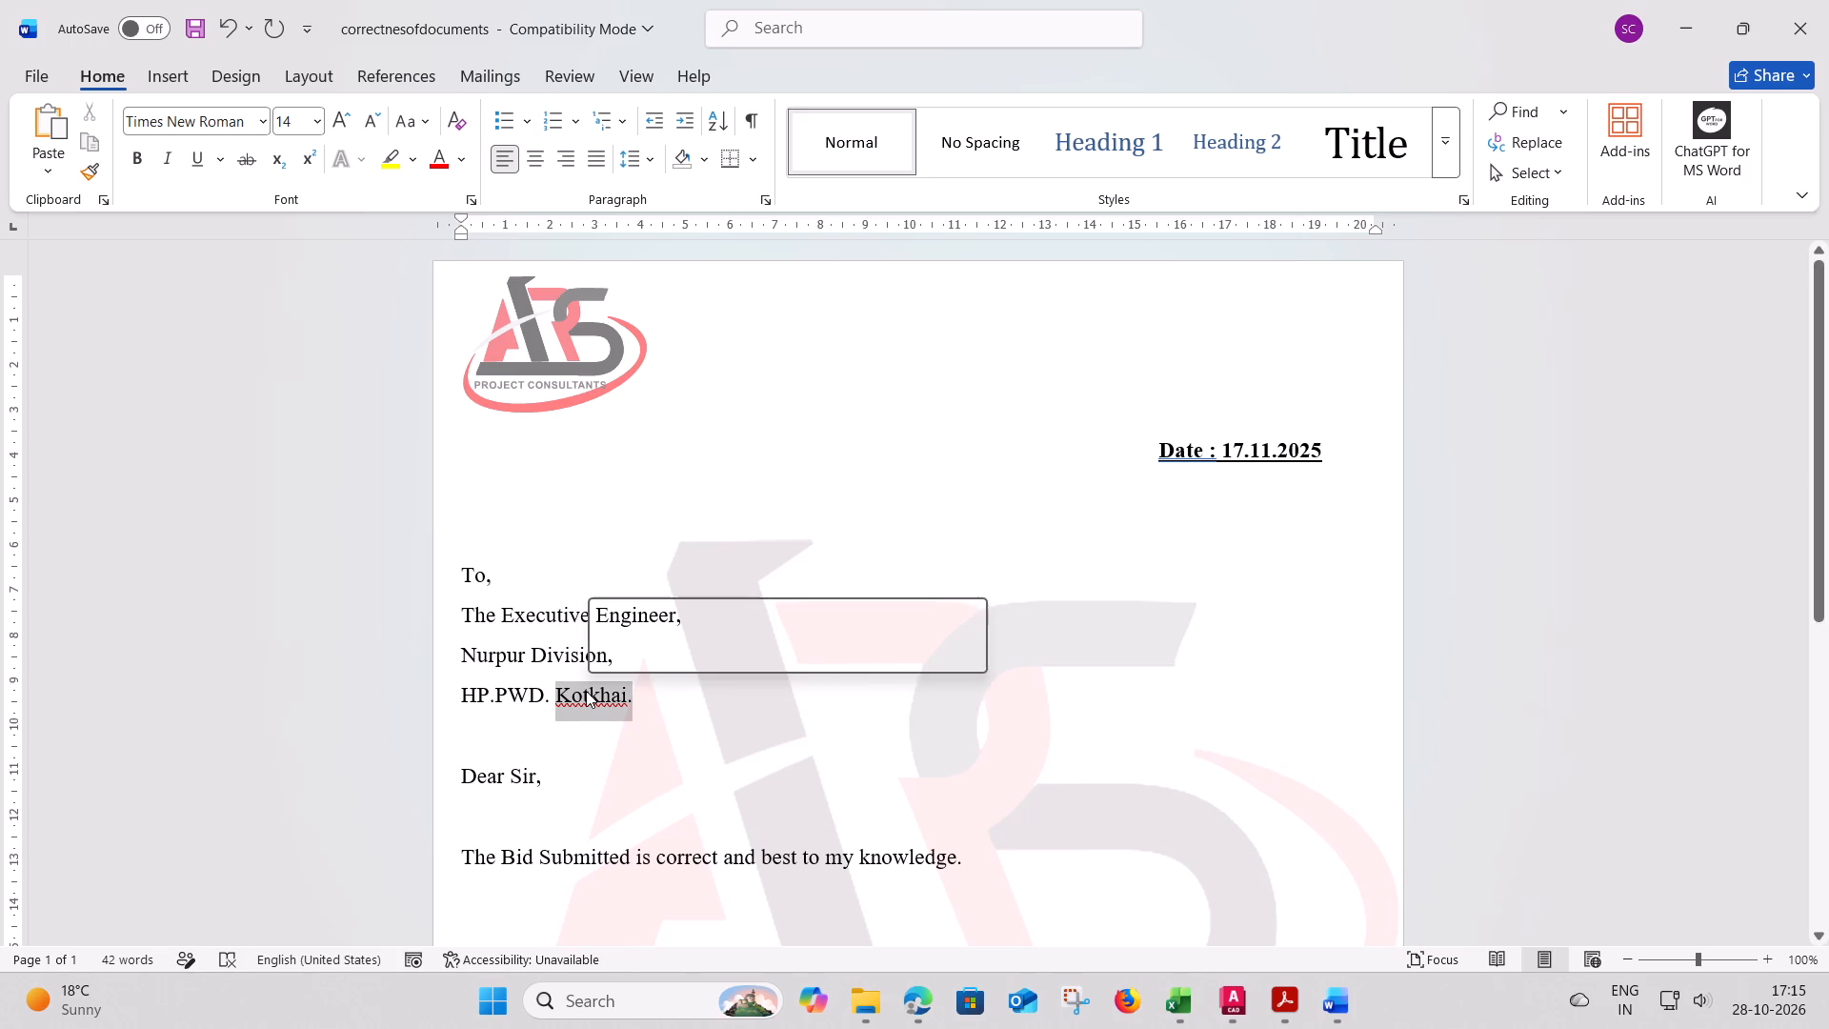
pyautogui.write('Nurpur')
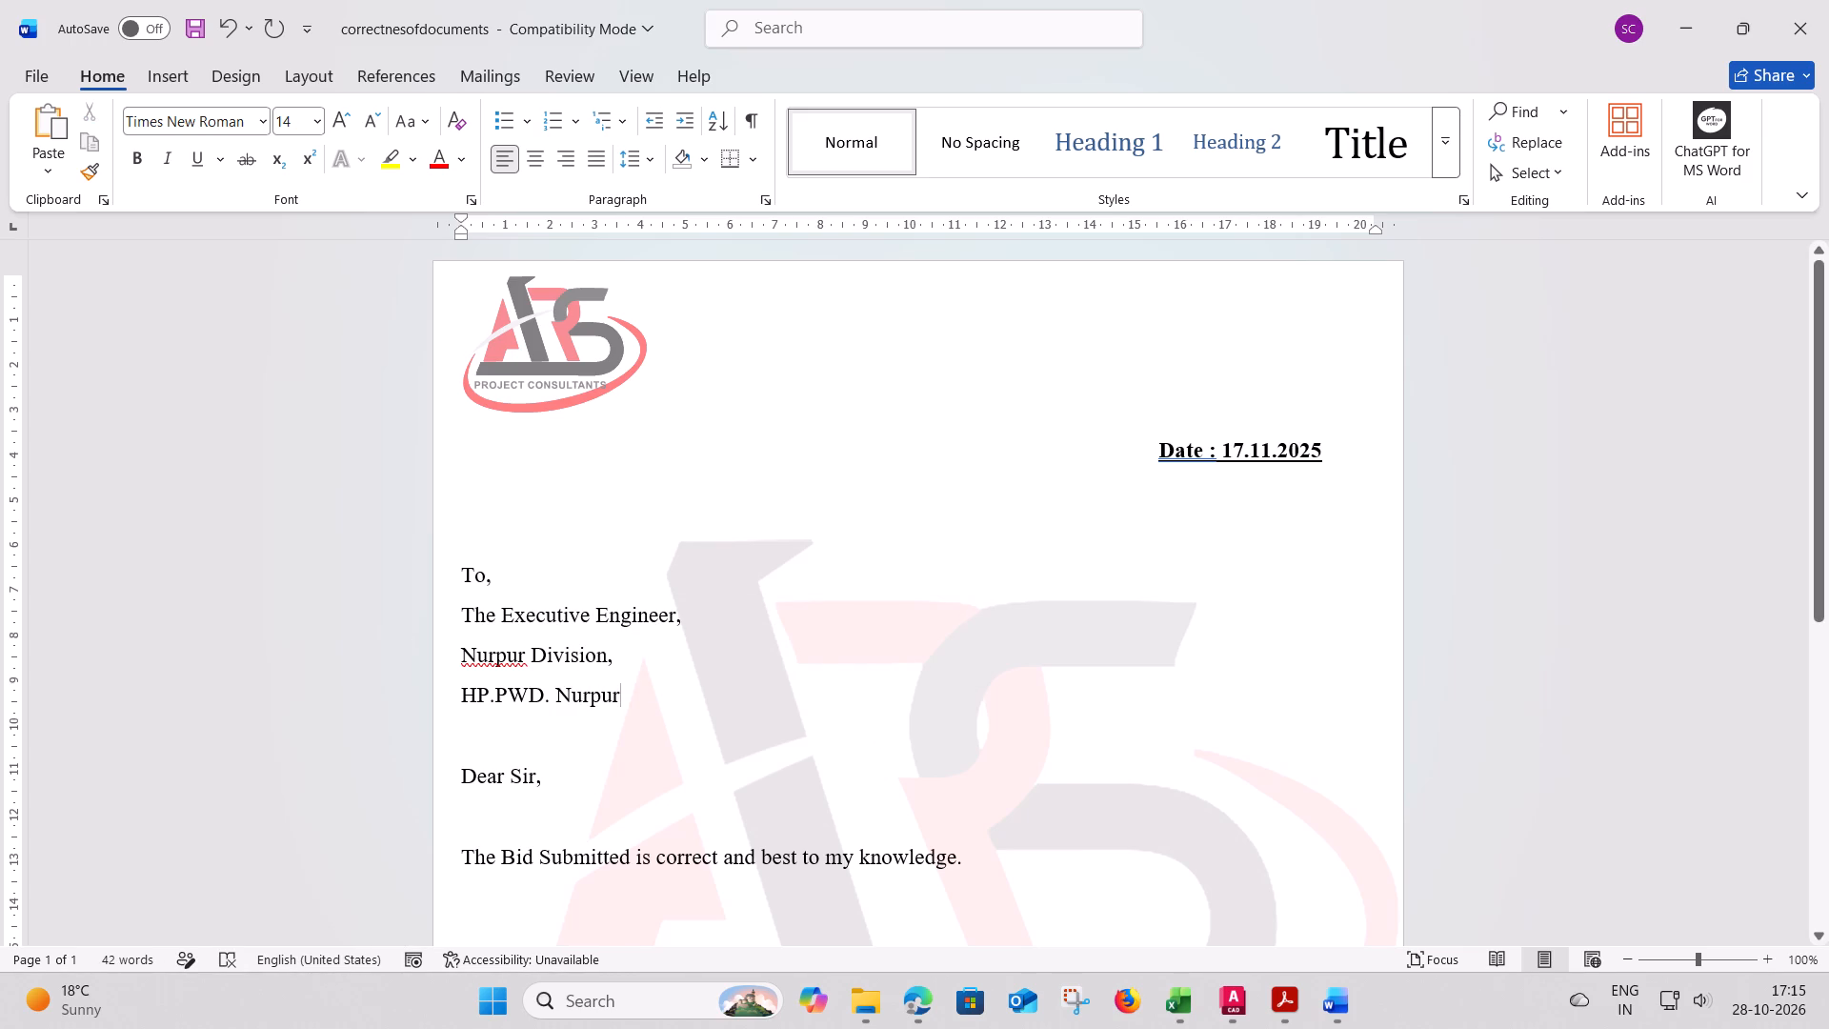
# Set the date of the correctnesofdocuments letter to 28.10.2026.
pyautogui.moveTo(1322, 452); pyautogui.dragTo(1316, 454)
pyautogui.moveTo(1316, 454); pyautogui.dragTo(1311, 454)
pyautogui.press('6')
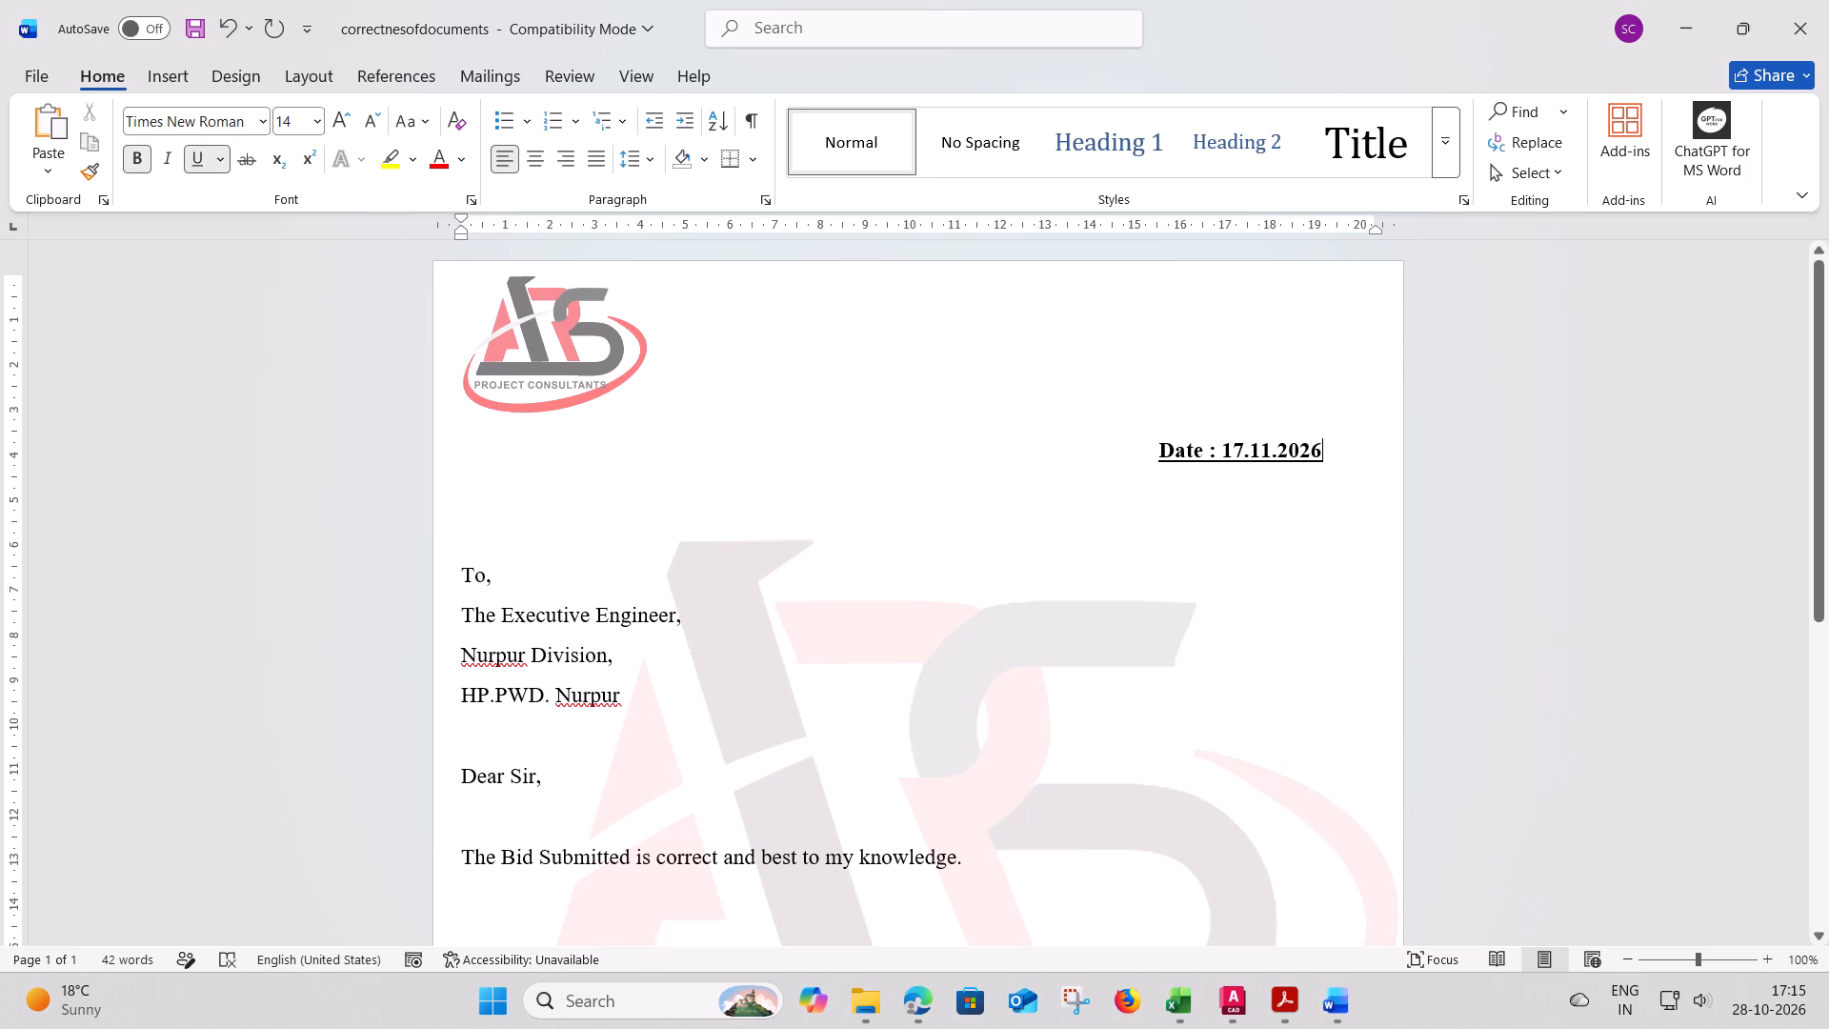
pyautogui.click(1269, 444)
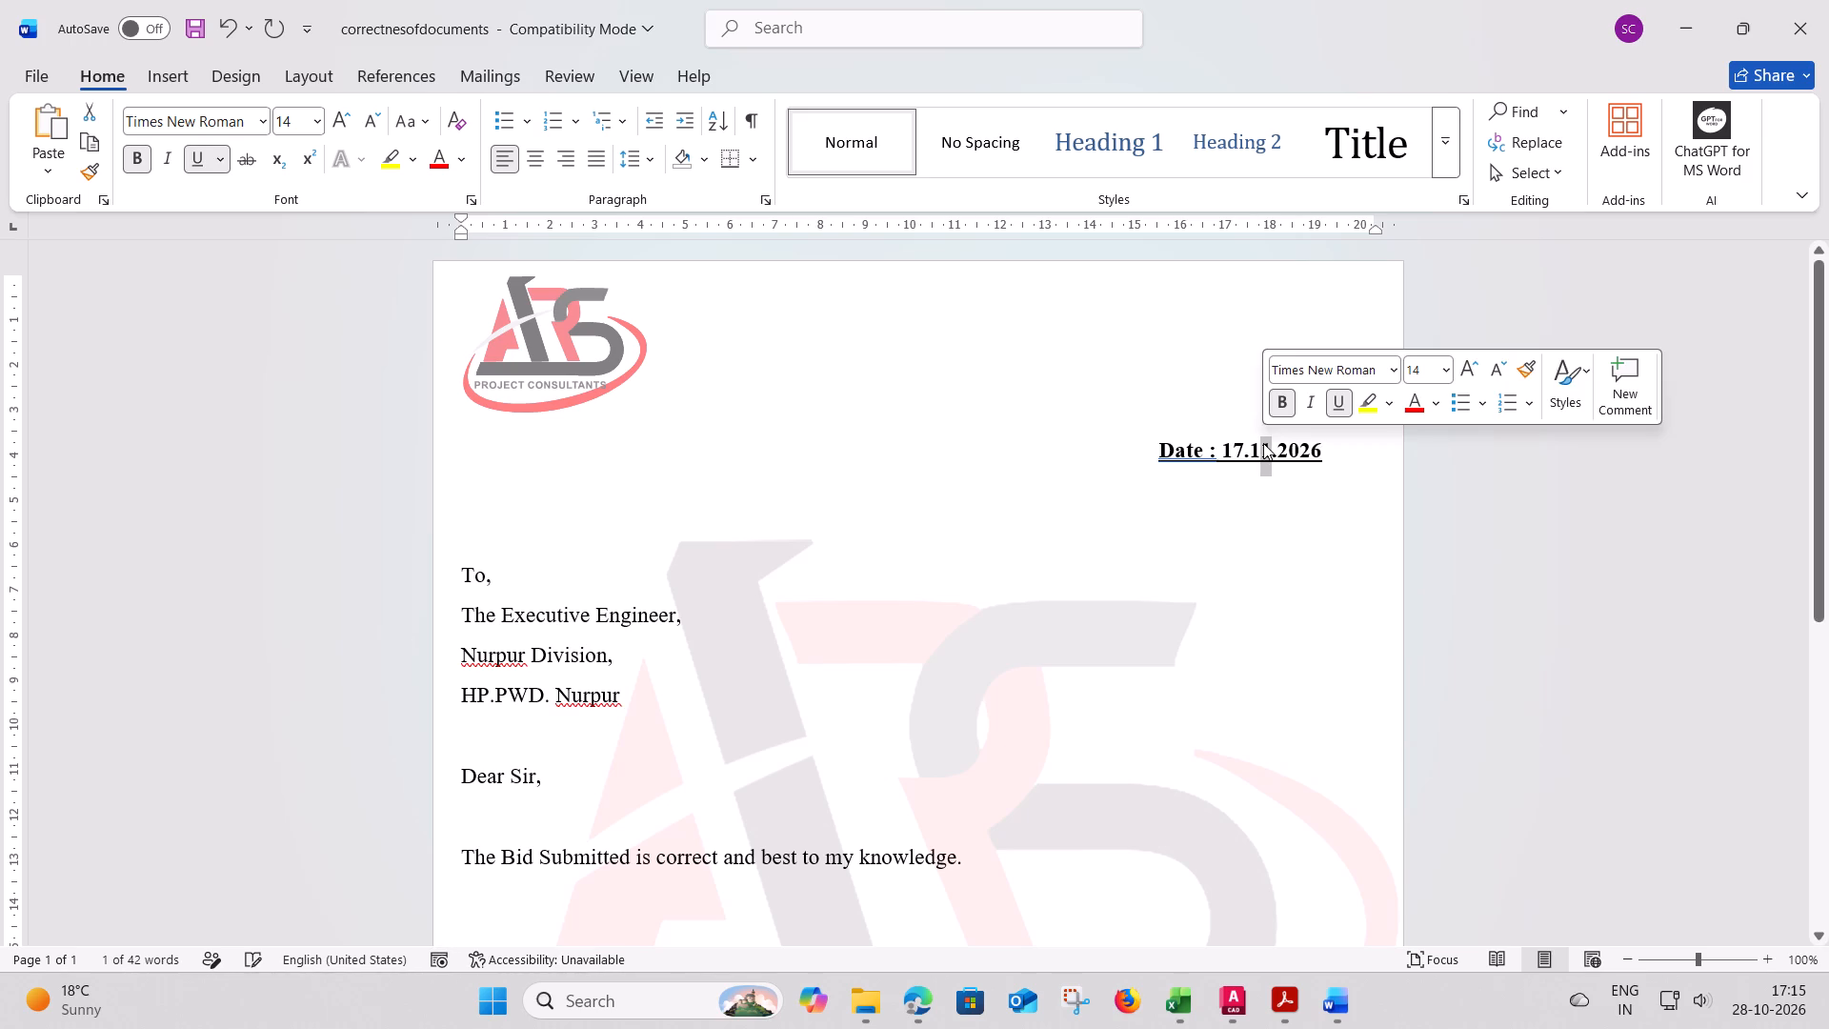
pyautogui.press('0')
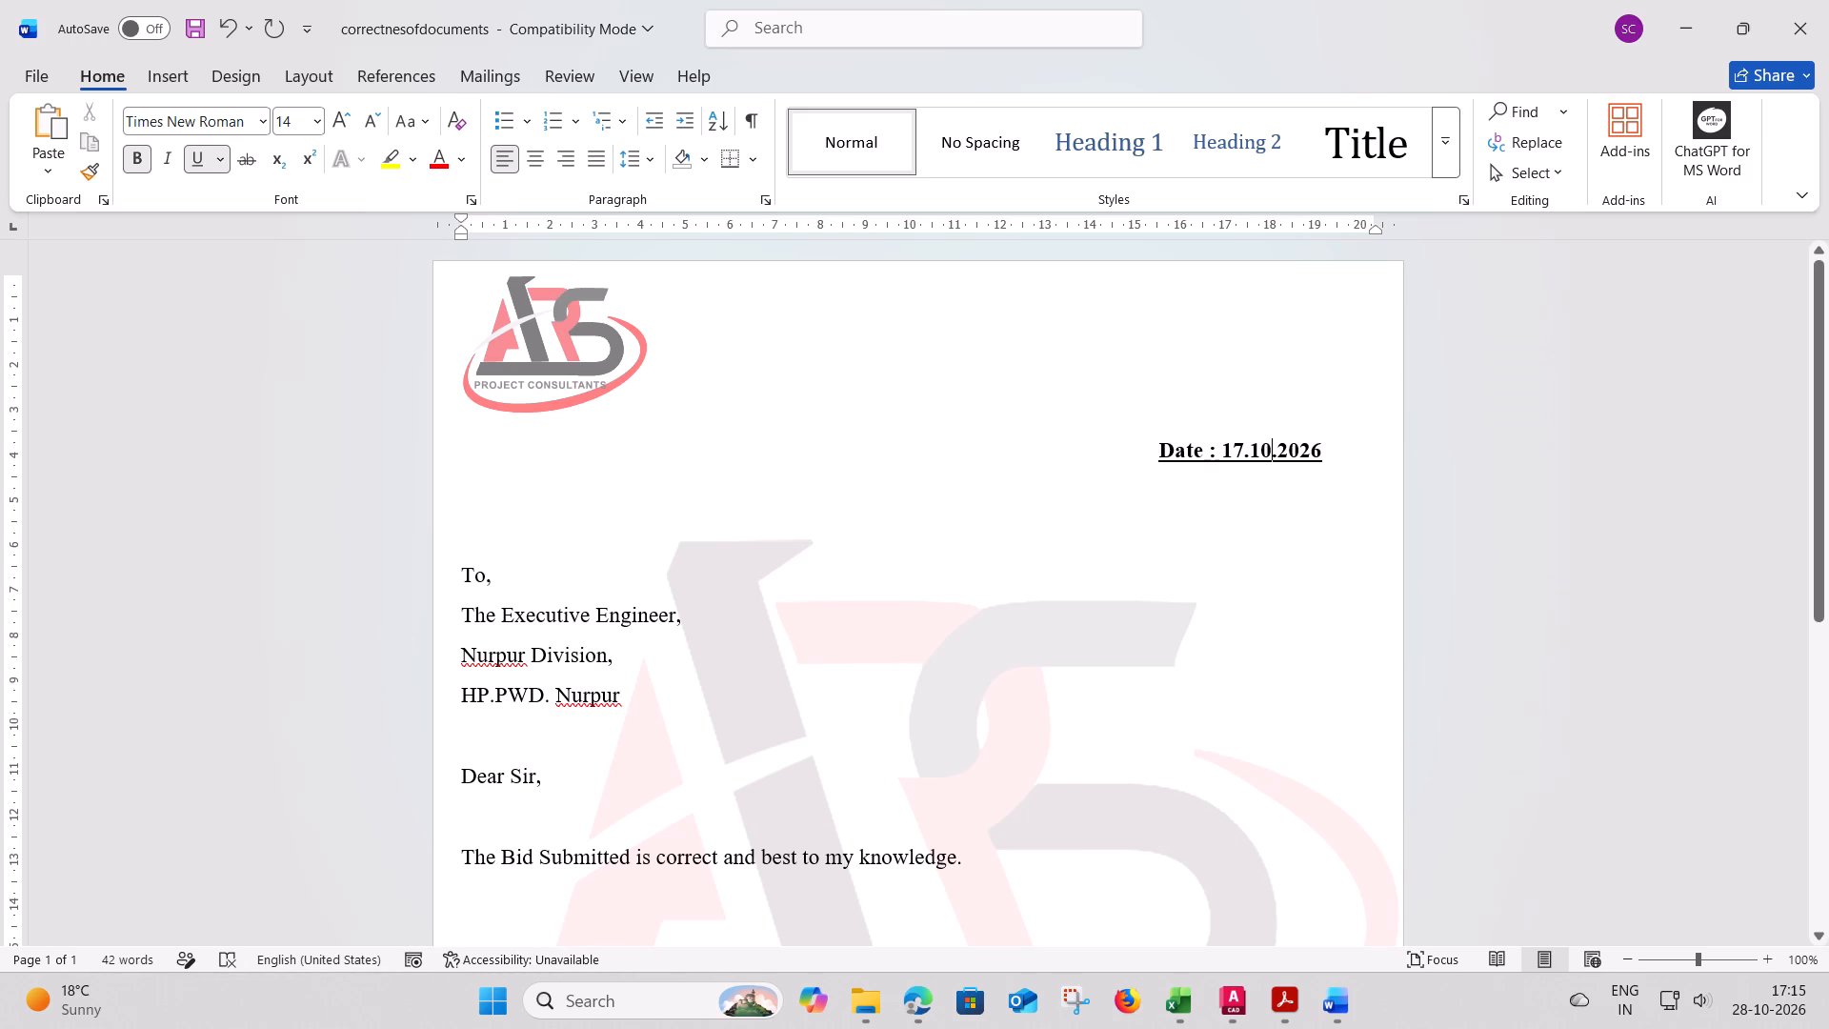
pyautogui.moveTo(1241, 447); pyautogui.dragTo(1225, 452)
pyautogui.write('28')
pyautogui.click(699, 724)
# Delete the registration number line at the end of the correctnesofdocuments signature block.
pyautogui.scroll(-9, 699, 724)
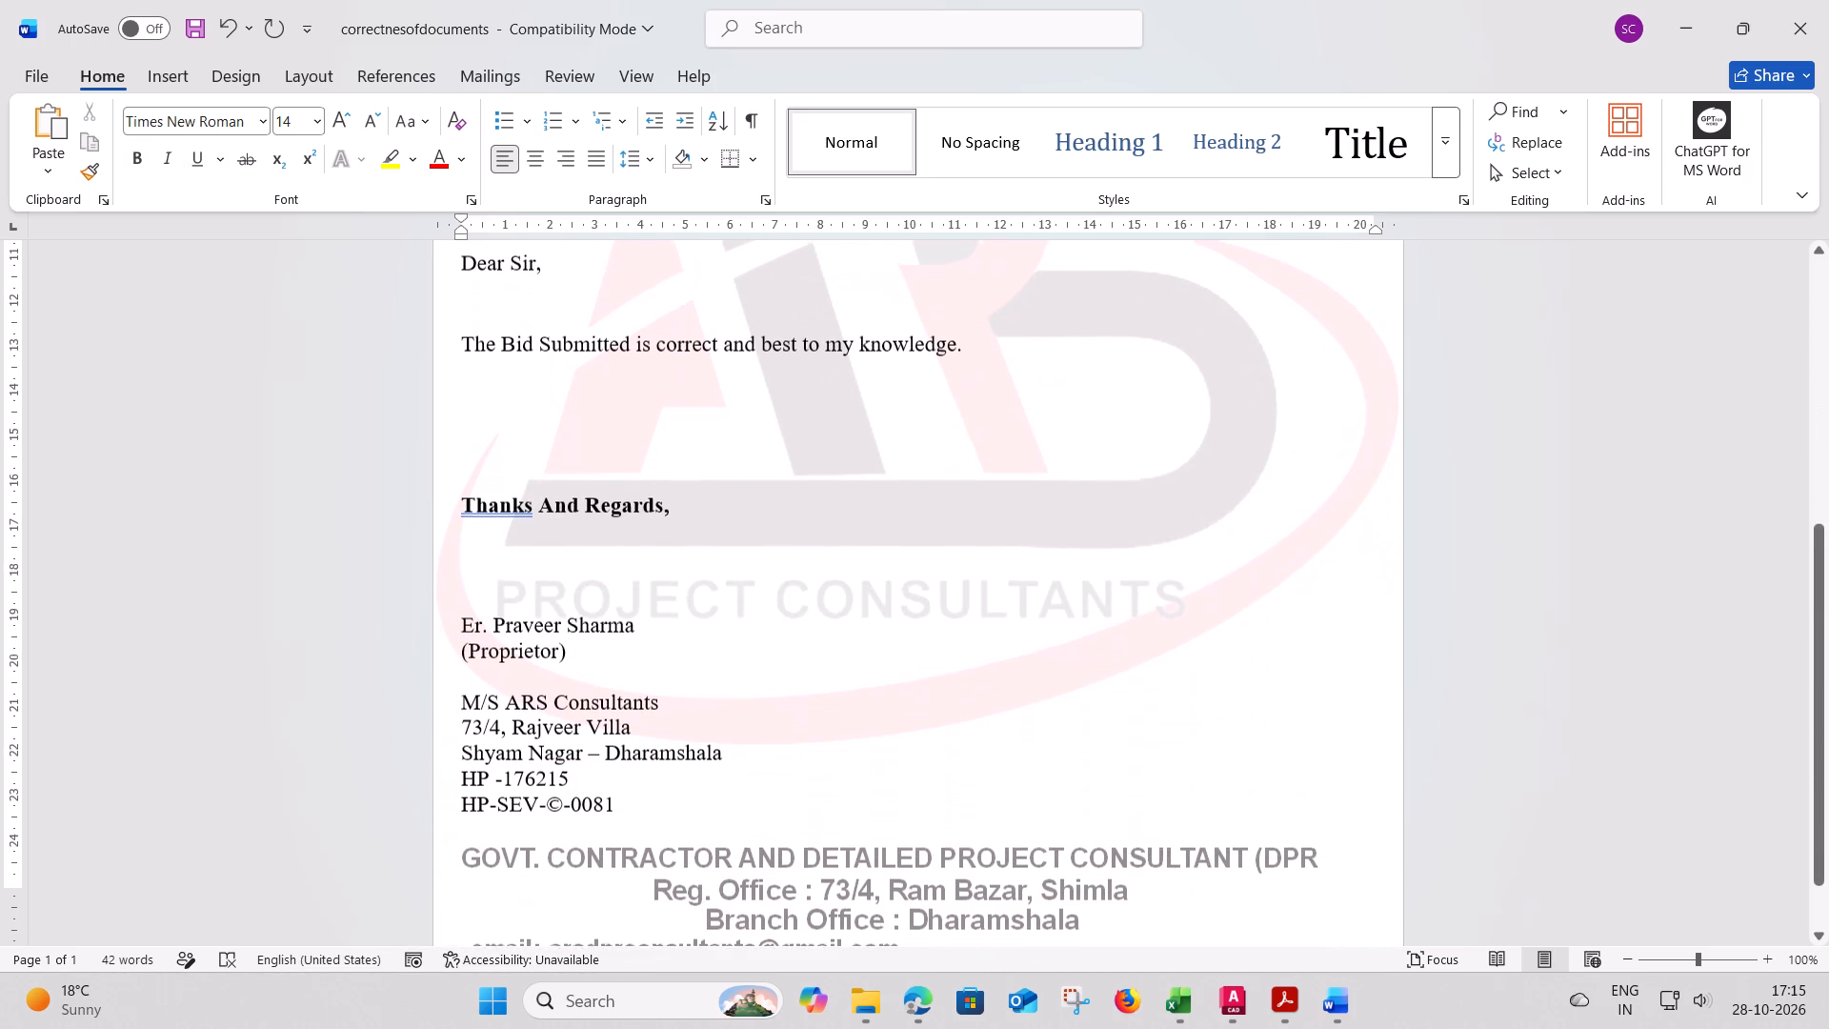
pyautogui.moveTo(633, 797); pyautogui.dragTo(454, 808)
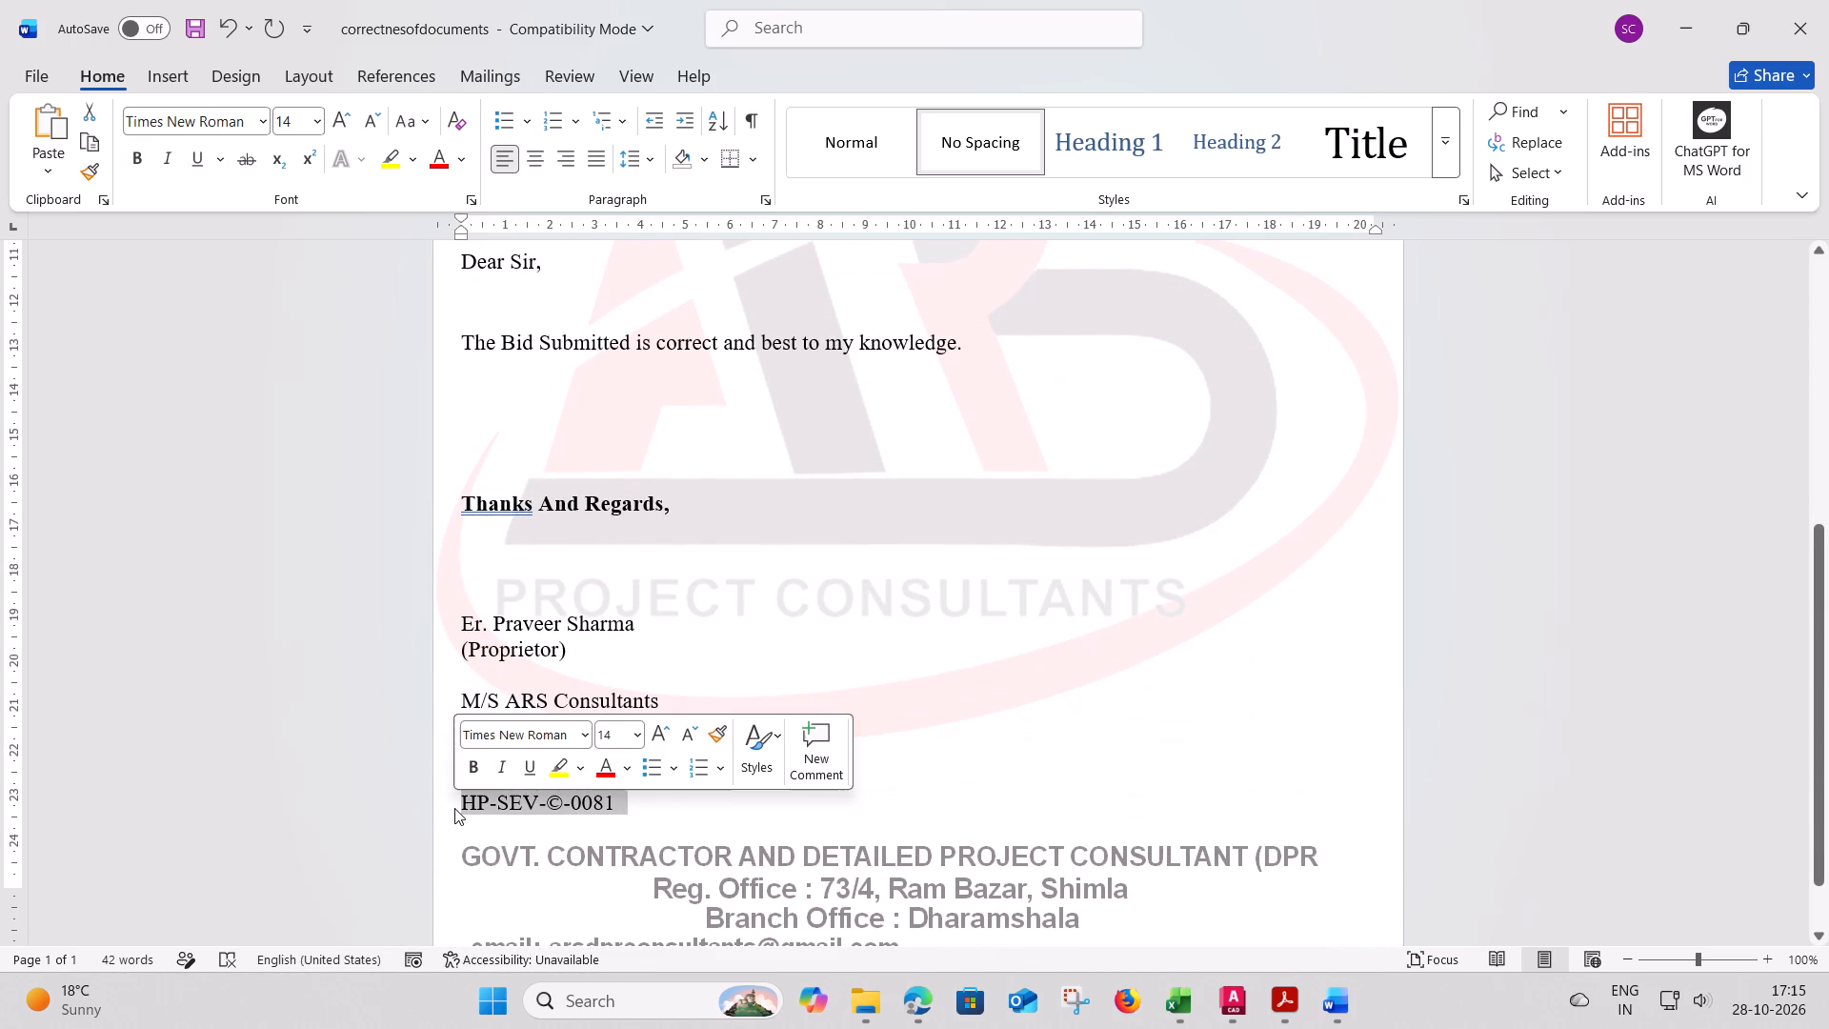
pyautogui.press('Delete')
pyautogui.click(781, 567)
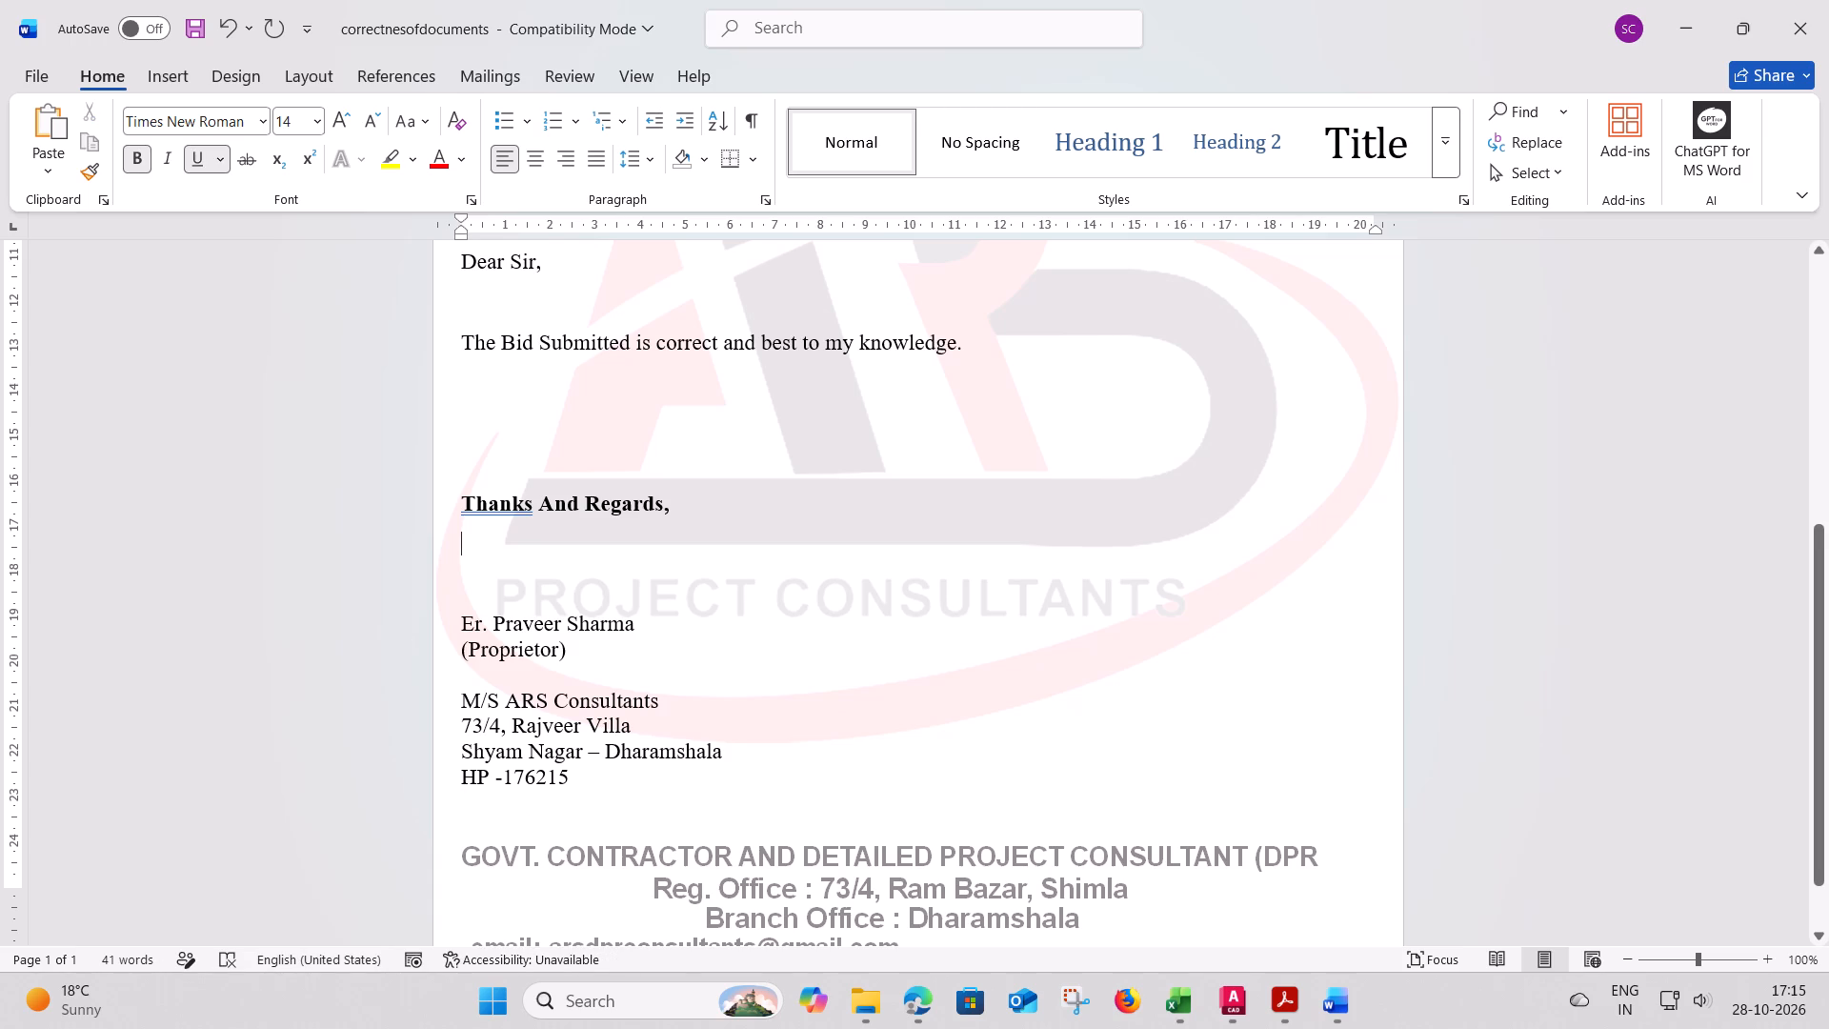
# Save the edited correctnesofdocuments letter and close it.
pyautogui.scroll(11, 781, 567)
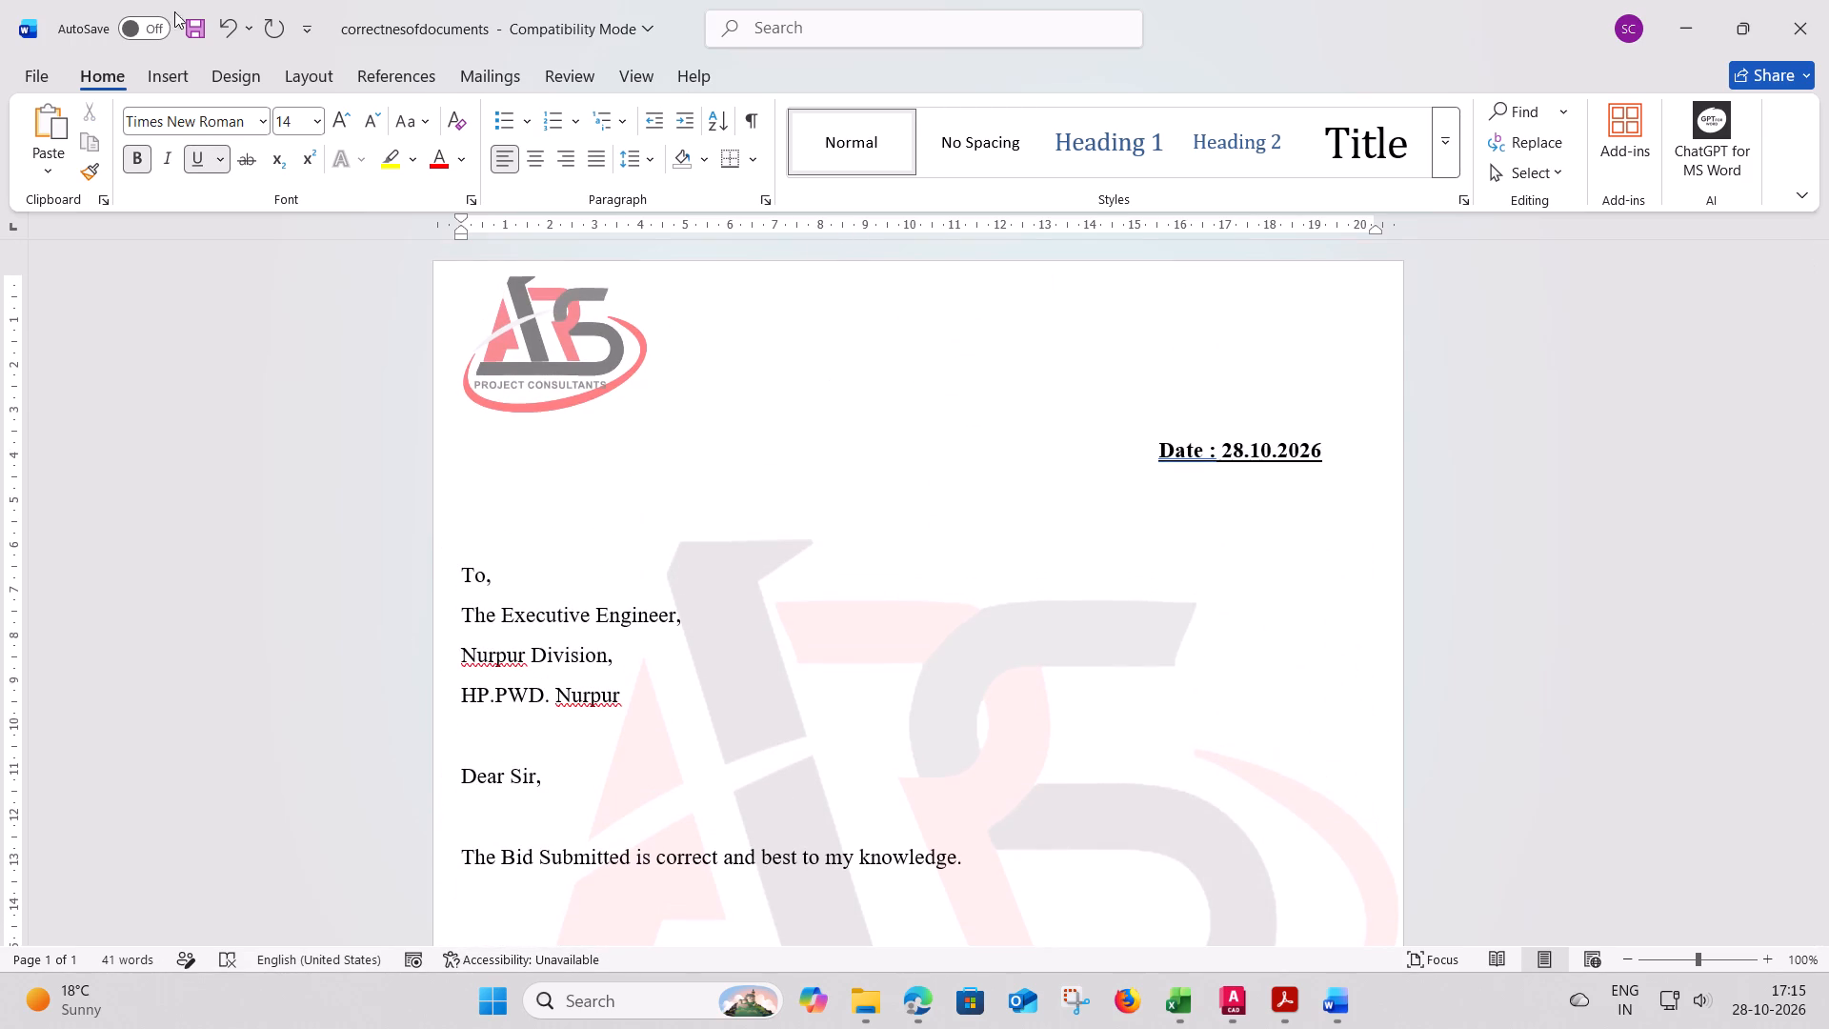
pyautogui.click(196, 30)
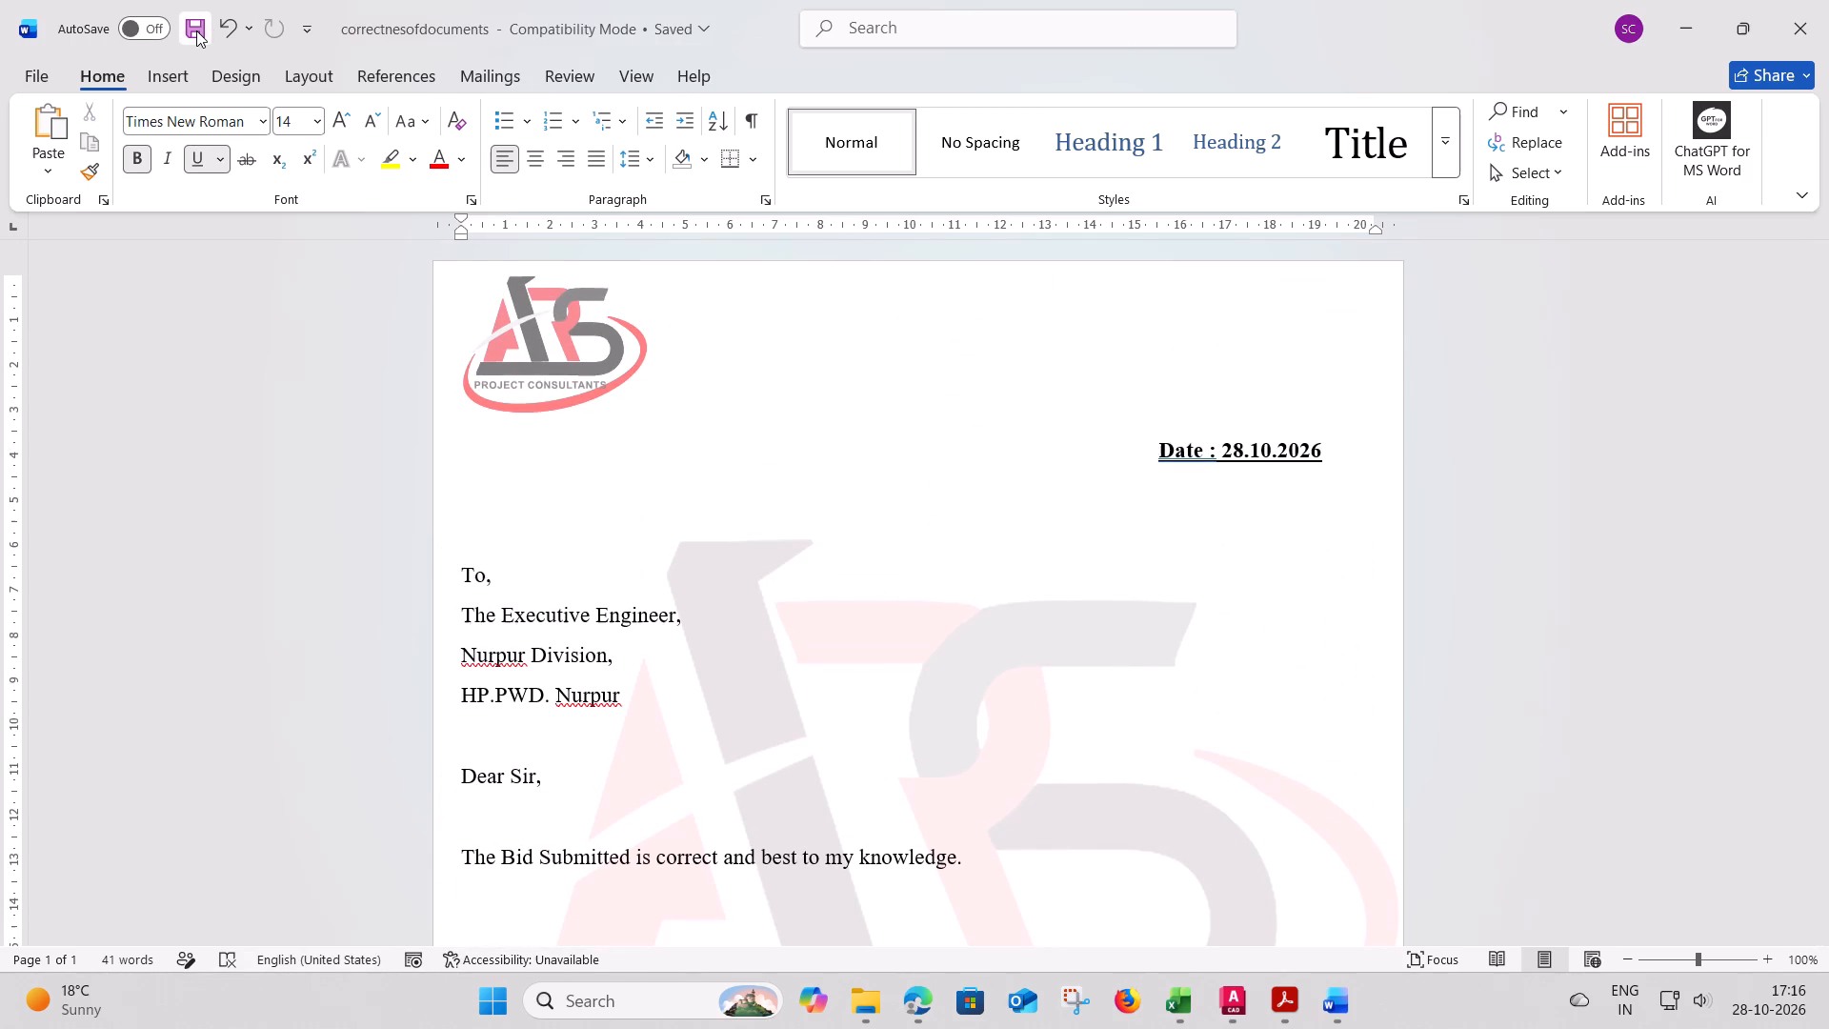
pyautogui.click(1801, 29)
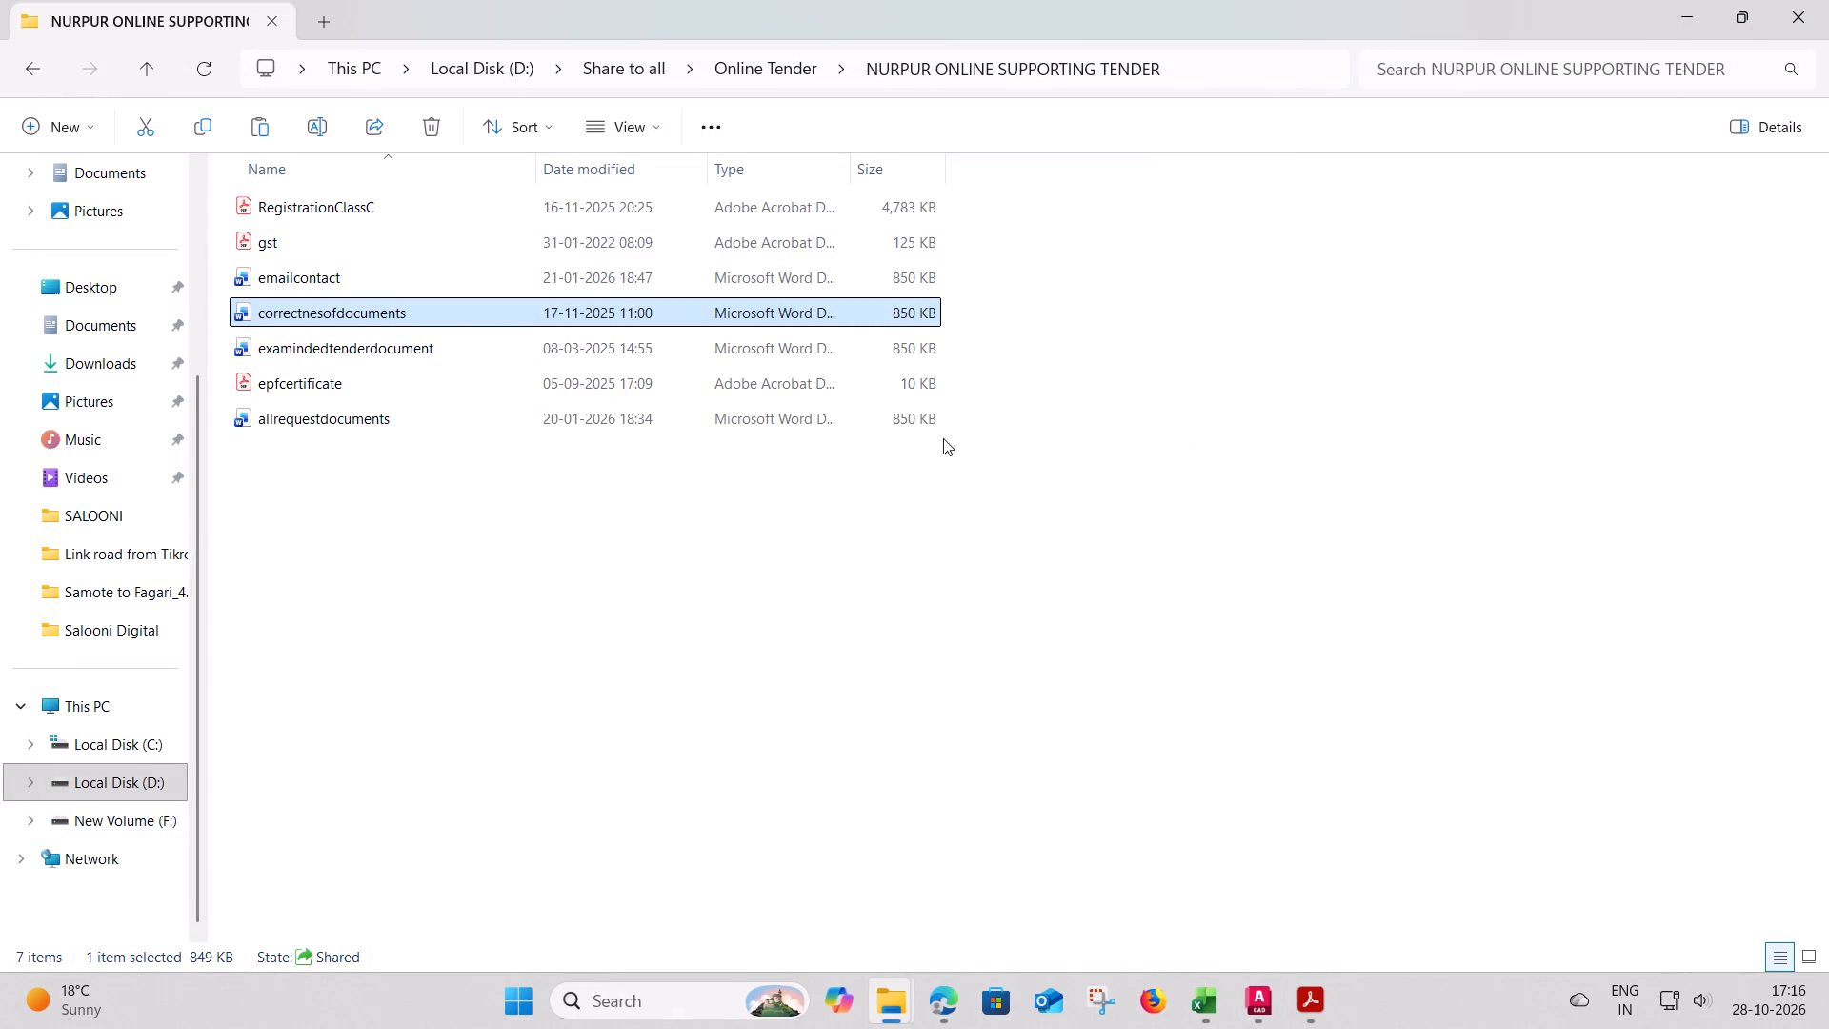
# Open emailcontact from the NURPUR ONLINE SUPPORTING TENDER folder and set the letter's date to 28.10.2026.
pyautogui.doubleClick(322, 280)
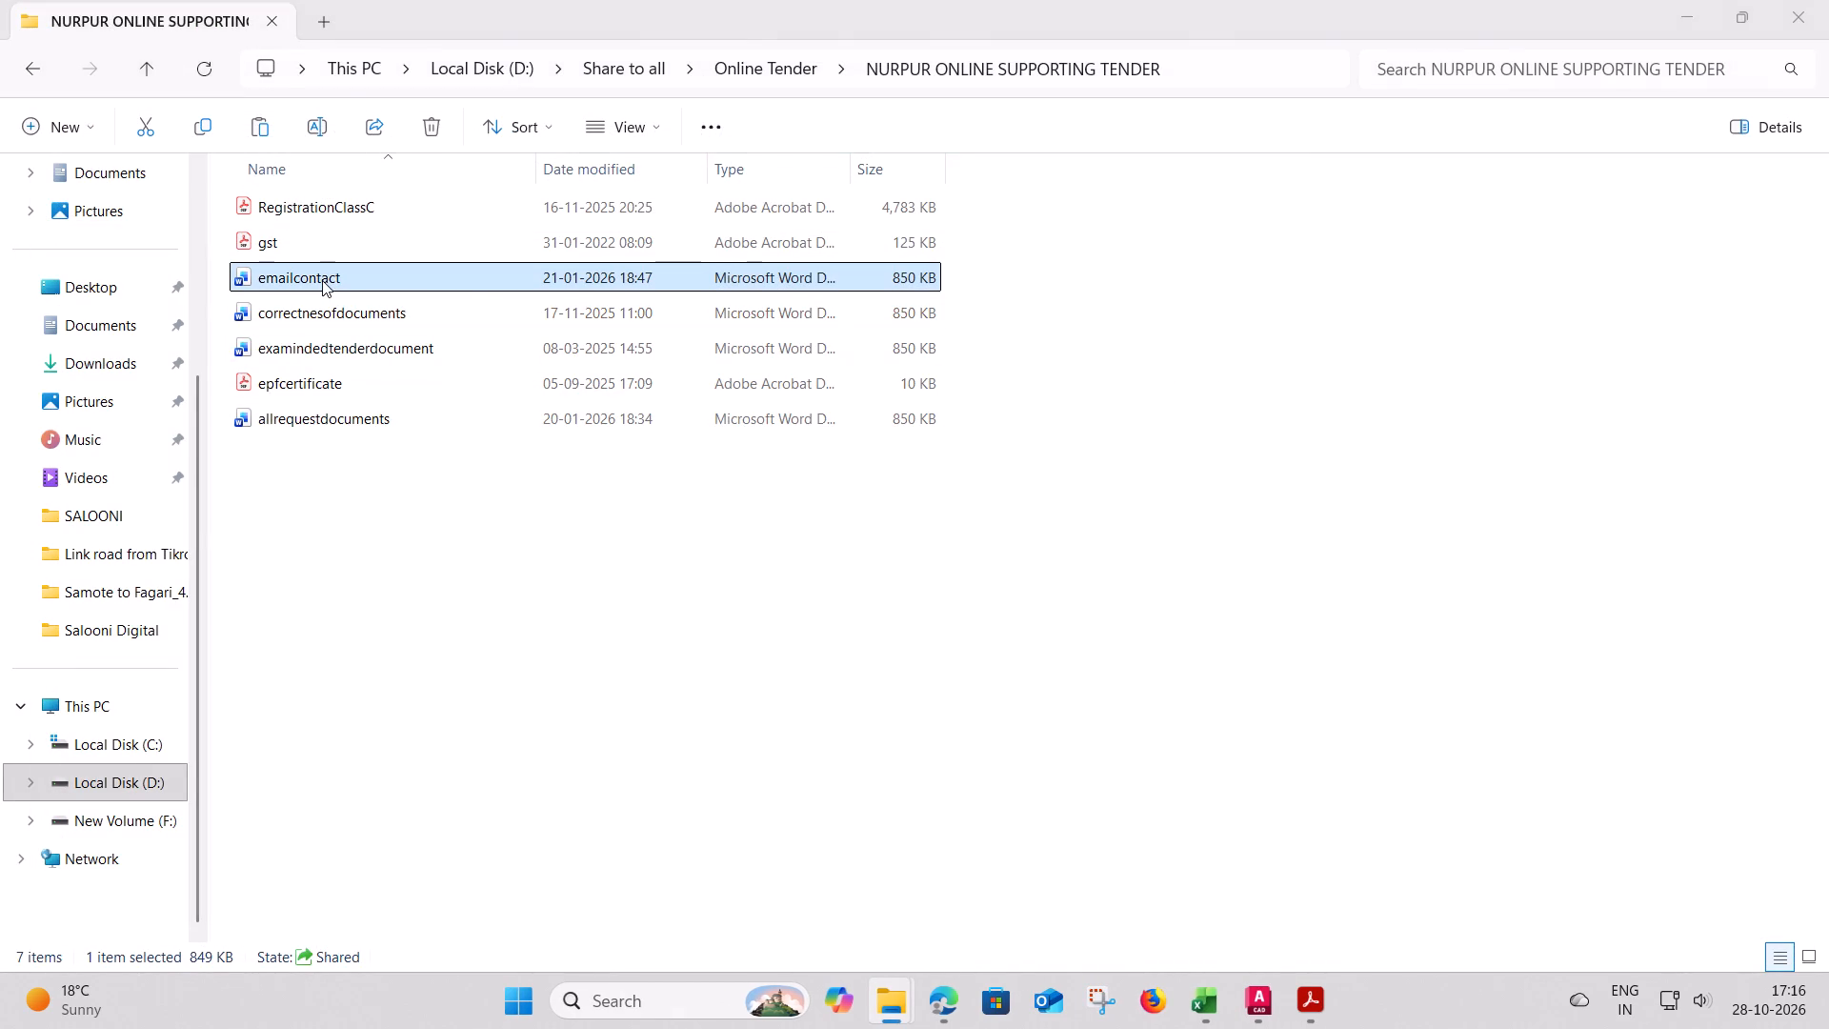
pyautogui.click(956, 110)
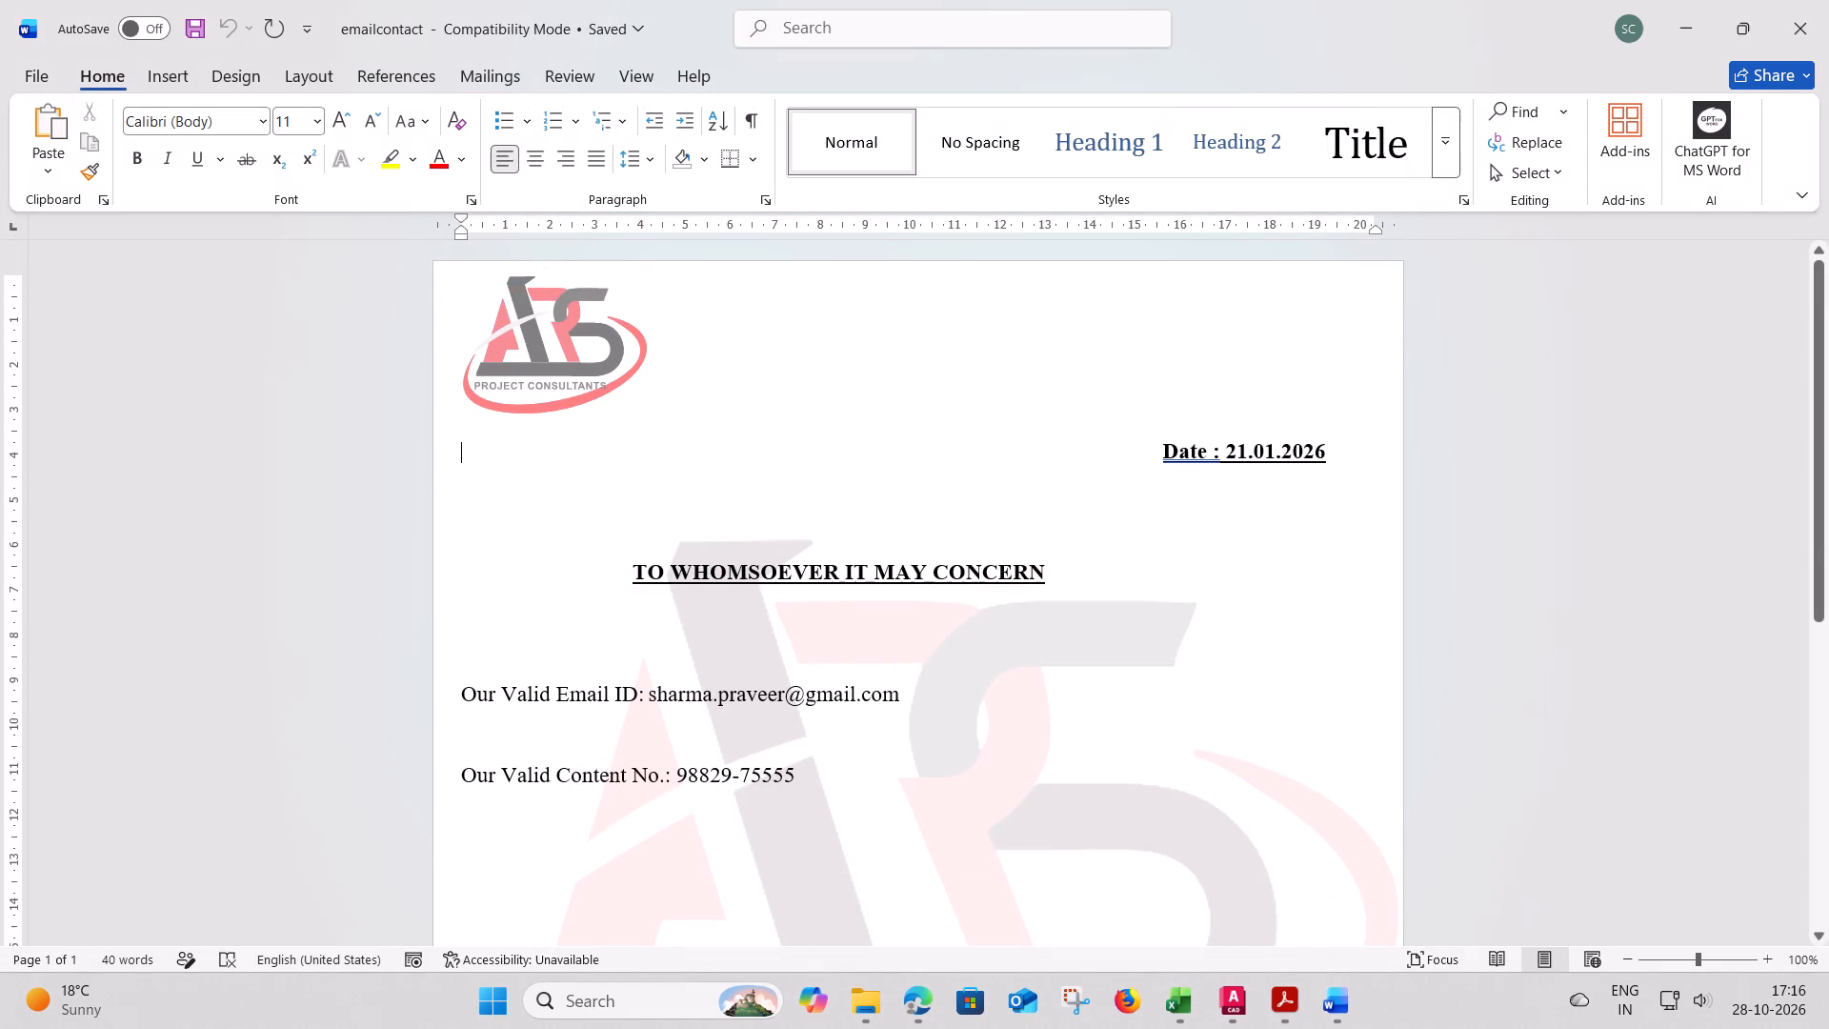
pyautogui.moveTo(1272, 454); pyautogui.dragTo(1259, 456)
pyautogui.moveTo(1259, 456); pyautogui.dragTo(1255, 456)
pyautogui.write('10')
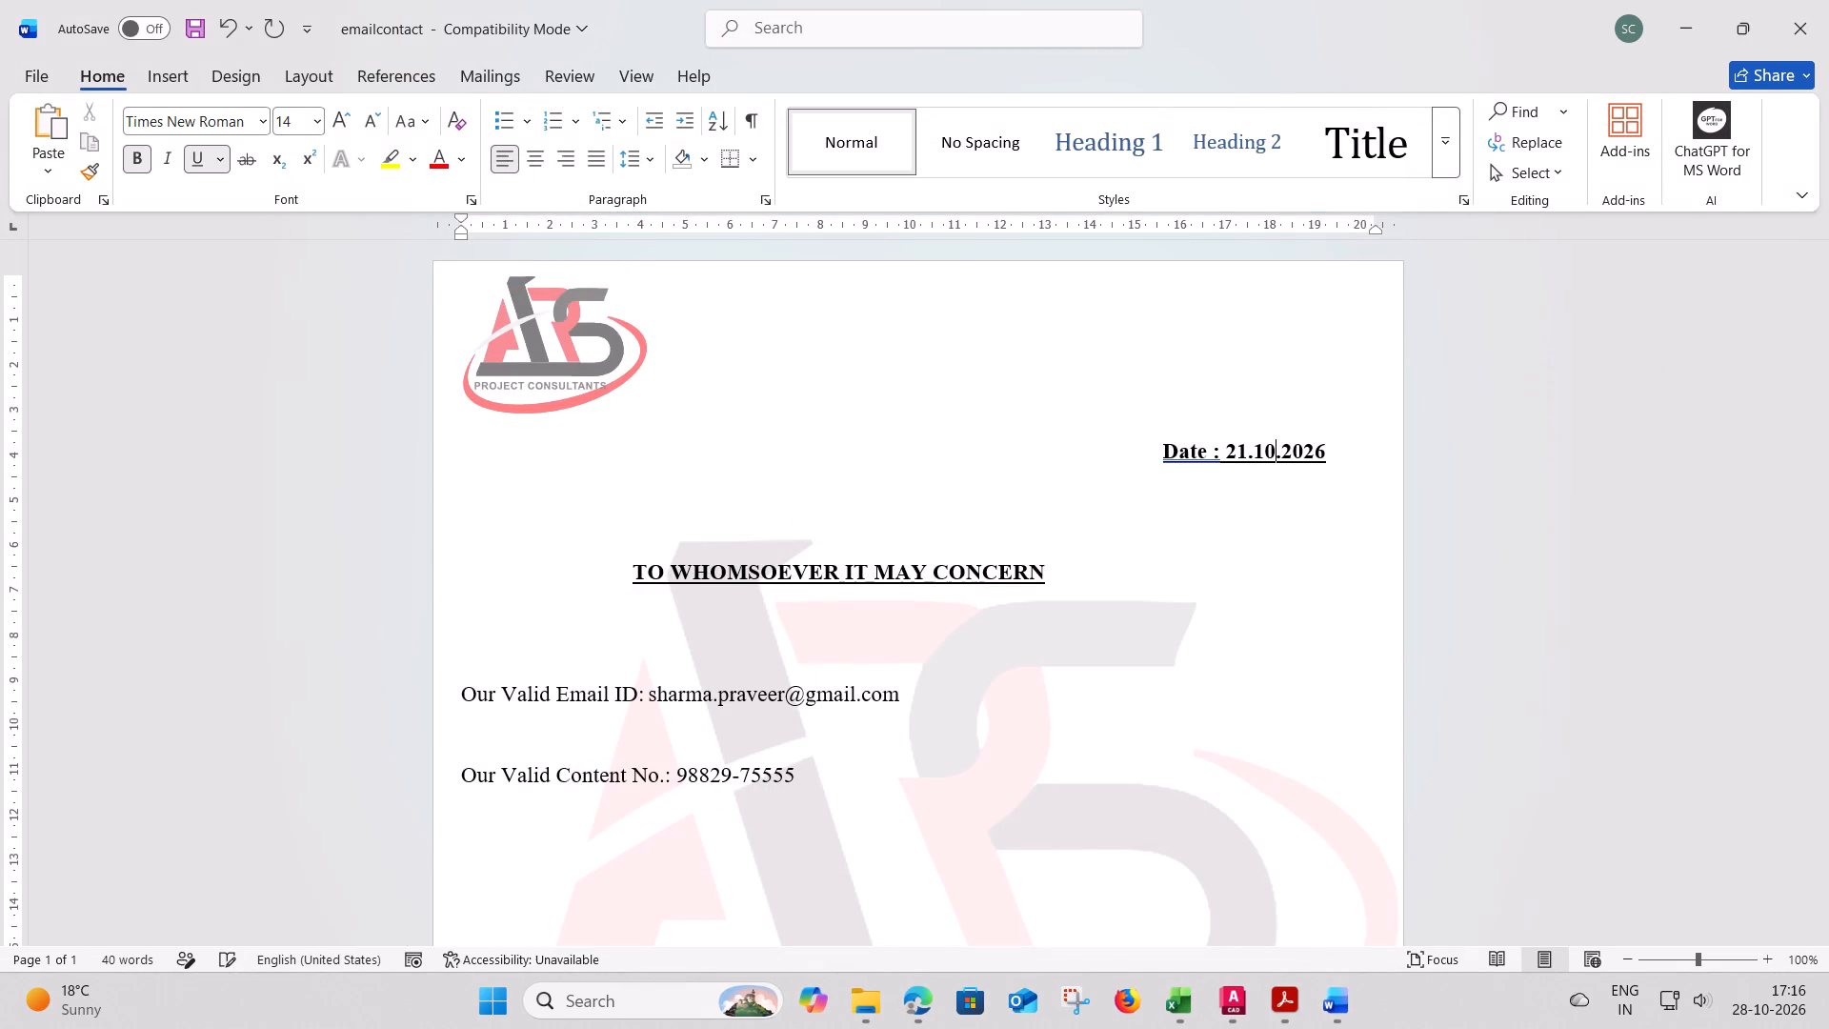
pyautogui.moveTo(1244, 450); pyautogui.dragTo(1239, 451)
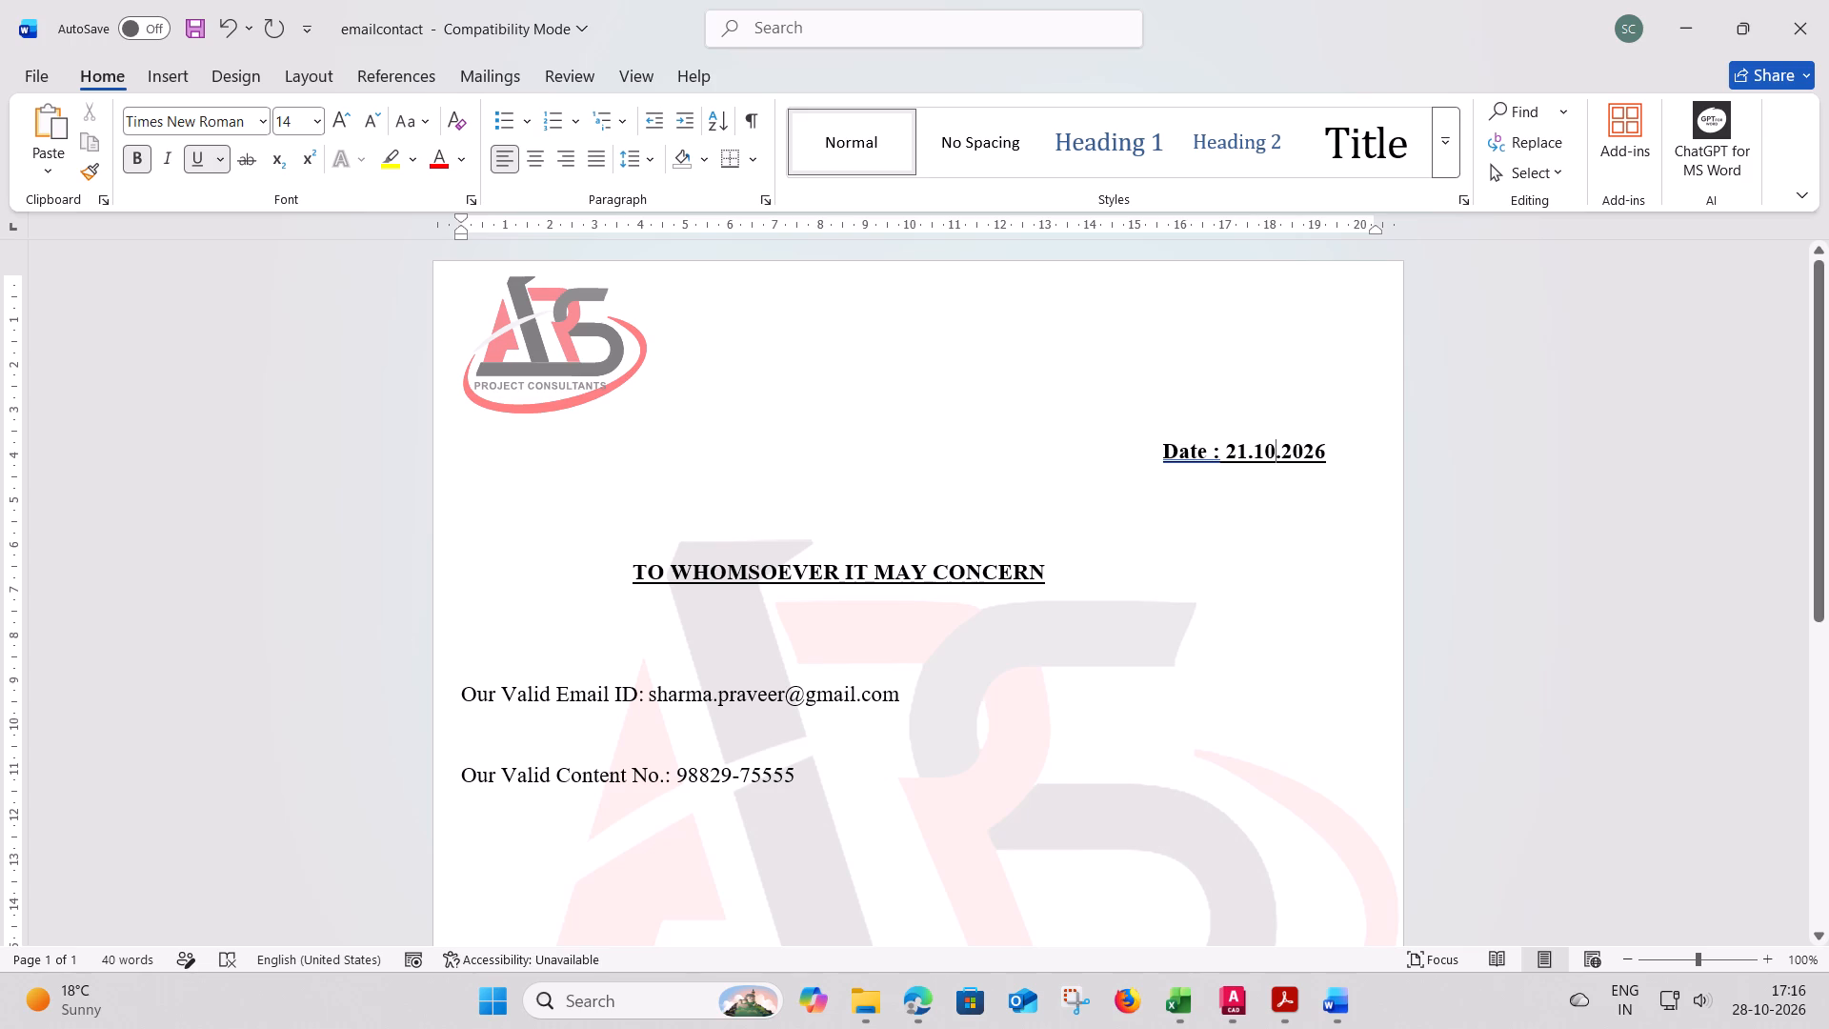
pyautogui.moveTo(1239, 451); pyautogui.dragTo(1235, 451)
pyautogui.press('8')
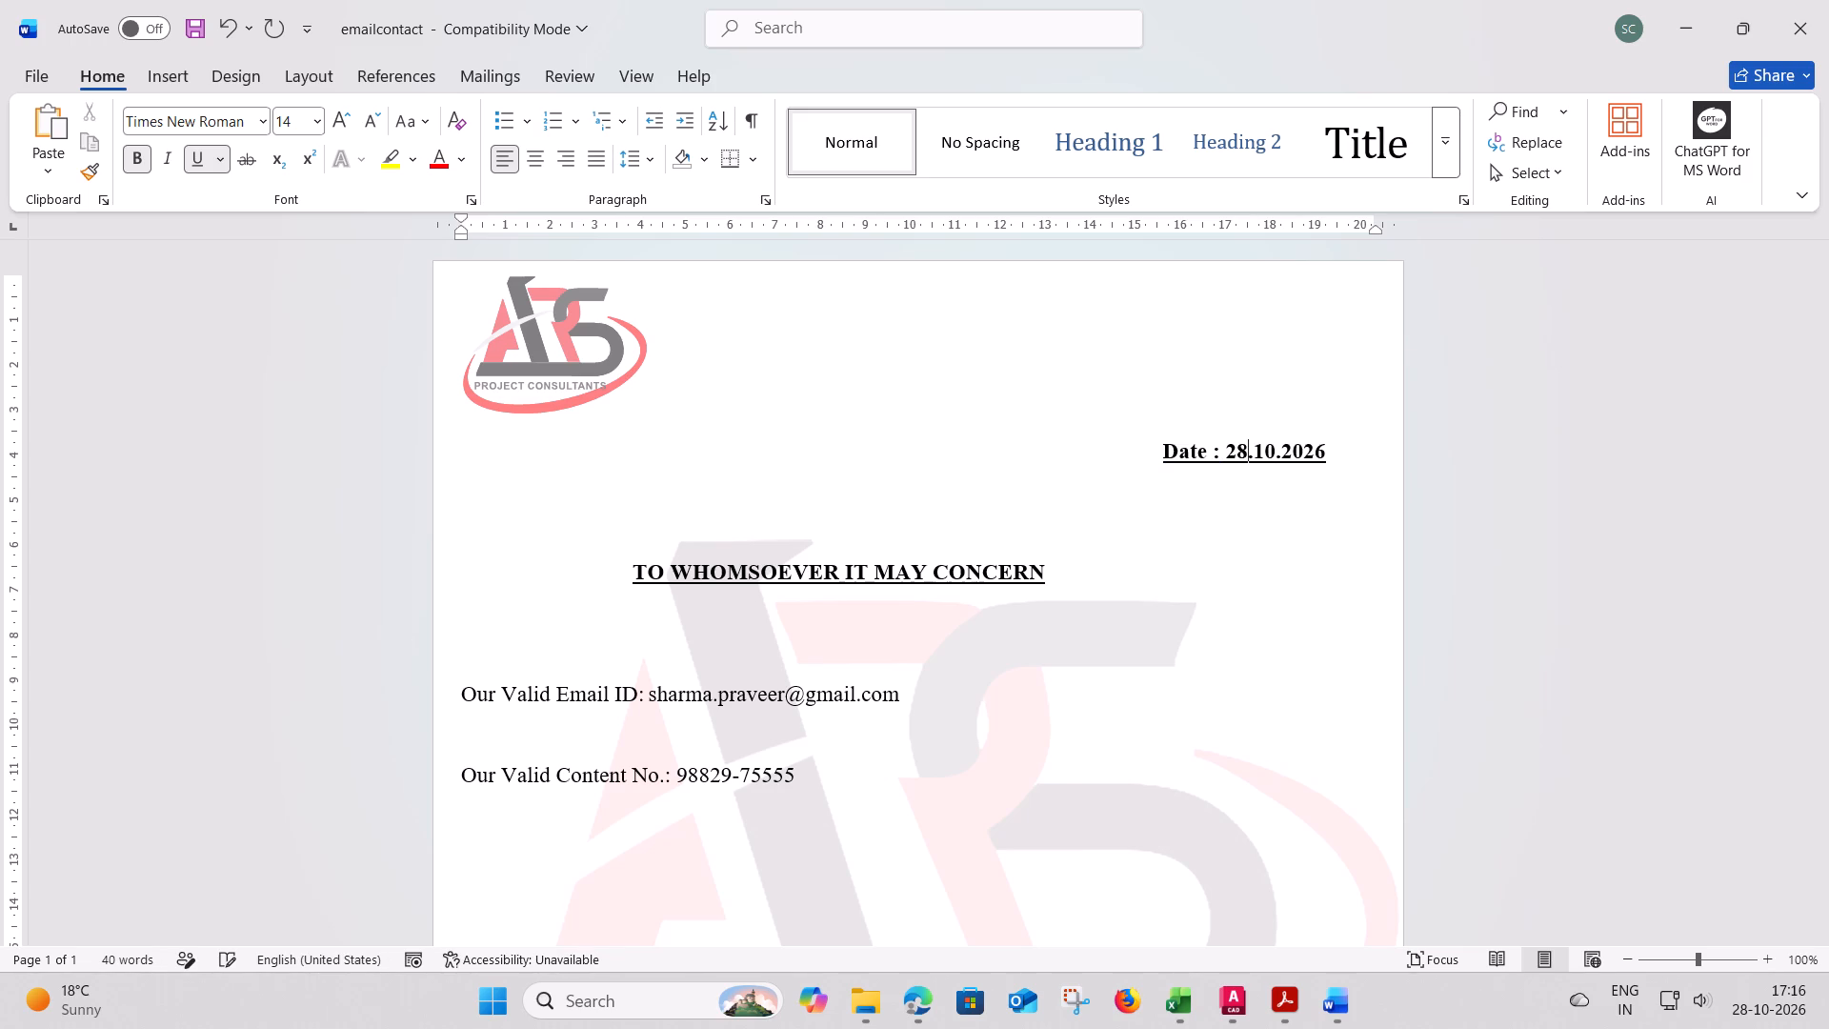
# Replace the firm name and address lines in emailcontact's signature block with those copied from the correctnesofdocuments letter.
pyautogui.click(1114, 698)
pyautogui.scroll(-3, 693, 708)
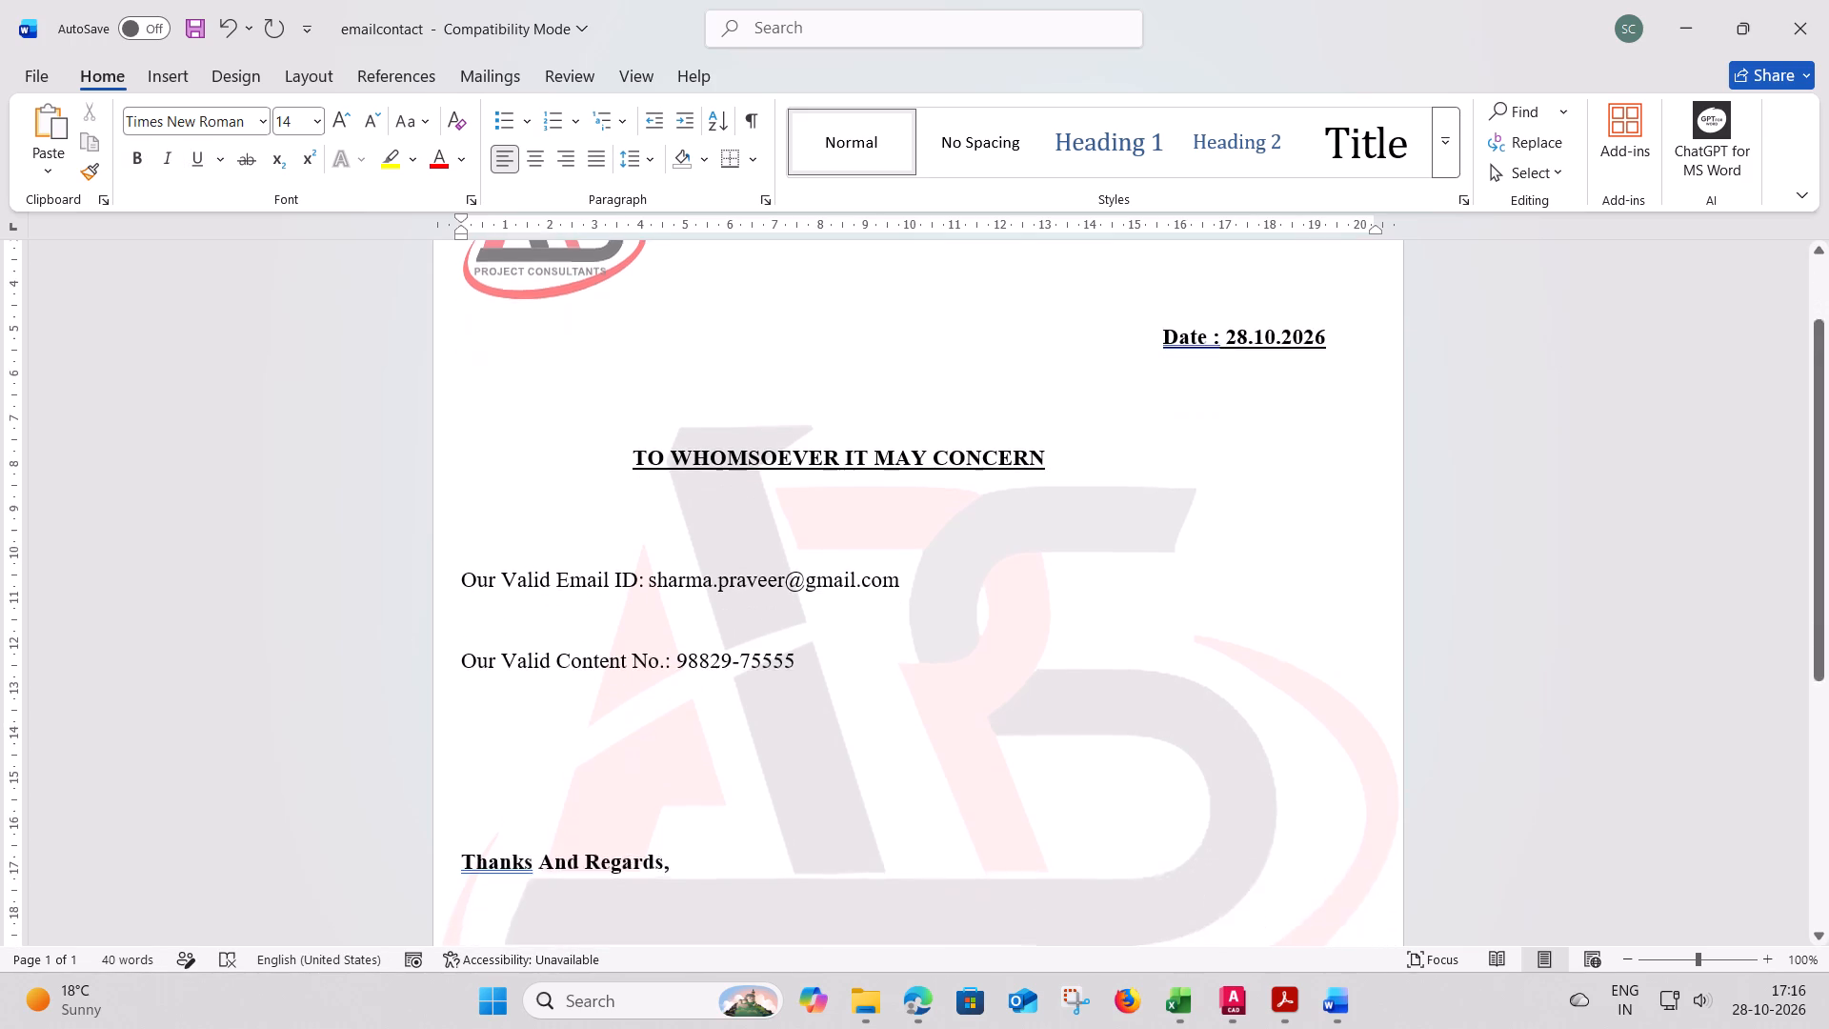
pyautogui.scroll(-6, 693, 708)
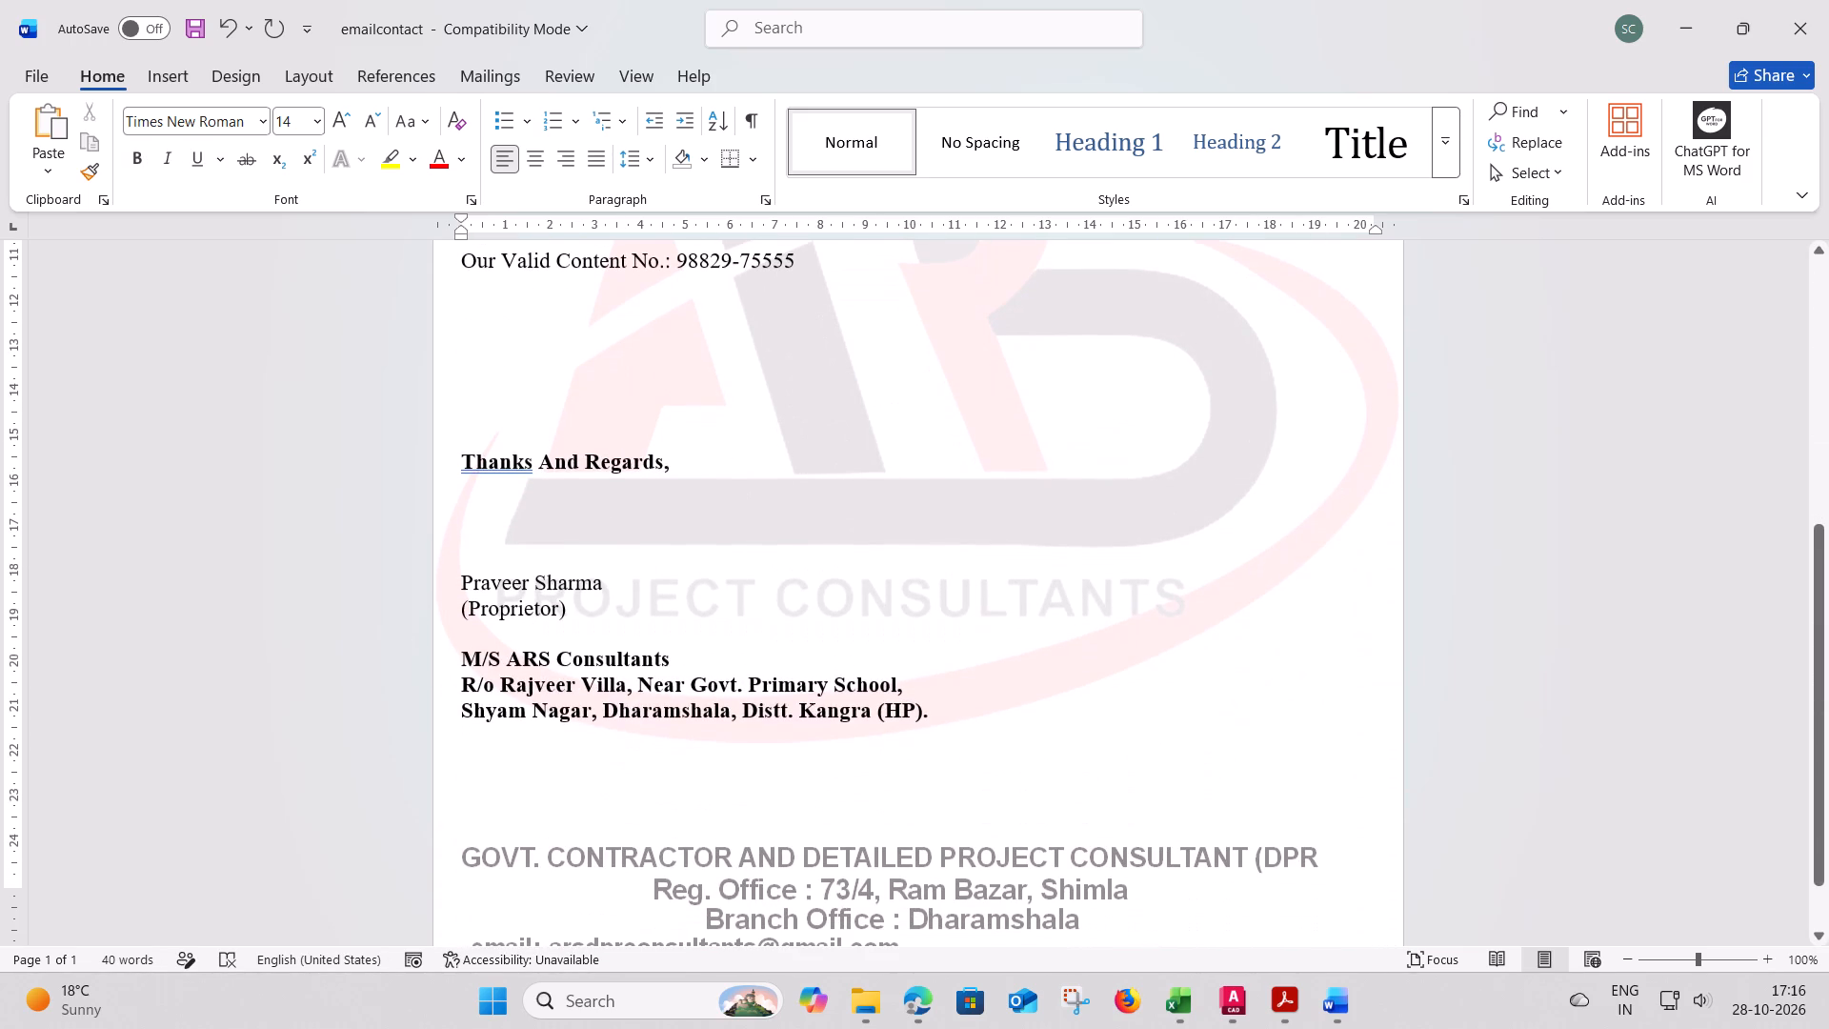
pyautogui.scroll(-3, 693, 708)
pyautogui.scroll(1, 693, 708)
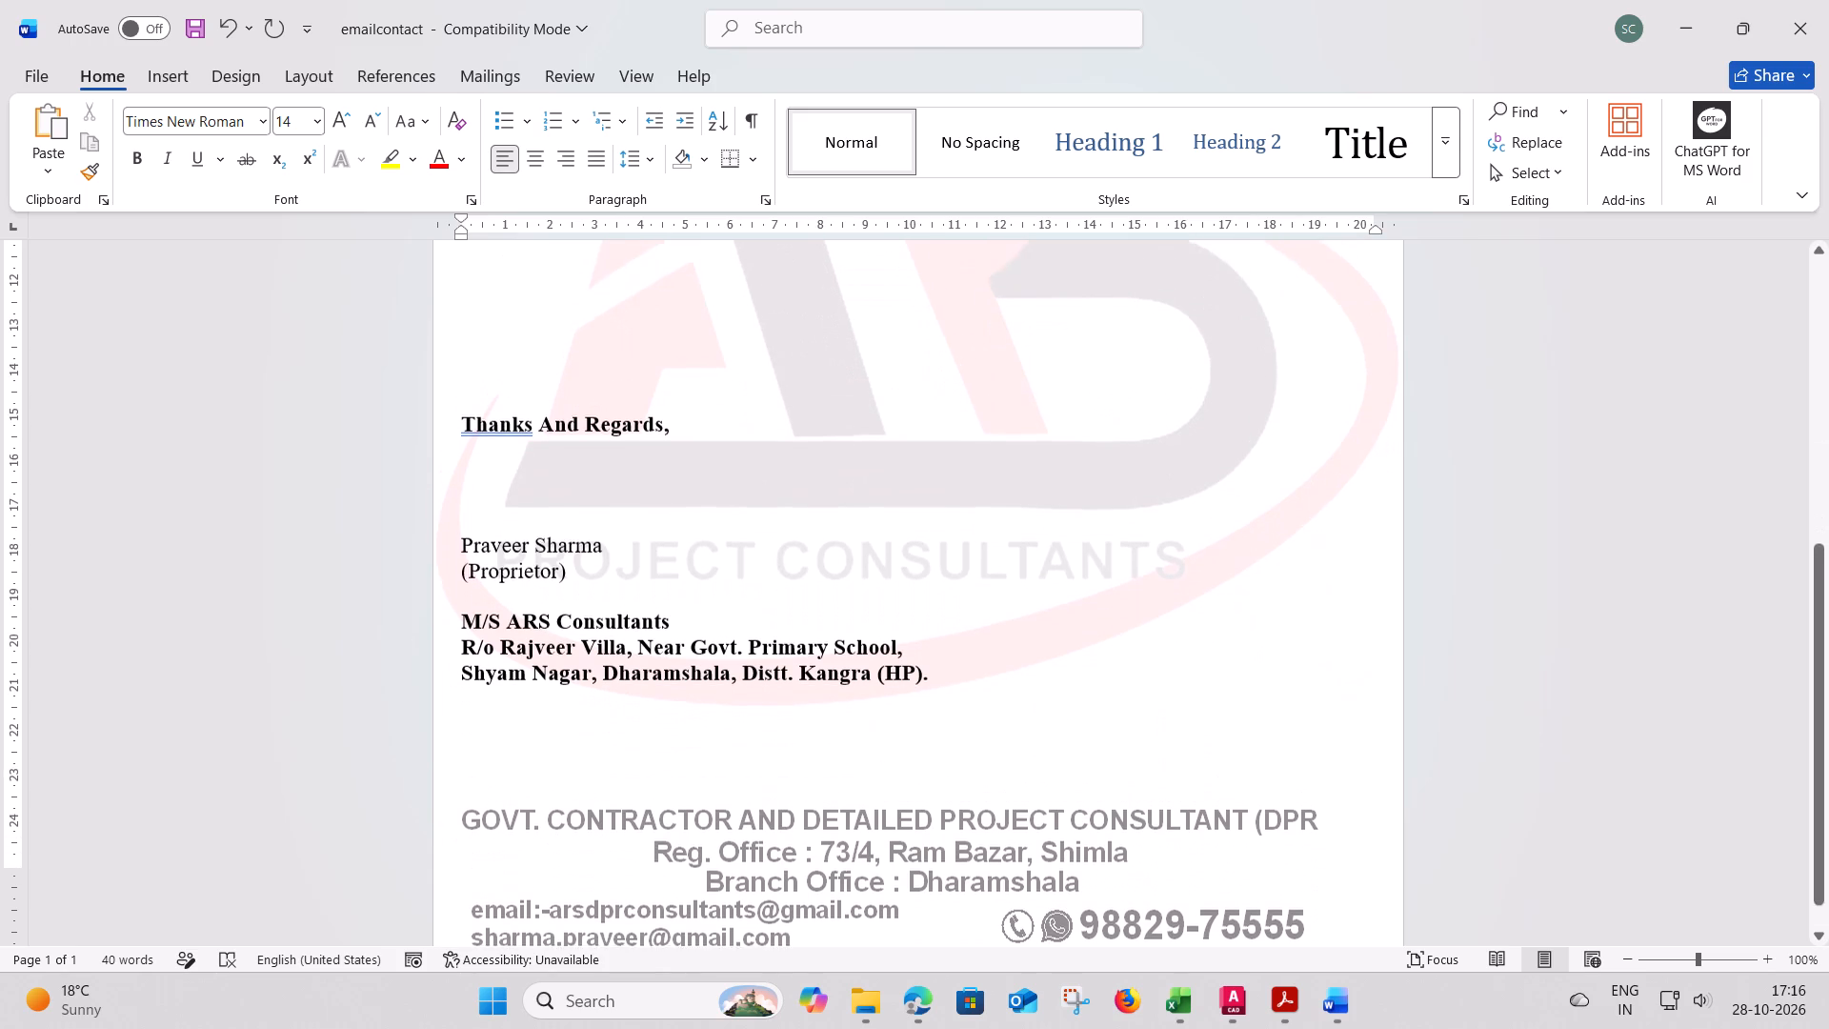
pyautogui.scroll(2, 693, 708)
pyautogui.hotkey('alt', 'Tab')
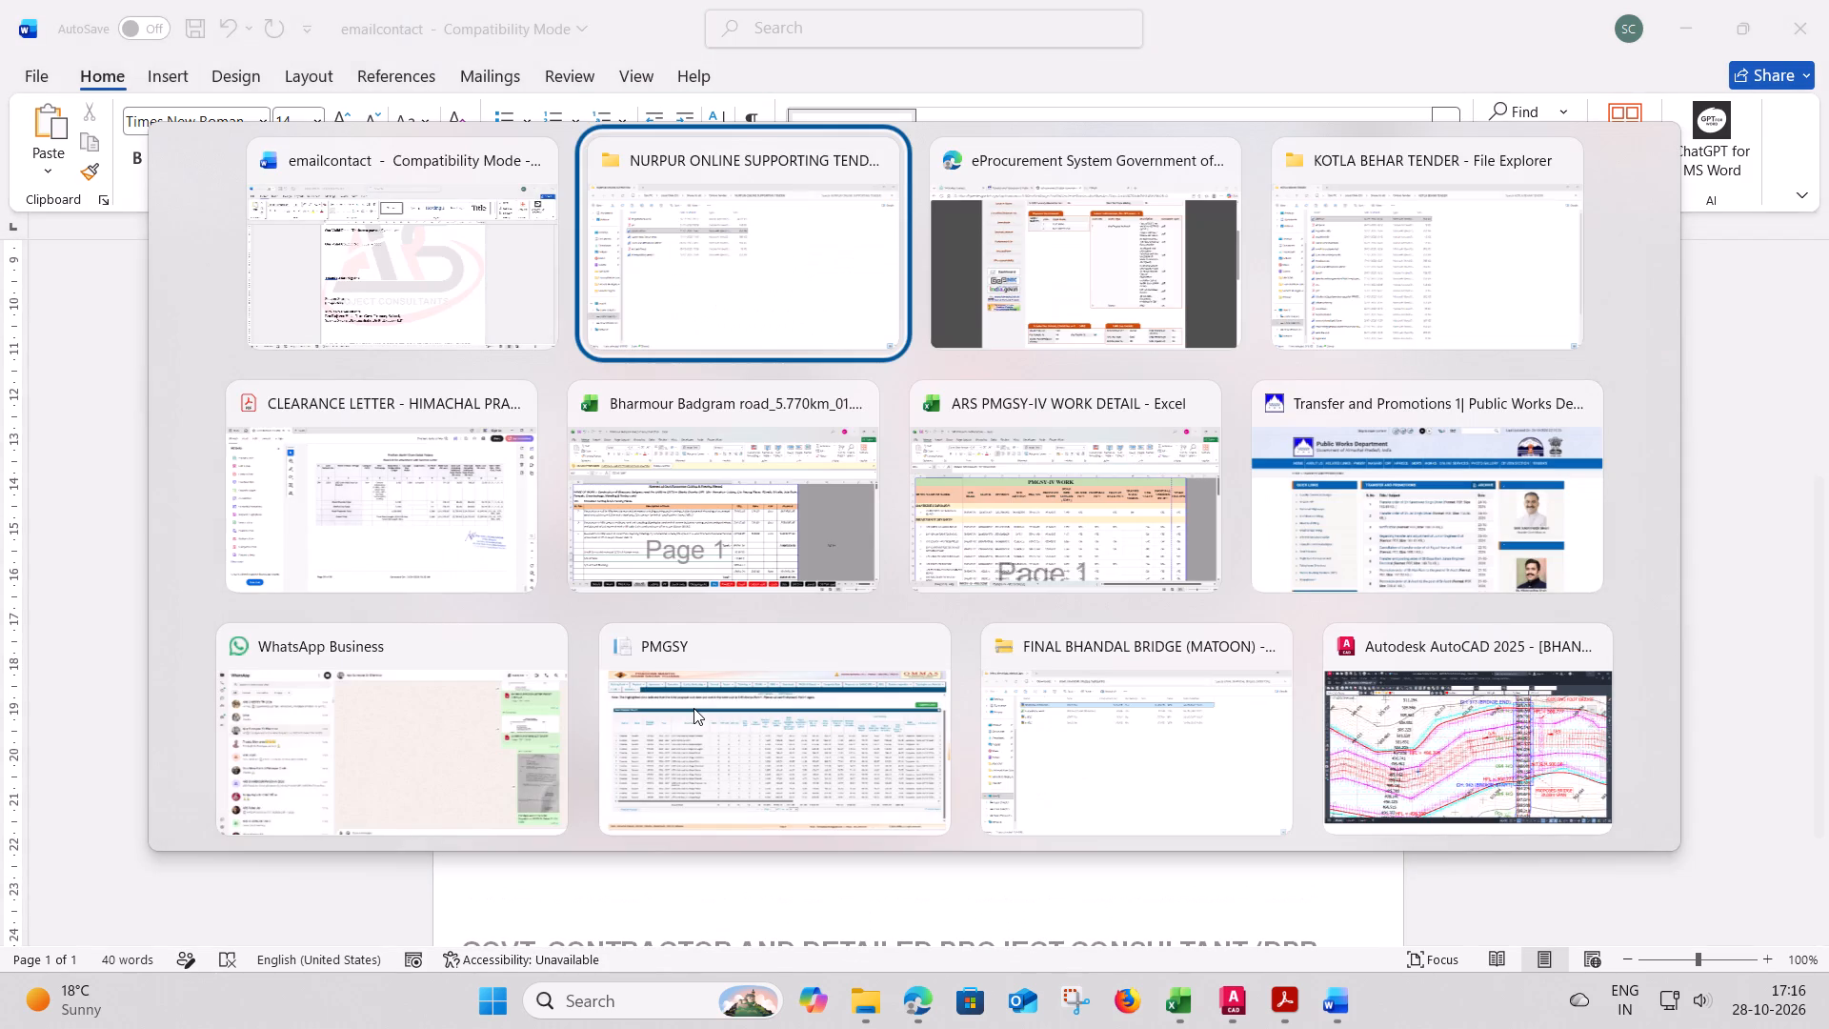
pyautogui.doubleClick(354, 311)
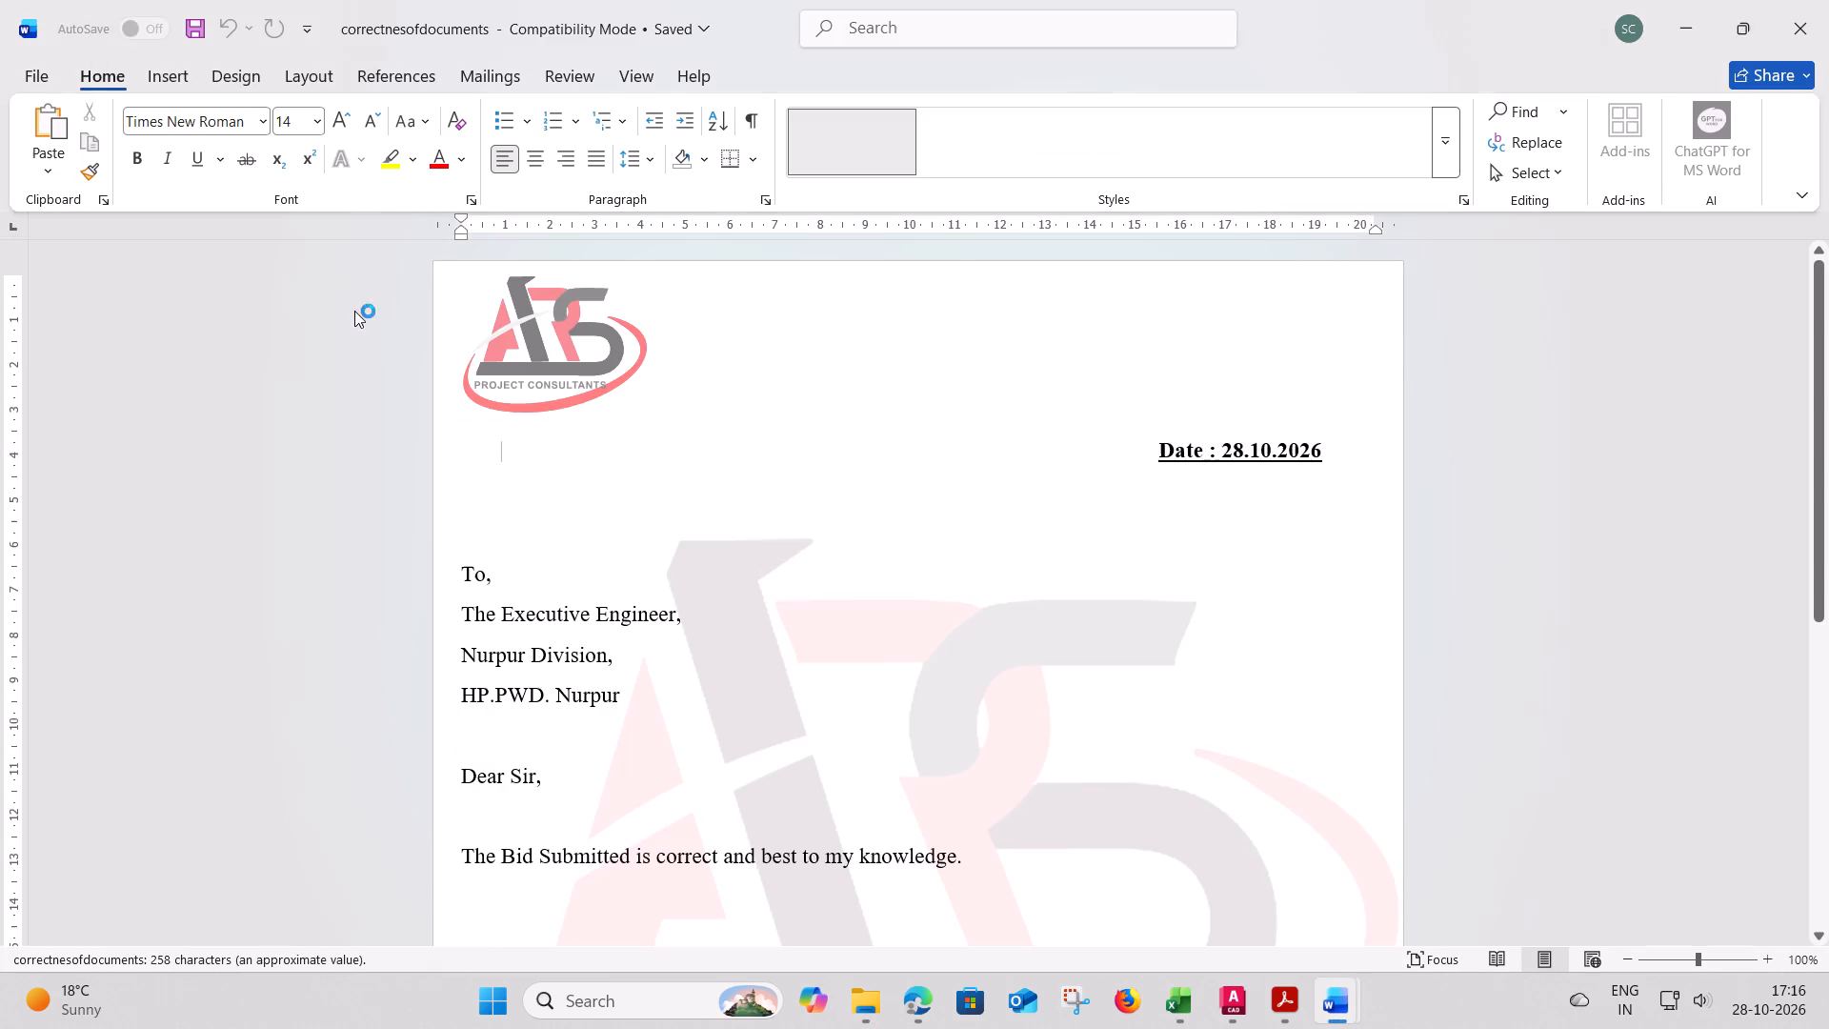
pyautogui.scroll(-10, 539, 558)
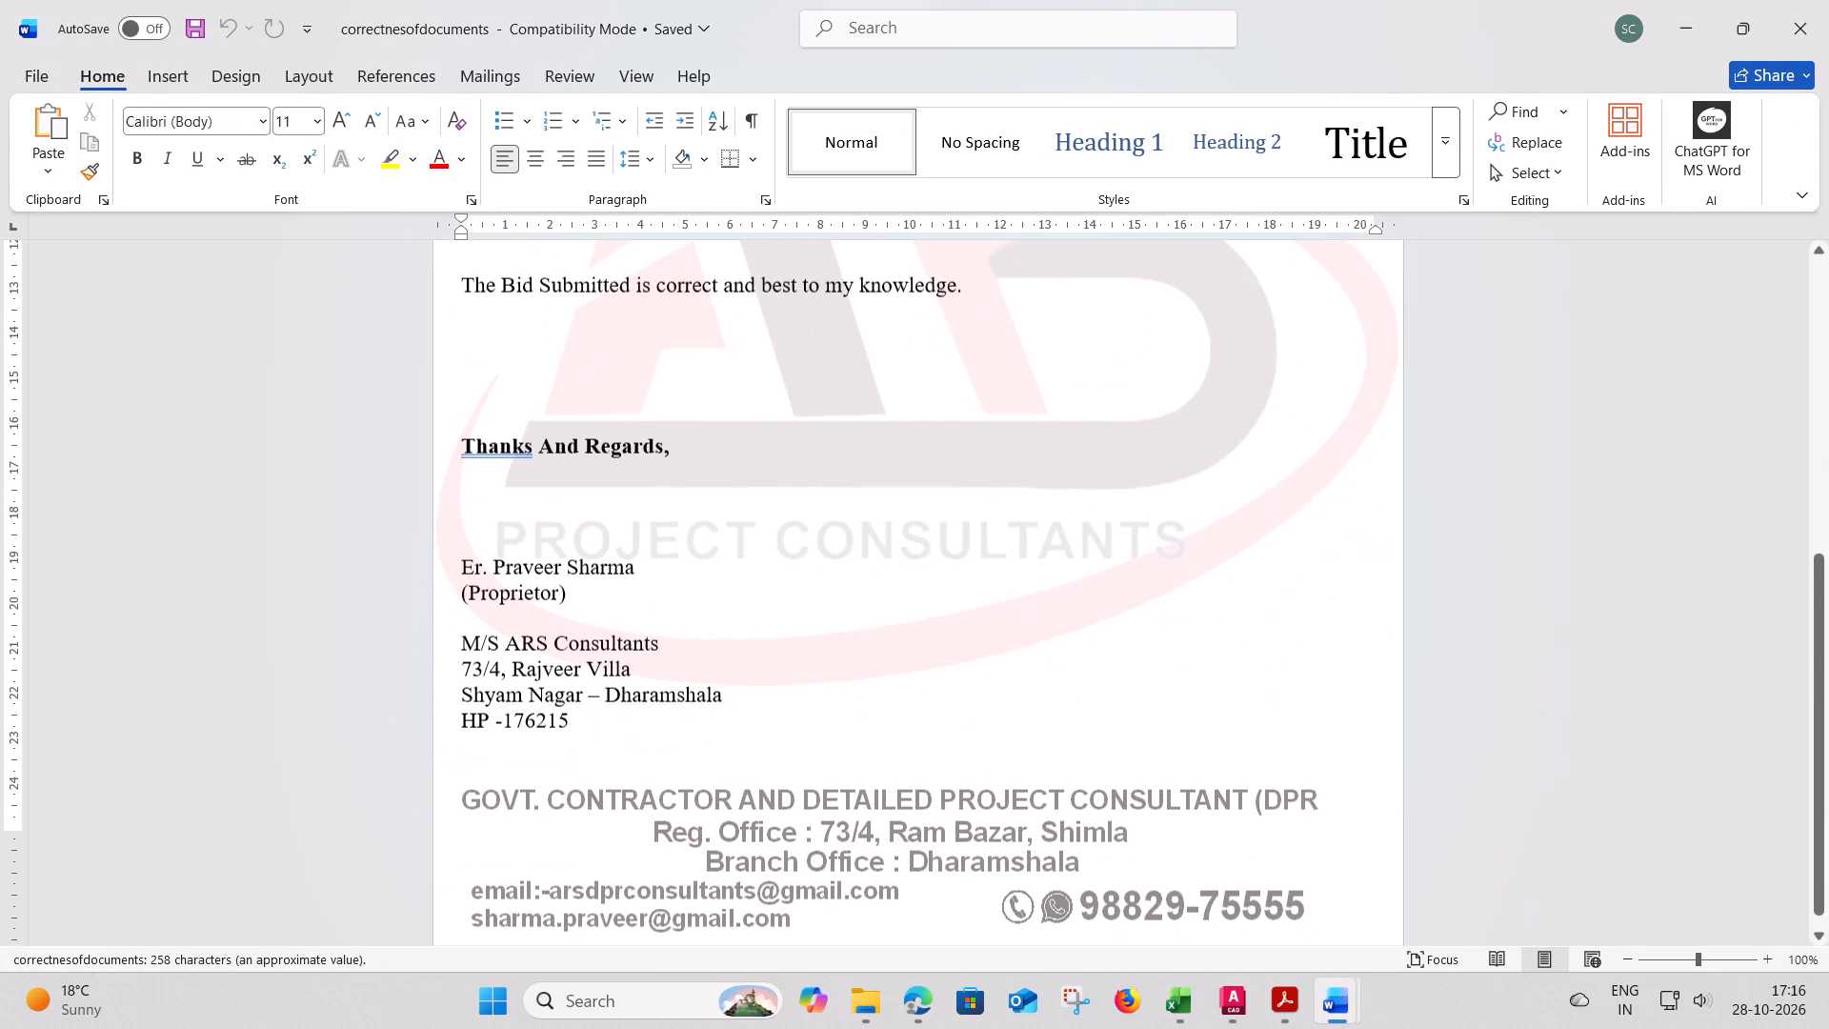
pyautogui.moveTo(584, 727); pyautogui.dragTo(465, 644)
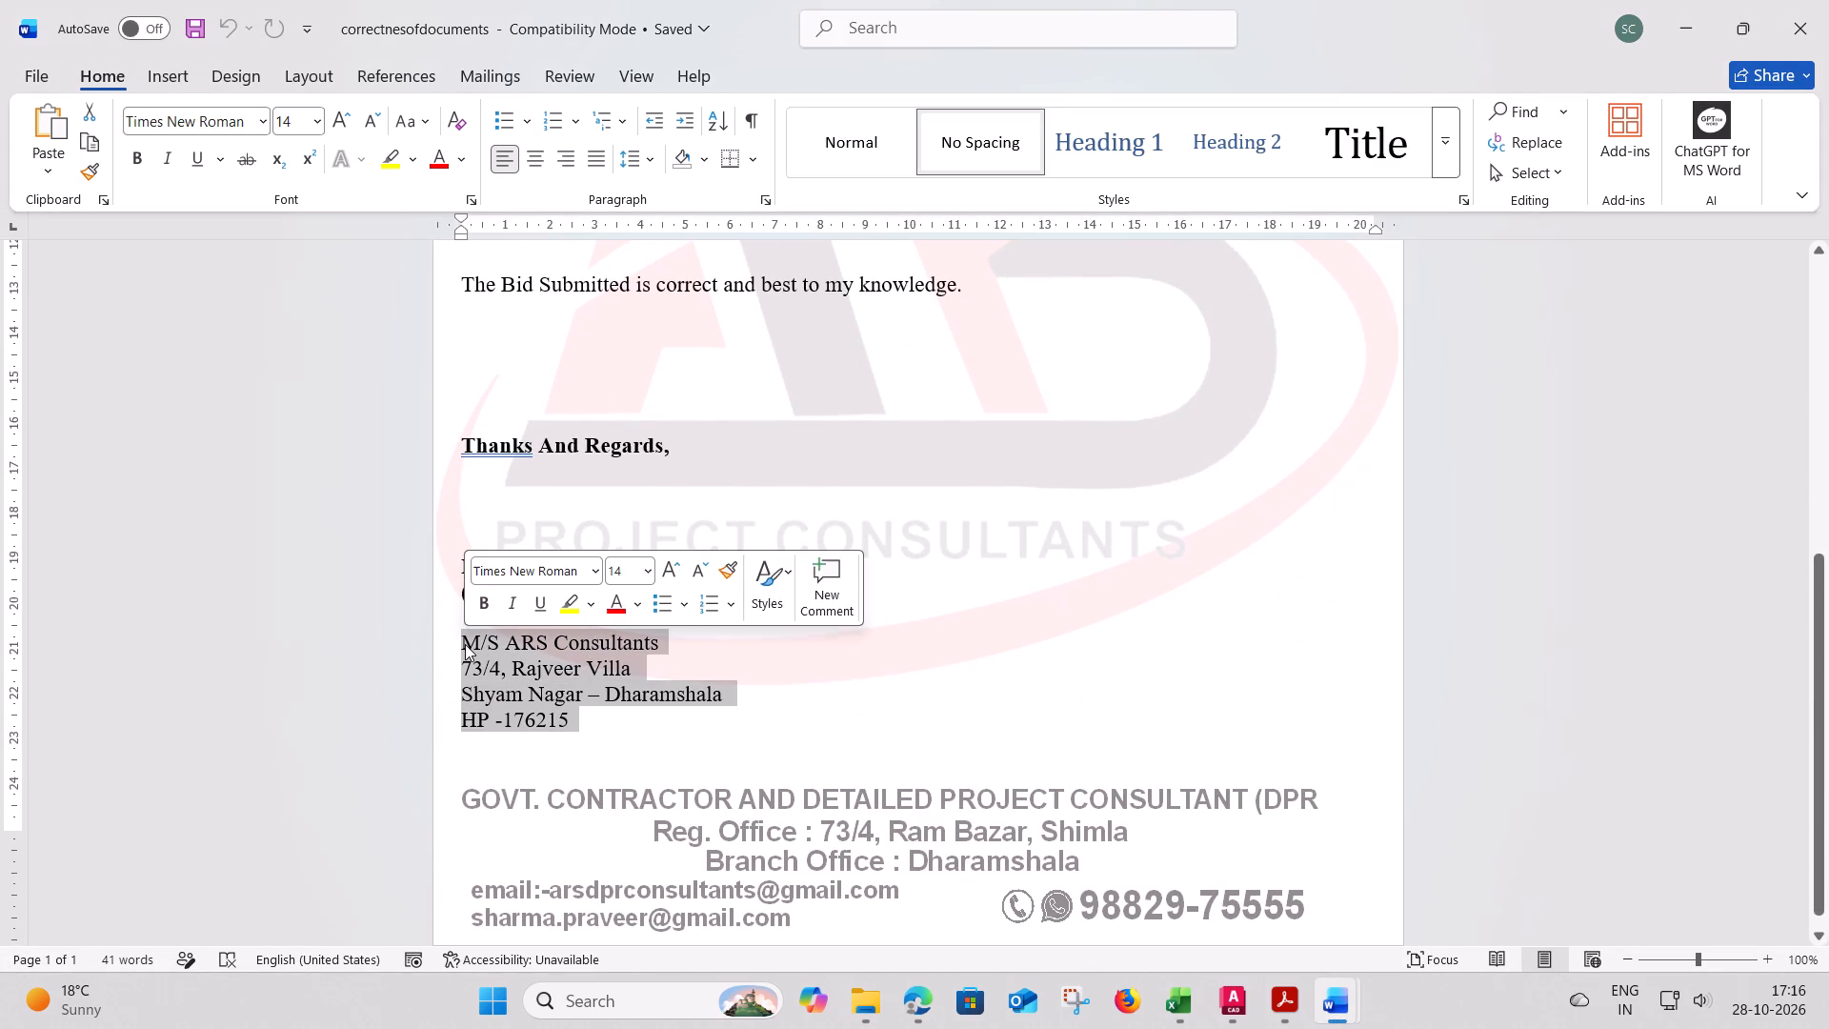
pyautogui.hotkey('ctrl', 'c')
pyautogui.hotkey('alt', 'Tab')
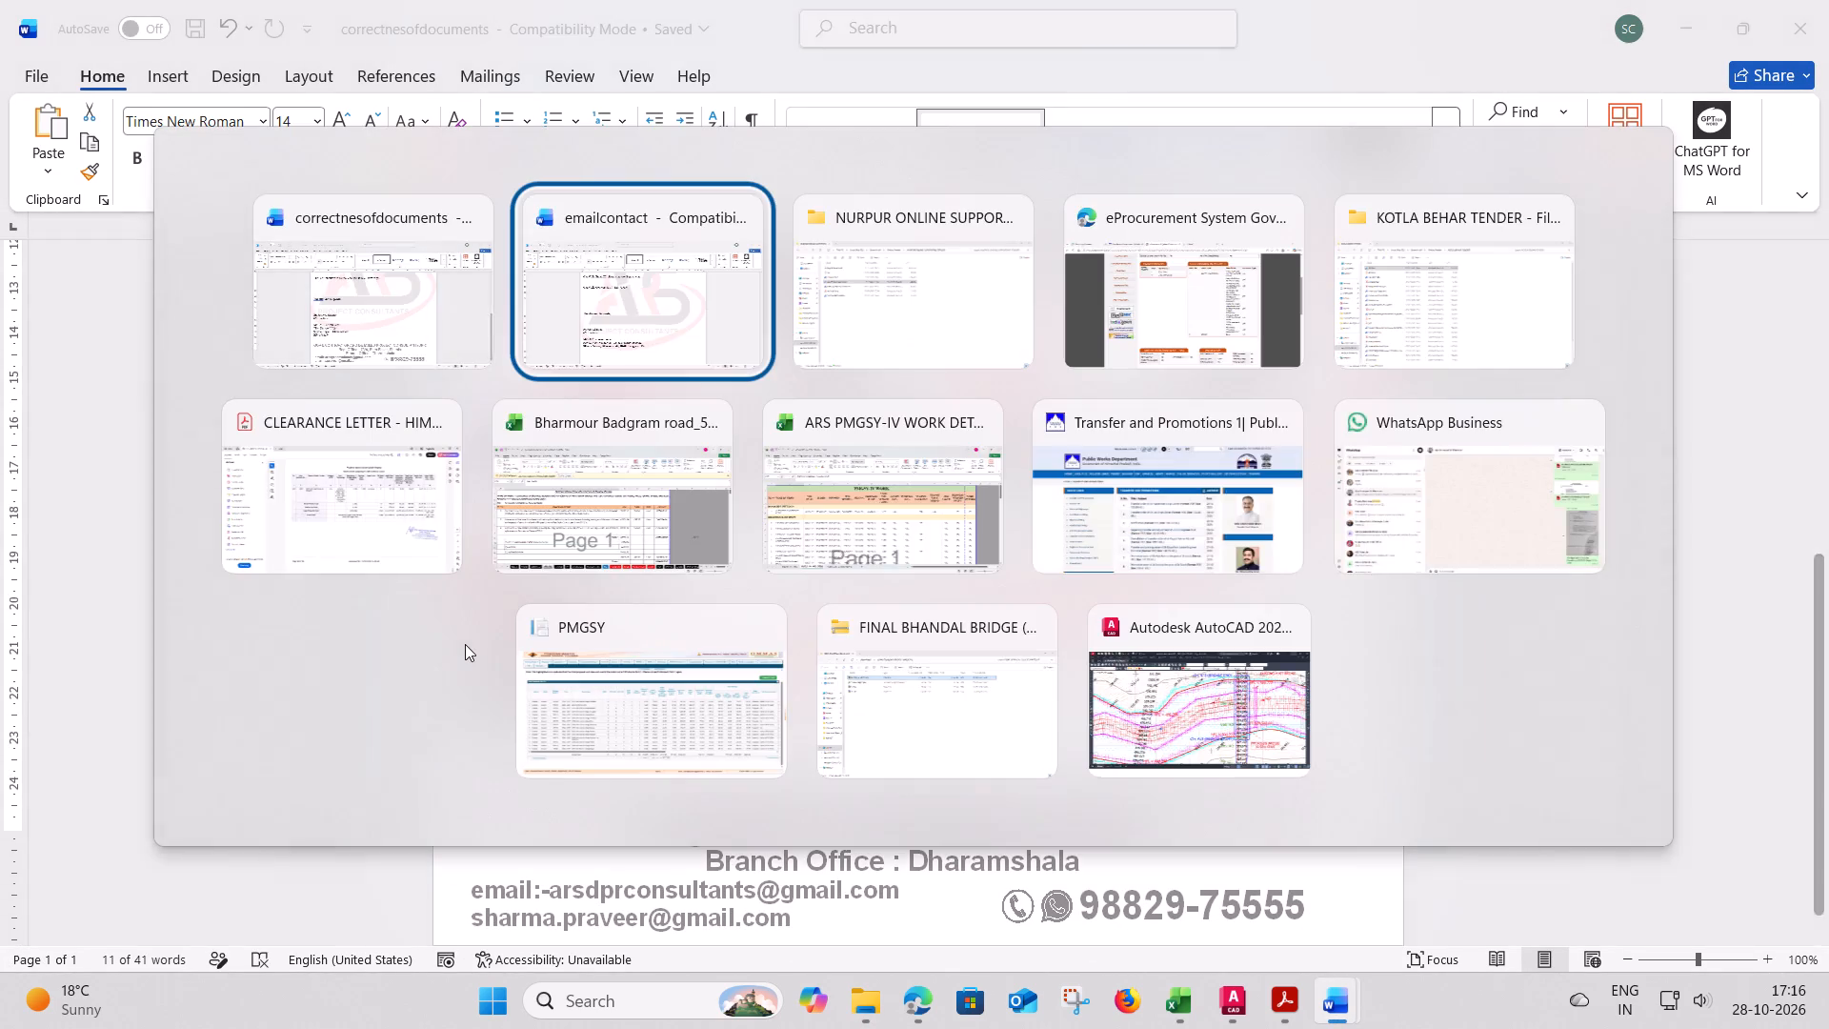
pyautogui.moveTo(945, 815); pyautogui.dragTo(934, 814)
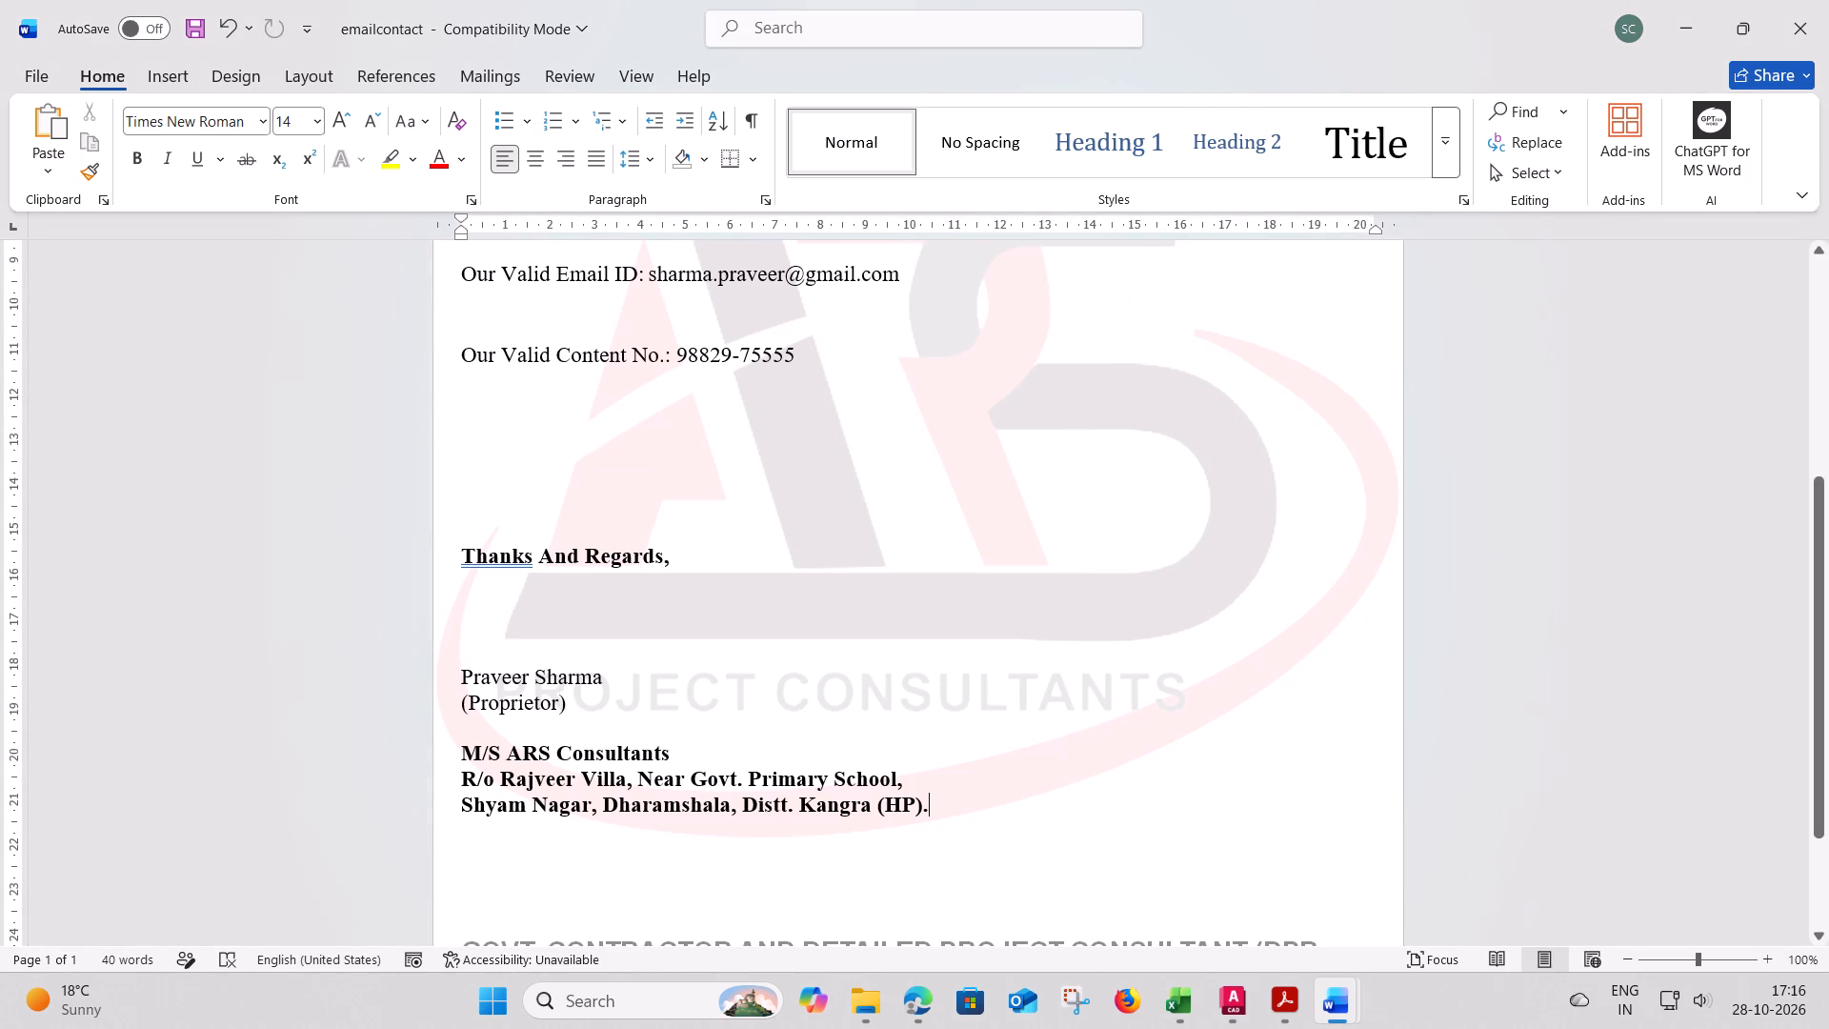
pyautogui.moveTo(934, 814); pyautogui.dragTo(465, 751)
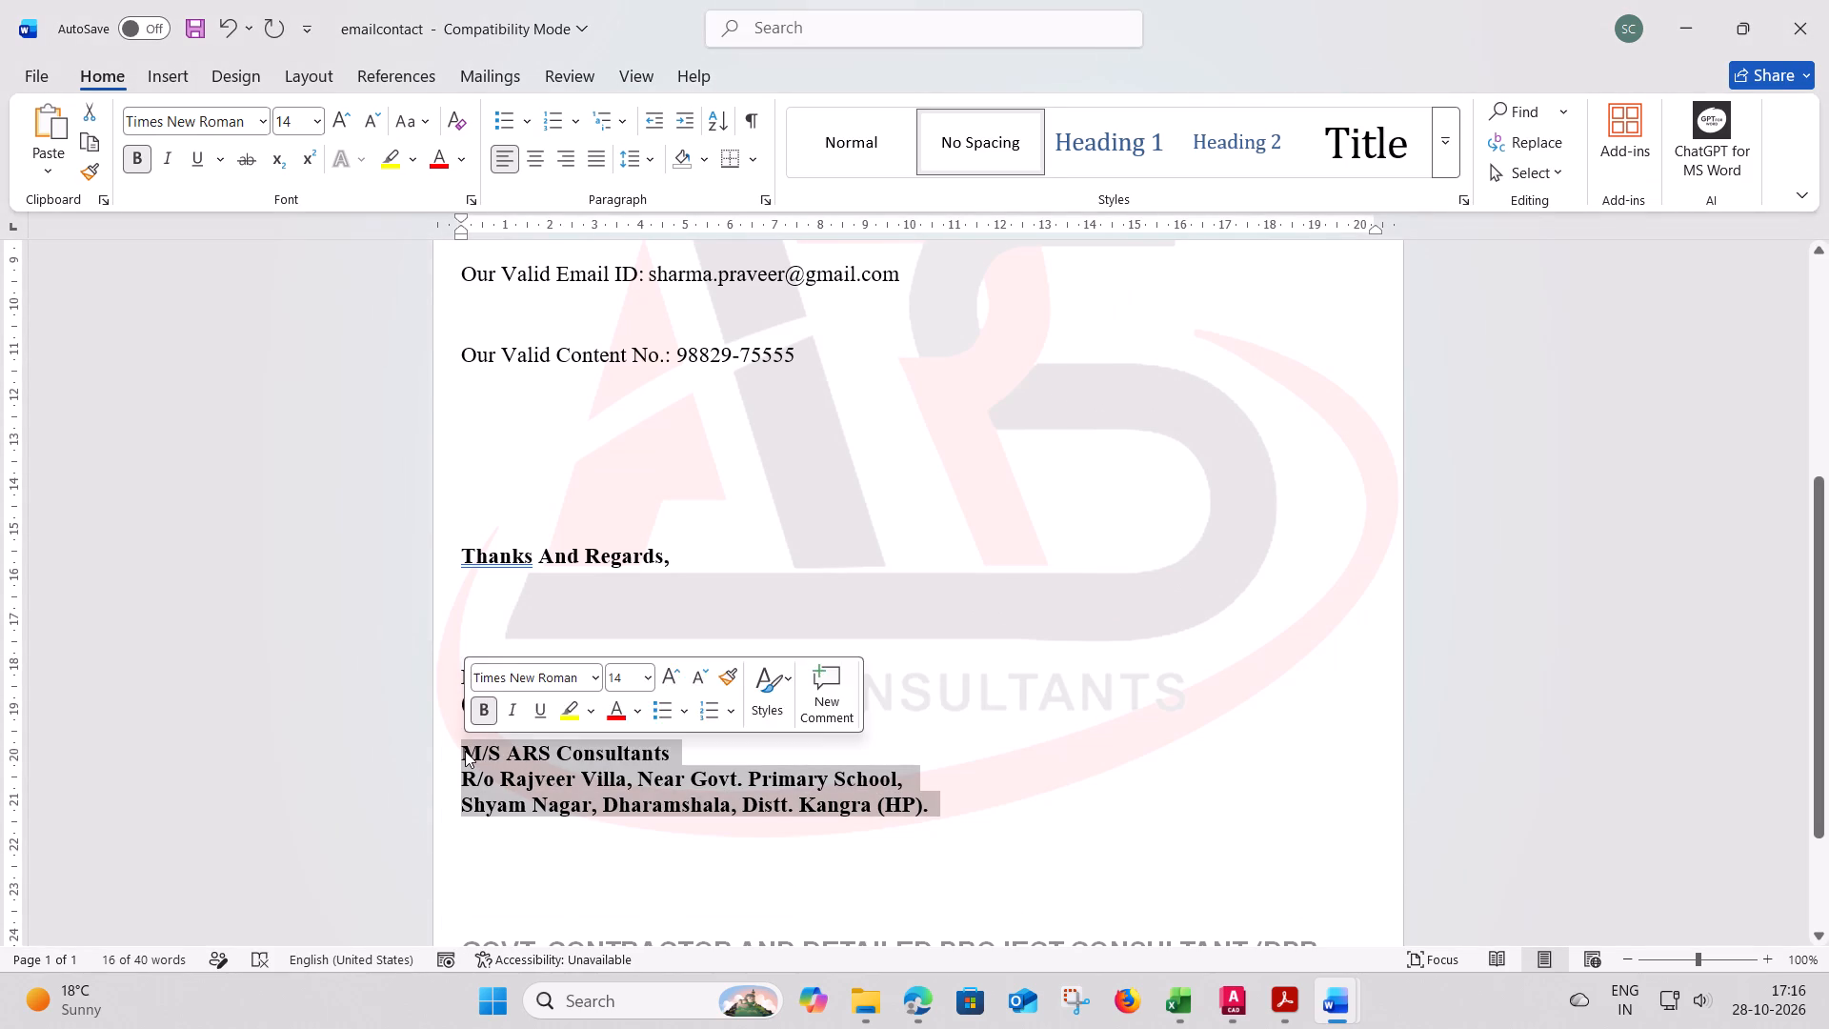
pyautogui.hotkey('ctrl', 'v')
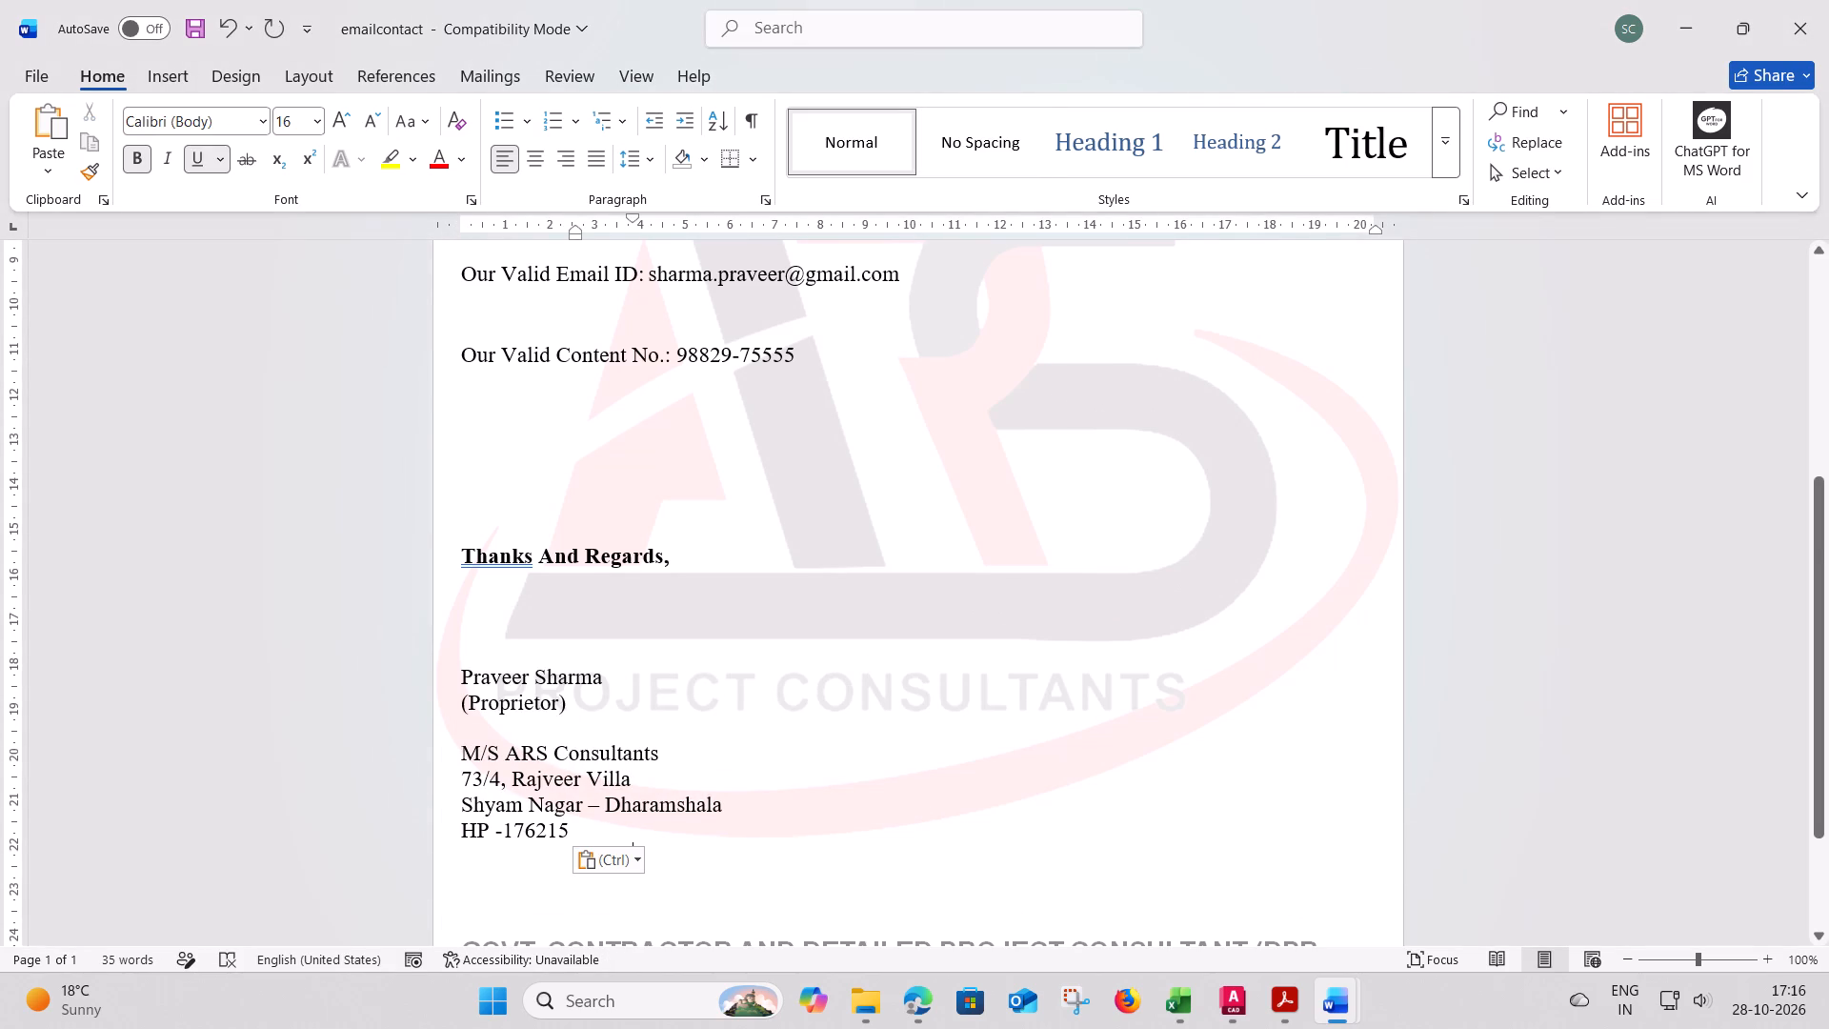
# Check the emailcontact letter from top to bottom, save it and close it.
pyautogui.scroll(-6, 726, 754)
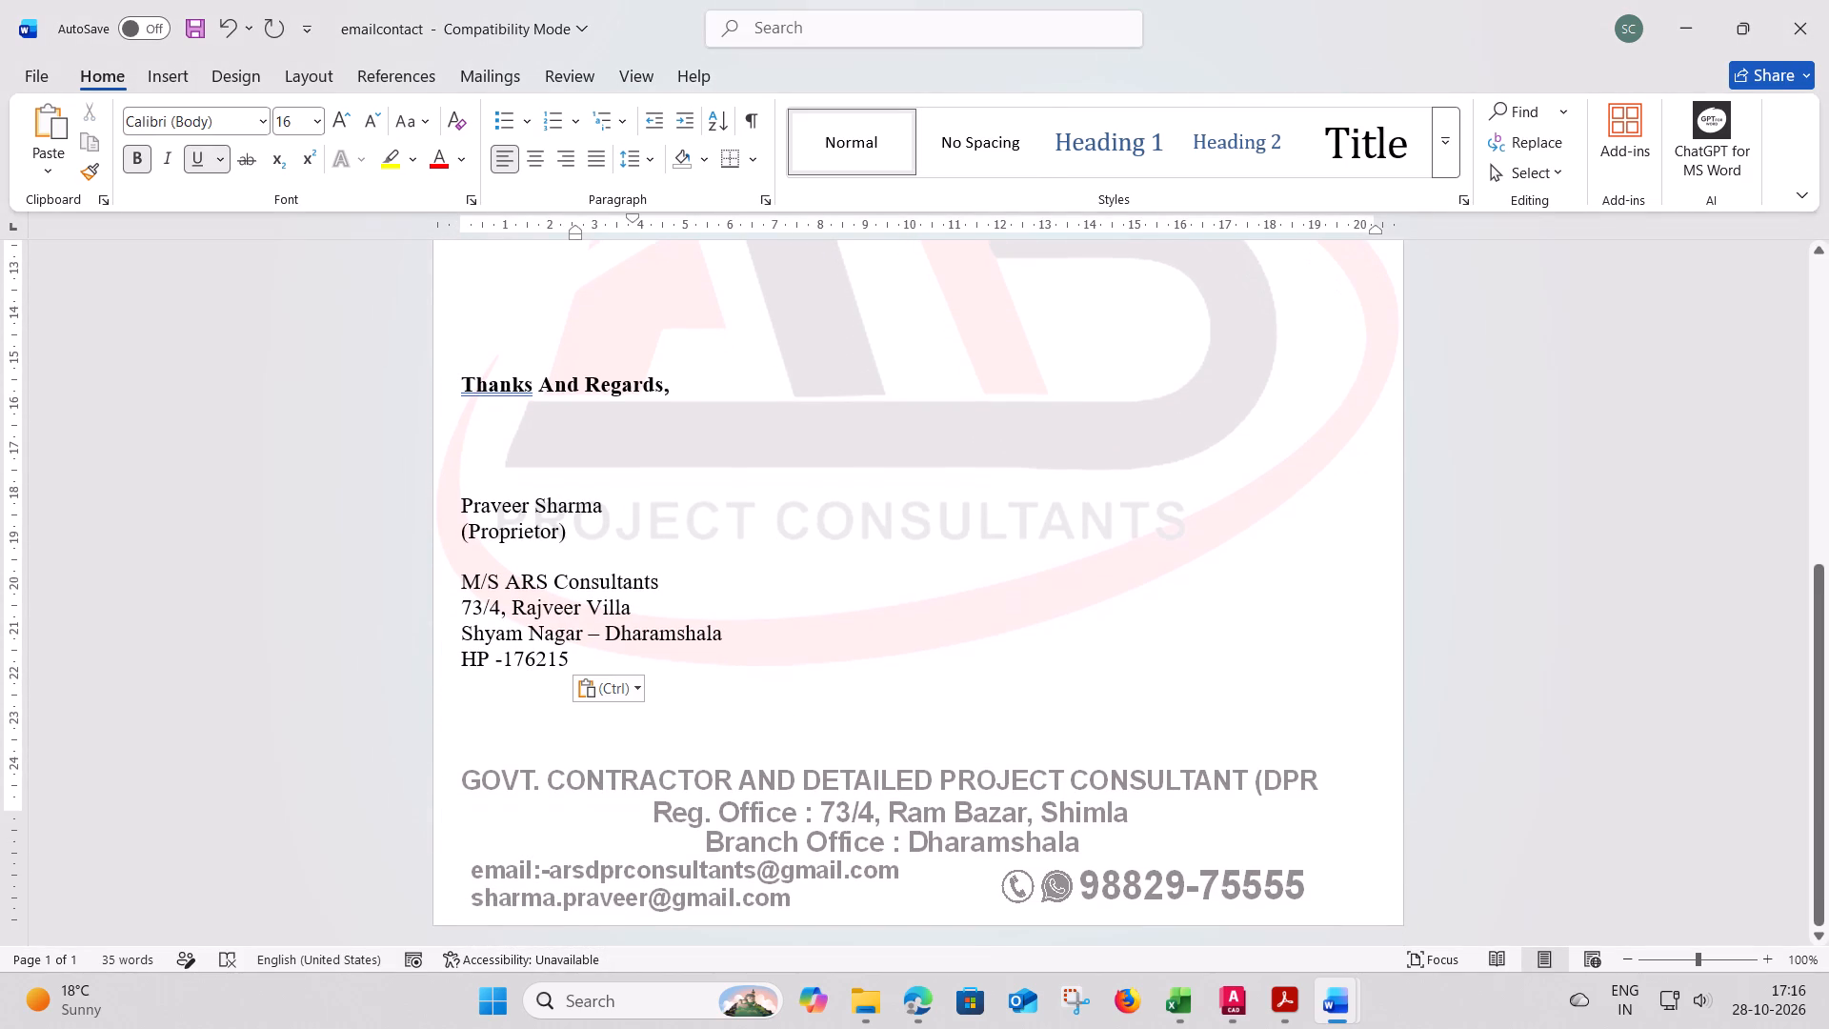
pyautogui.scroll(3, 726, 754)
pyautogui.scroll(-4, 726, 754)
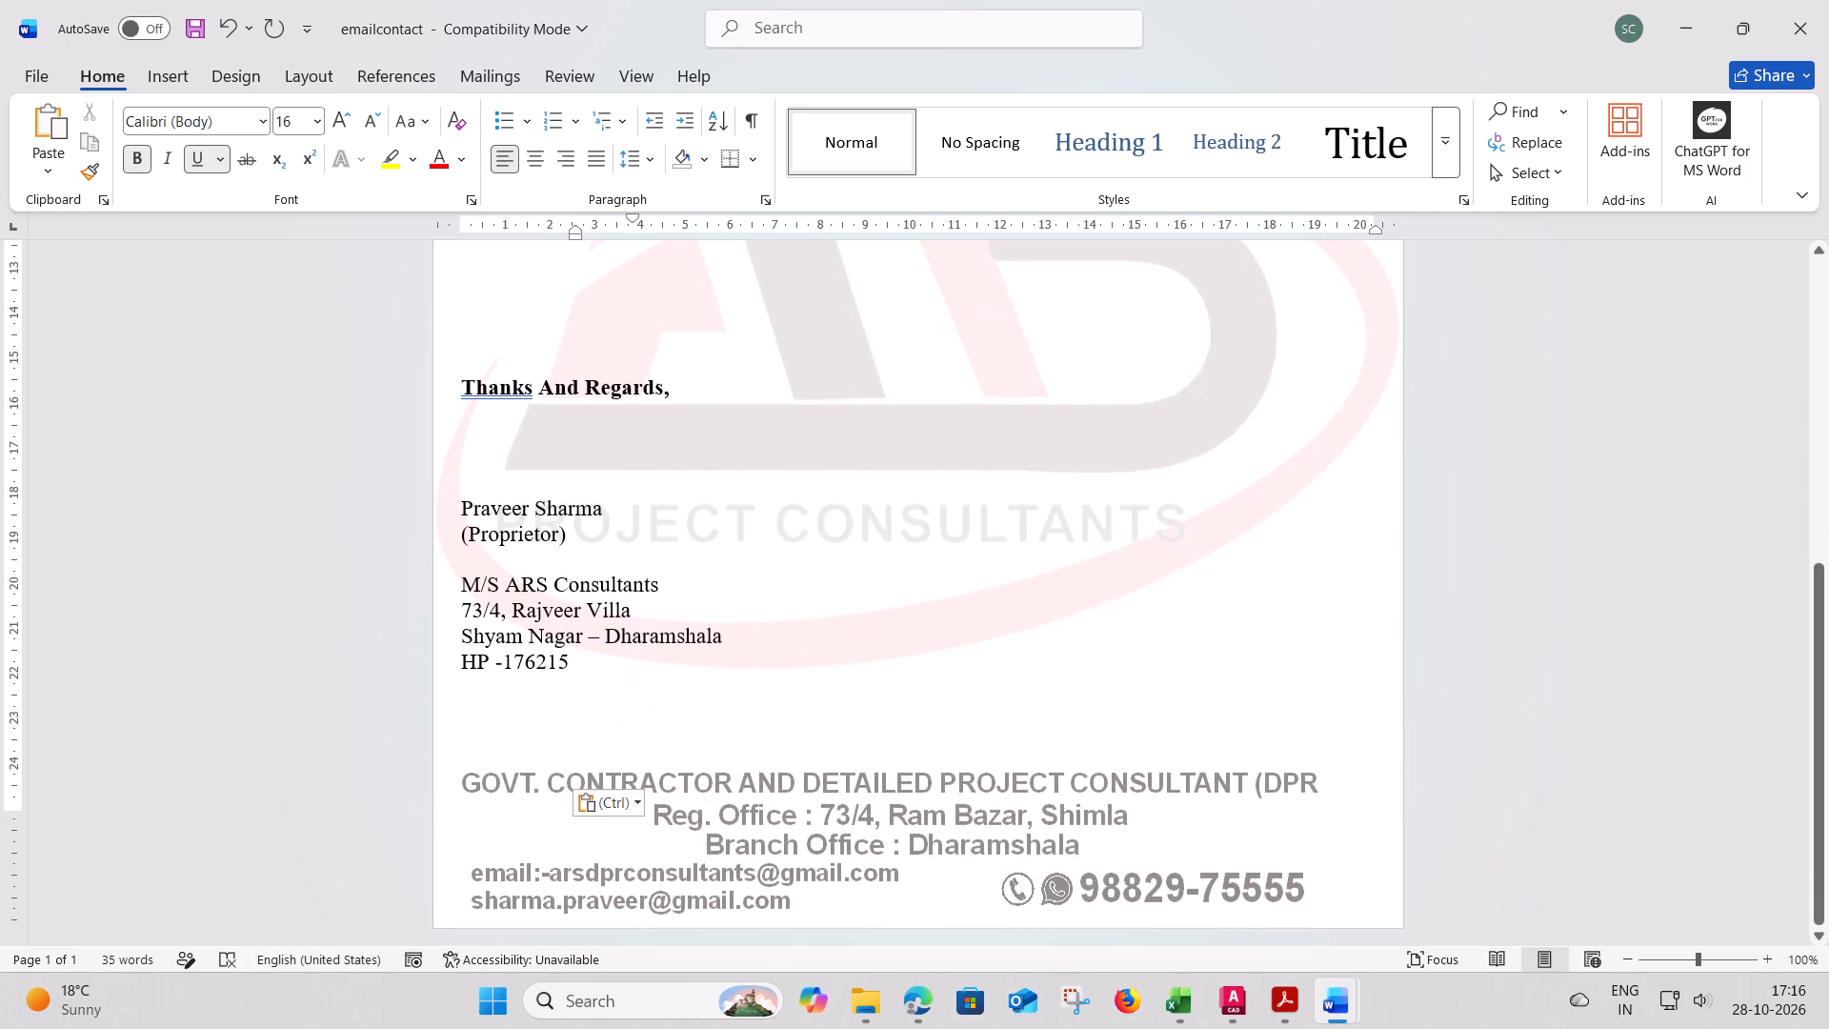
pyautogui.scroll(-1, 726, 754)
pyautogui.scroll(15, 726, 754)
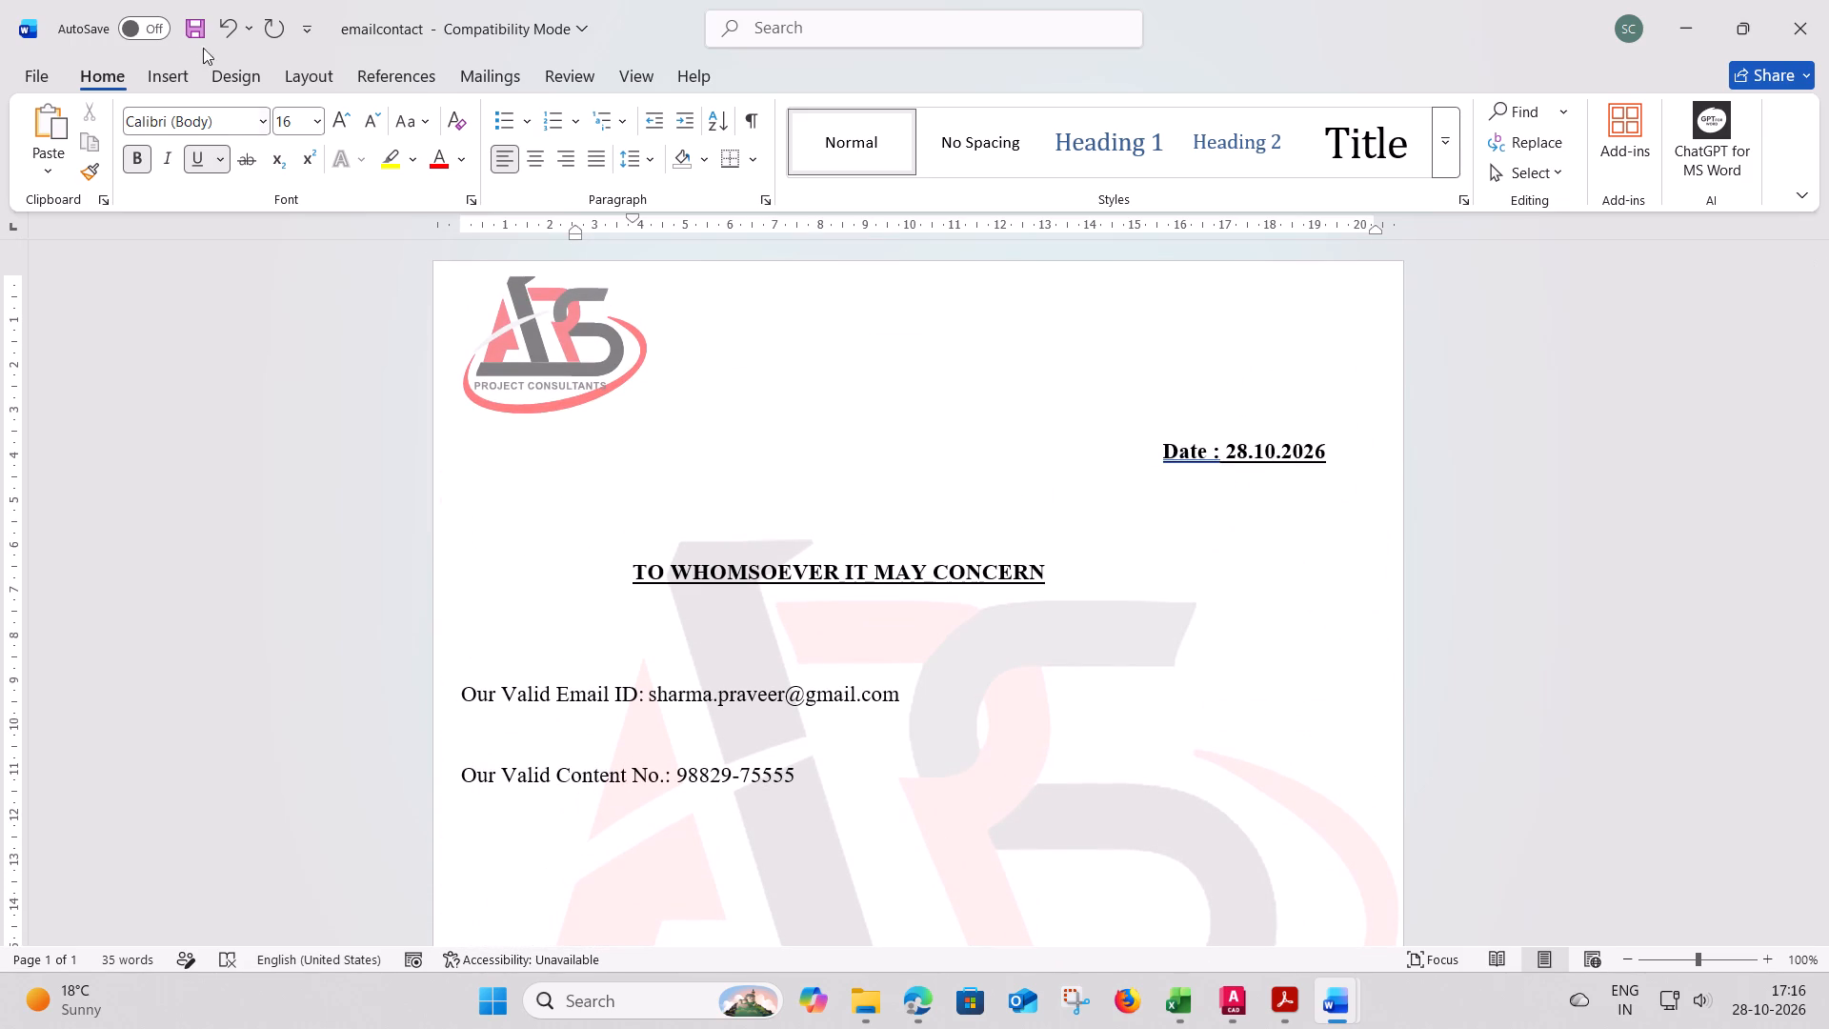
pyautogui.click(192, 28)
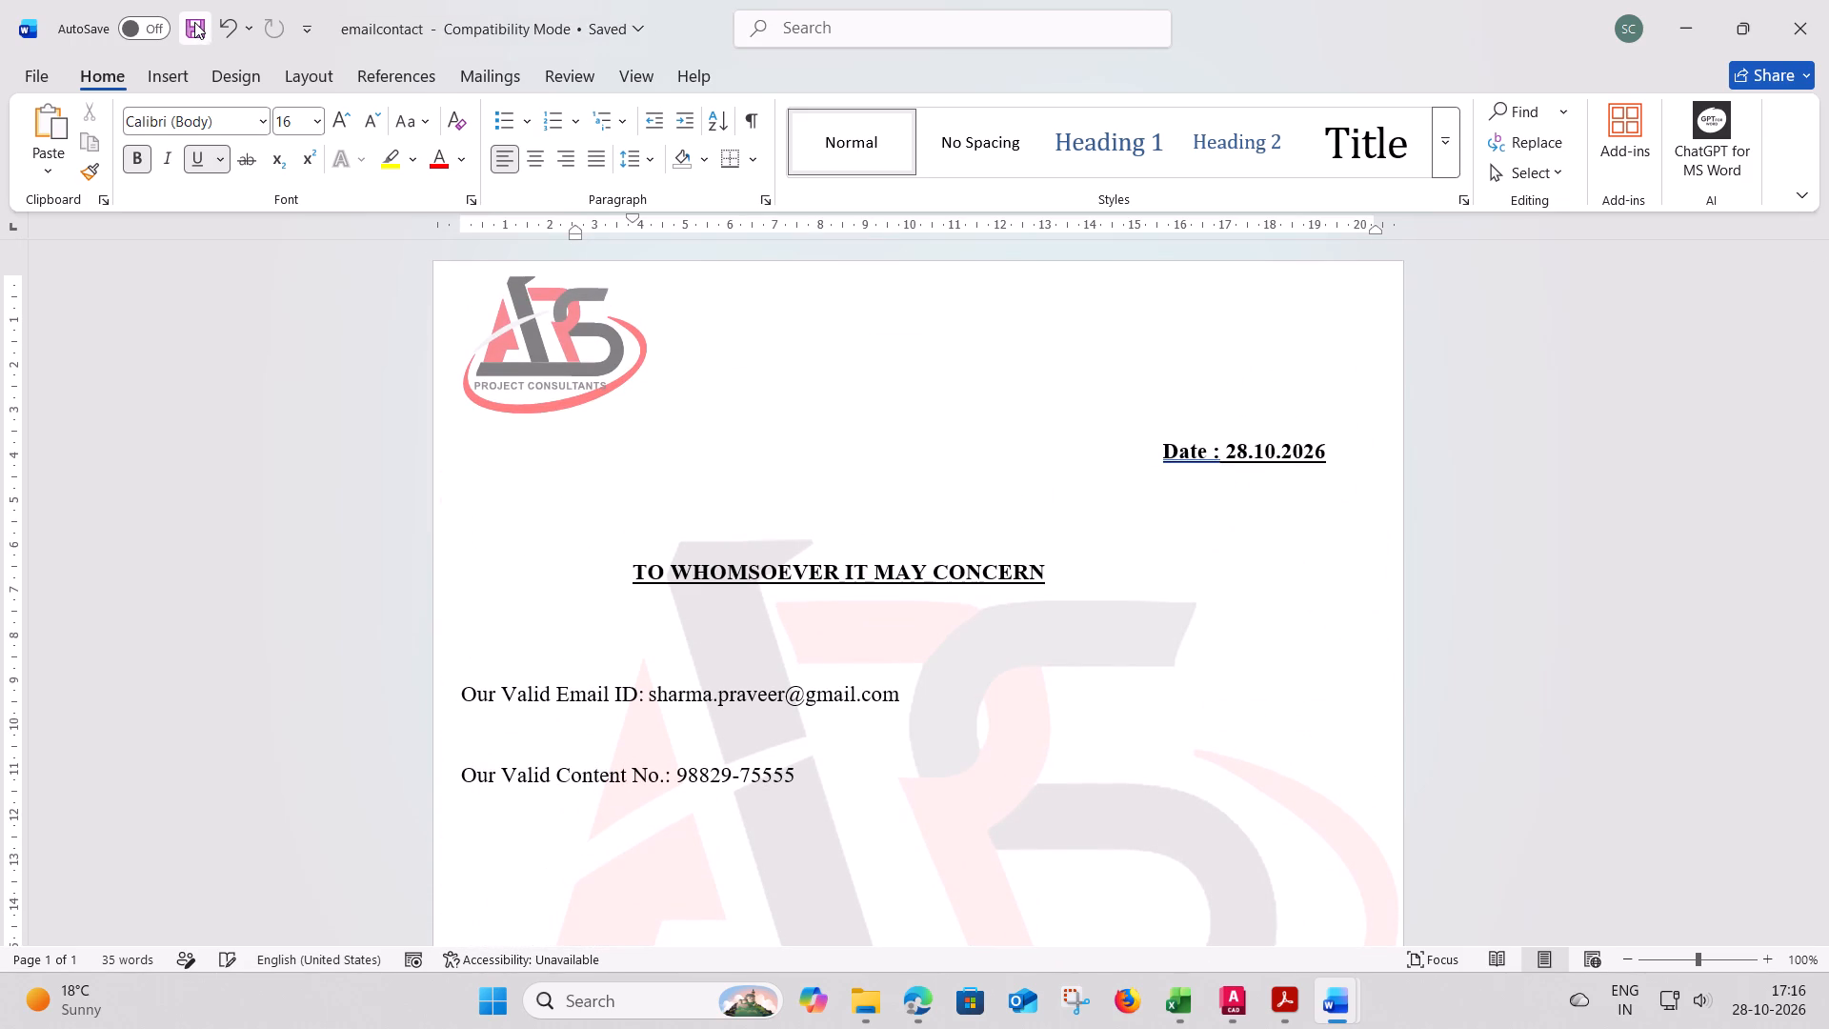
pyautogui.click(194, 22)
pyautogui.click(1810, 27)
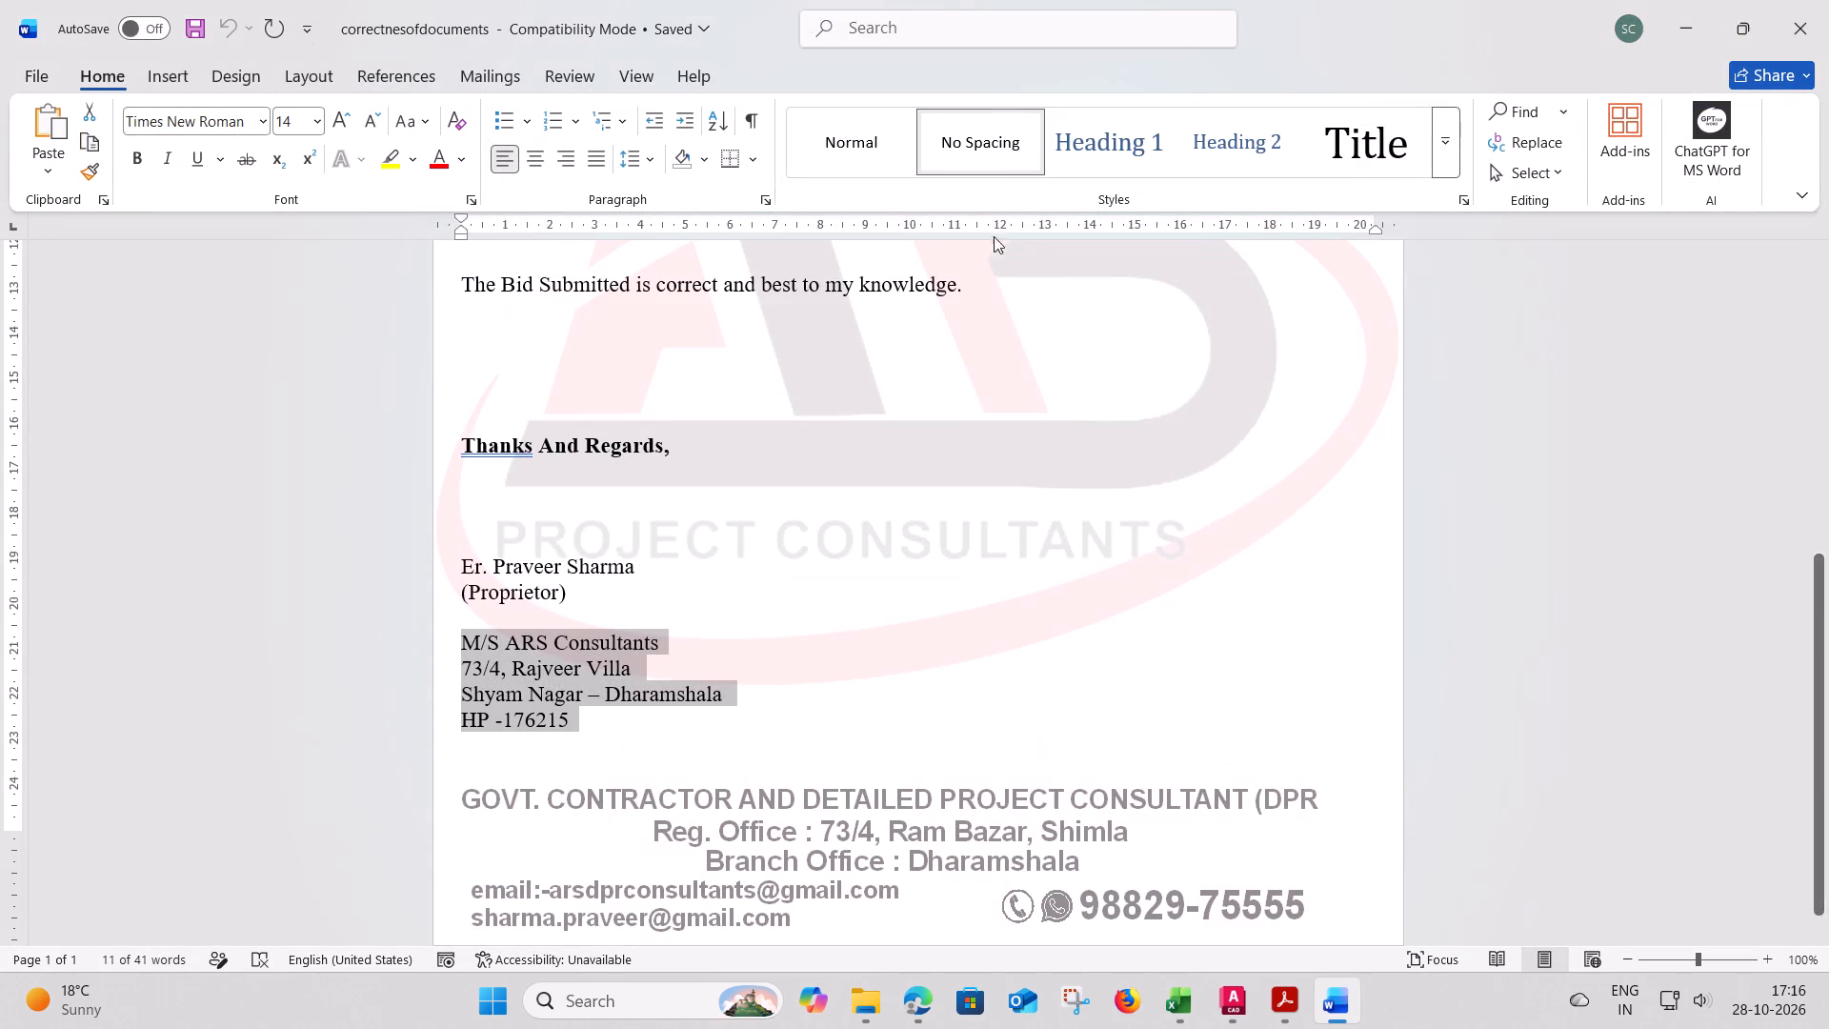
# Look over the date and addressee of the correctnesofdocuments letter and close it.
pyautogui.scroll(18, 731, 502)
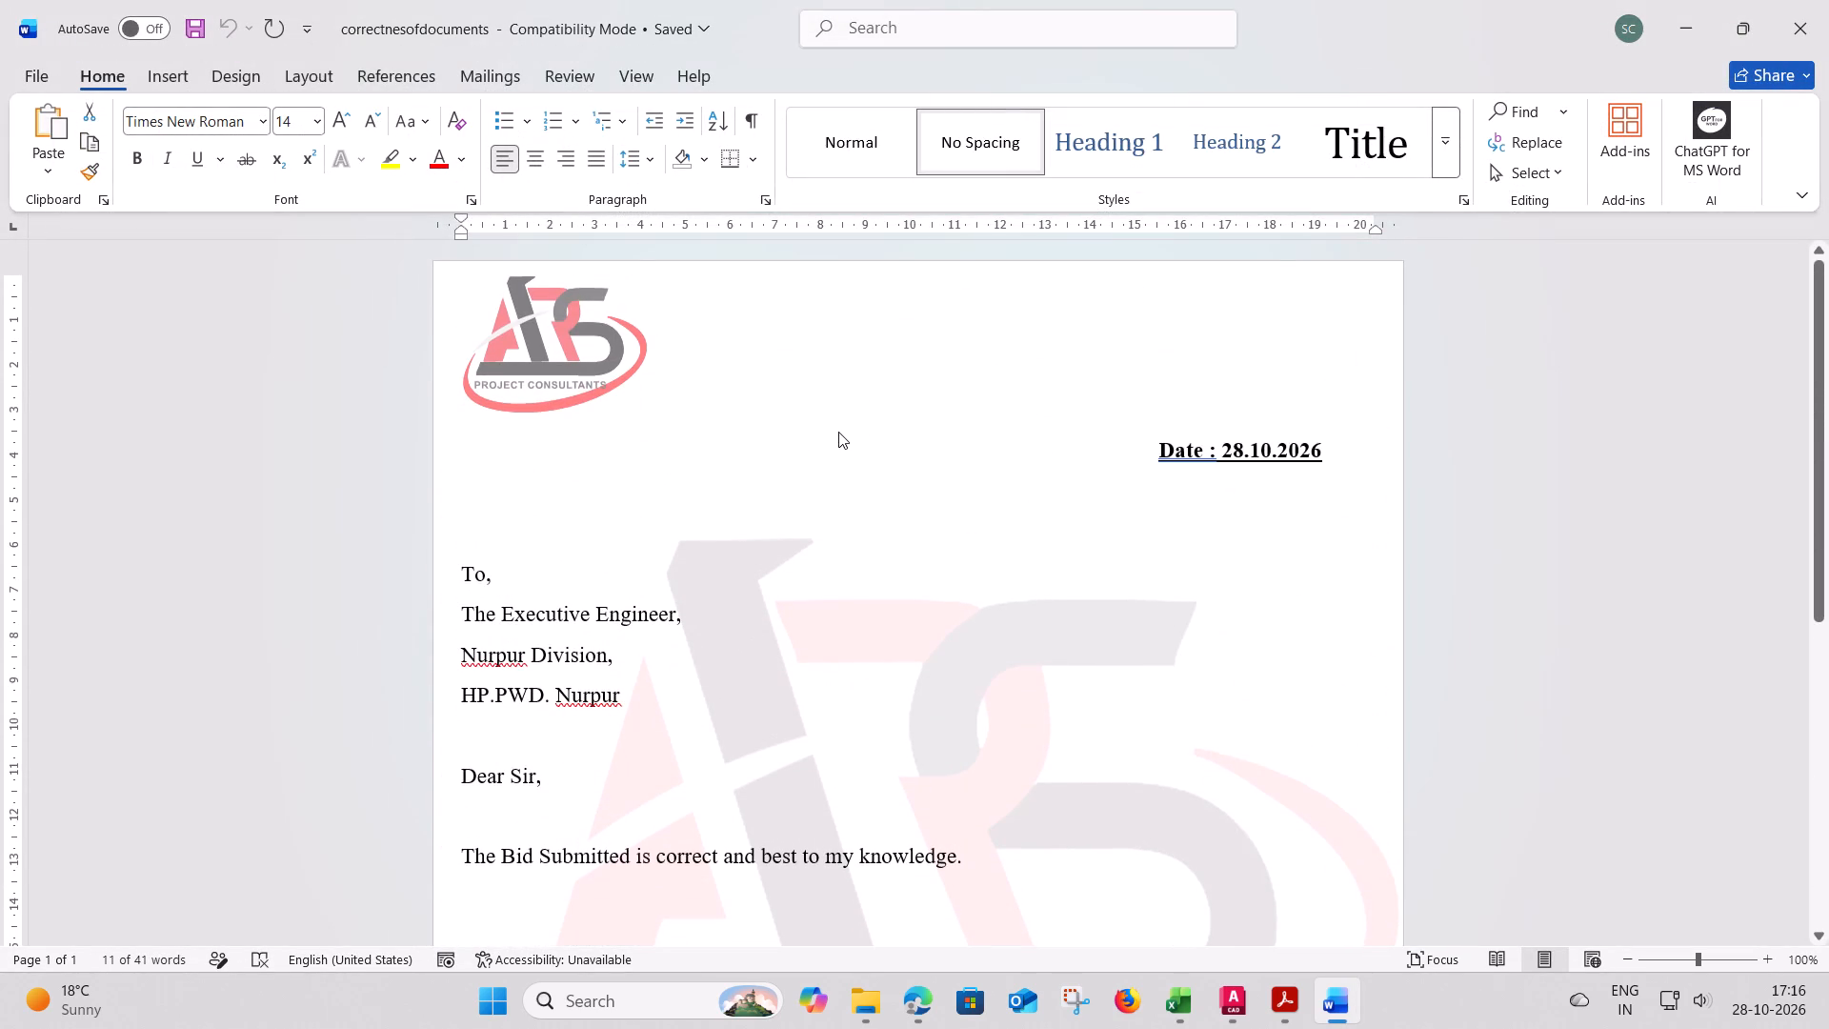
pyautogui.click(1798, 29)
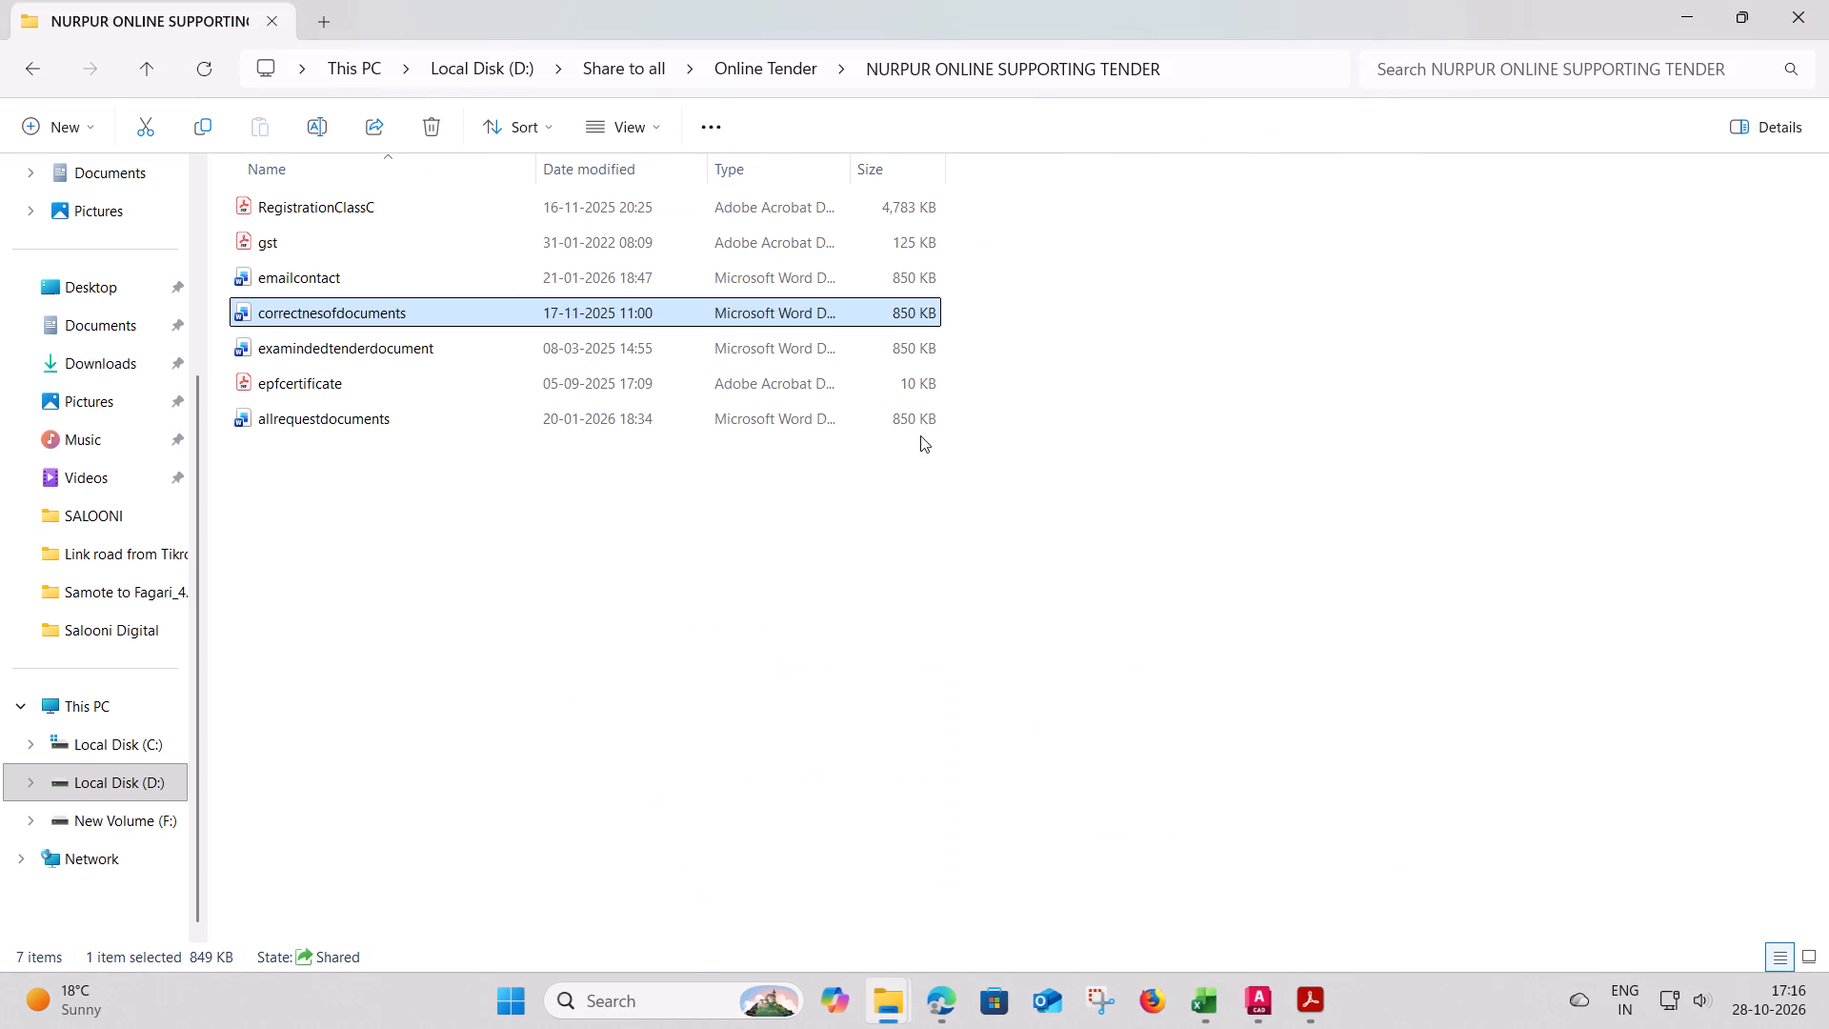
# Open examindedtenderdocument and delete the registration number line at the end of its signature block.
pyautogui.doubleClick(323, 351)
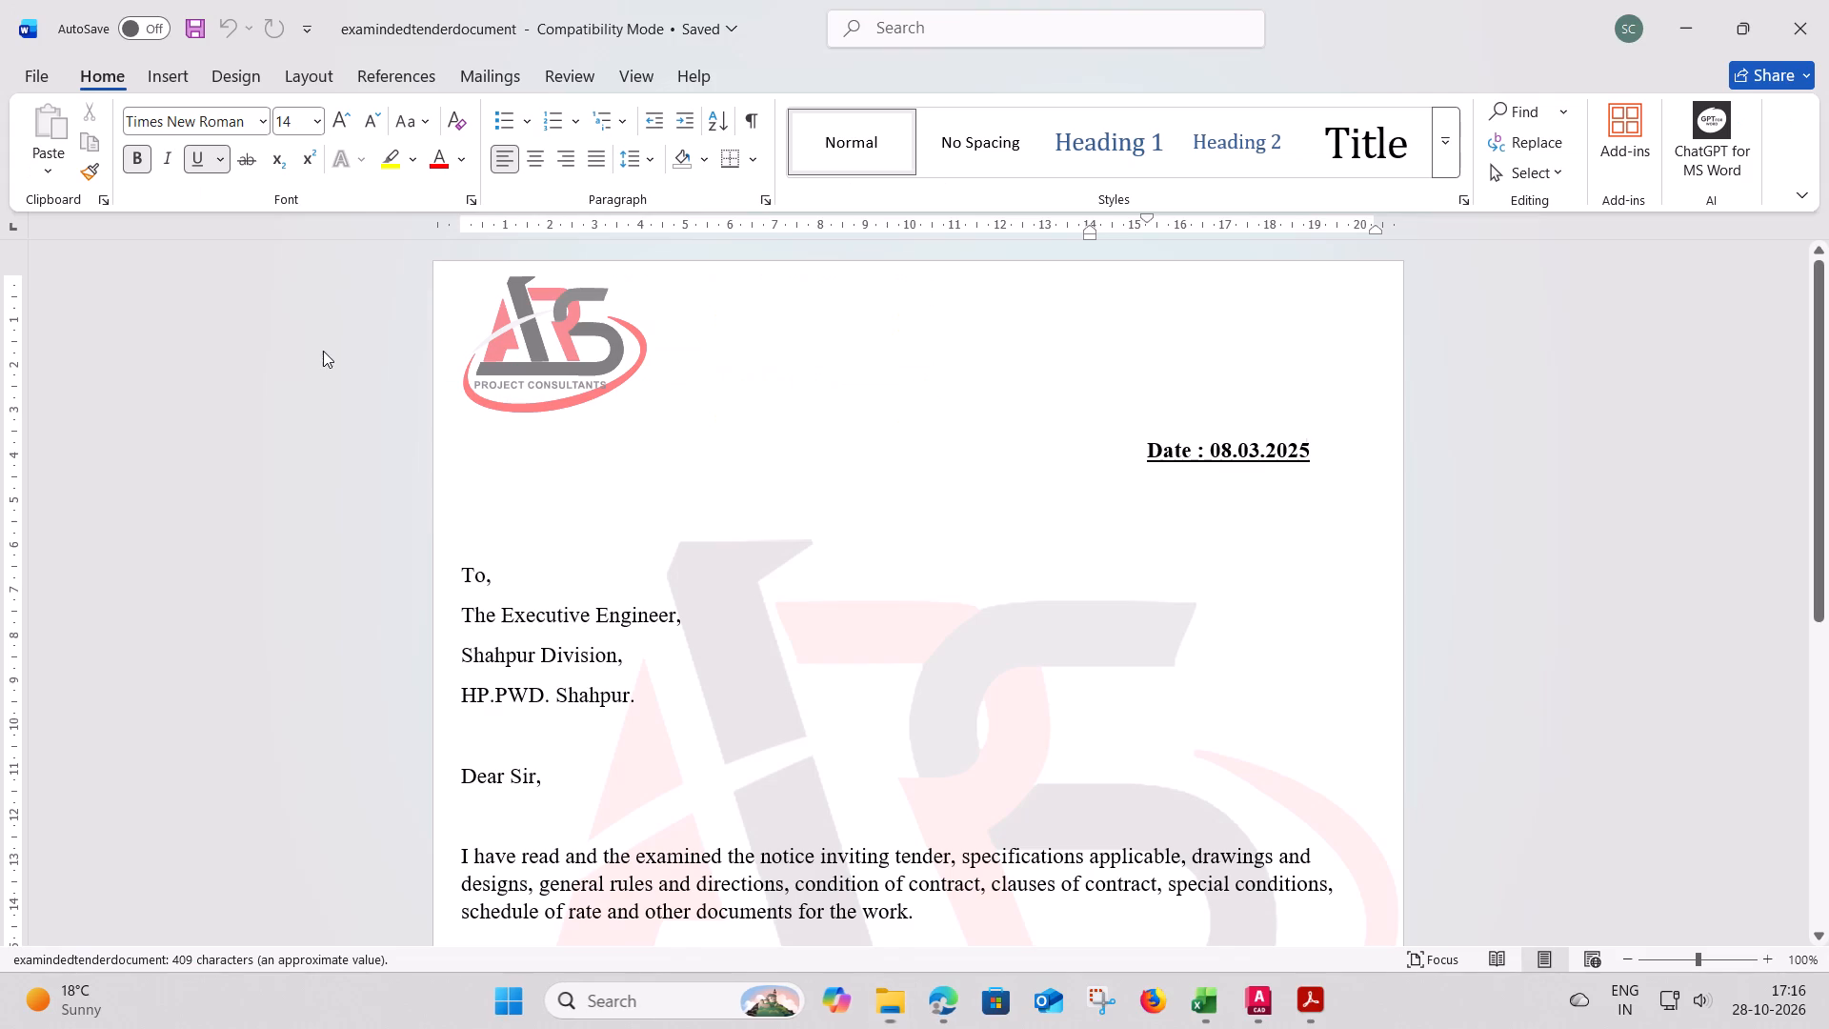
pyautogui.scroll(-15, 699, 548)
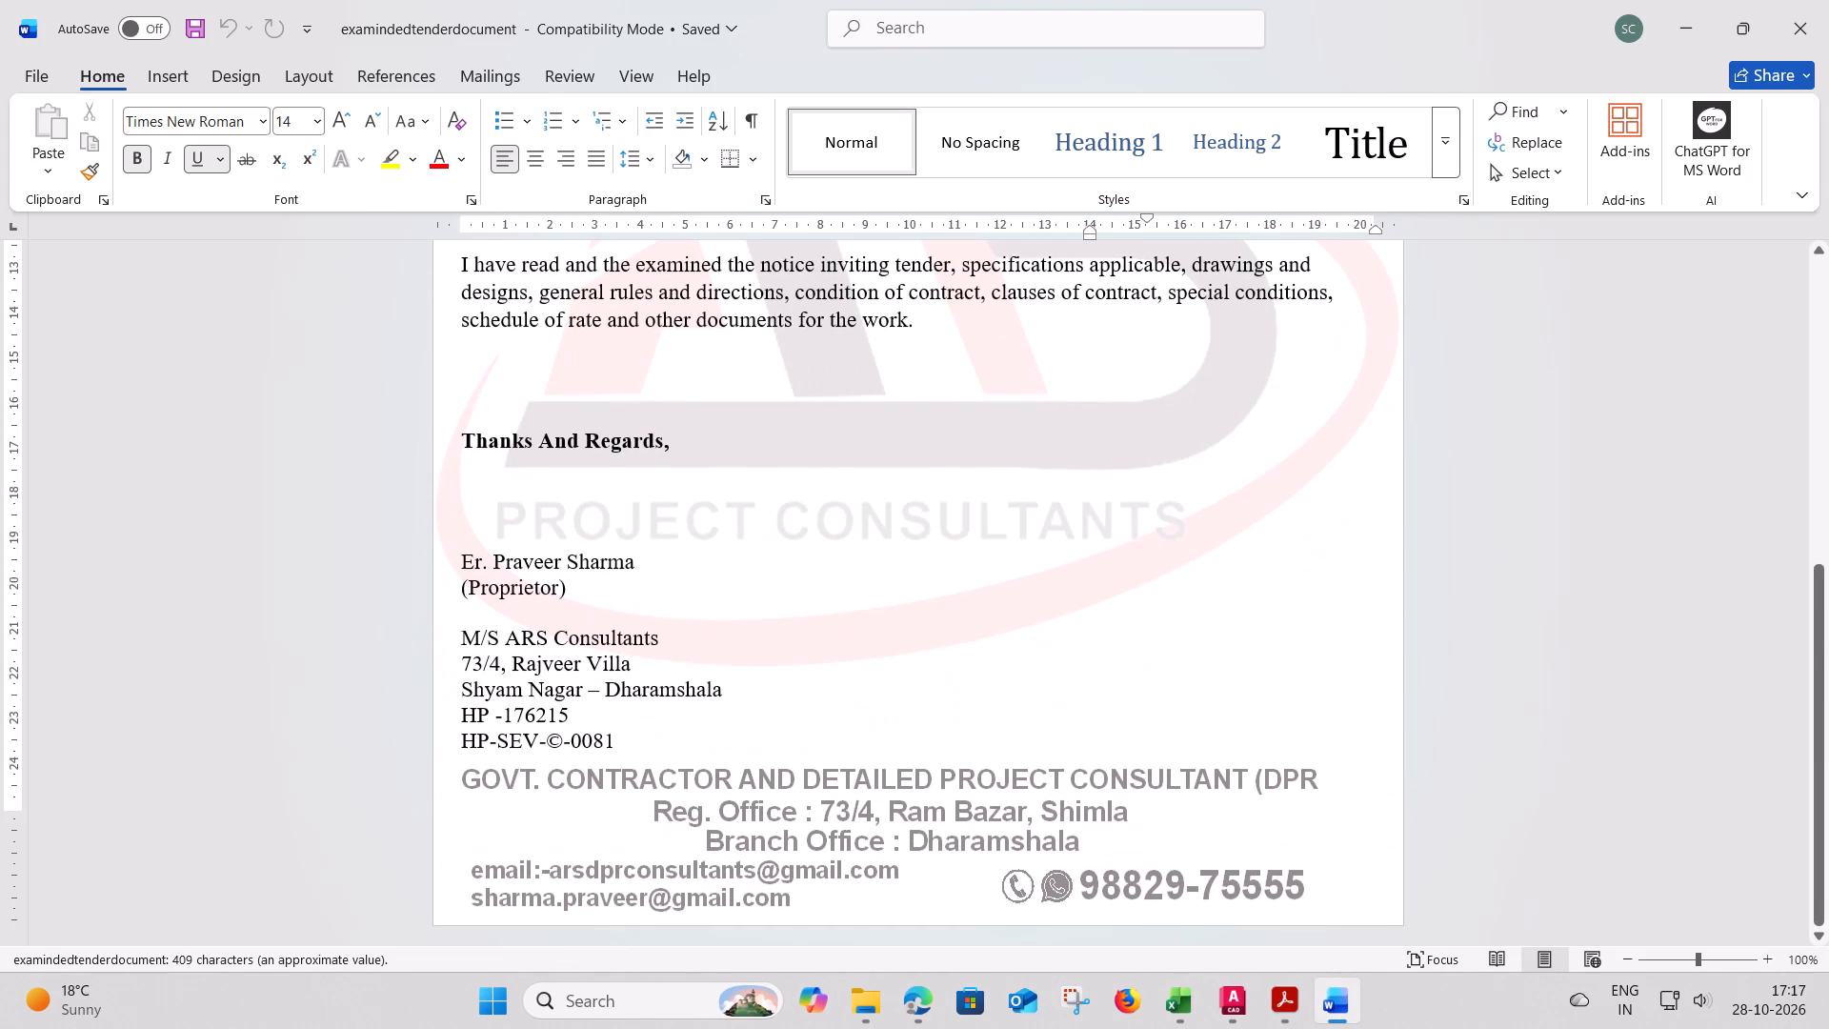
pyautogui.moveTo(622, 745); pyautogui.dragTo(460, 743)
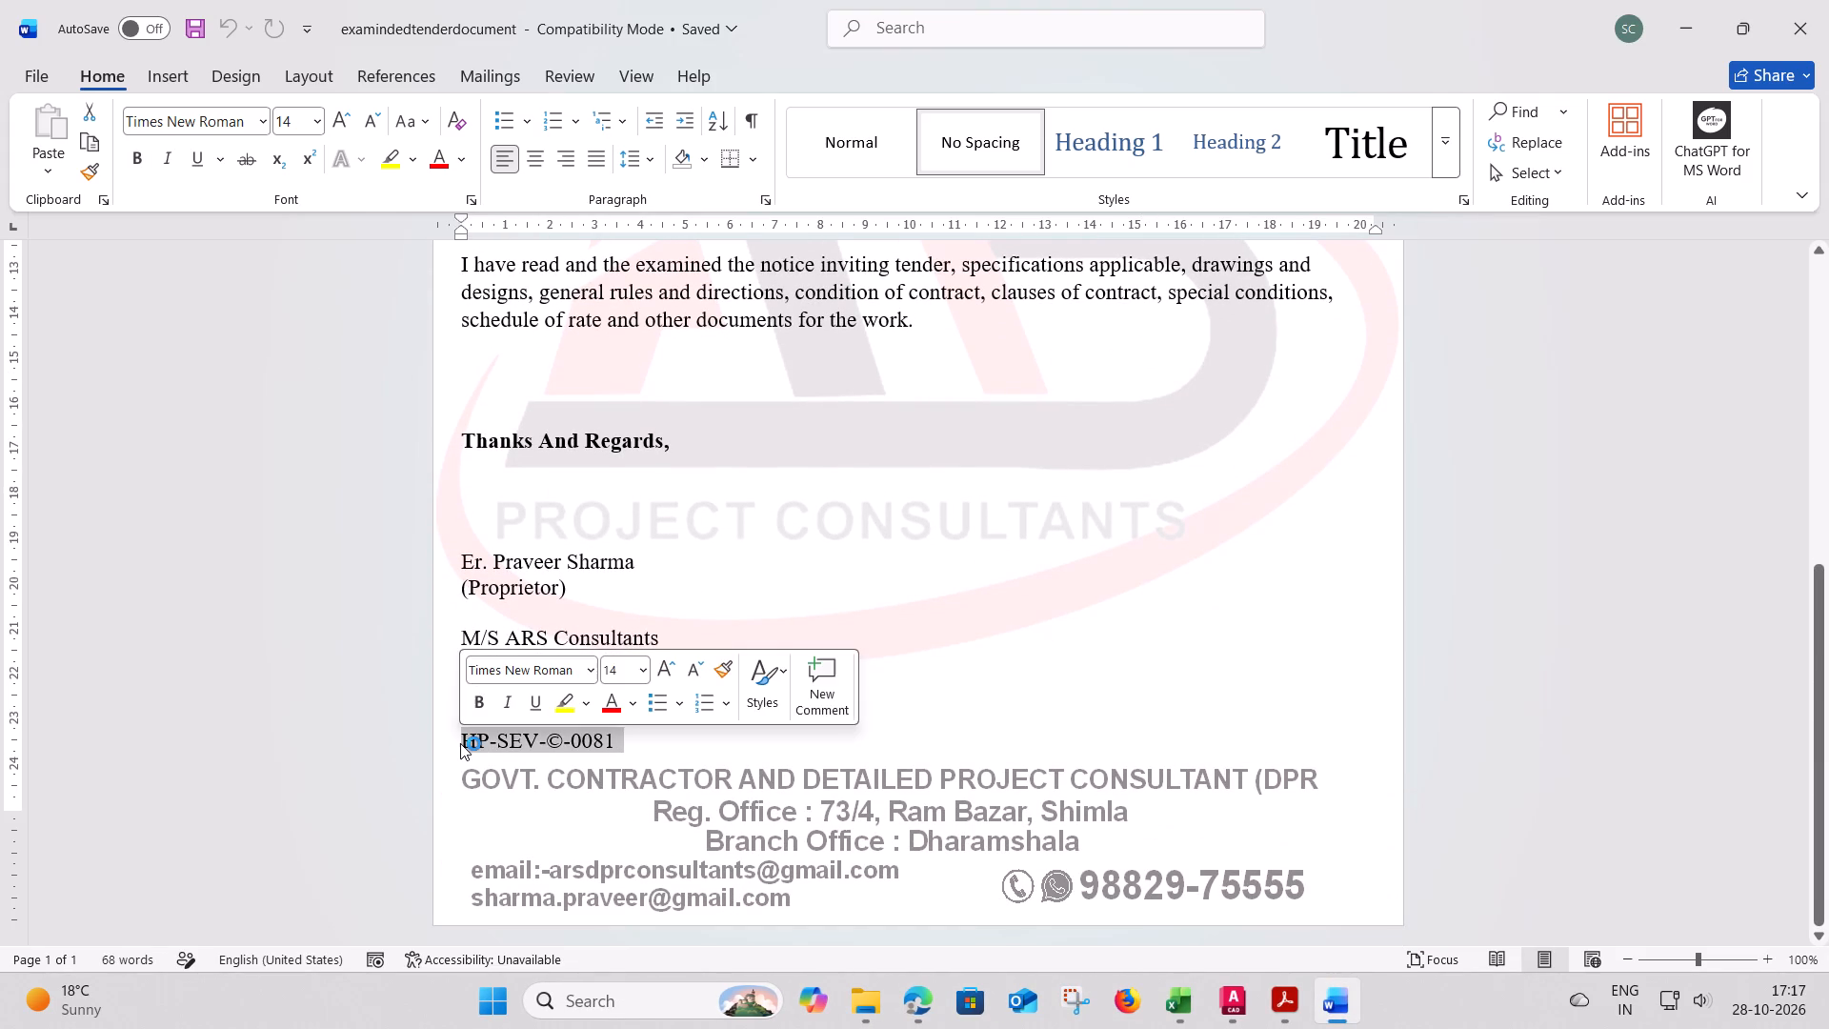
pyautogui.press('Delete')
# Set the date in the examindedtenderdocument letter to 28.10.2026.
pyautogui.scroll(6, 863, 658)
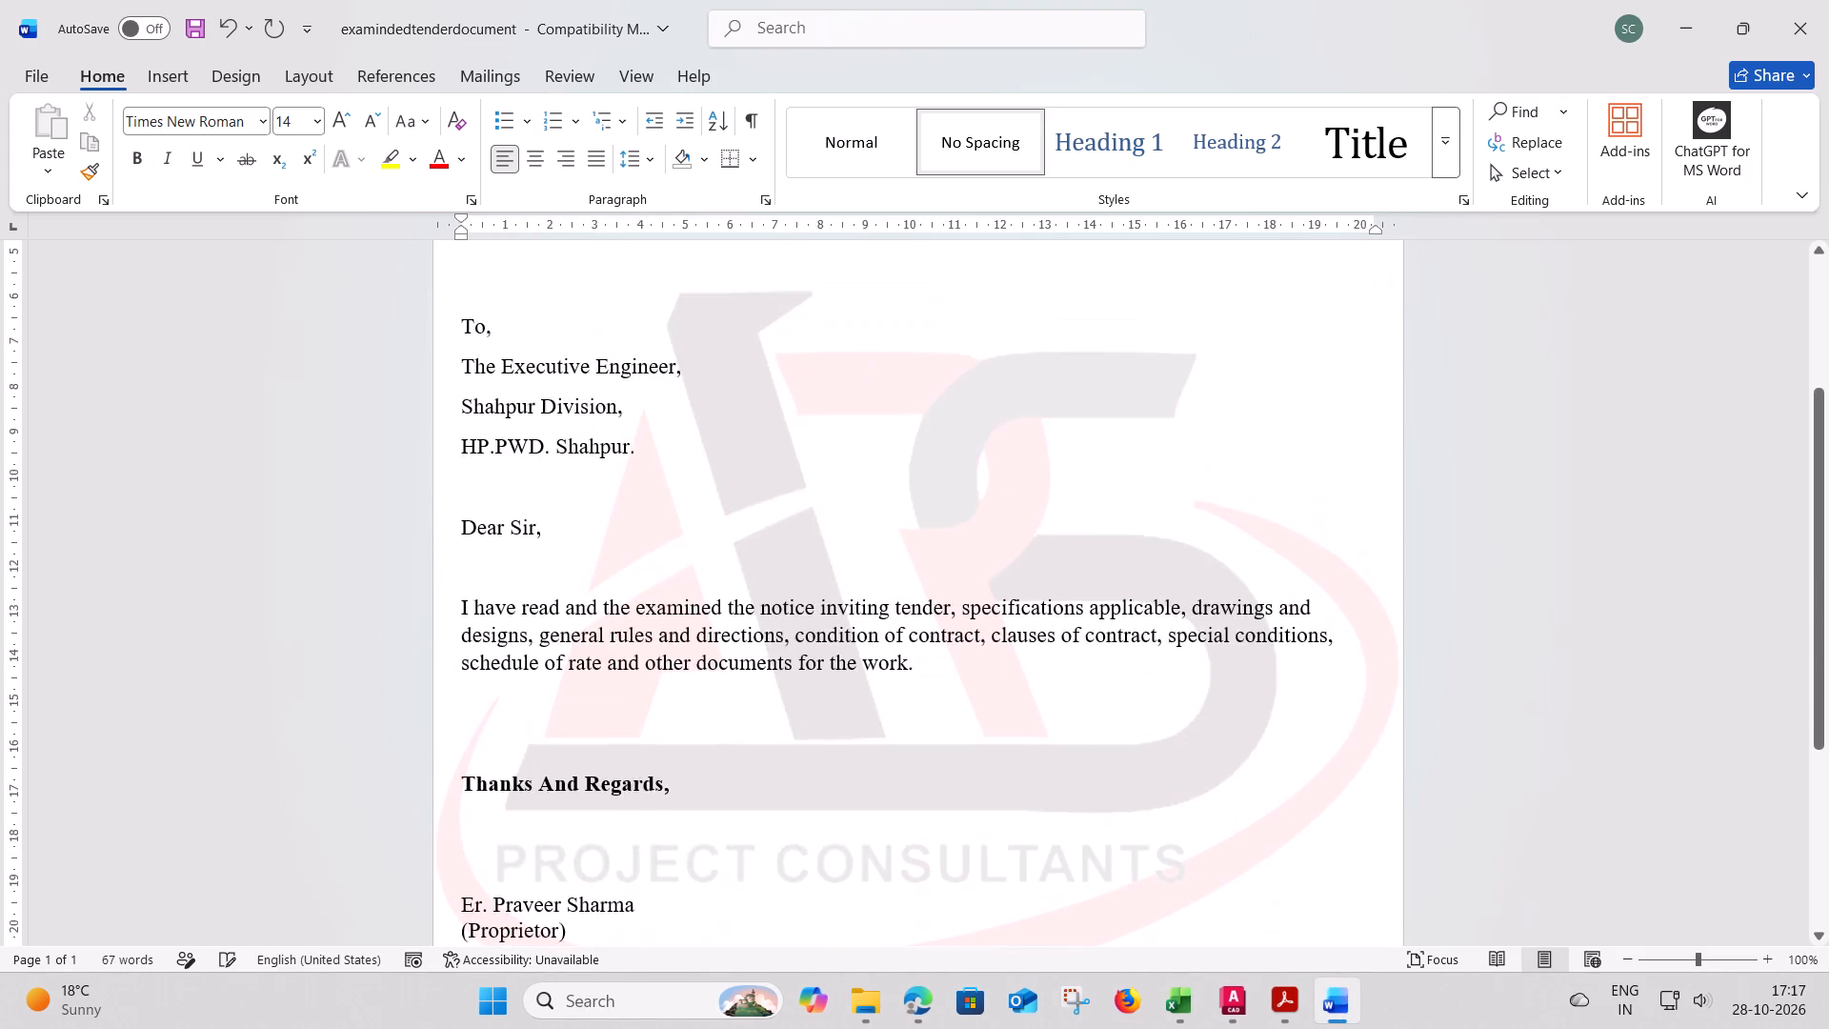
pyautogui.scroll(5, 863, 658)
pyautogui.moveTo(1313, 453); pyautogui.dragTo(1310, 453)
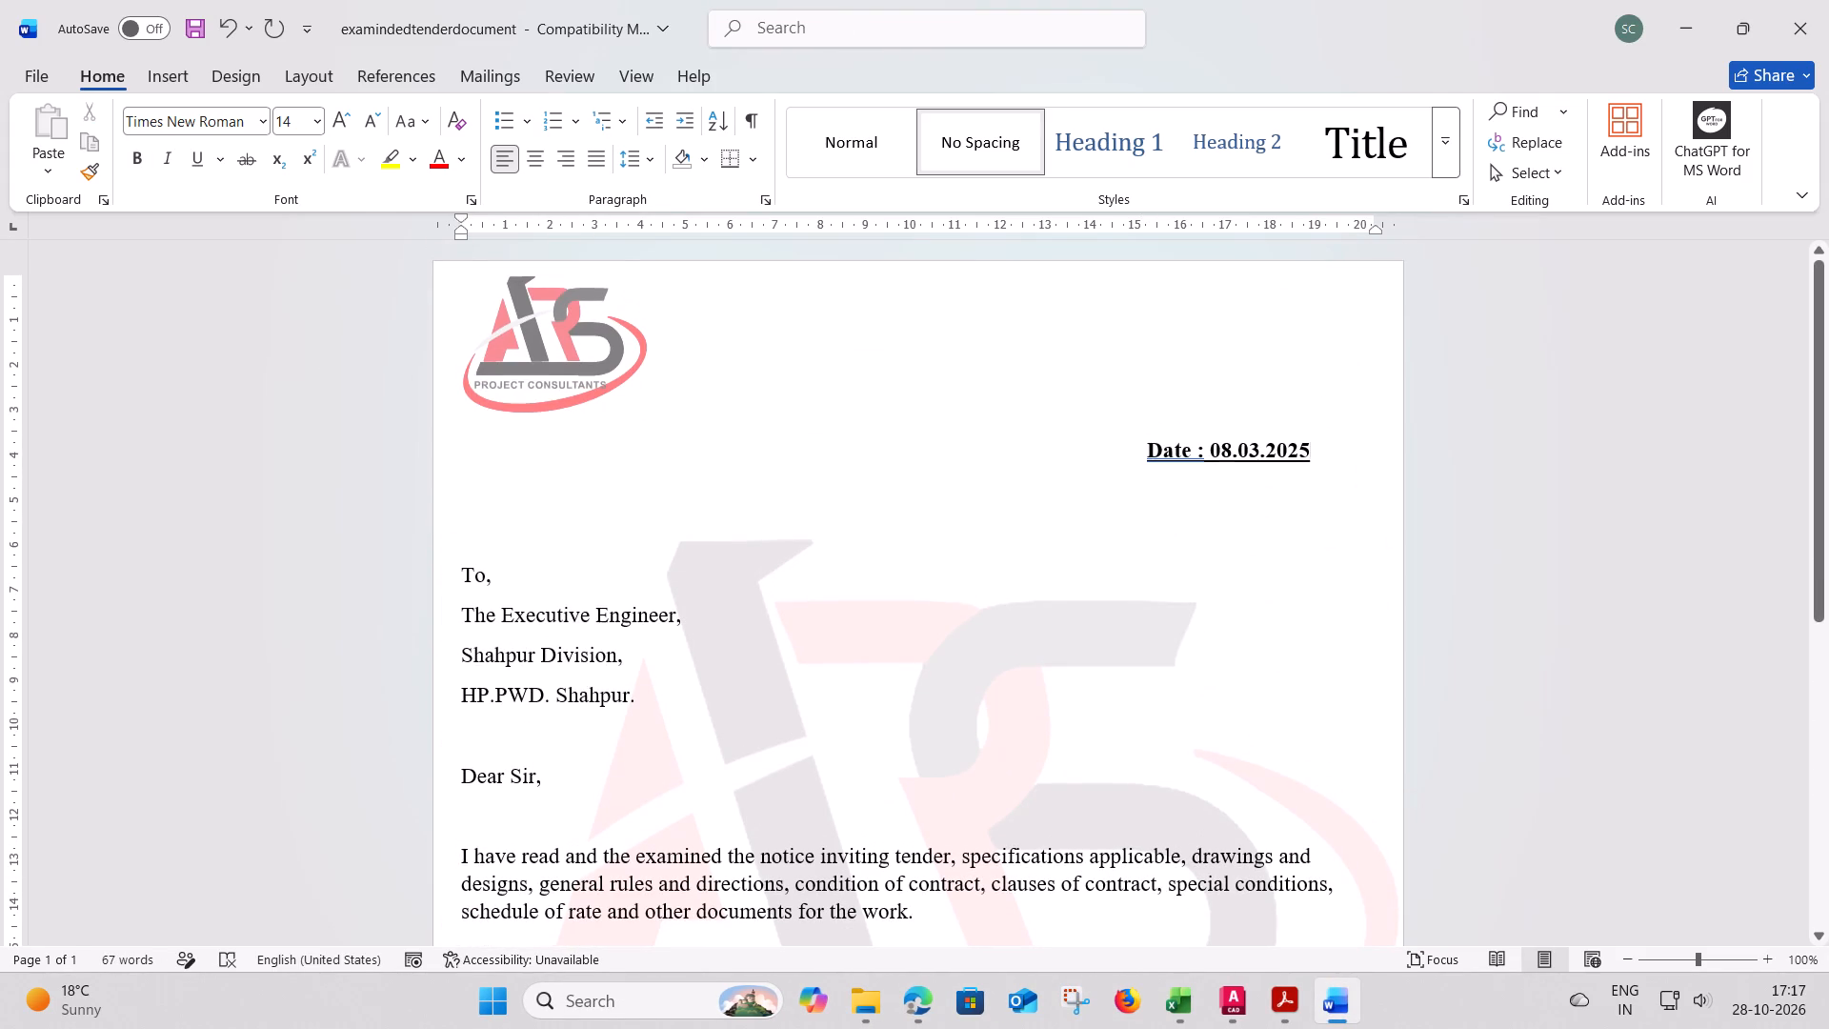
pyautogui.moveTo(1310, 453); pyautogui.dragTo(1300, 454)
pyautogui.press('6')
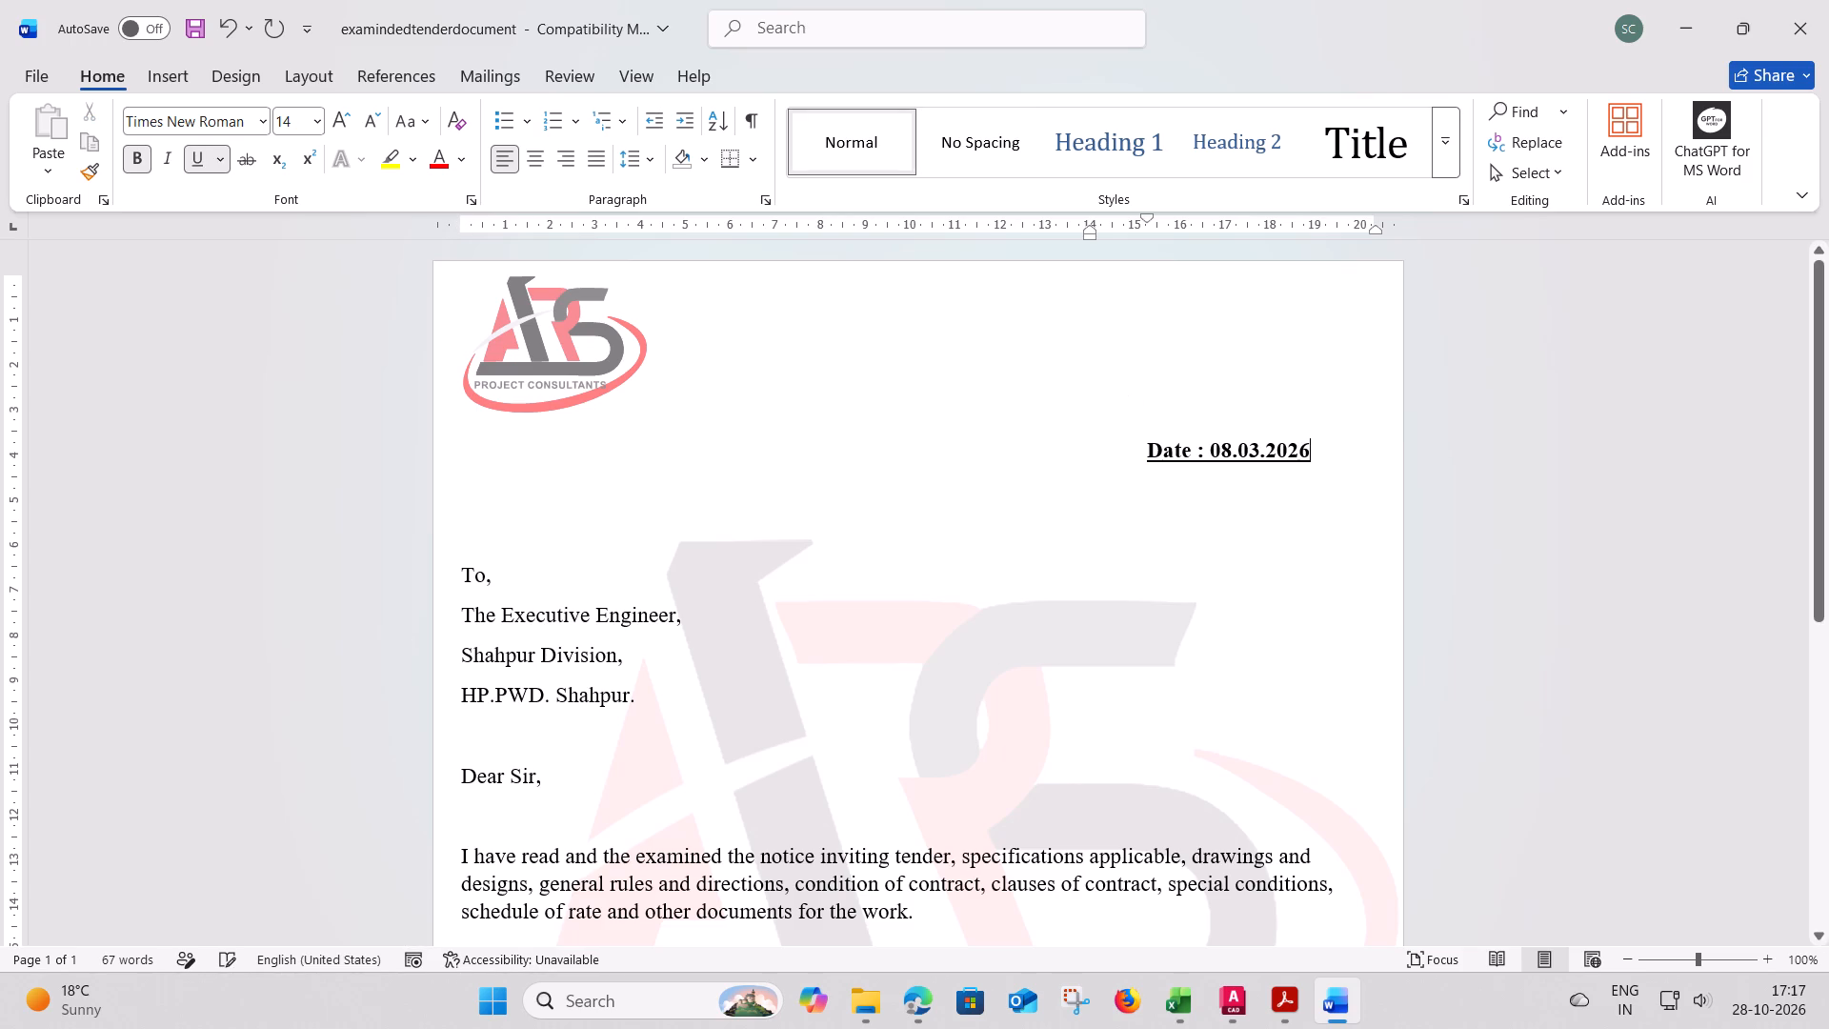
pyautogui.moveTo(1260, 452); pyautogui.dragTo(1245, 454)
pyautogui.moveTo(1245, 454); pyautogui.dragTo(1237, 454)
pyautogui.write('10')
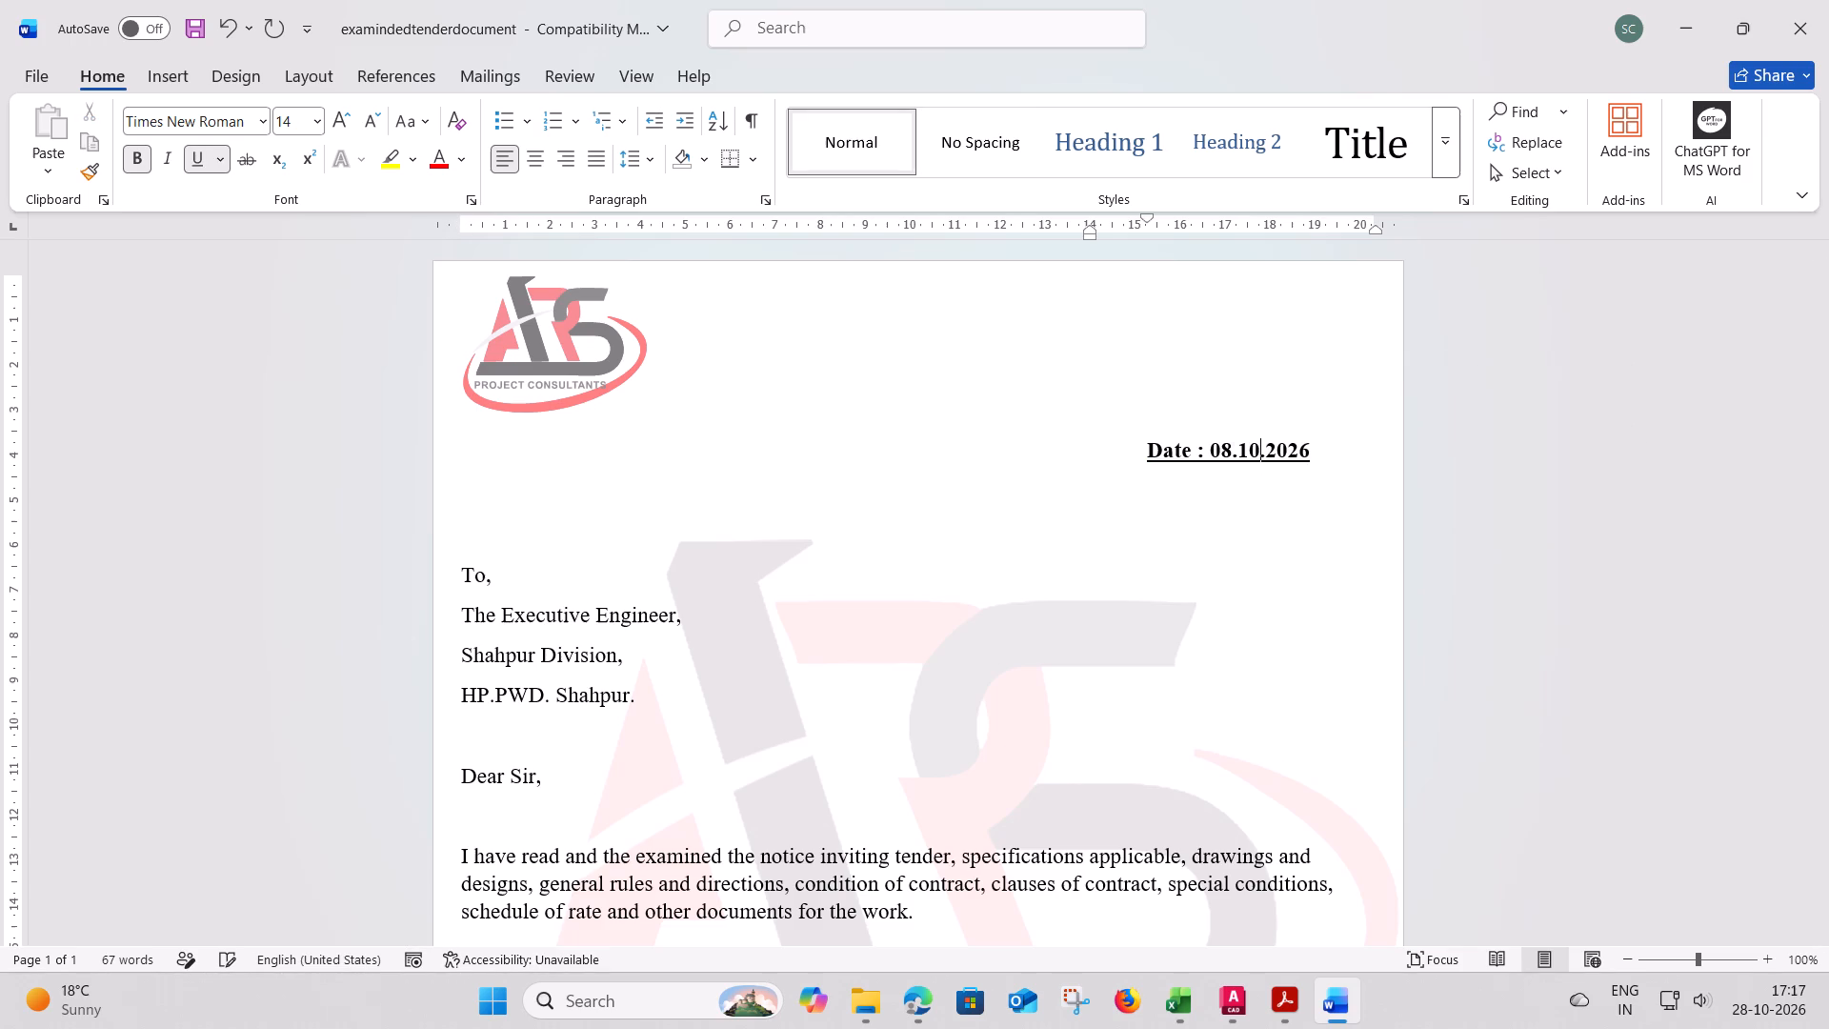
pyautogui.moveTo(1230, 454); pyautogui.dragTo(1219, 454)
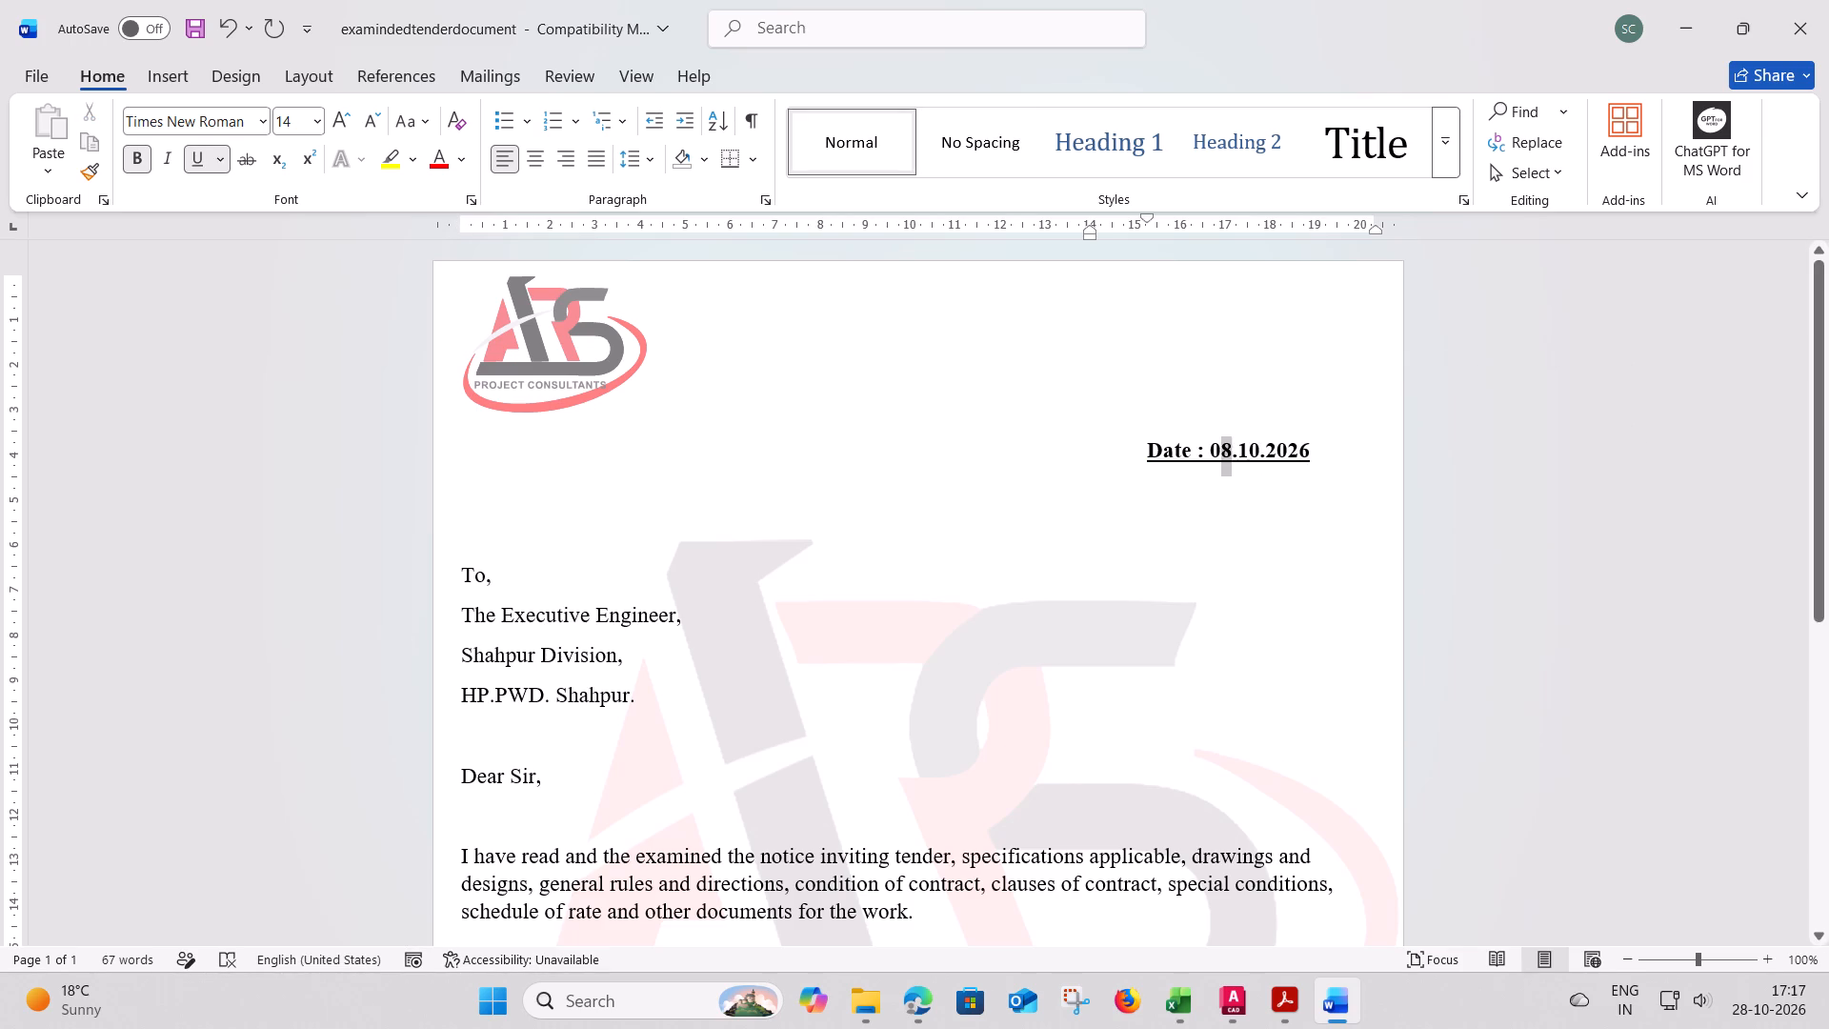
pyautogui.moveTo(1219, 454); pyautogui.dragTo(1213, 457)
pyautogui.write('28')
# Change the addressee lines to Nurpur Division and HP.PWD. Nurpur, dropping the full stop at the end.
pyautogui.moveTo(533, 650); pyautogui.dragTo(466, 641)
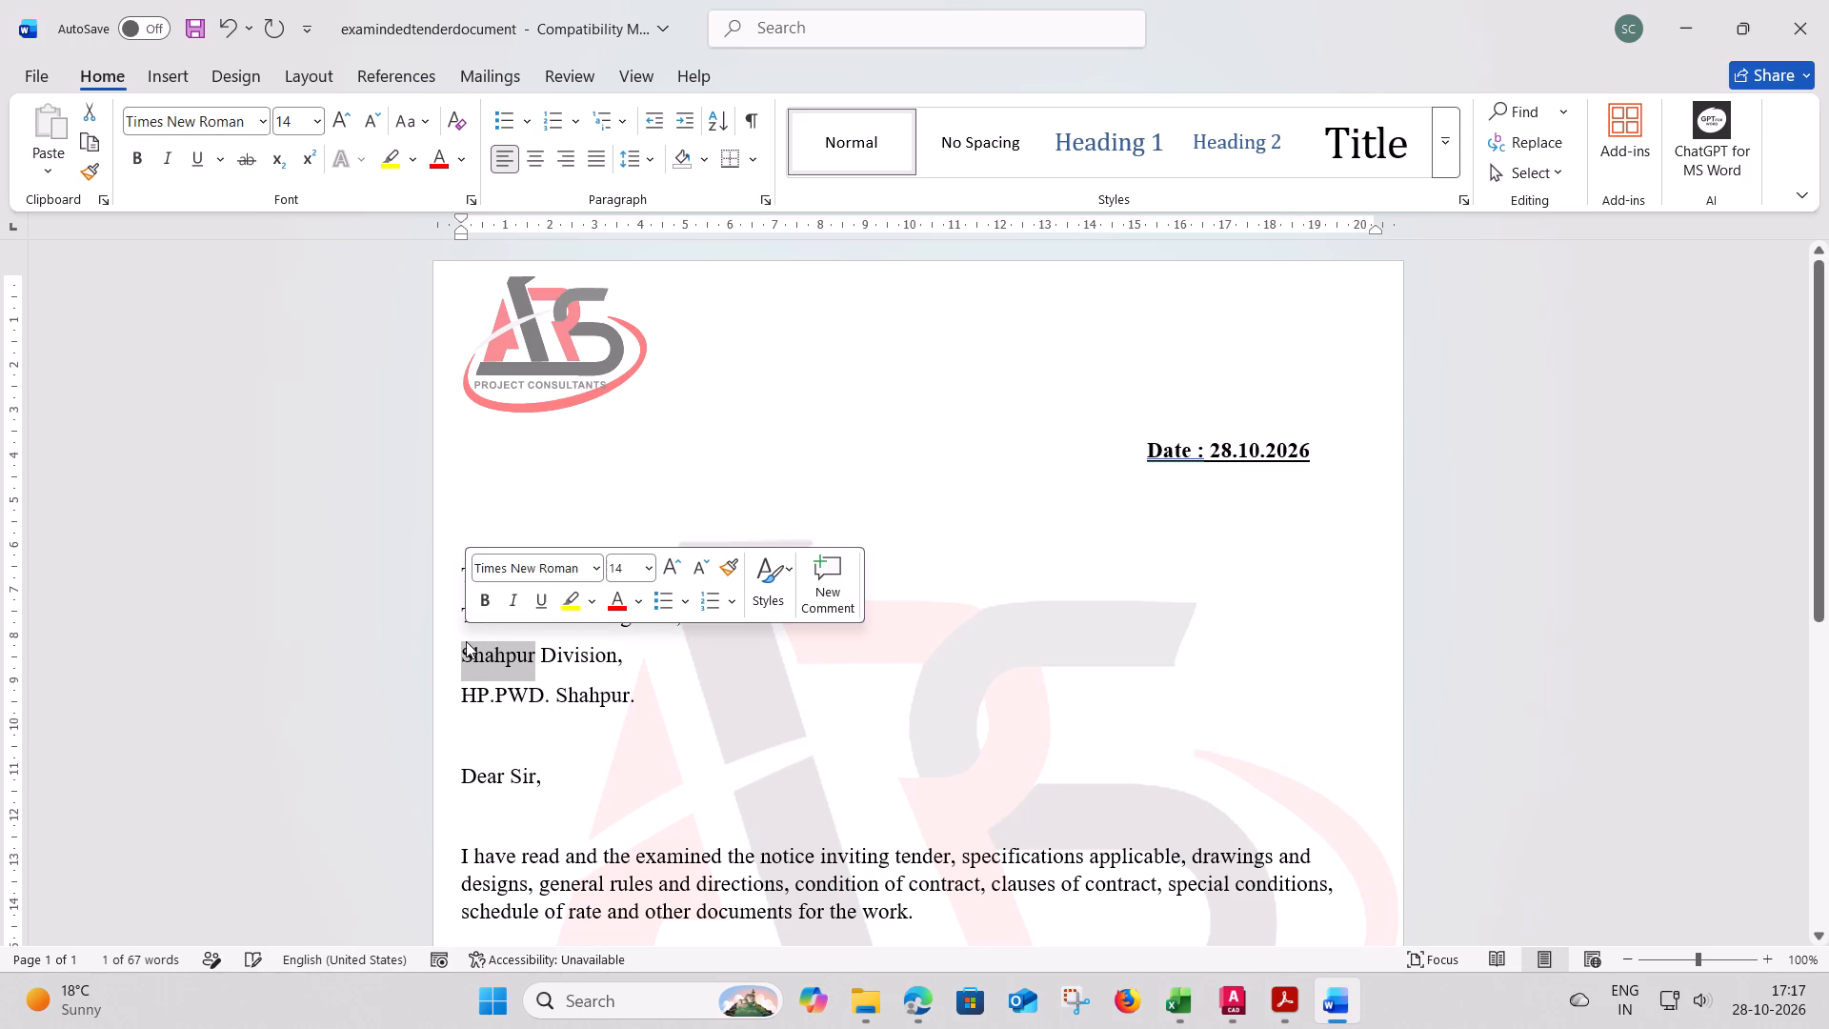
pyautogui.write('Nurpur')
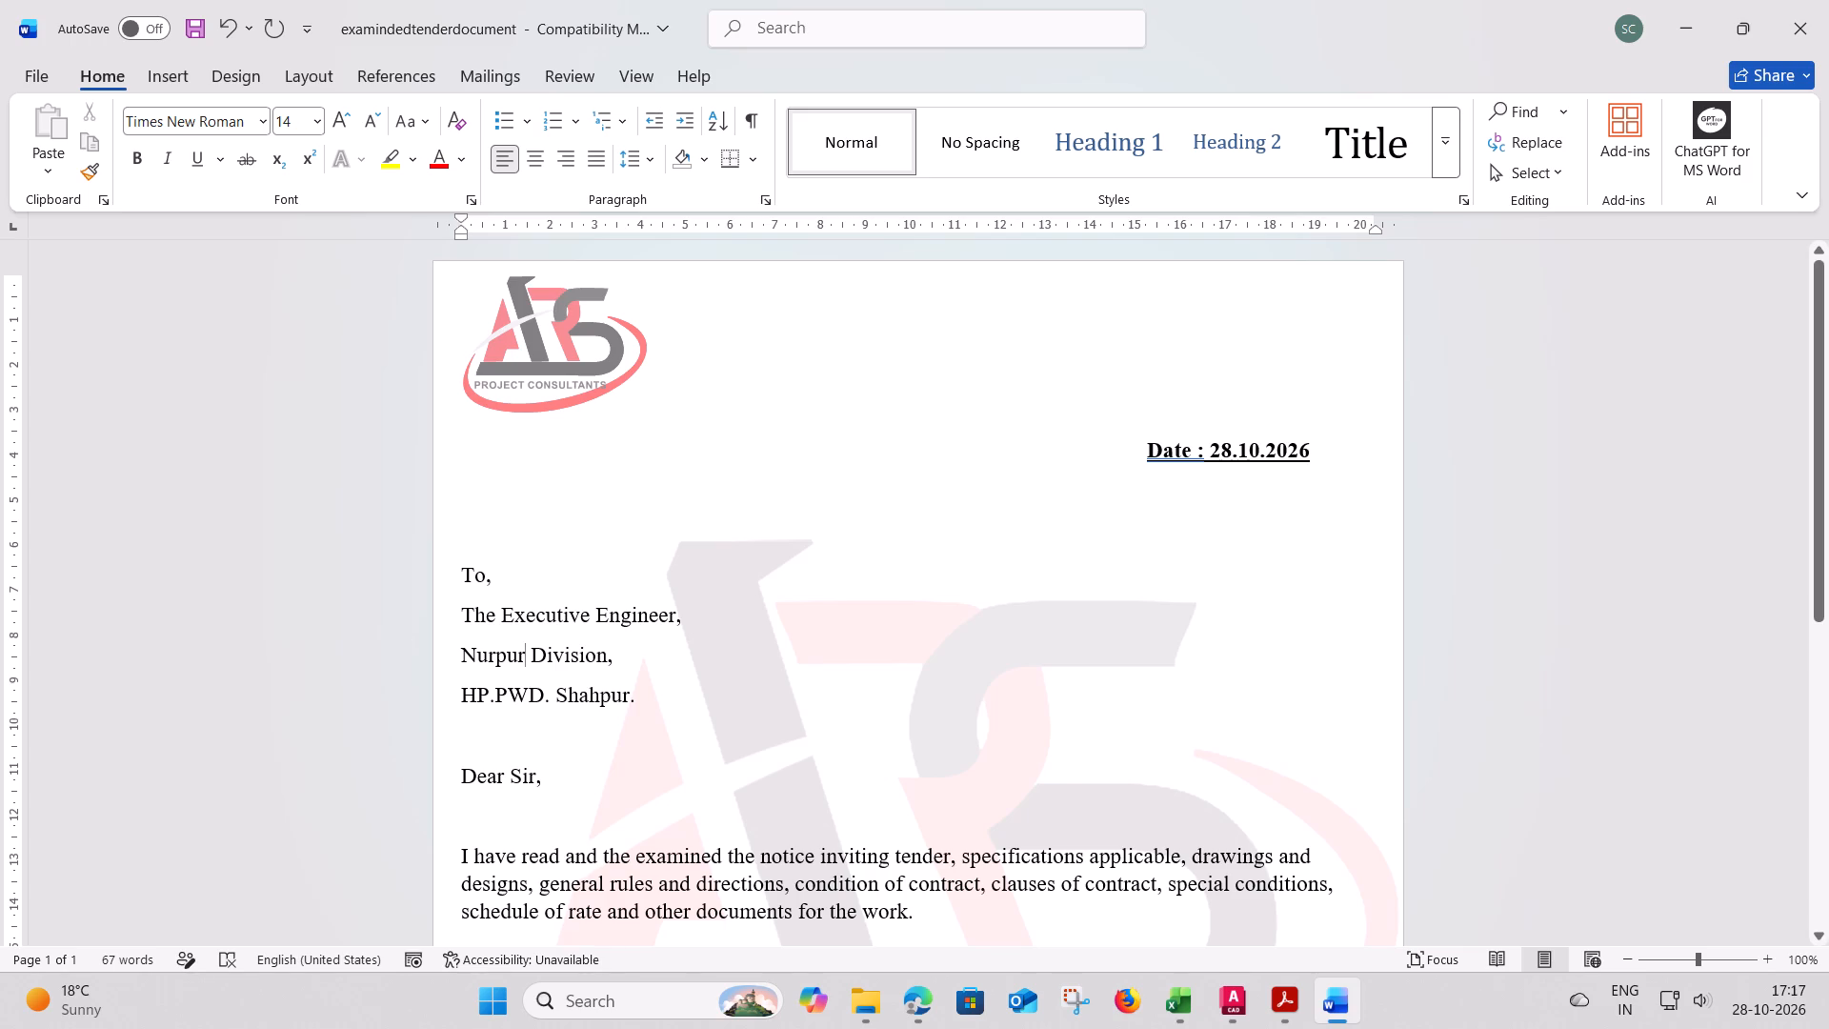
pyautogui.moveTo(628, 694); pyautogui.dragTo(559, 696)
pyautogui.hotkey('shift', 'n')
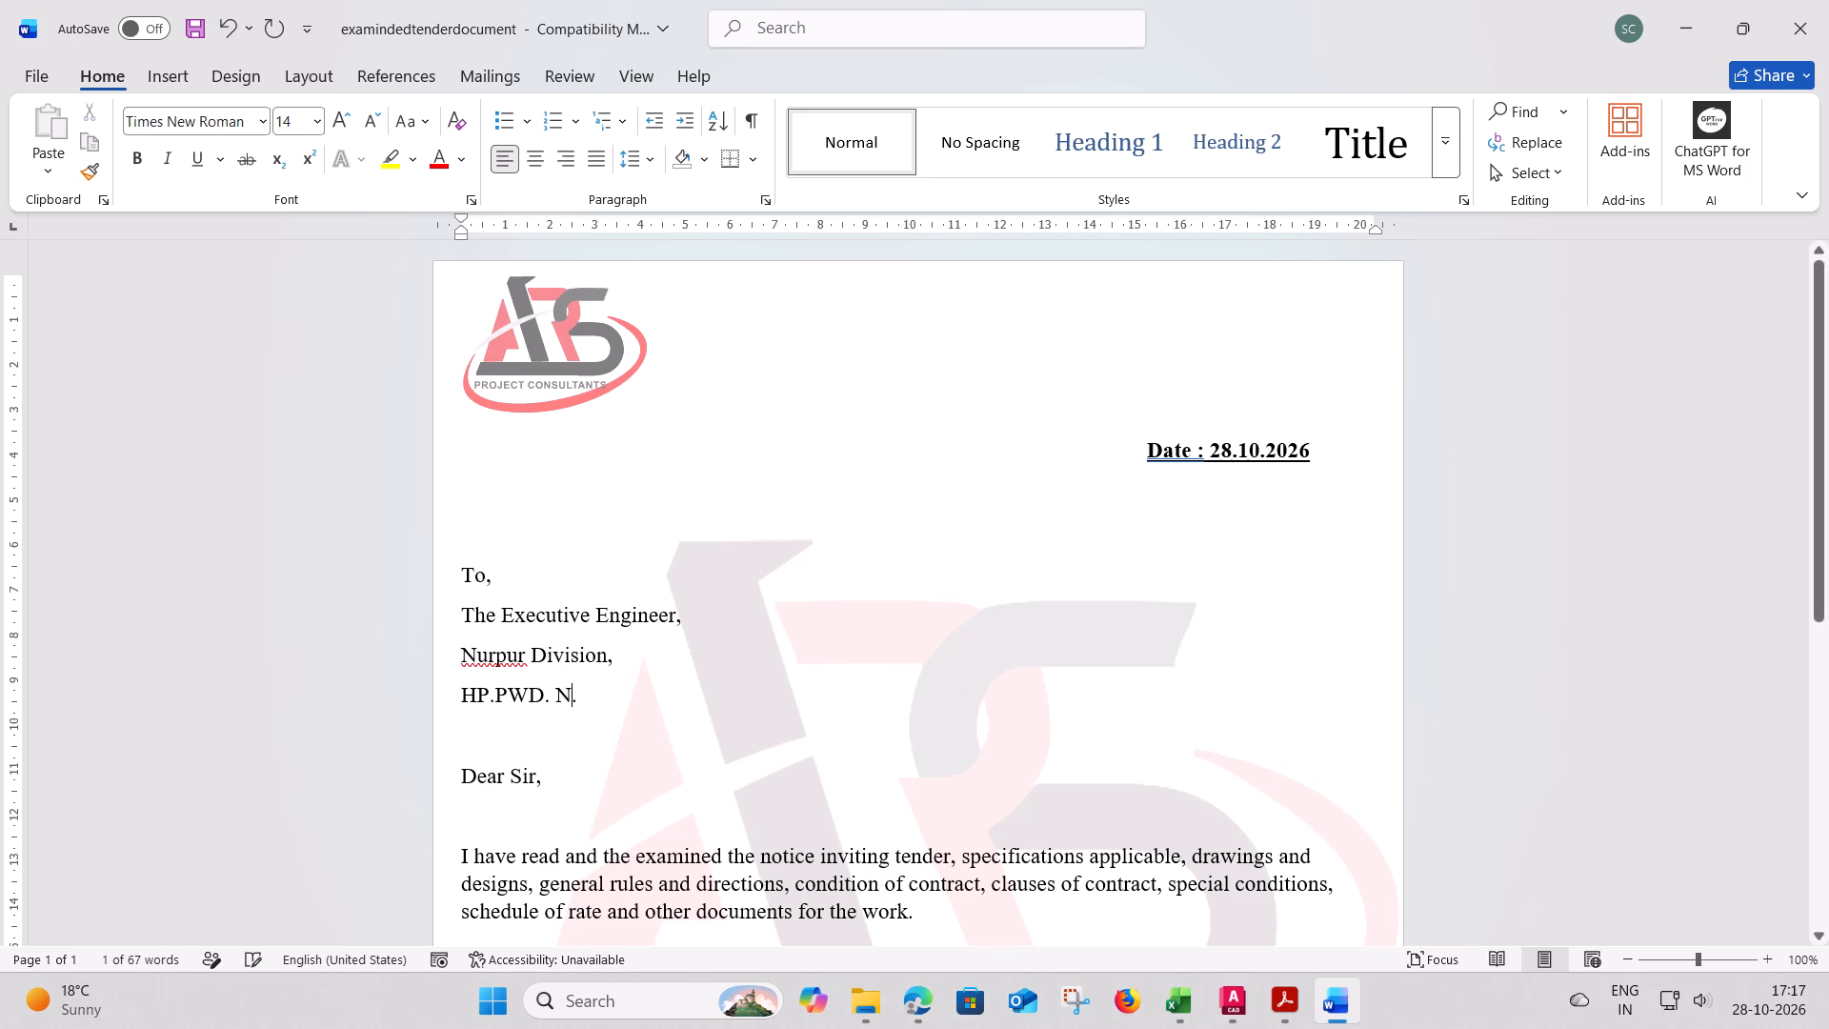
pyautogui.press('u')
pyautogui.press('r')
pyautogui.press('p')
pyautogui.press('u')
pyautogui.press('r')
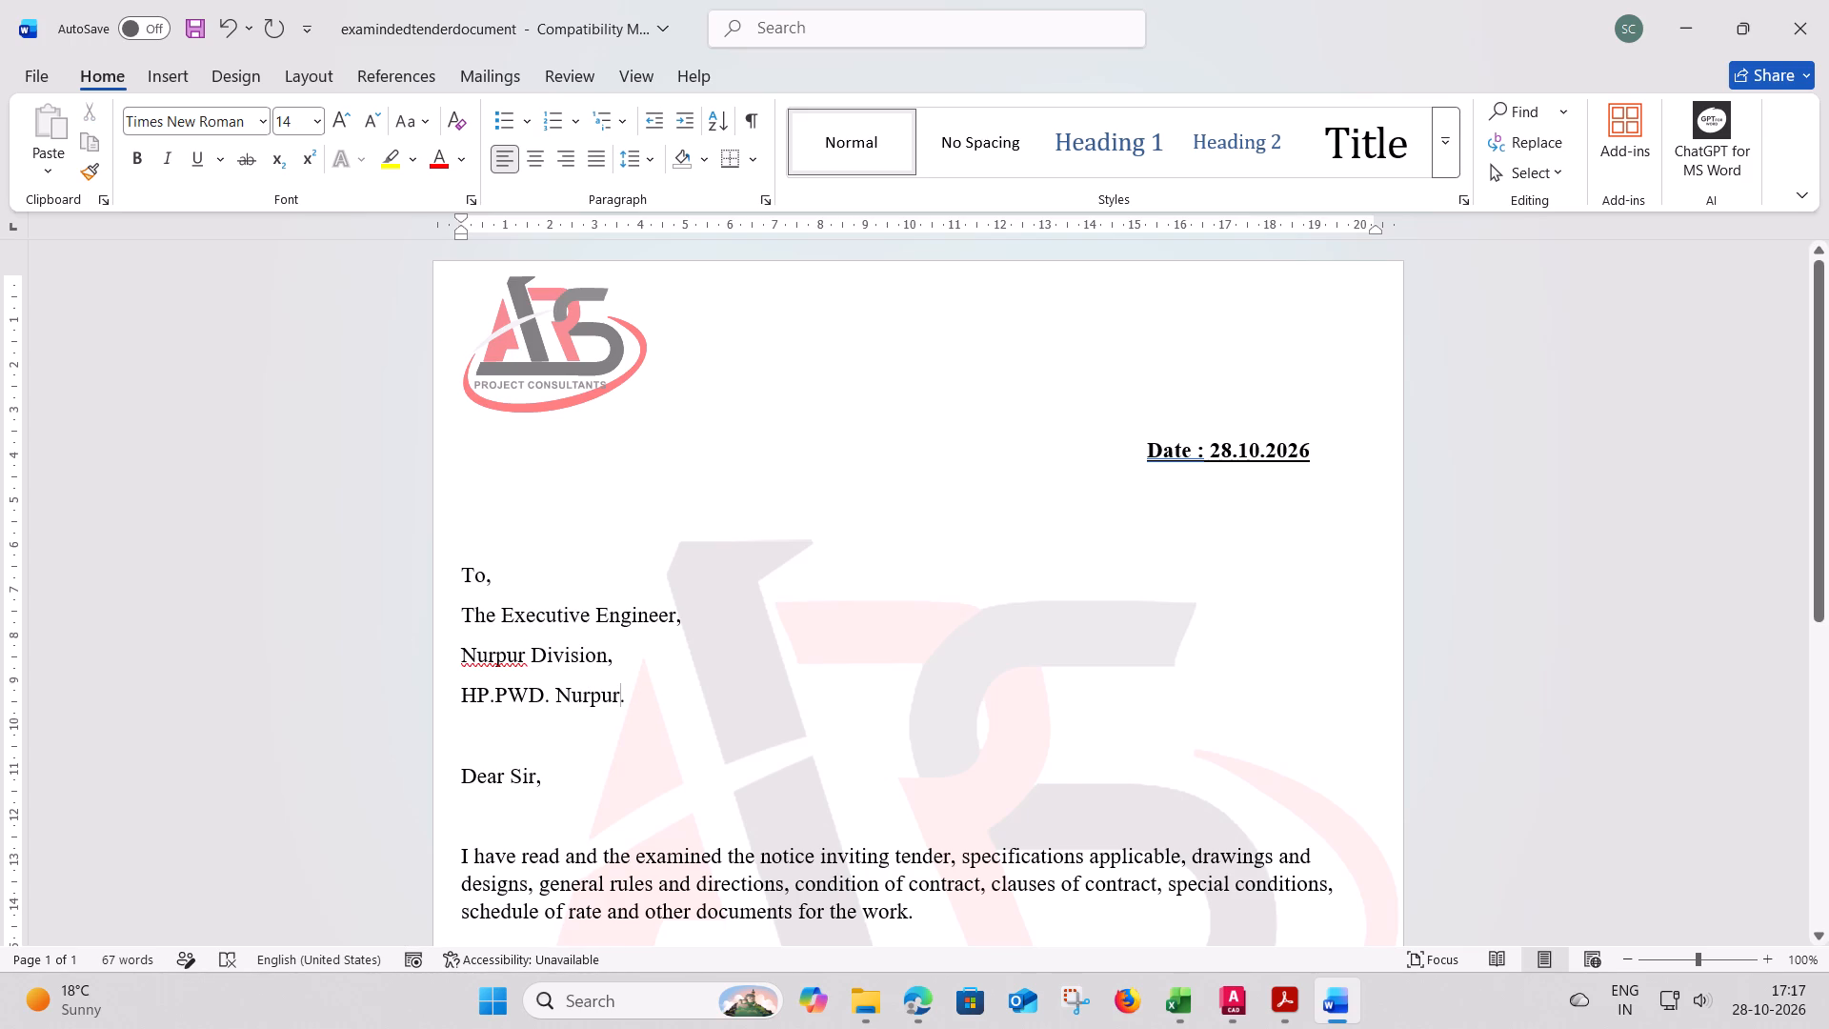
pyautogui.press('Delete')
pyautogui.click(738, 716)
# Check the signature block of the examindedtenderdocument letter, save the letter and close it.
pyautogui.scroll(-13, 738, 716)
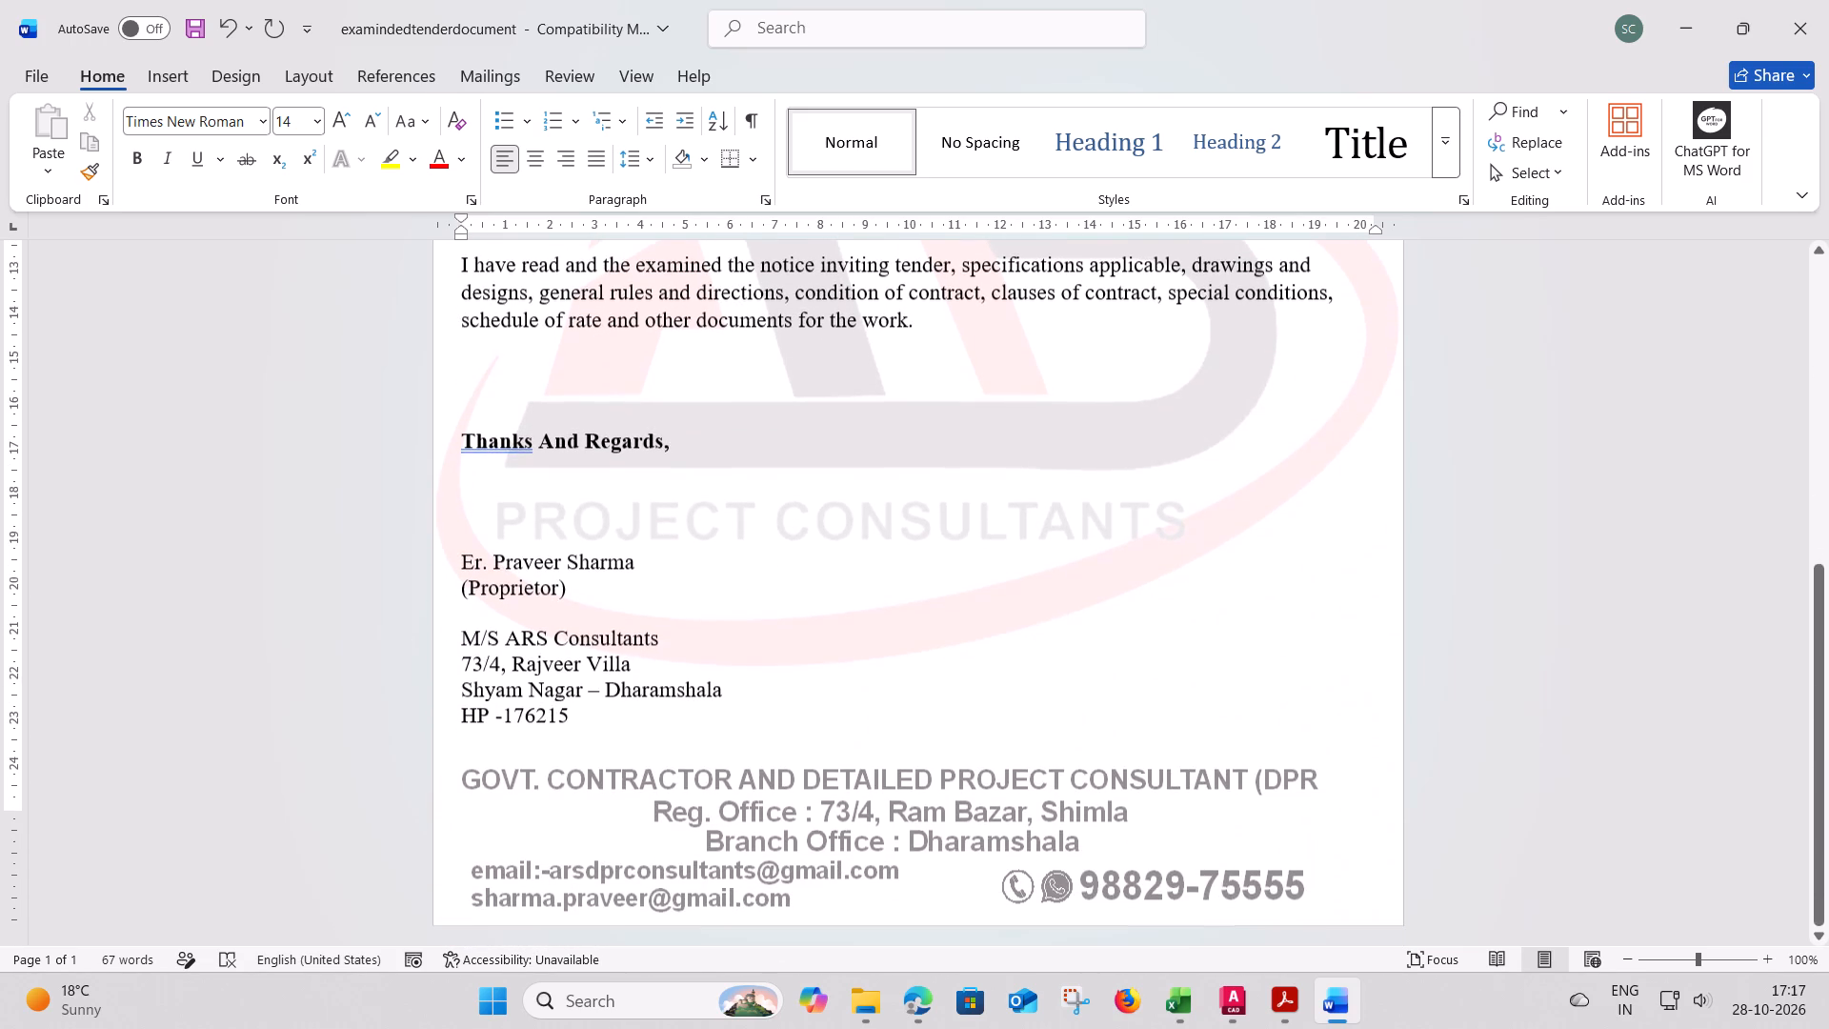
pyautogui.click(196, 25)
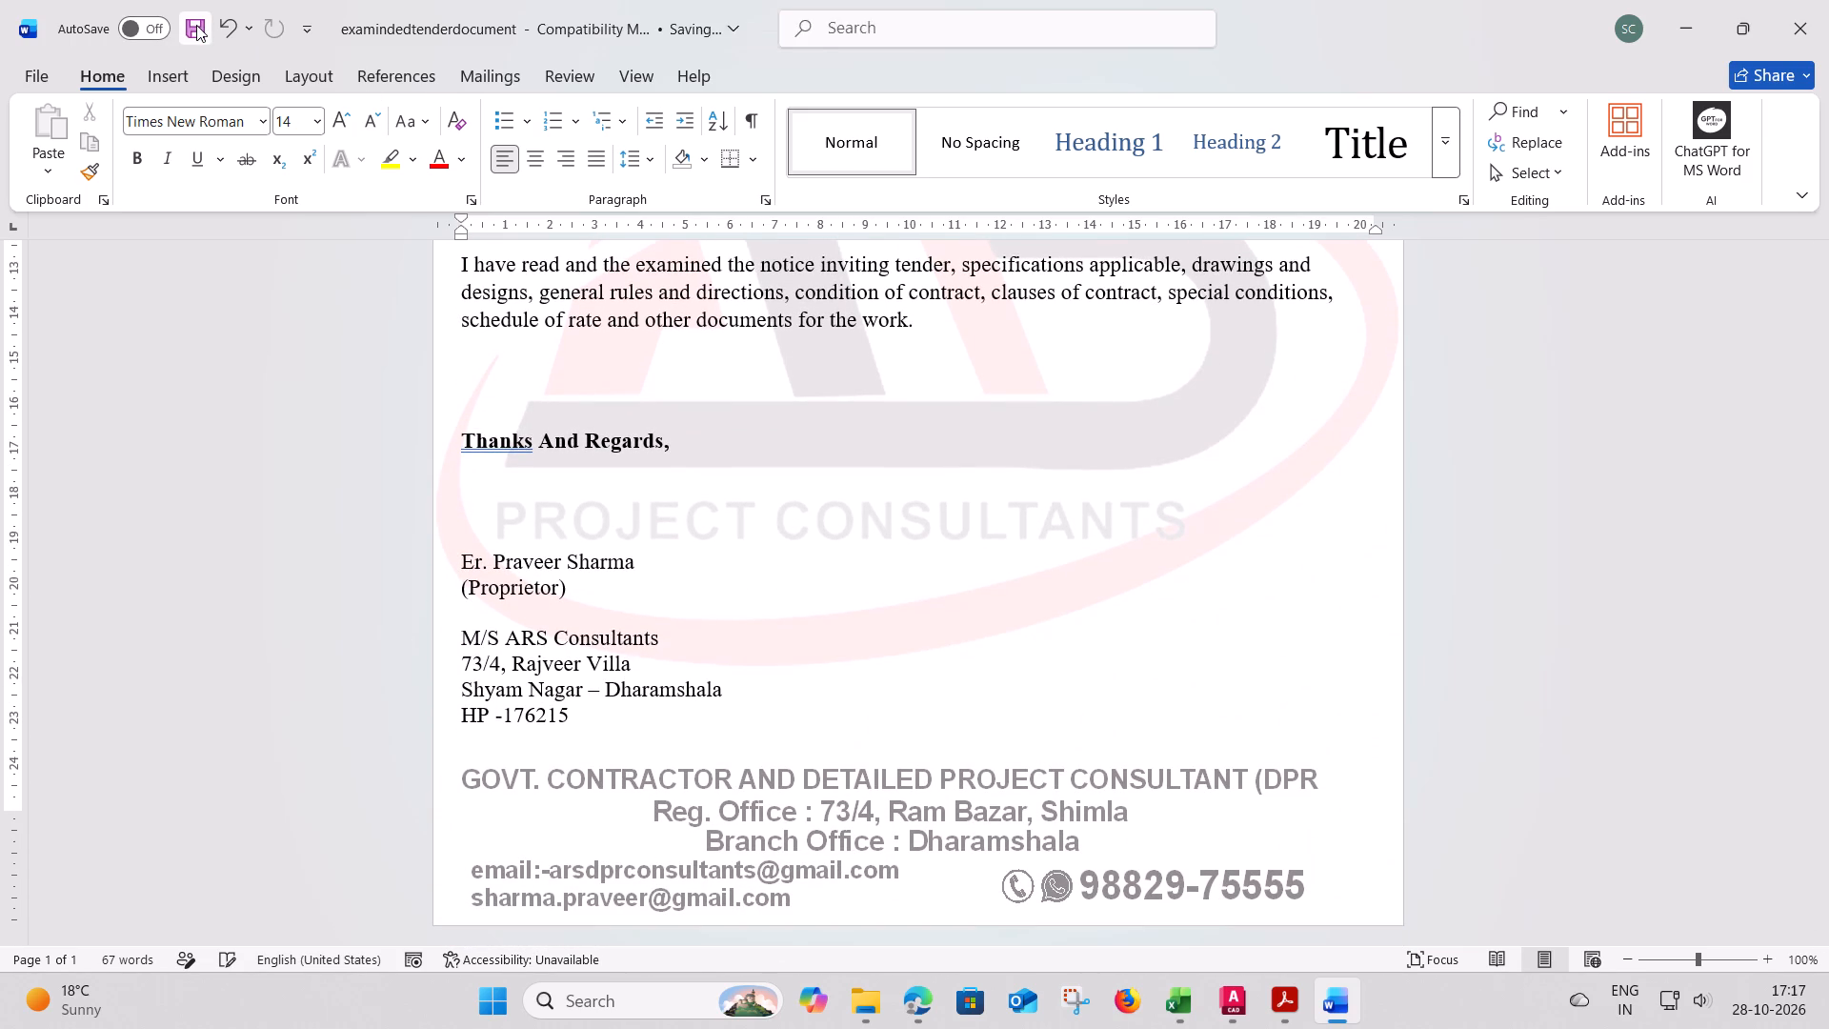
pyautogui.click(1808, 29)
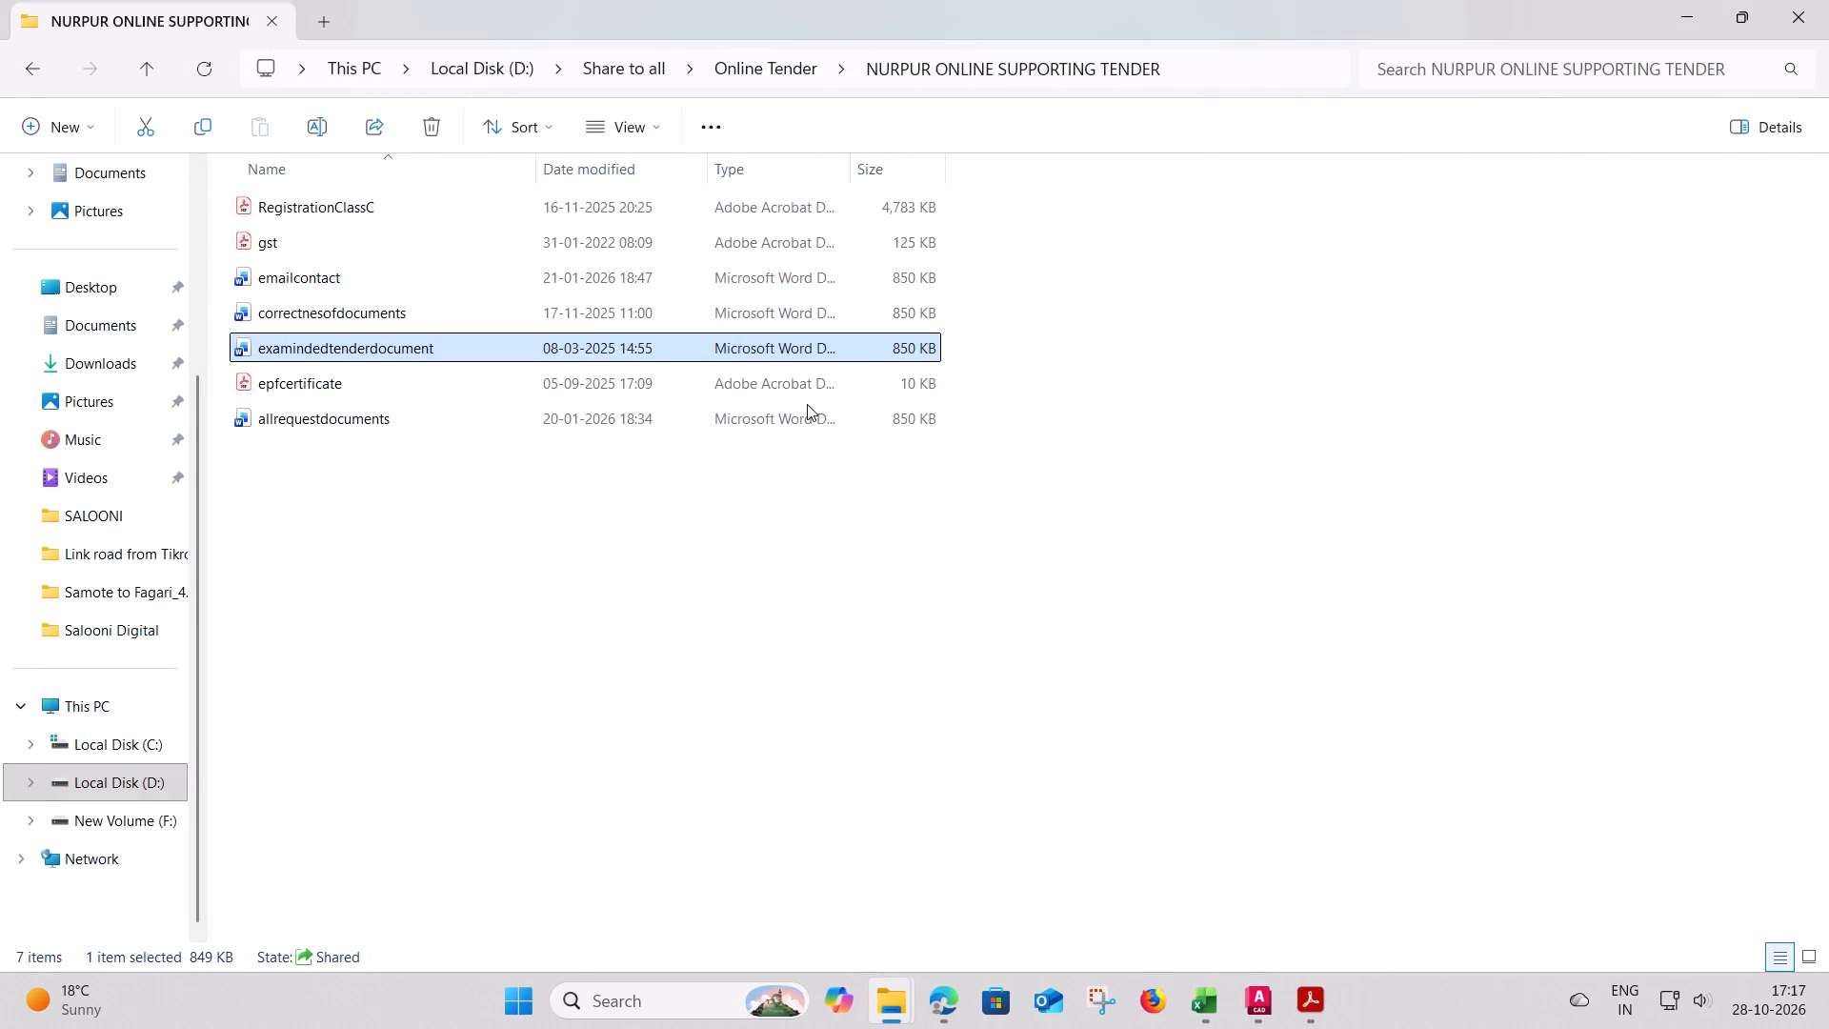
# Open the emailcontact letter and print one copy on the KONICA MINOLTA C266SeriesPCL printer.
pyautogui.doubleClick(346, 276)
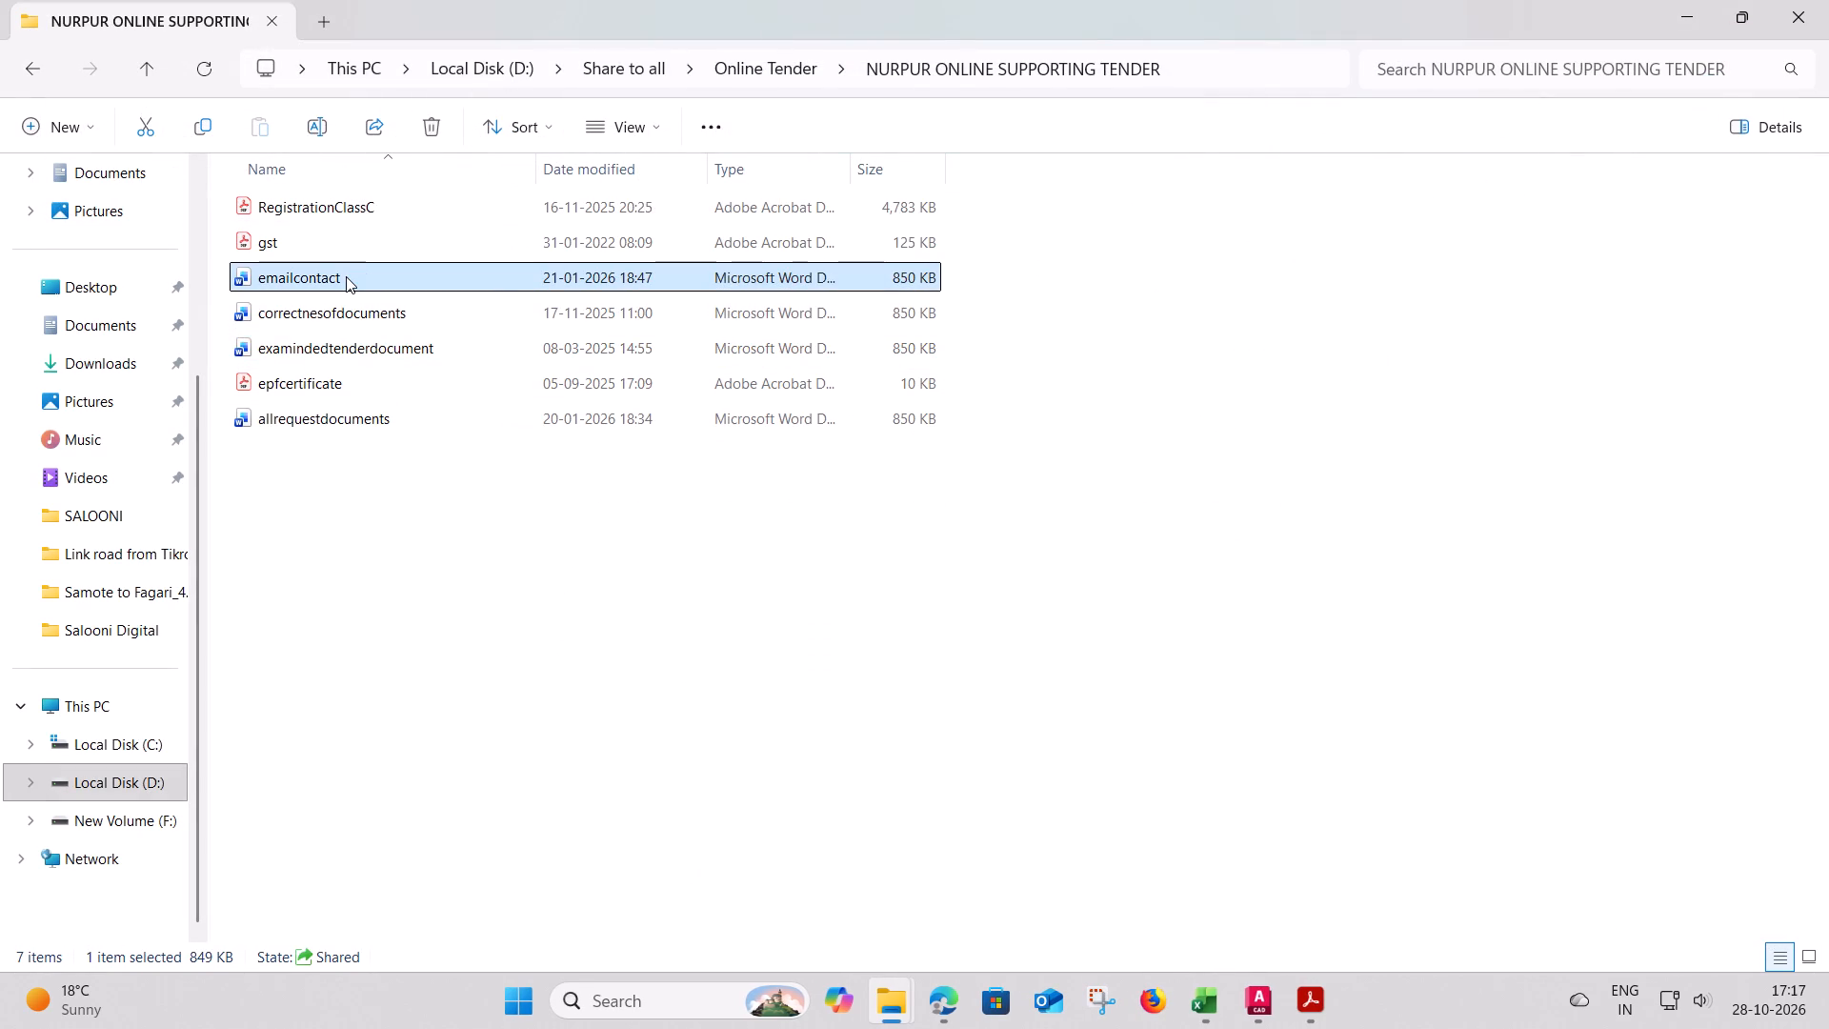
pyautogui.scroll(-8, 643, 544)
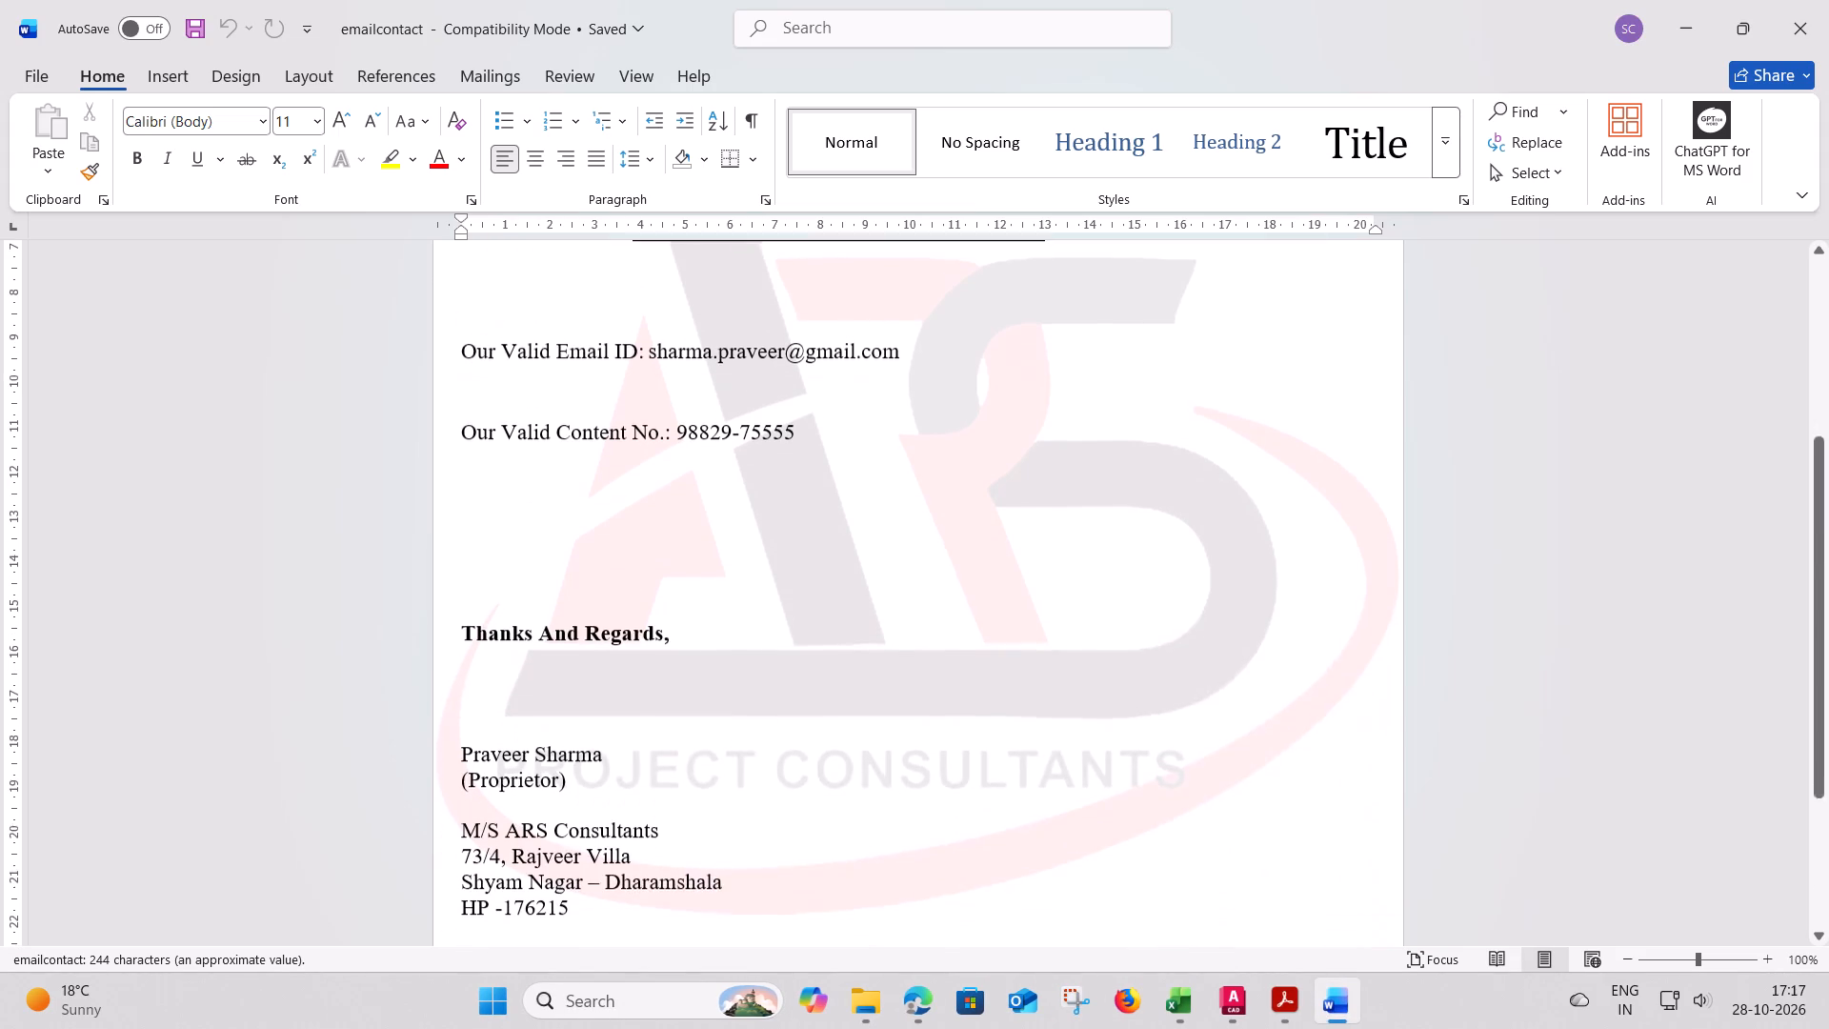
pyautogui.scroll(-11, 643, 544)
pyautogui.hotkey('ctrl', 'p')
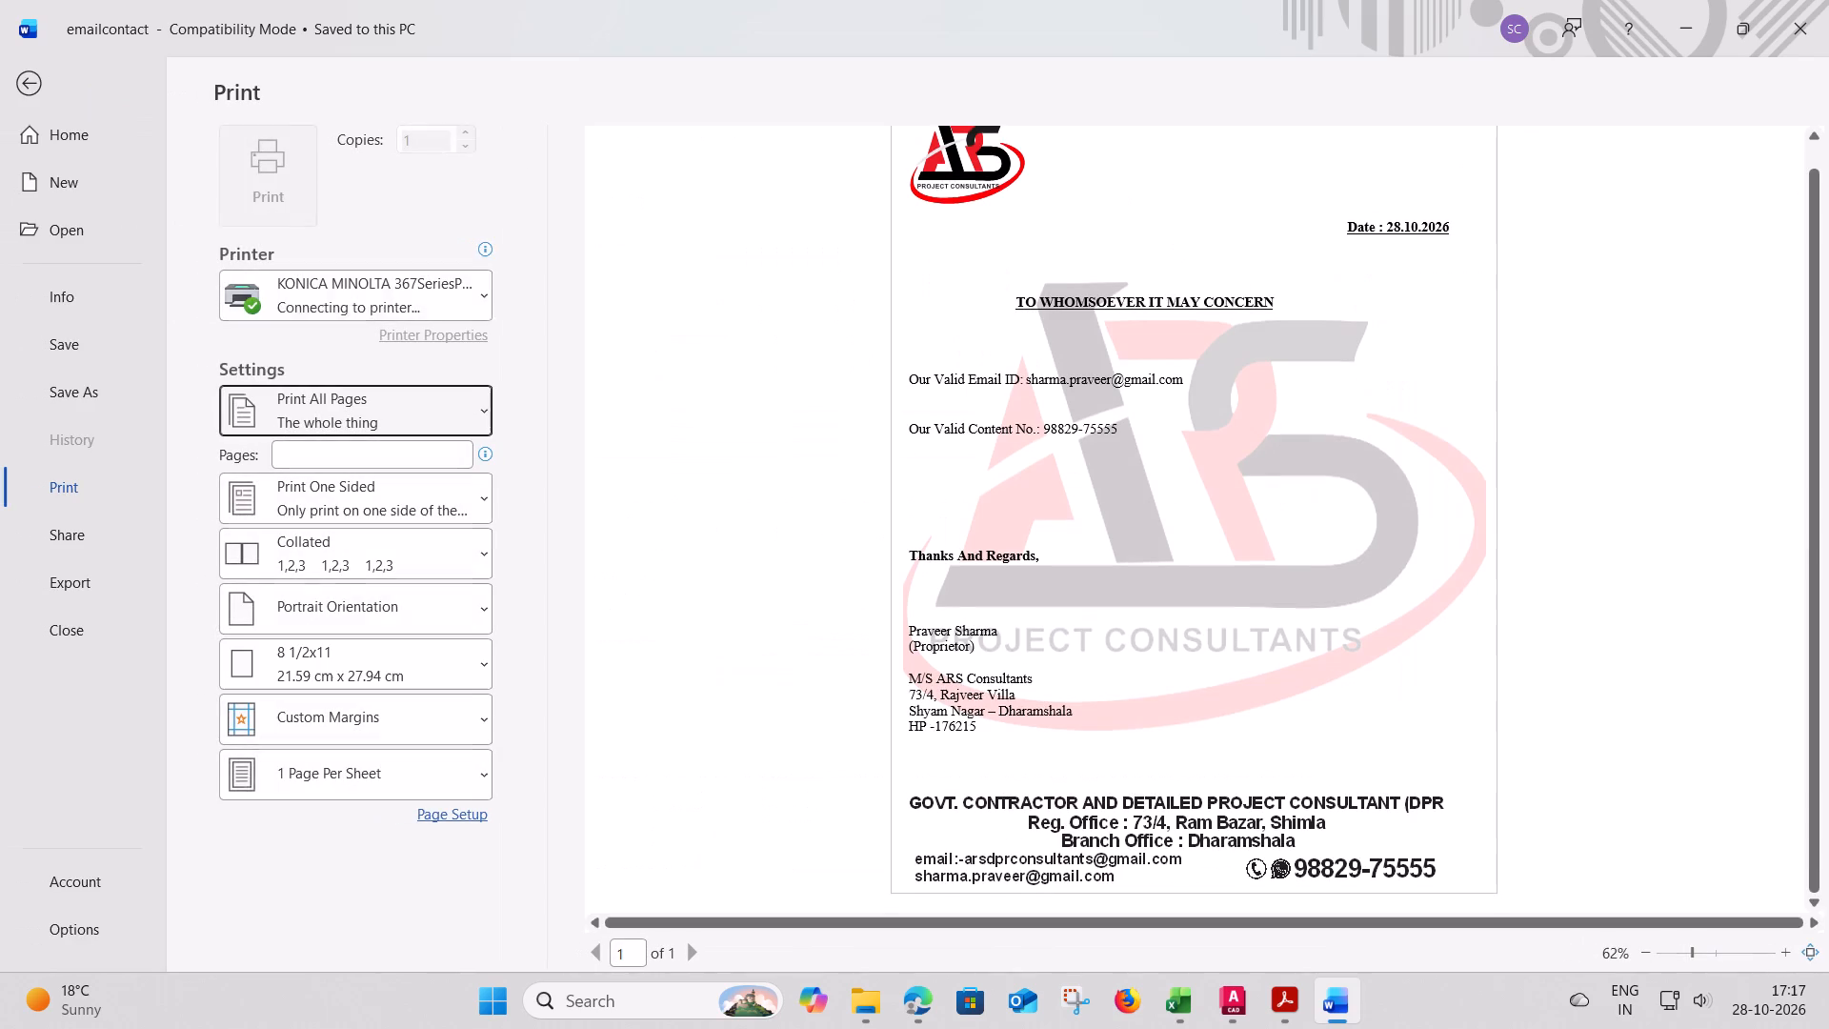
pyautogui.click(443, 276)
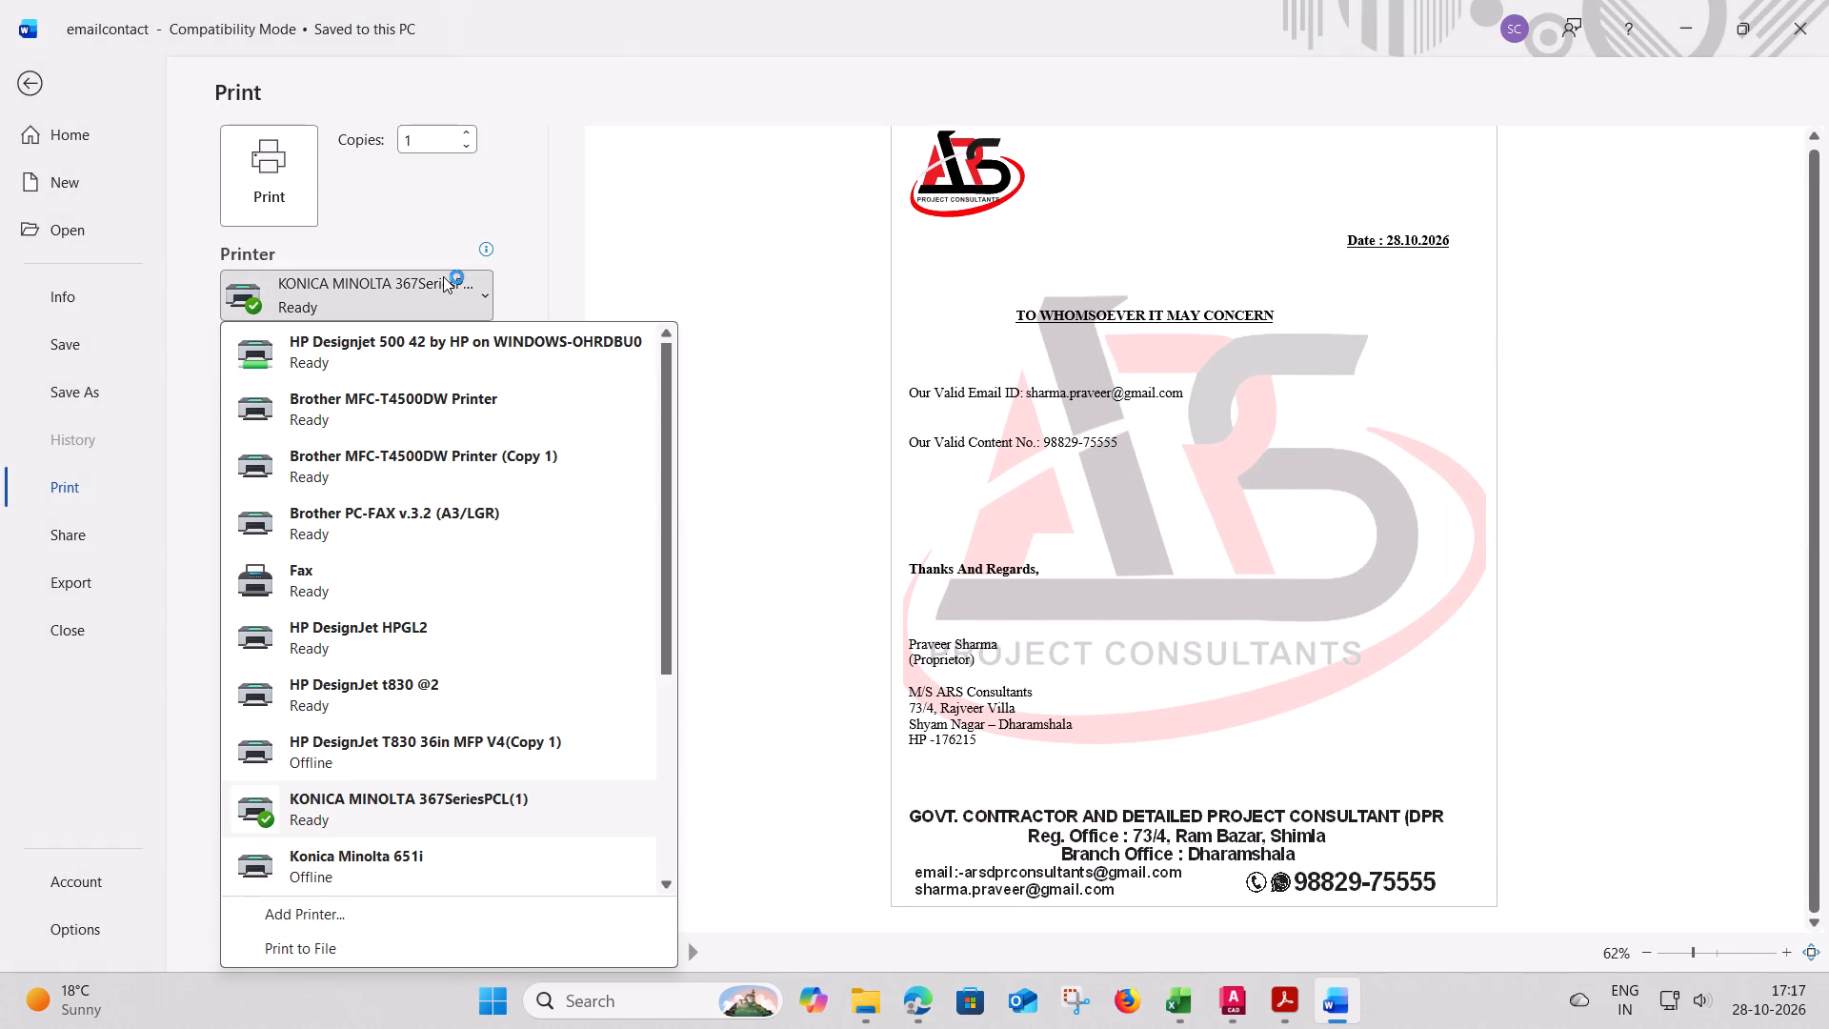
pyautogui.scroll(-1, 438, 665)
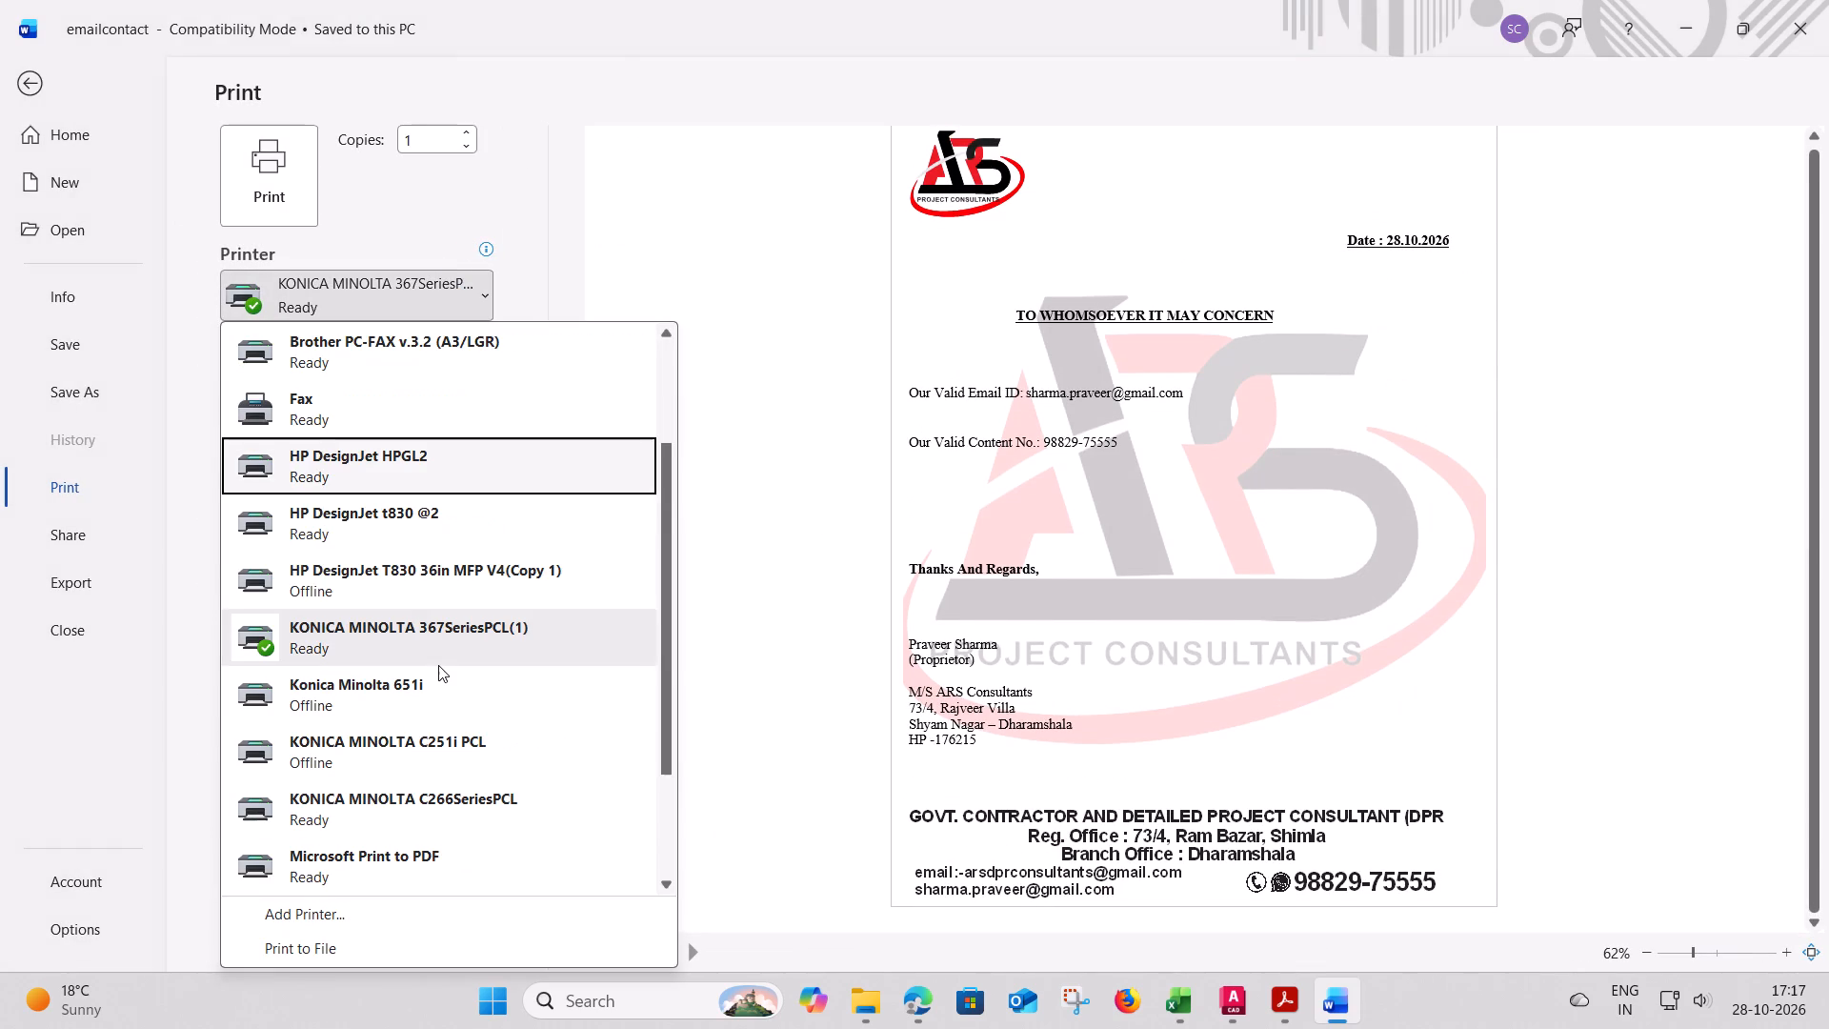
pyautogui.click(410, 817)
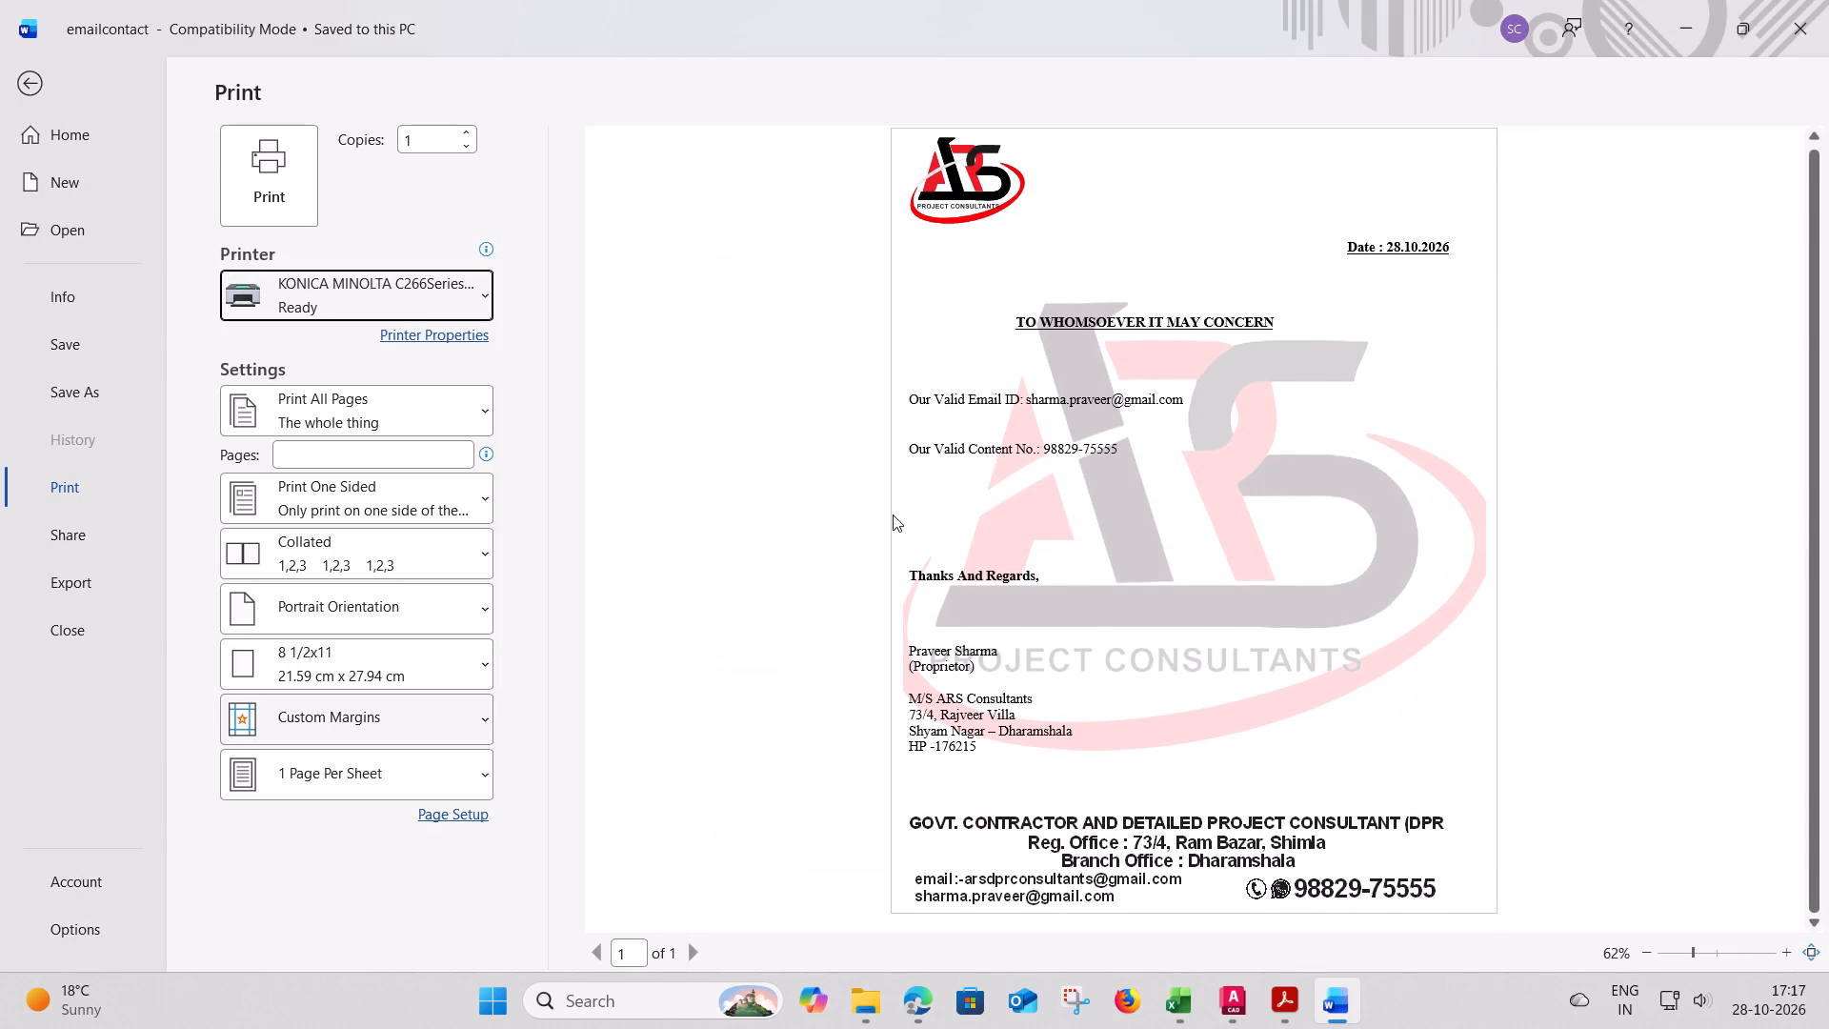
pyautogui.click(283, 196)
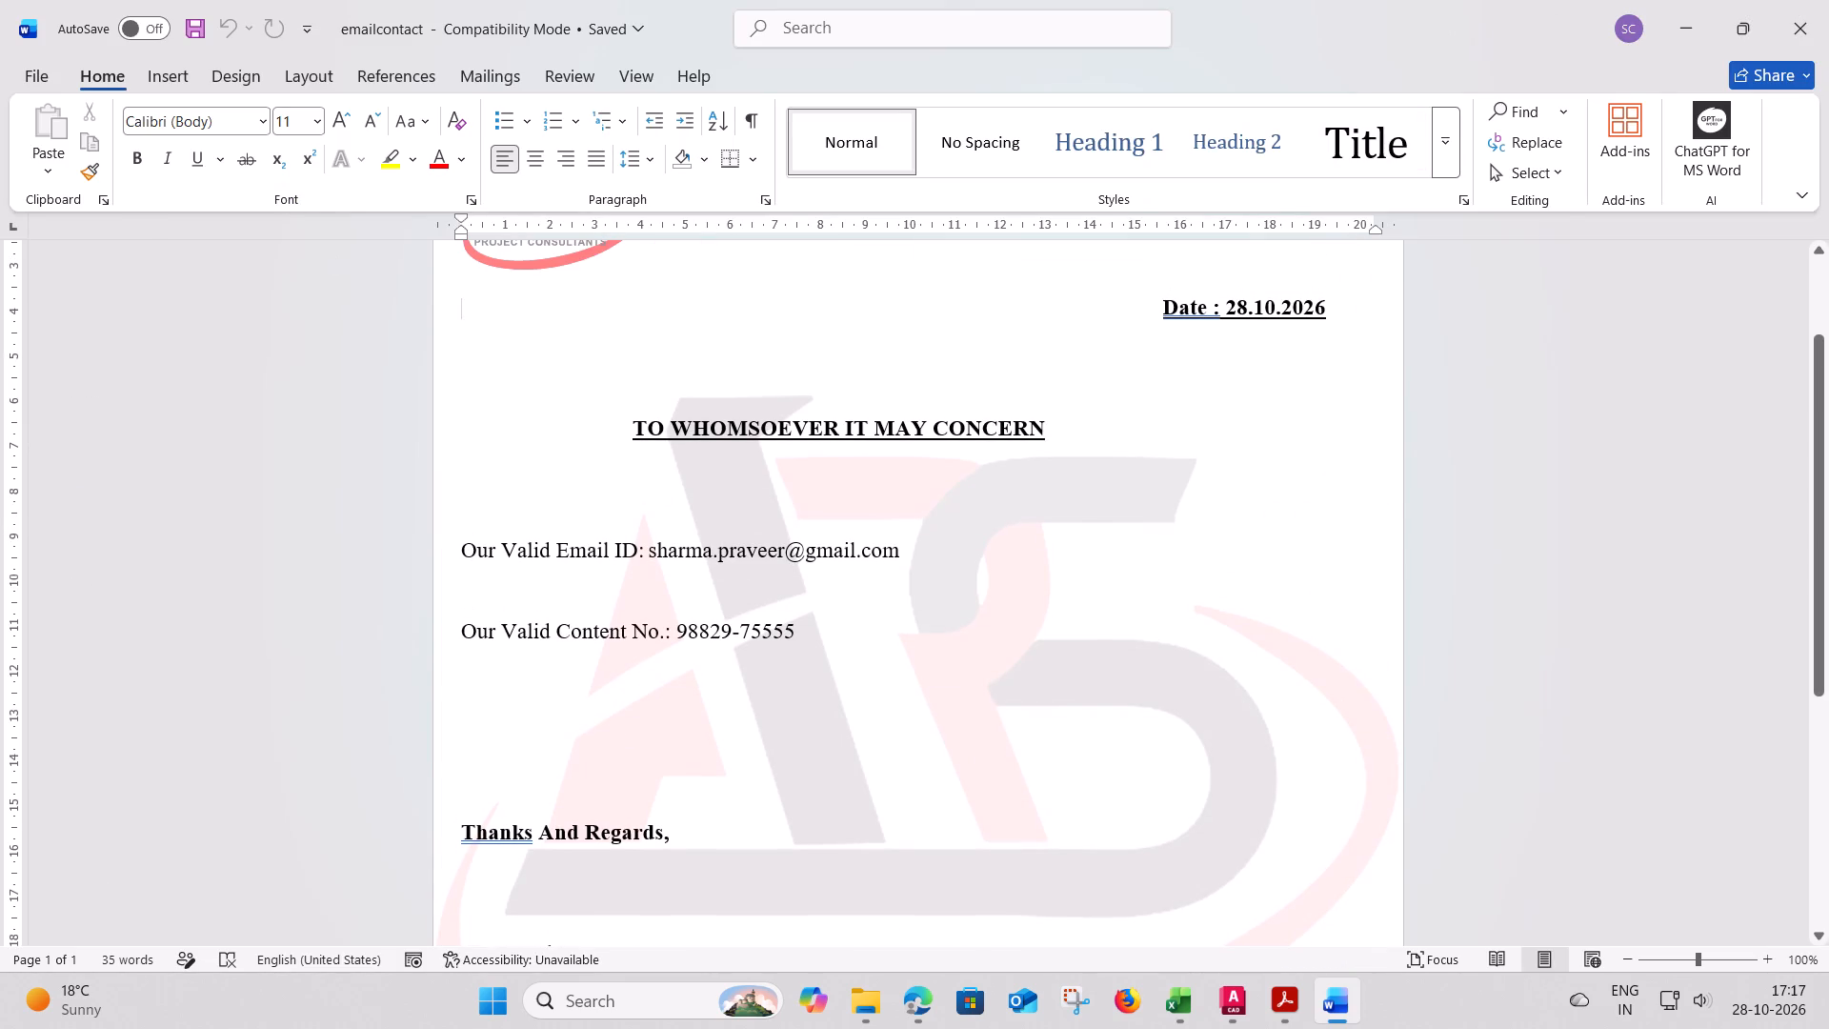
# Consult the required documents list on the tender page and print the correctnesofdocuments letter on the KONICA MINOLTA C266SeriesPCL.
pyautogui.hotkey('alt', 'Tab')
pyautogui.hotkey('alt', 'Tab')
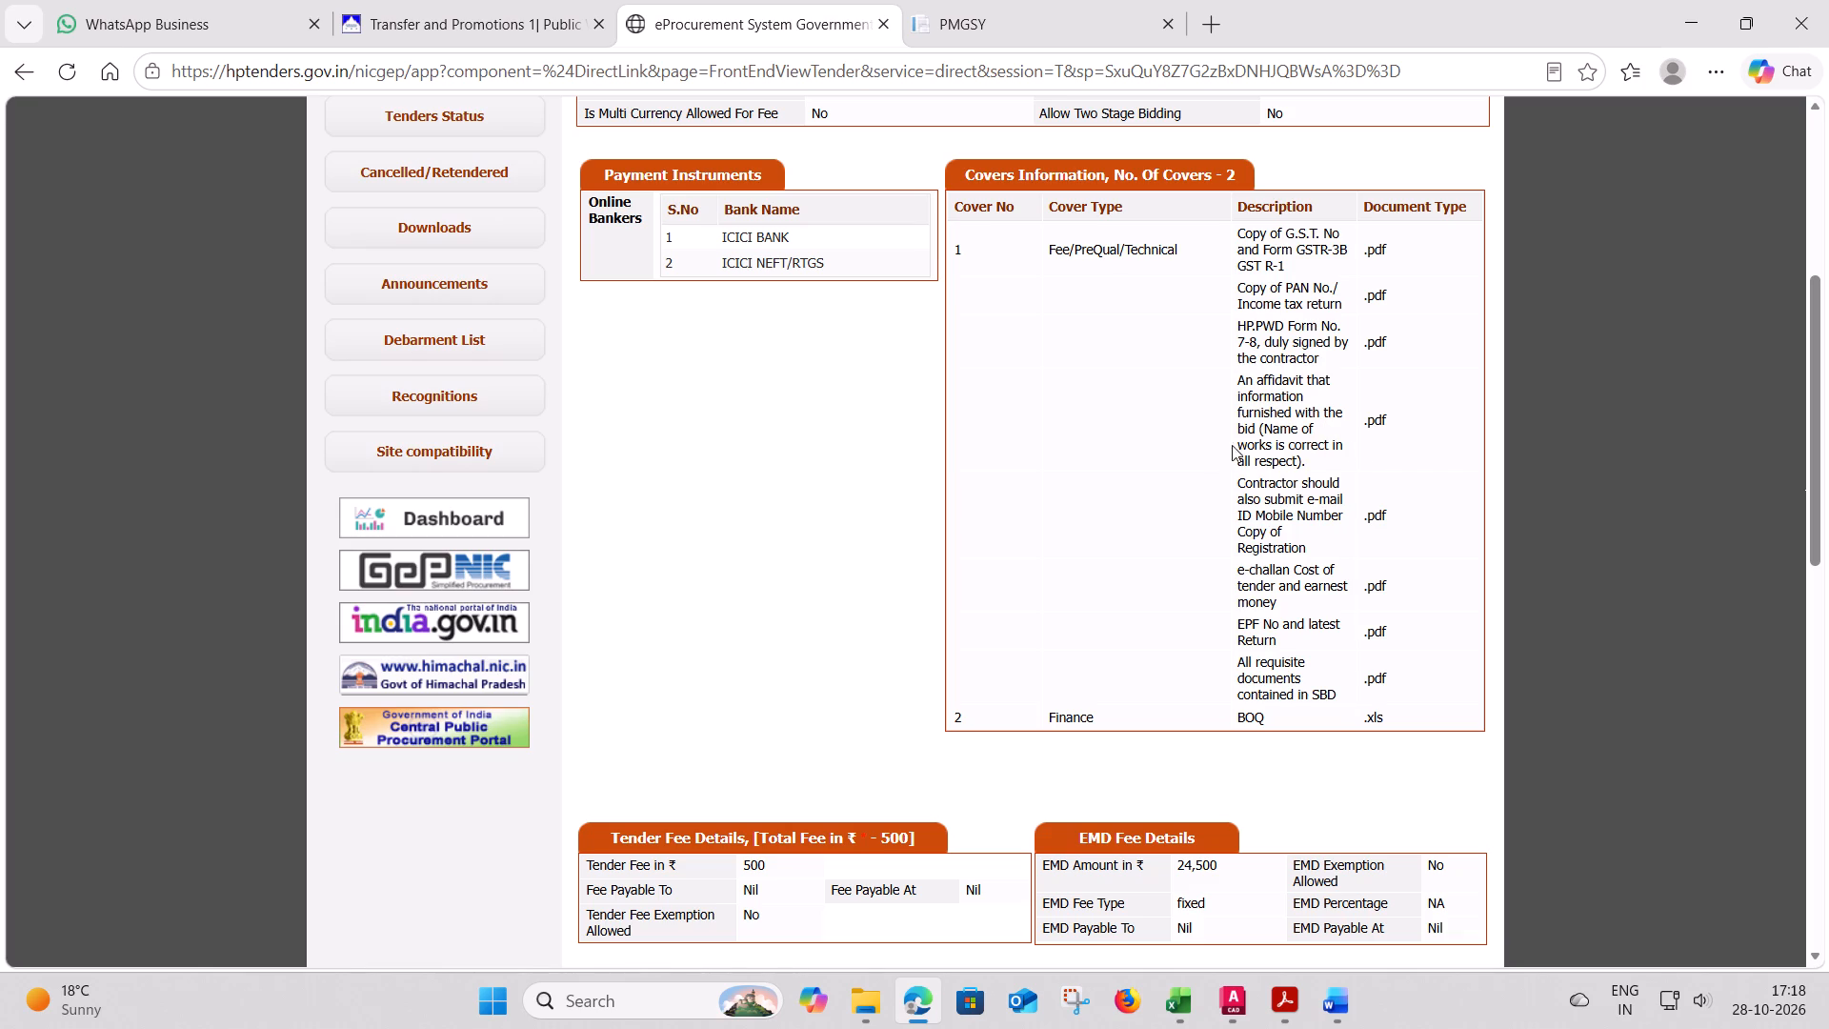
pyautogui.hotkey('alt', 'Tab')
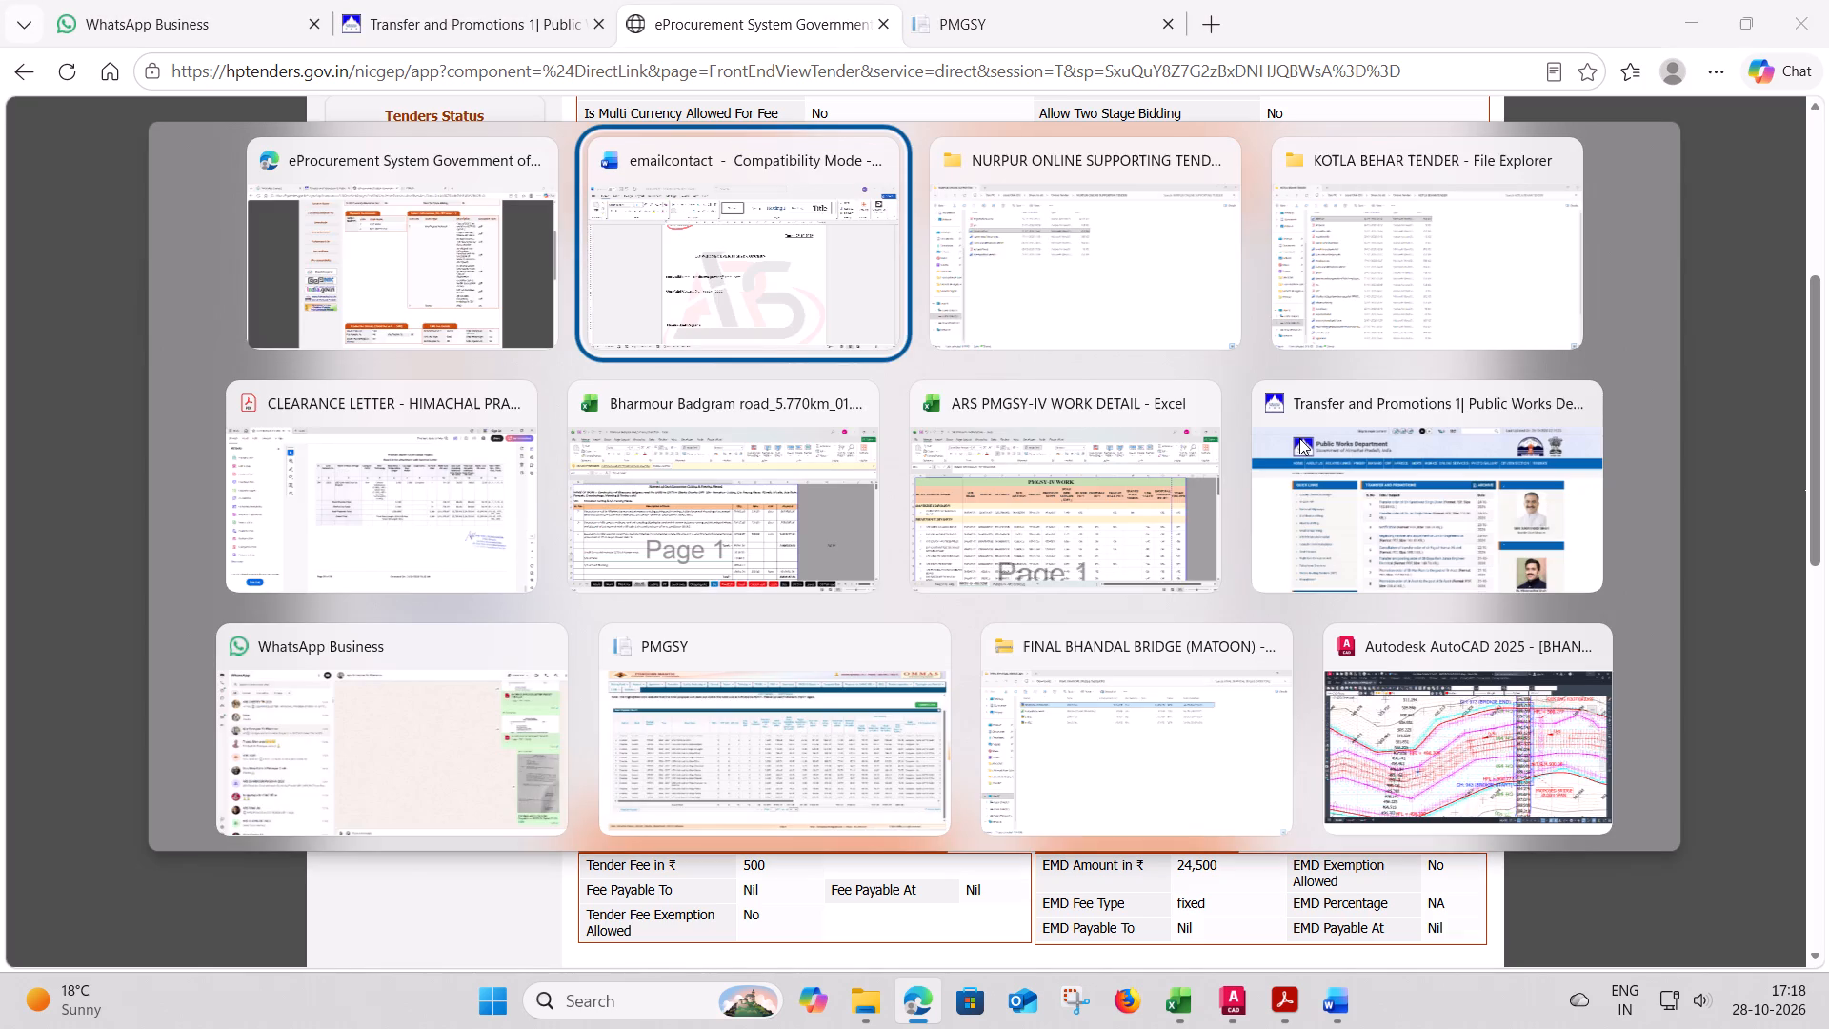
pyautogui.hotkey('alt', 'Tab')
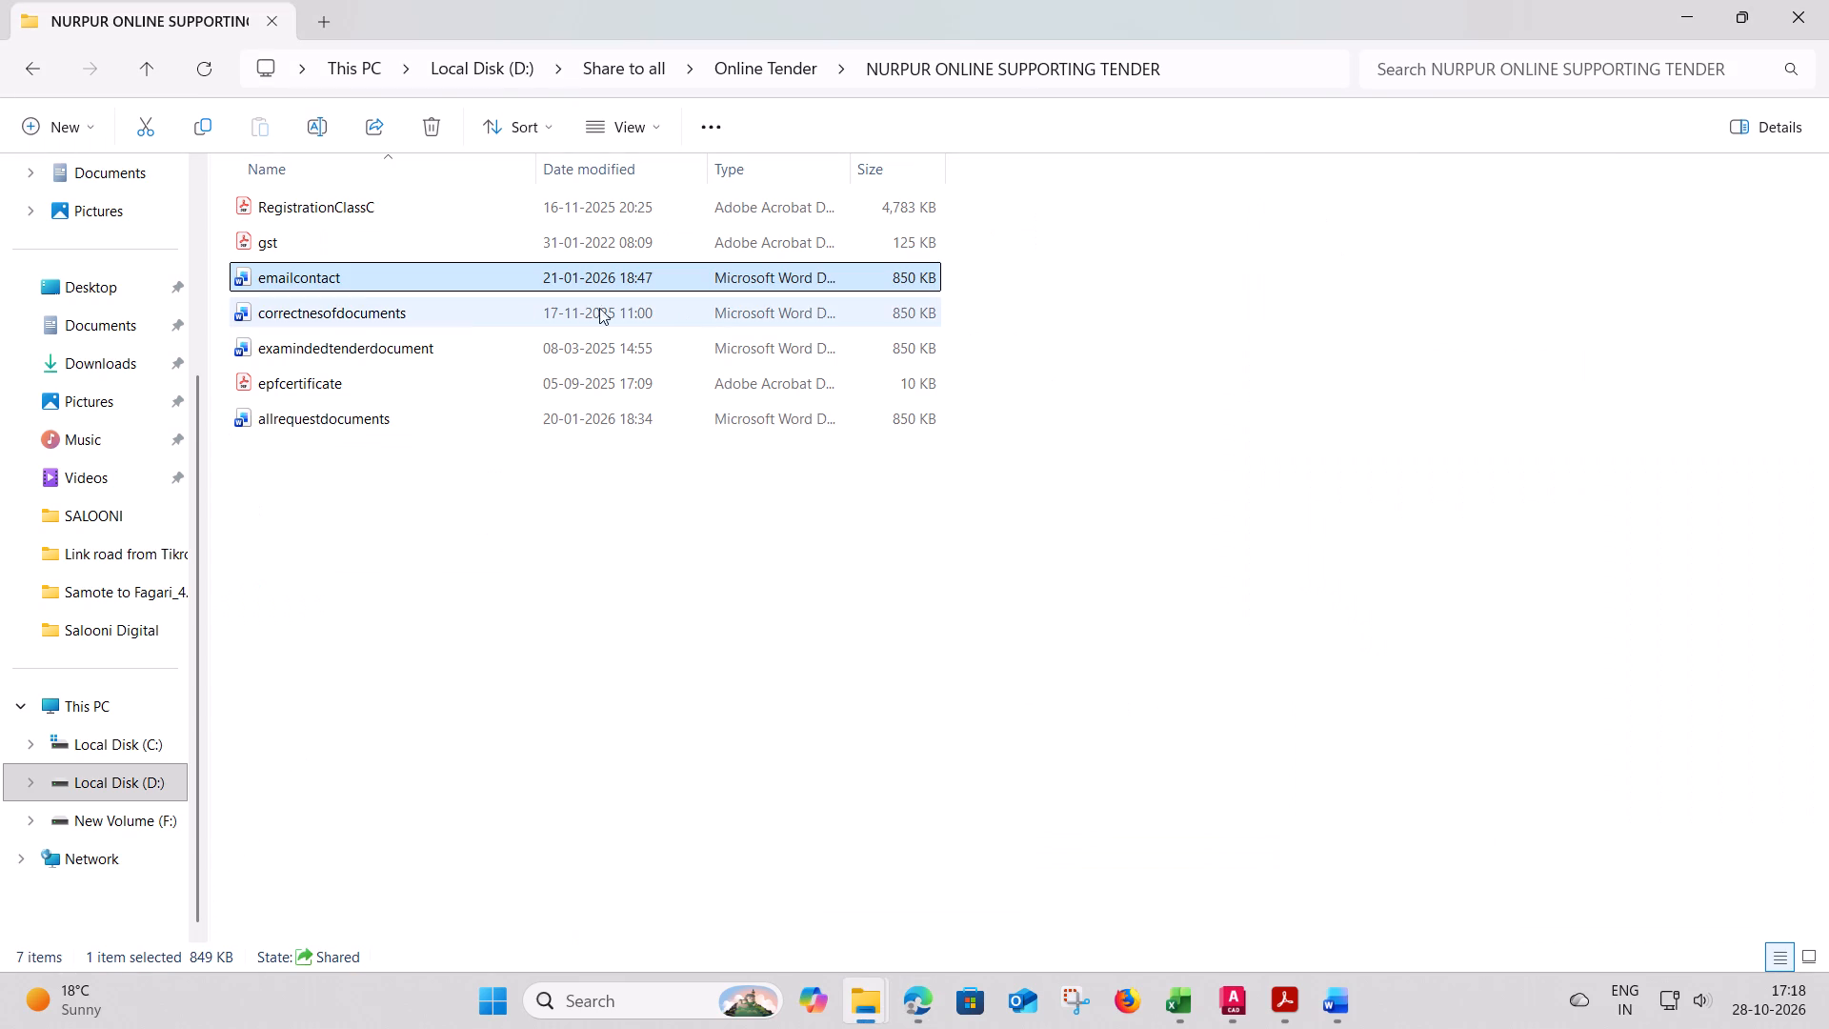
pyautogui.doubleClick(356, 305)
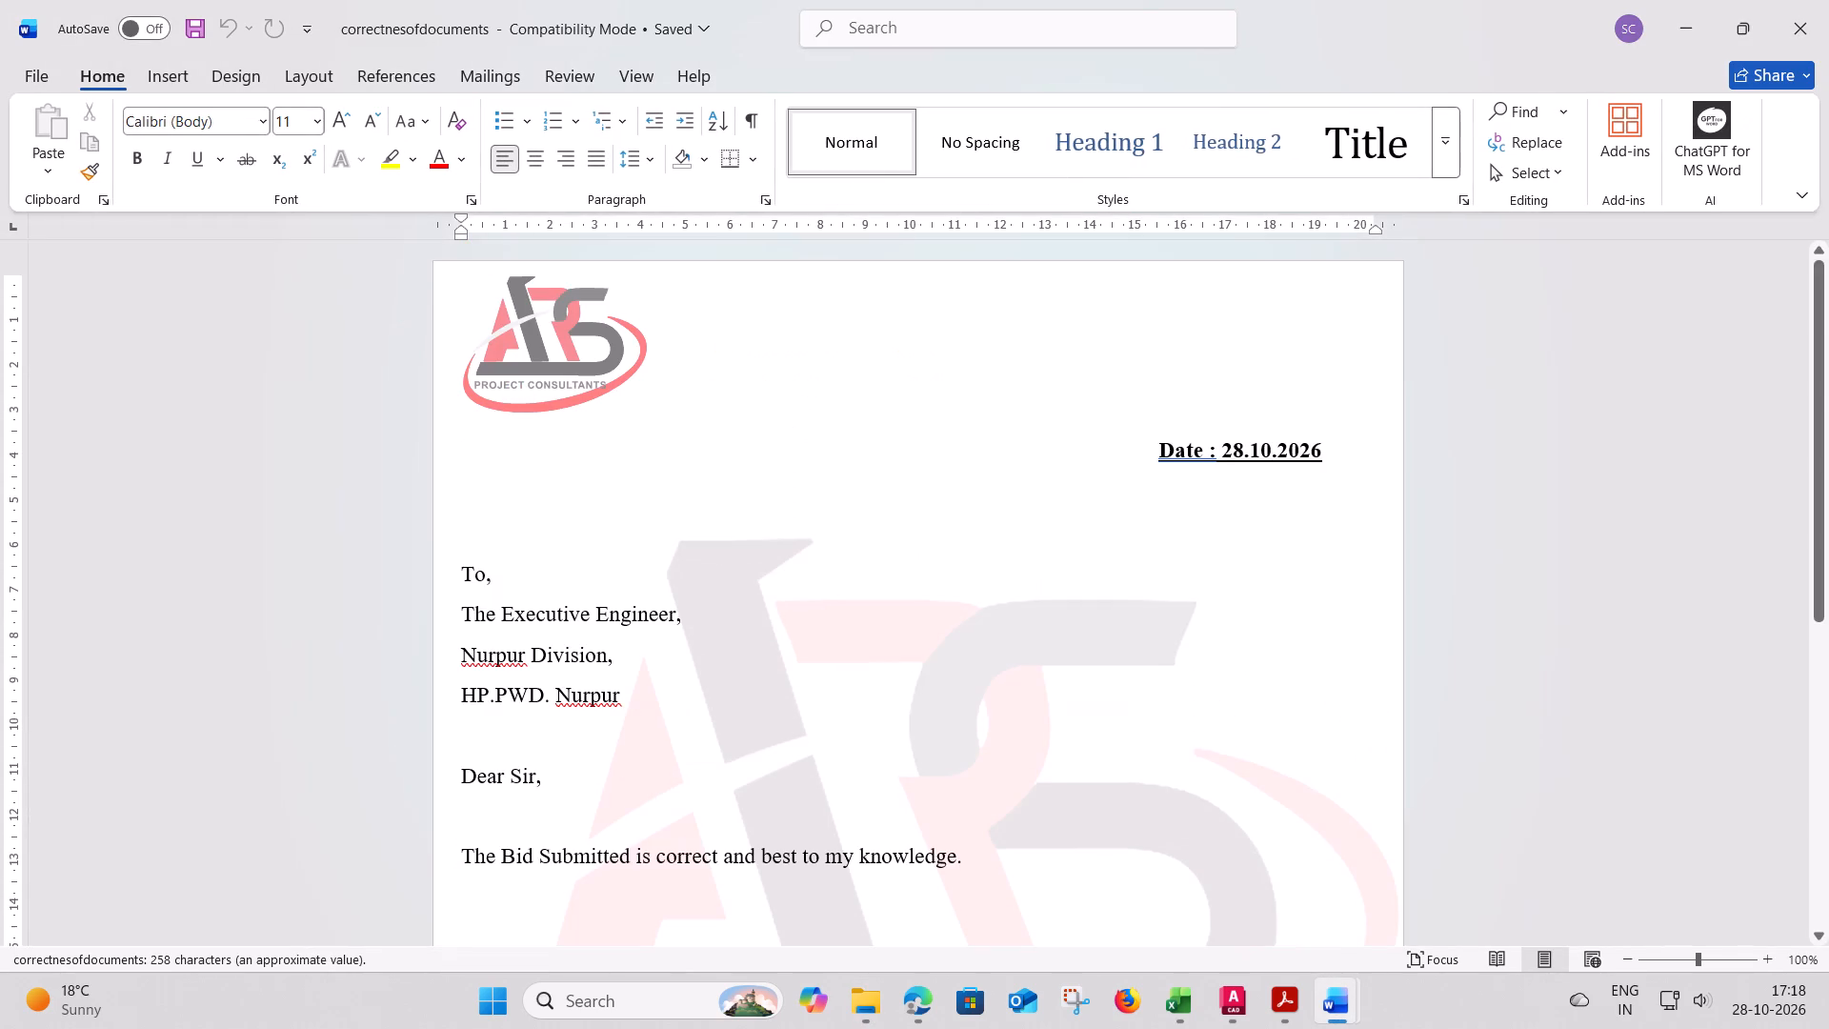
pyautogui.scroll(-15, 719, 495)
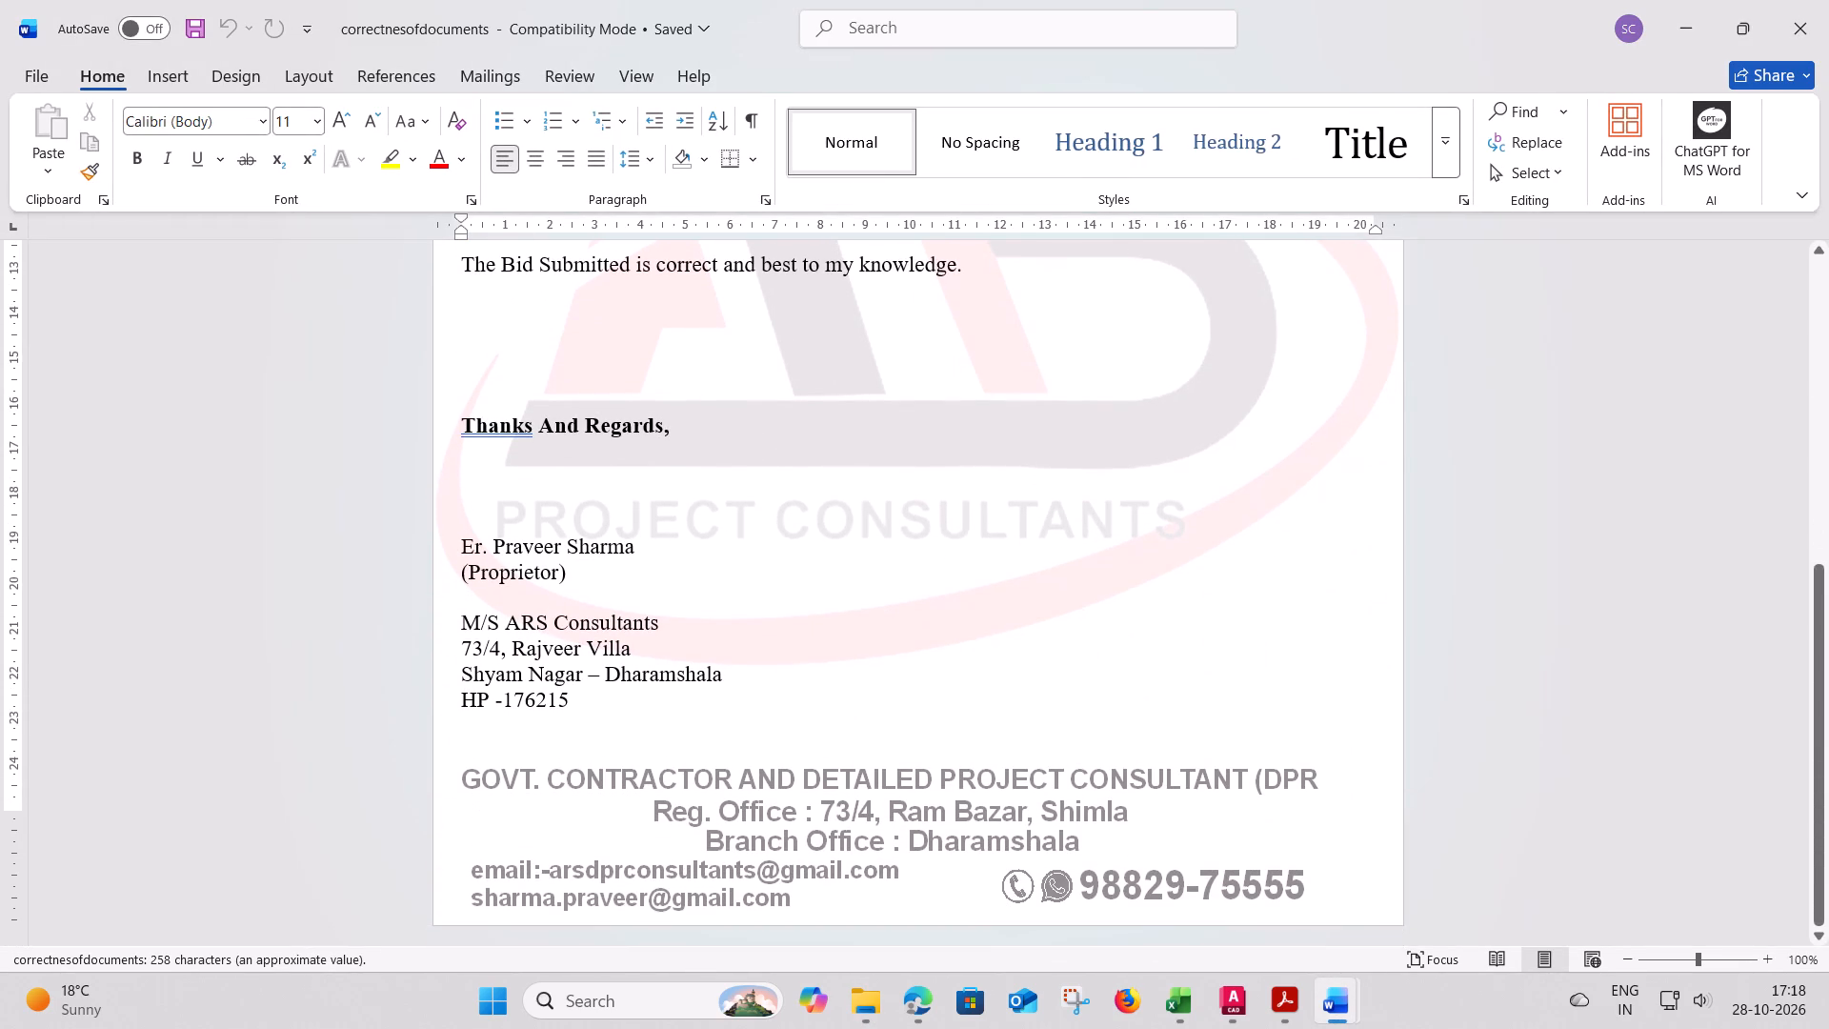
pyautogui.hotkey('ctrl', 'p')
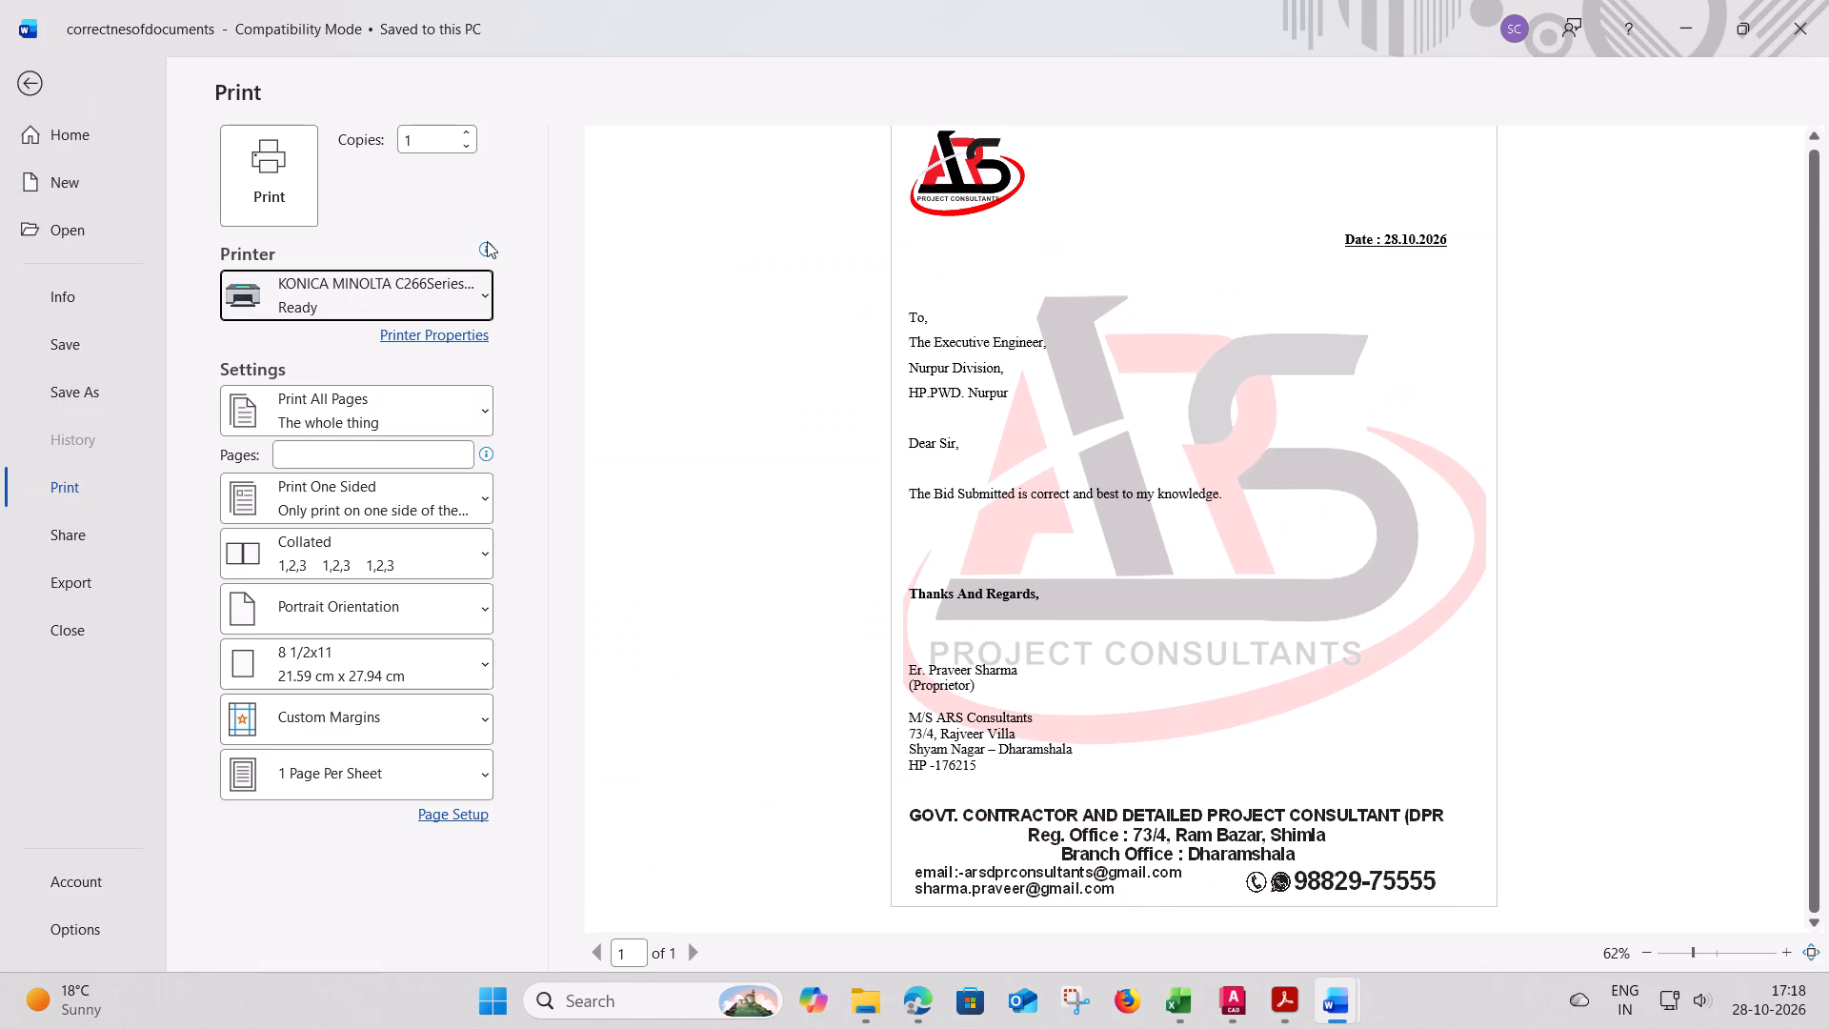
pyautogui.click(284, 191)
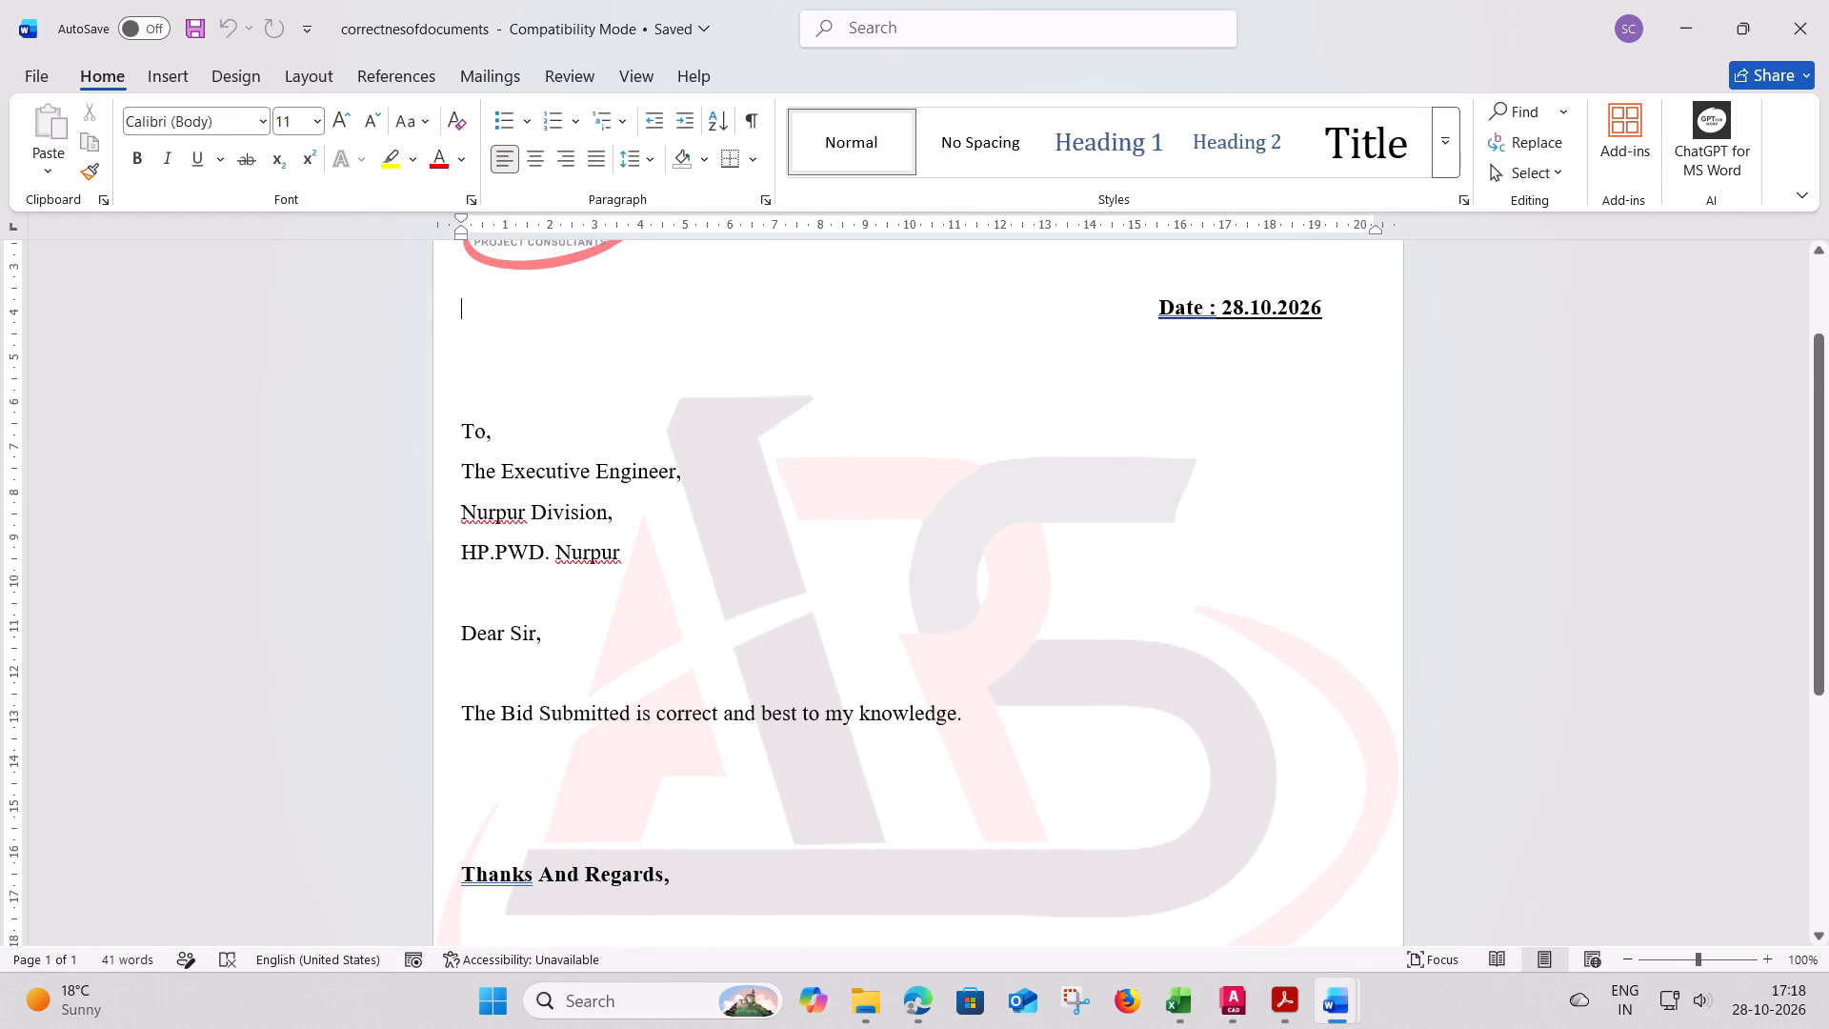
# Recheck the tender page's required documents, print the allrequestdocuments letter on the KONICA MINOLTA C266Series printer, and close it and the correctnesofdocuments letter.
pyautogui.hotkey('alt', 'Tab')
pyautogui.hotkey('alt', 'Tab')
pyautogui.hotkey('alt', 'Tab')
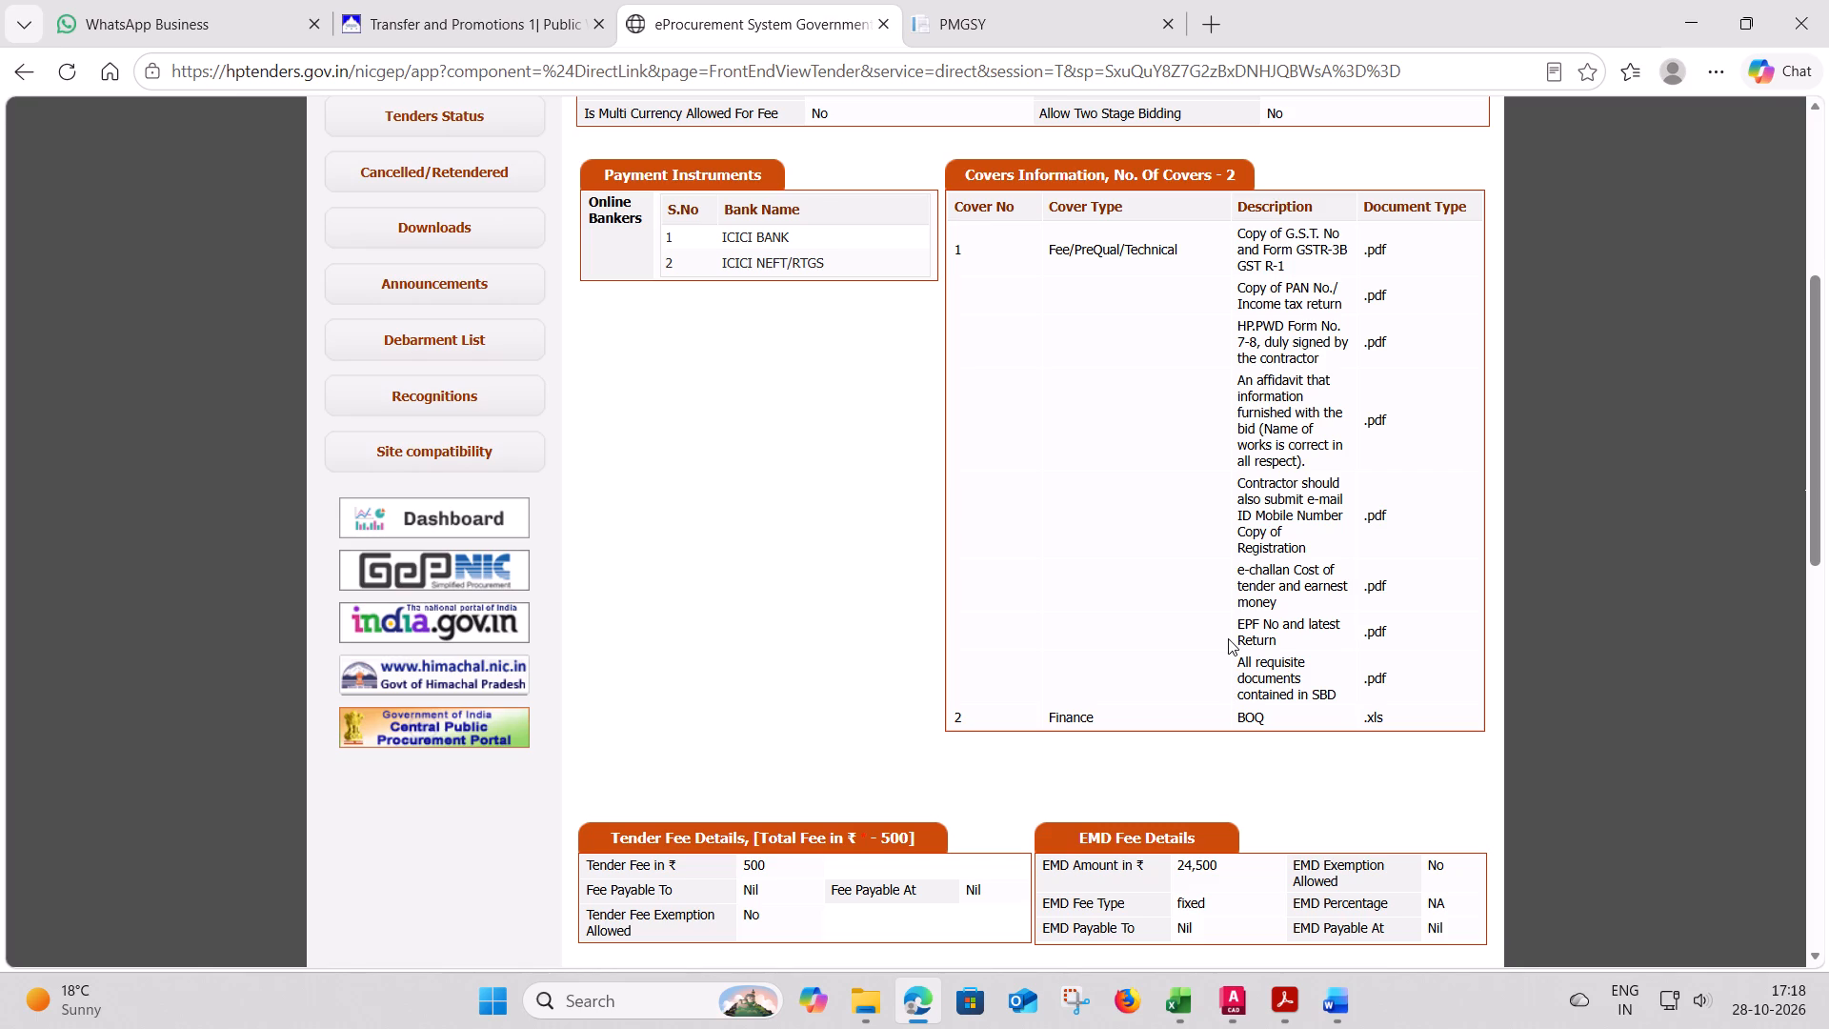
pyautogui.hotkey('alt', 'Tab')
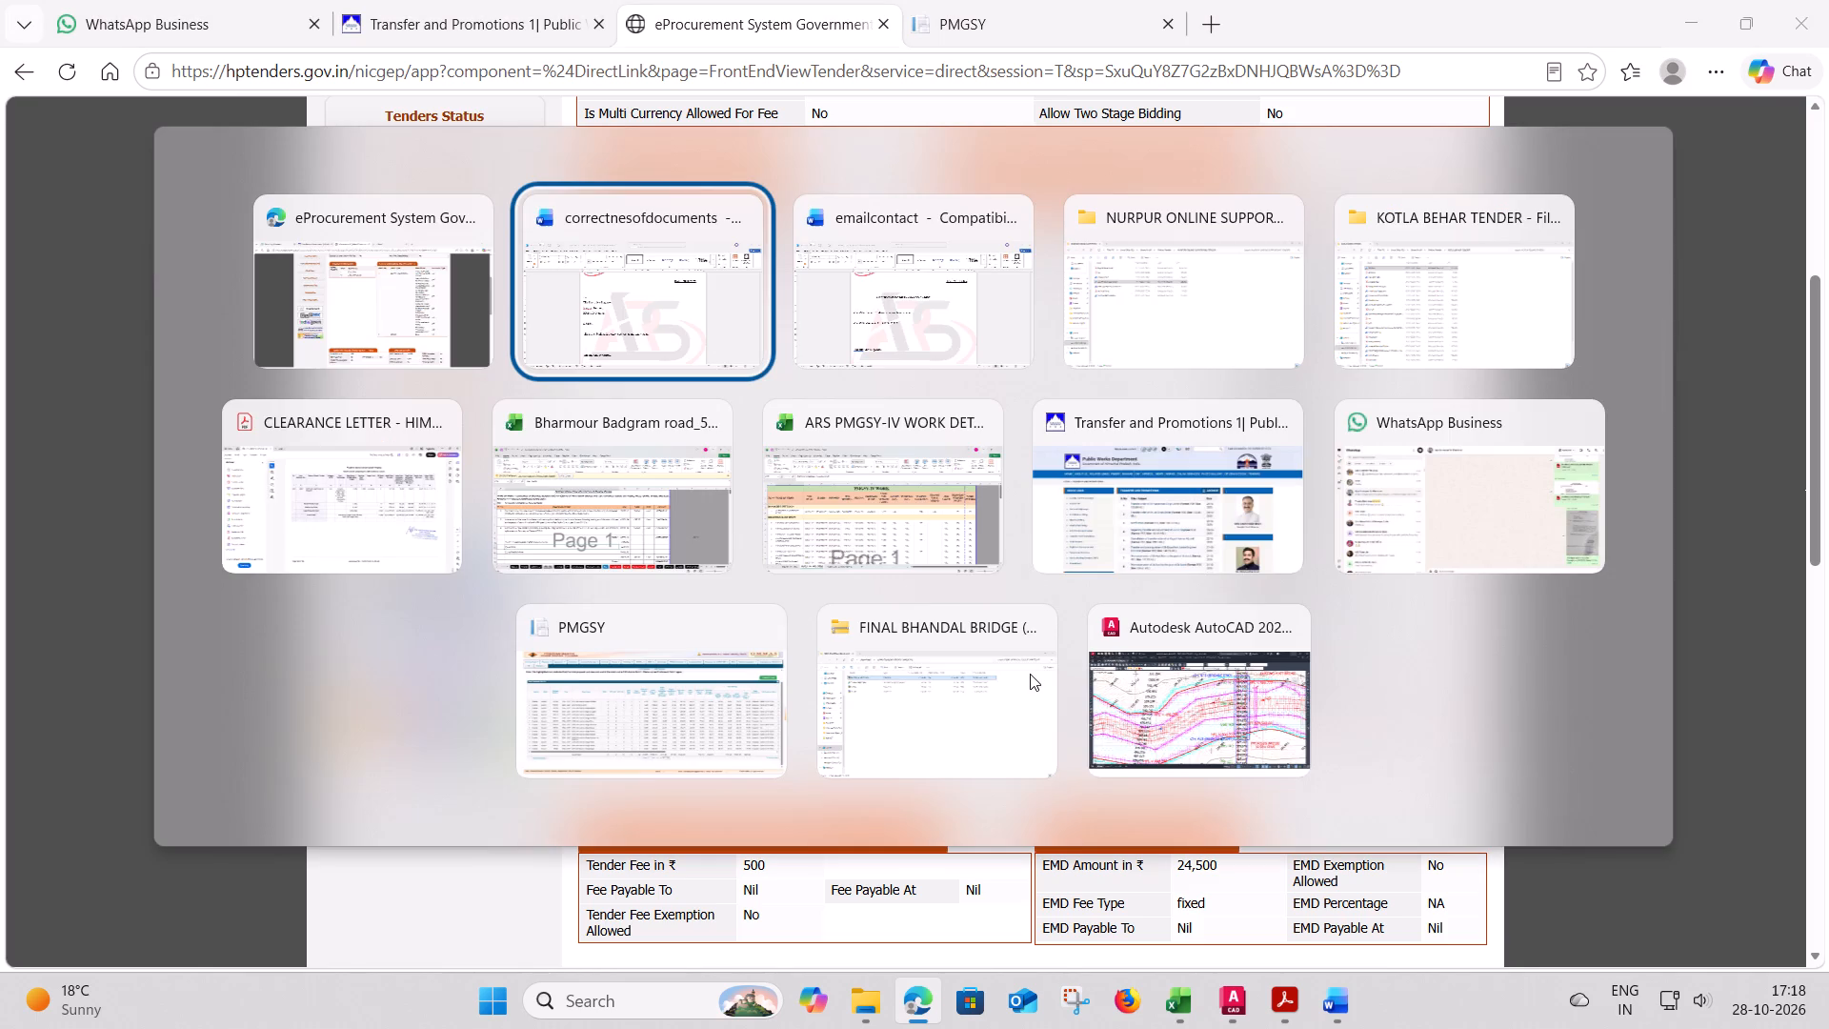
pyautogui.hotkey('alt', 'Tab')
pyautogui.hotkey('alt', 'Tab')
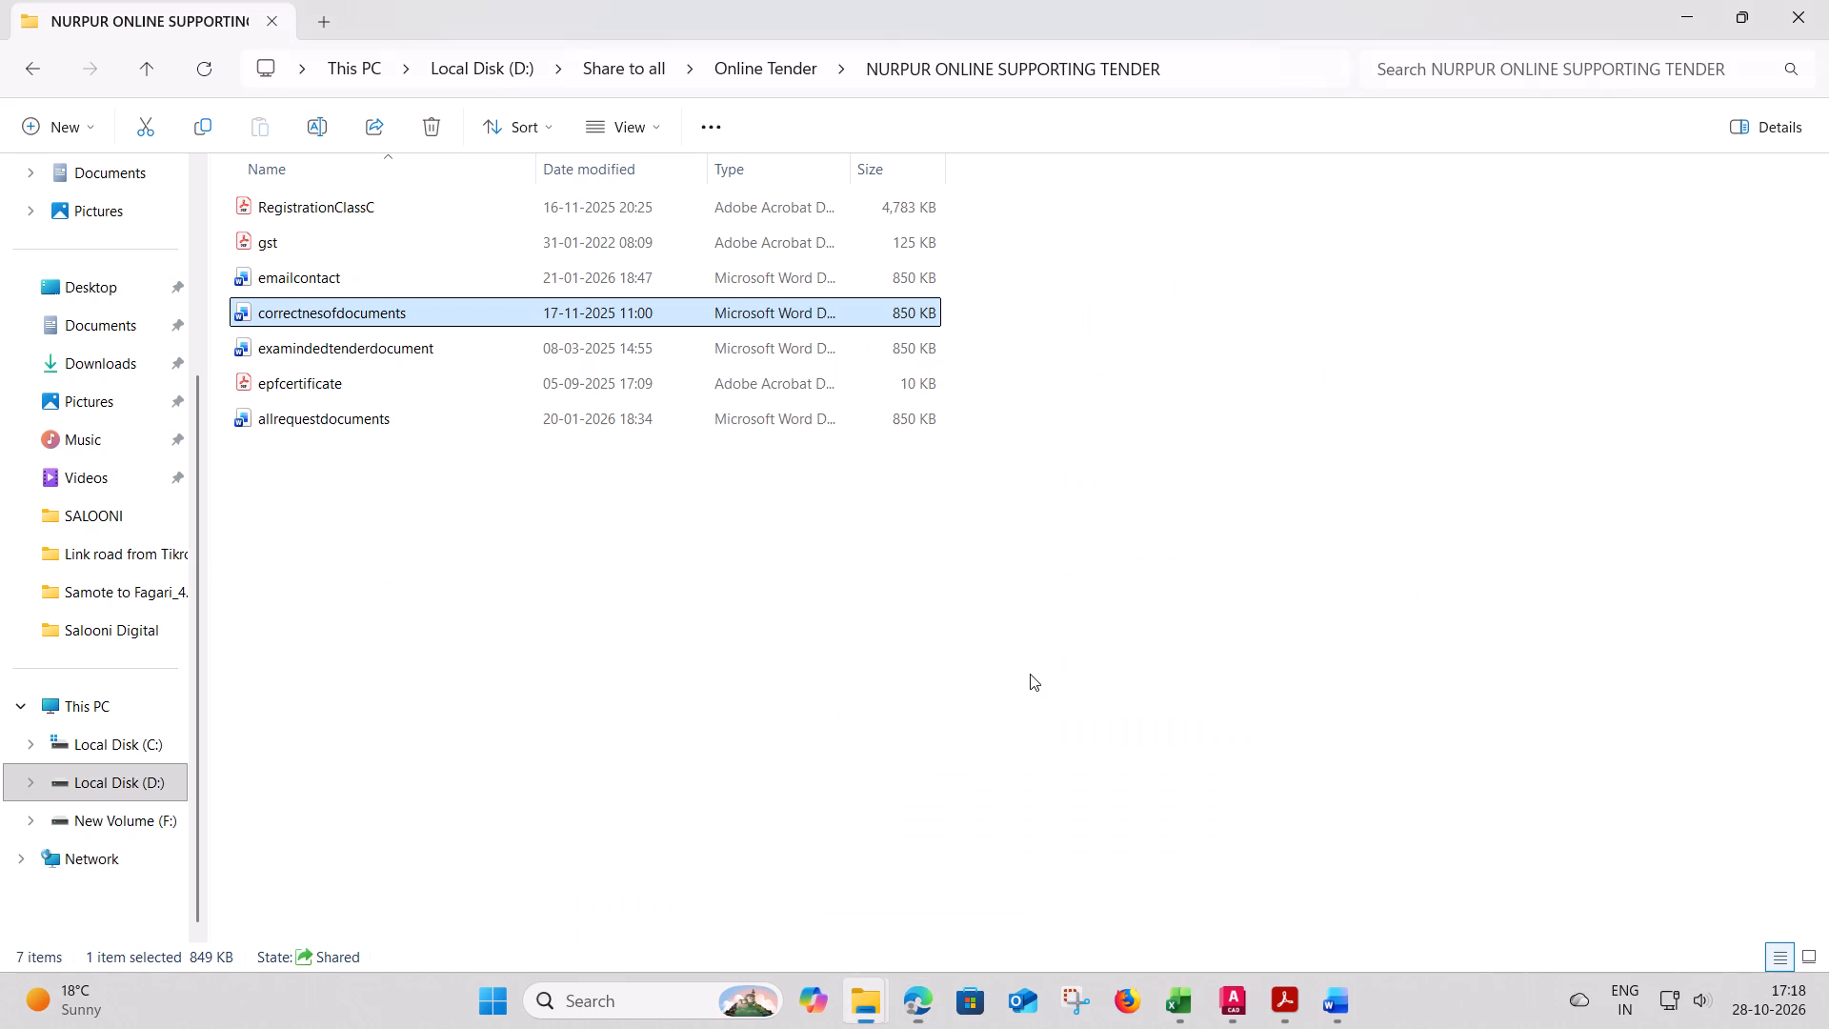
pyautogui.doubleClick(320, 422)
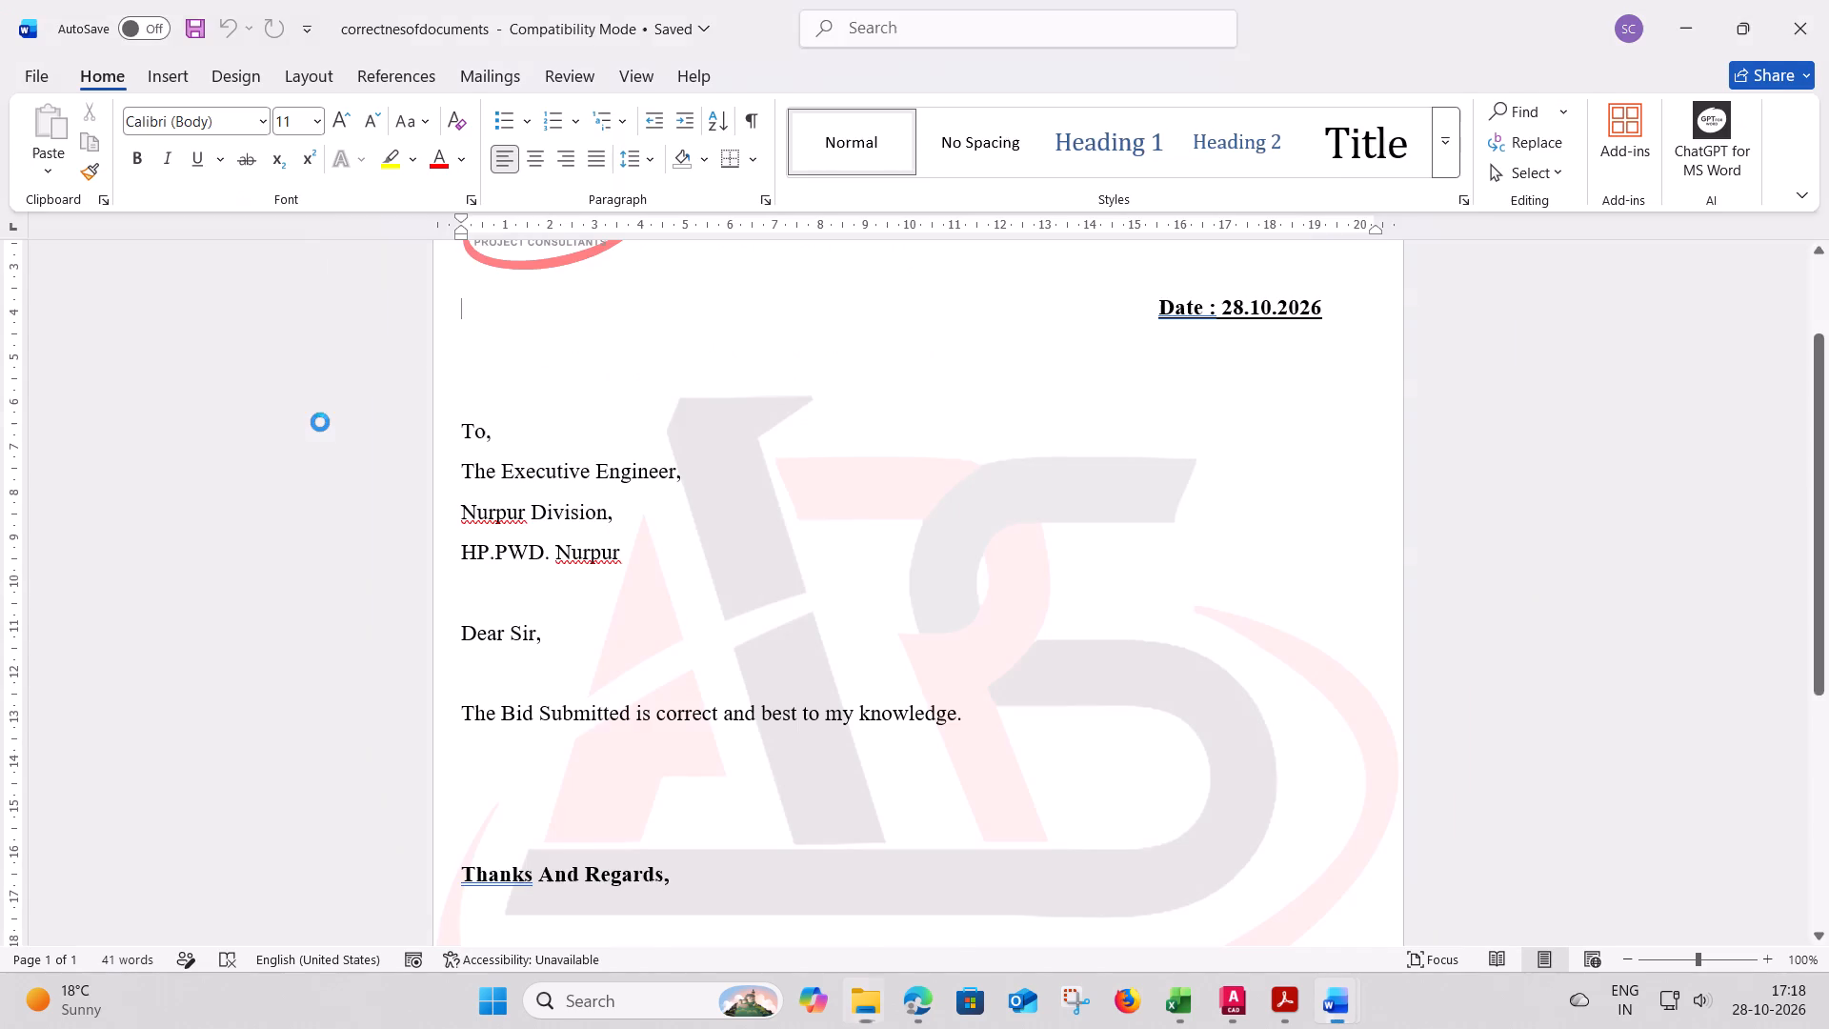
pyautogui.scroll(-12, 817, 569)
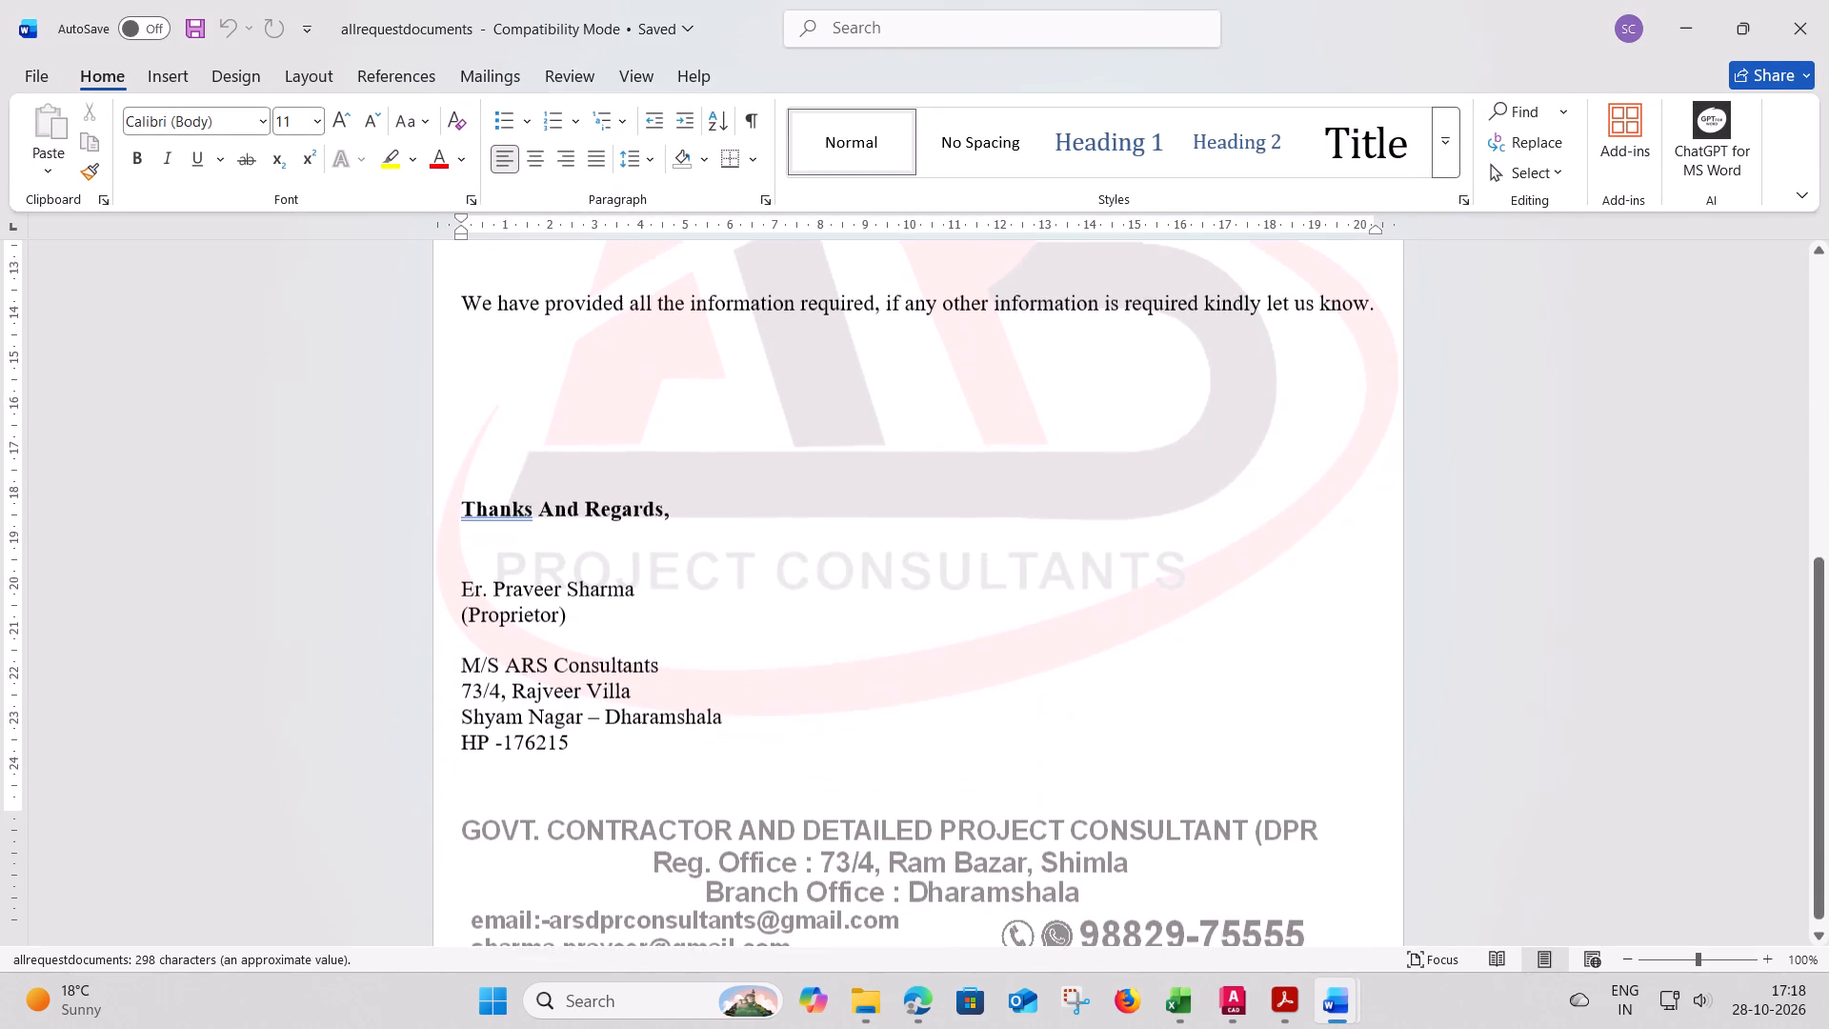
pyautogui.scroll(-2, 816, 570)
pyautogui.hotkey('ctrl', 'p')
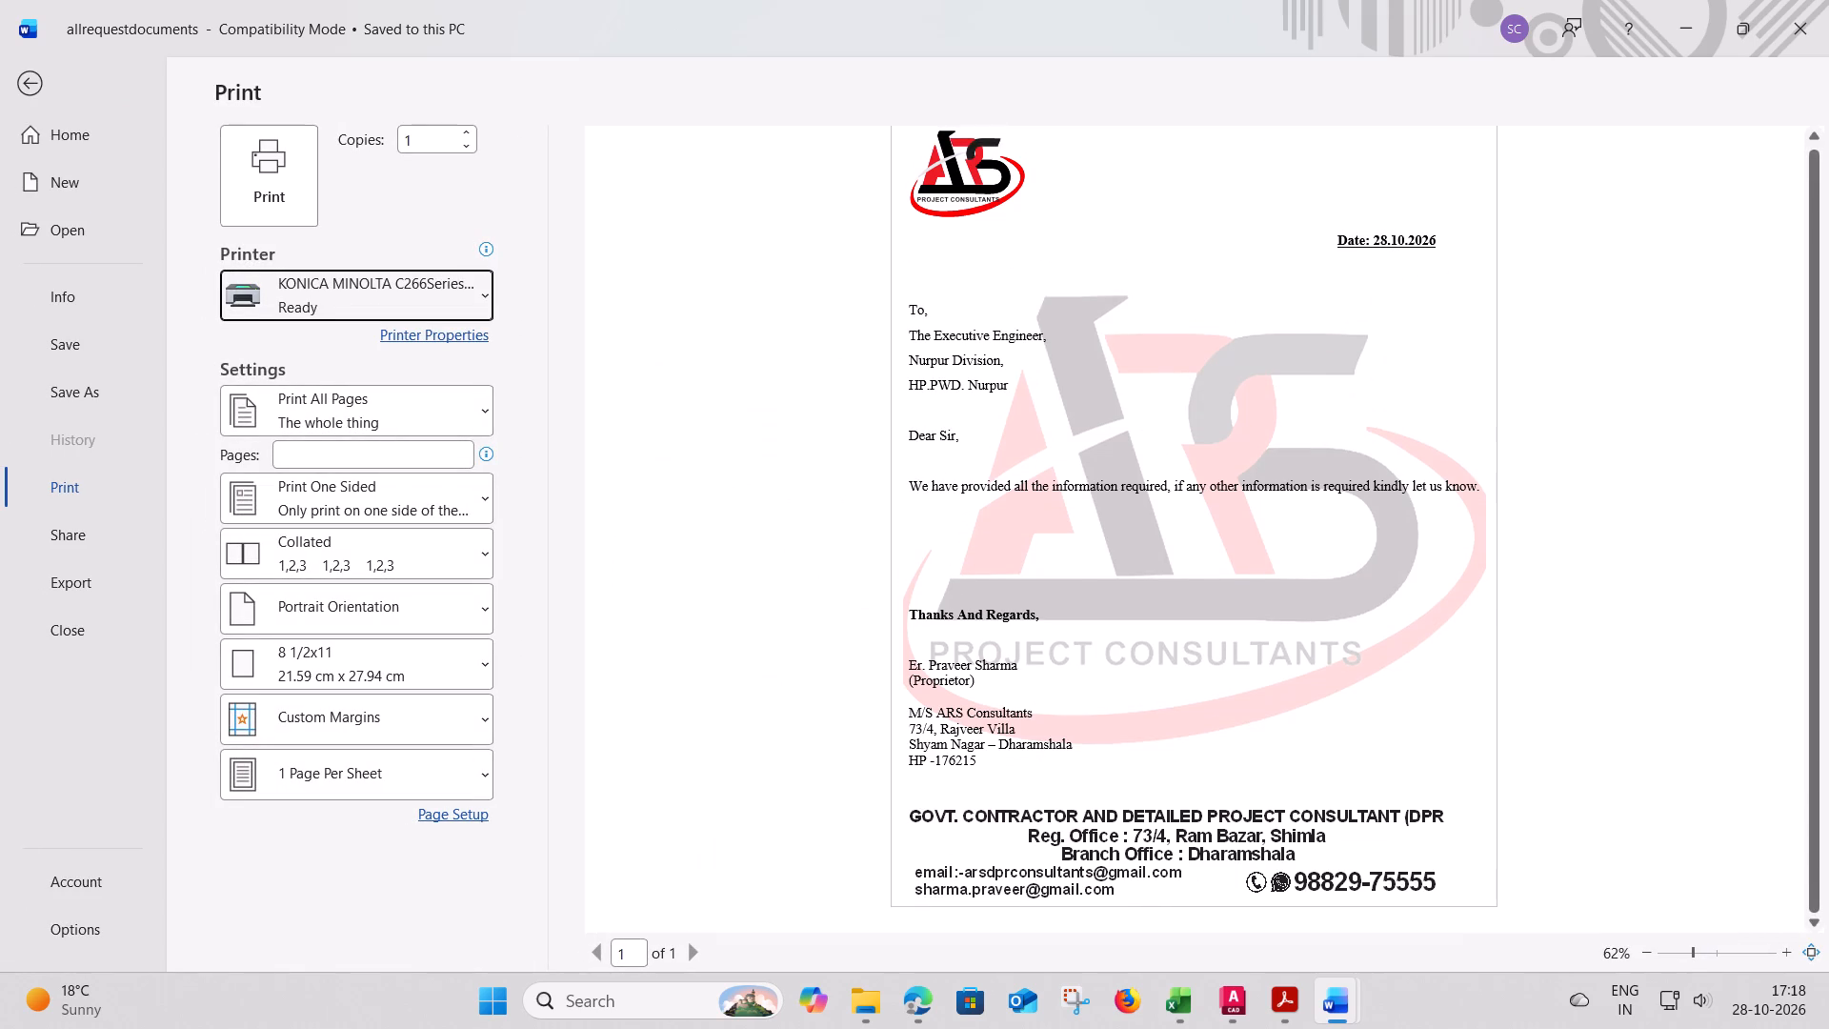
pyautogui.click(259, 170)
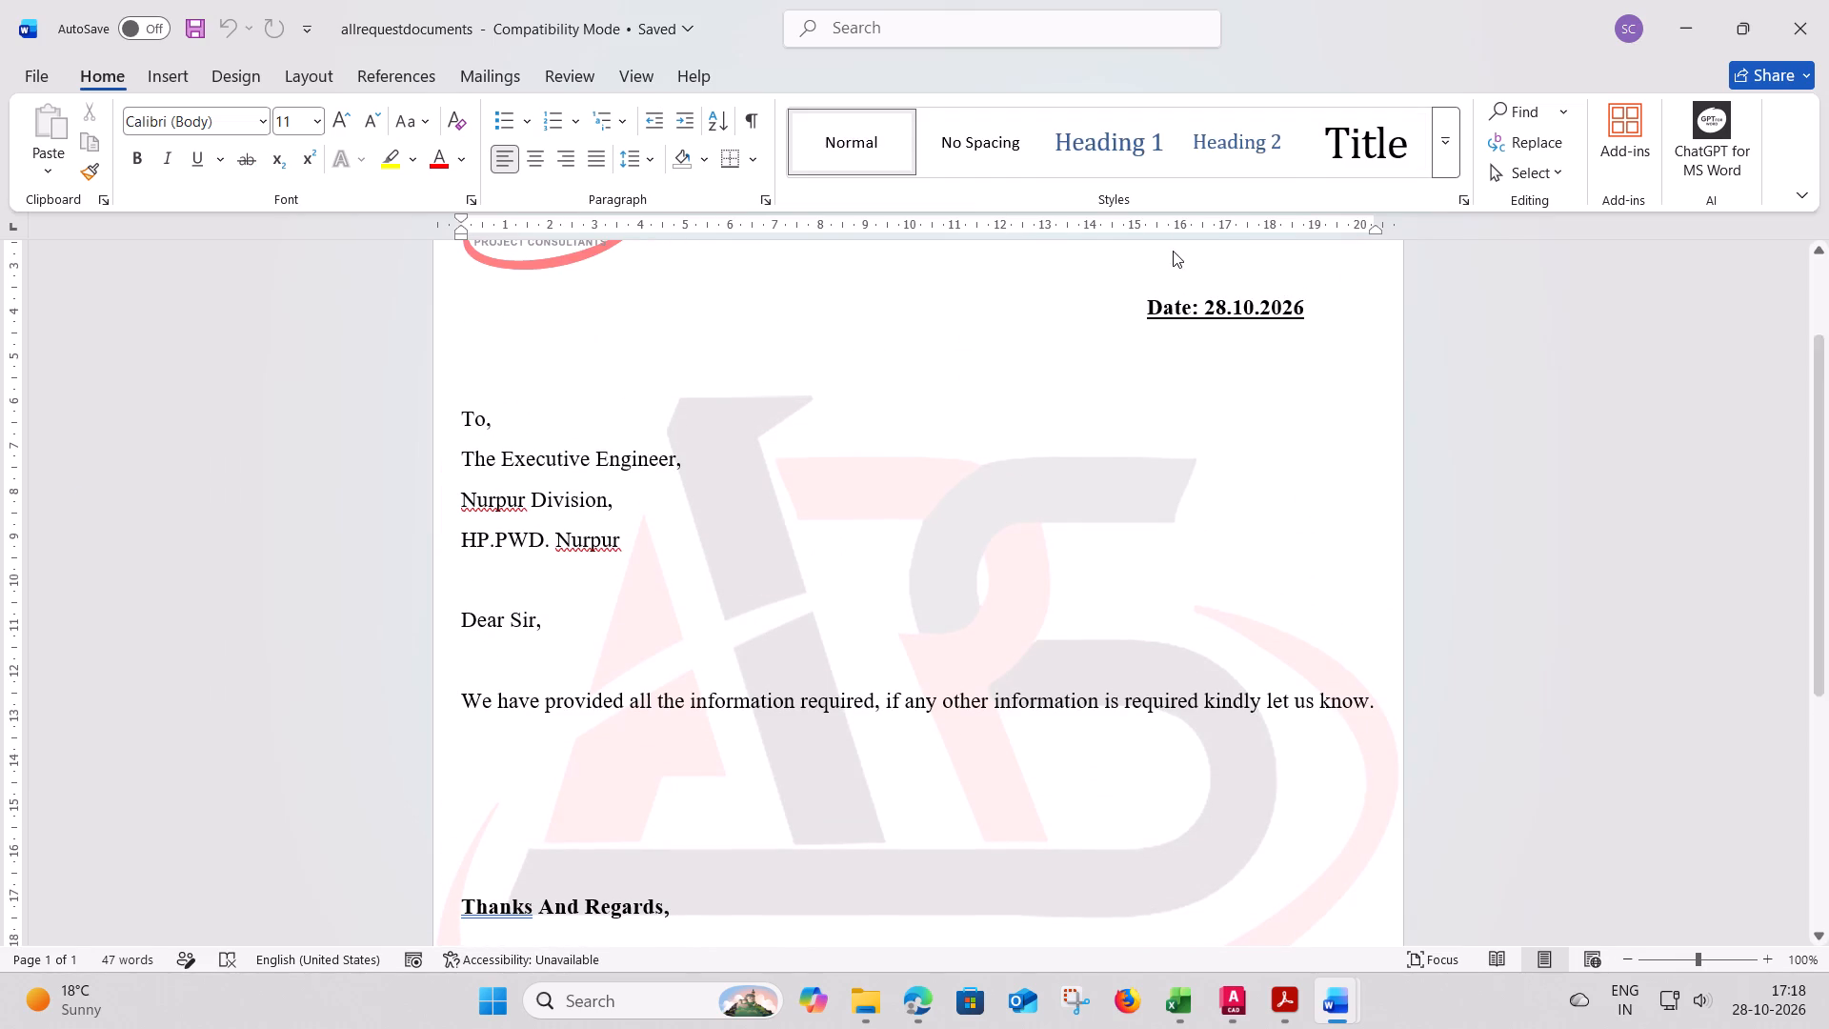
pyautogui.click(1798, 25)
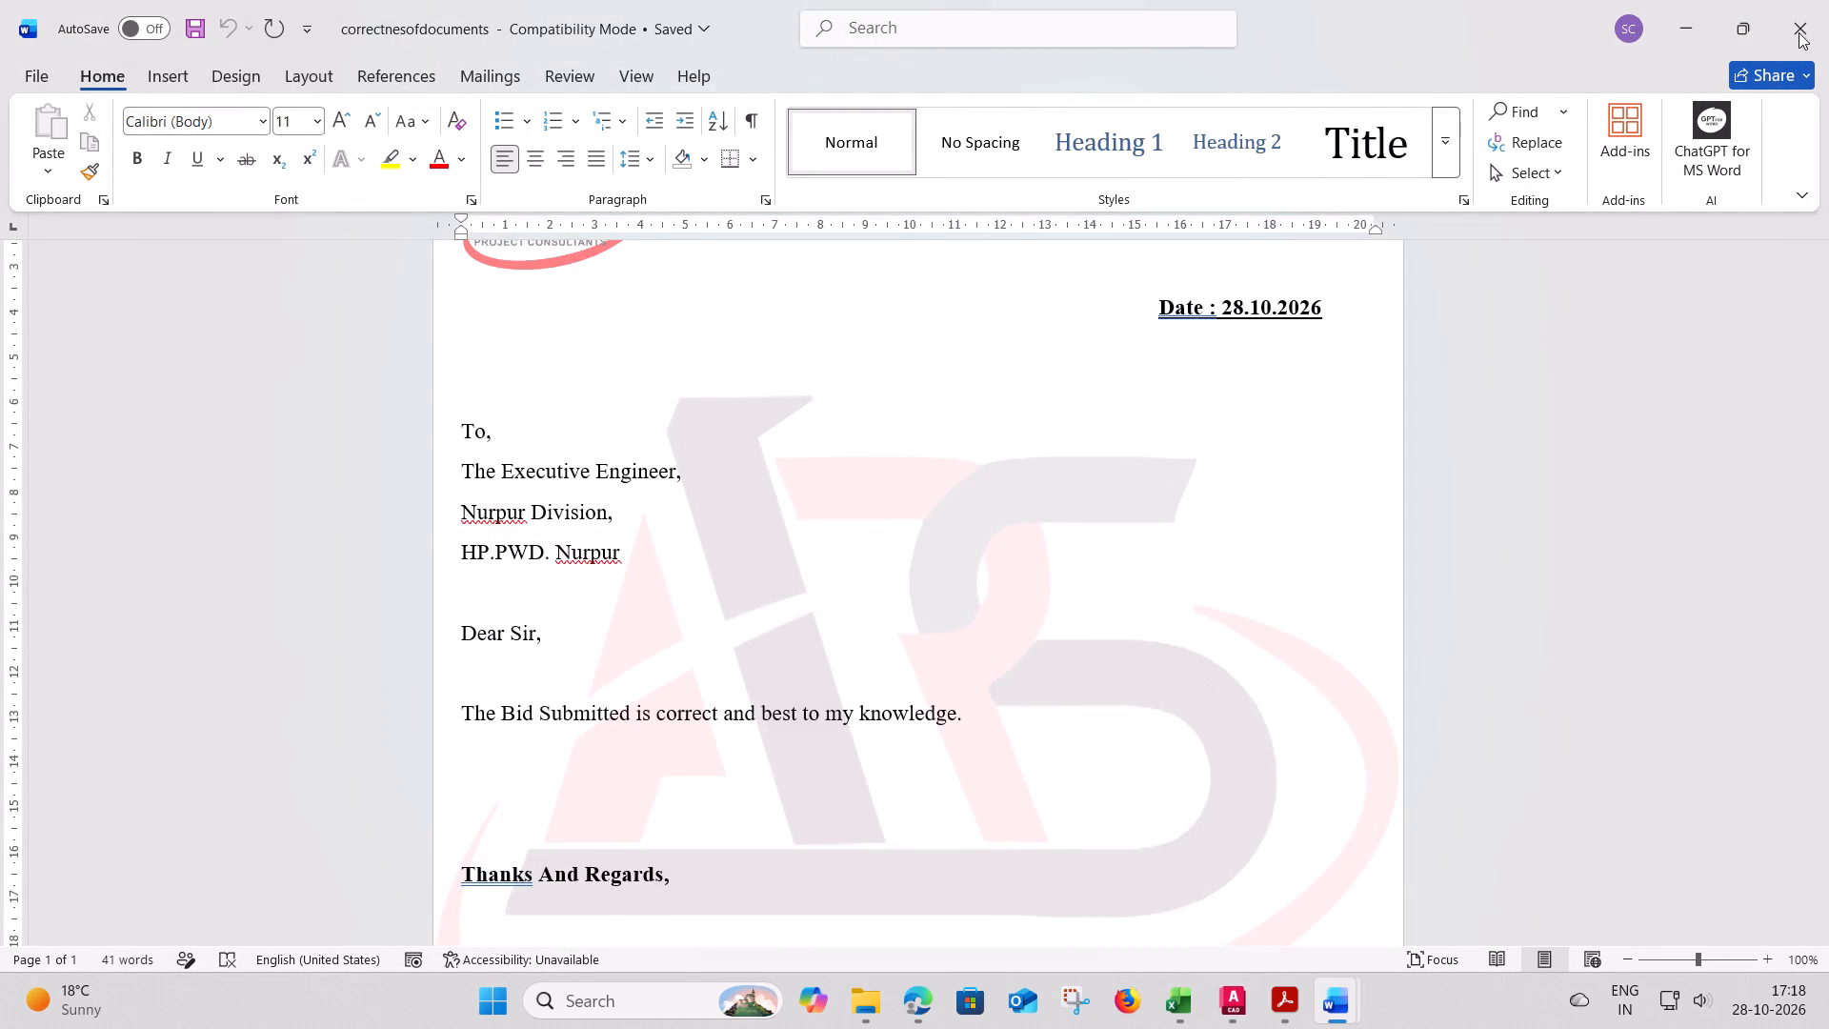
pyautogui.click(1799, 32)
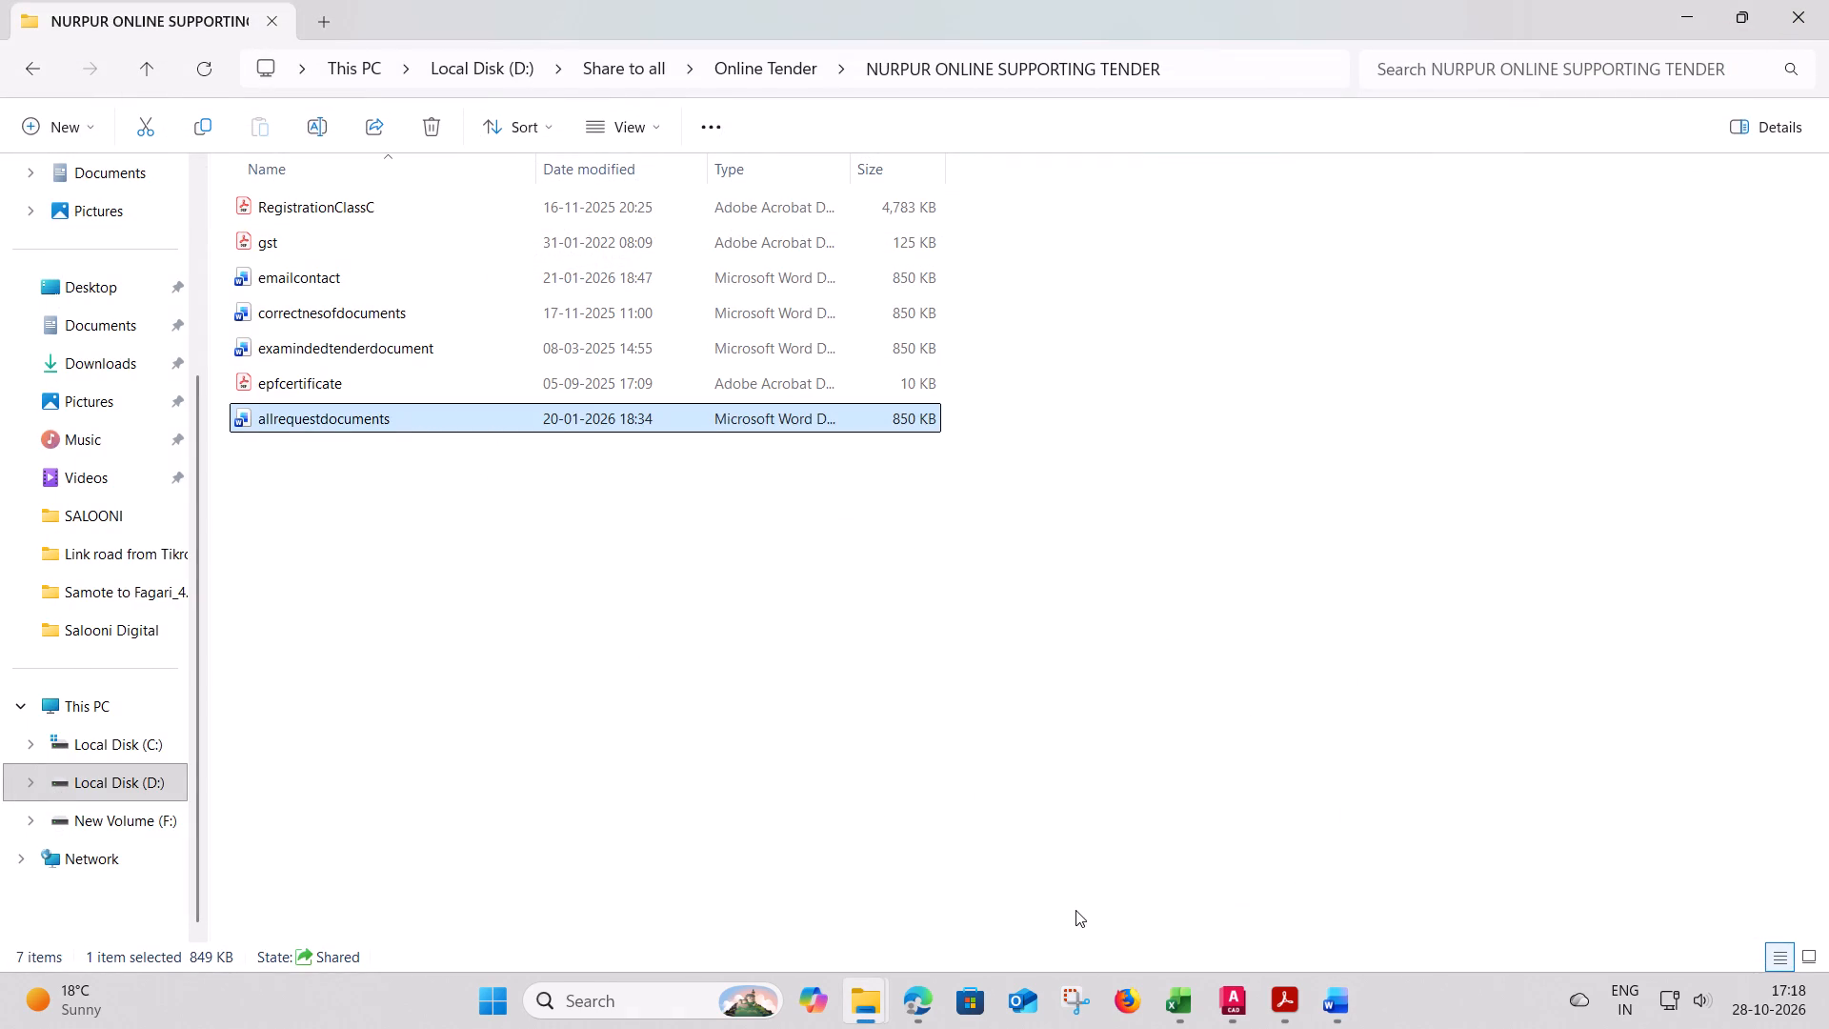
# Download the tender's documents as a zip file from the tender page, completing the captcha check.
pyautogui.click(918, 991)
pyautogui.scroll(-13, 1178, 642)
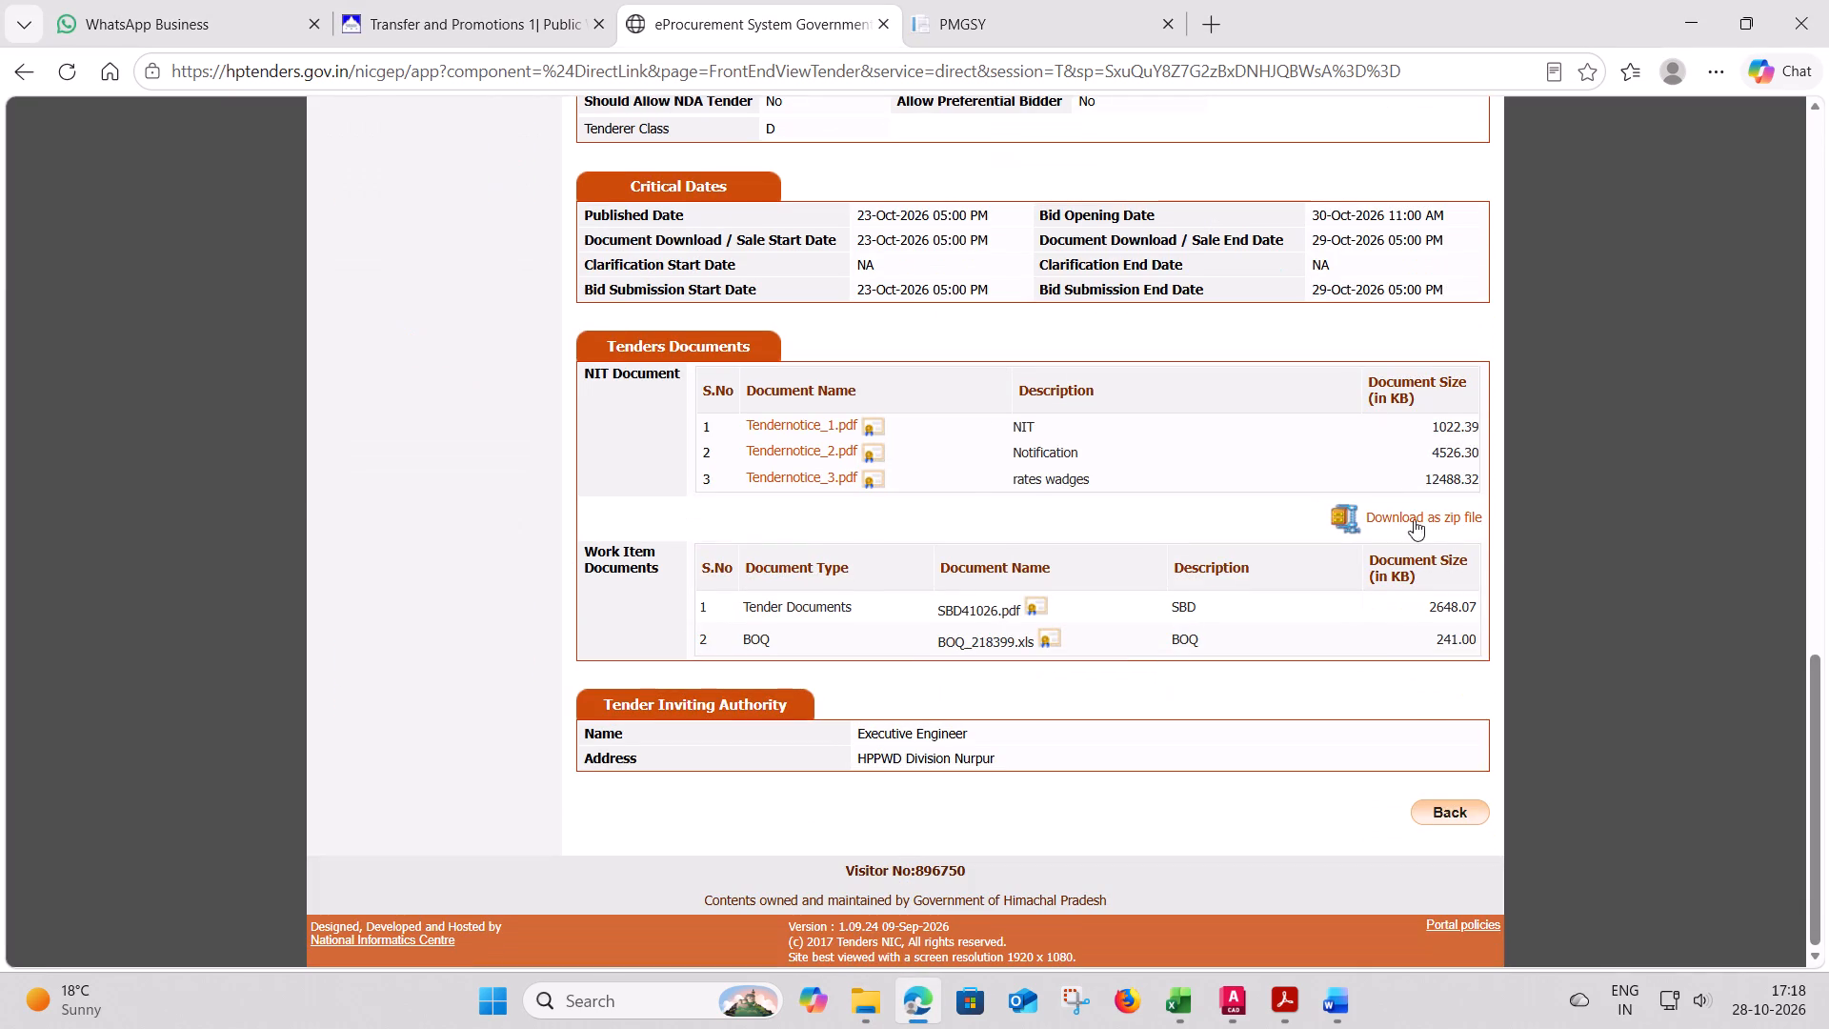
pyautogui.click(1408, 515)
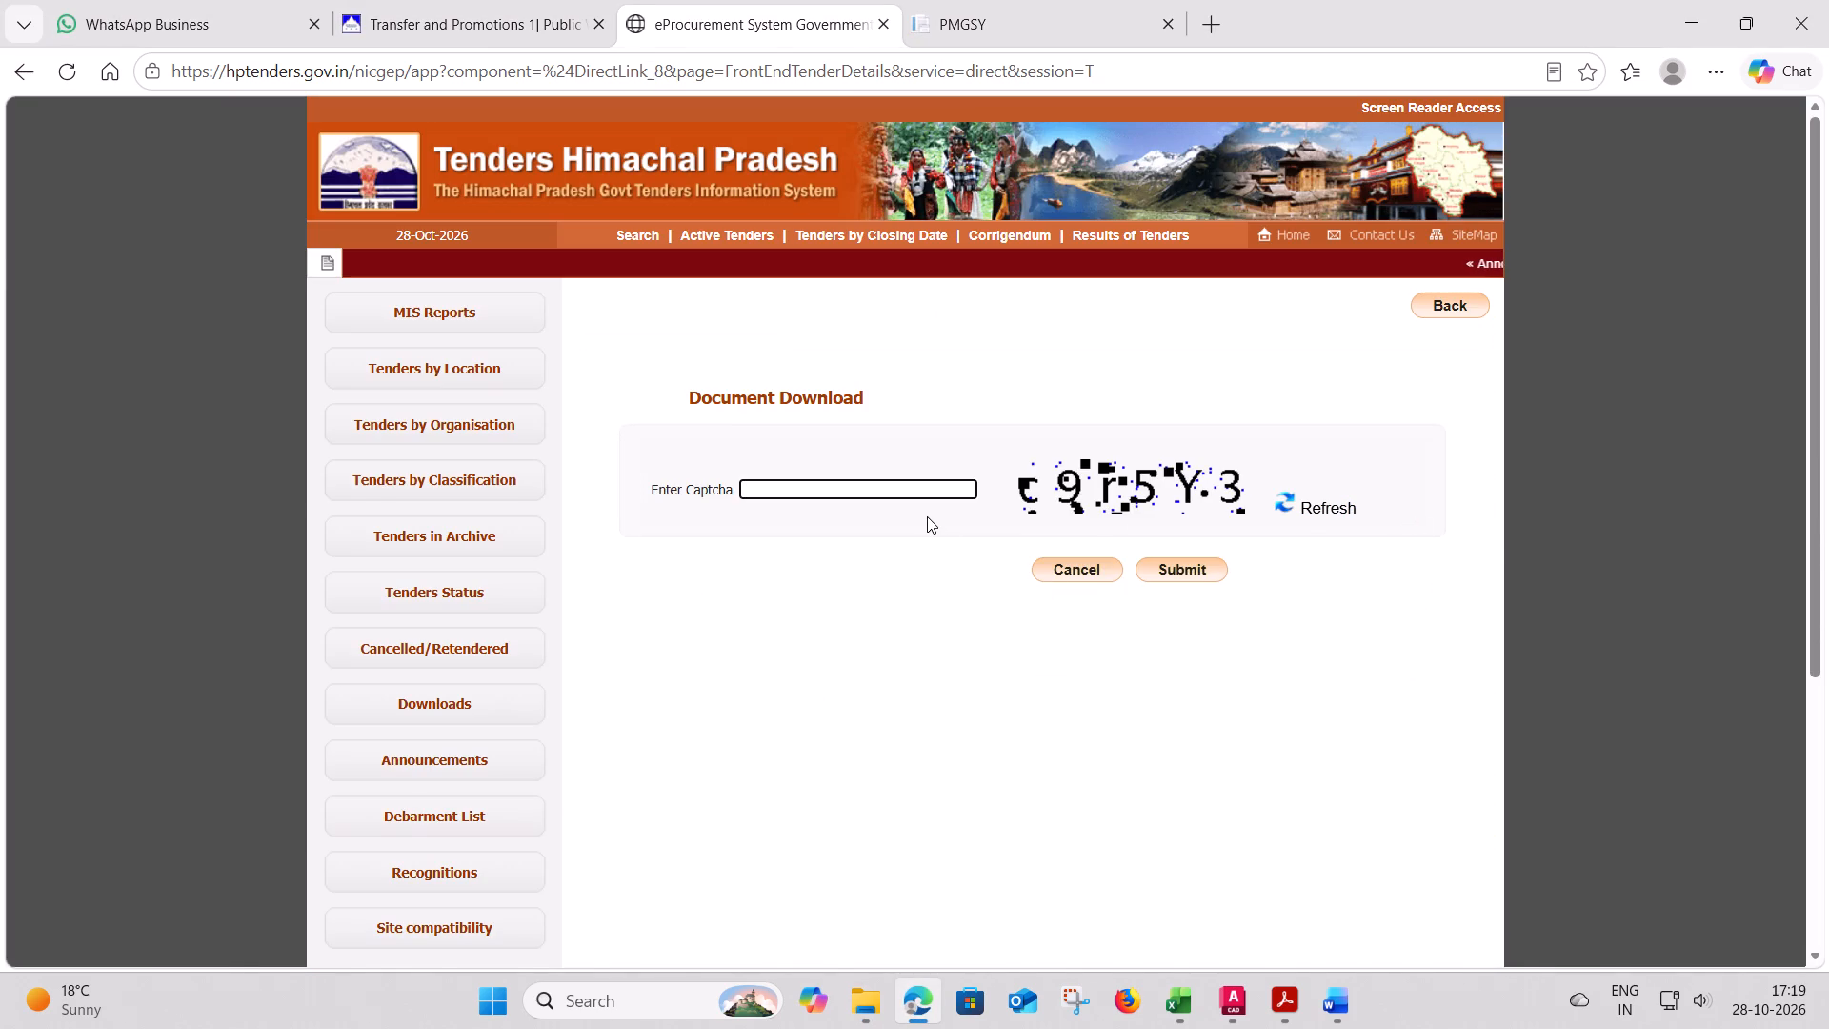
pyautogui.write('c9')
pyautogui.press('r')
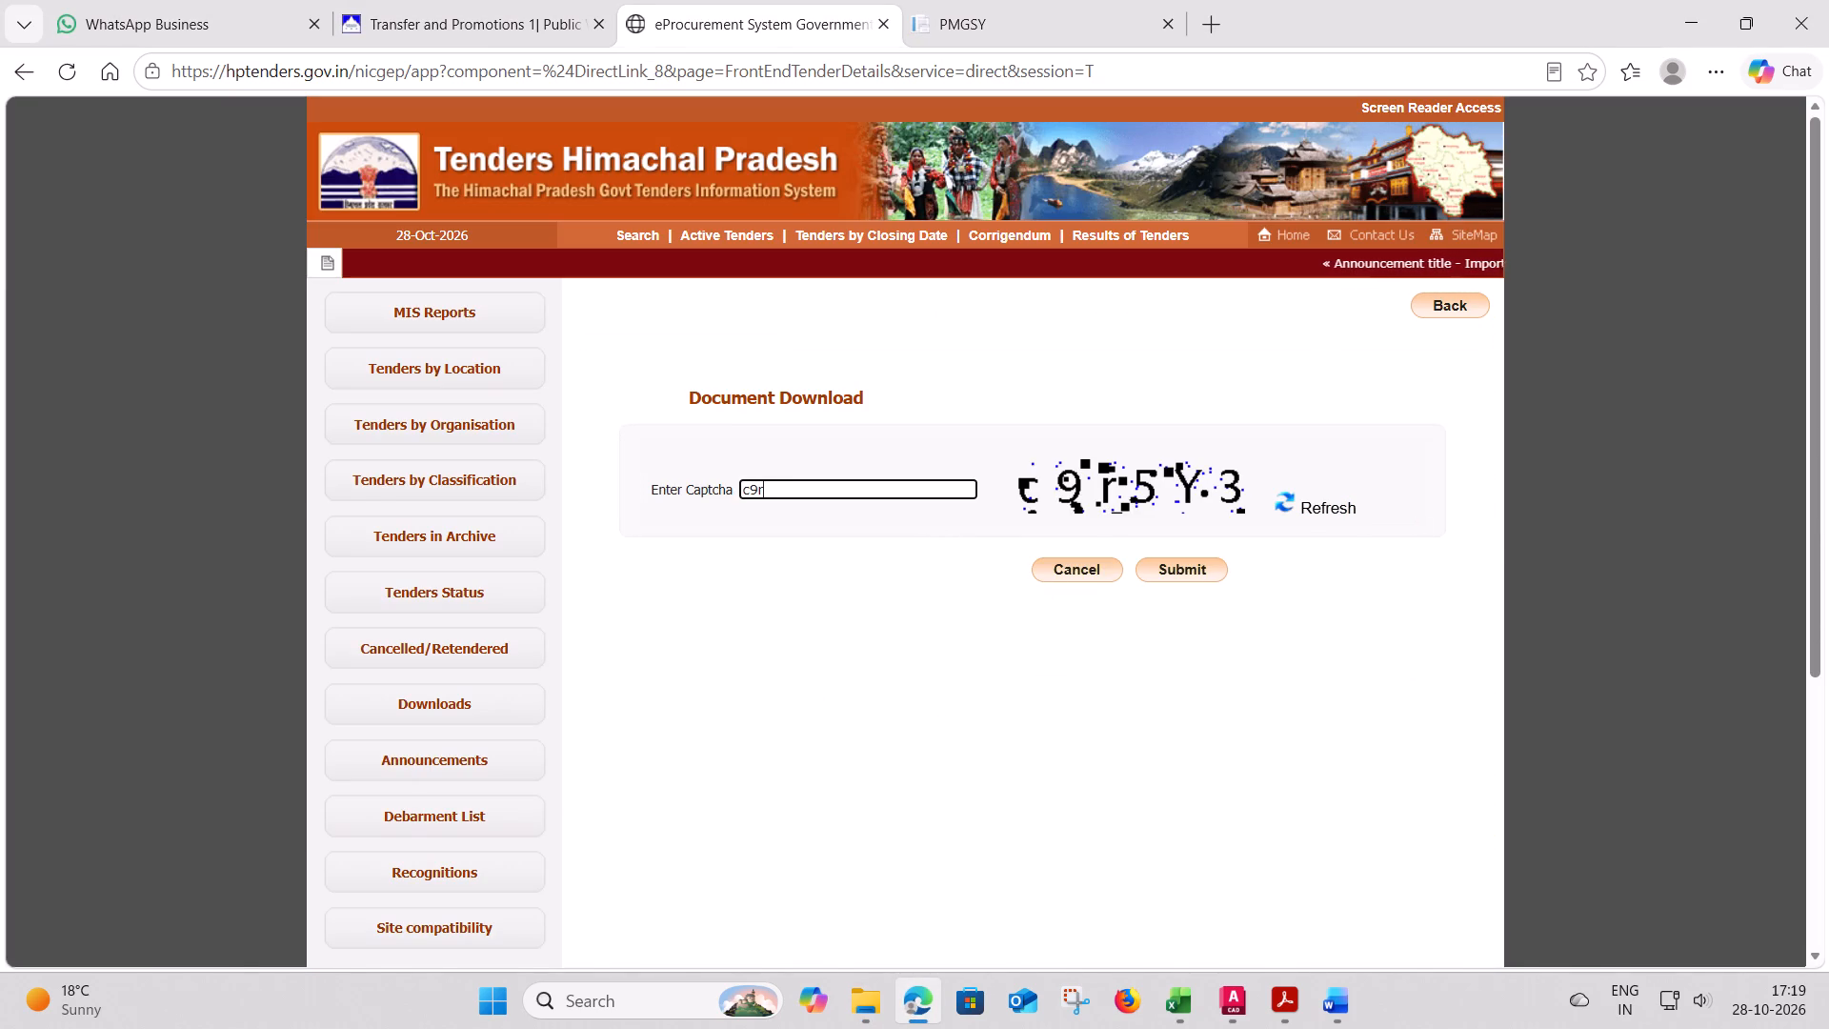
pyautogui.press('5')
pyautogui.hotkey('shift', 'y')
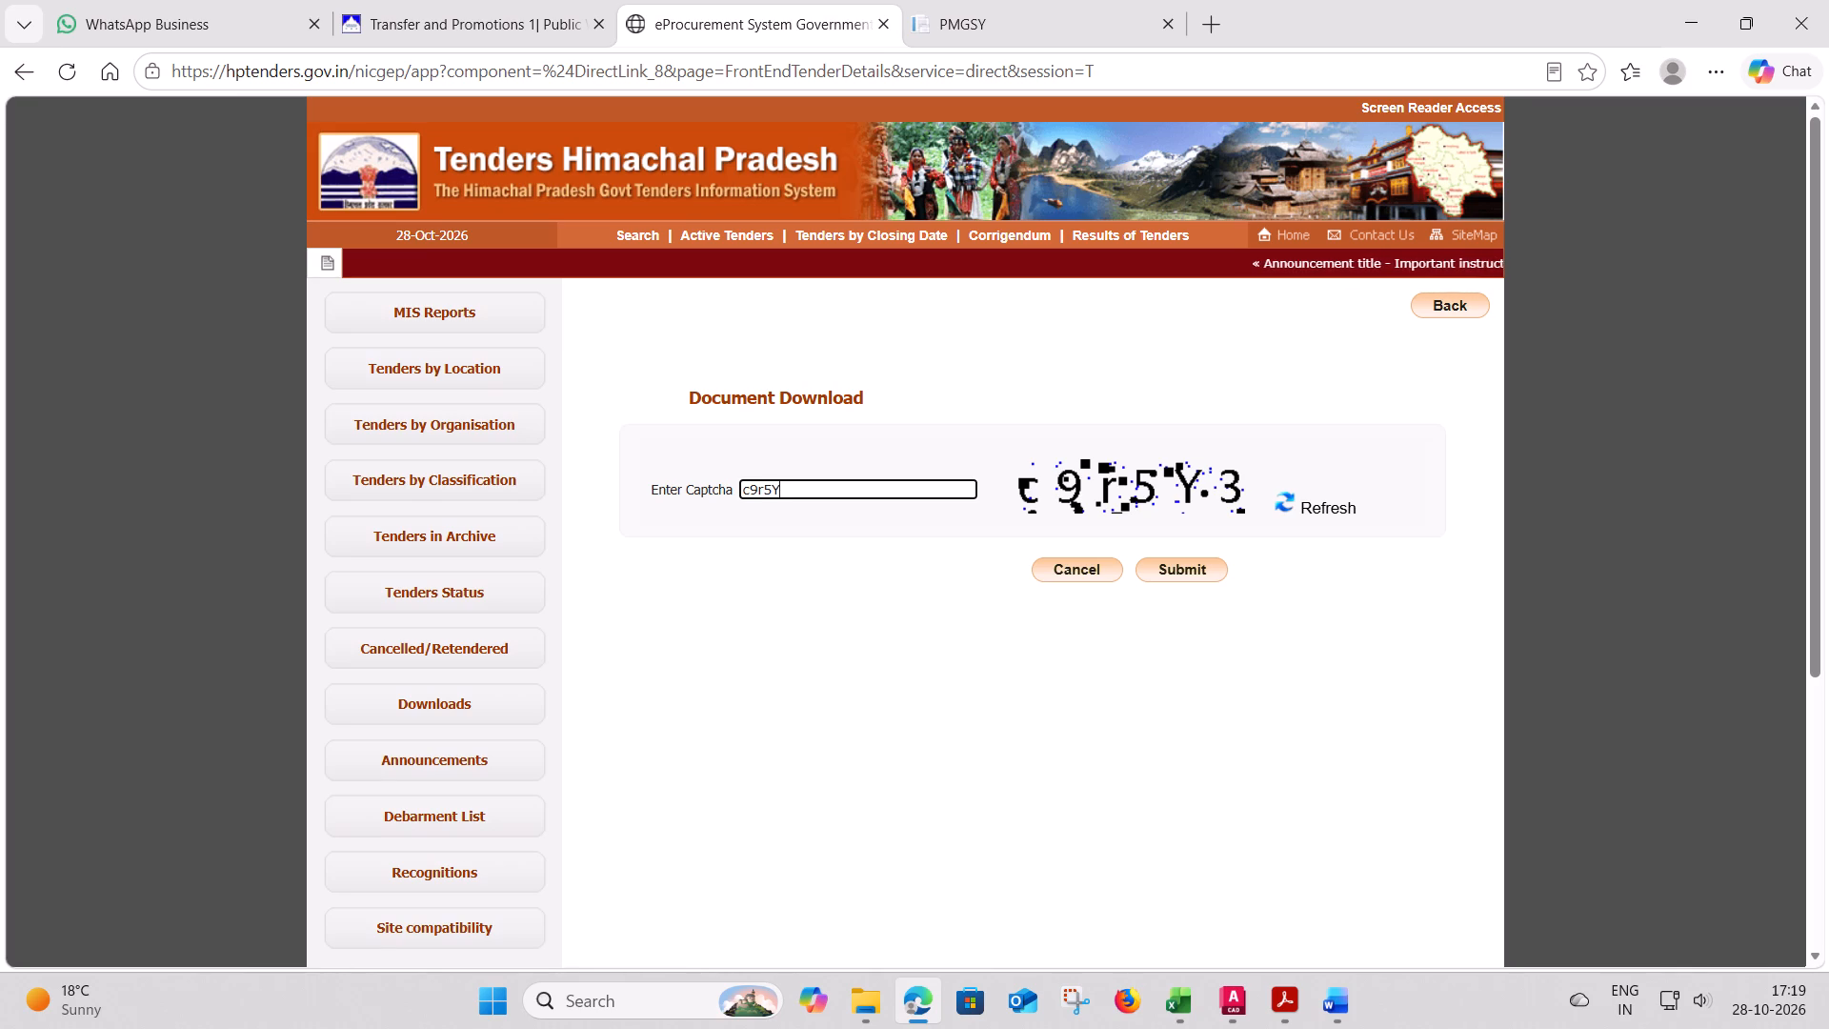
pyautogui.press('3')
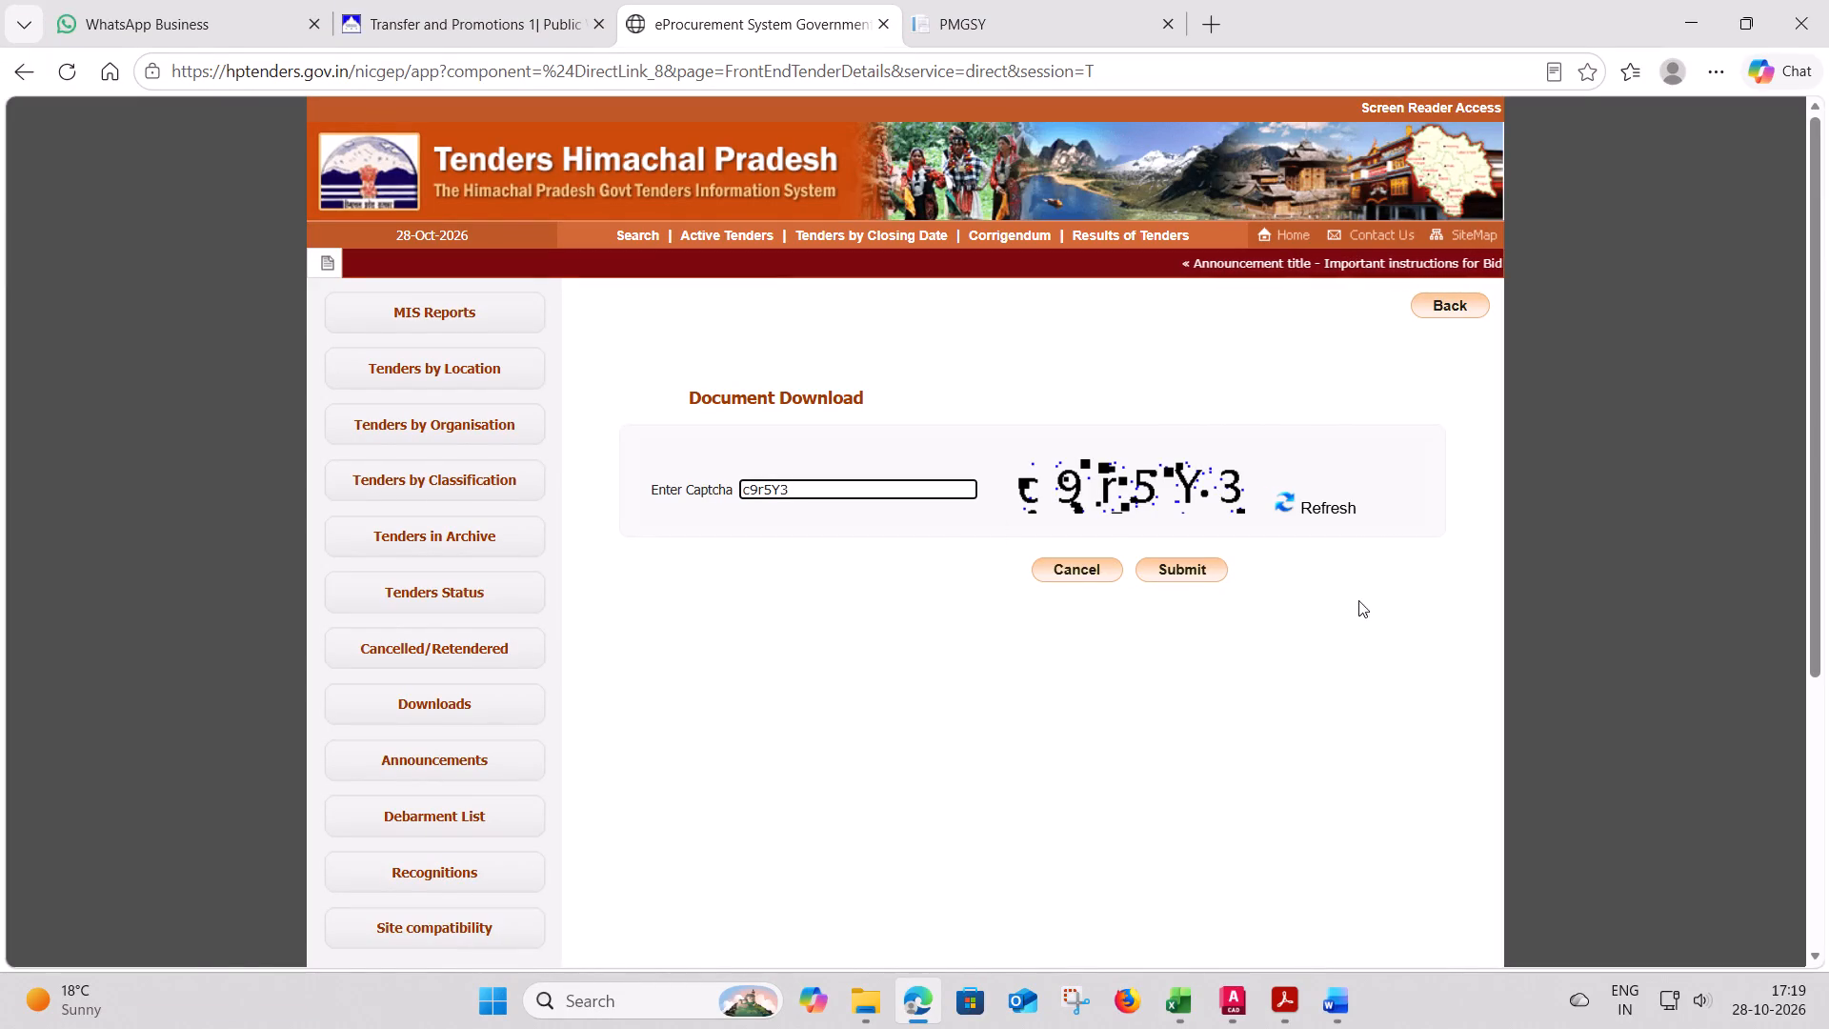
pyautogui.click(1198, 573)
pyautogui.scroll(-4, 1129, 608)
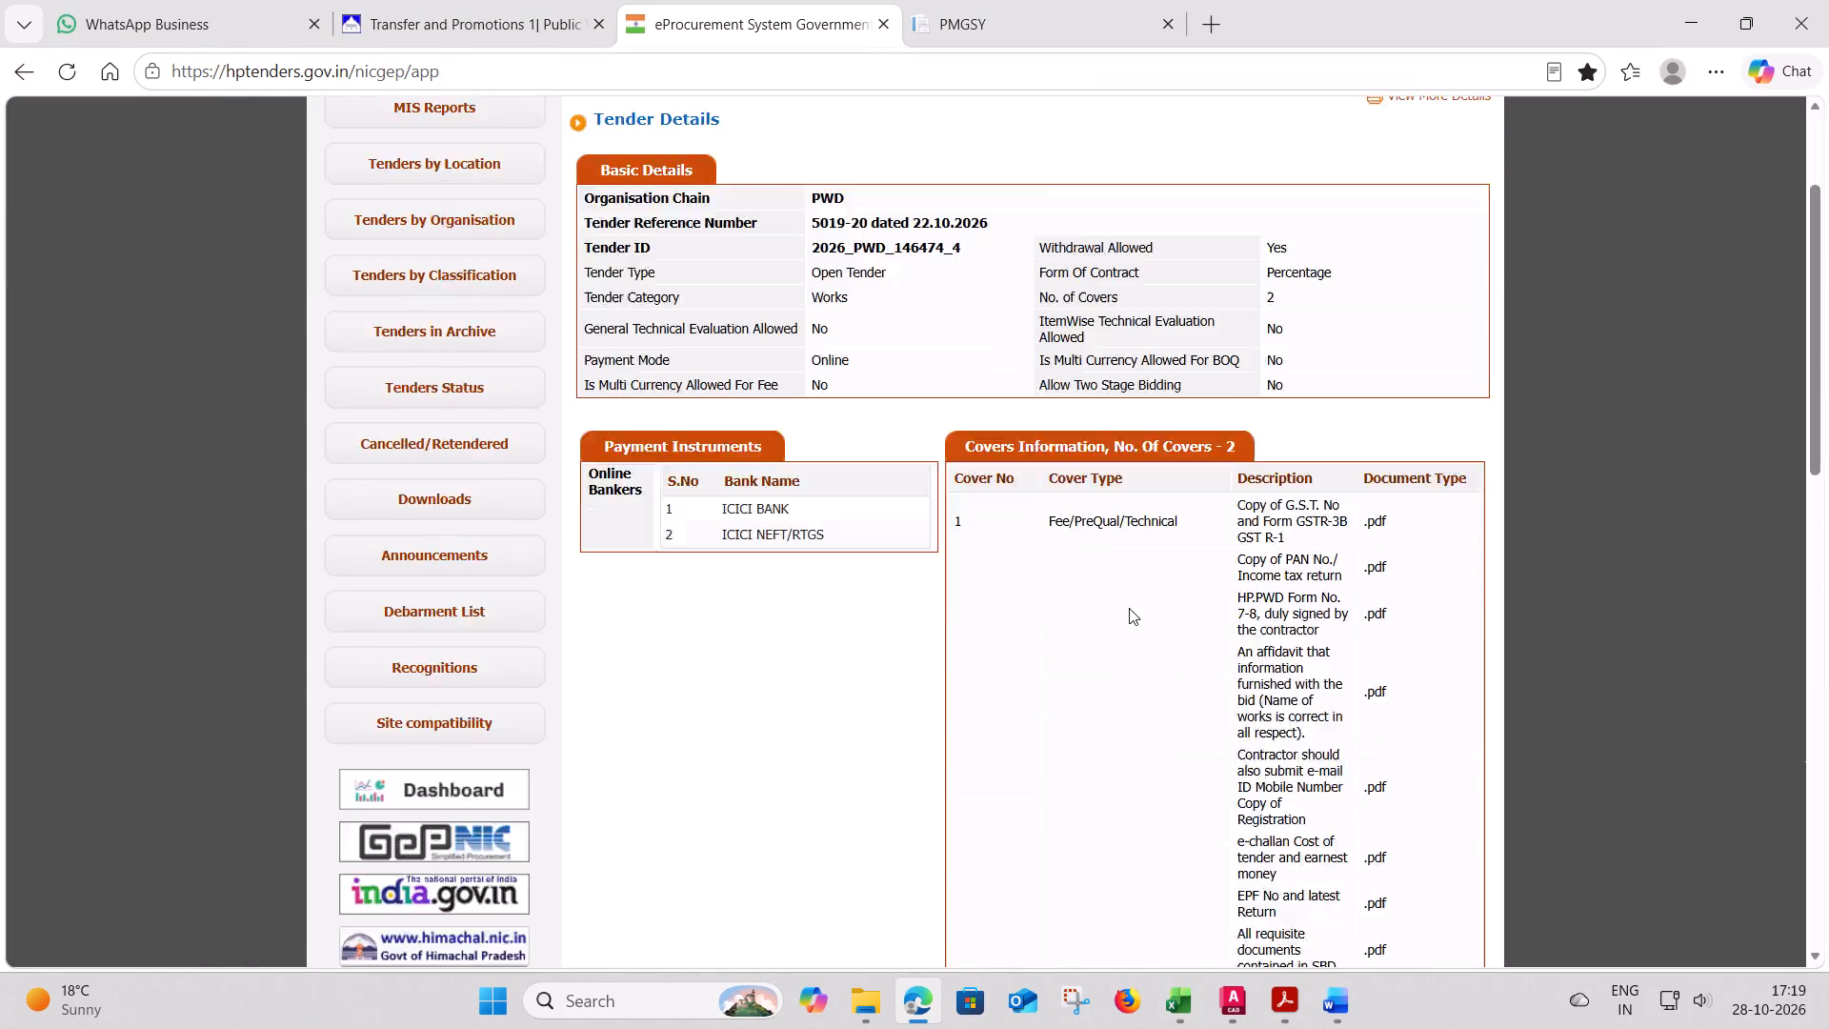
pyautogui.scroll(-17, 1129, 608)
pyautogui.click(1400, 520)
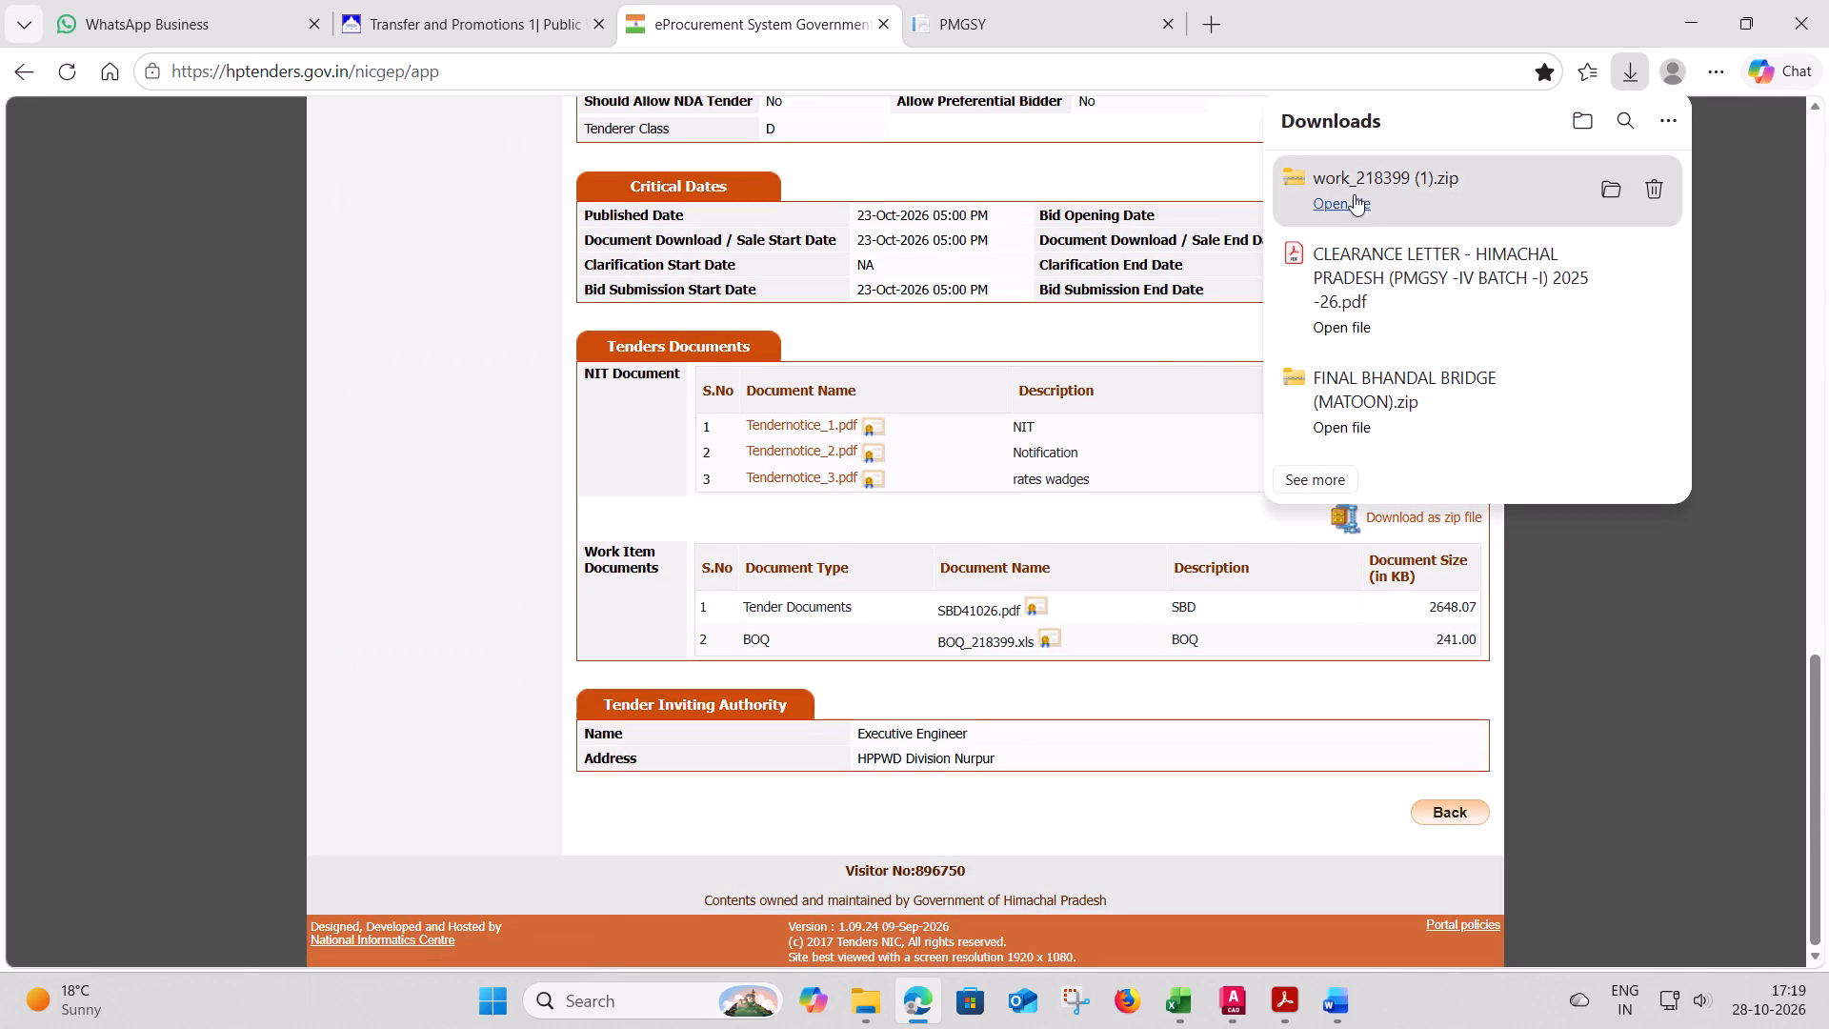
# Open the downloaded work_218399 zip and copy BOQ_218399 and SBD41026 into the NURPUR ONLINE SUPPORTING TENDER folder.
pyautogui.click(1346, 204)
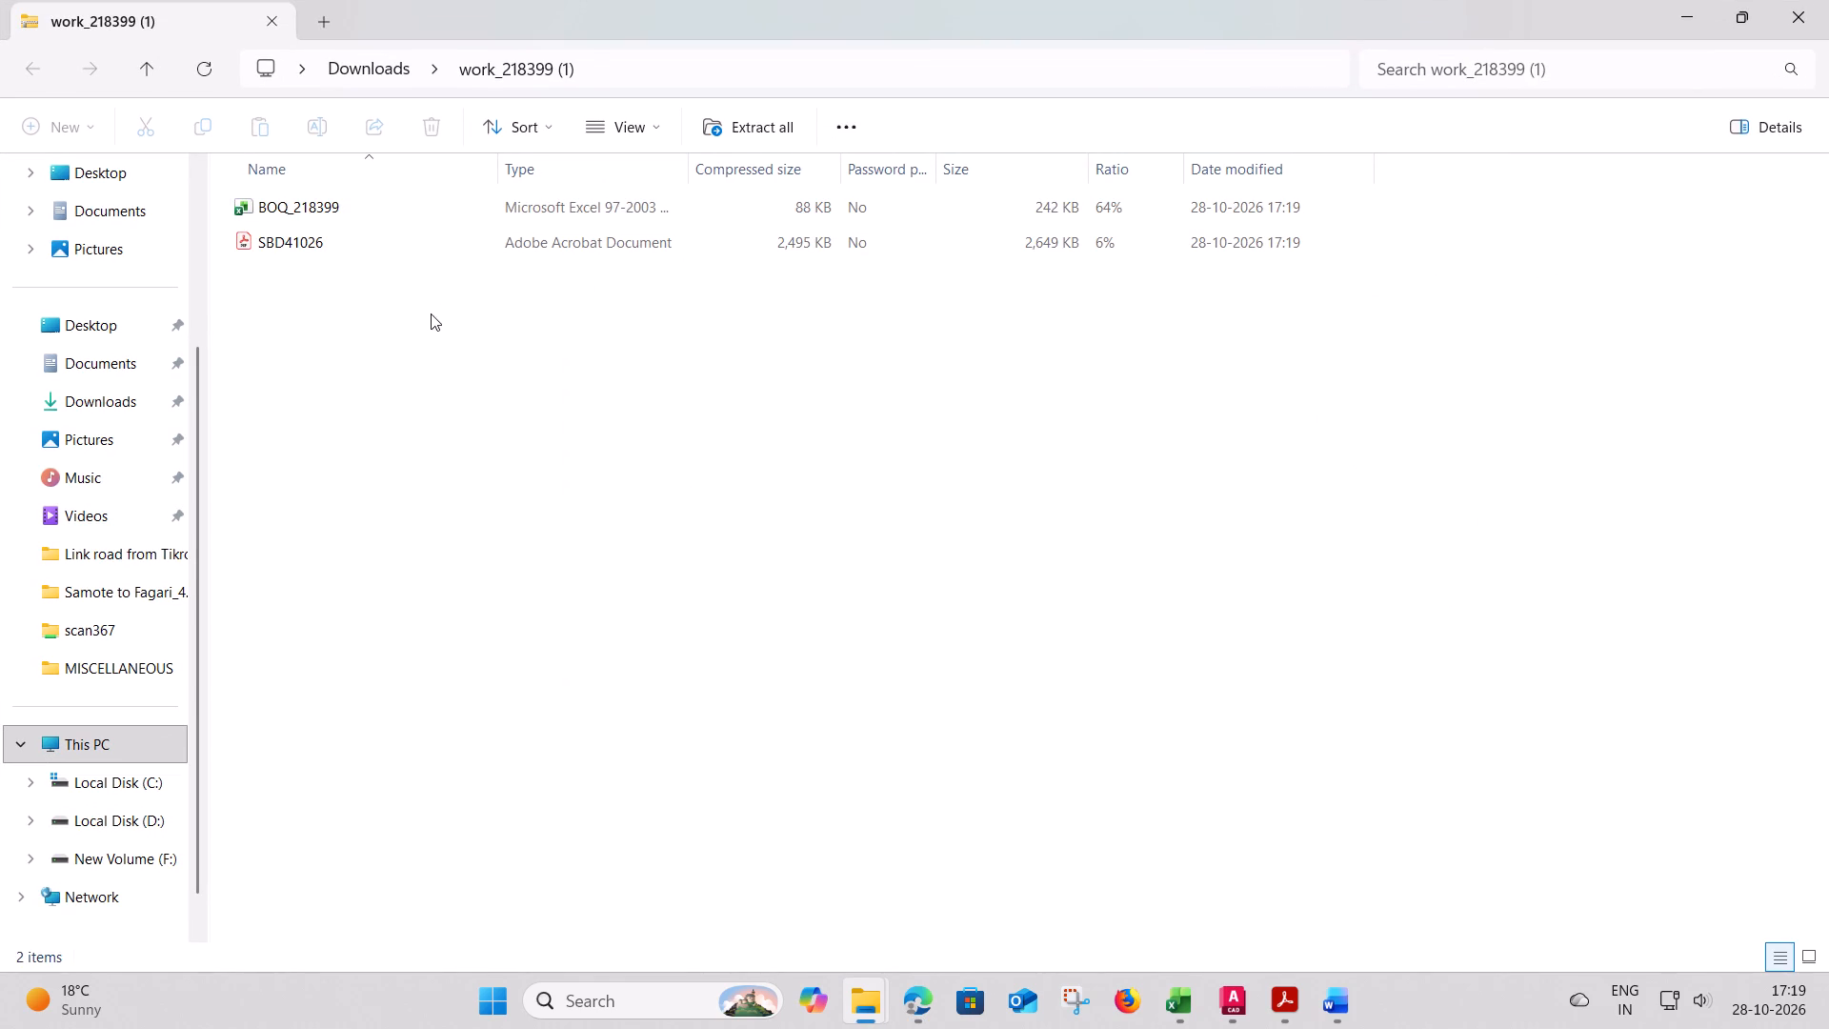
pyautogui.moveTo(431, 313); pyautogui.dragTo(298, 209)
pyautogui.hotkey('ctrl', 'c')
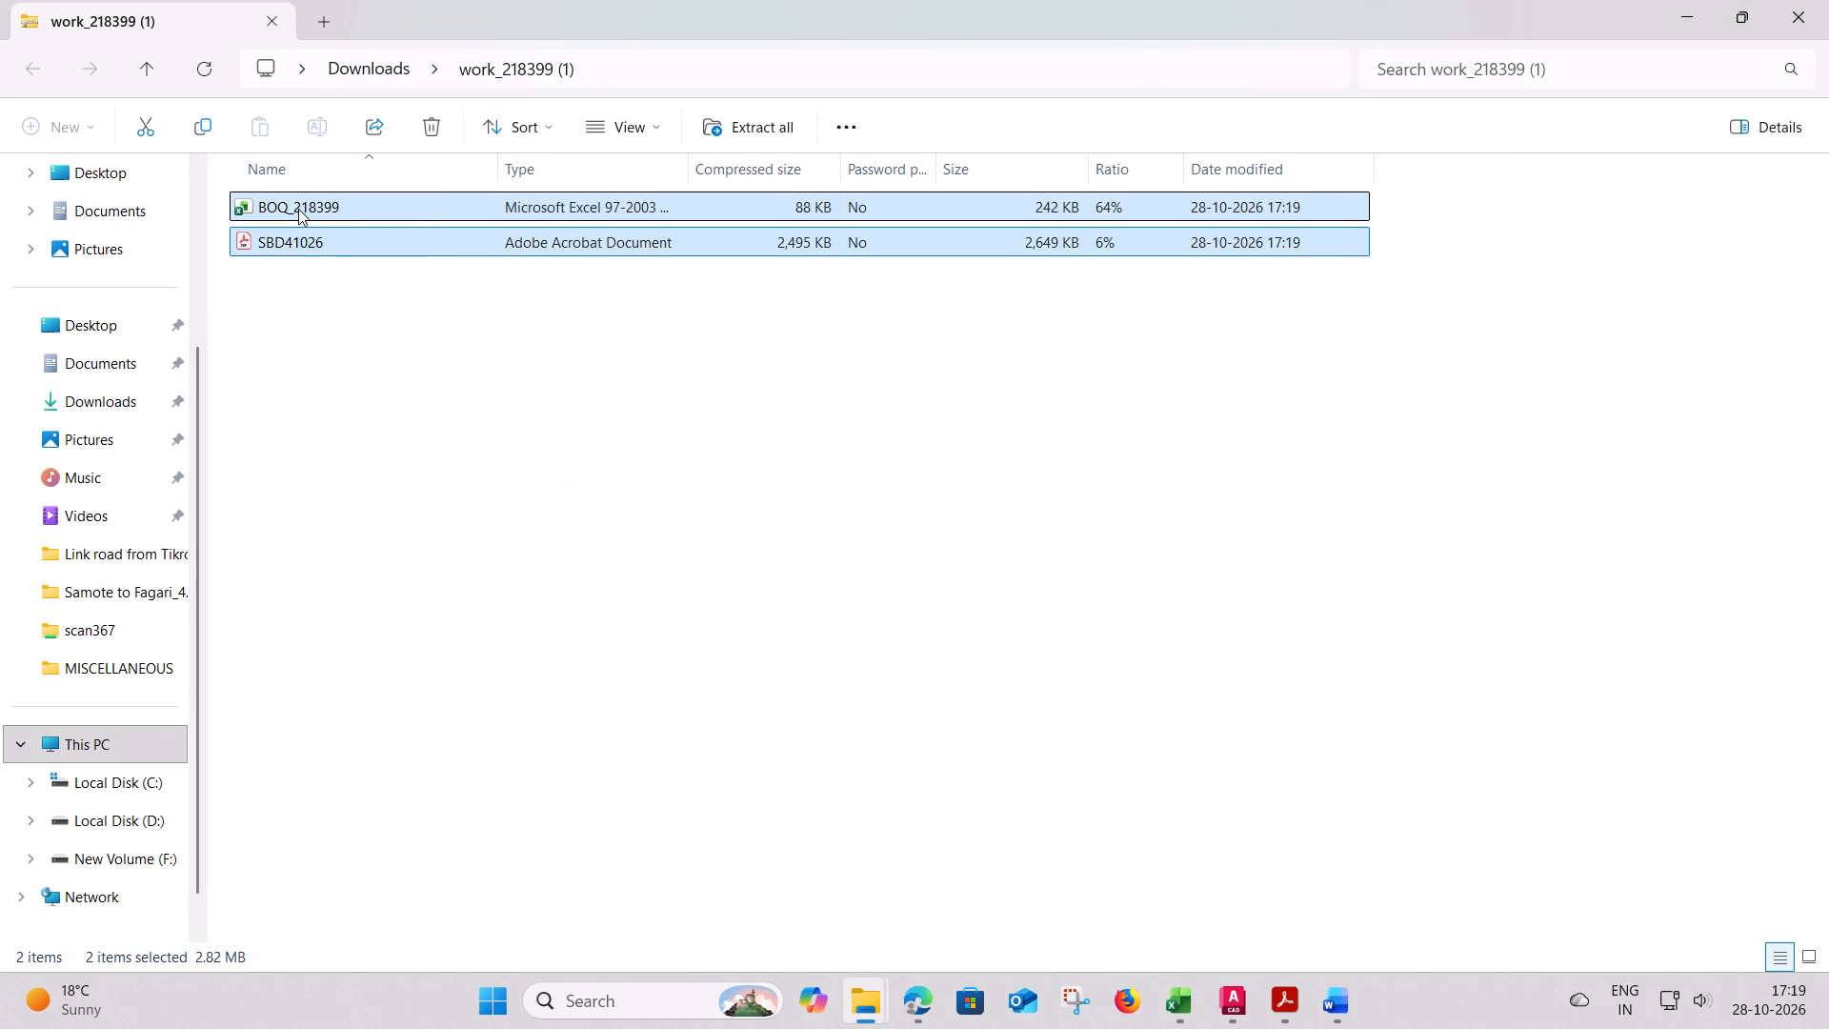
pyautogui.hotkey('alt', 'Tab')
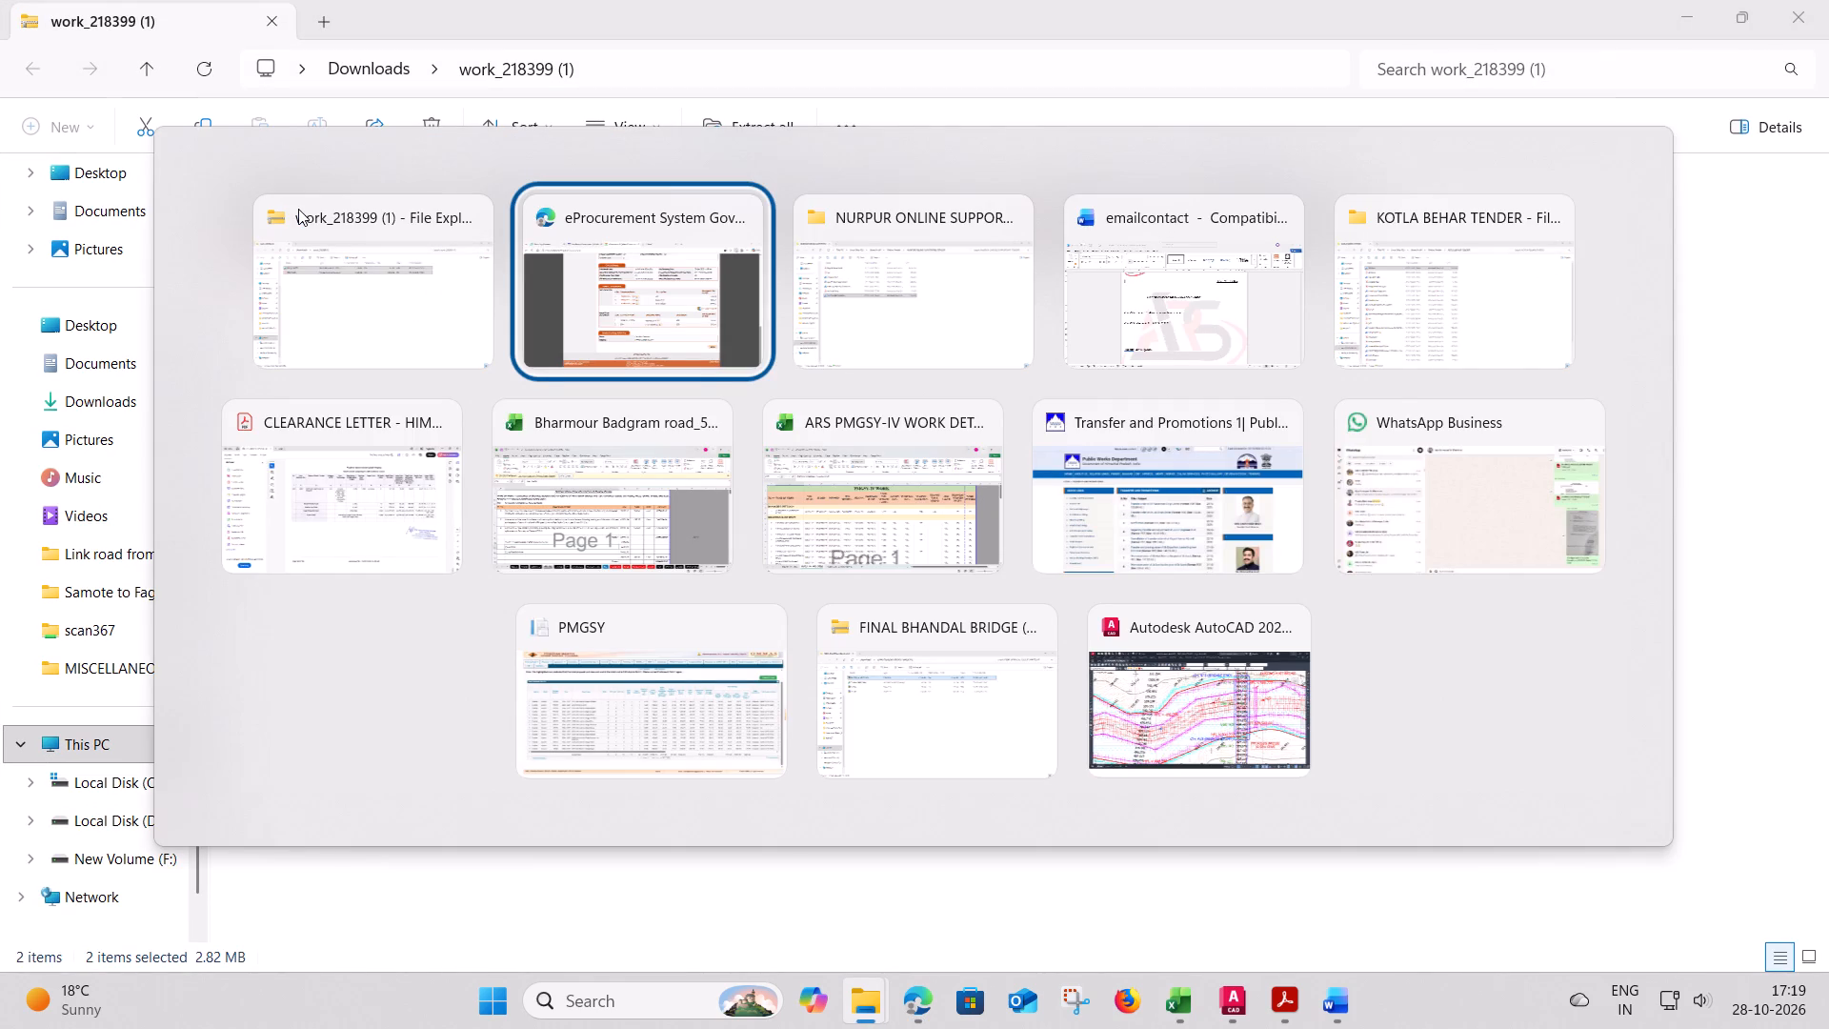
pyautogui.hotkey('alt', 'Tab')
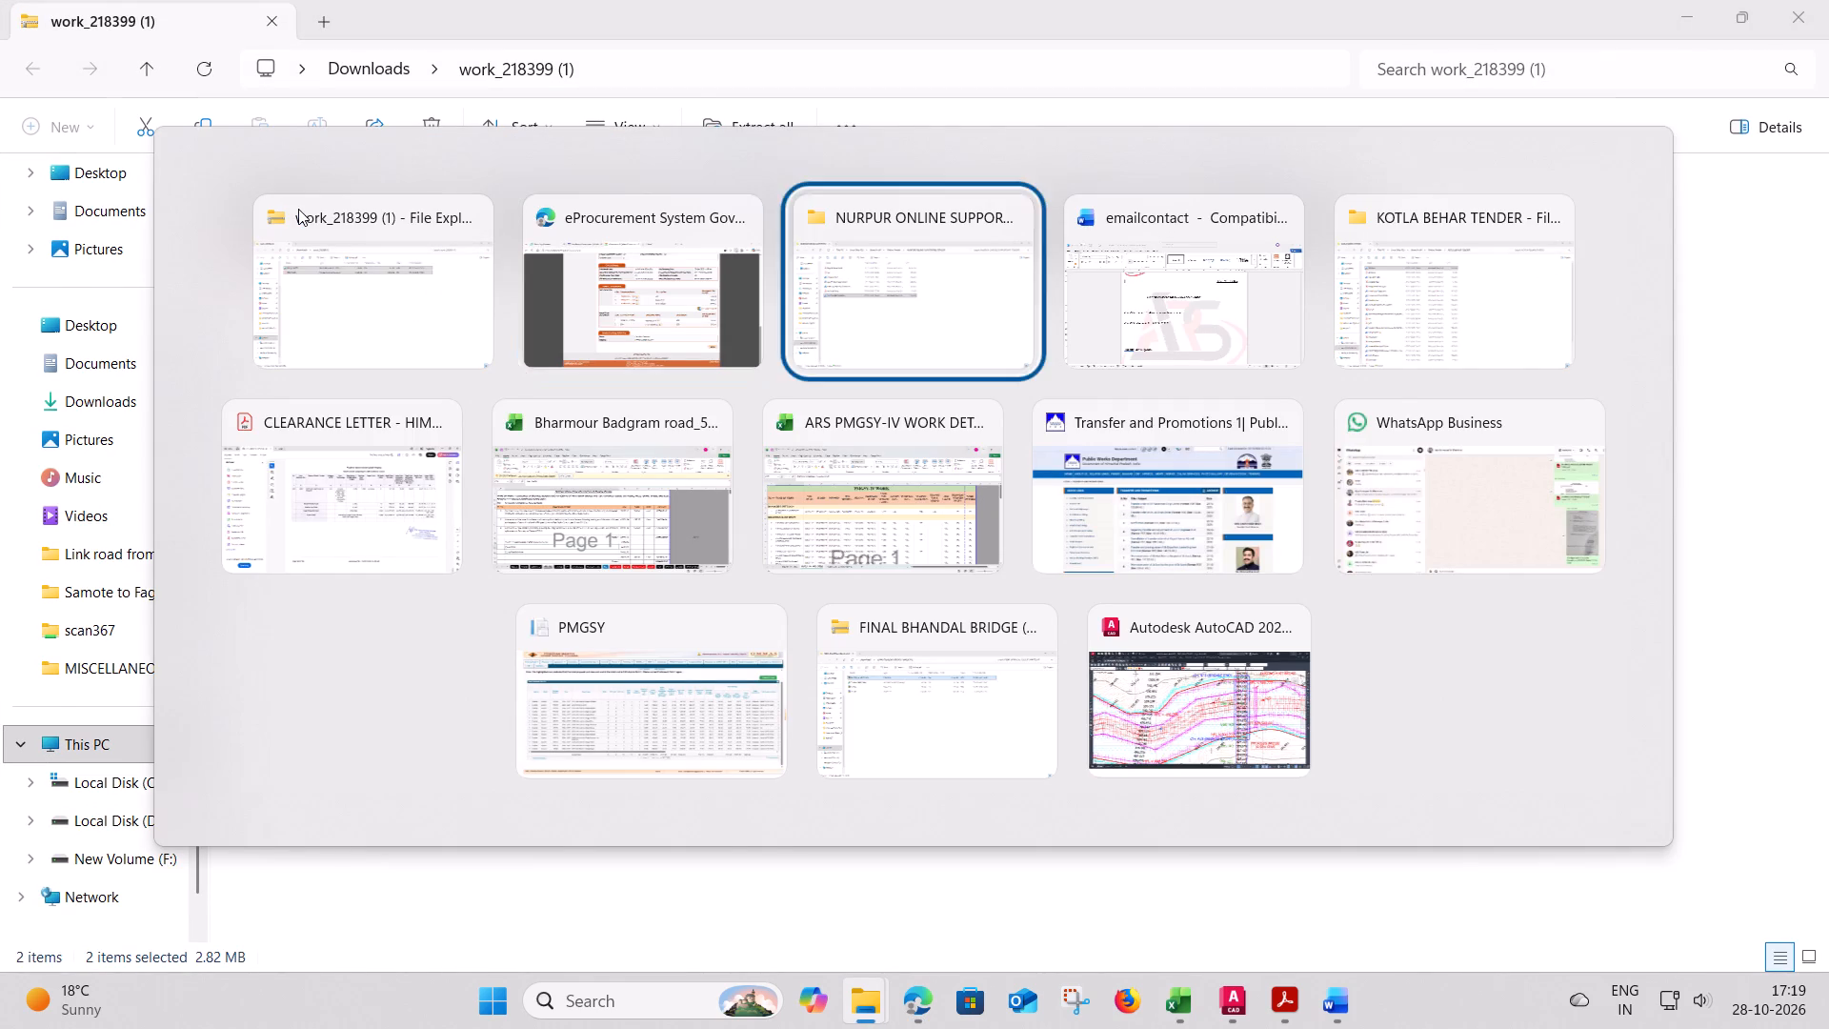
pyautogui.rightClick(316, 482)
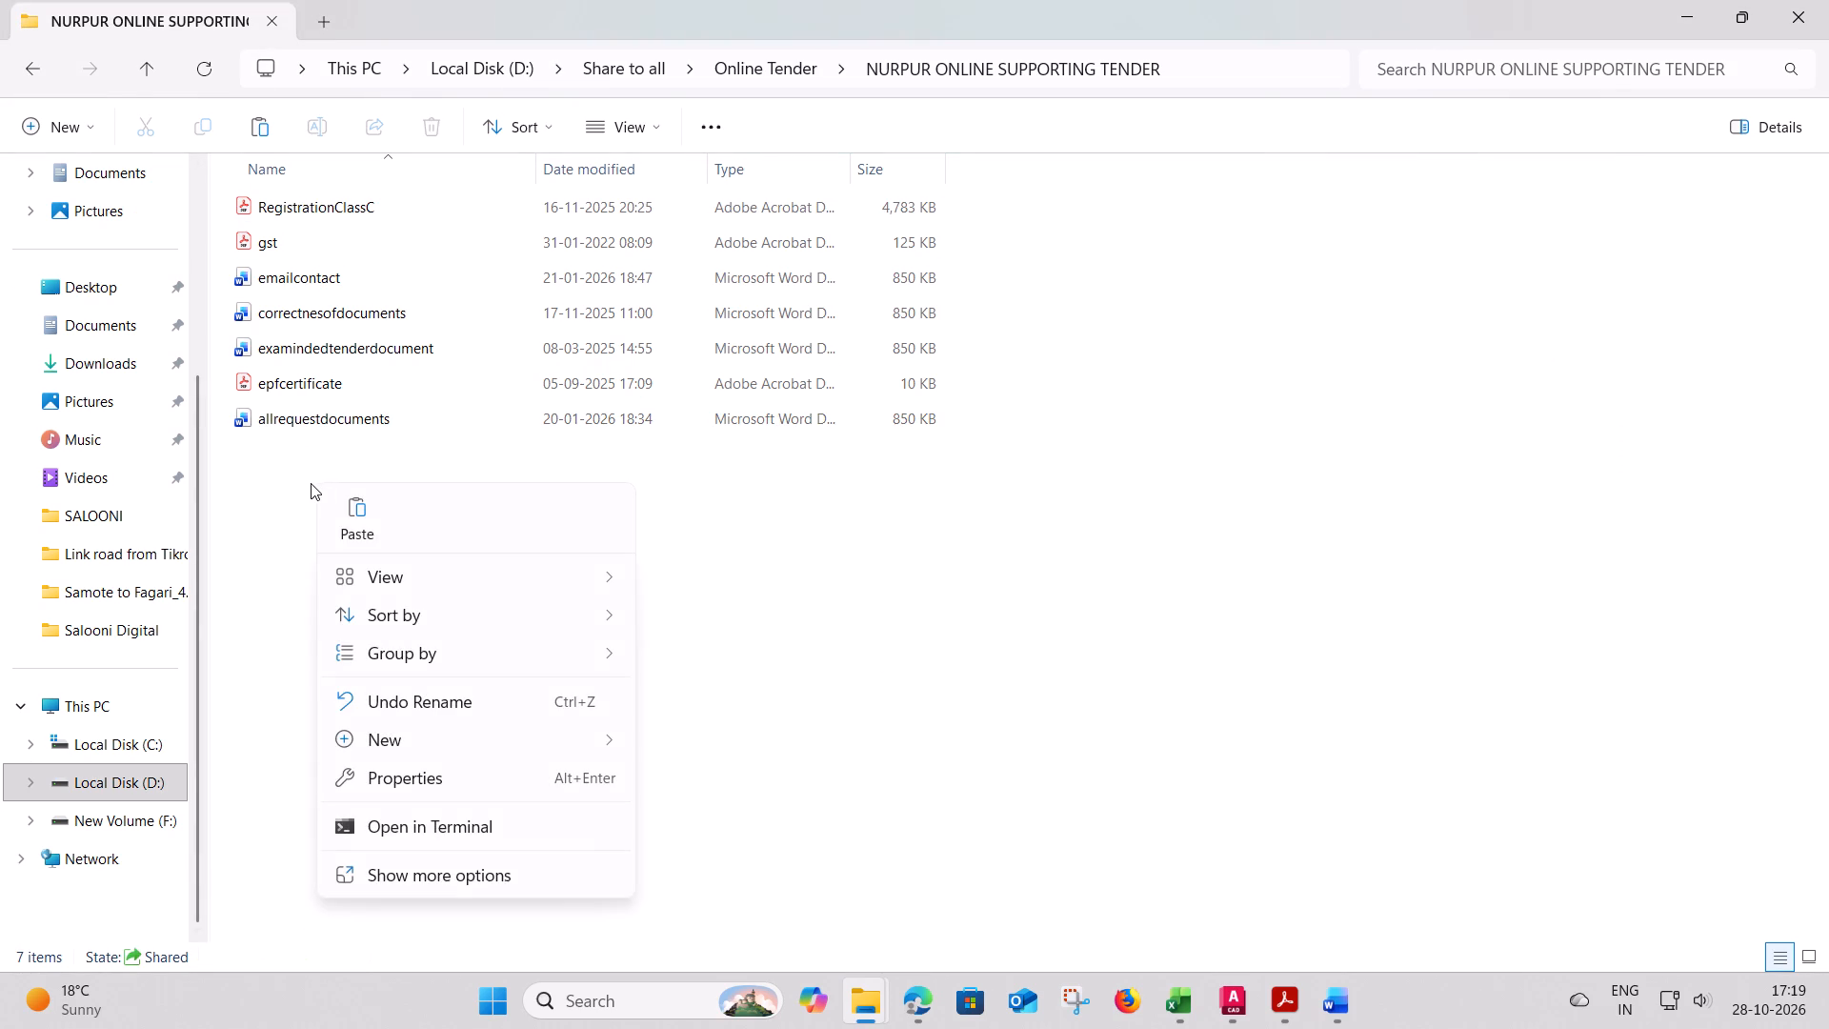
pyautogui.click(354, 526)
pyautogui.click(306, 575)
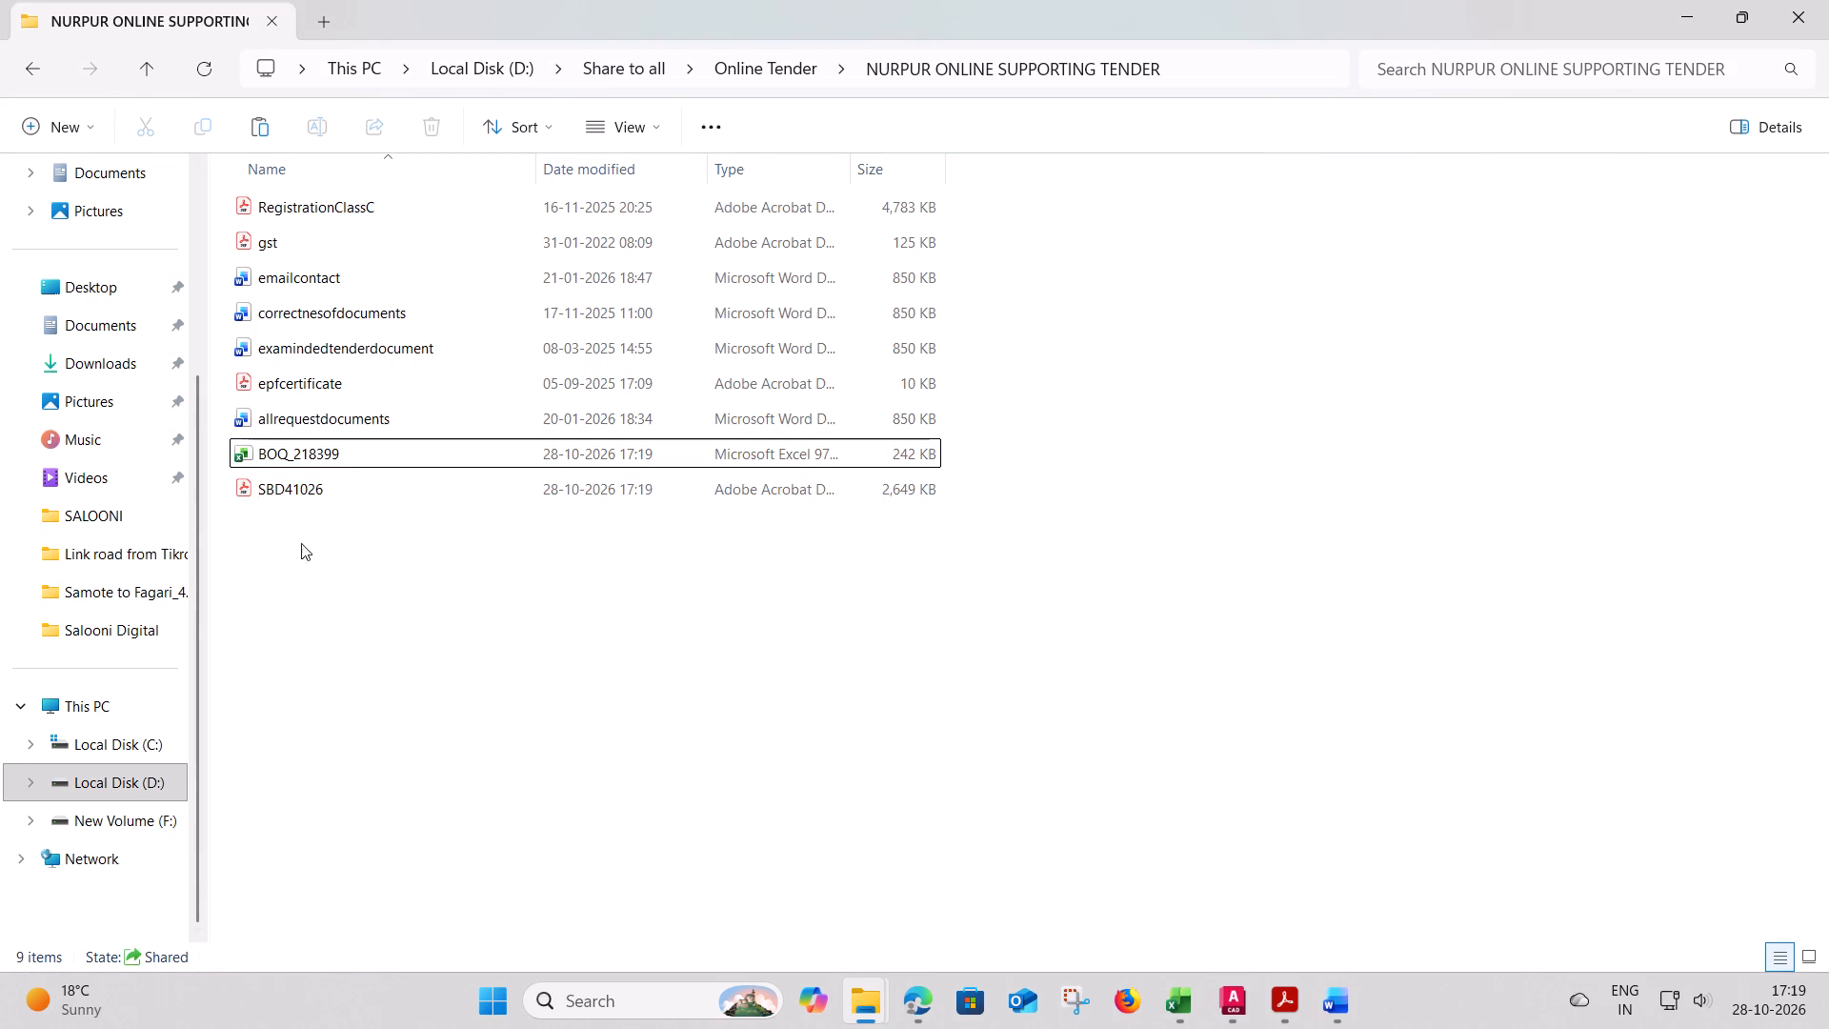
# Open the SBD41026 PDF and look through it for the pages of the HP.PWD-7/8 tender form.
pyautogui.doubleClick(301, 489)
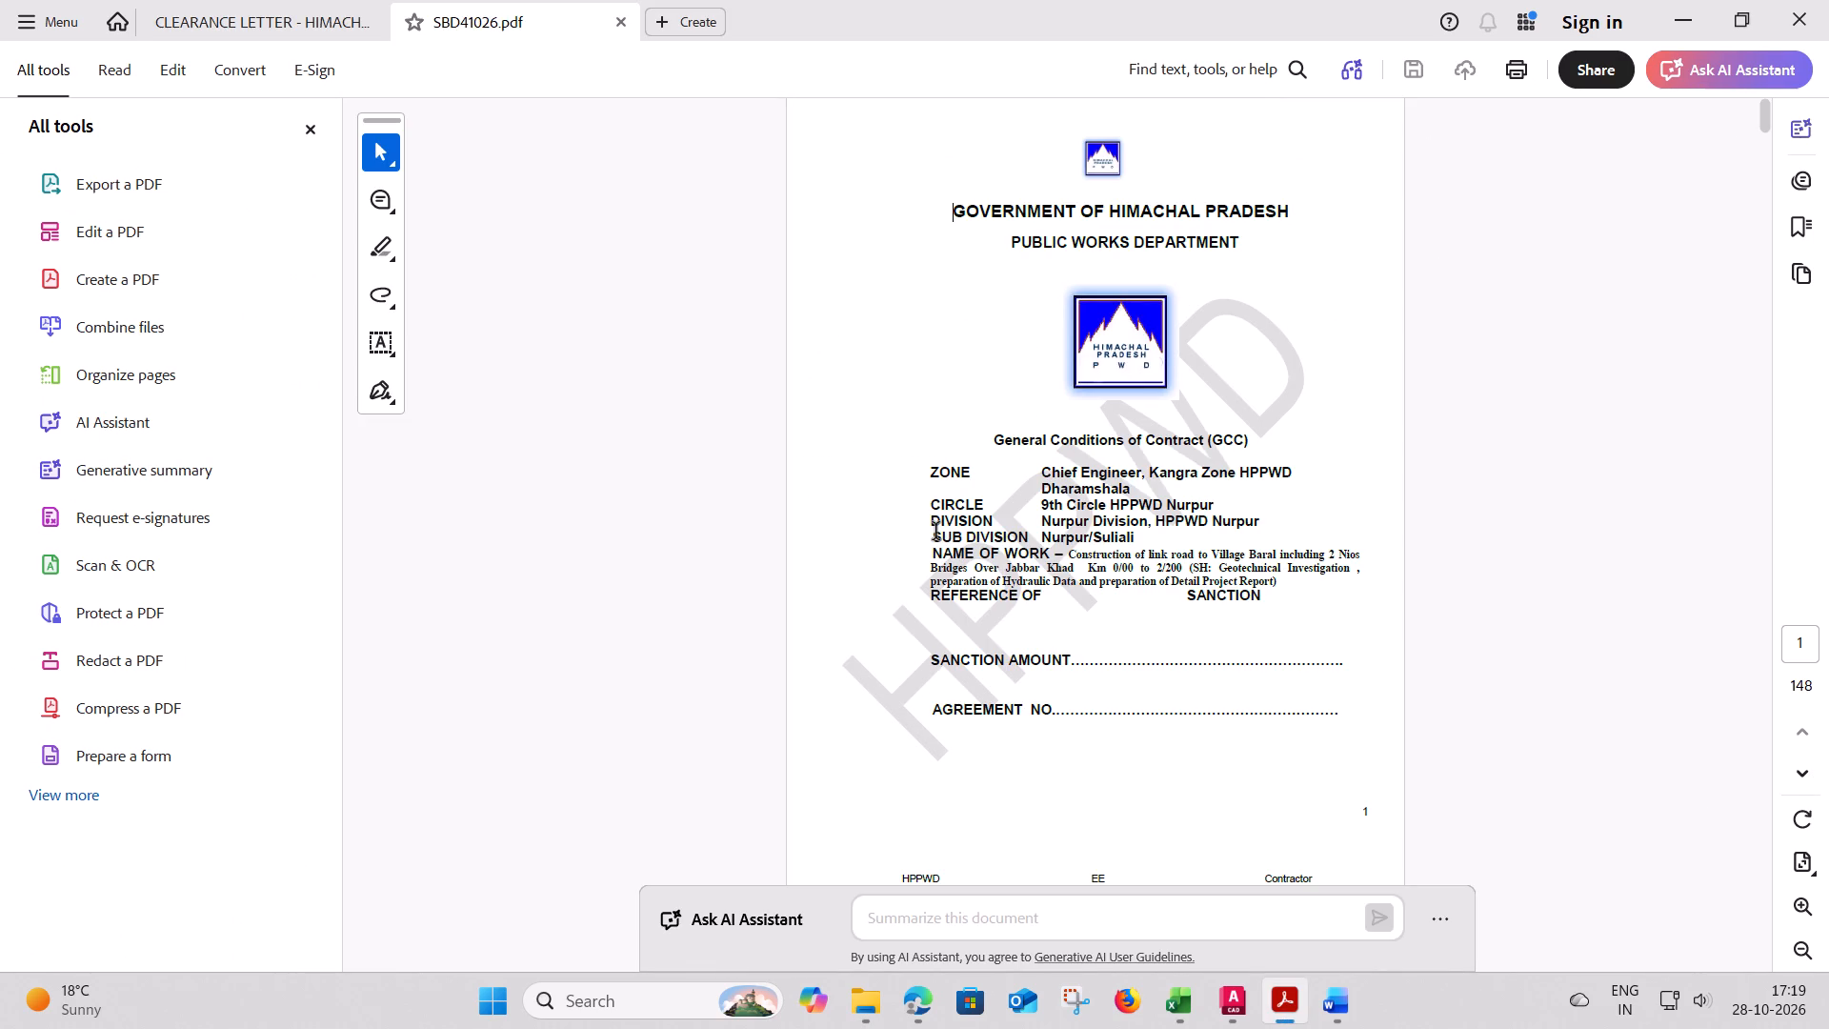
pyautogui.scroll(-2, 936, 533)
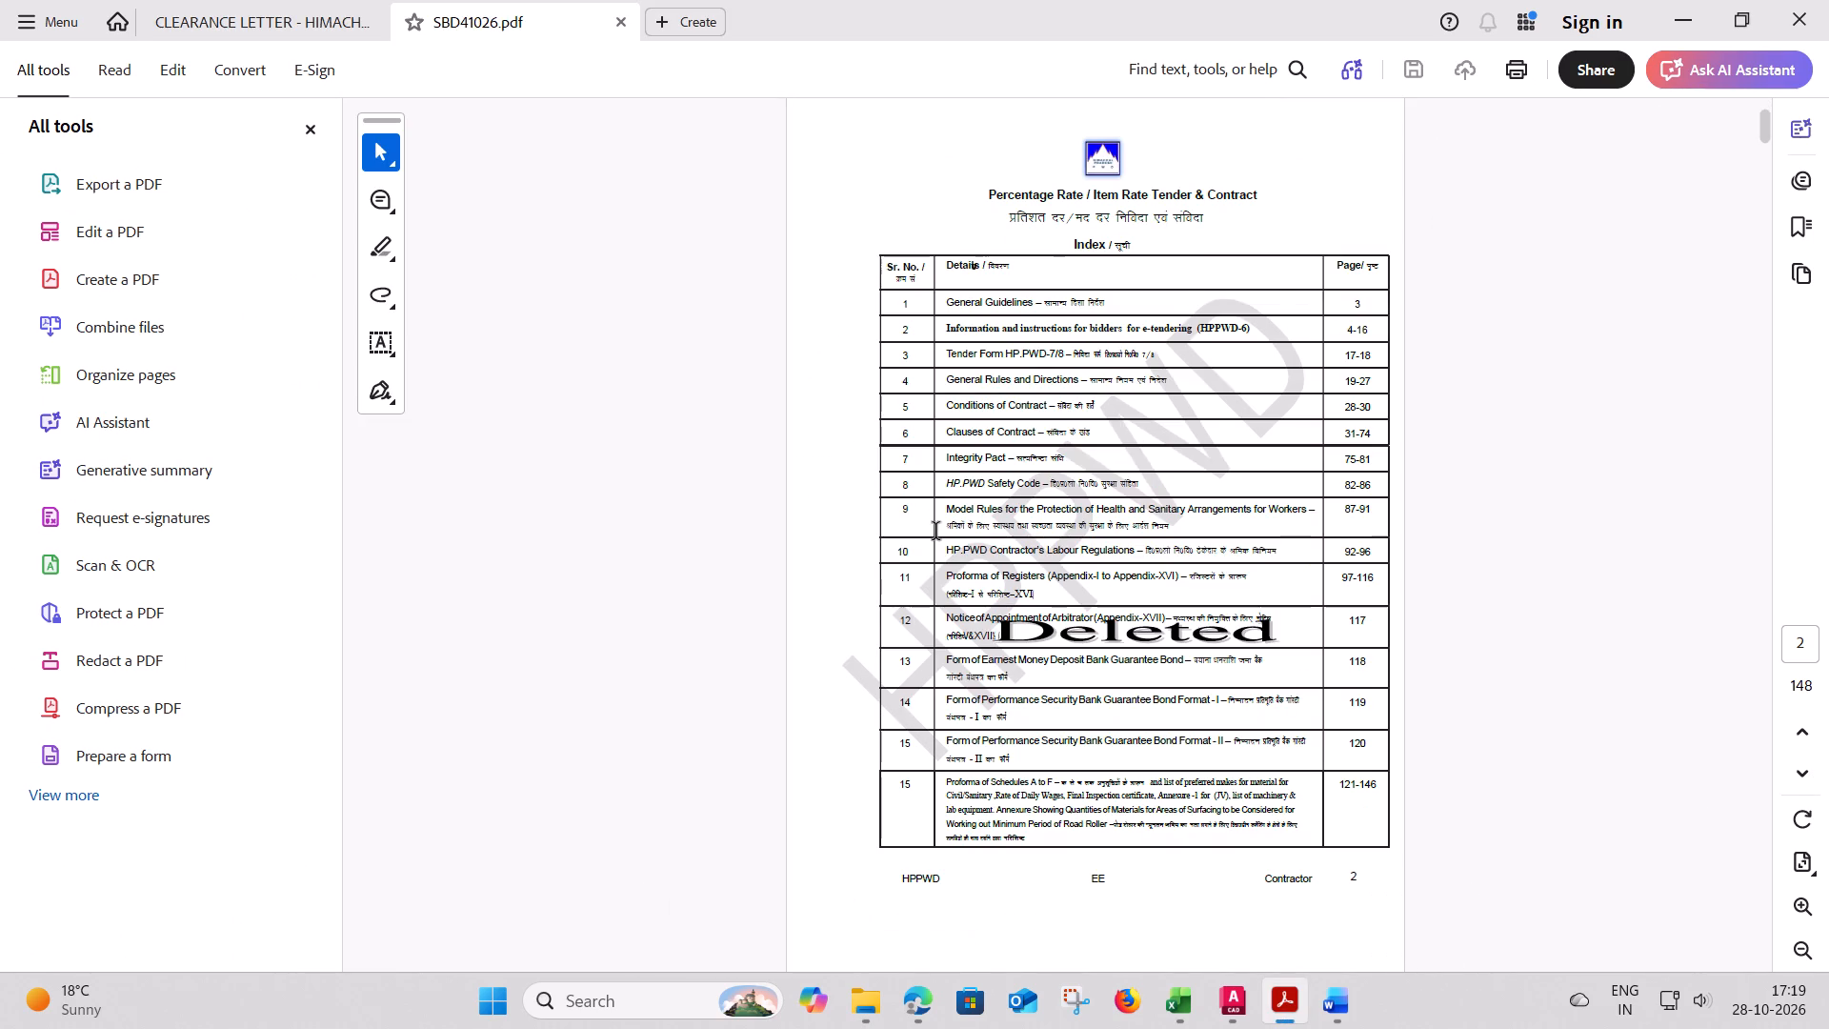
pyautogui.scroll(-3, 936, 533)
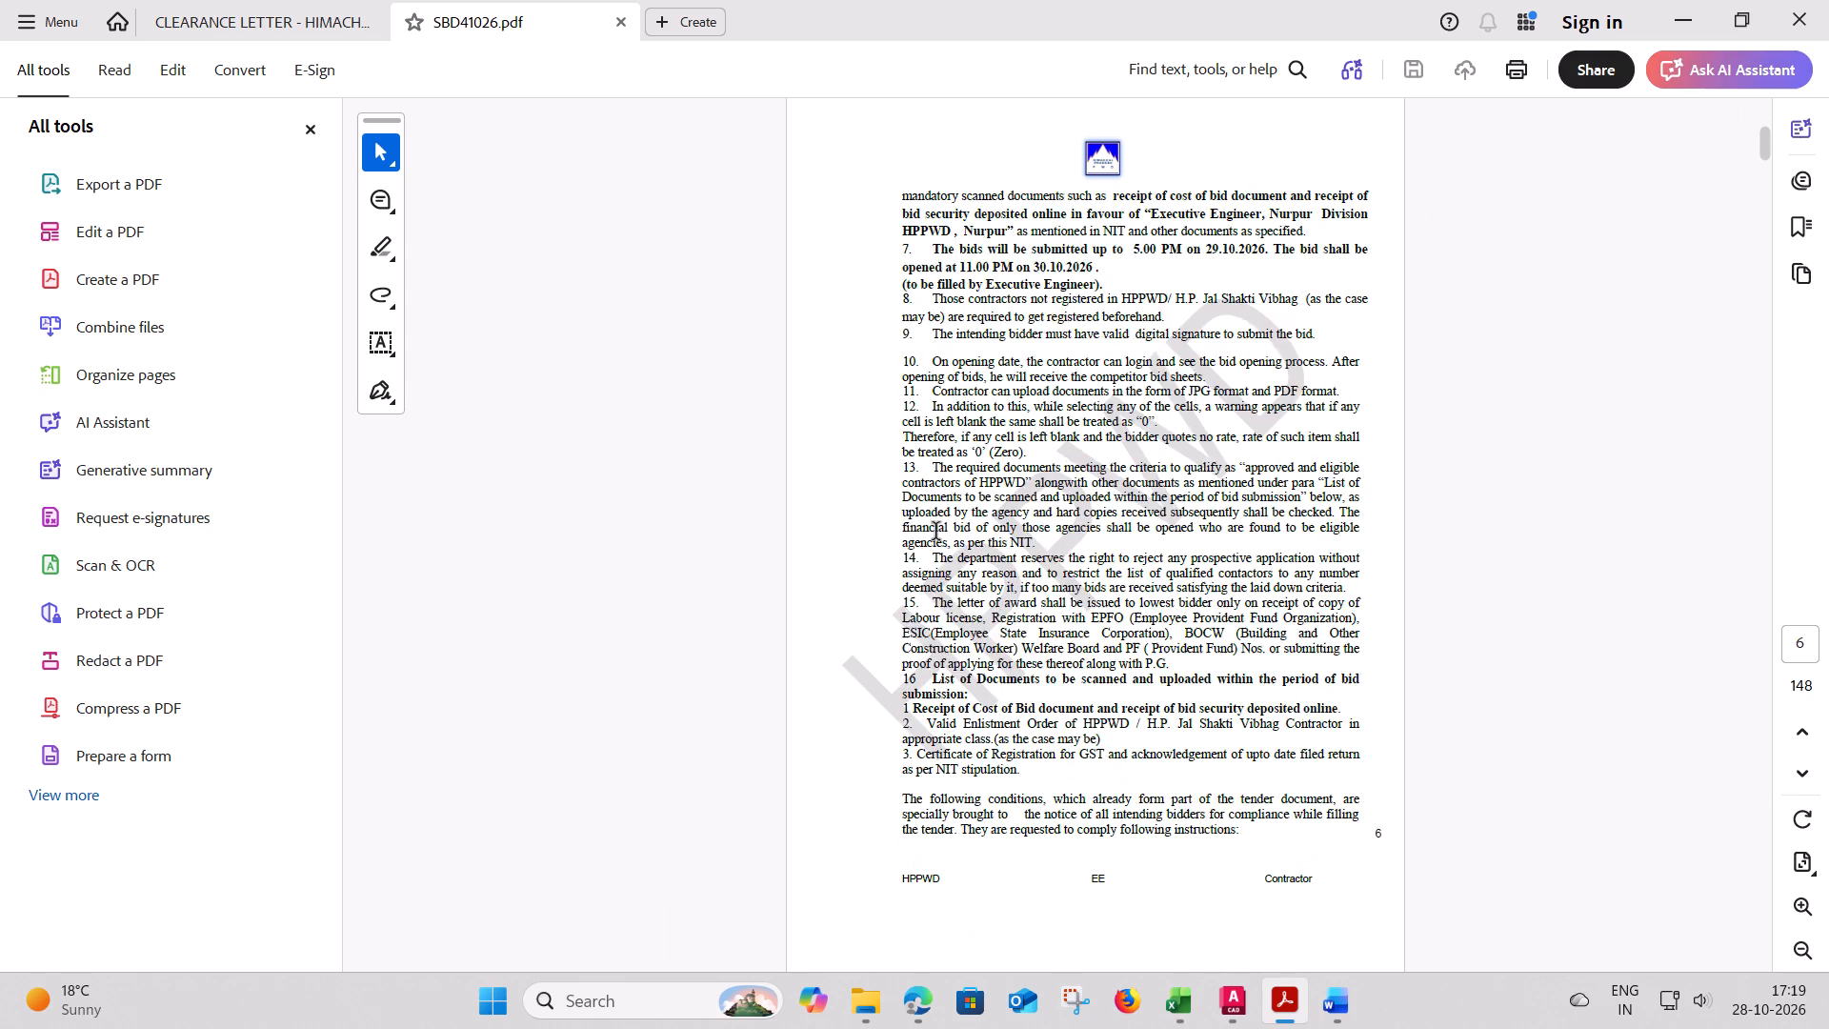
pyautogui.scroll(-4, 936, 533)
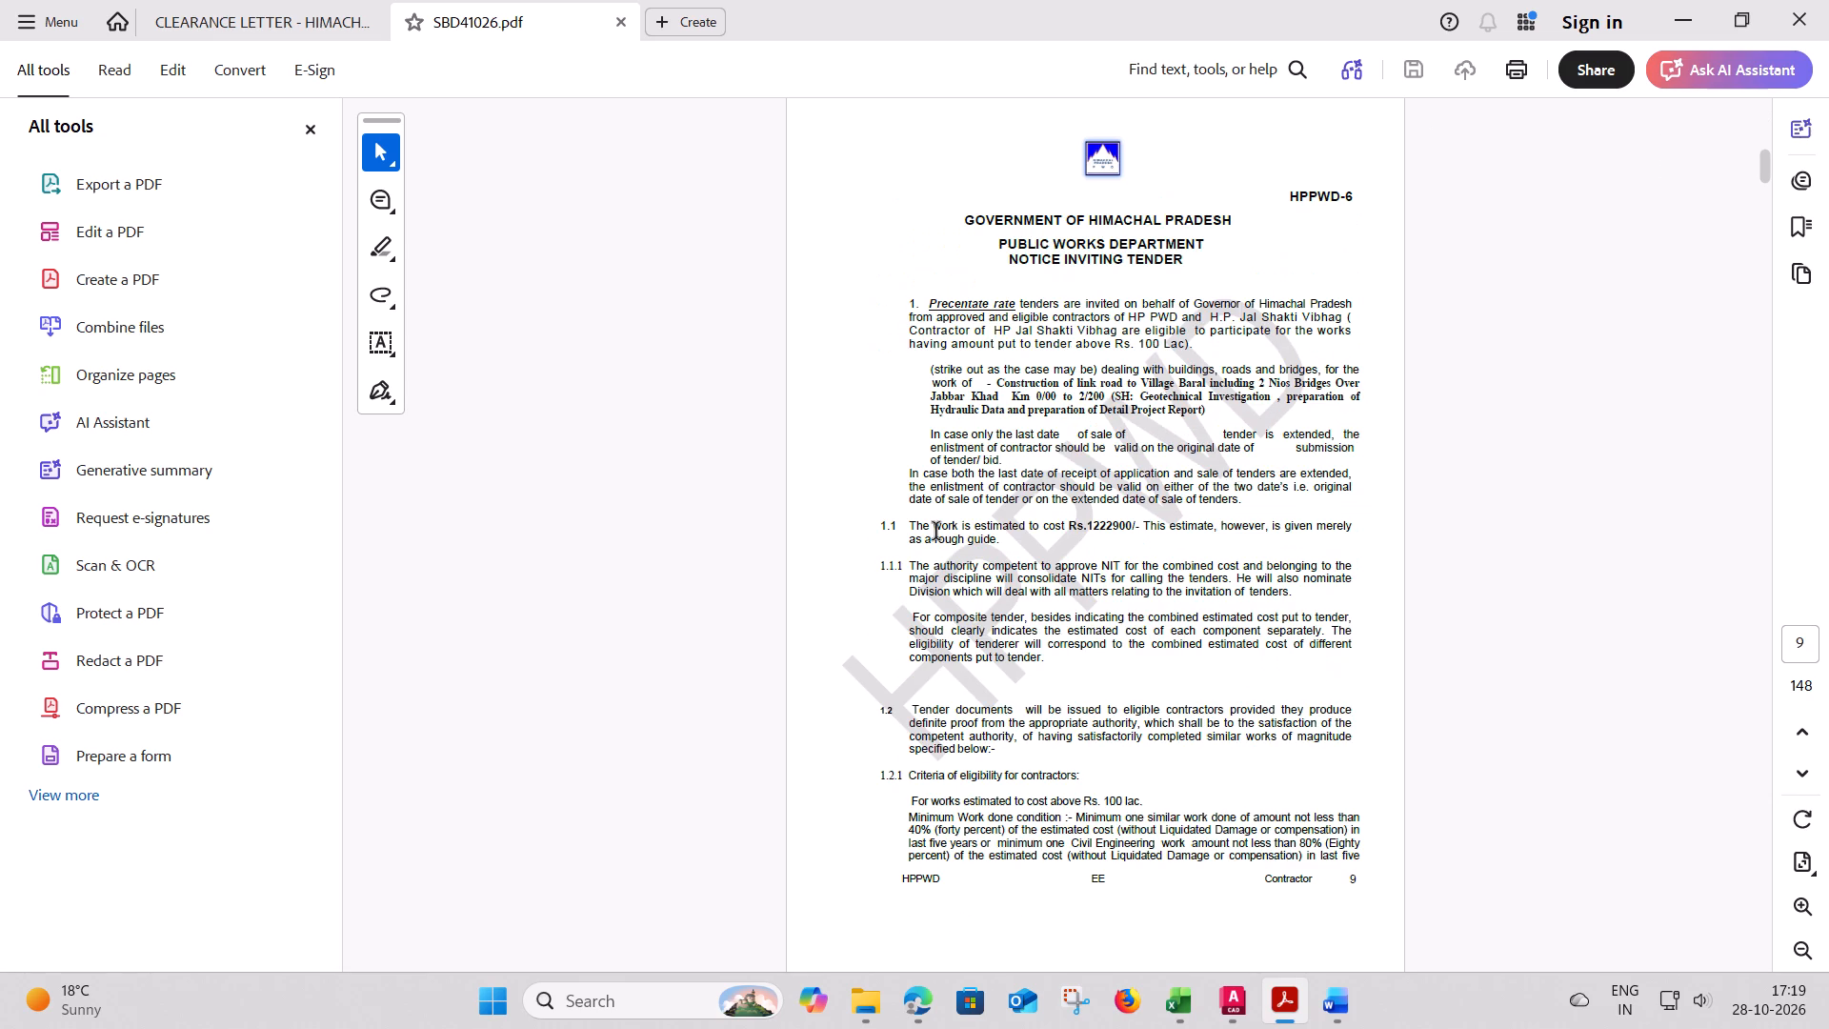
pyautogui.scroll(-2, 936, 533)
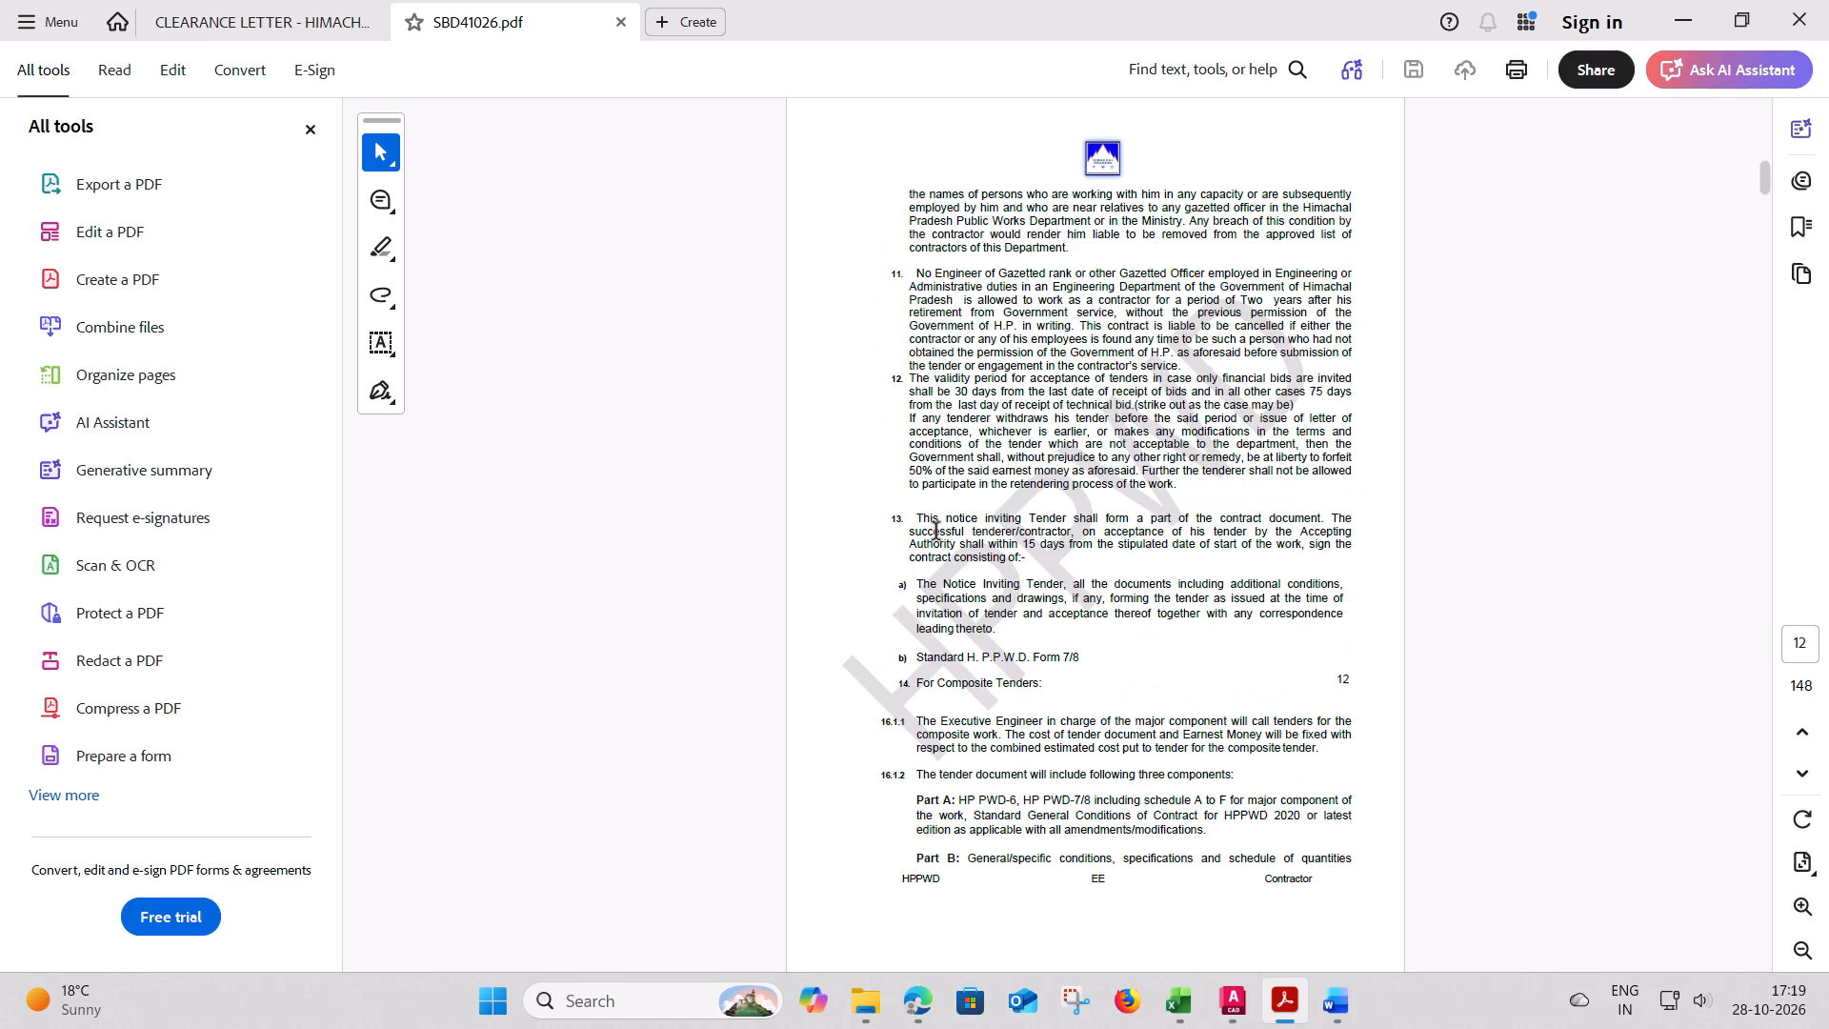
pyautogui.scroll(-2, 936, 533)
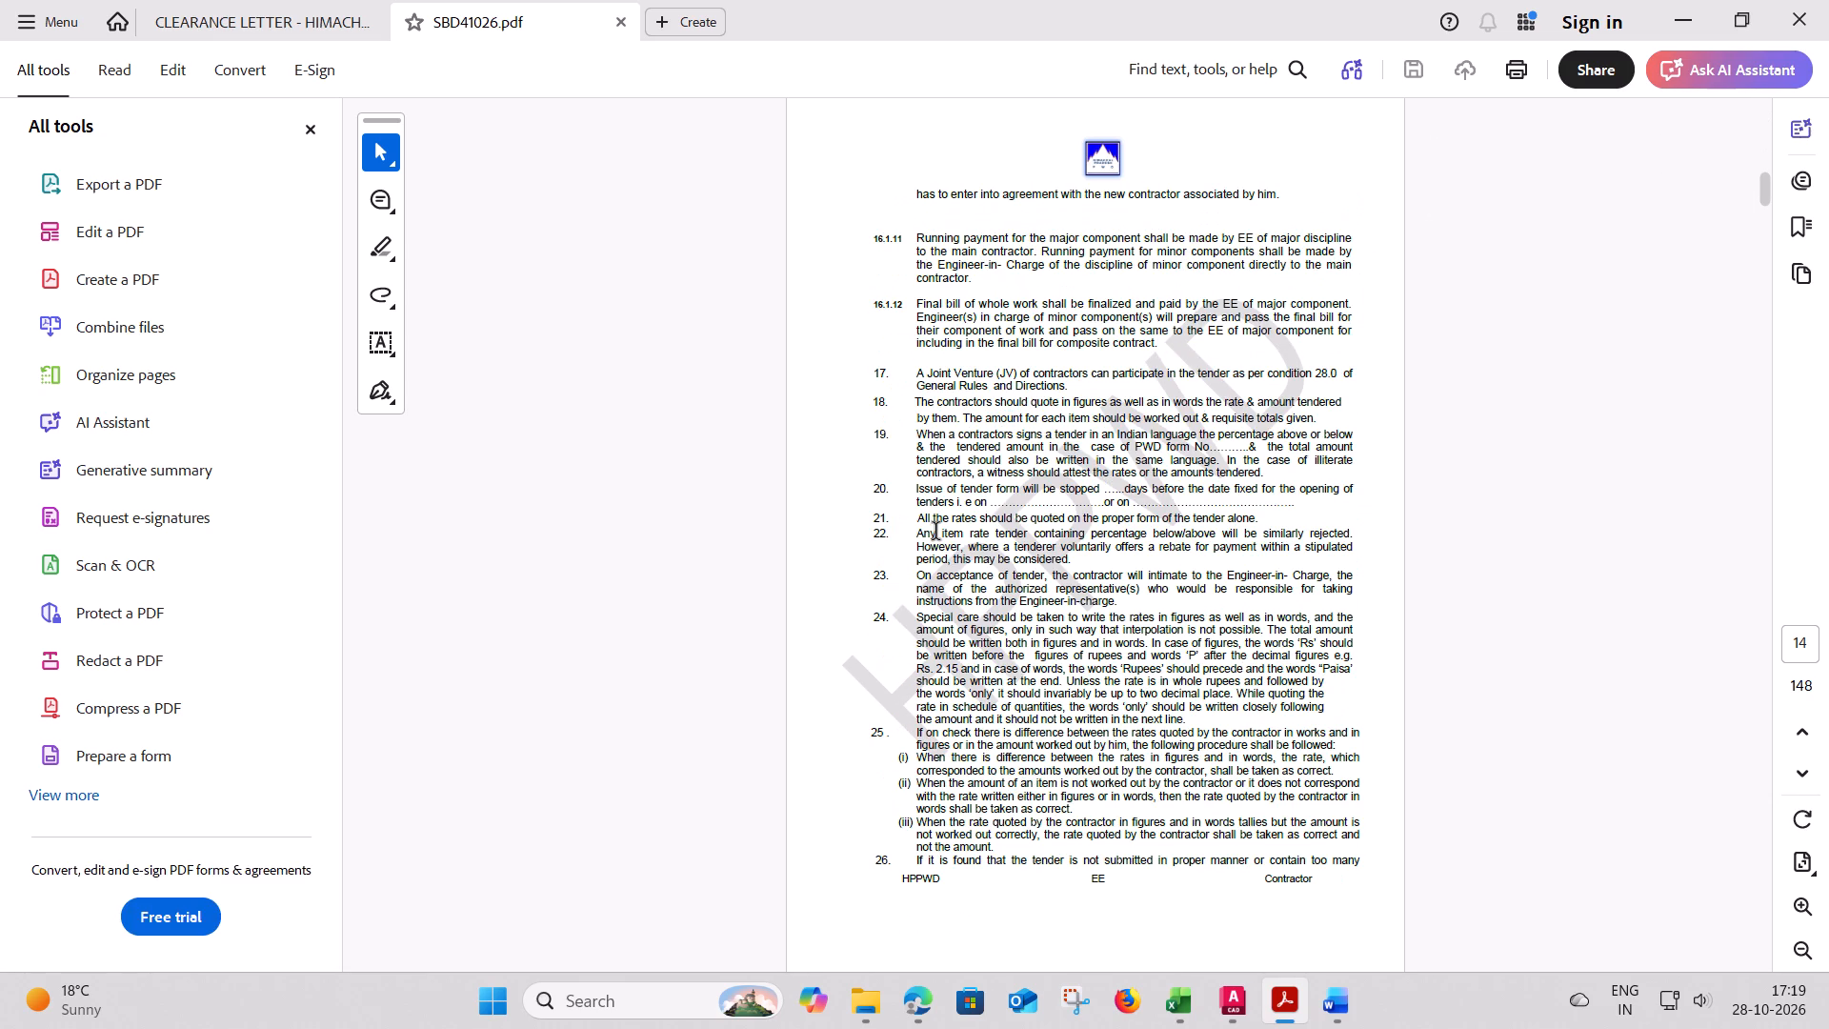
pyautogui.scroll(-3, 936, 533)
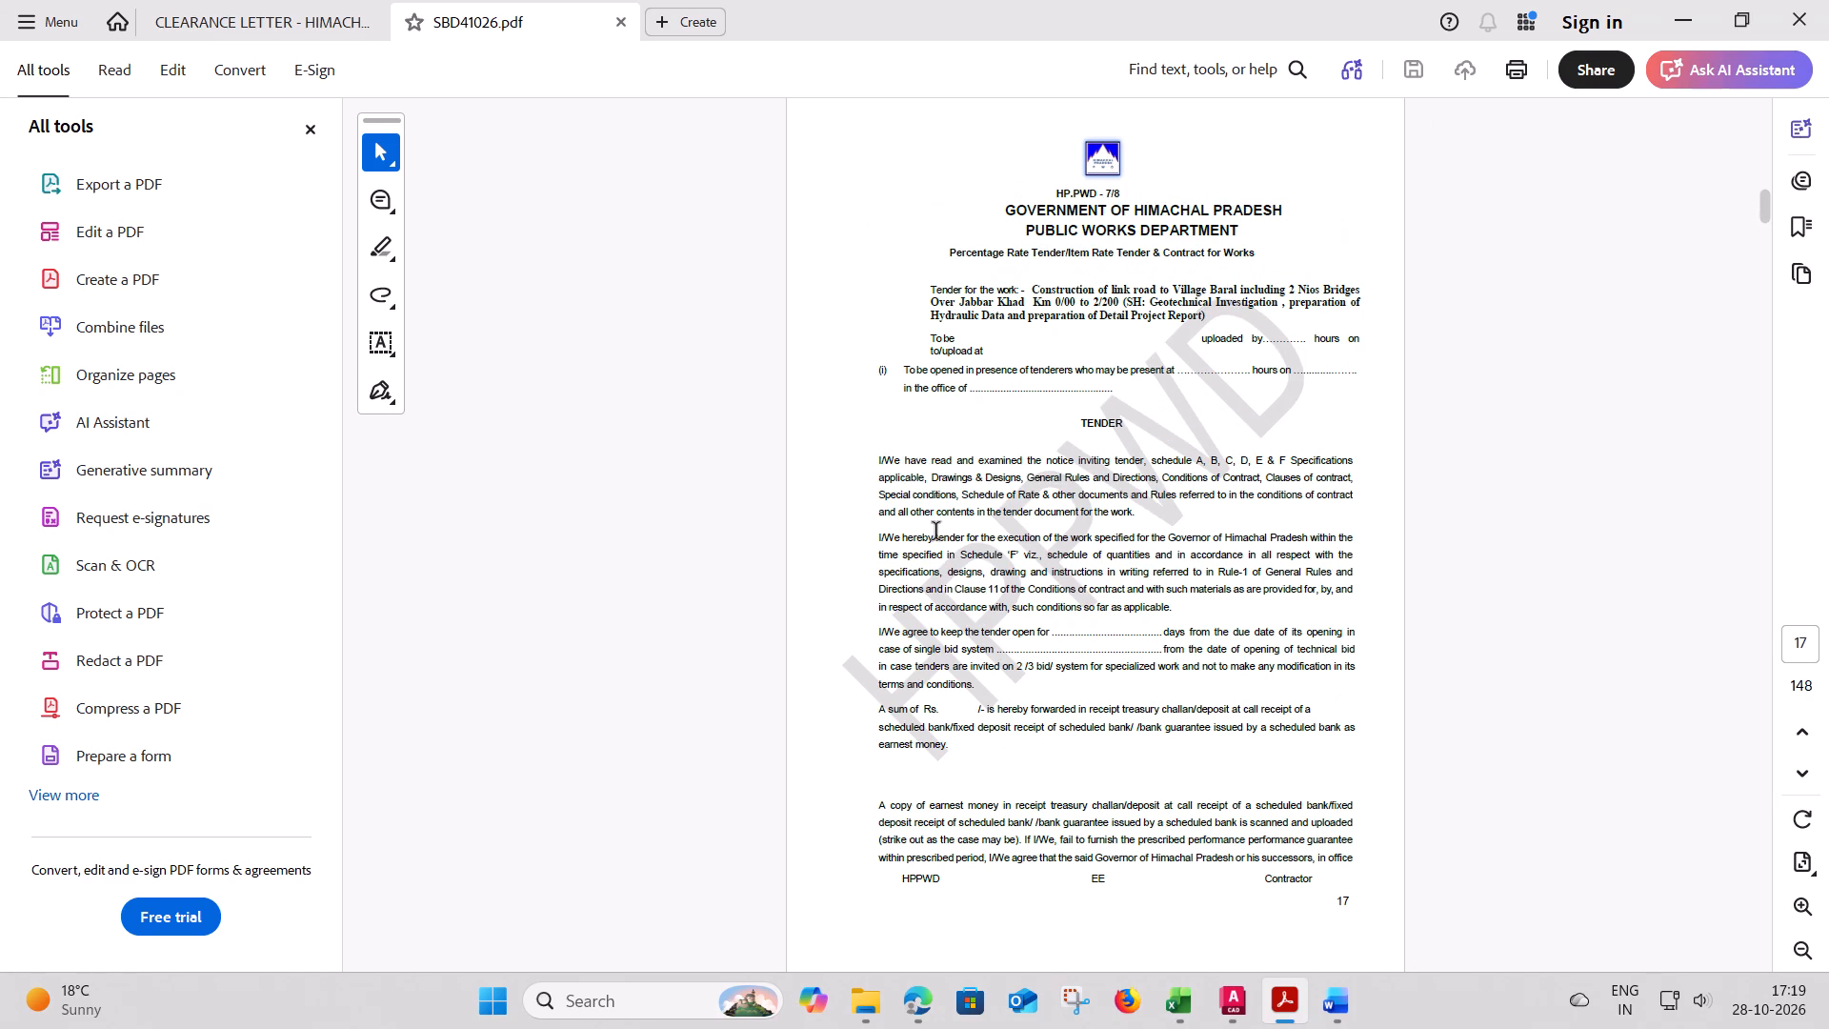
pyautogui.scroll(-1, 936, 533)
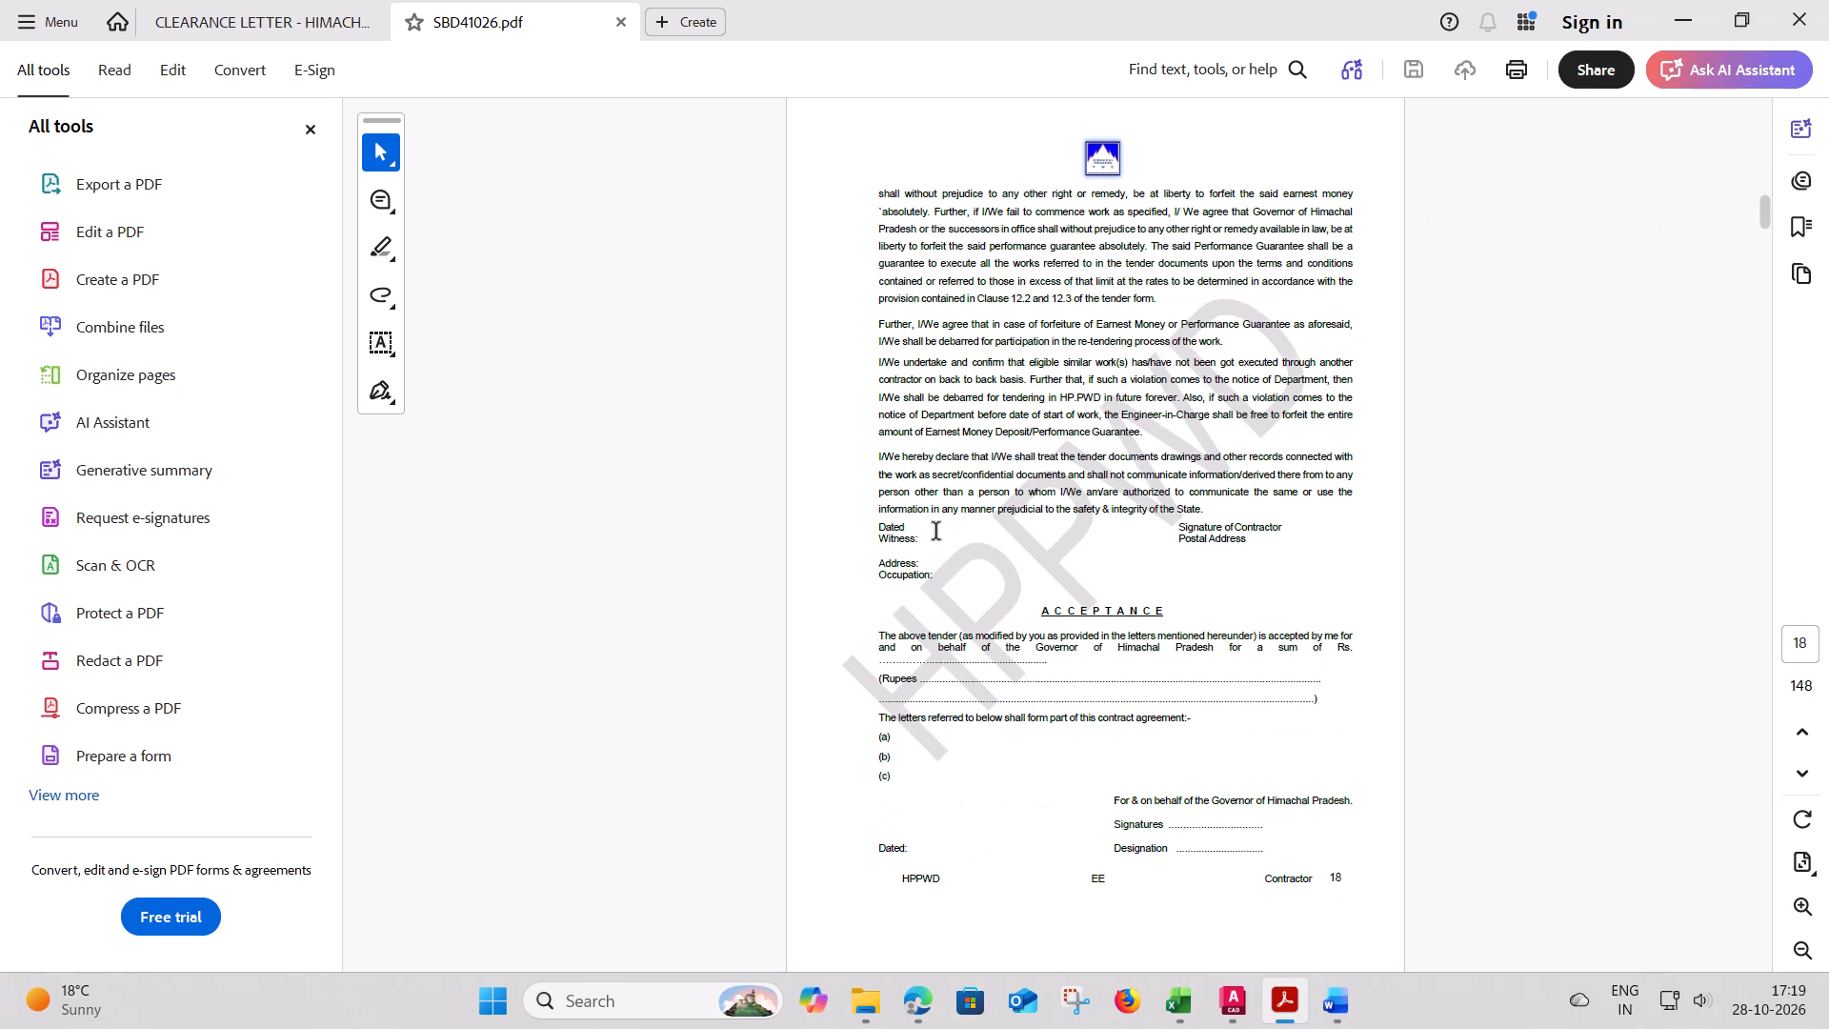
# Print pages 17-18 of SBD41026 on the KONICA MINOLTA C266SeriesPCL with A4 portrait page setup, and close the PDF.
pyautogui.hotkey('ctrl', 'p')
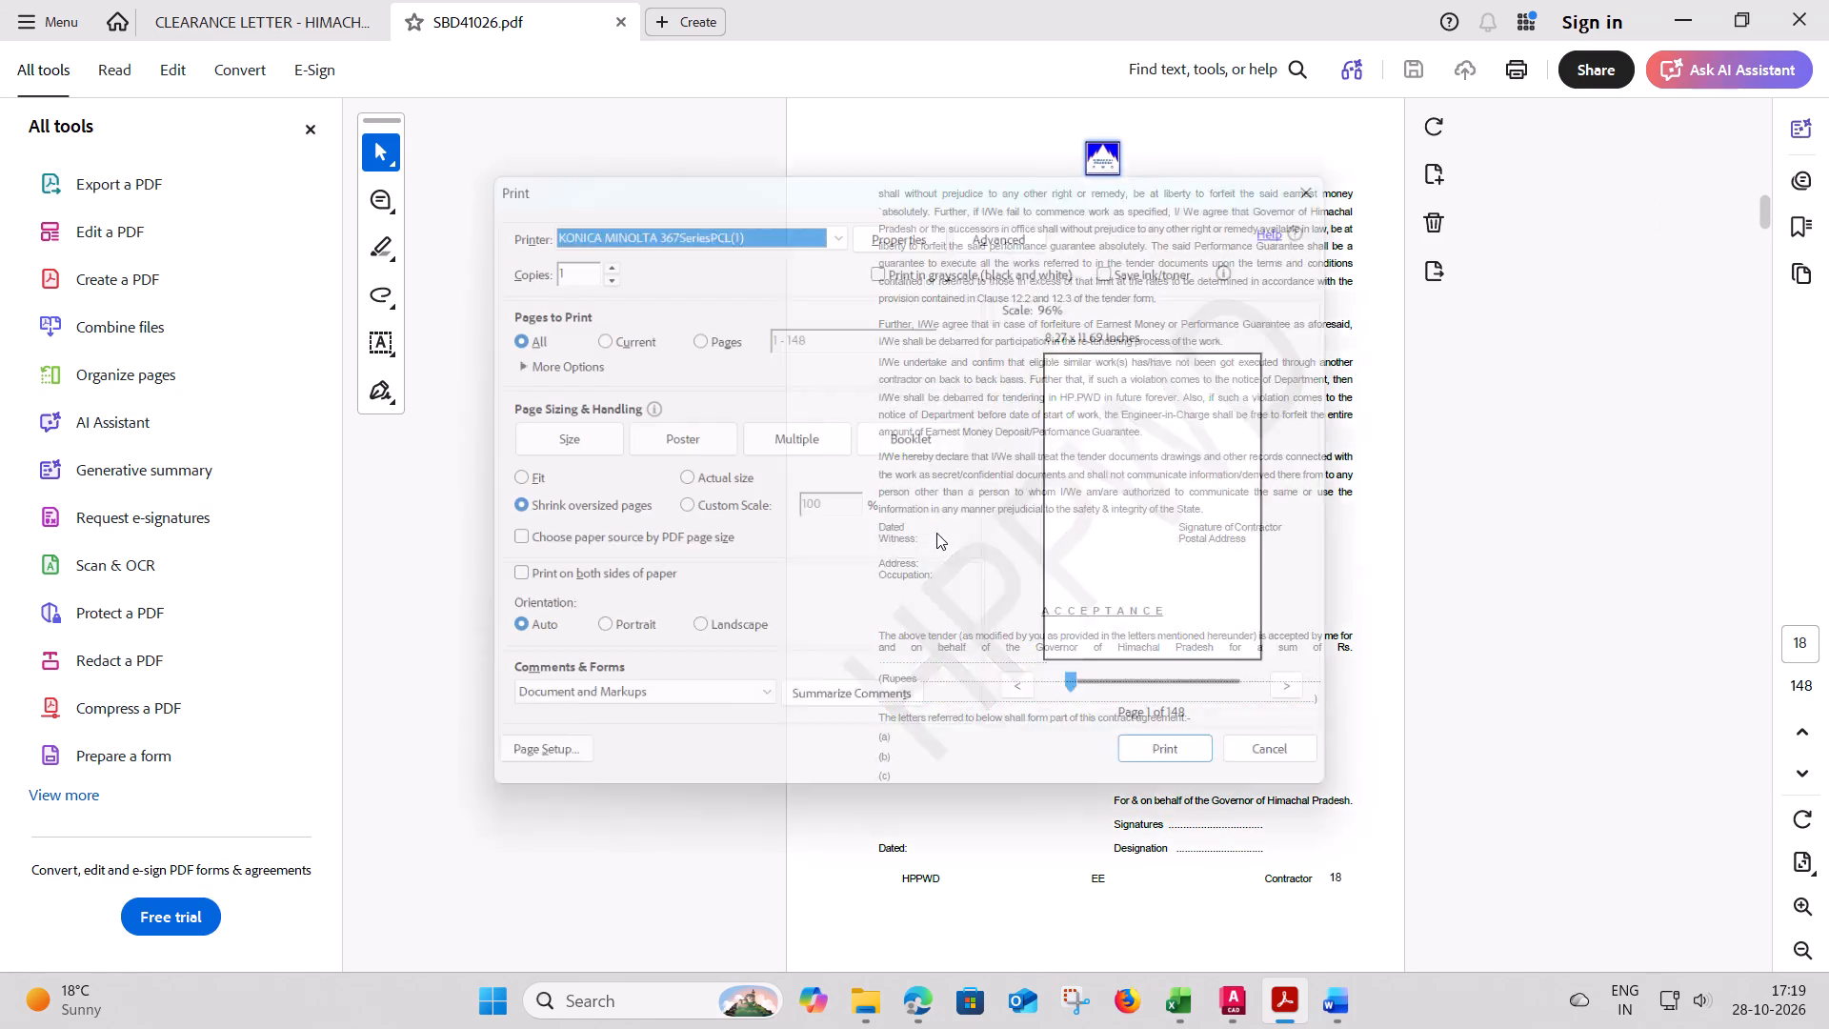
pyautogui.click(837, 224)
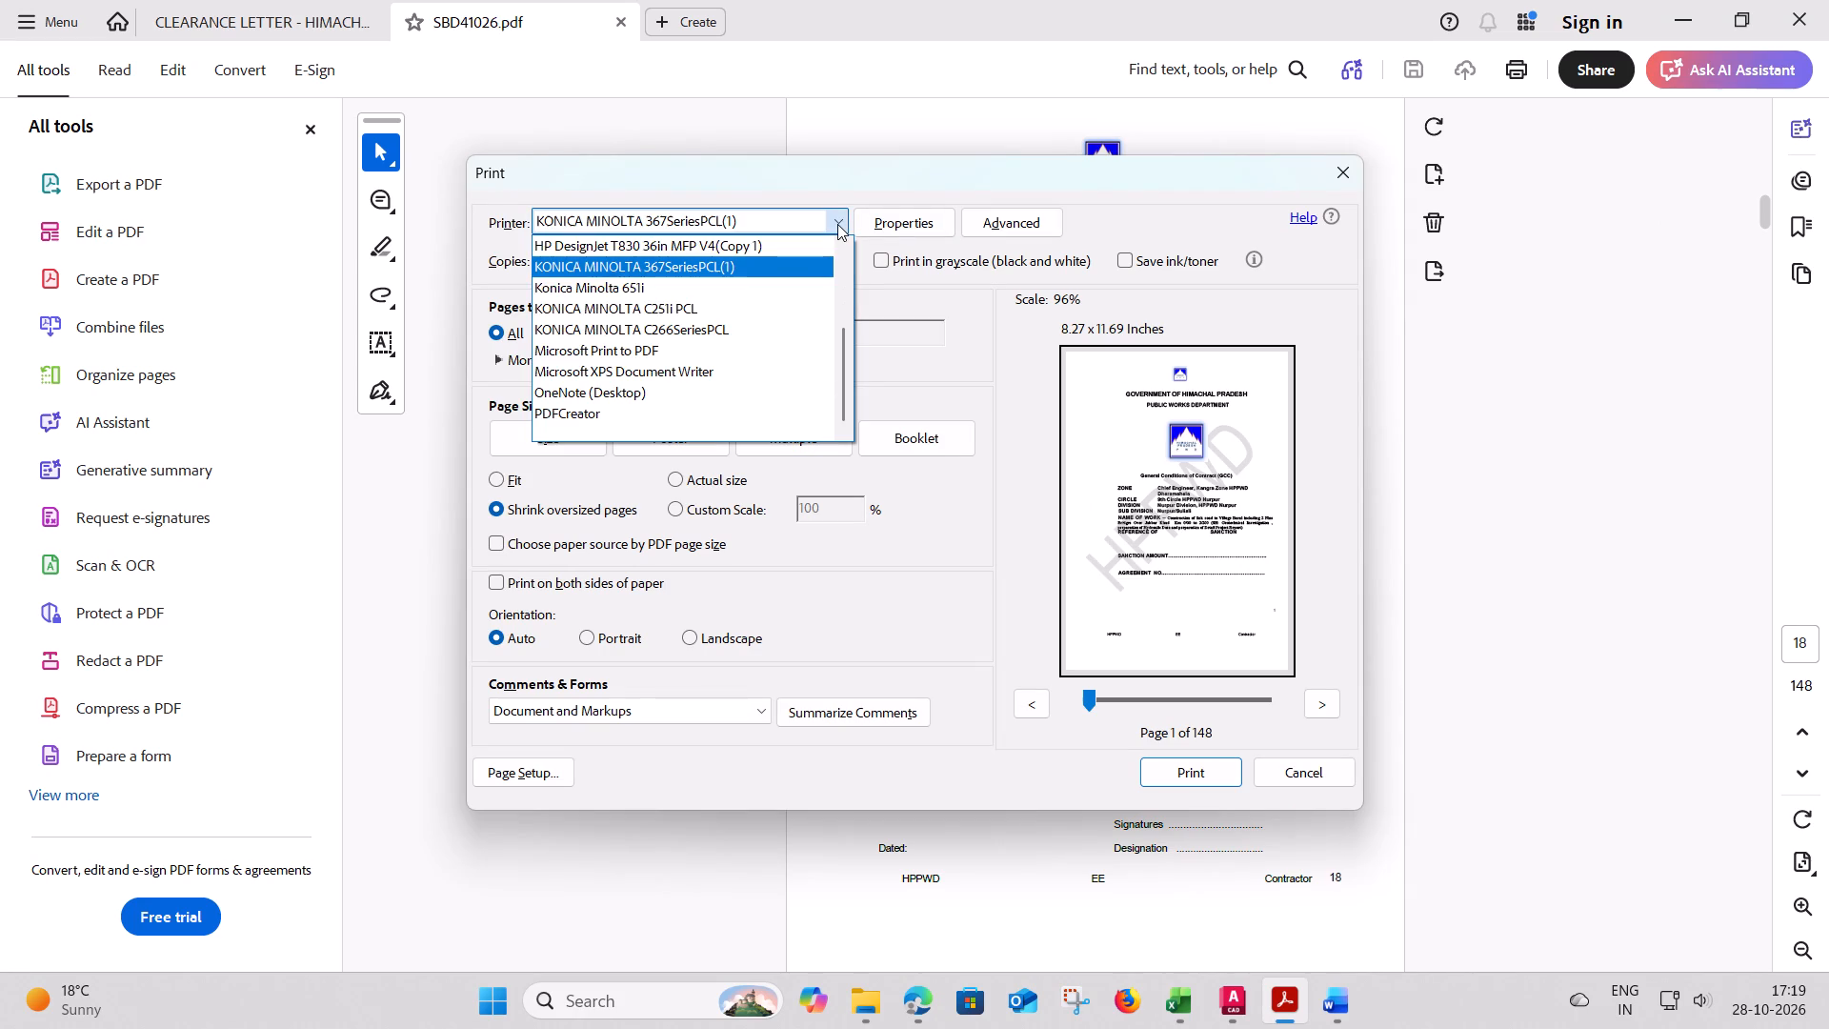
pyautogui.click(672, 327)
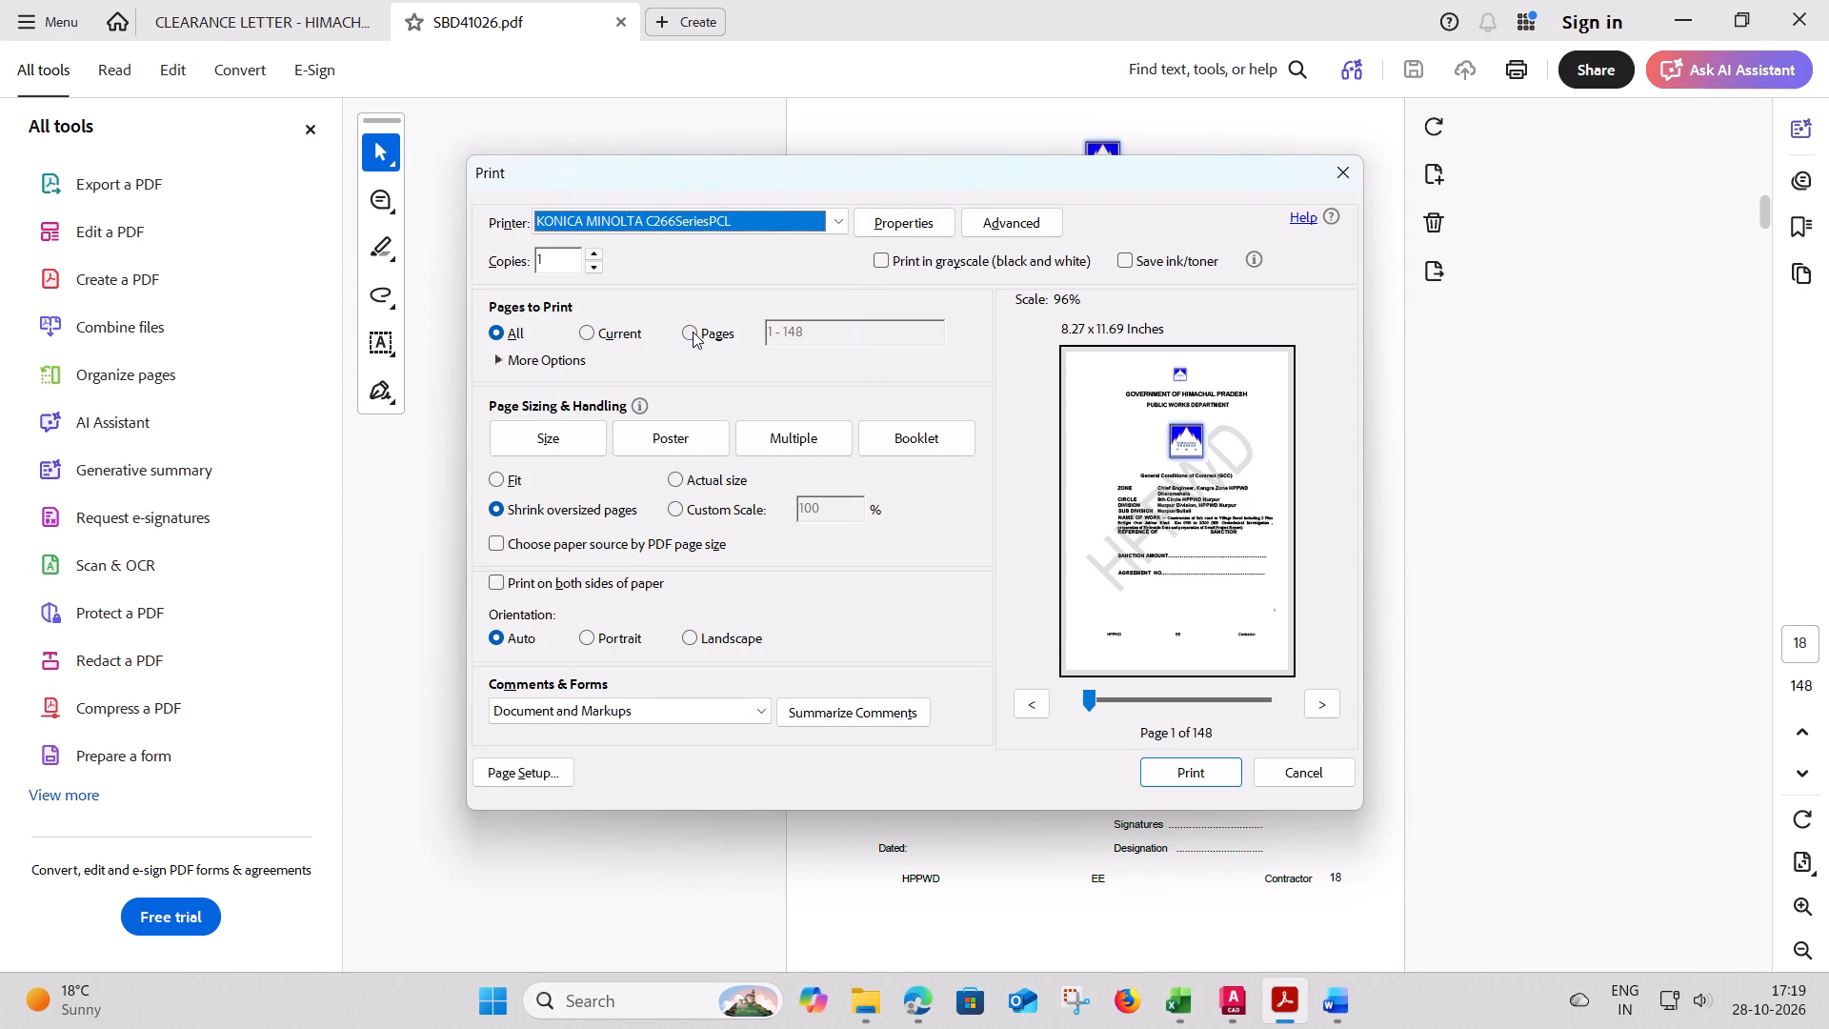
pyautogui.click(693, 332)
pyautogui.moveTo(812, 329); pyautogui.dragTo(763, 335)
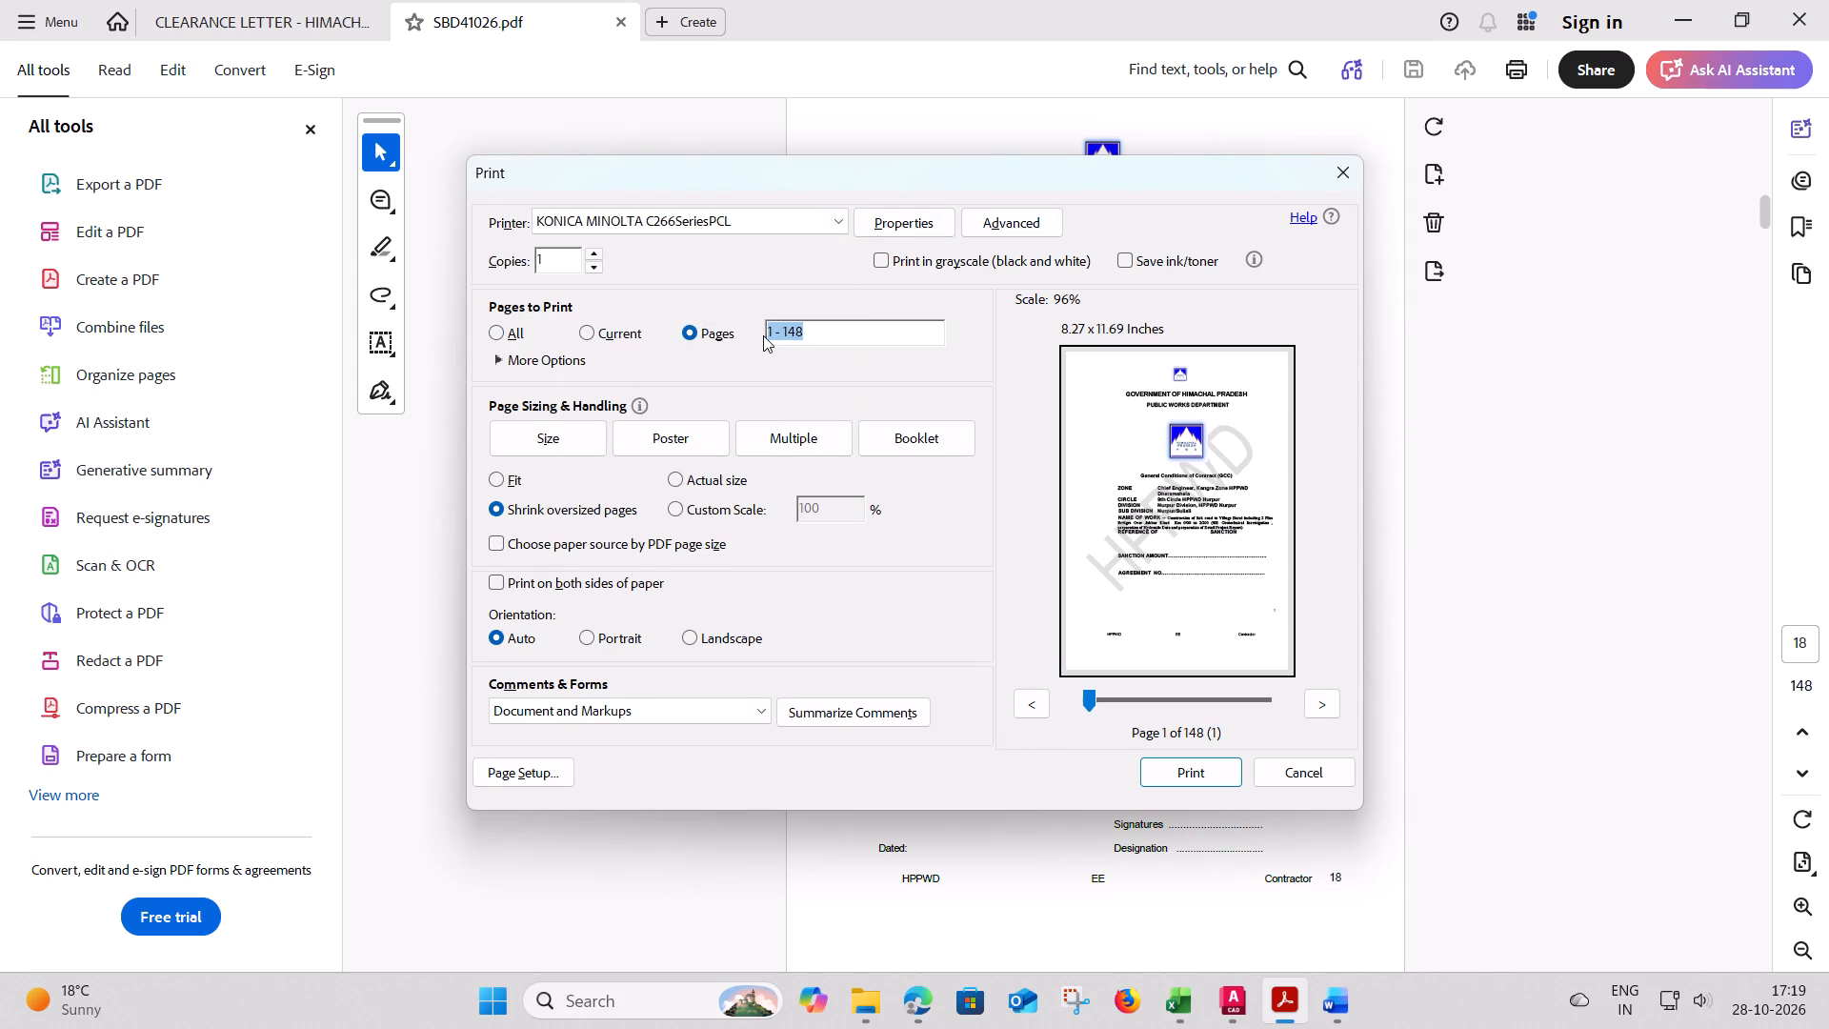
pyautogui.write('17-18')
pyautogui.click(539, 770)
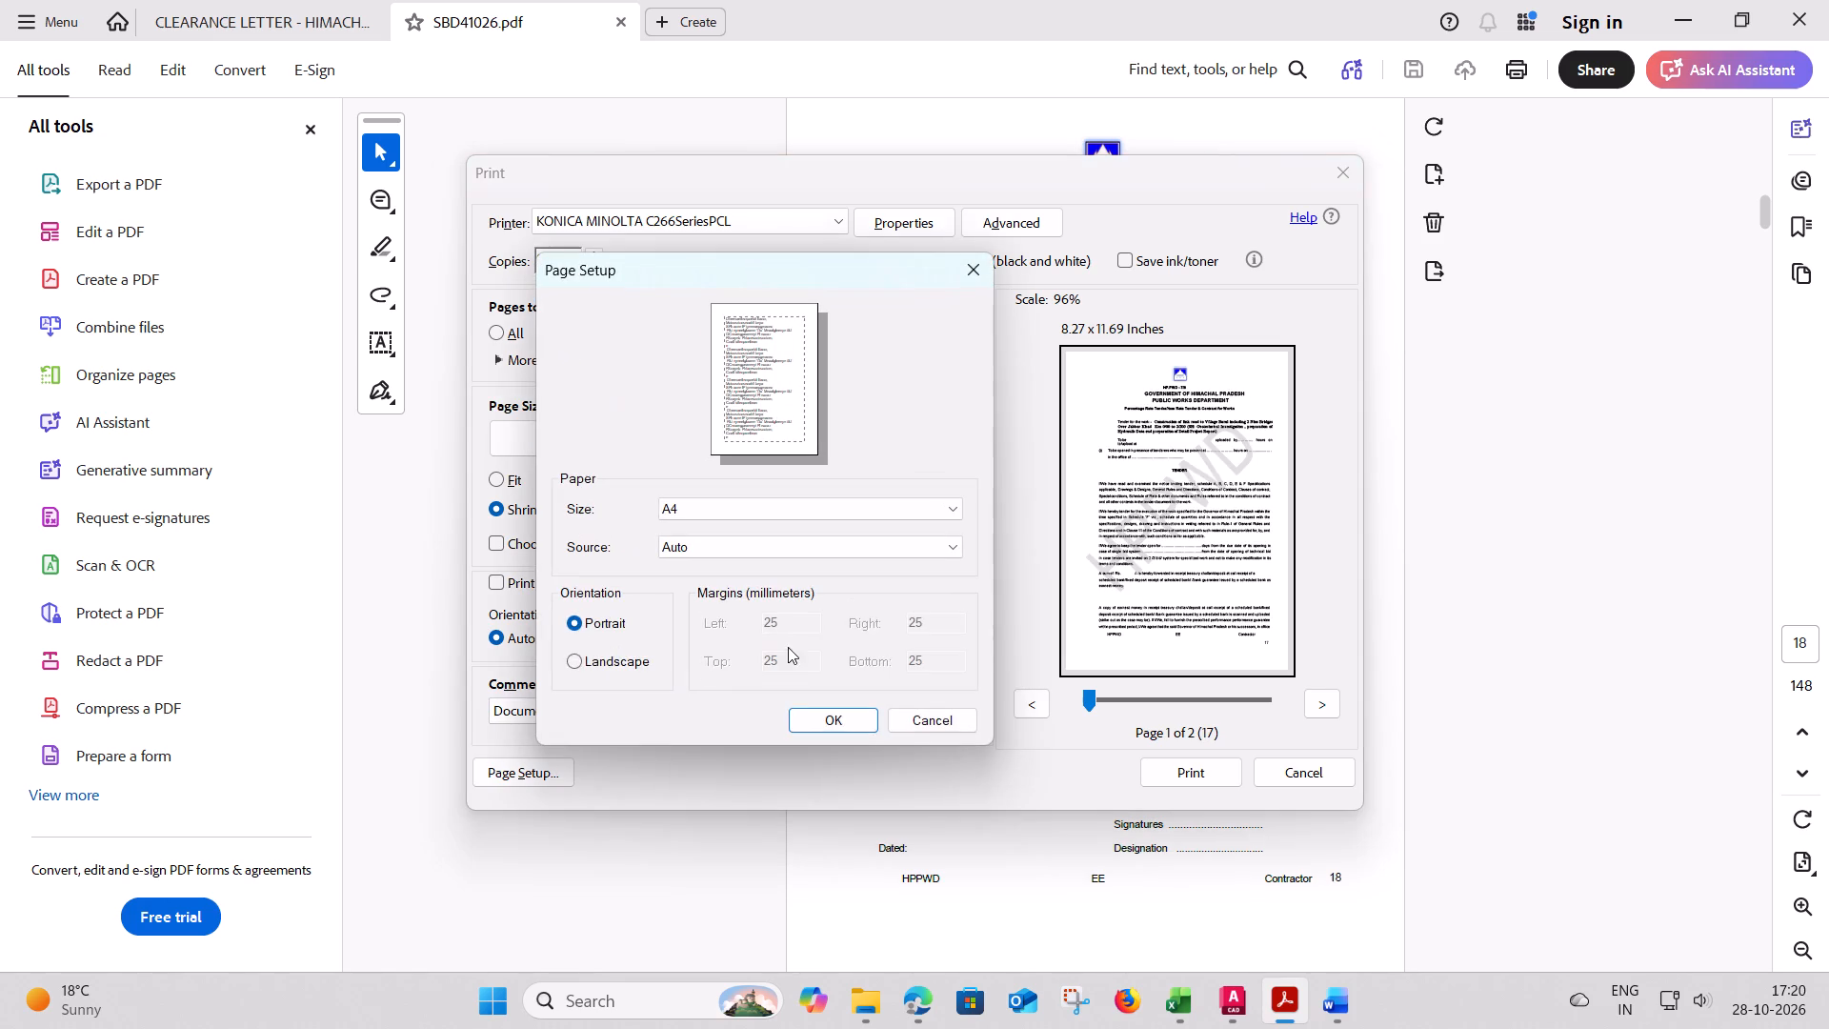
pyautogui.click(809, 714)
pyautogui.click(1186, 774)
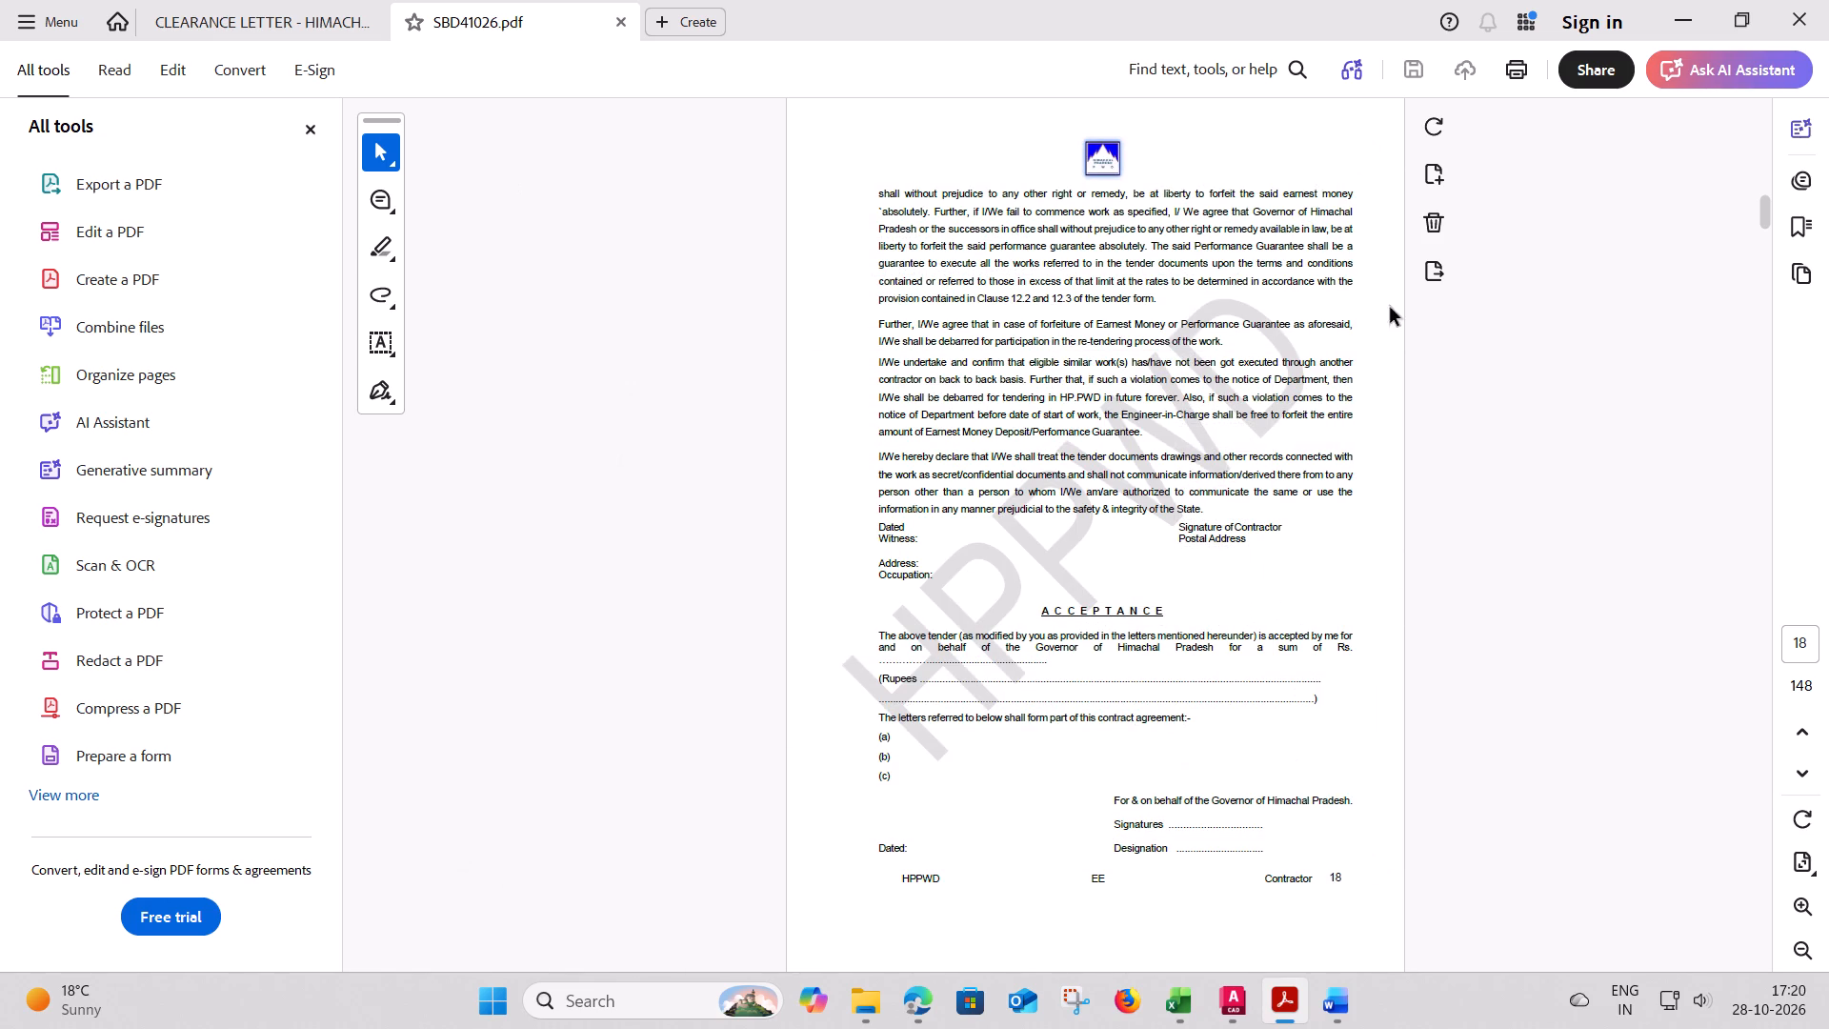
pyautogui.click(620, 30)
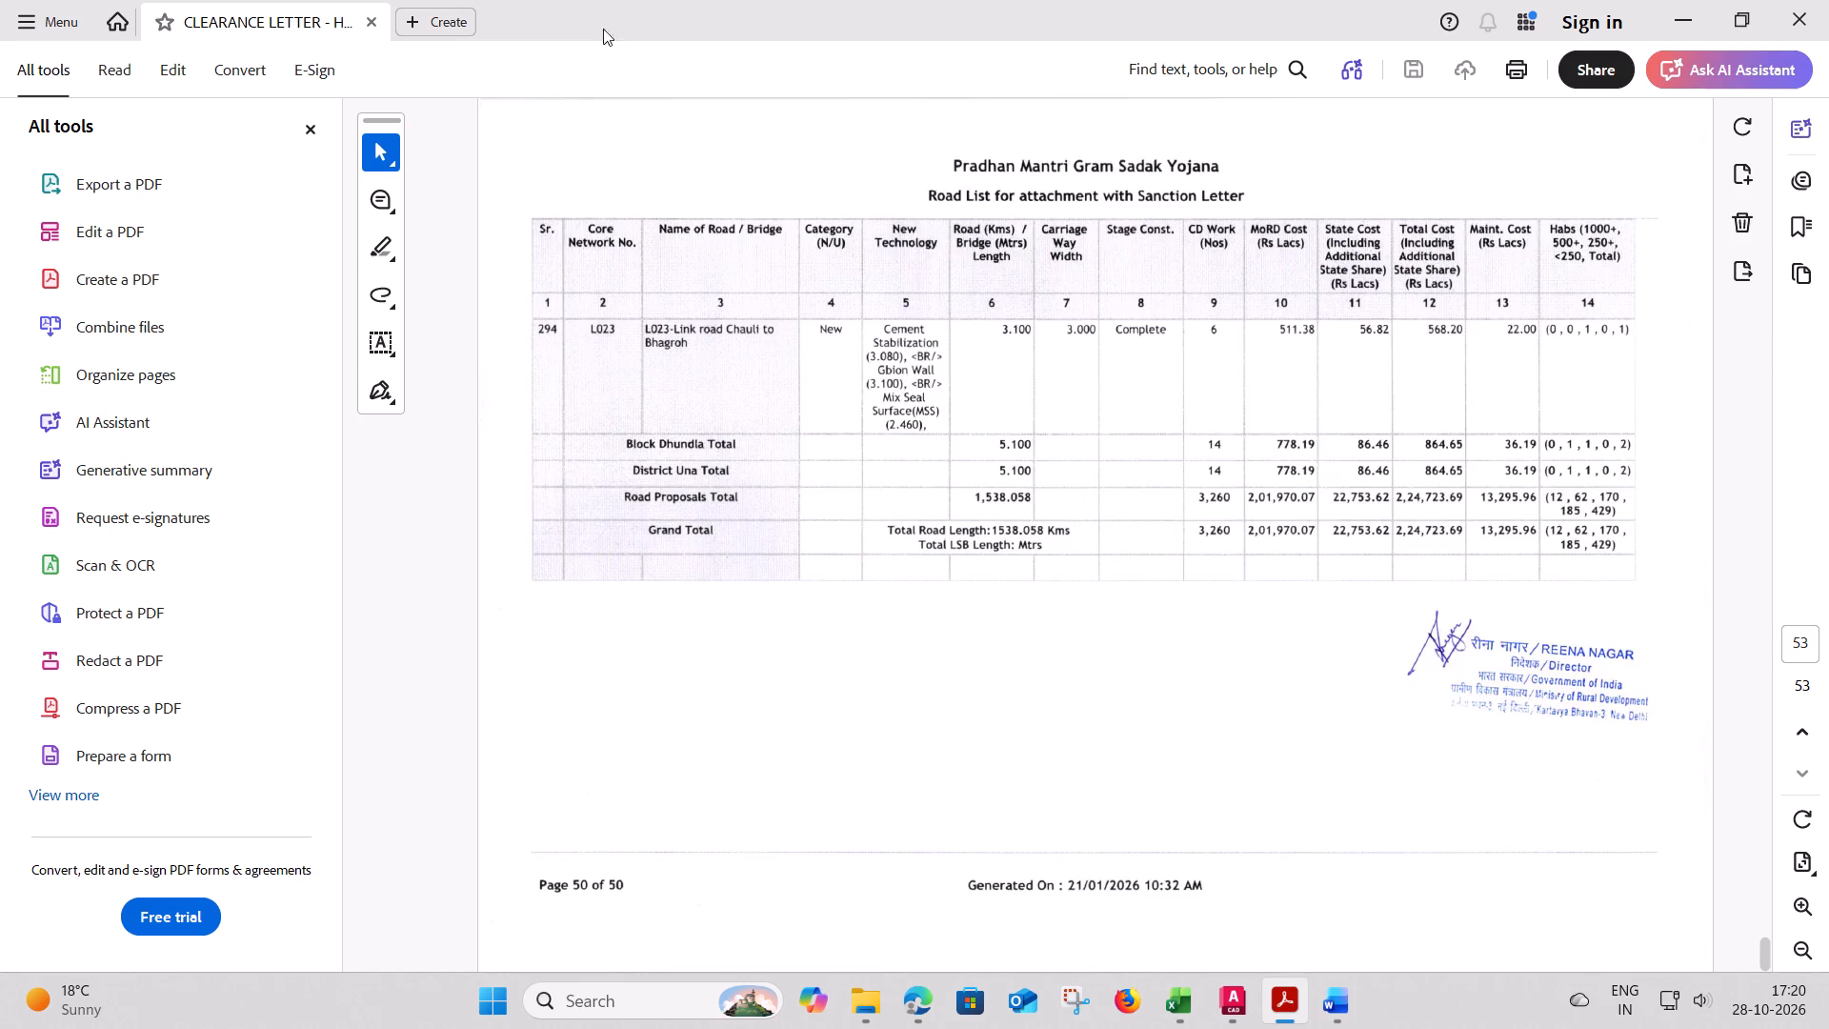
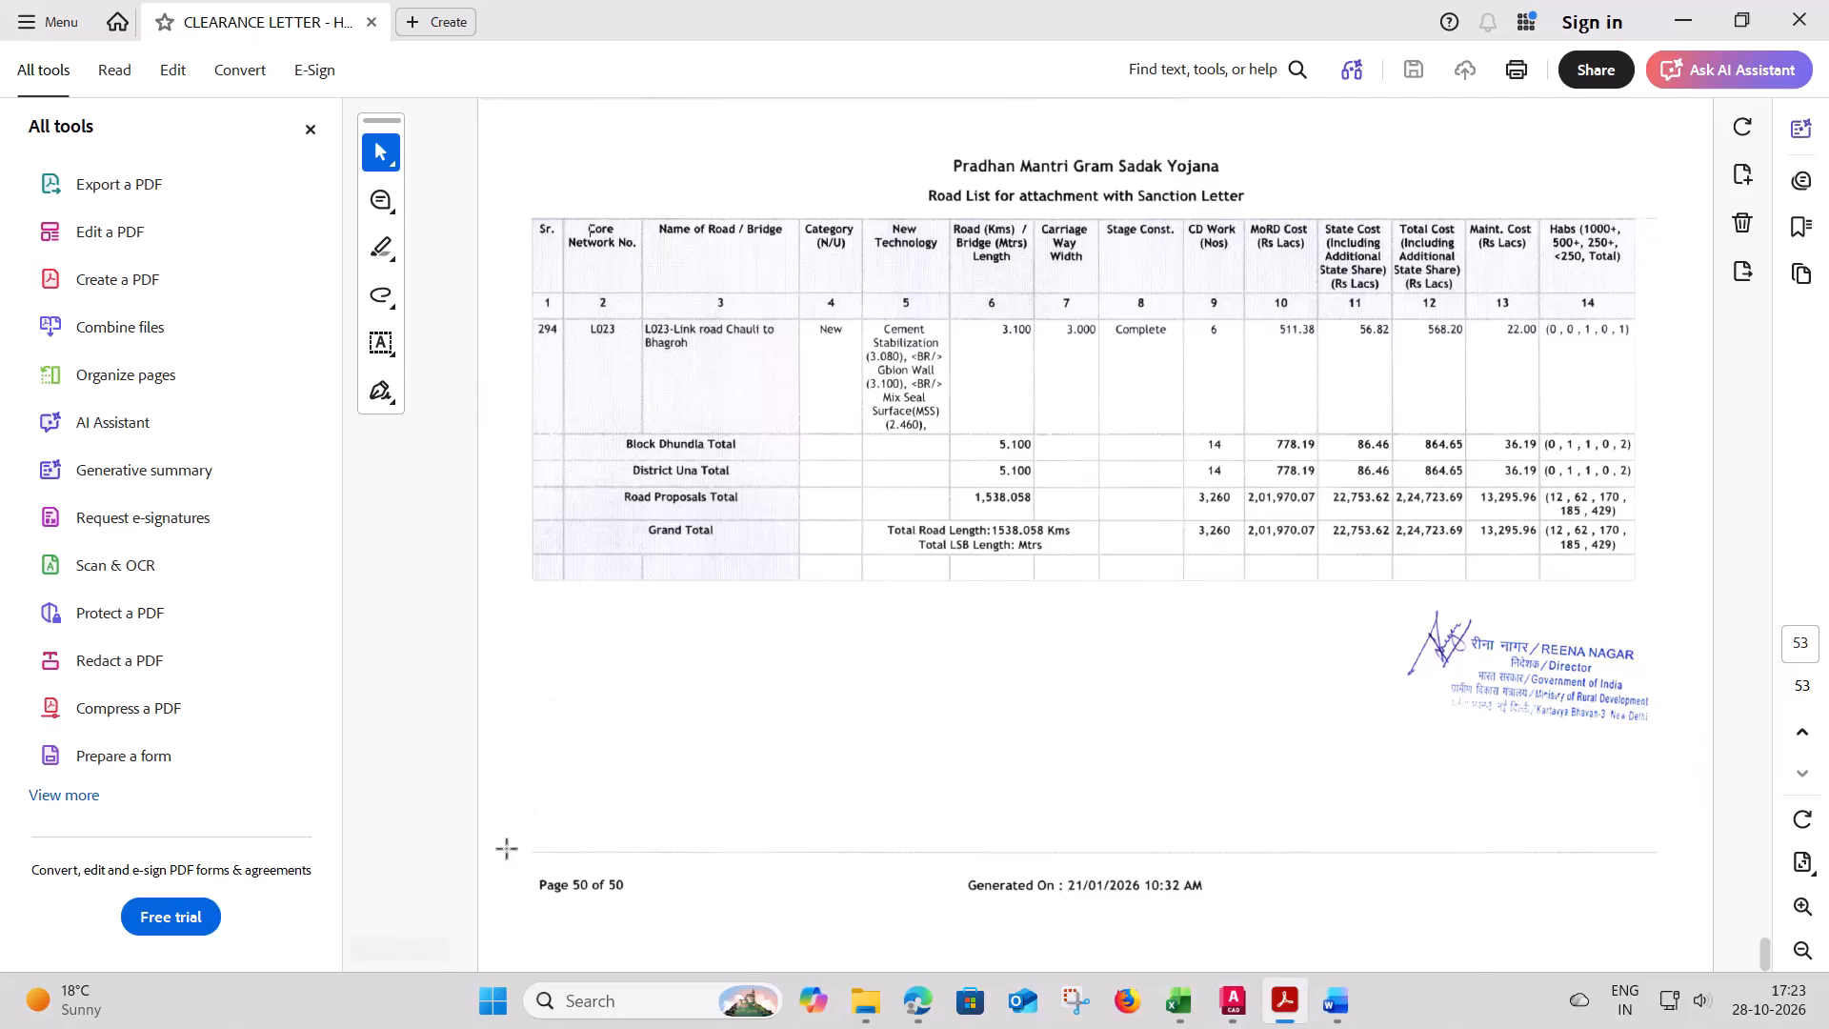
# Create a folder named PDF inside the NURPUR ONLINE SUPPORTING TENDER folder.
pyautogui.click(879, 997)
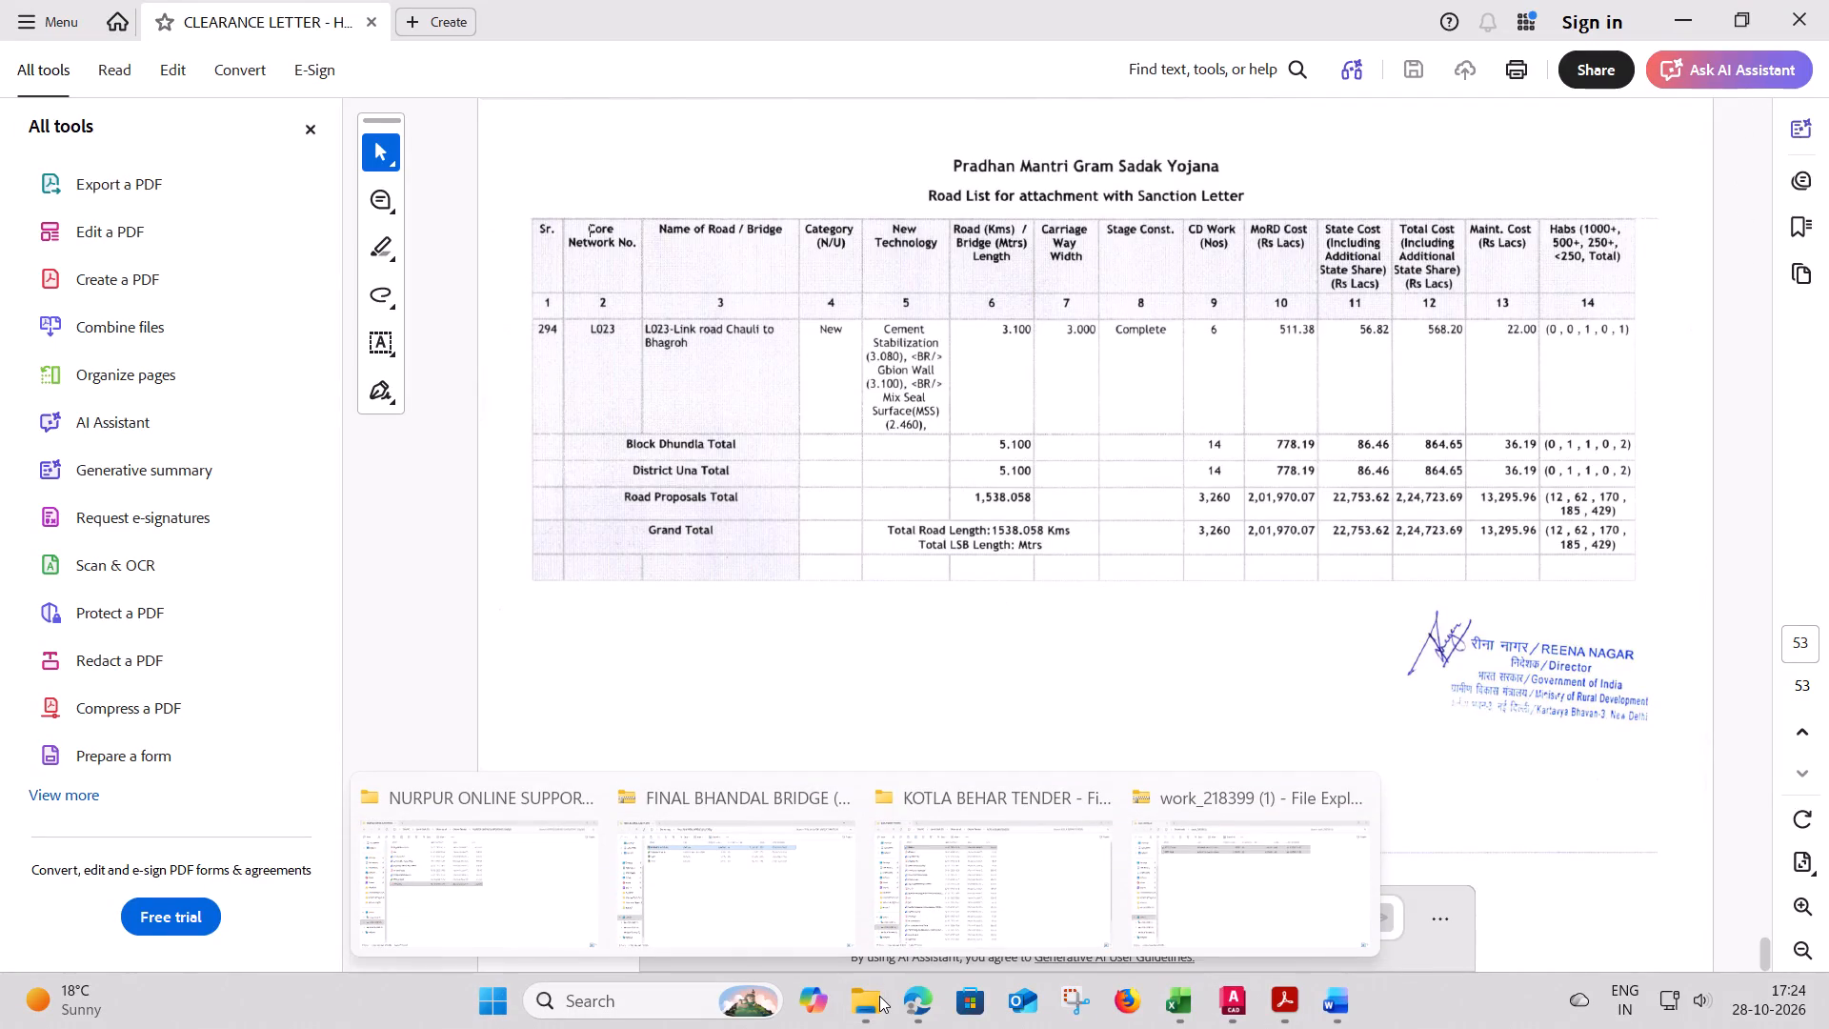
pyautogui.click(549, 897)
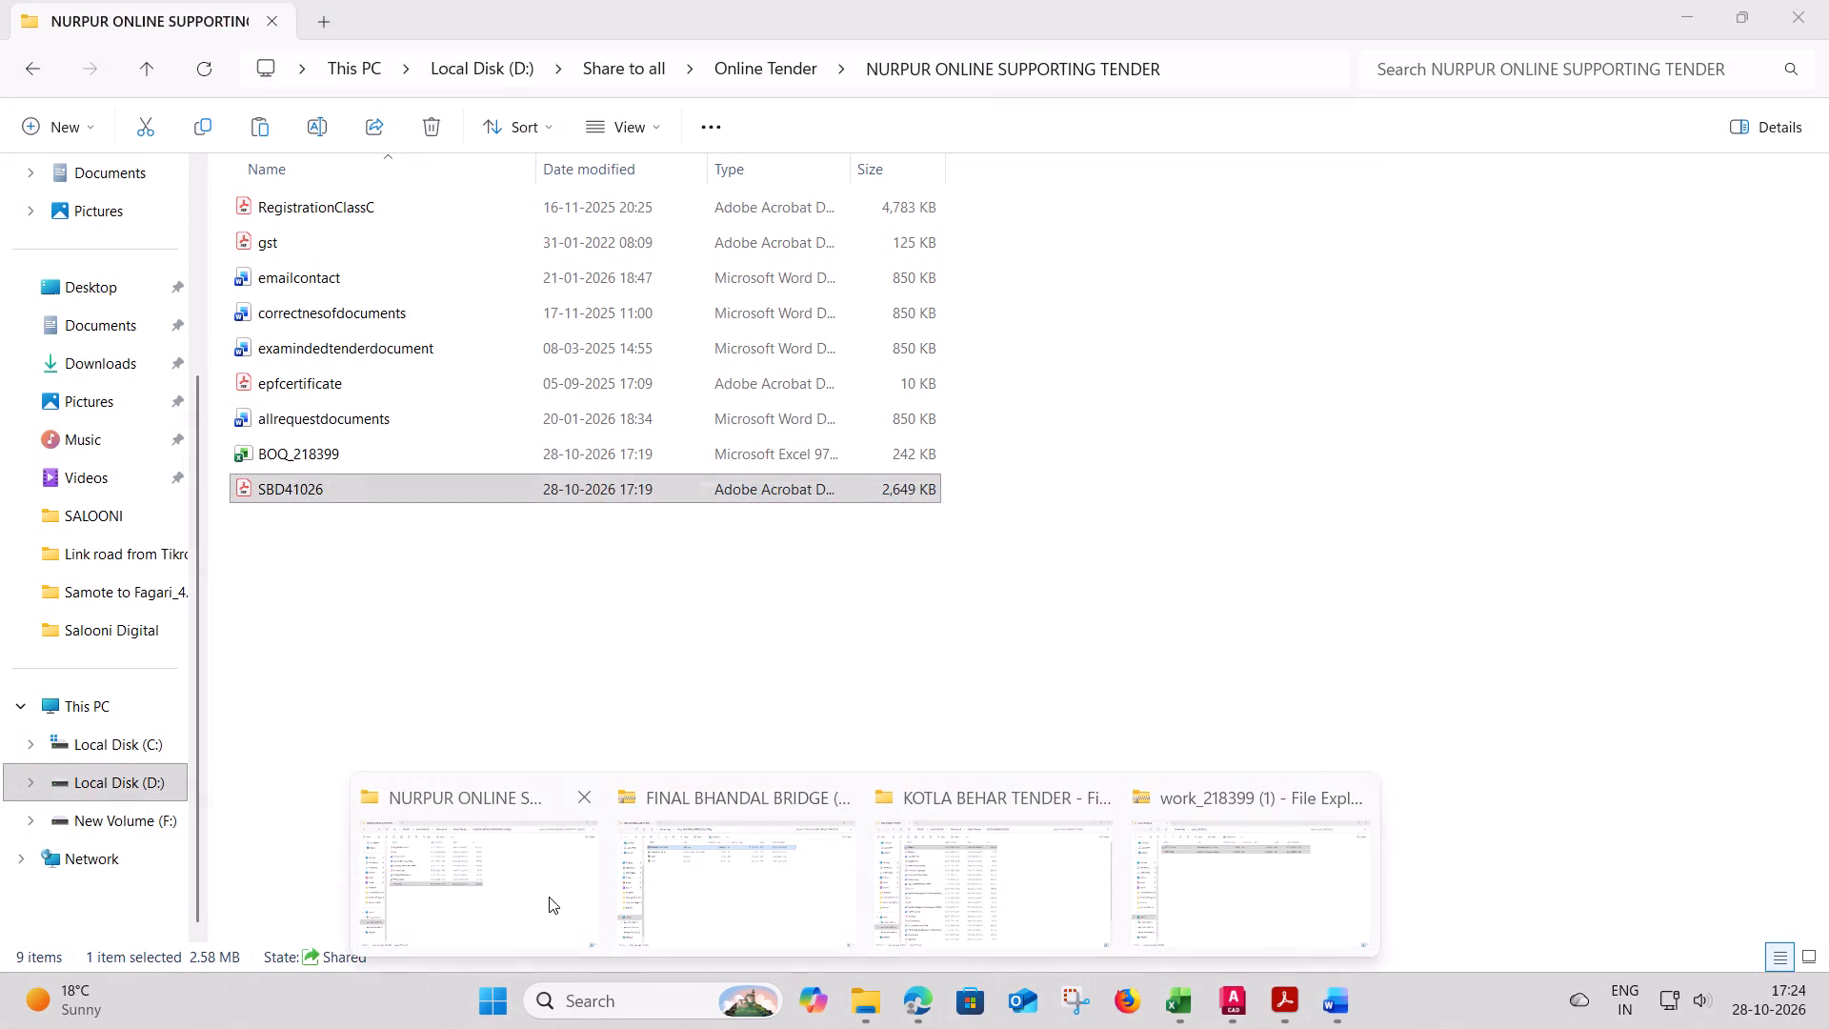
pyautogui.rightClick(503, 613)
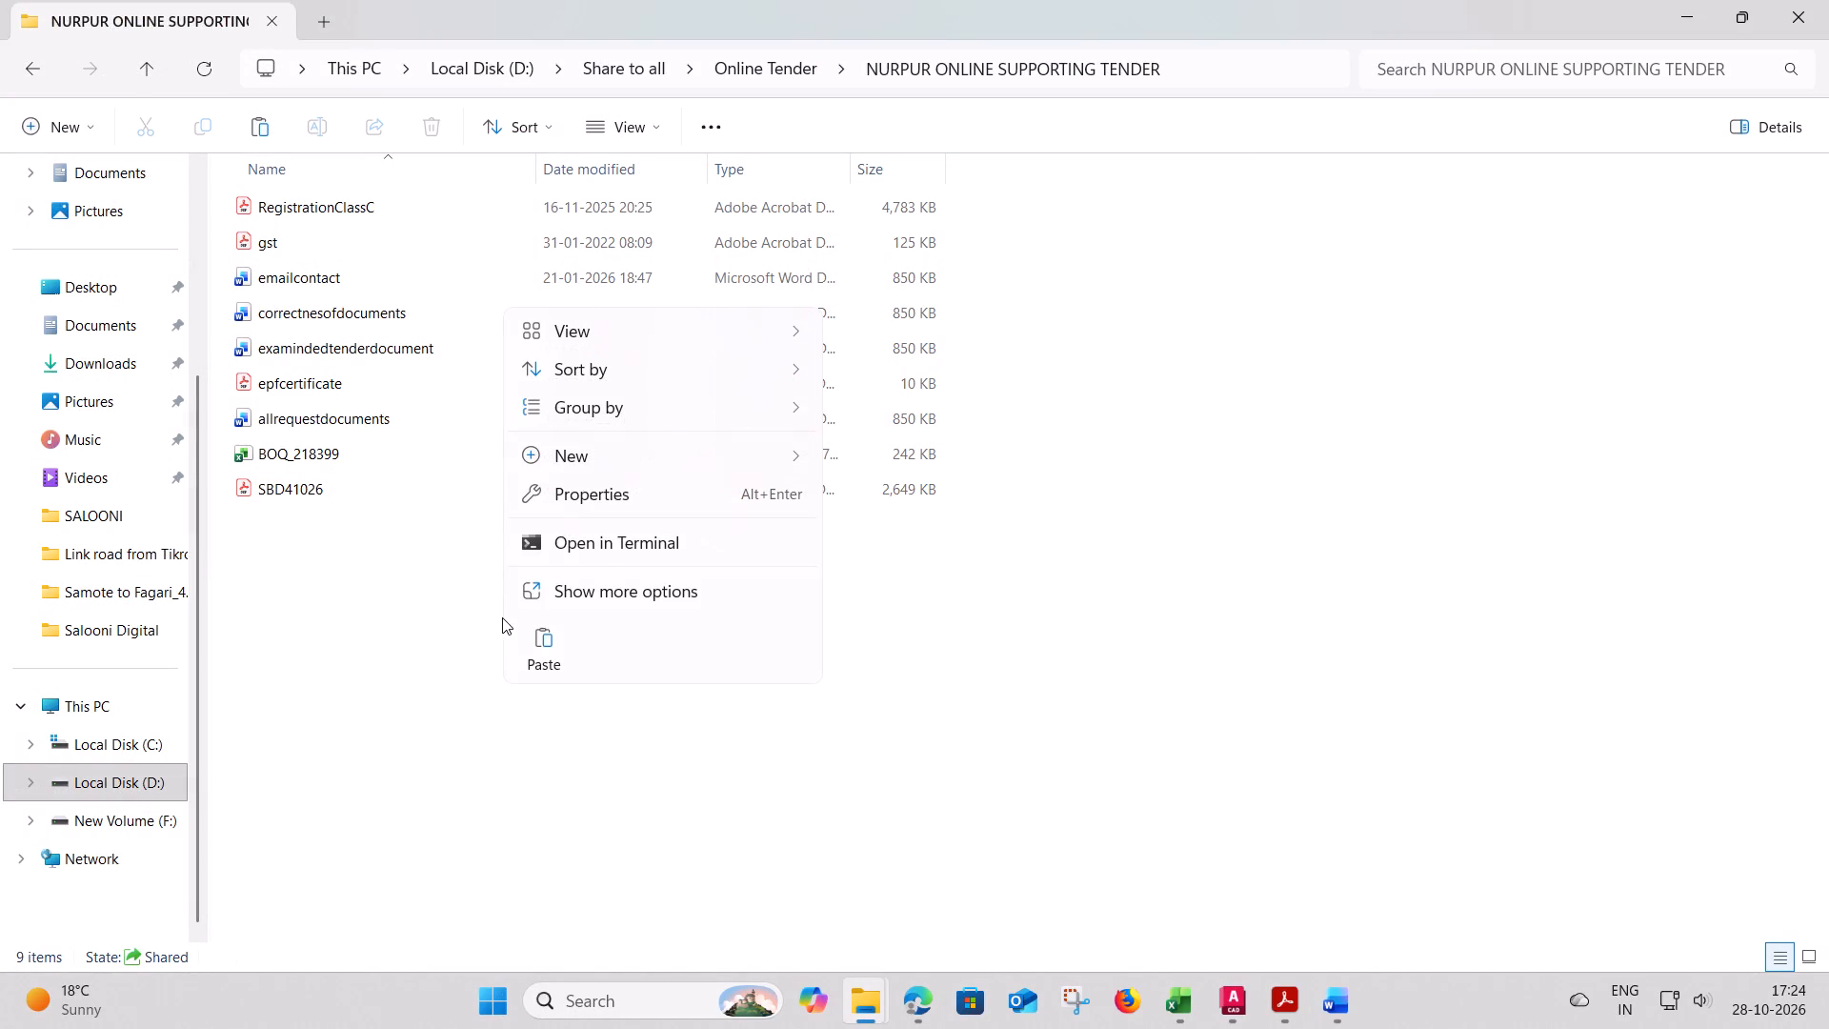
pyautogui.click(612, 445)
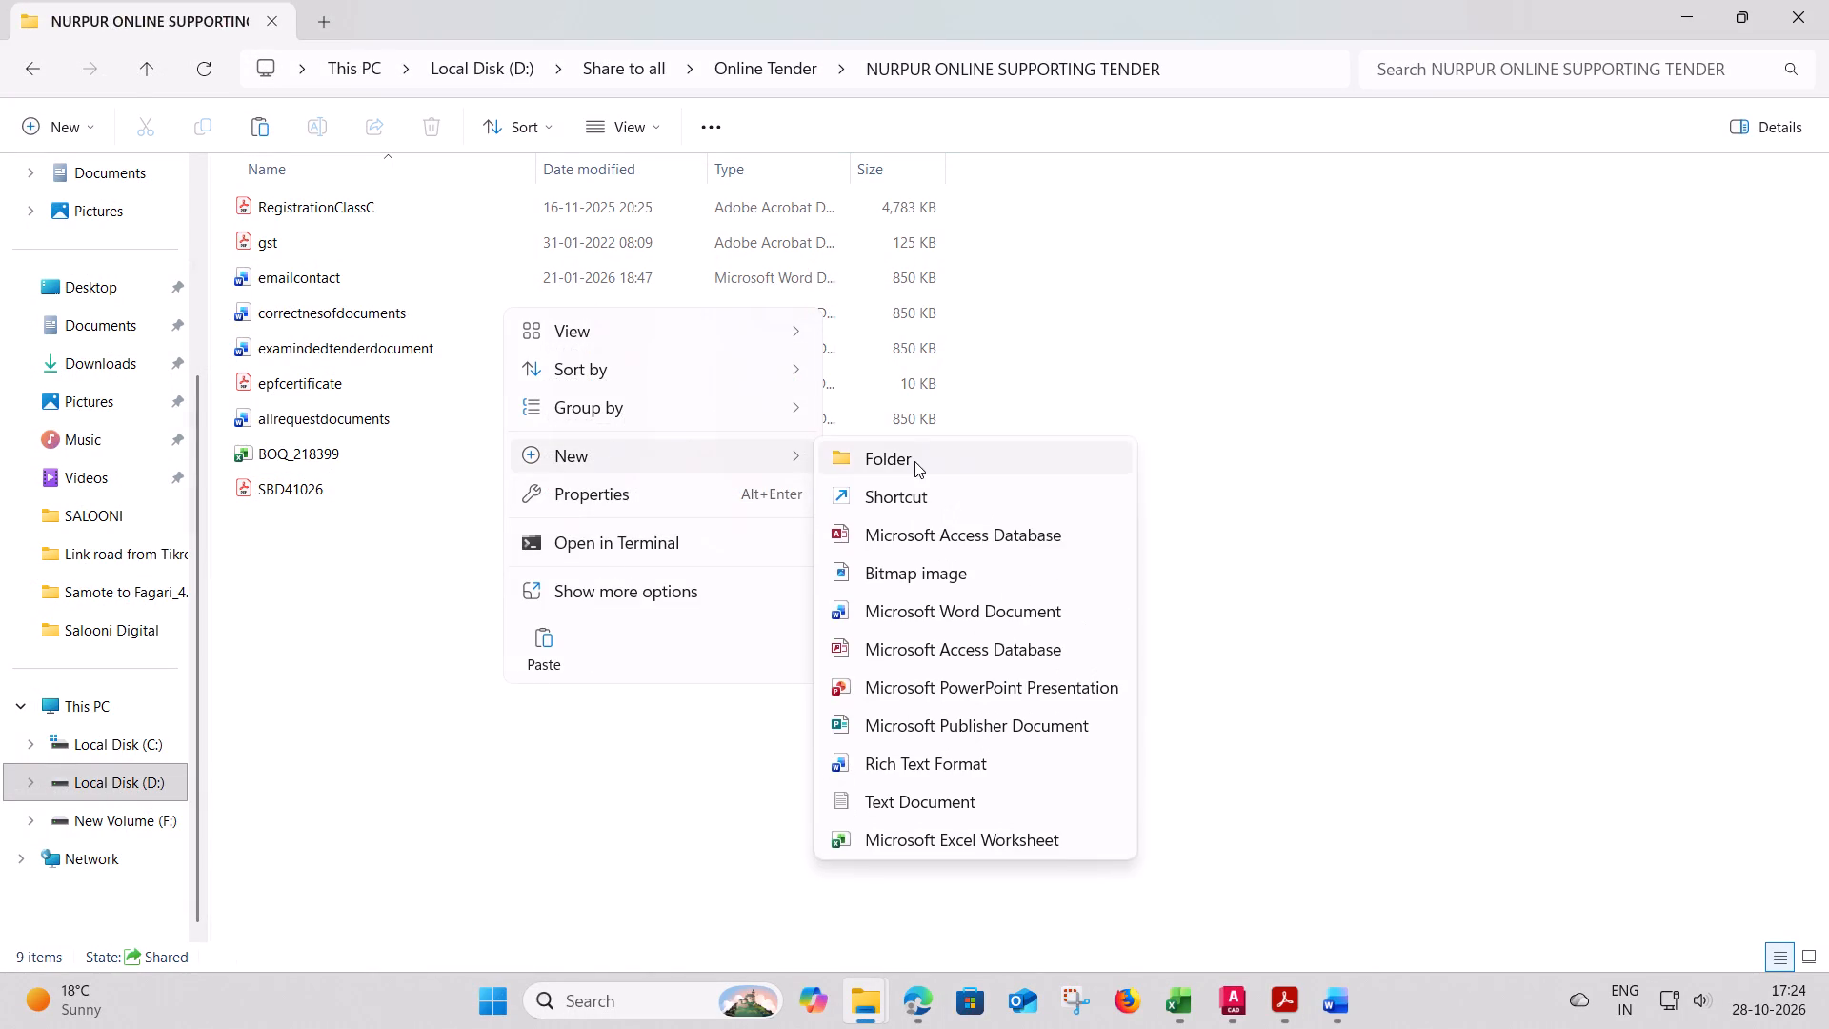
pyautogui.click(914, 461)
pyautogui.write('PDF')
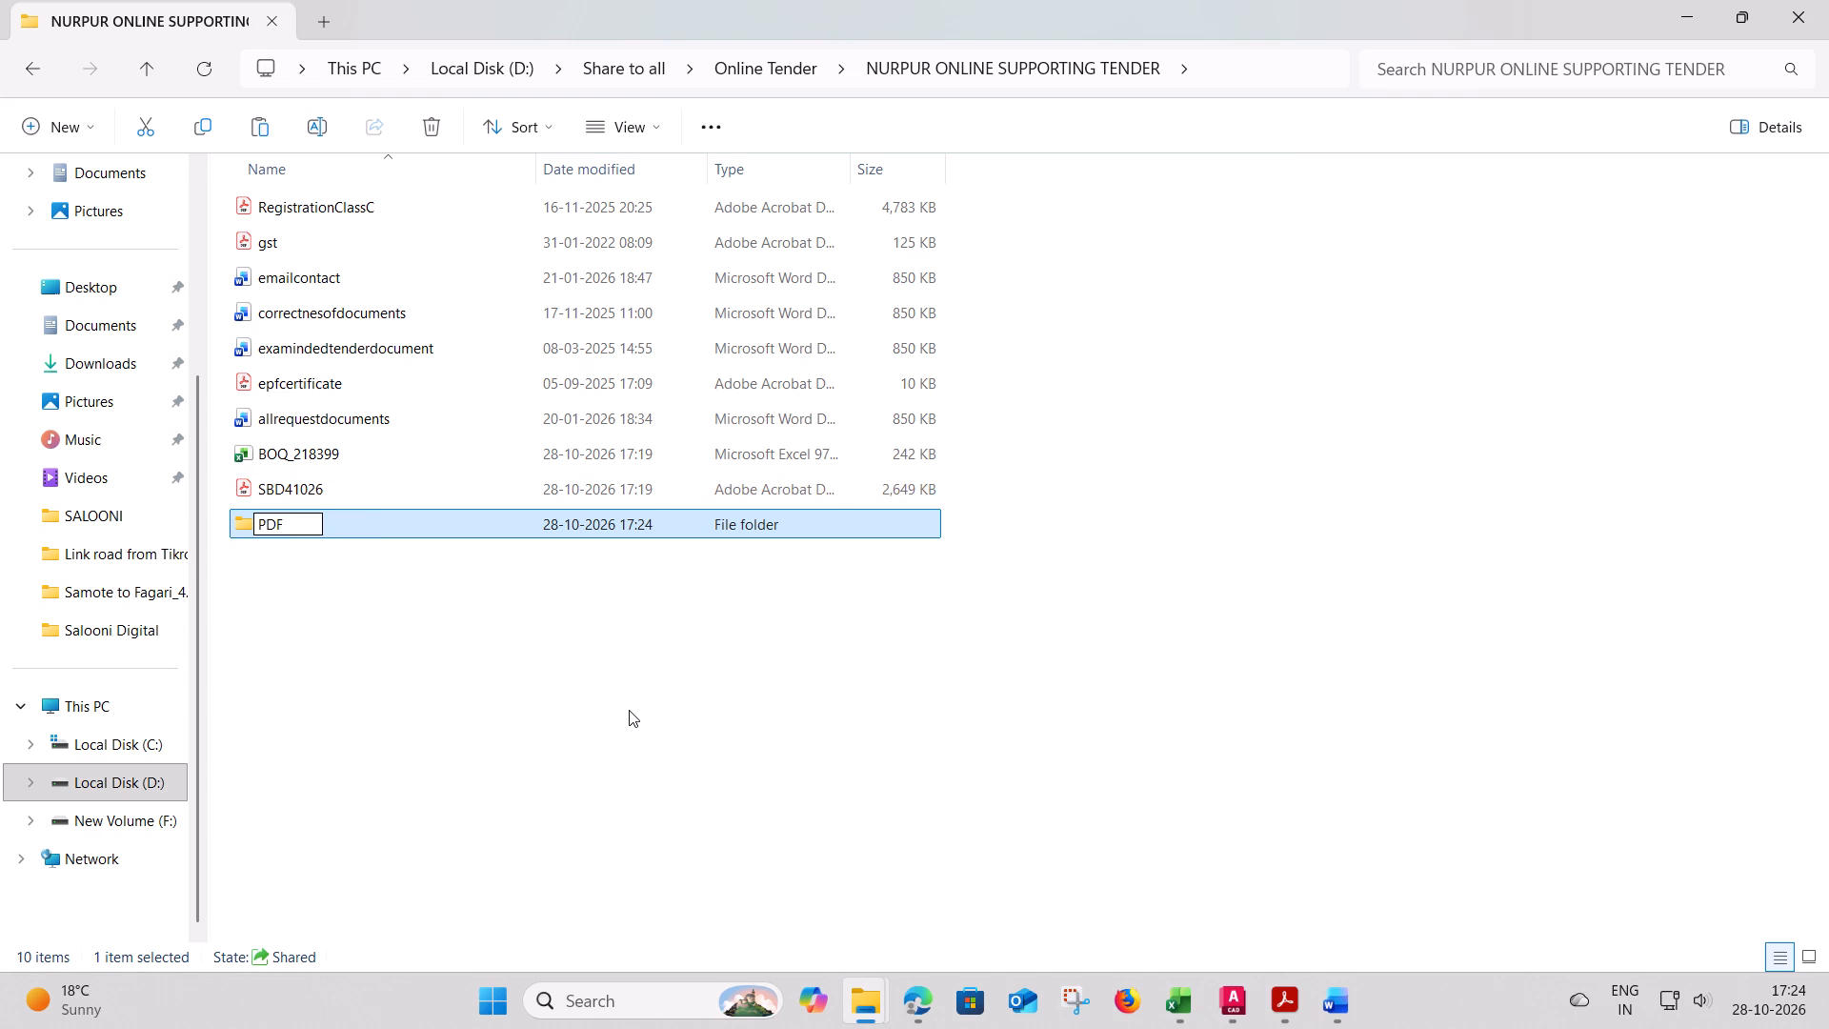
pyautogui.click(339, 674)
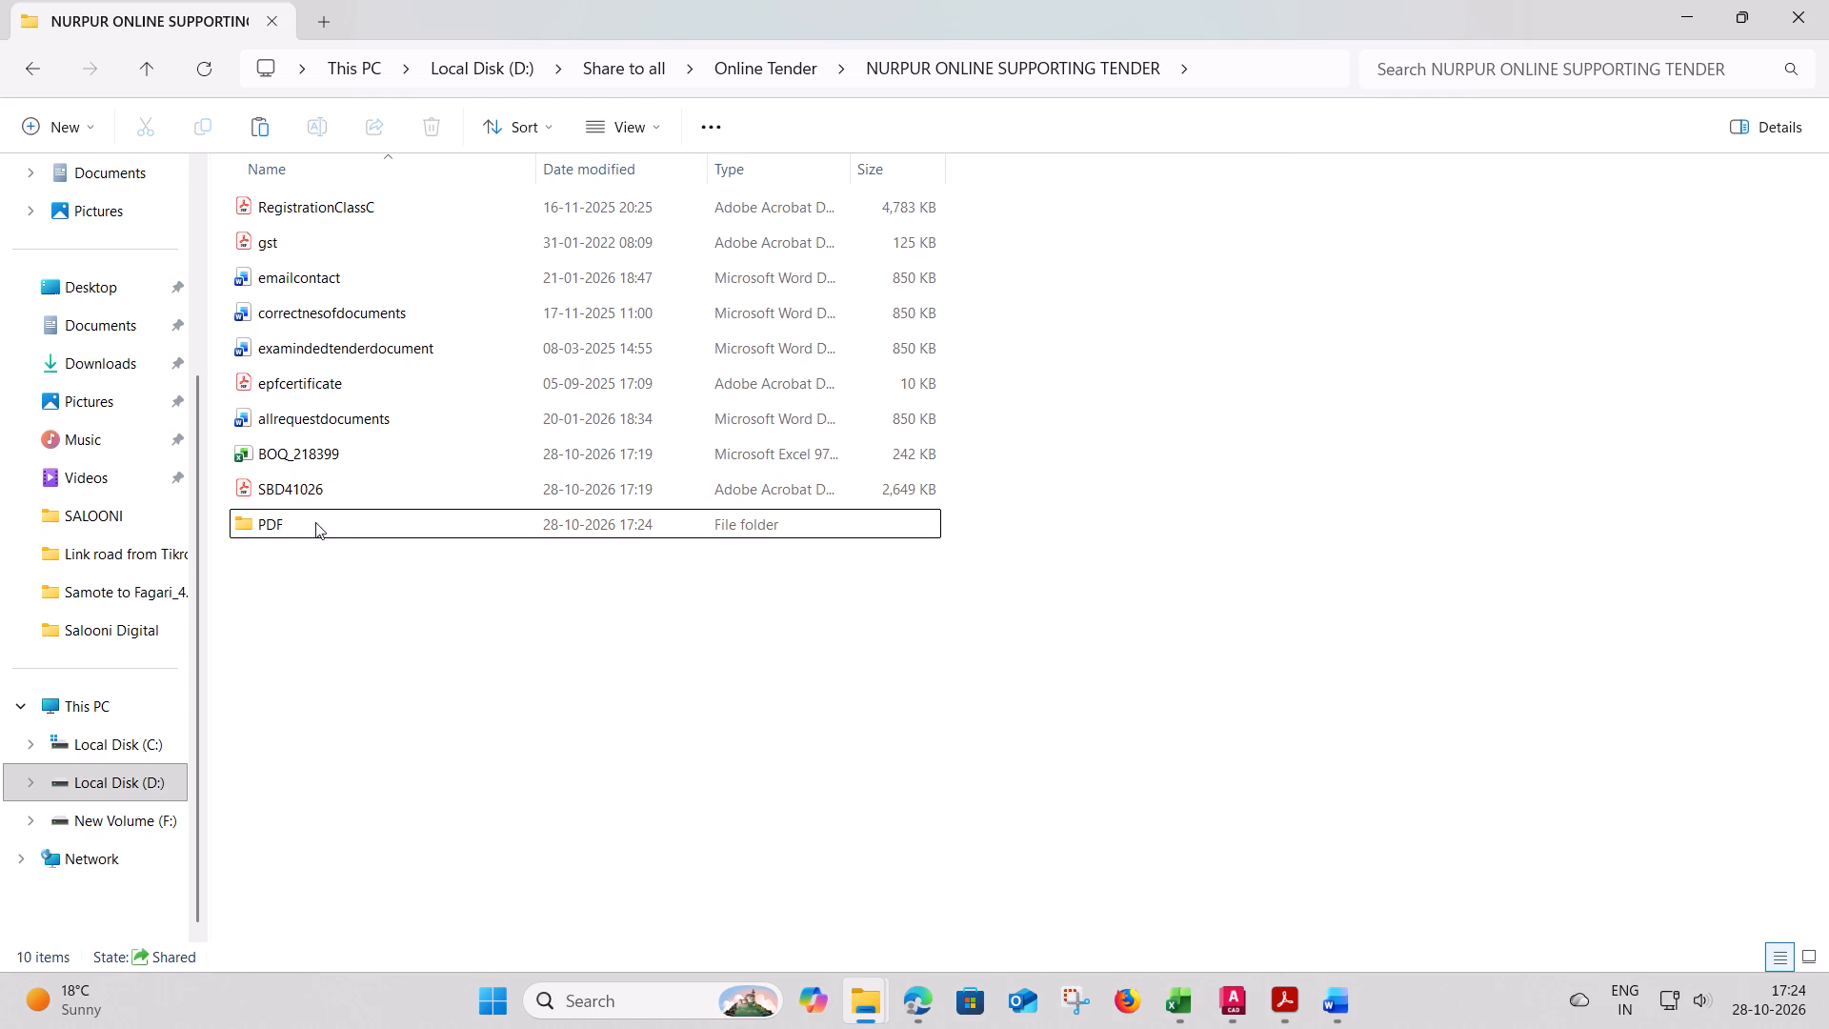
# Move the epfcertificate, gst and RegistrationClassC files into the PDF folder, and open that folder to check them.
pyautogui.click(281, 385)
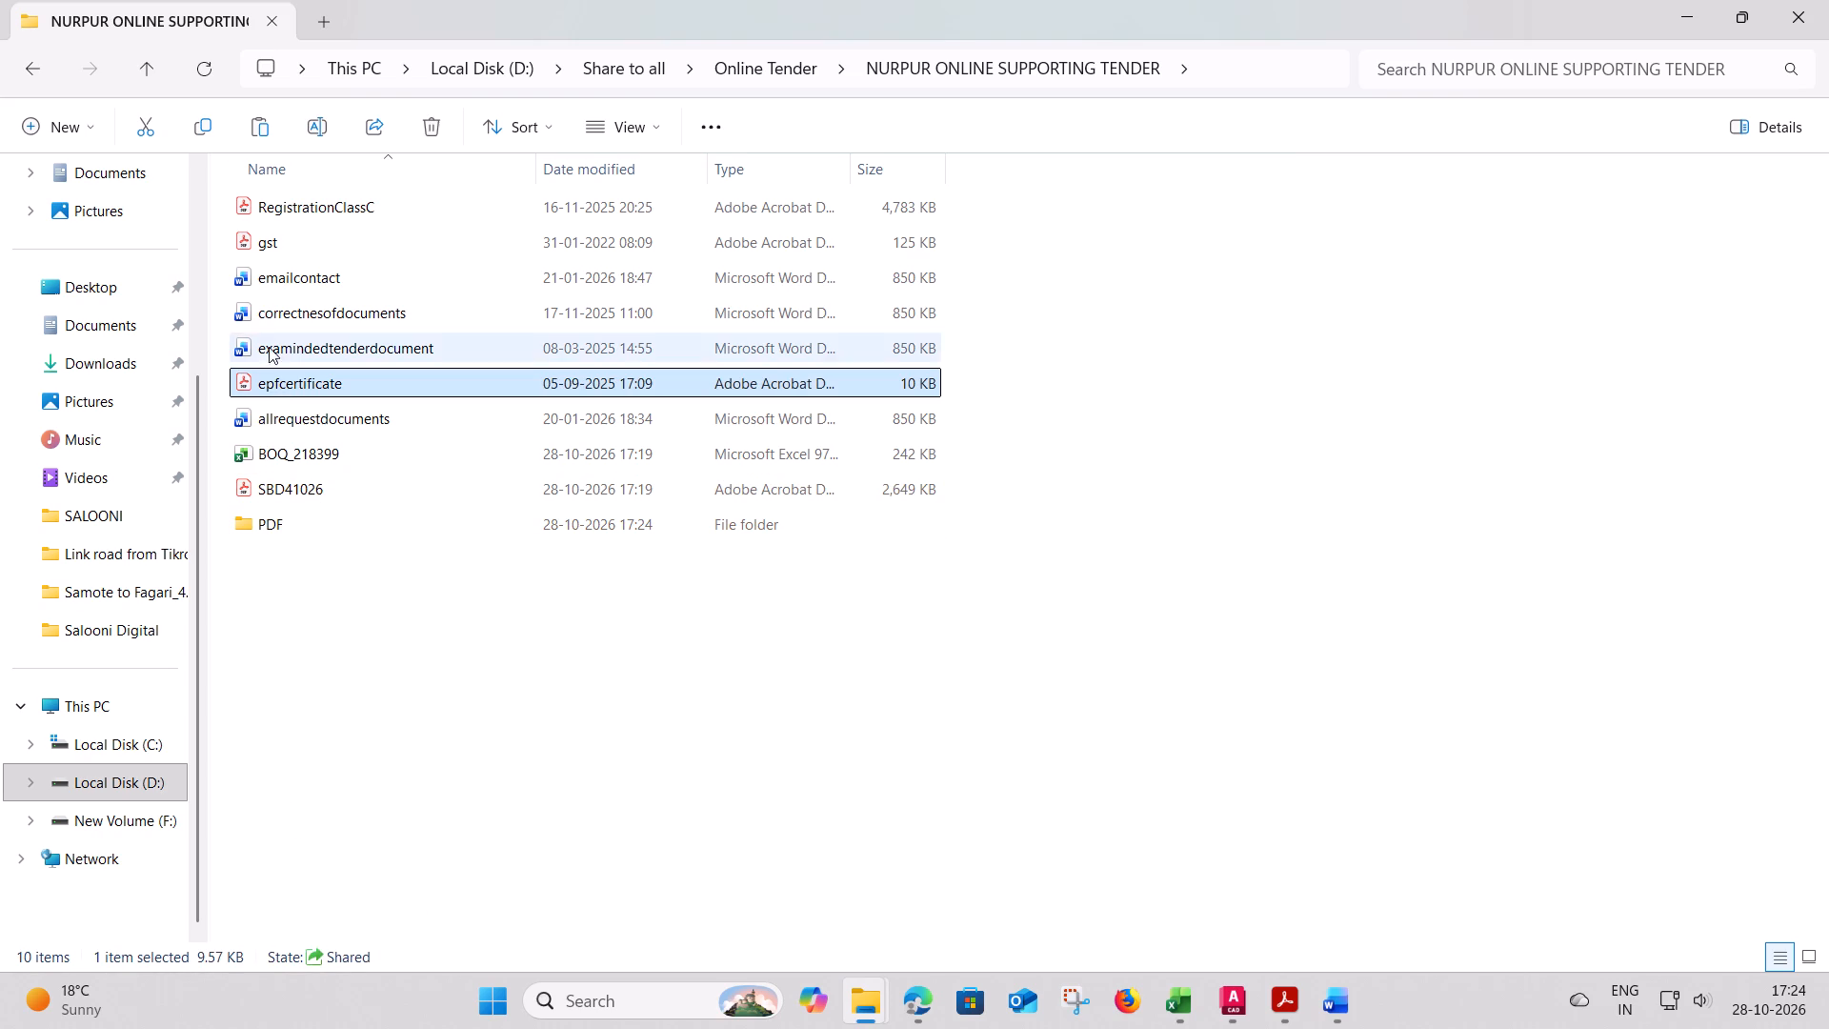
pyautogui.keyDown('ctrl'); pyautogui.click(282, 244); pyautogui.keyUp('ctrl')
pyautogui.keyDown('ctrl'); pyautogui.click(291, 213); pyautogui.keyUp('ctrl')
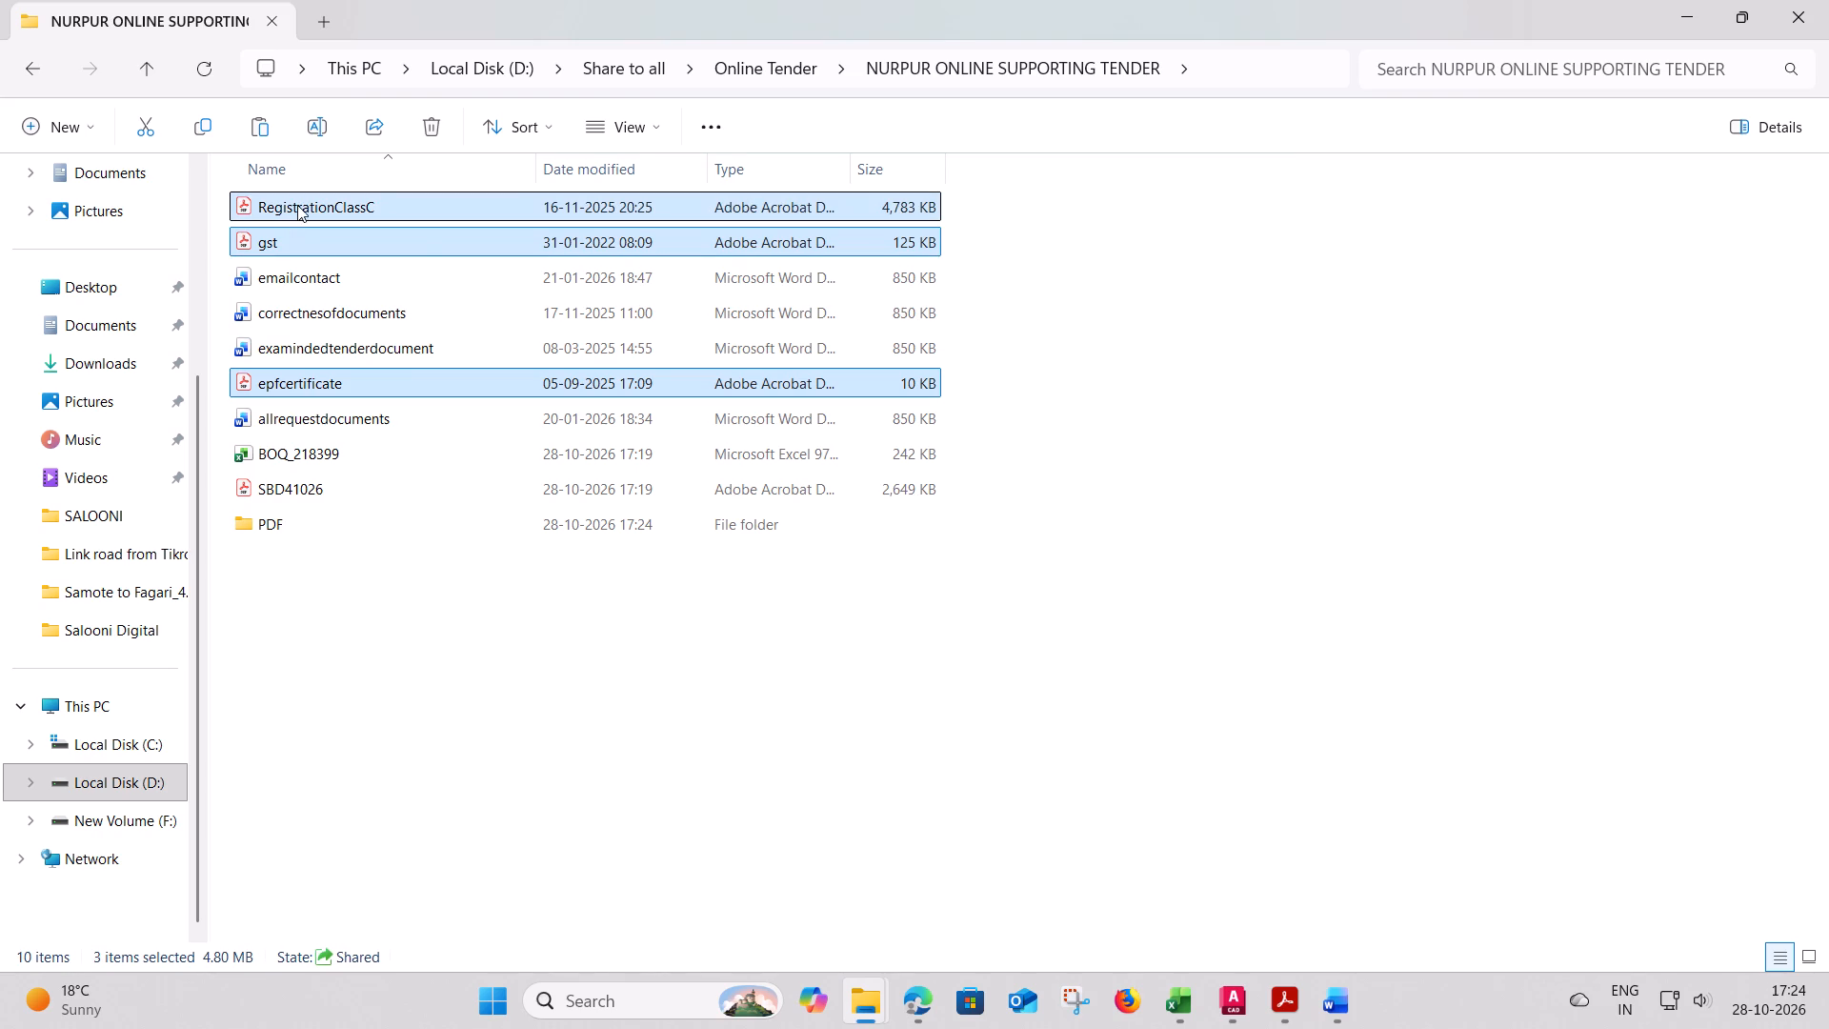
pyautogui.moveTo(297, 205); pyautogui.dragTo(328, 520)
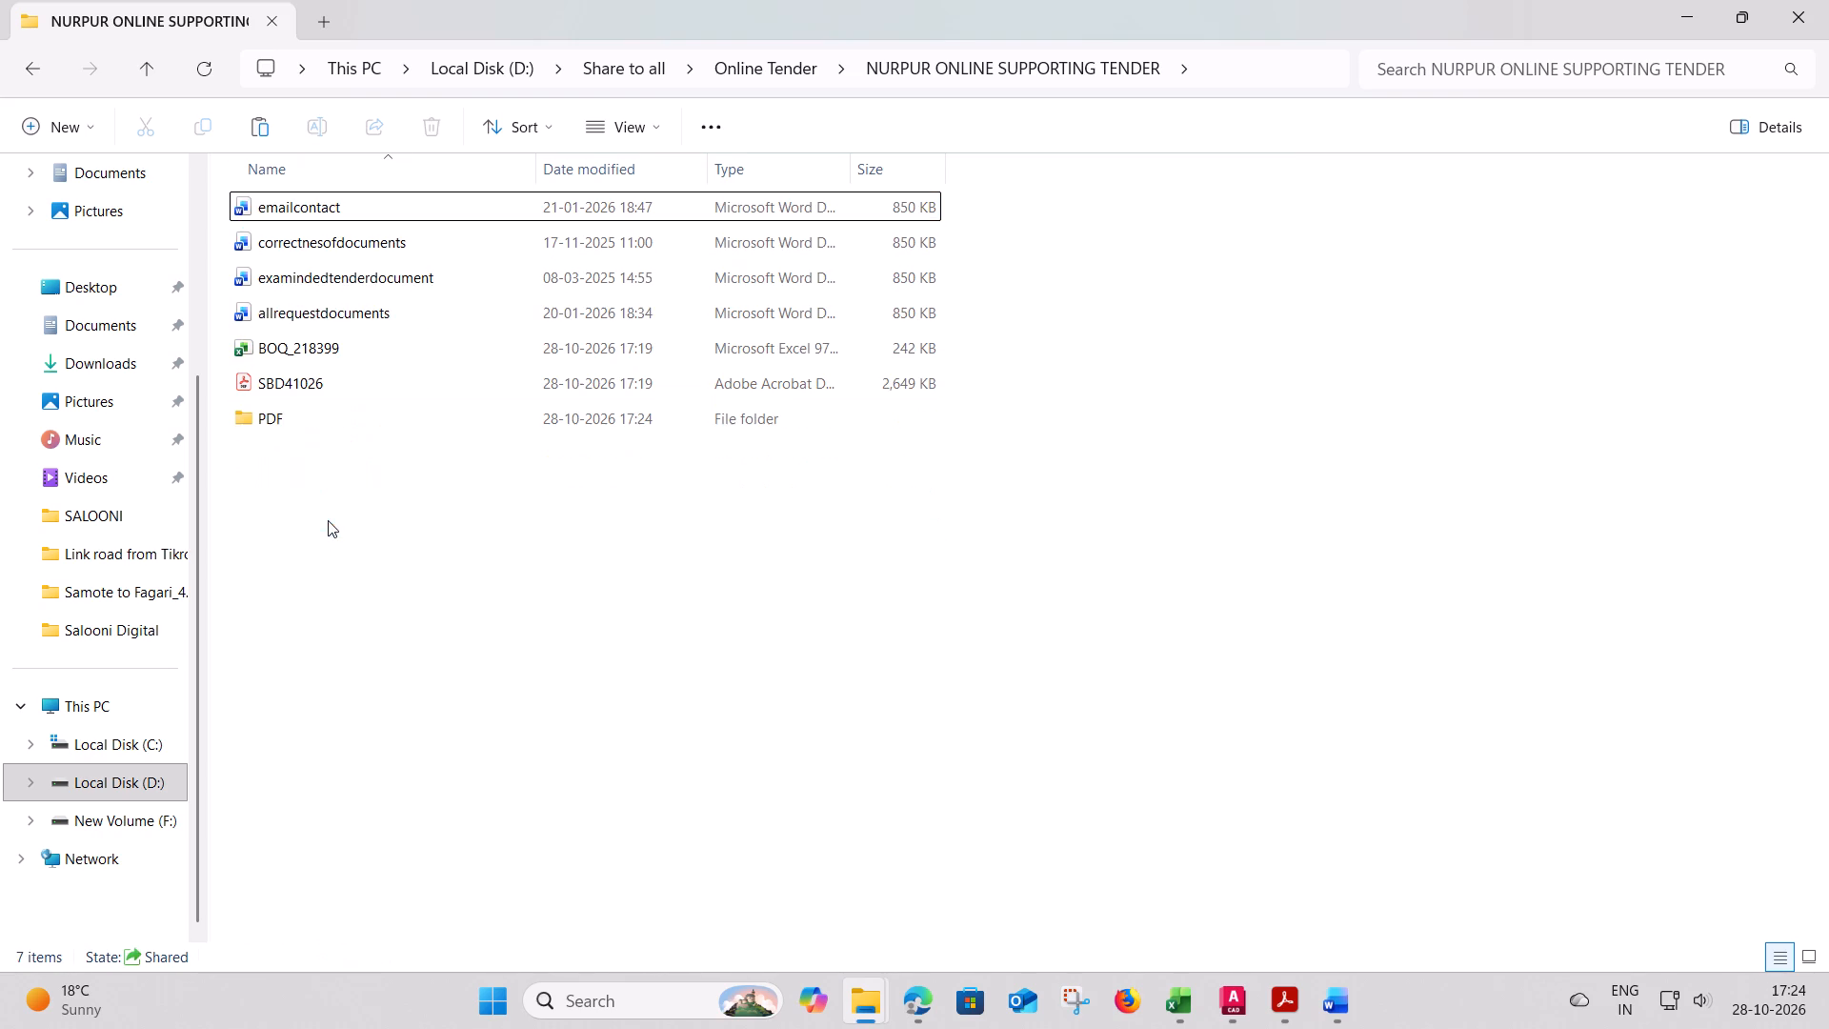
pyautogui.doubleClick(269, 416)
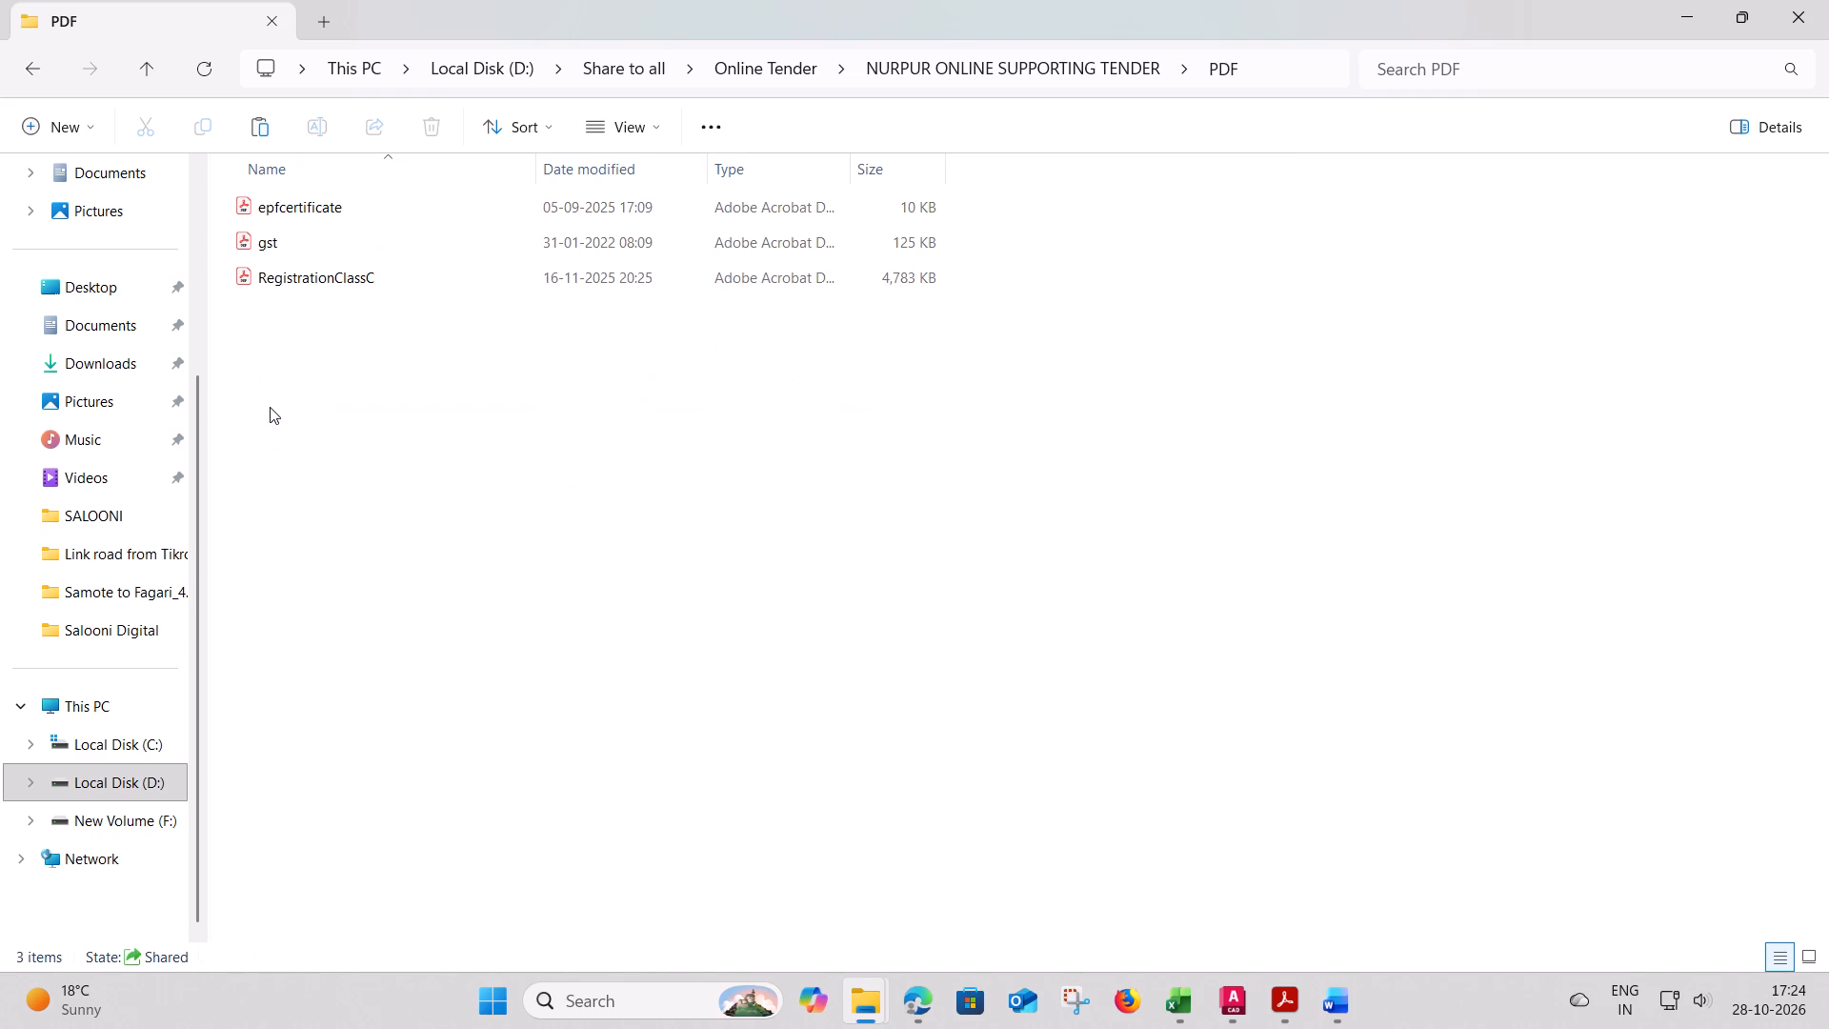
pyautogui.click(155, 67)
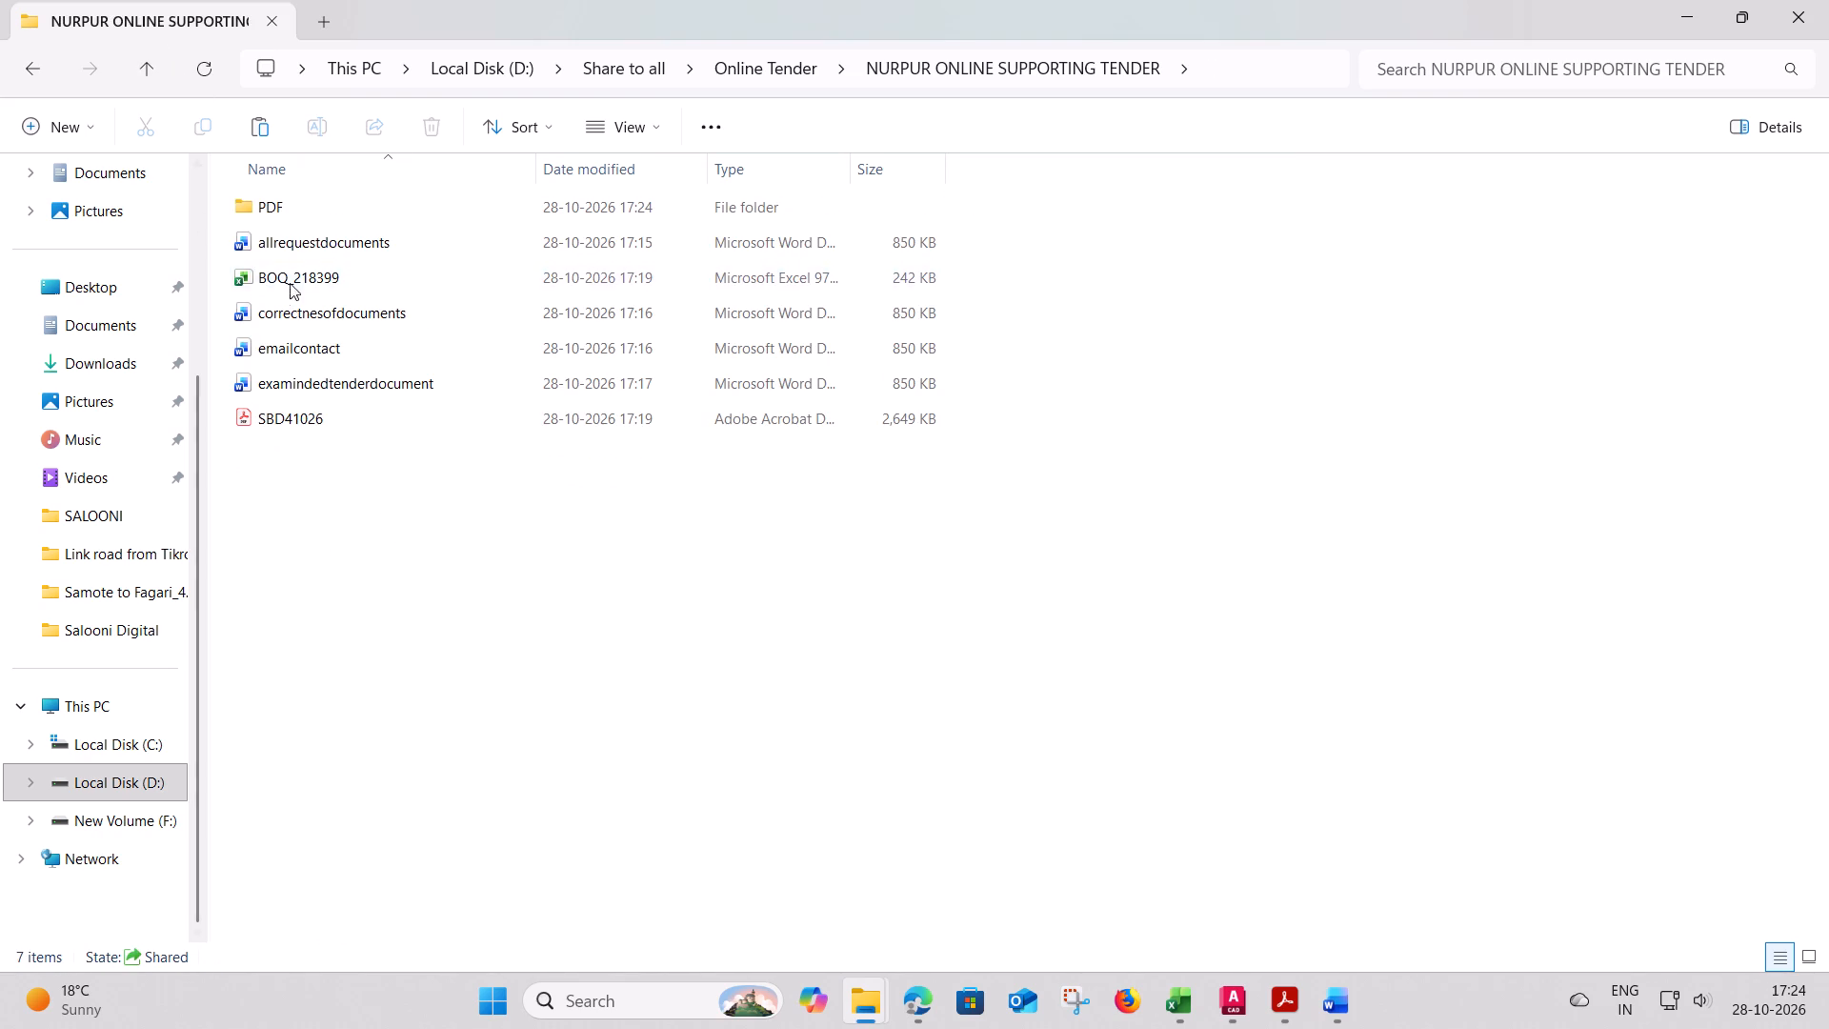
pyautogui.click(291, 222)
pyautogui.doubleClick(291, 210)
pyautogui.click(393, 489)
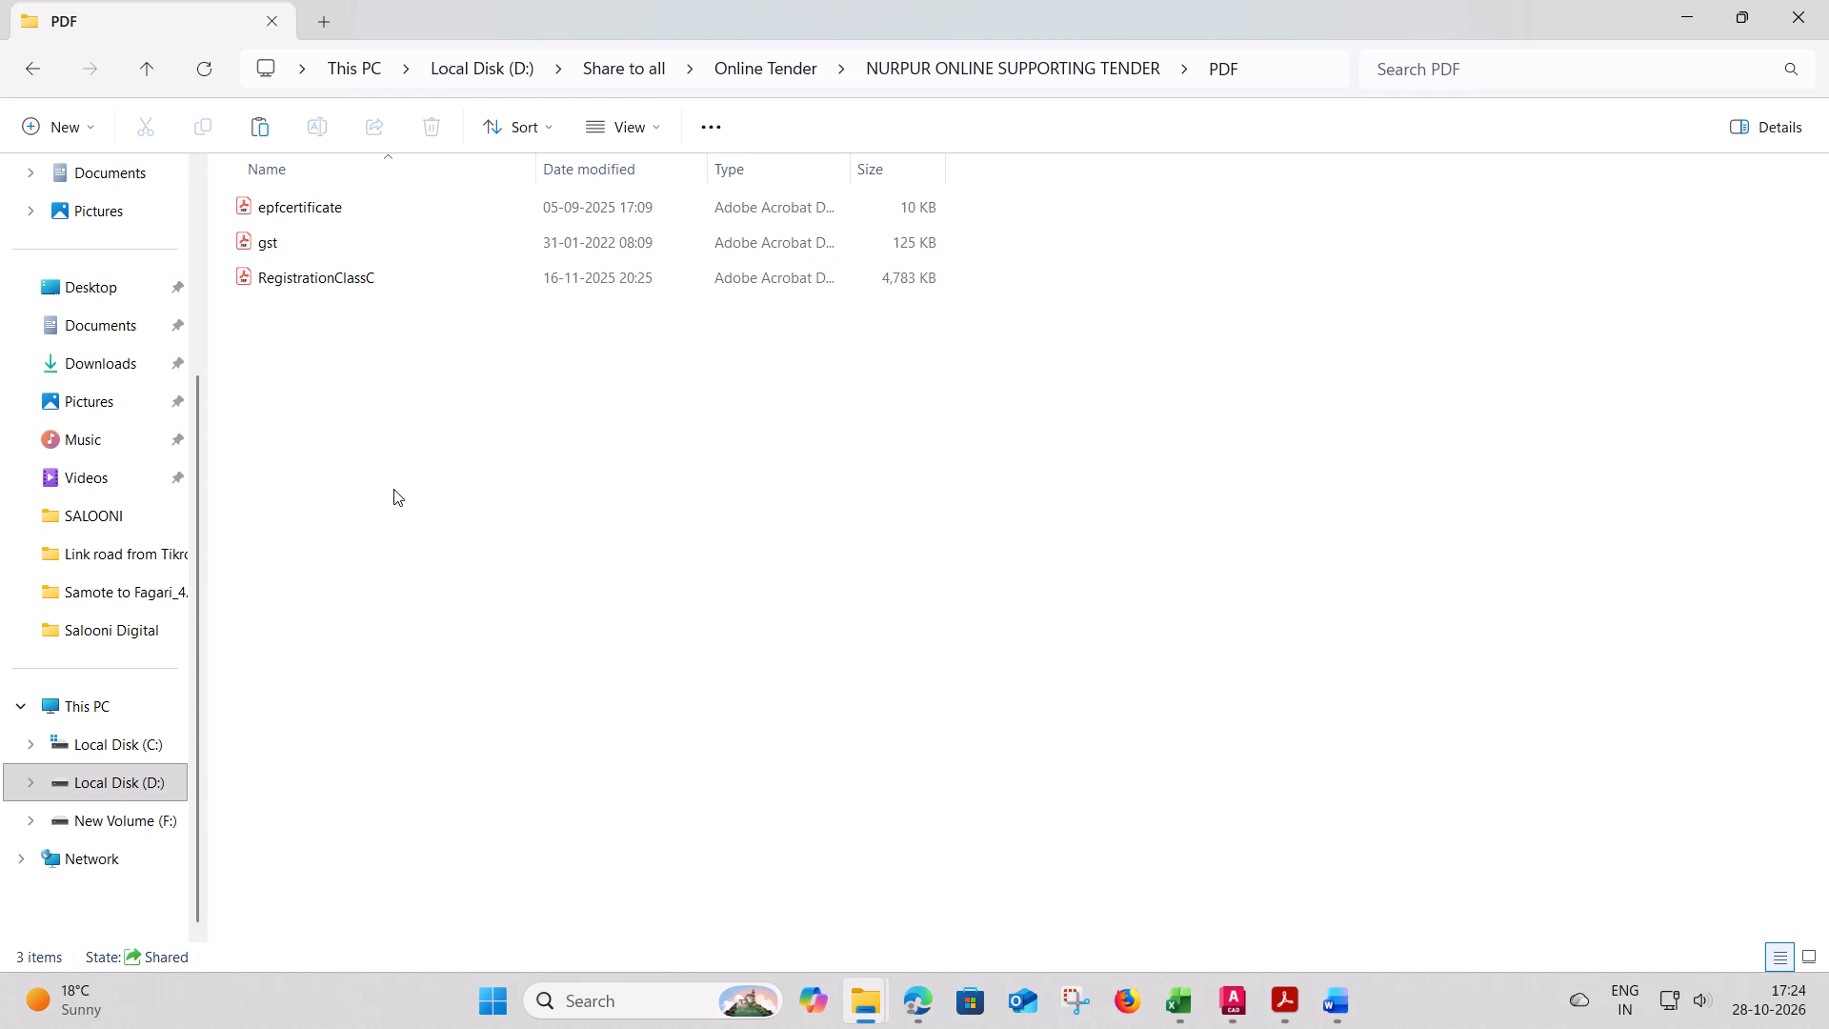
# Close the work_218399 (1) zip folder window.
pyautogui.hotkey('alt', 'Tab')
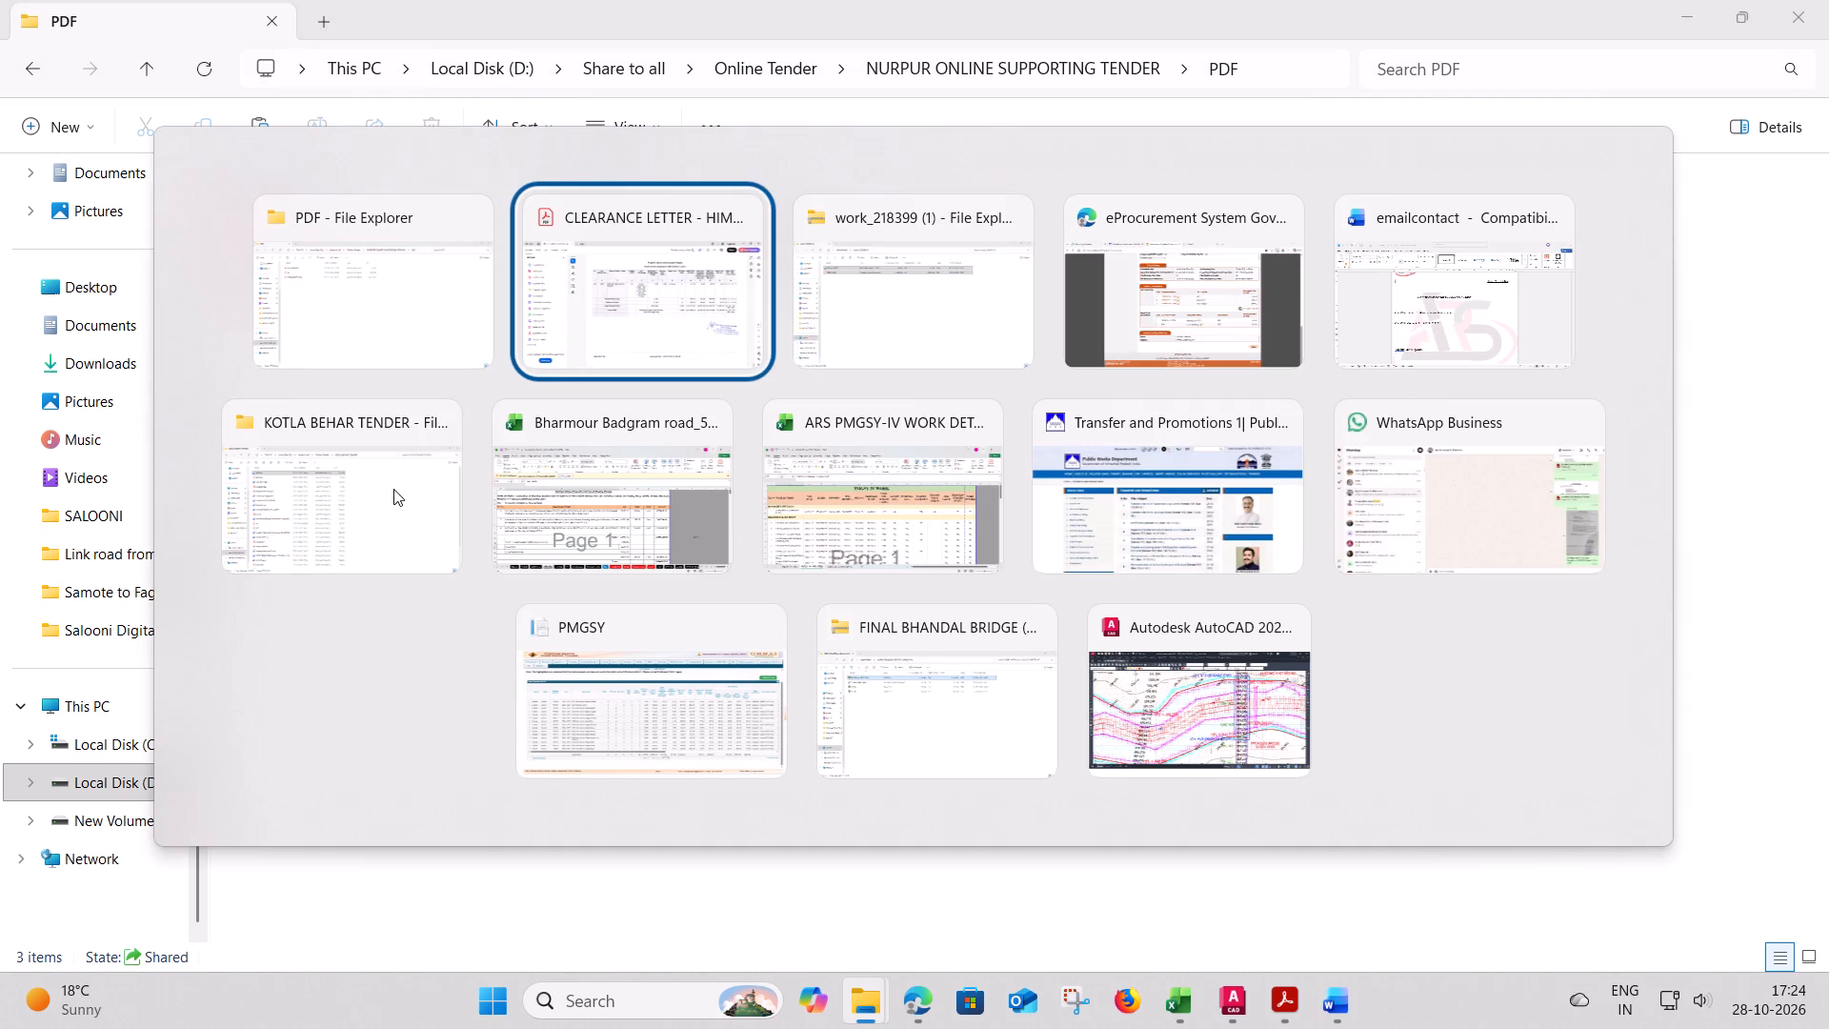
pyautogui.hotkey('alt', 'Tab')
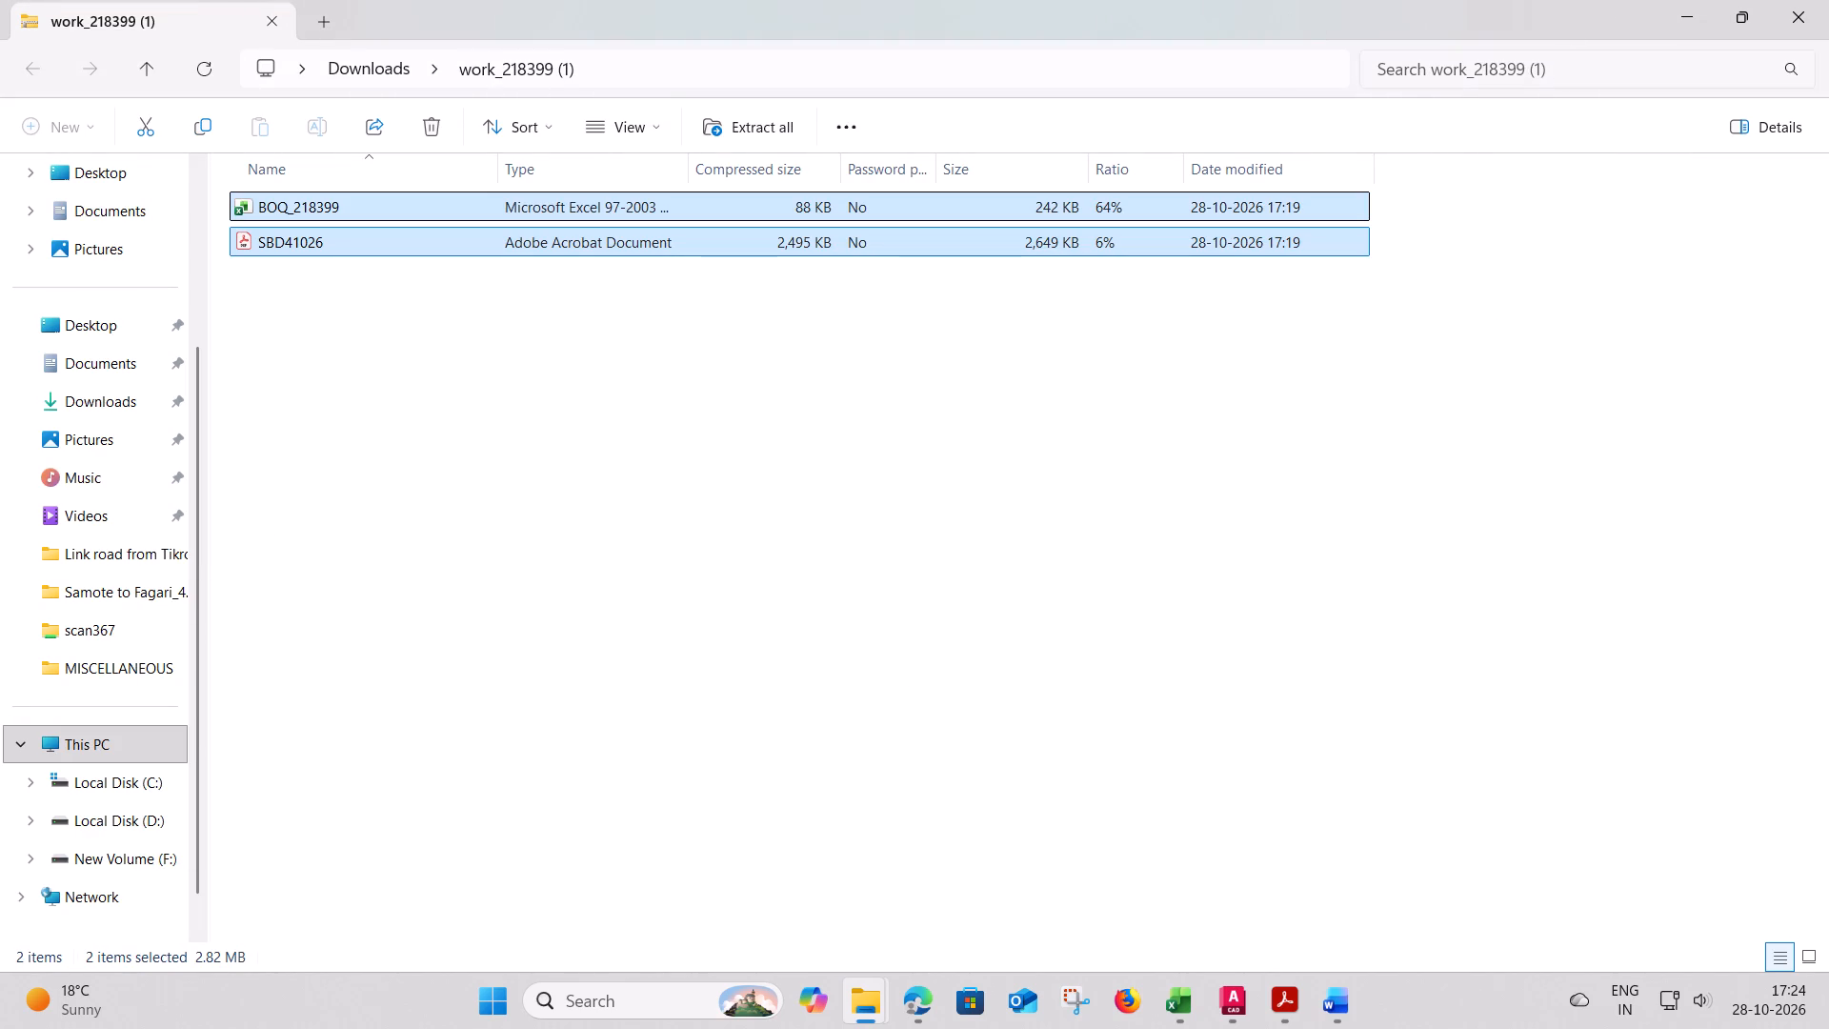
pyautogui.click(1800, 12)
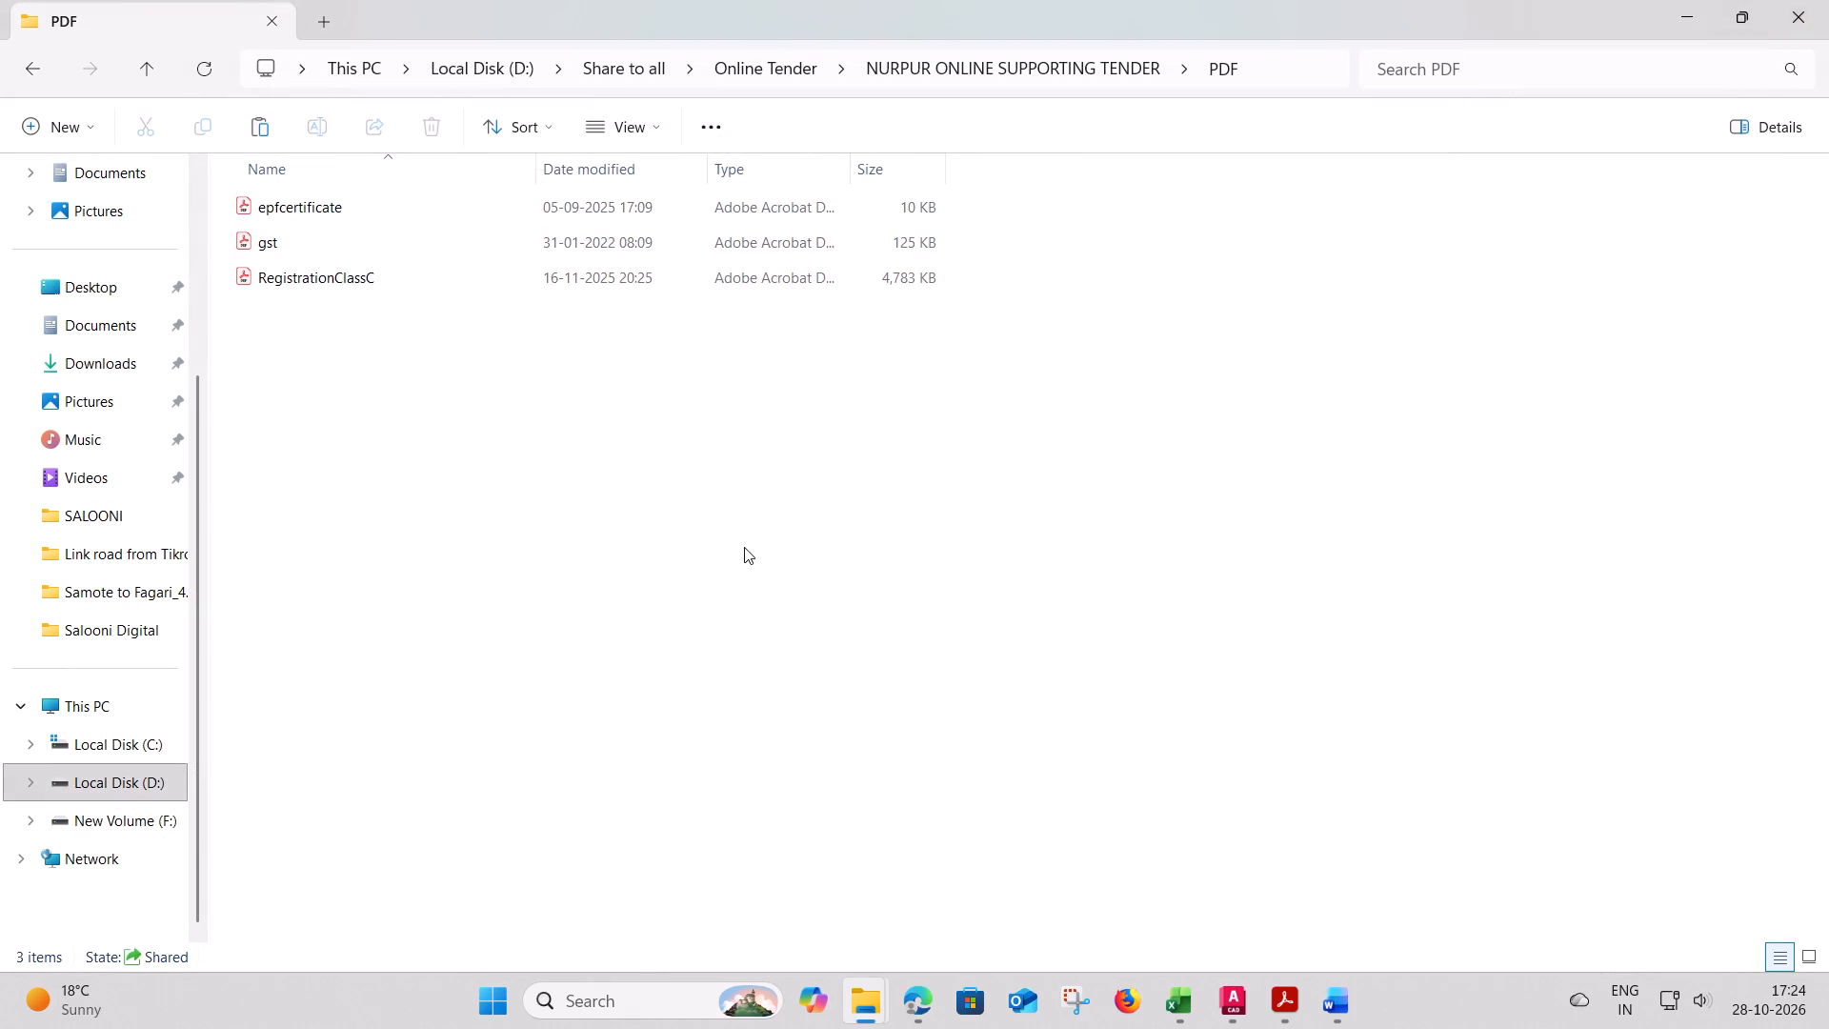
pyautogui.hotkey('alt', 'Tab')
pyautogui.hotkey('alt', 'Tab')
pyautogui.hotkey('alt', 'Tab')
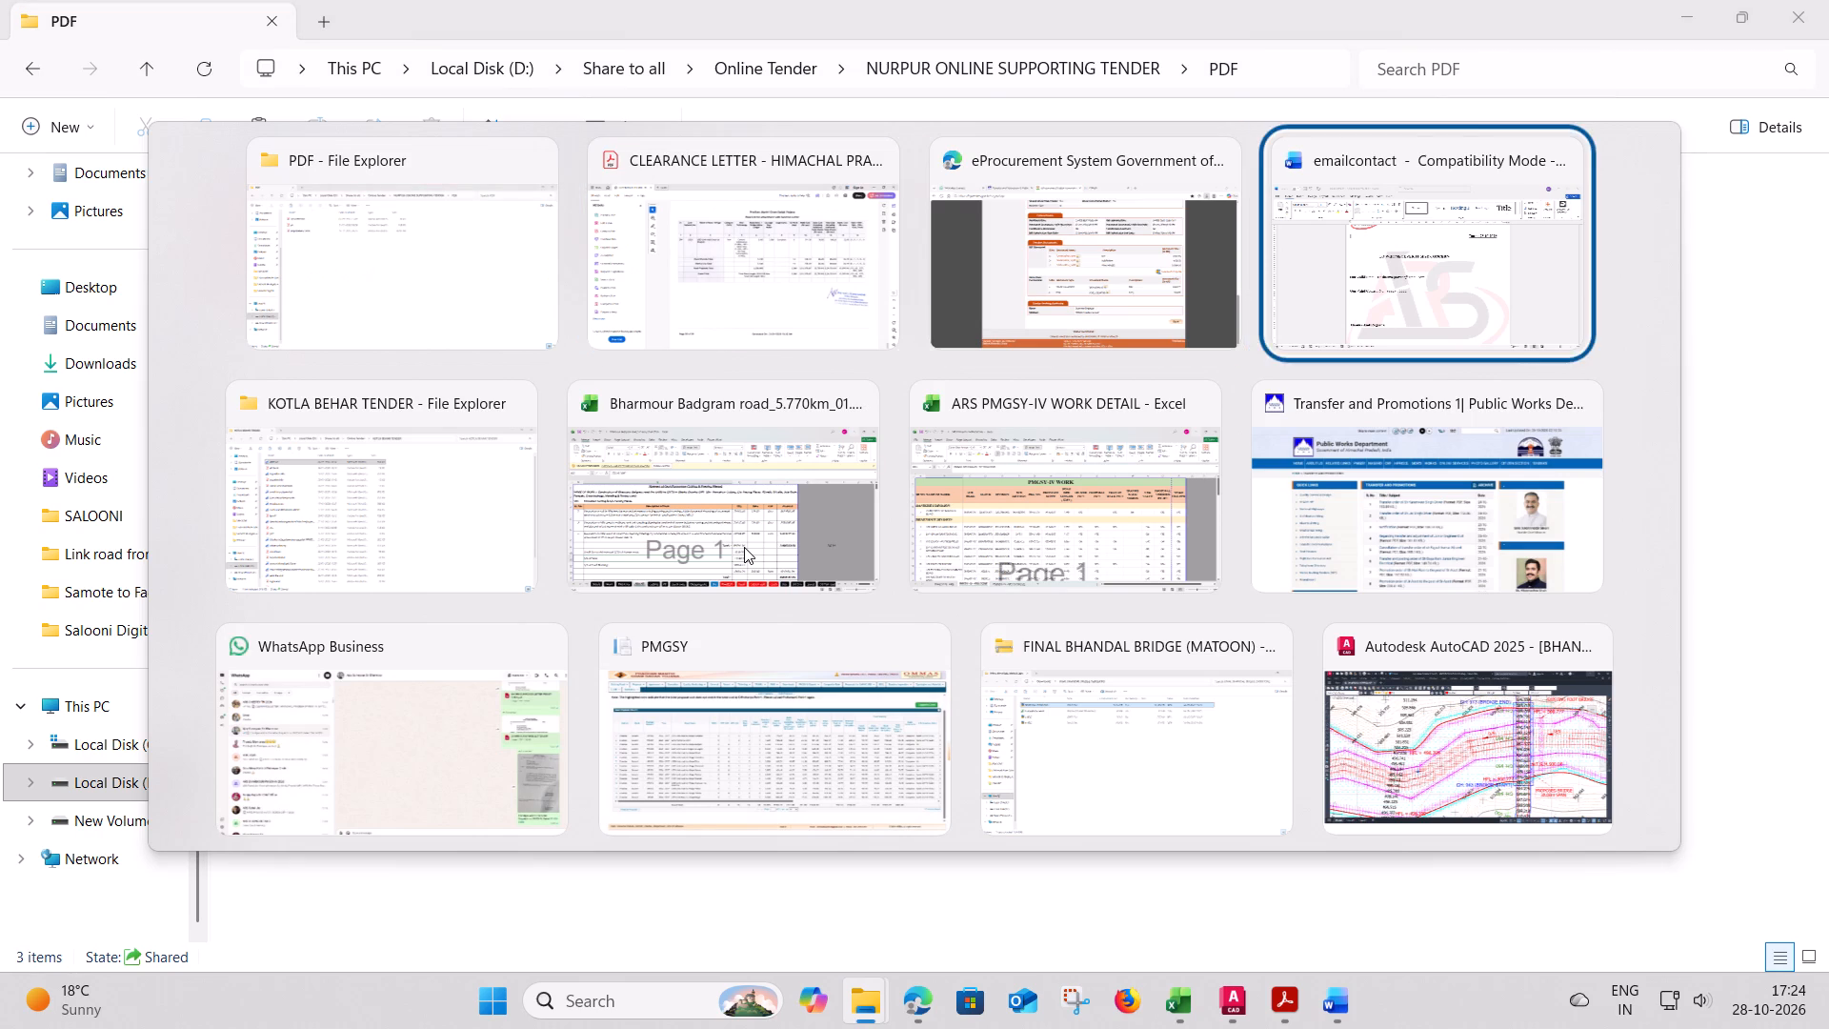
pyautogui.hotkey('alt', 'Tab')
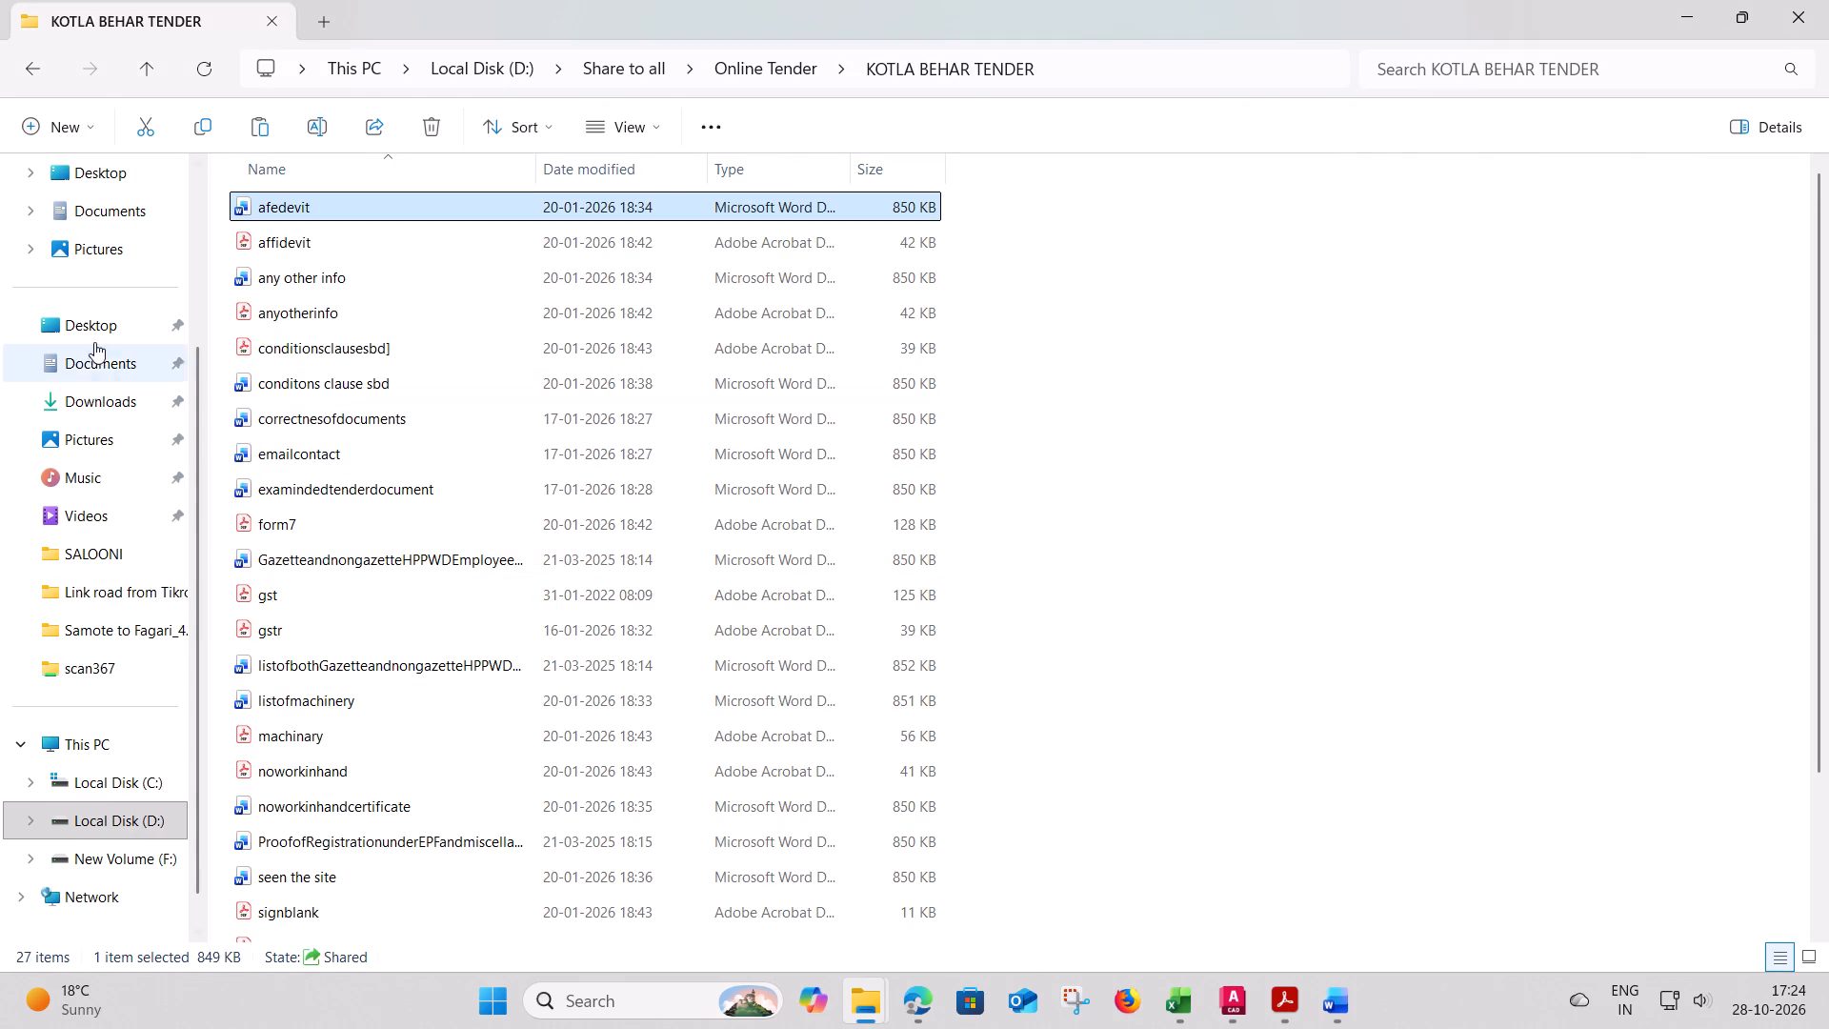
pyautogui.click(86, 317)
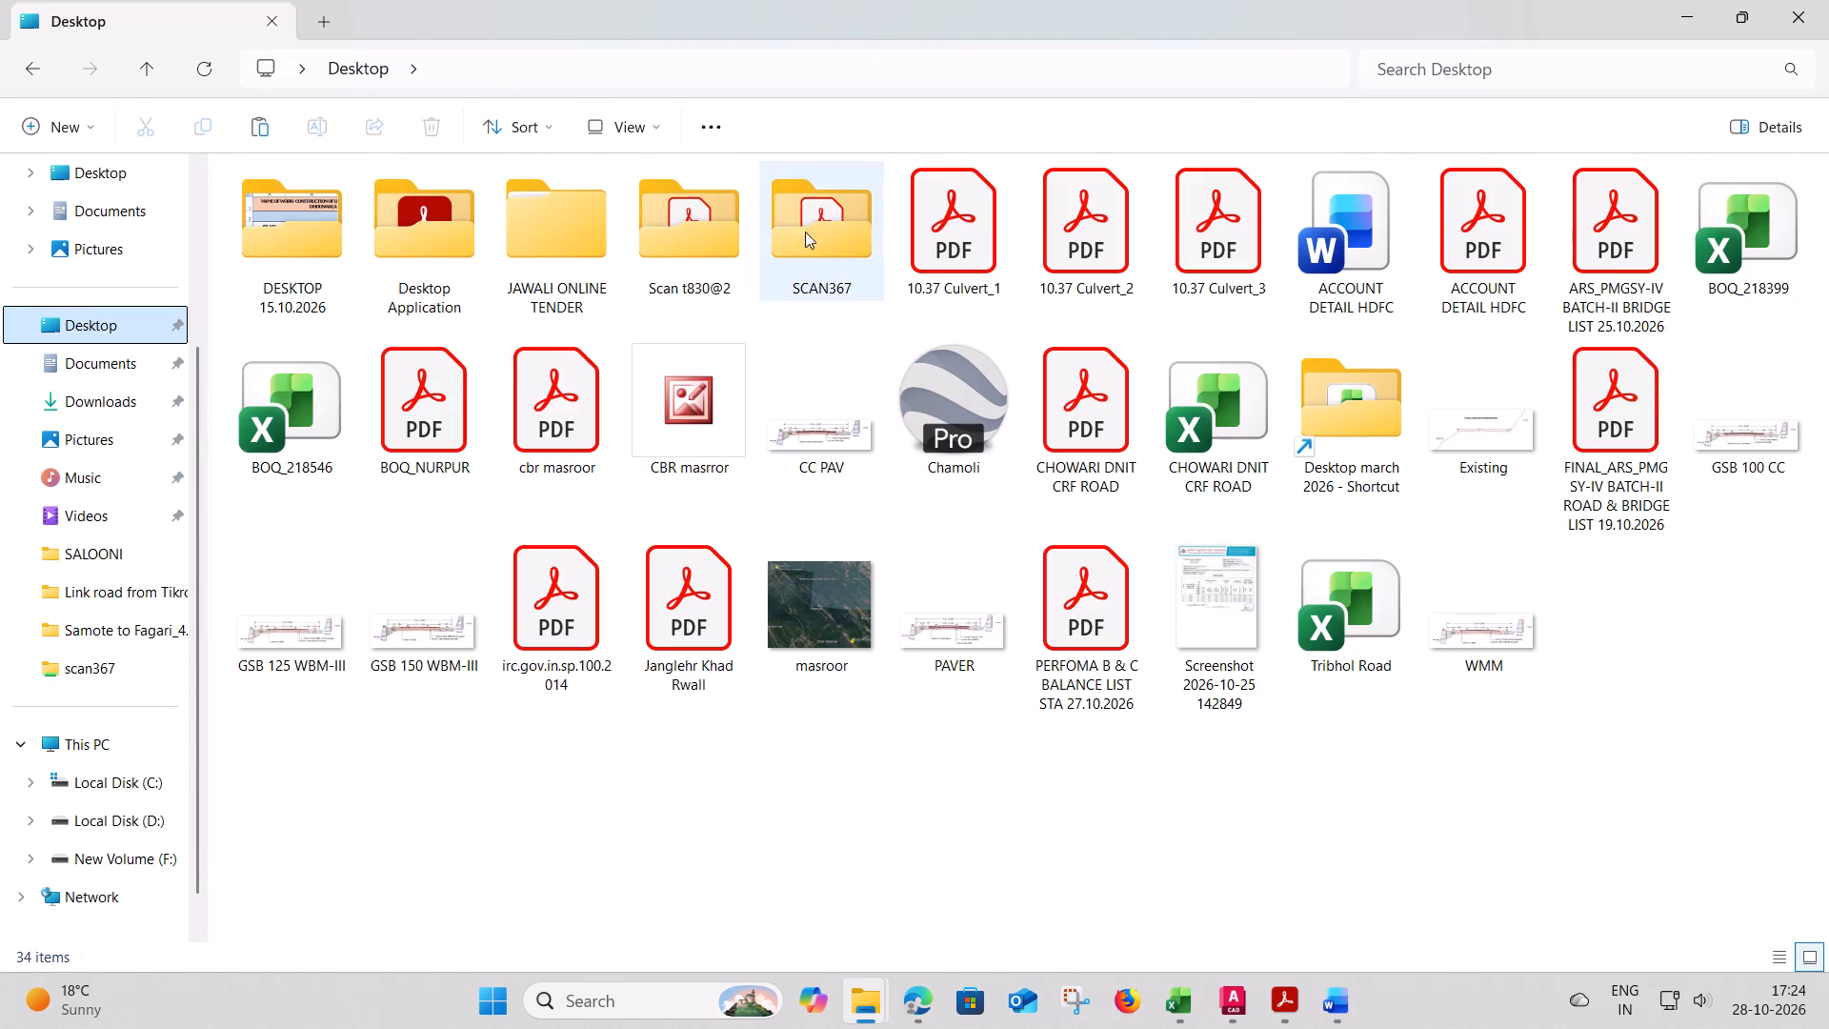
pyautogui.doubleClick(803, 216)
pyautogui.click(573, 173)
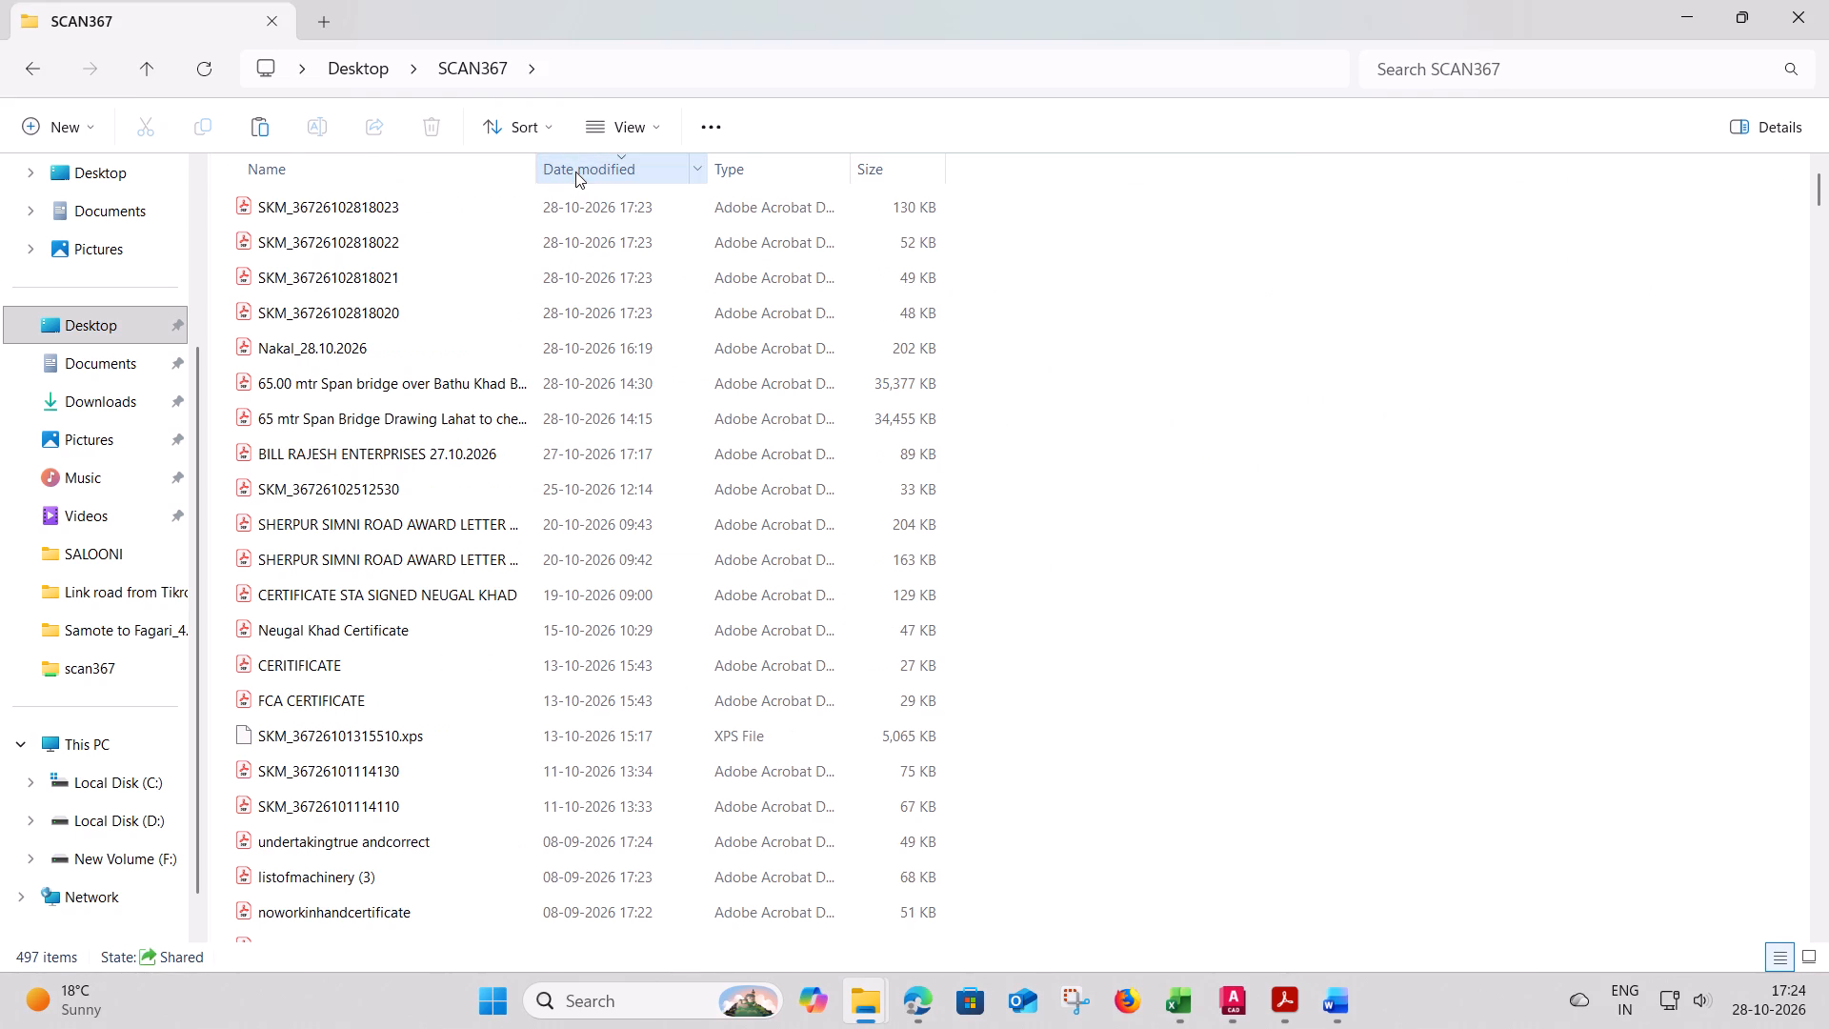
pyautogui.click(377, 207)
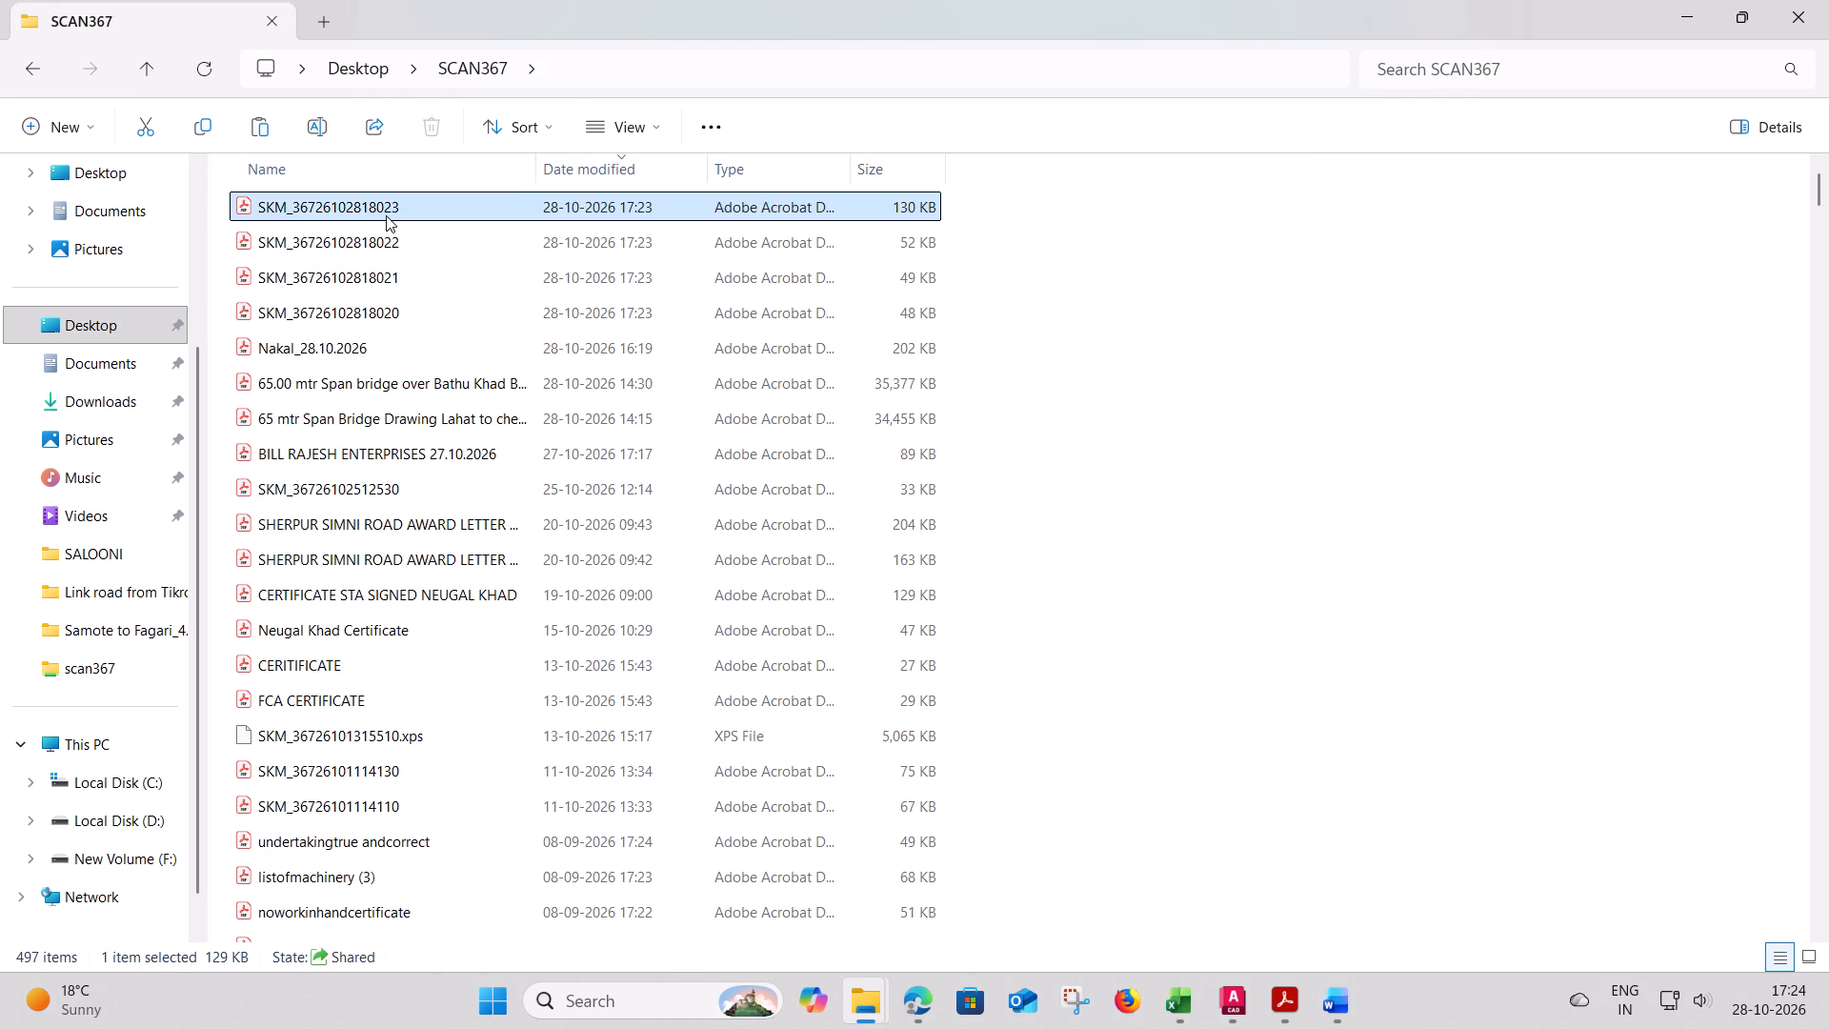
pyautogui.keyDown('ctrl'); pyautogui.click(384, 242); pyautogui.keyUp('ctrl')
pyautogui.keyDown('ctrl'); pyautogui.click(378, 275); pyautogui.keyUp('ctrl')
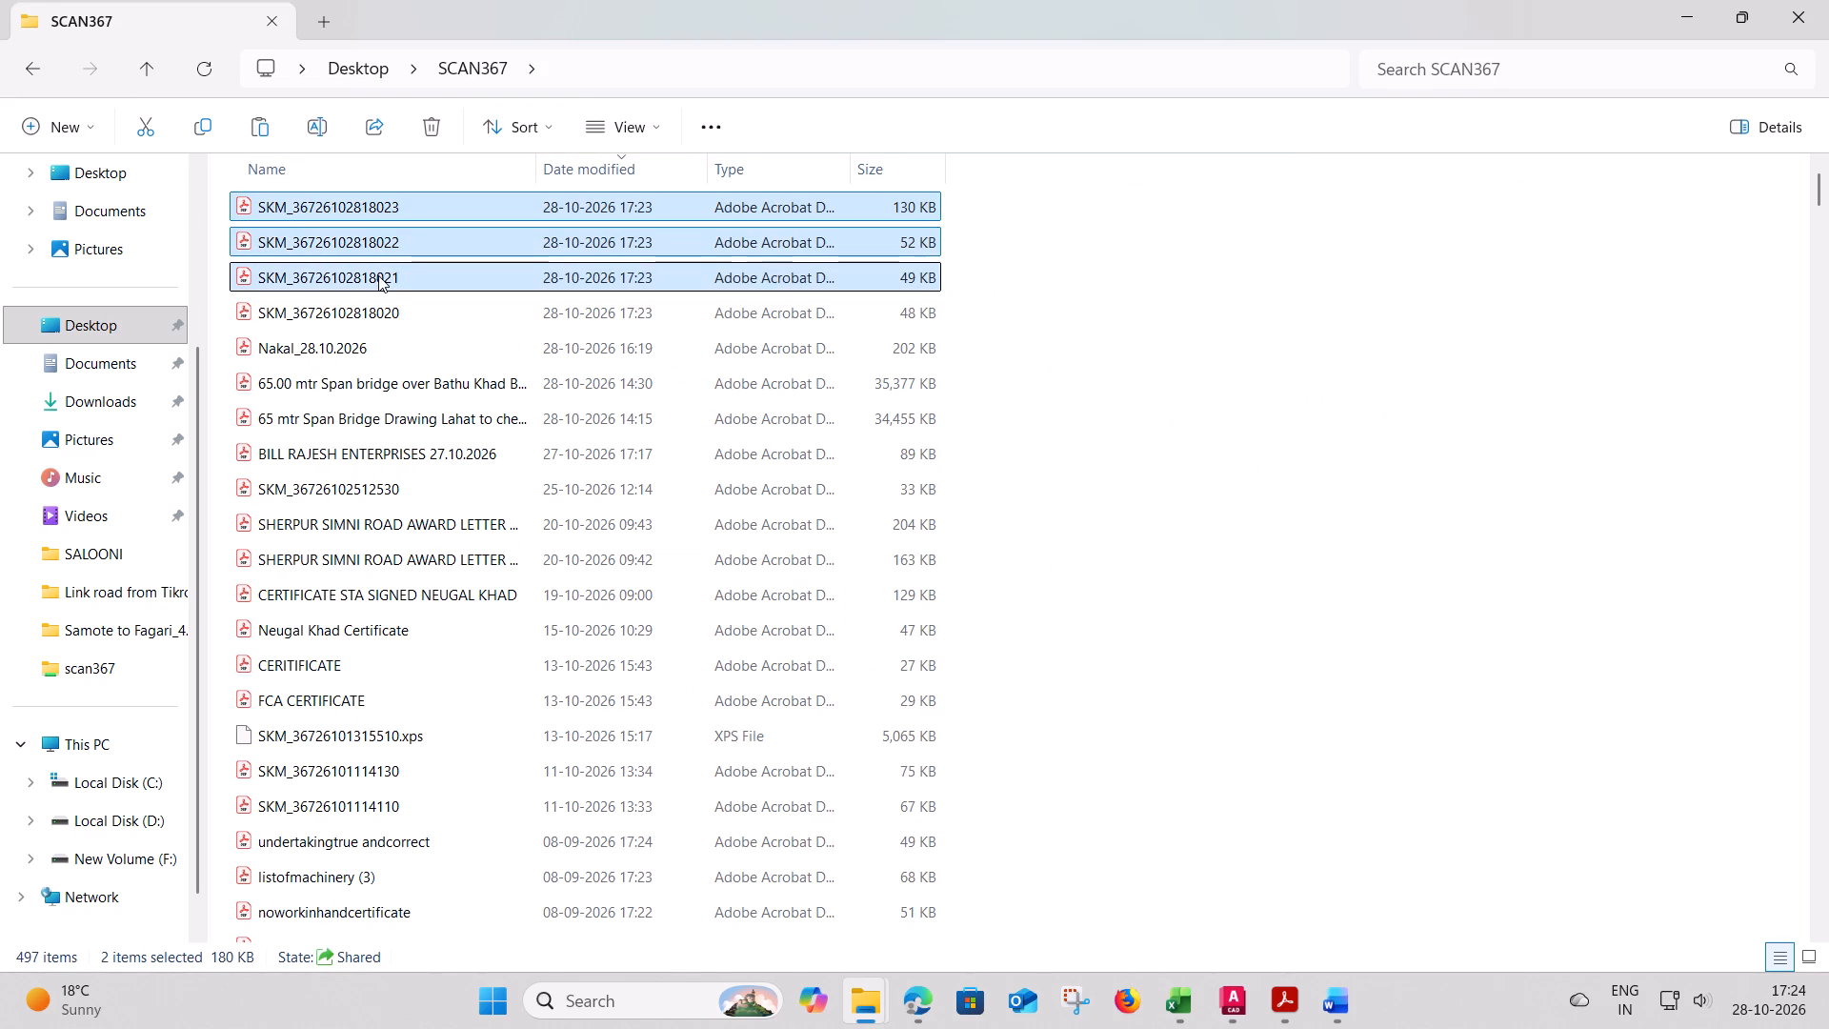
pyautogui.keyDown('ctrl'); pyautogui.click(380, 312); pyautogui.keyUp('ctrl')
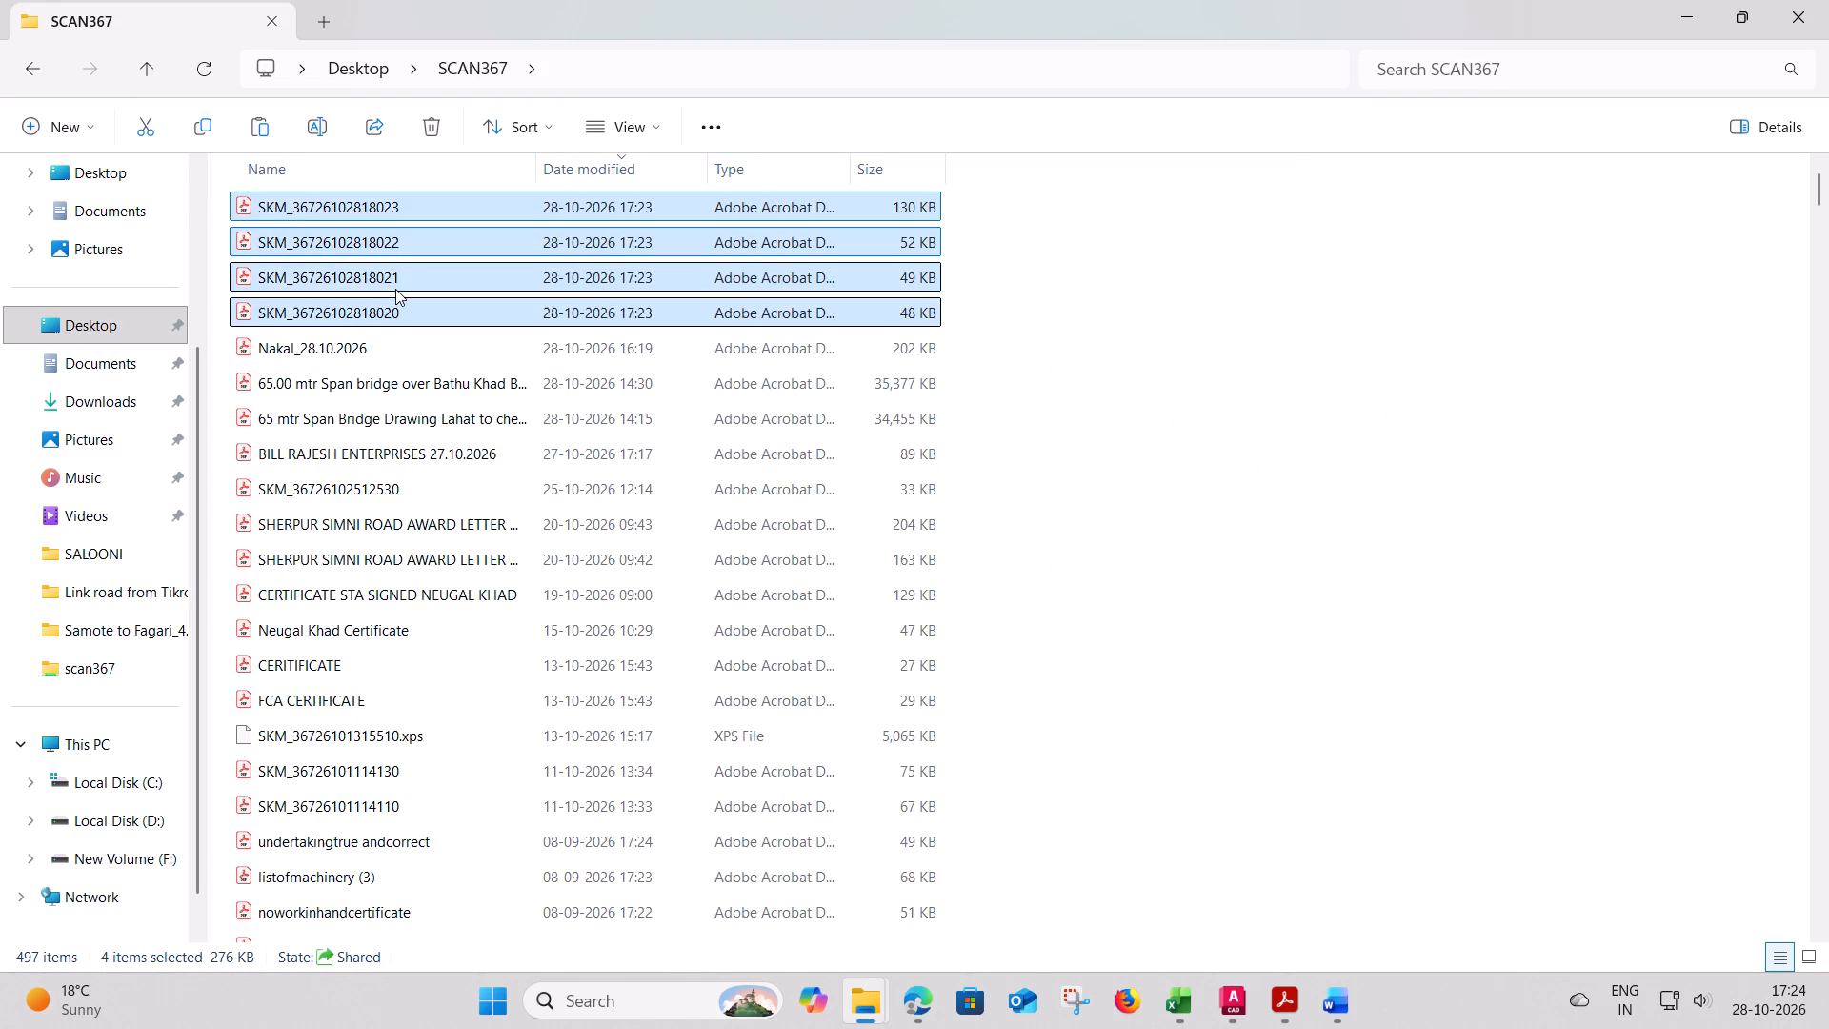
pyautogui.hotkey('ctrl', 'x')
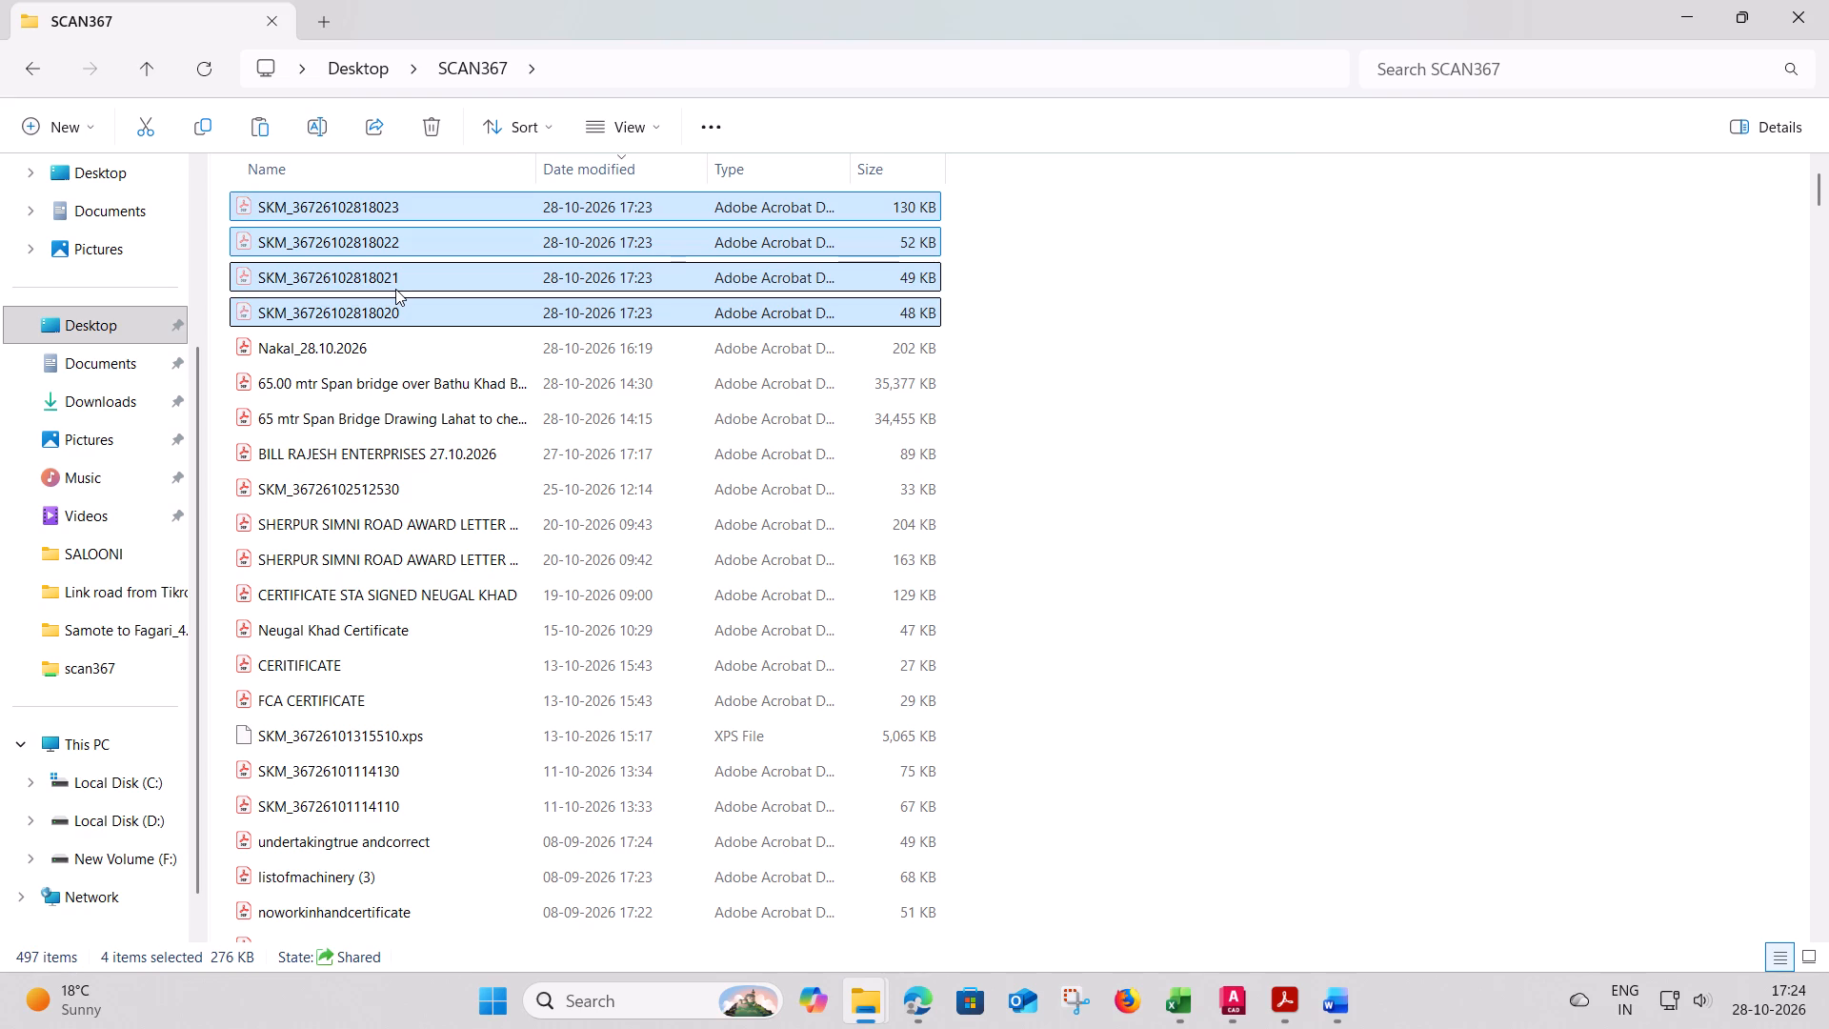
pyautogui.hotkey('alt', 'Tab')
pyautogui.rightClick(356, 403)
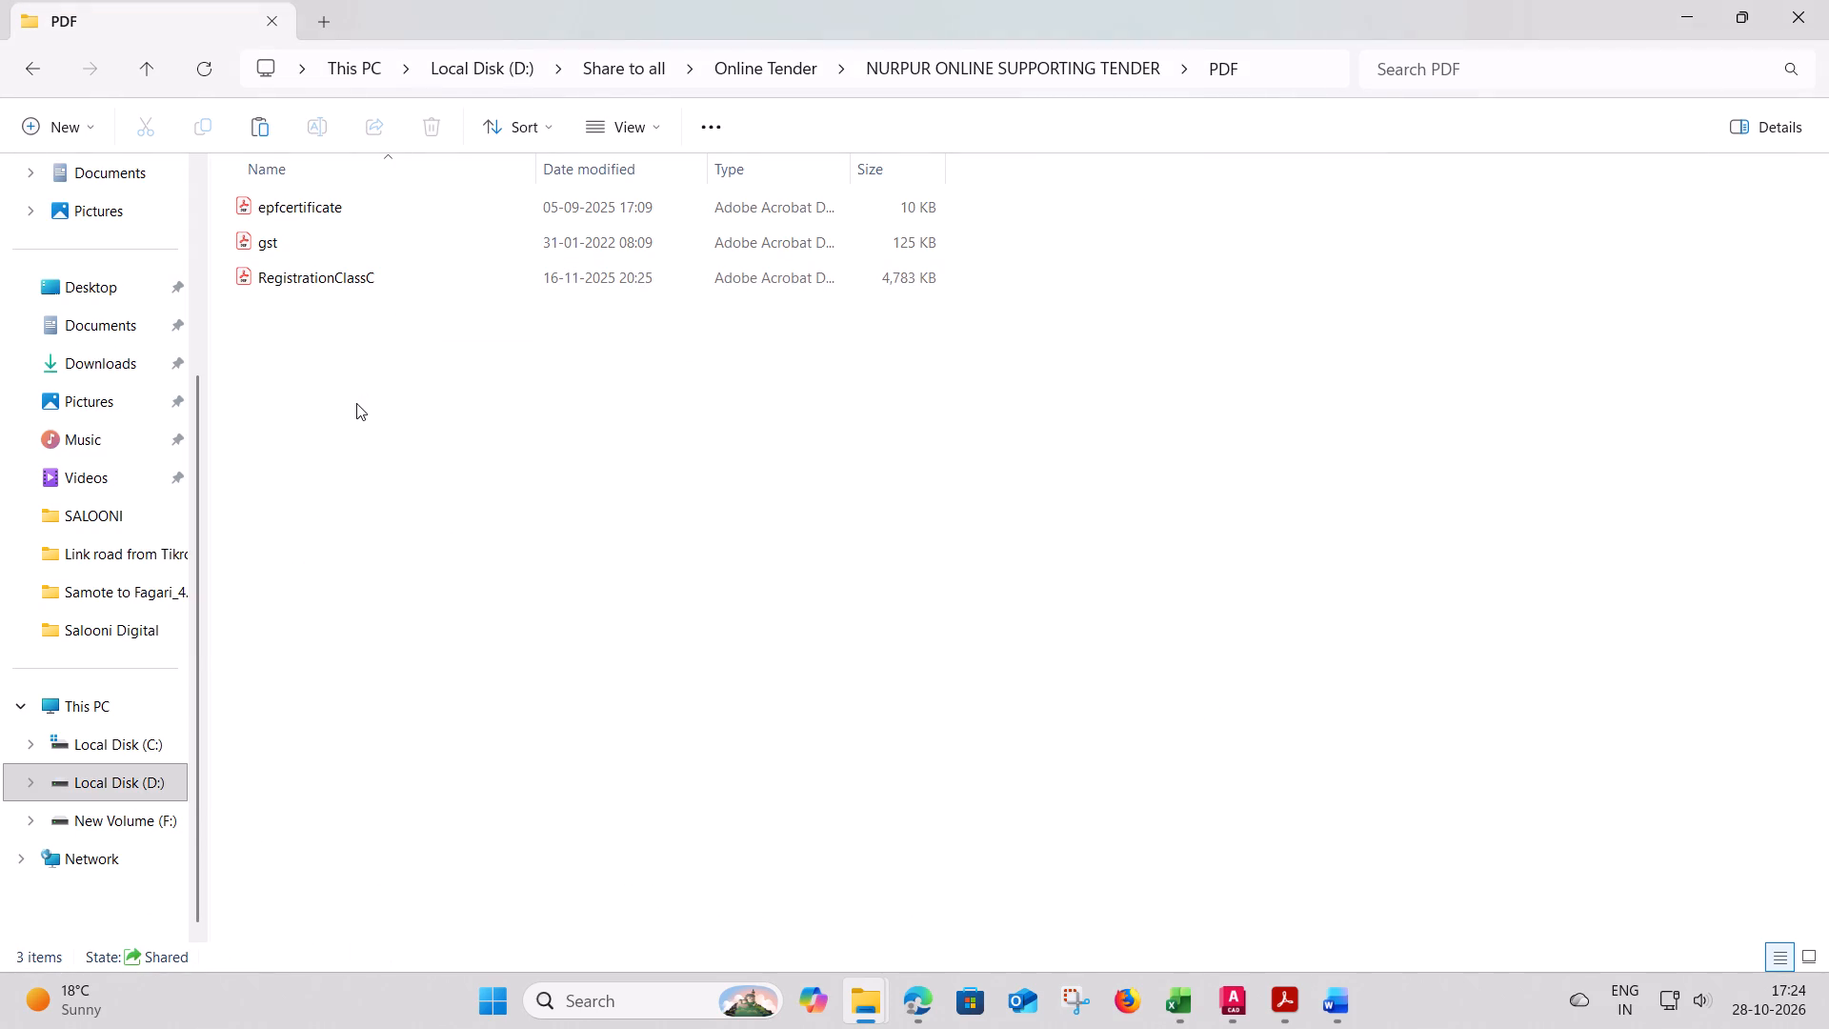
pyautogui.click(399, 439)
pyautogui.click(357, 446)
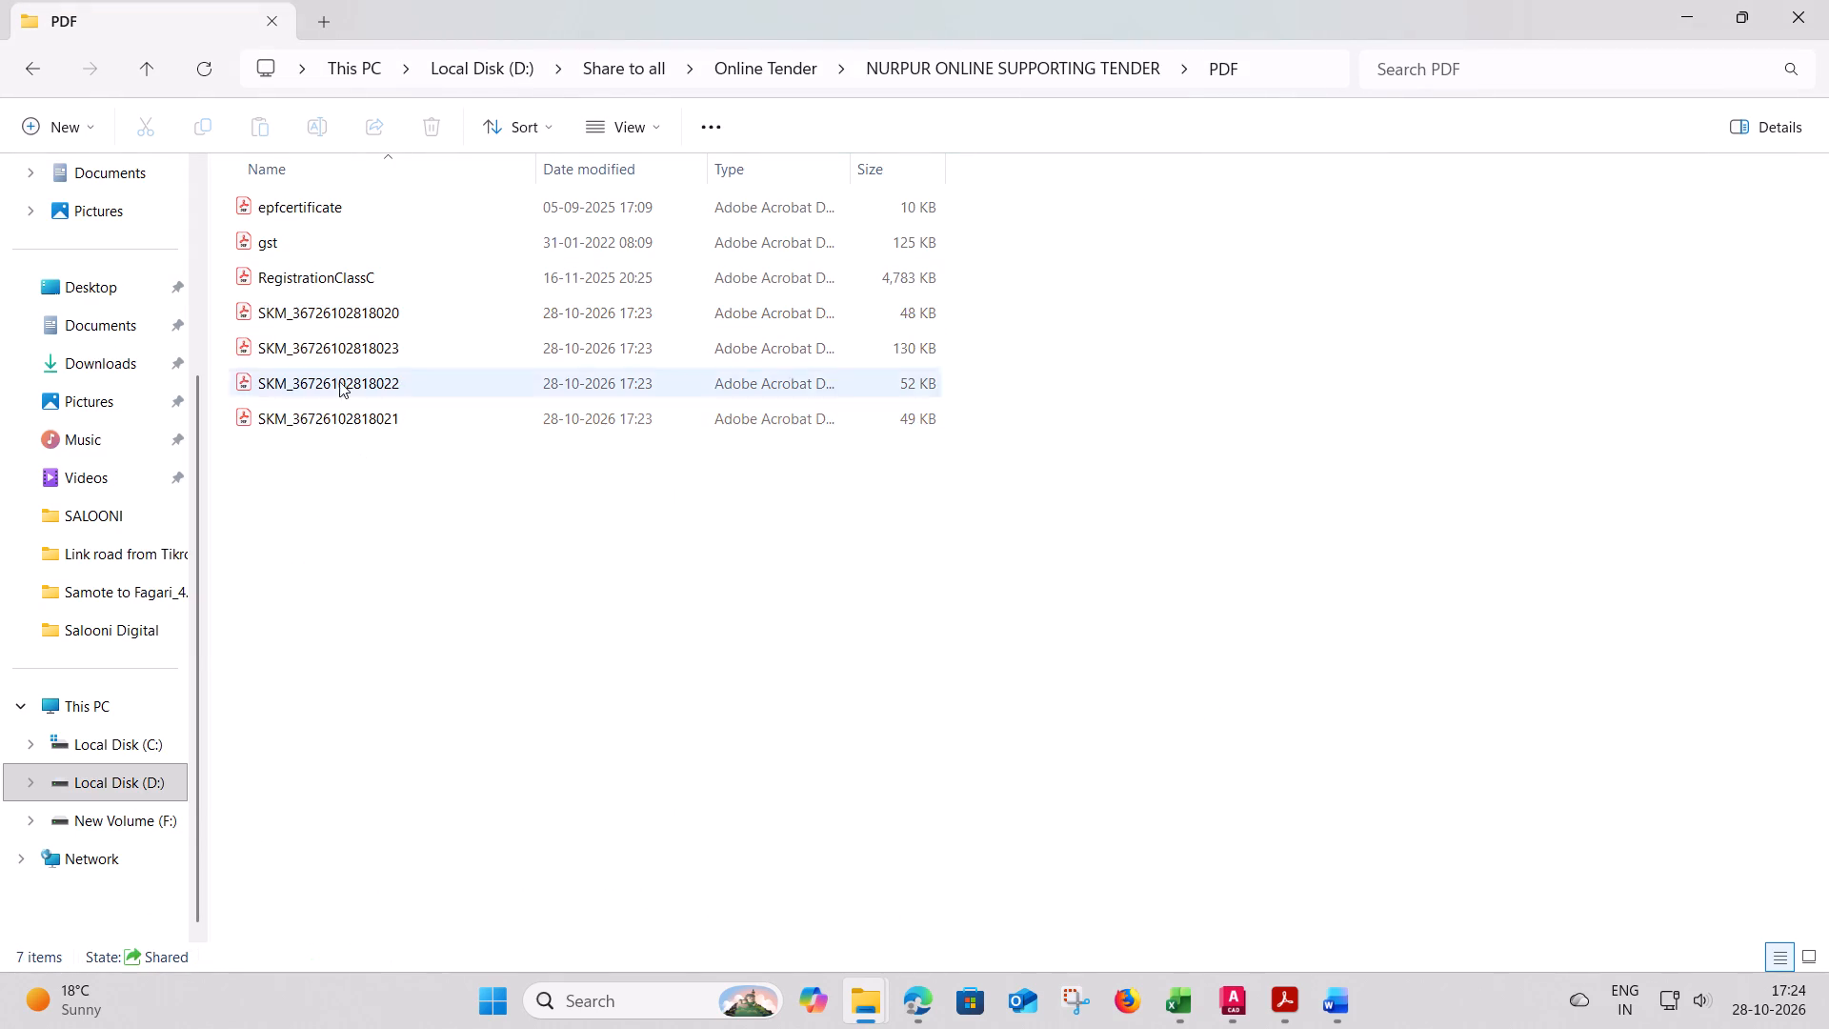
pyautogui.doubleClick(347, 313)
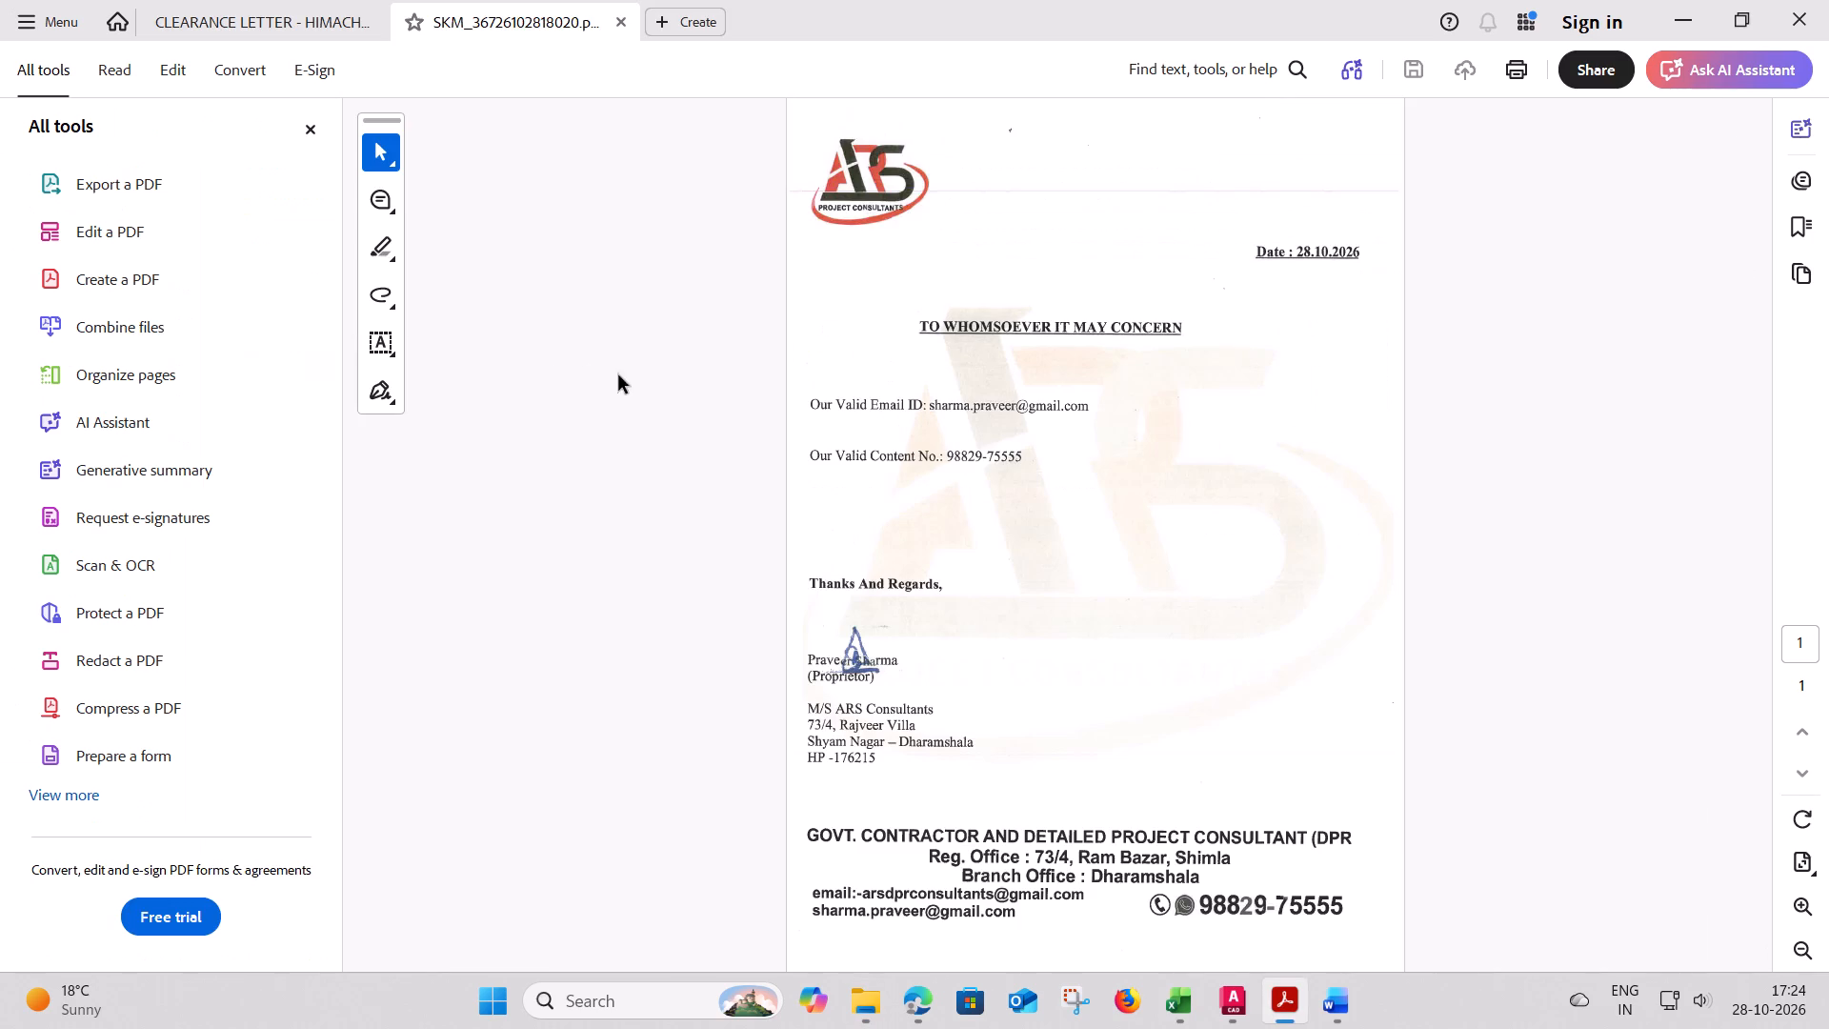
pyautogui.click(1793, 16)
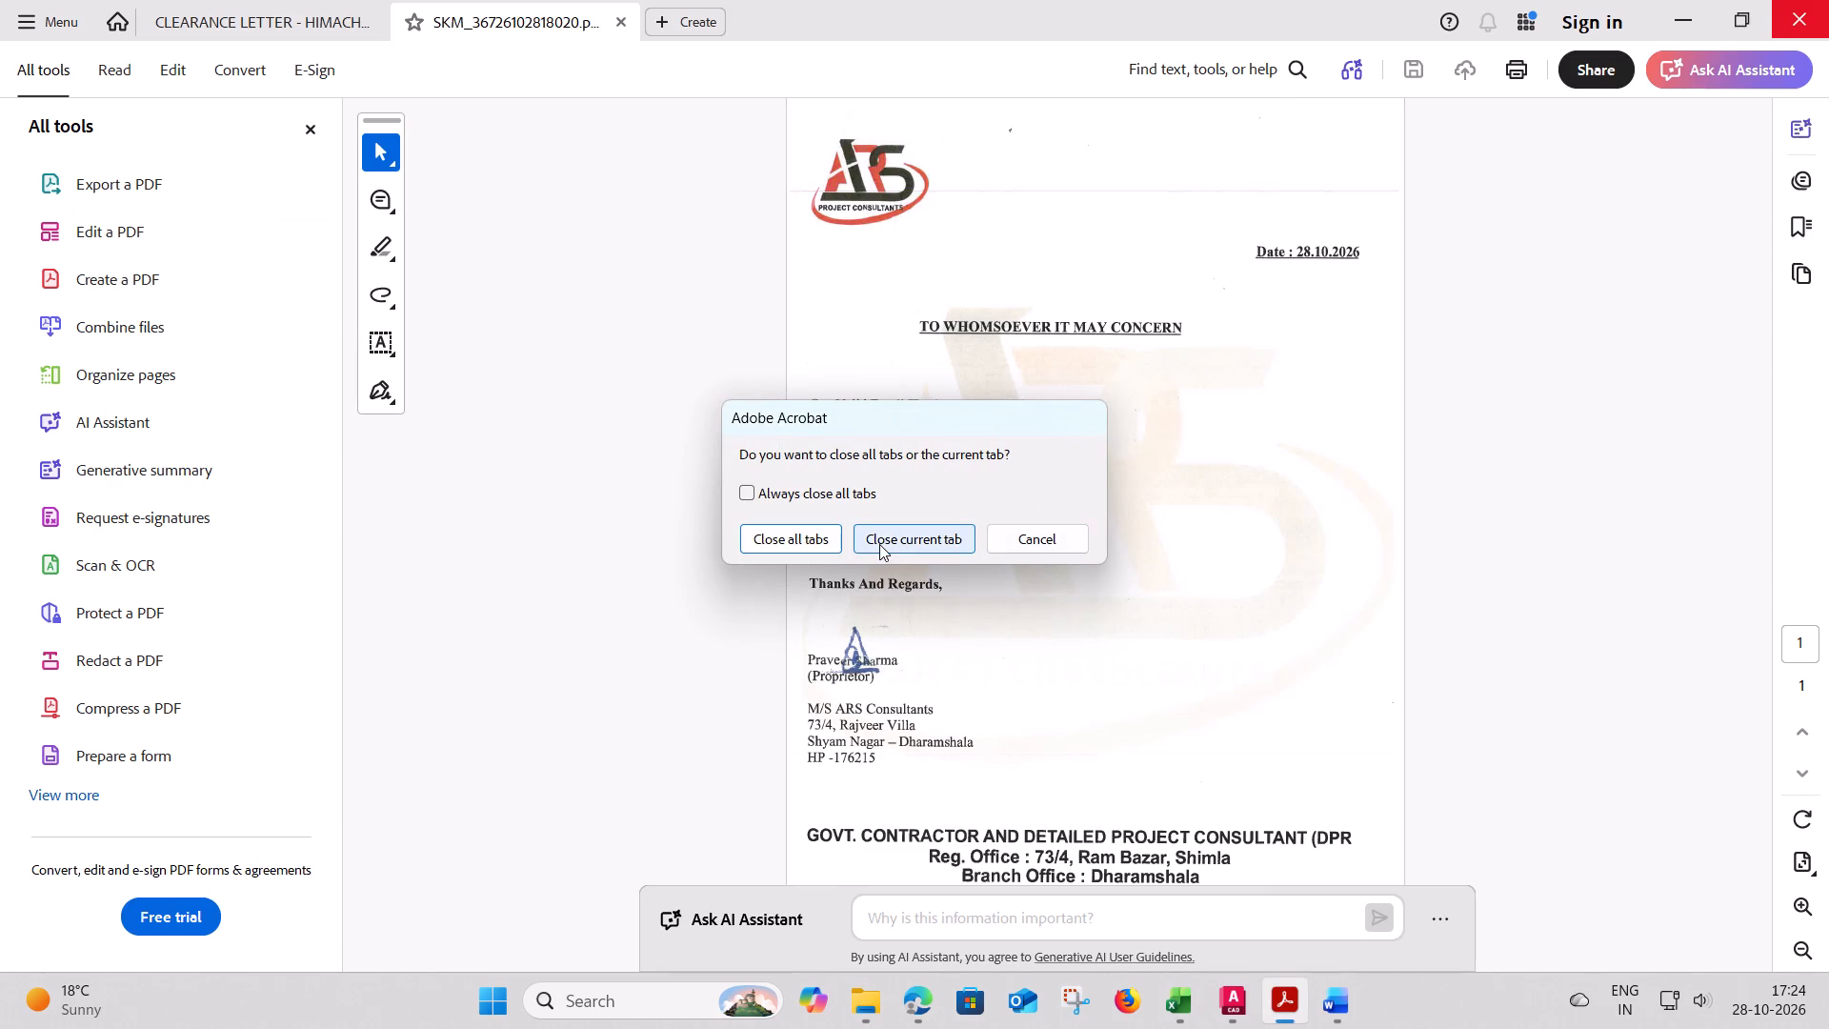
pyautogui.click(886, 545)
pyautogui.hotkey('alt', 'Tab')
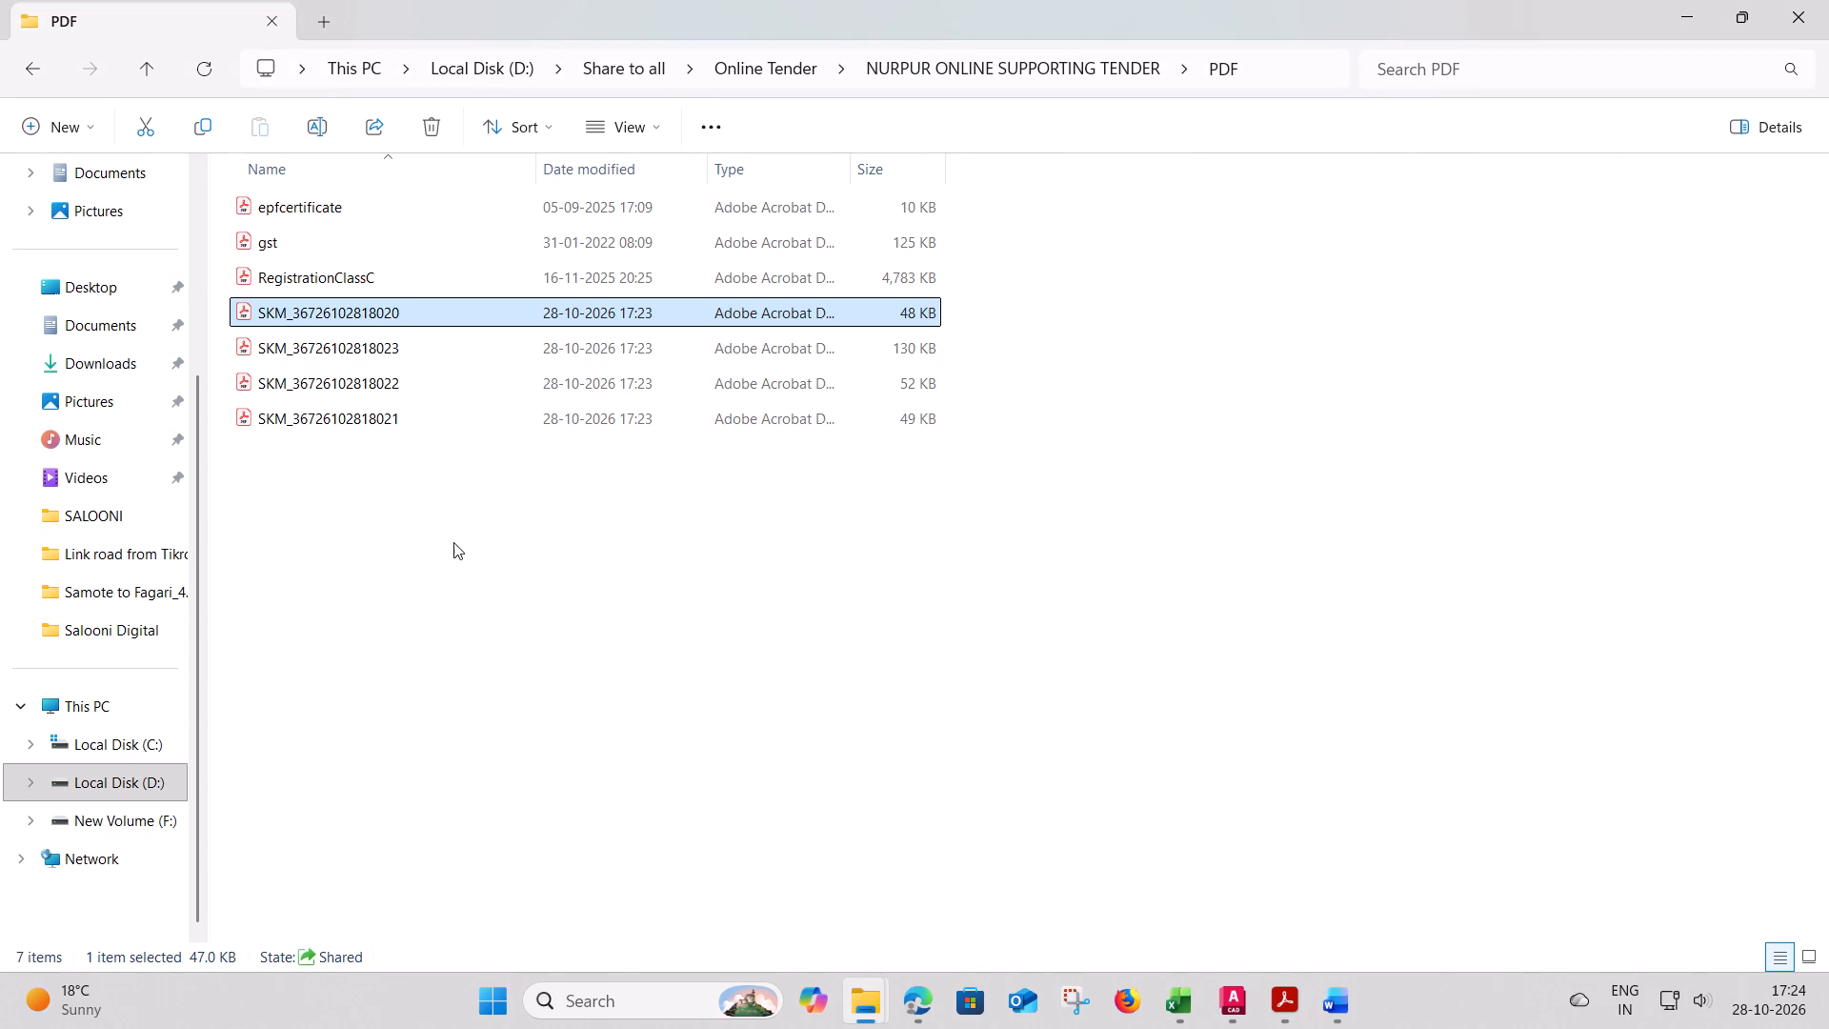
pyautogui.press('F2')
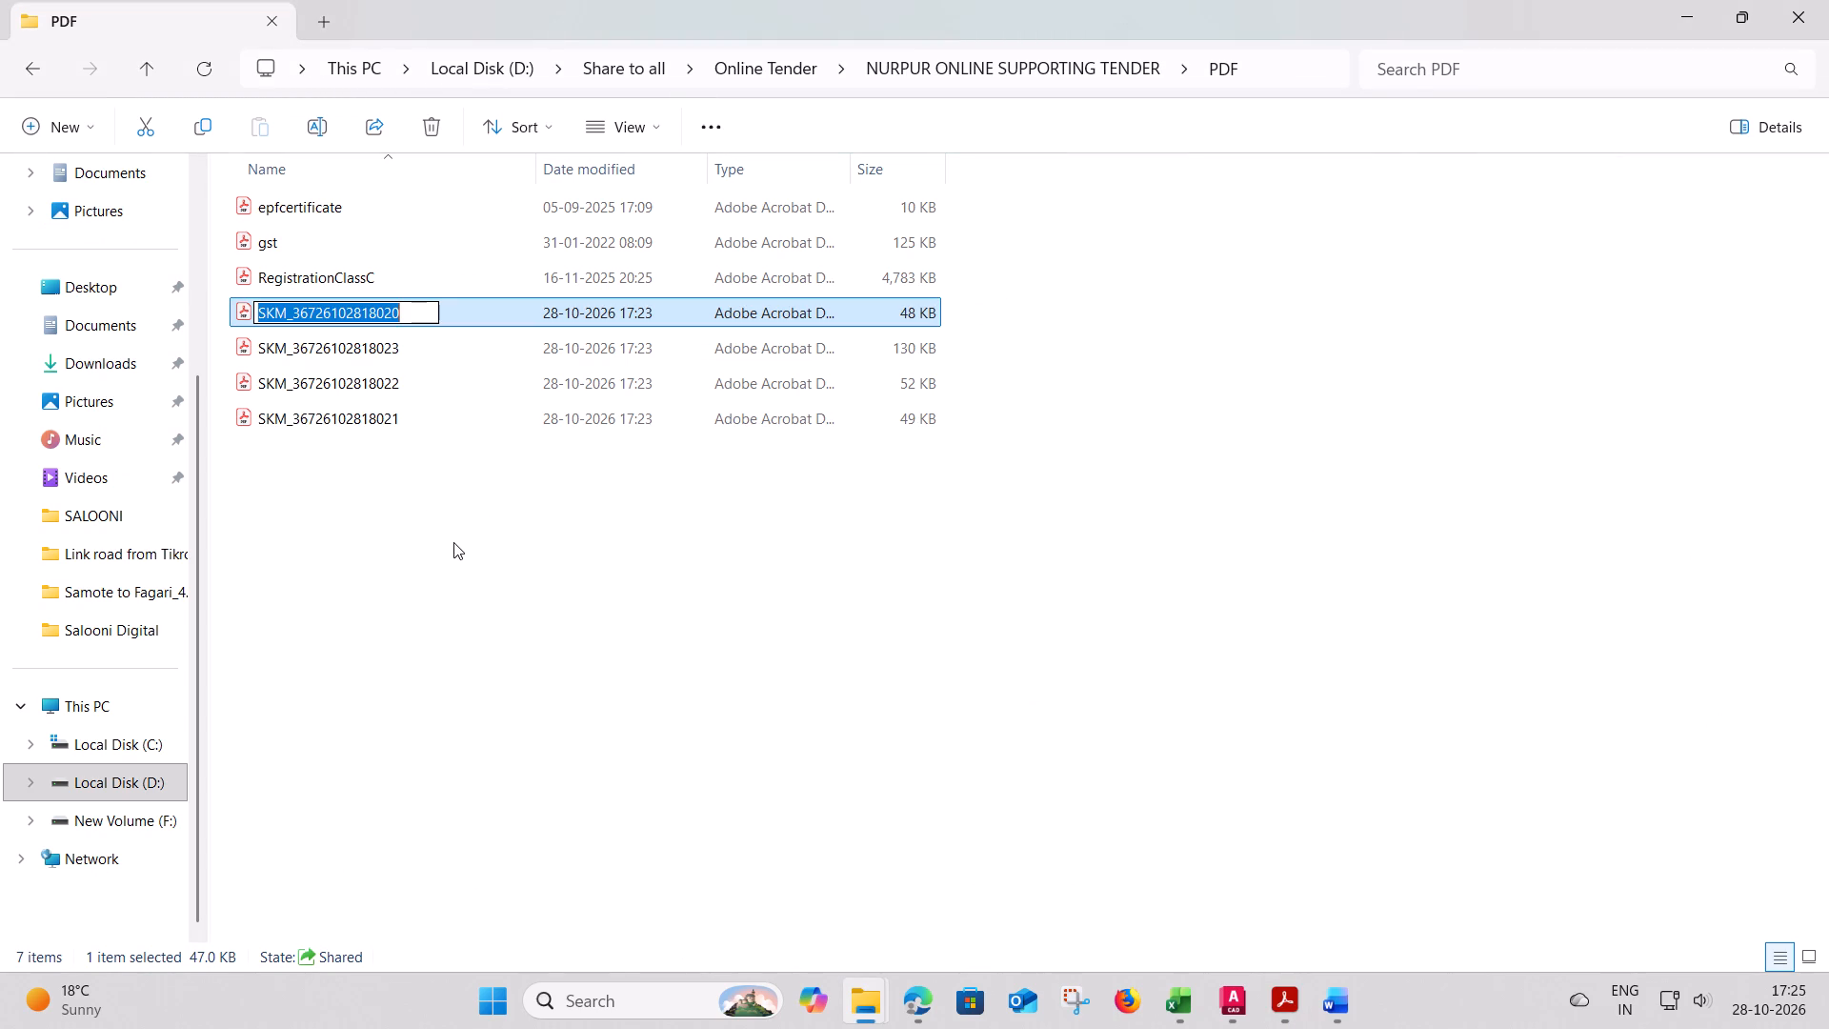
pyautogui.write('email')
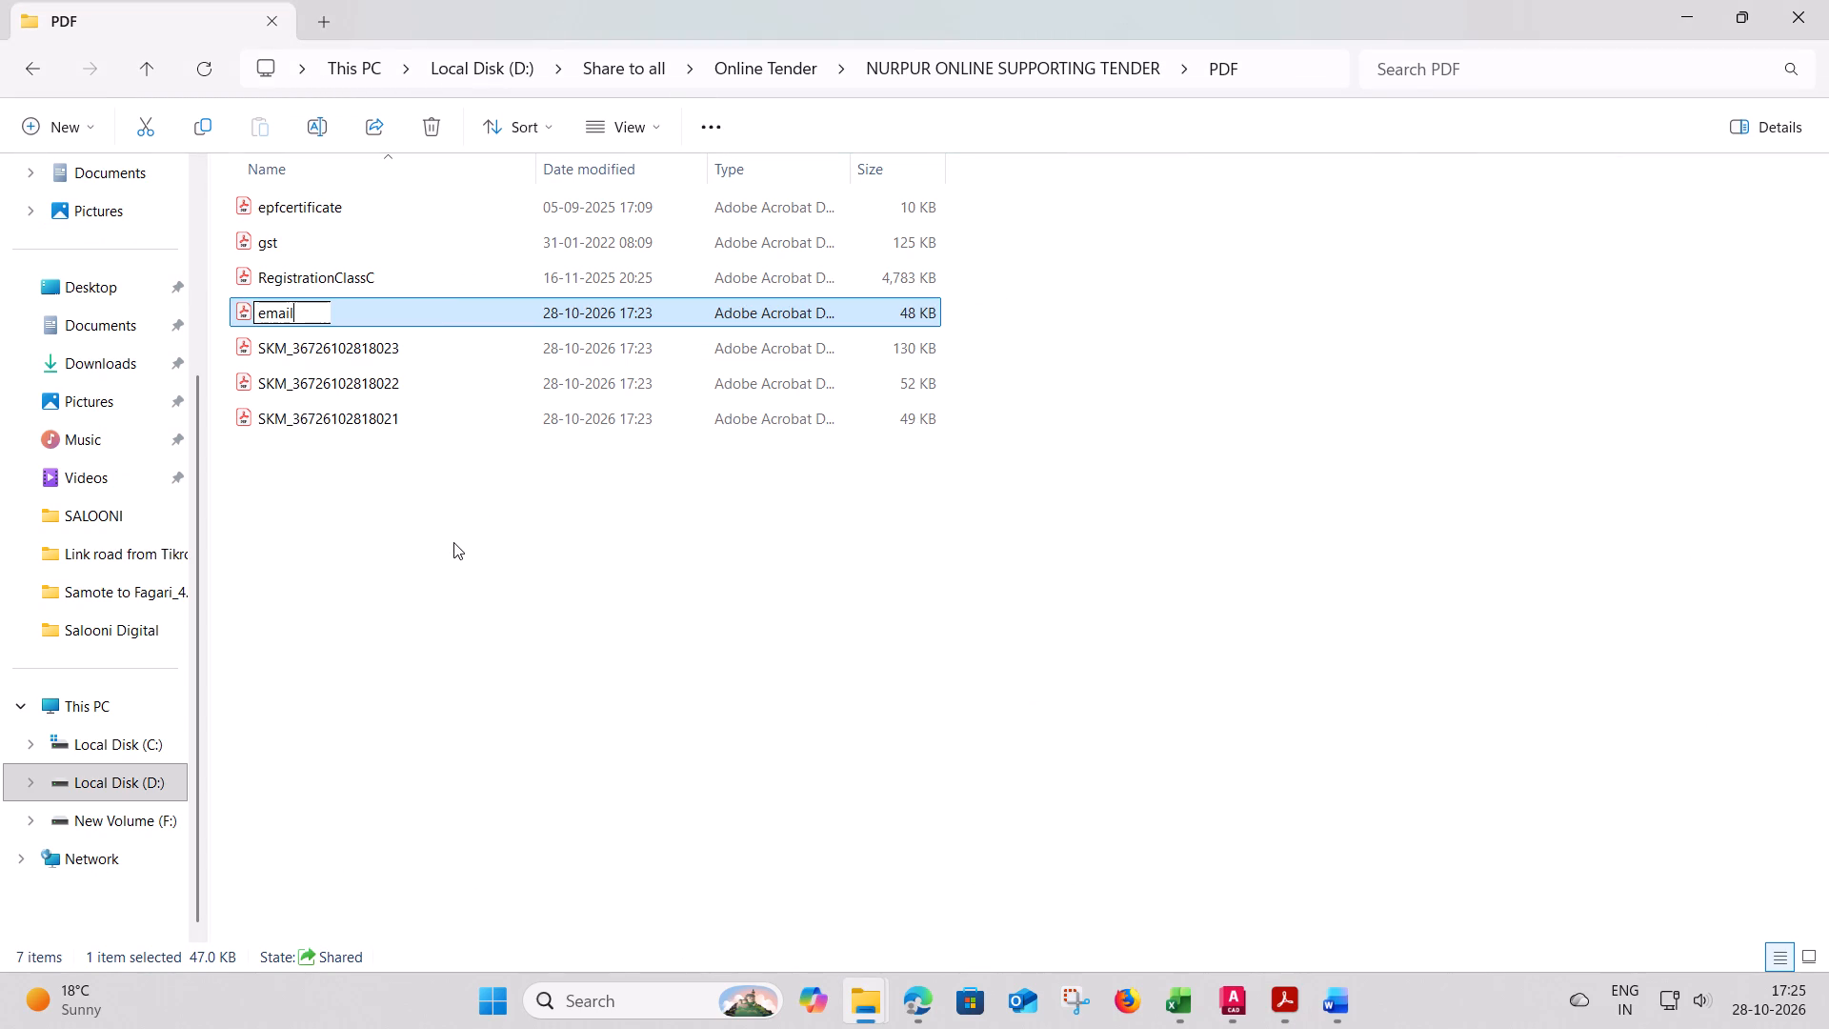
pyautogui.click(426, 569)
pyautogui.doubleClick(374, 347)
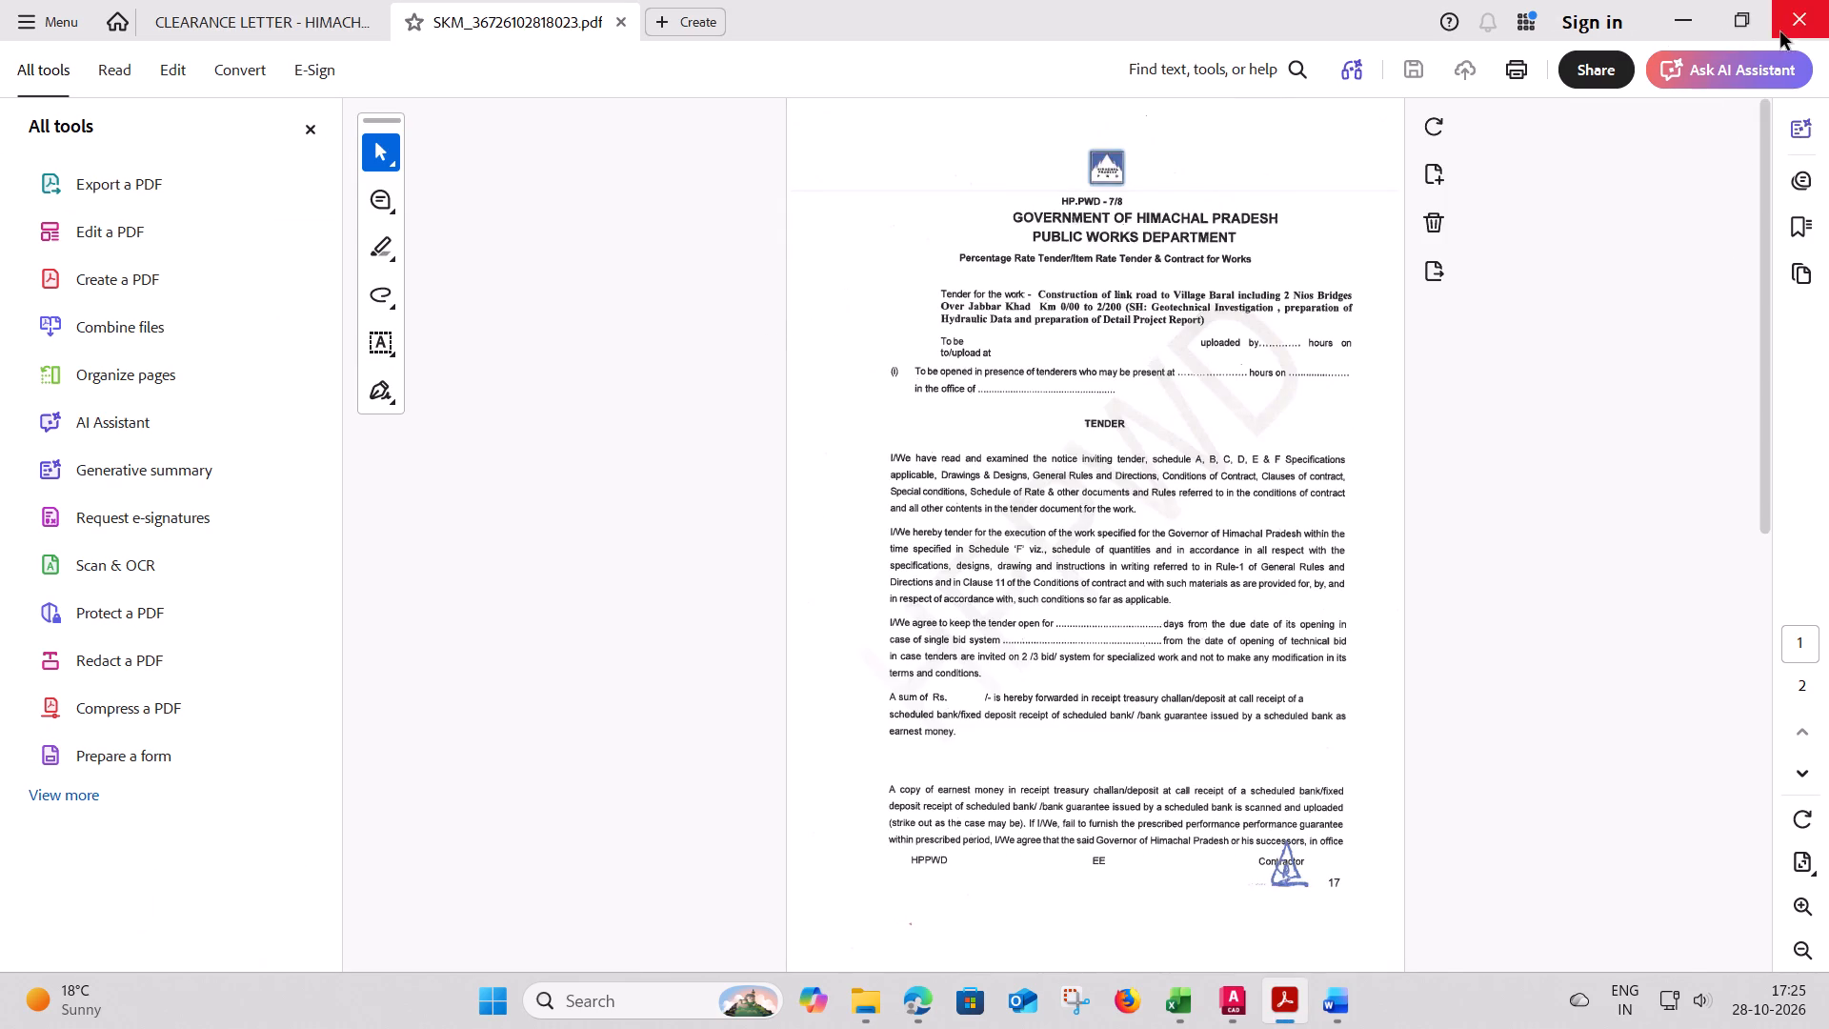
pyautogui.click(623, 20)
pyautogui.hotkey('alt', 'Tab')
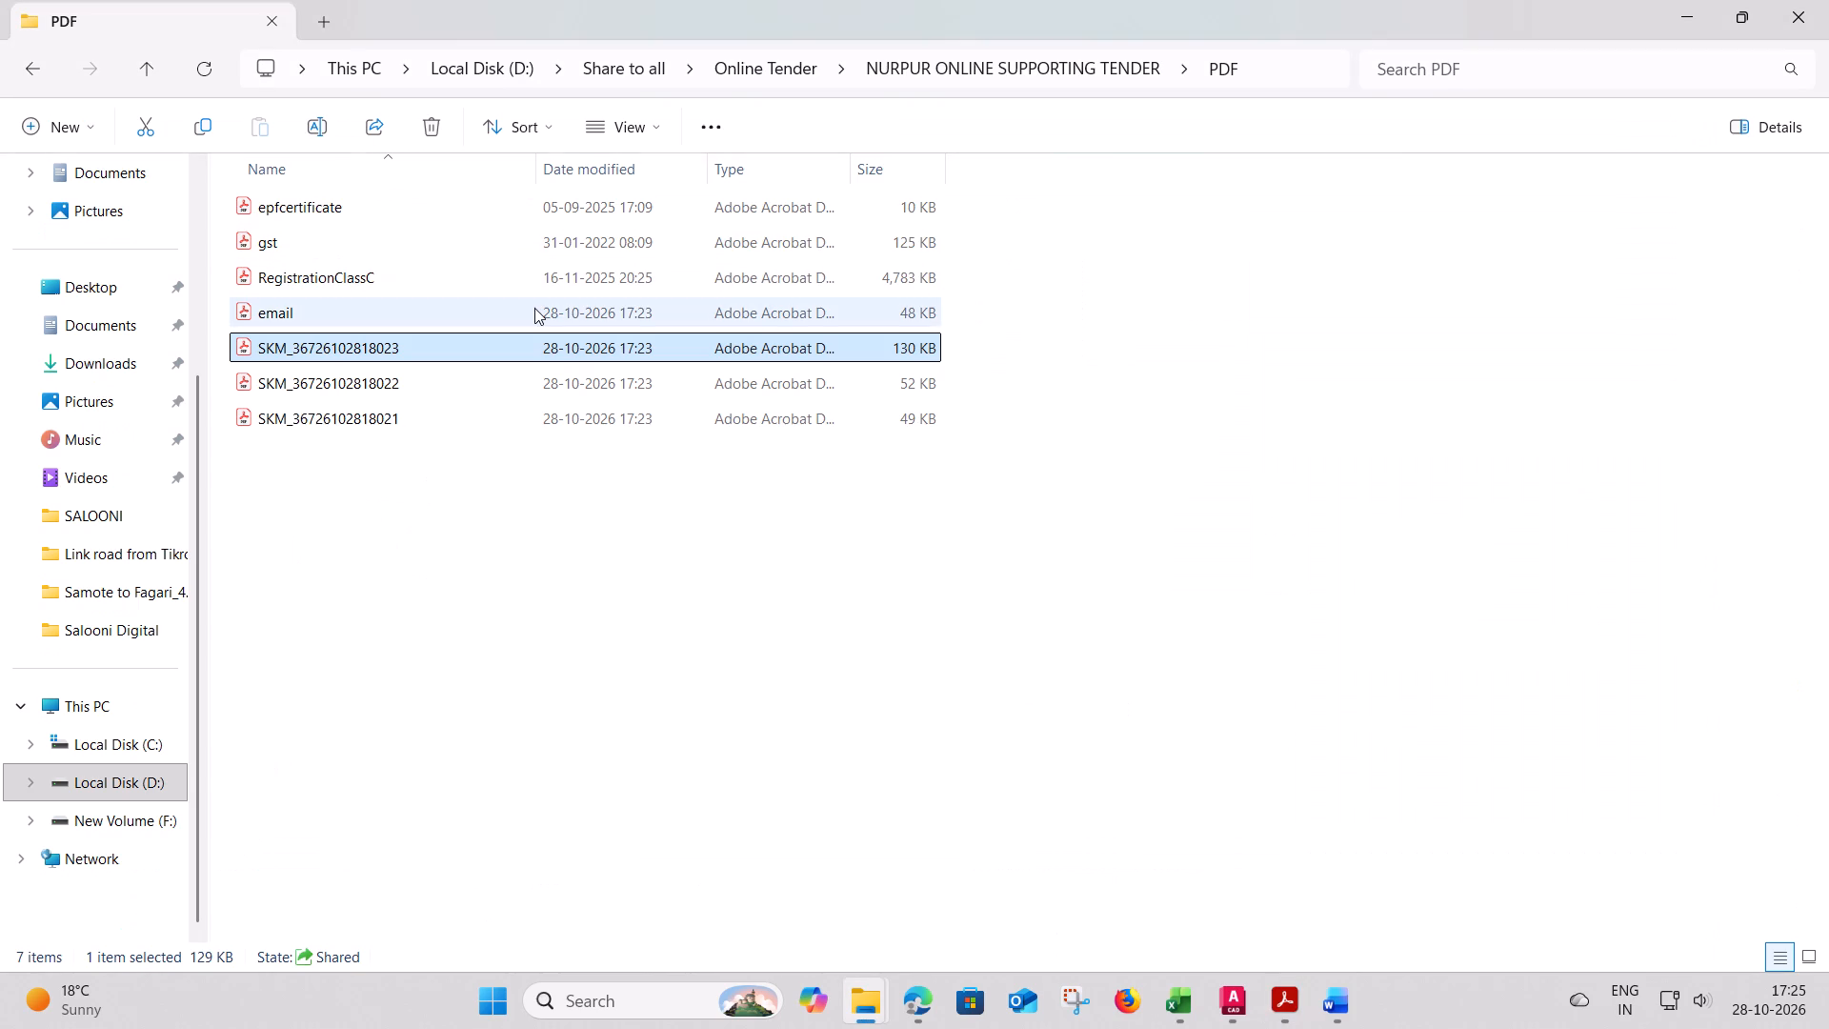
pyautogui.press('F2')
pyautogui.write('form')
pyautogui.press('7')
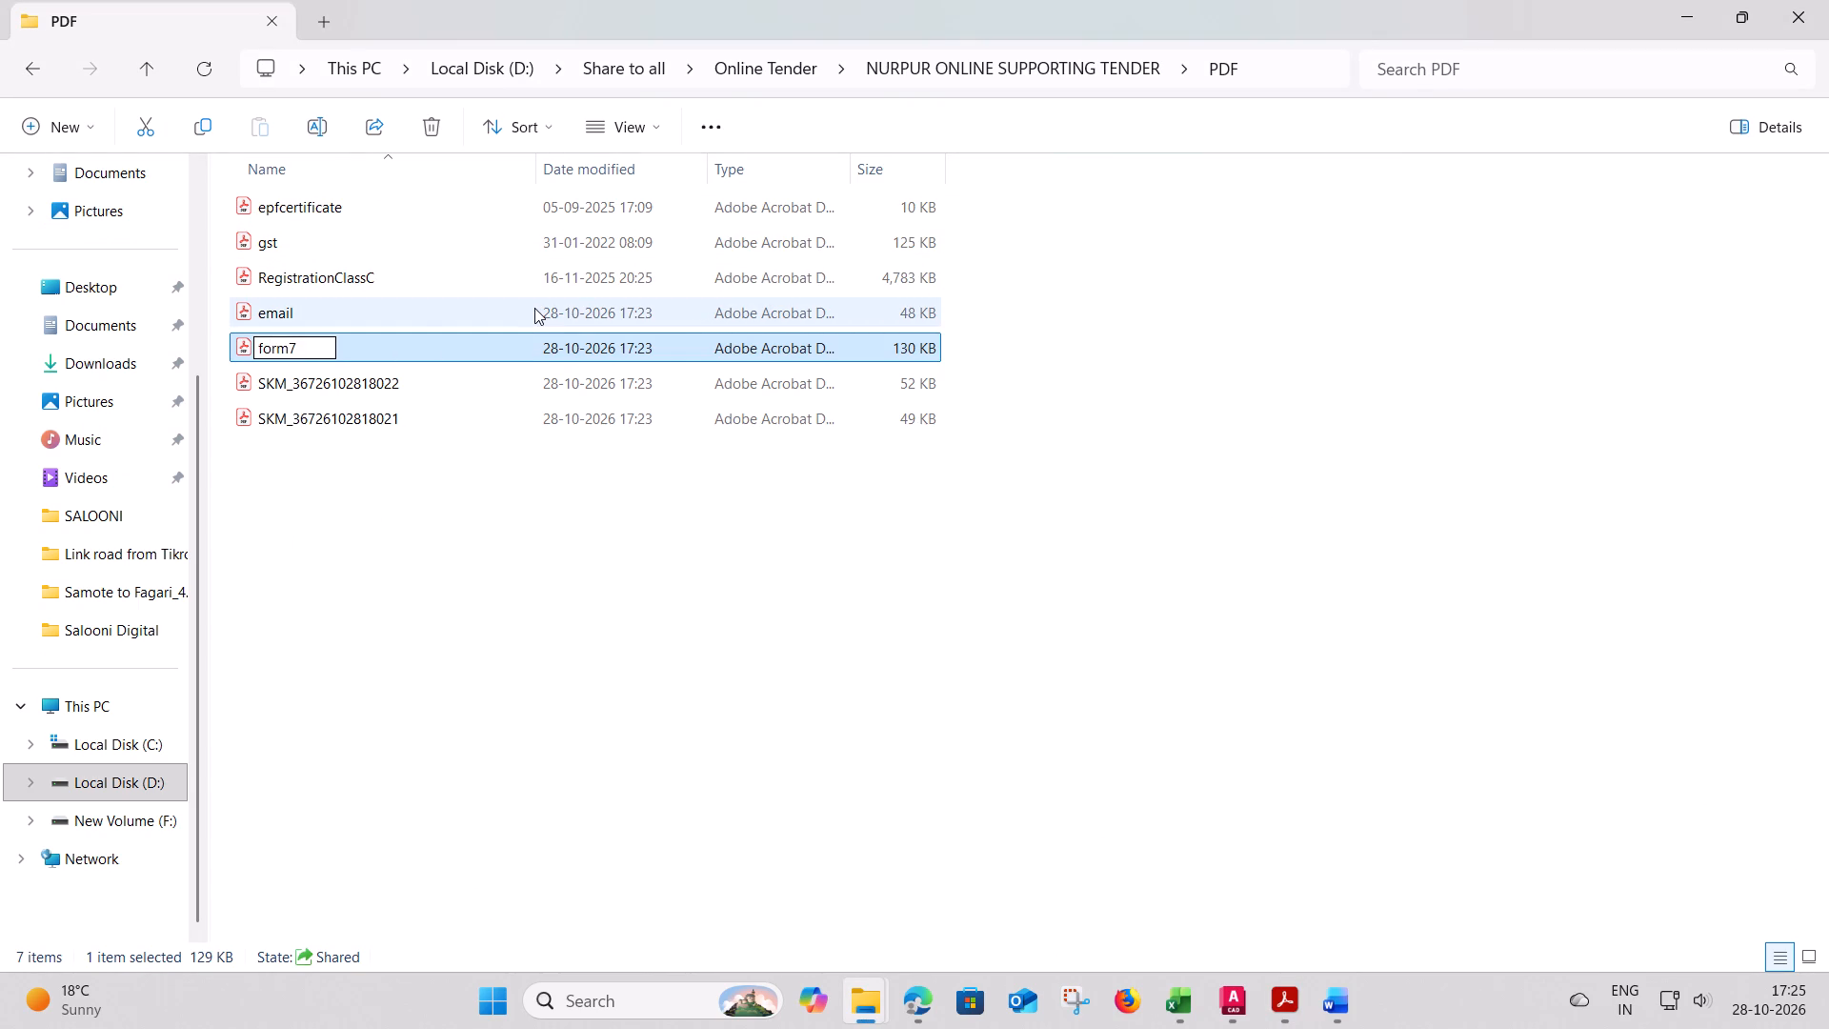
pyautogui.click(436, 494)
pyautogui.doubleClick(378, 387)
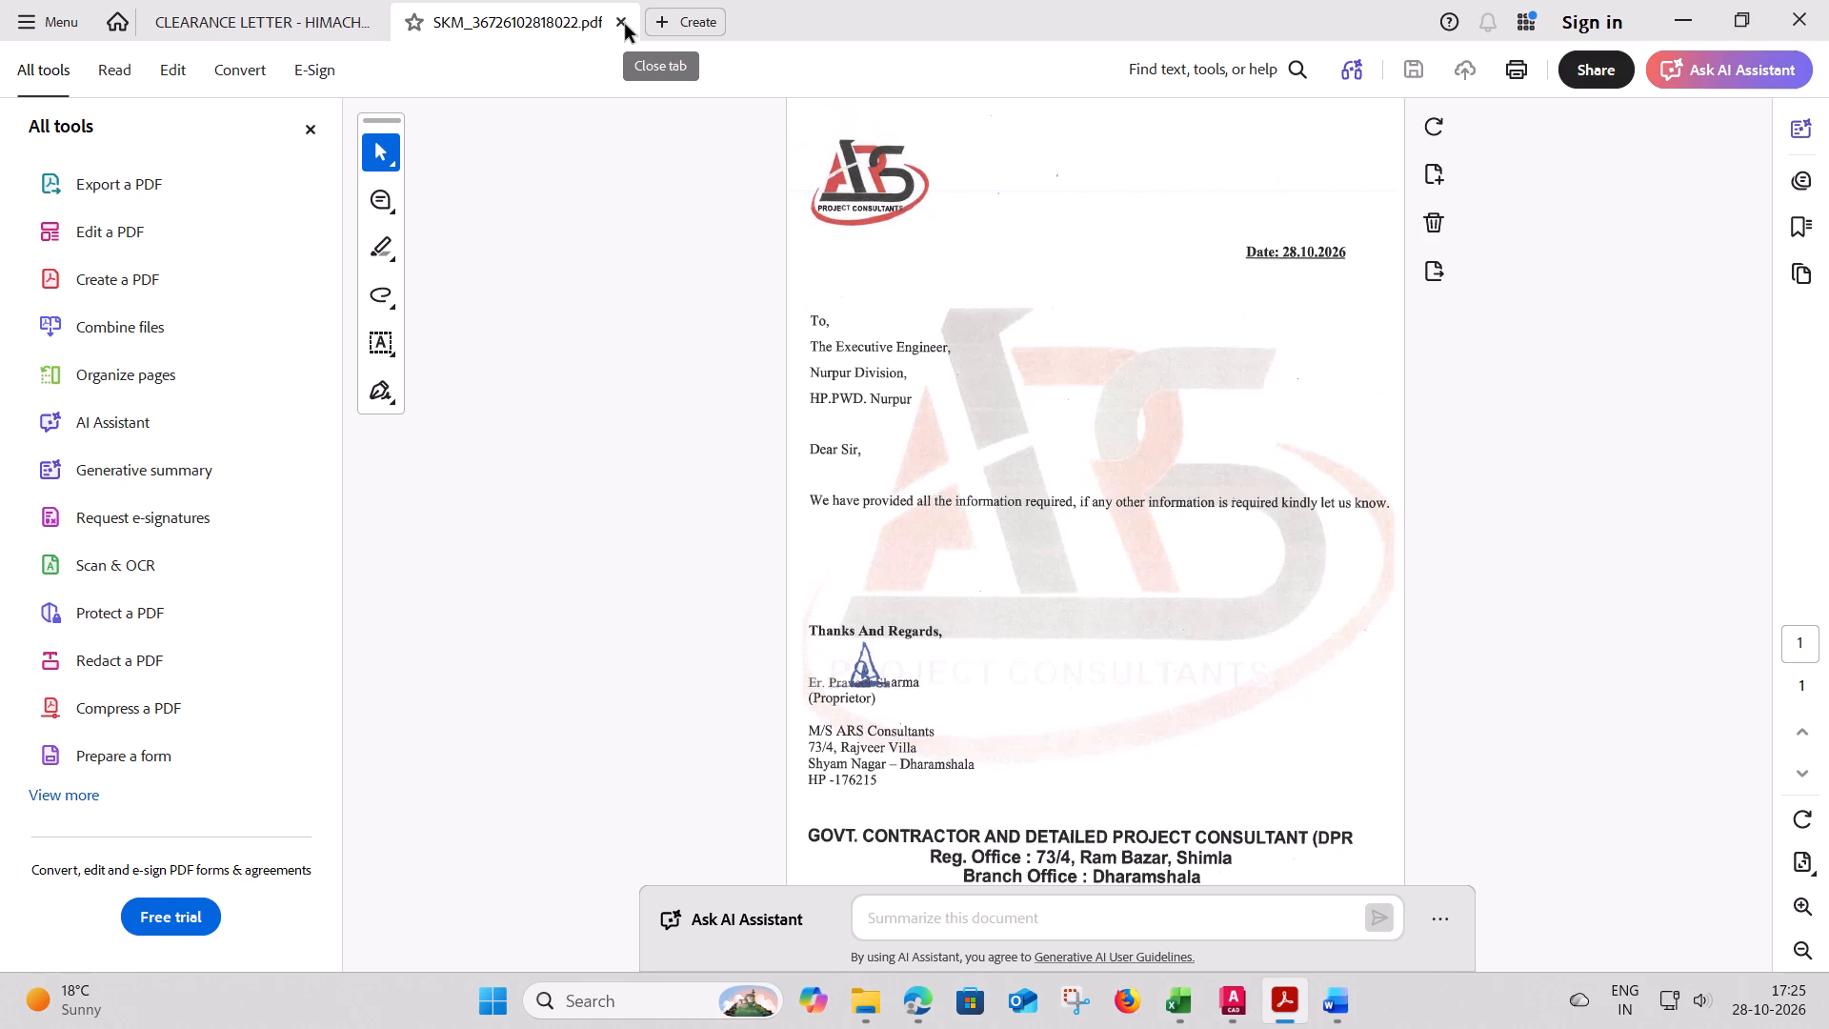
pyautogui.click(625, 25)
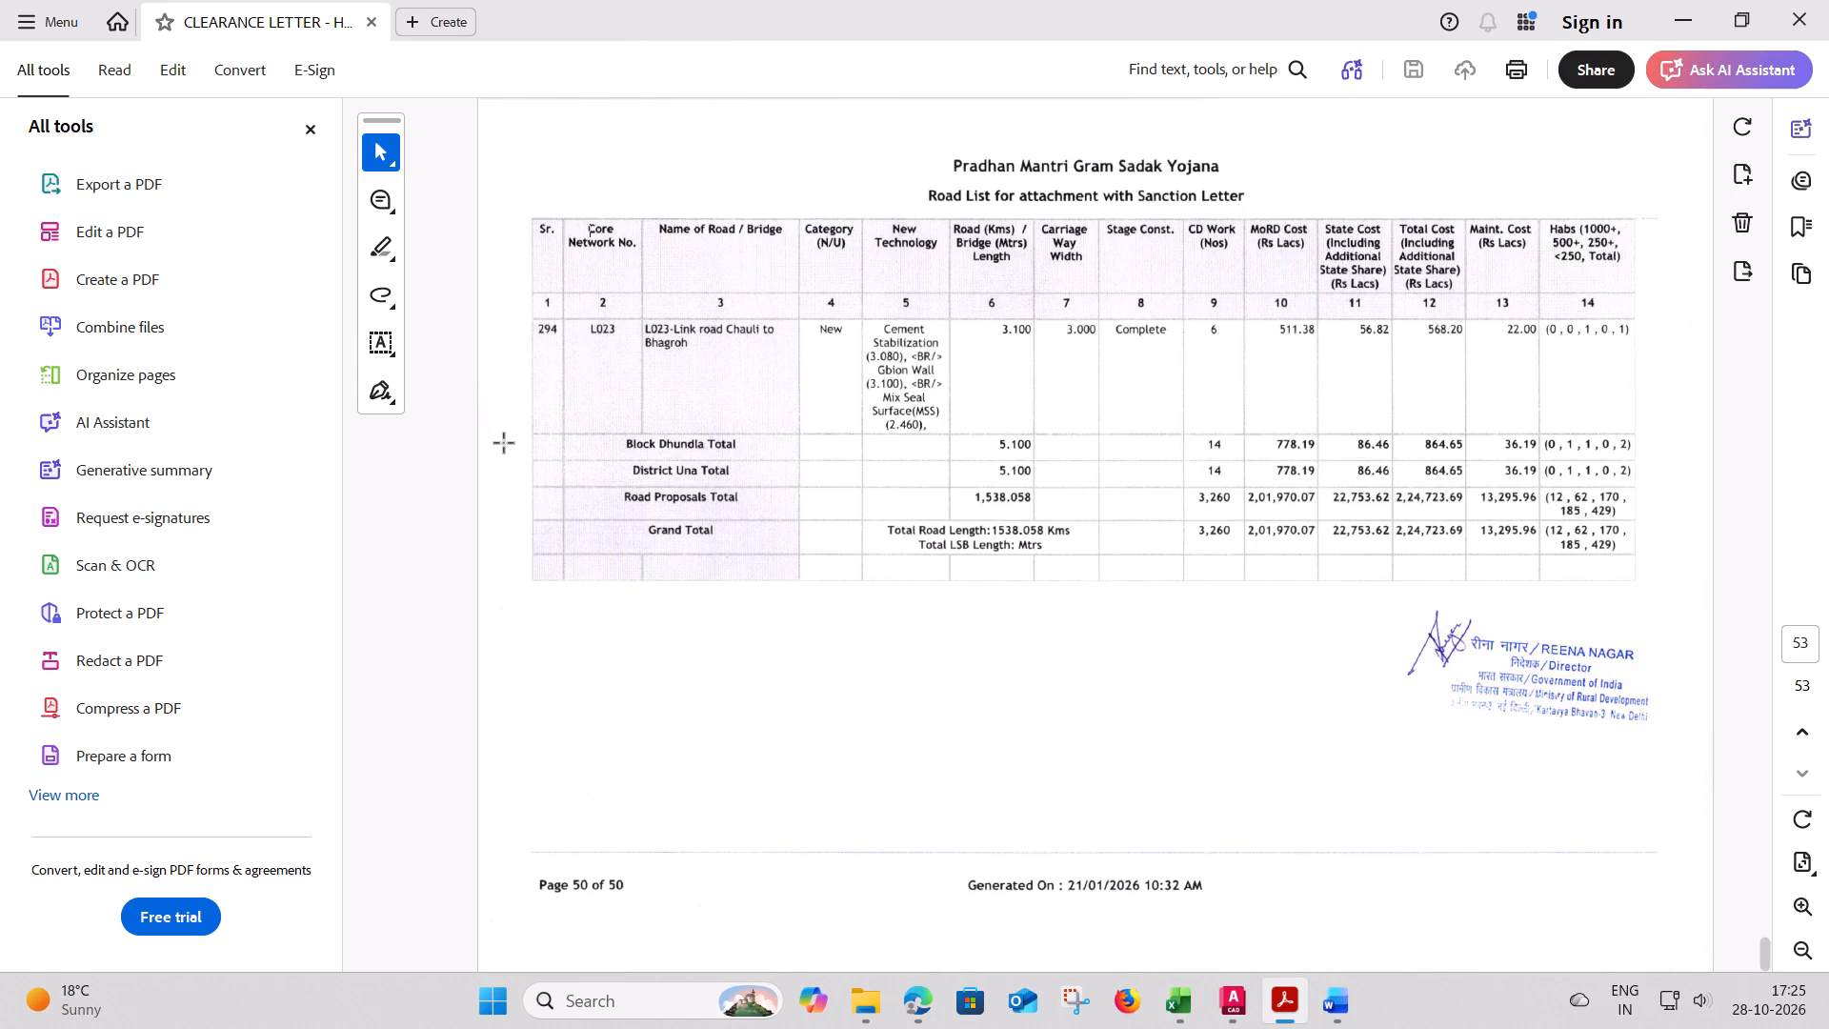
pyautogui.hotkey('alt', 'Tab')
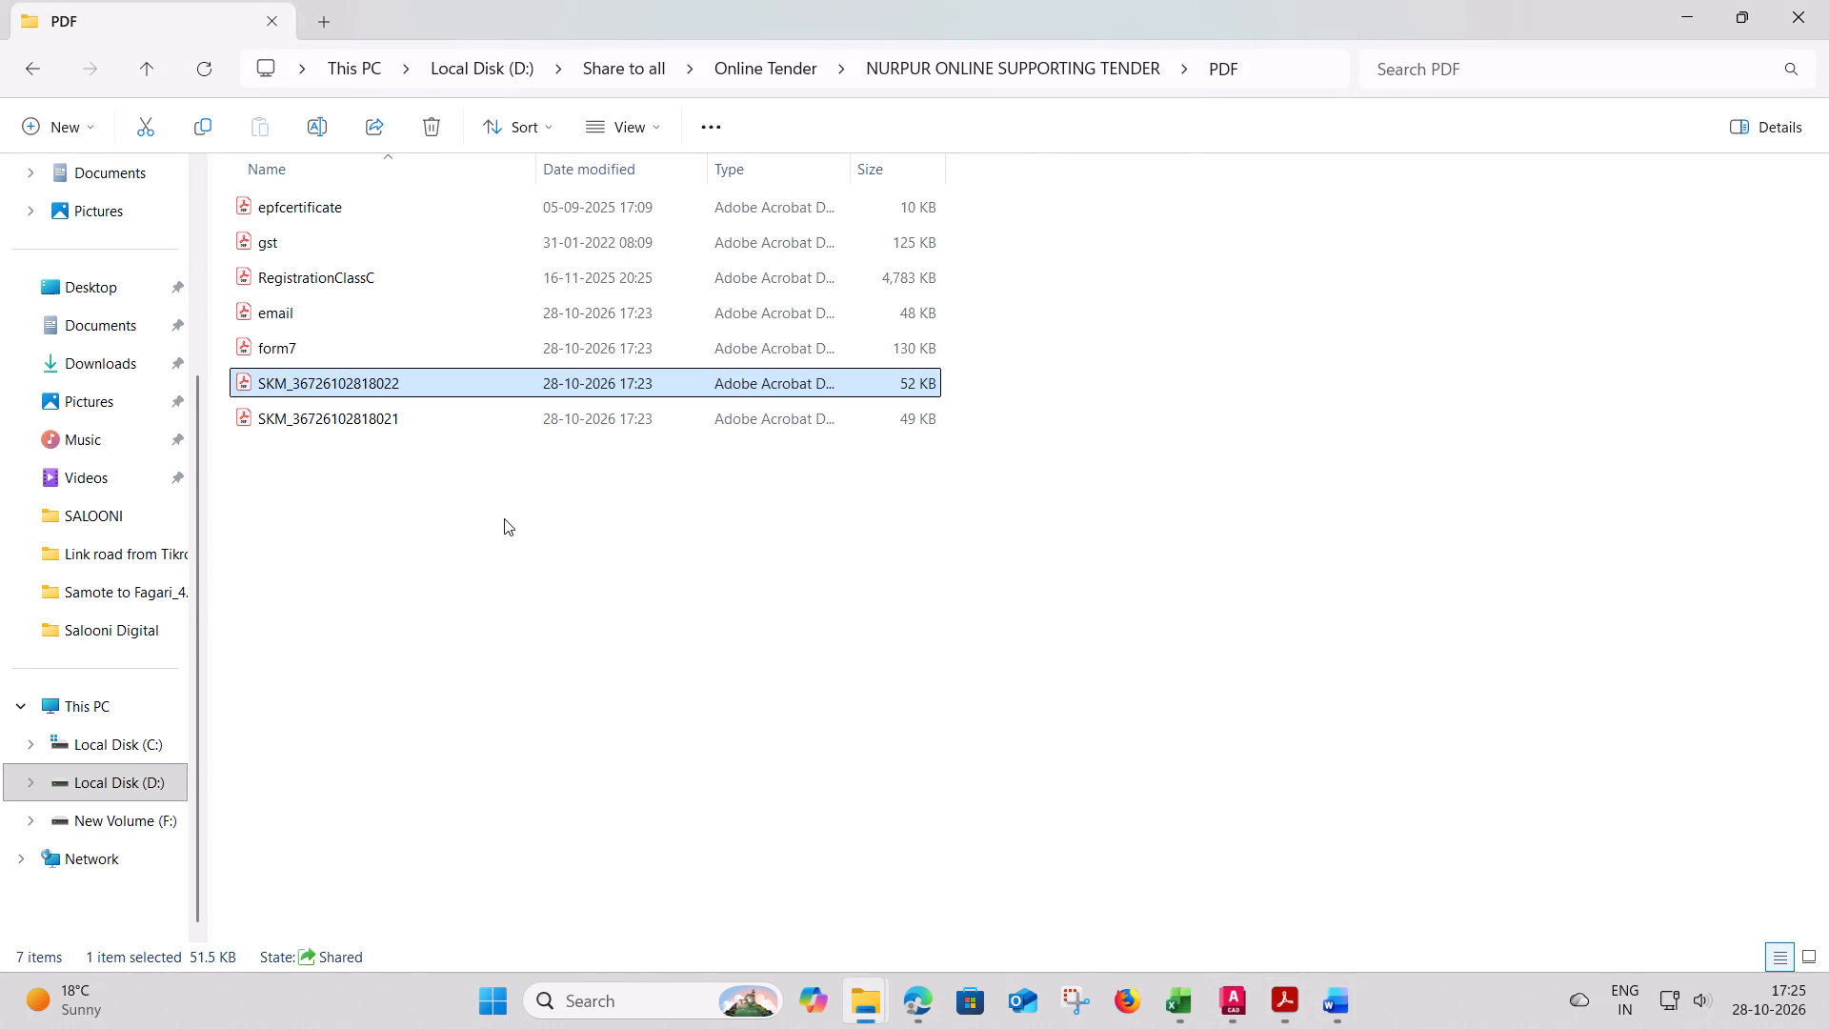
# Examine the tender's required cover documents on the HP eProcurement page in the browser.
pyautogui.hotkey('alt', 'Tab')
pyautogui.hotkey('alt', 'Tab')
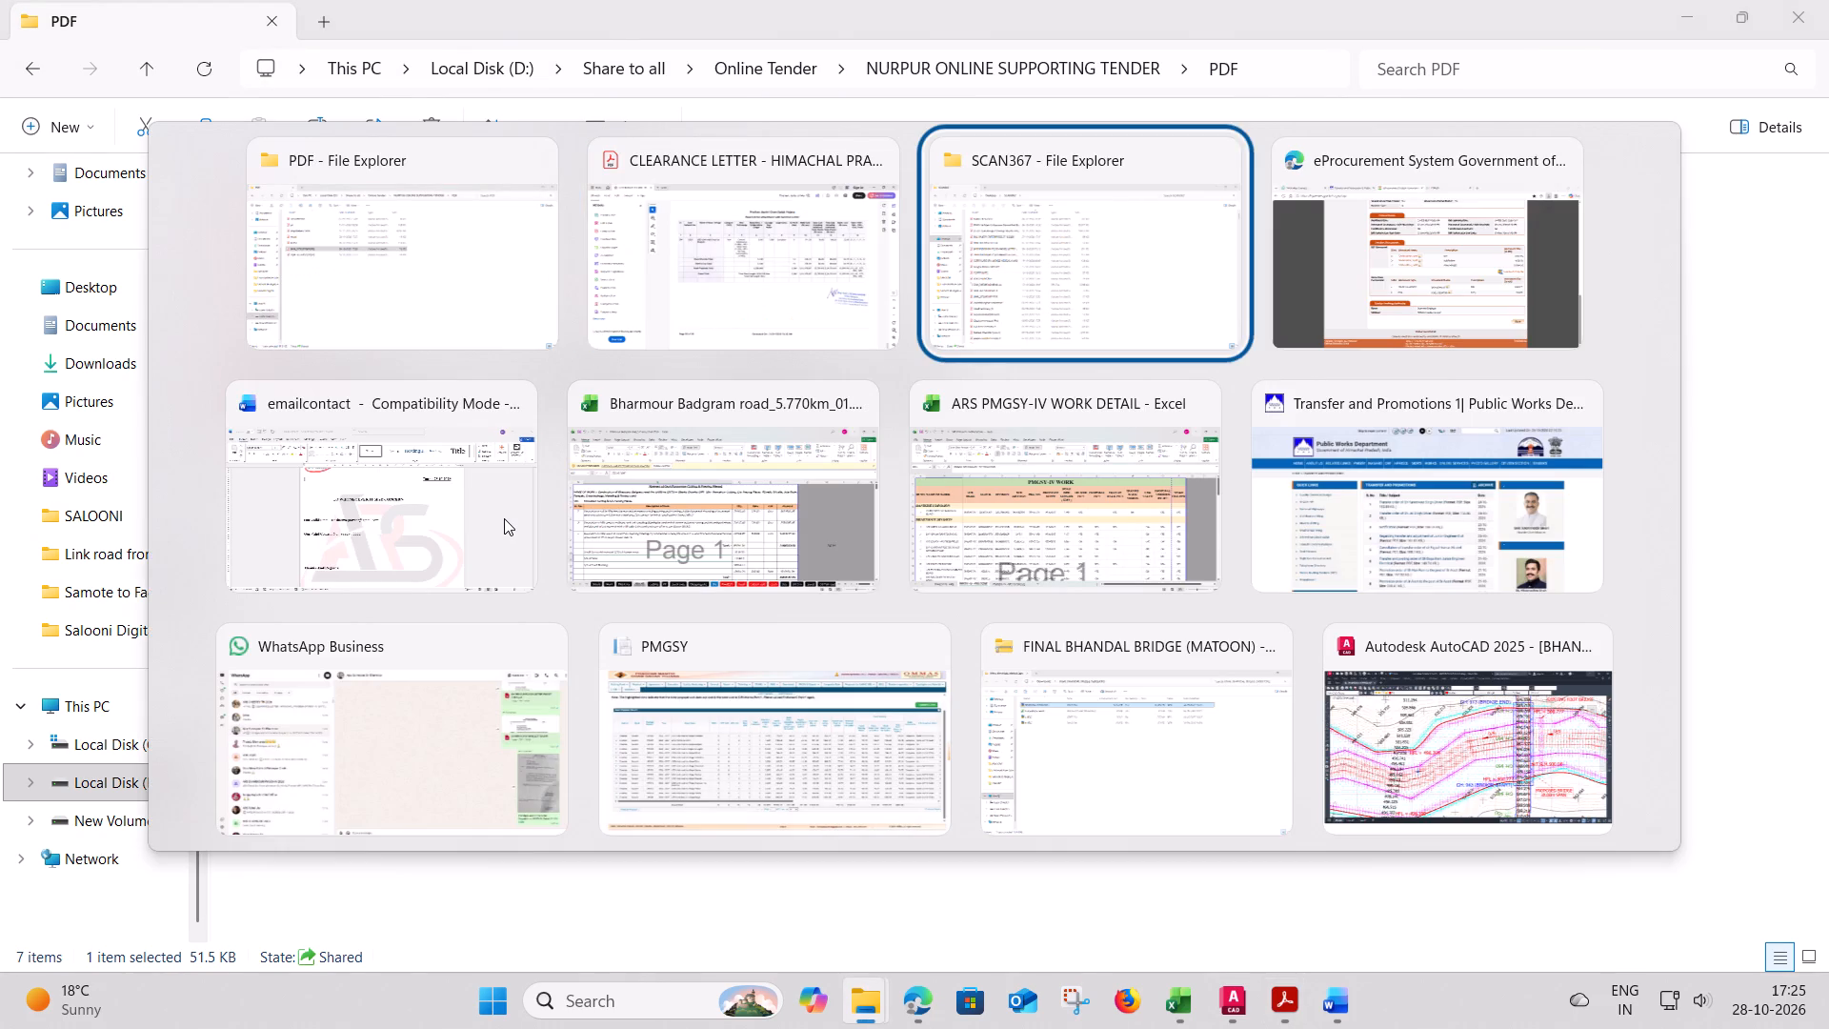
pyautogui.hotkey('alt', 'Tab')
pyautogui.click(1136, 338)
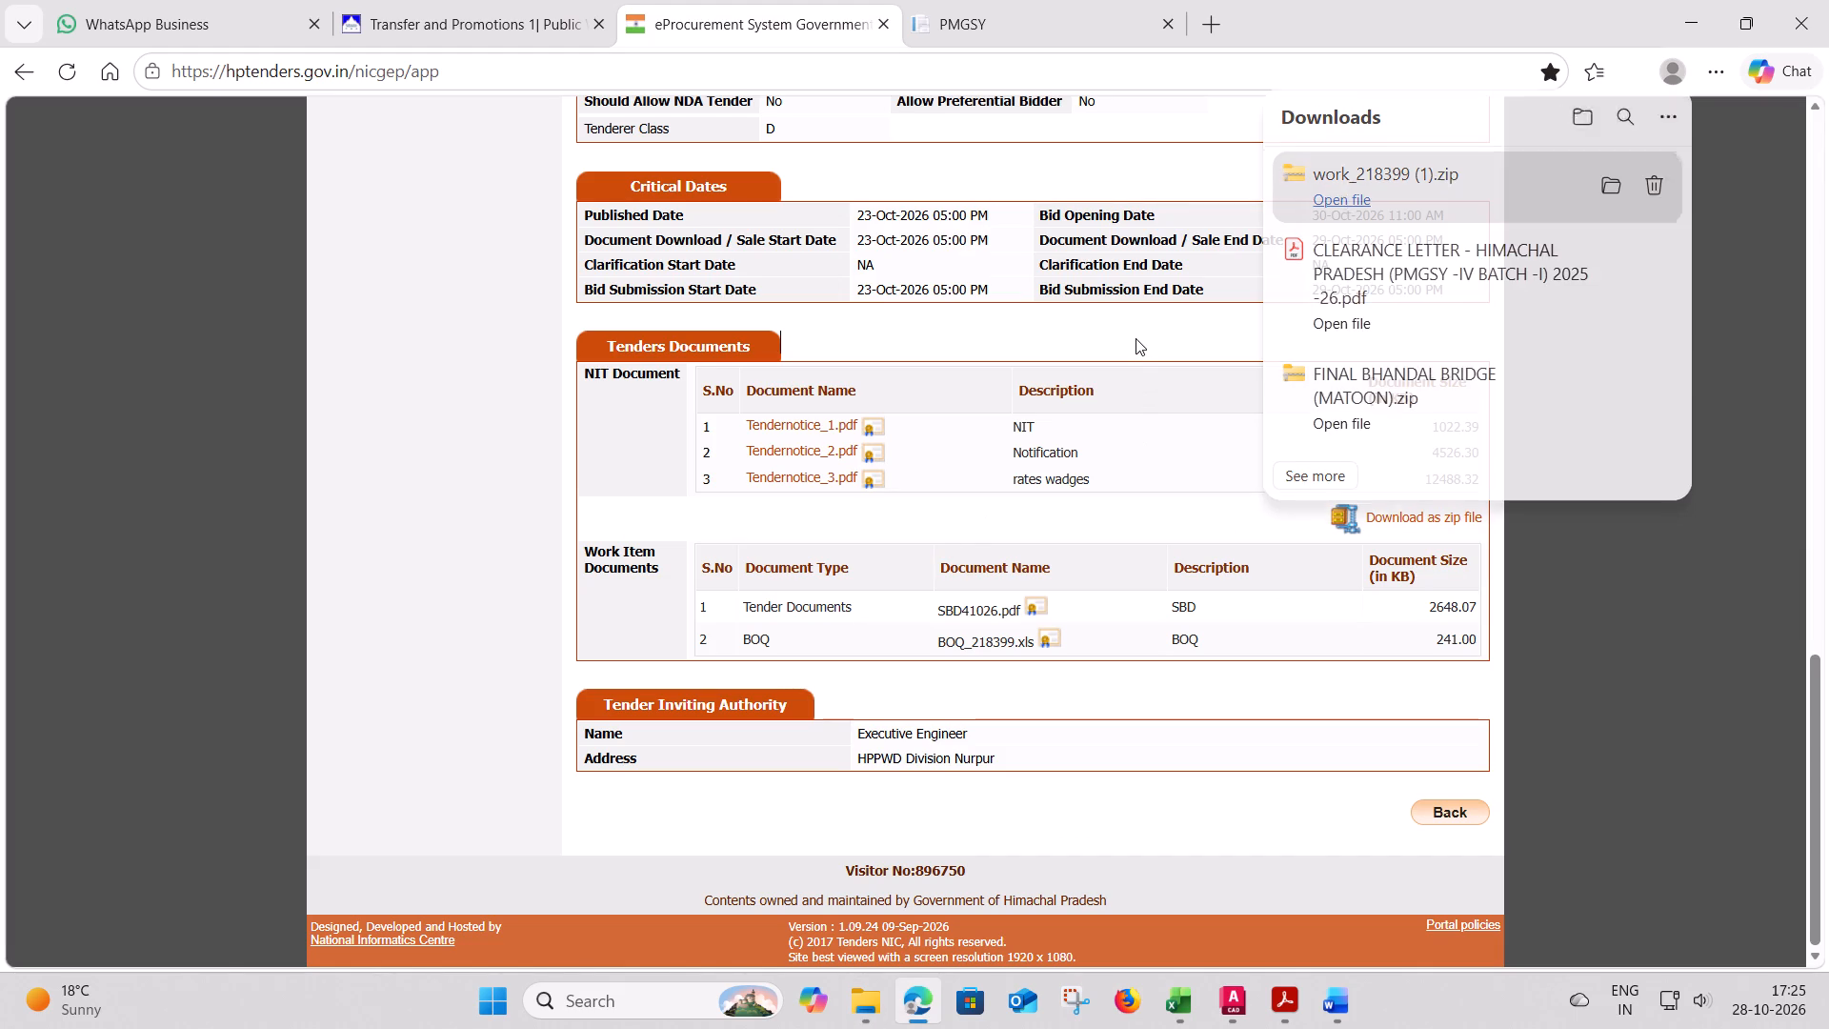
pyautogui.scroll(1, 1136, 338)
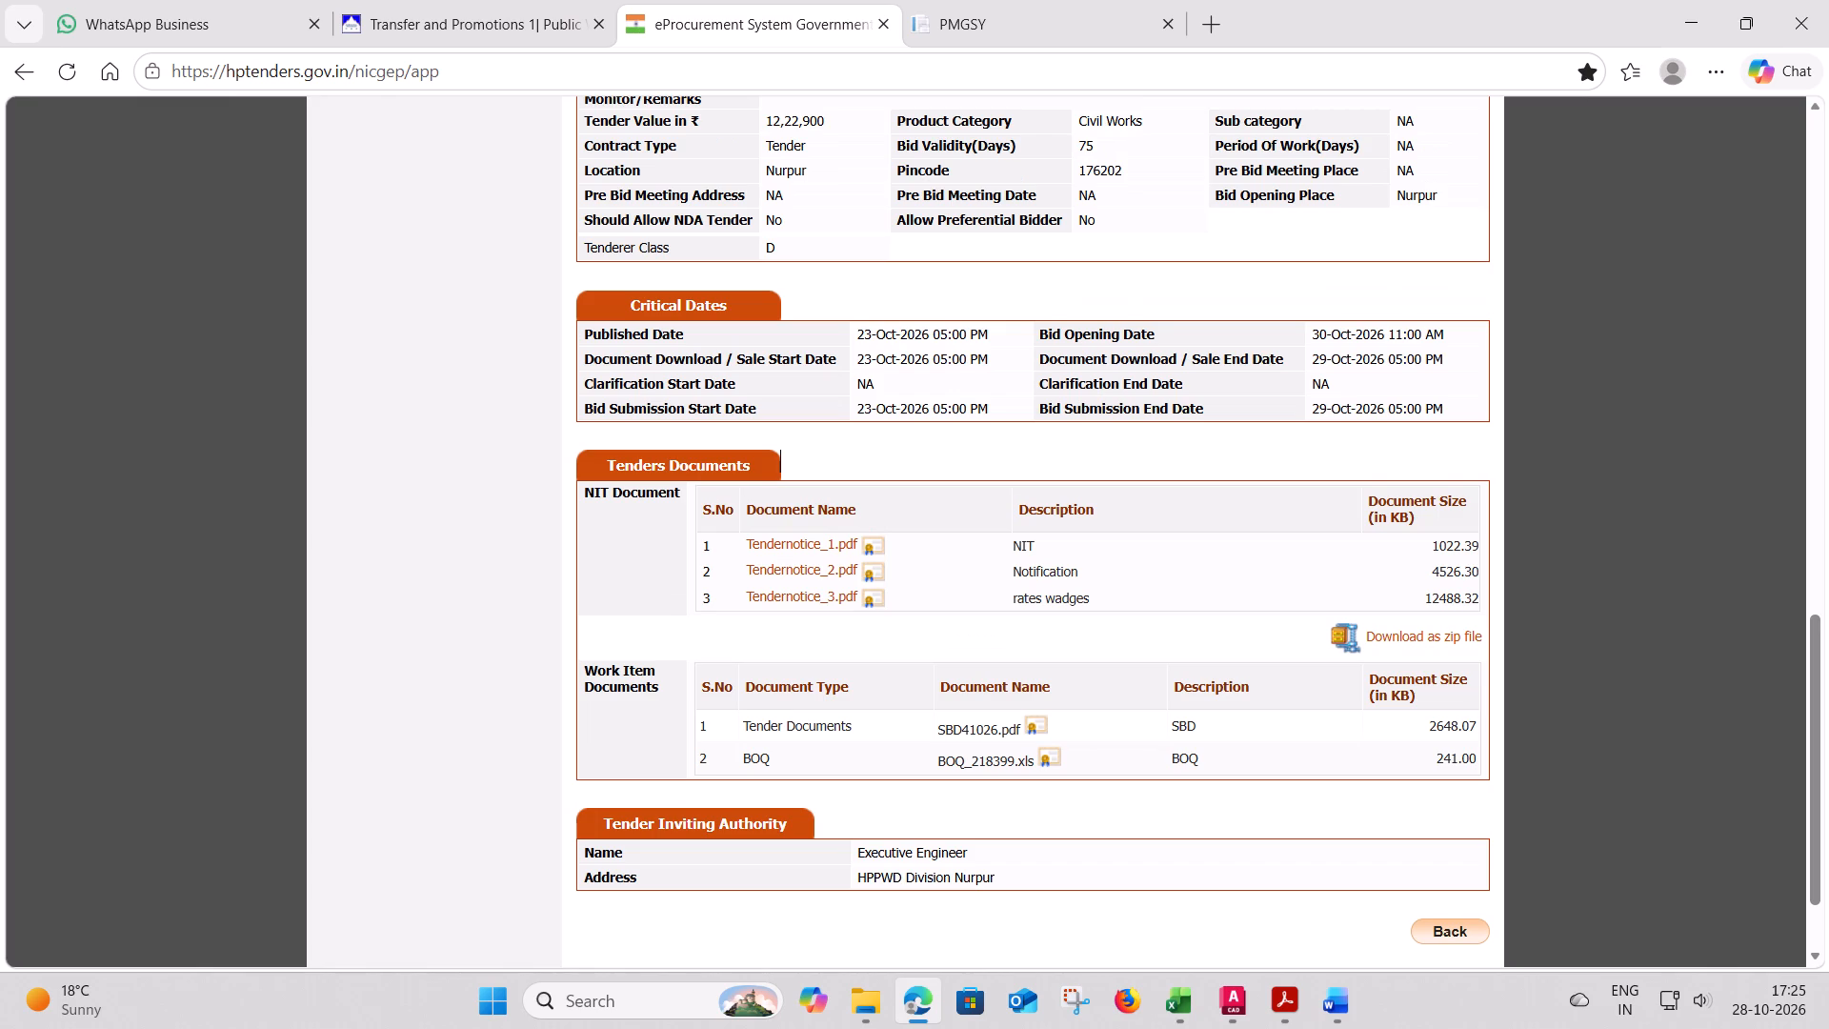
pyautogui.scroll(1, 1136, 338)
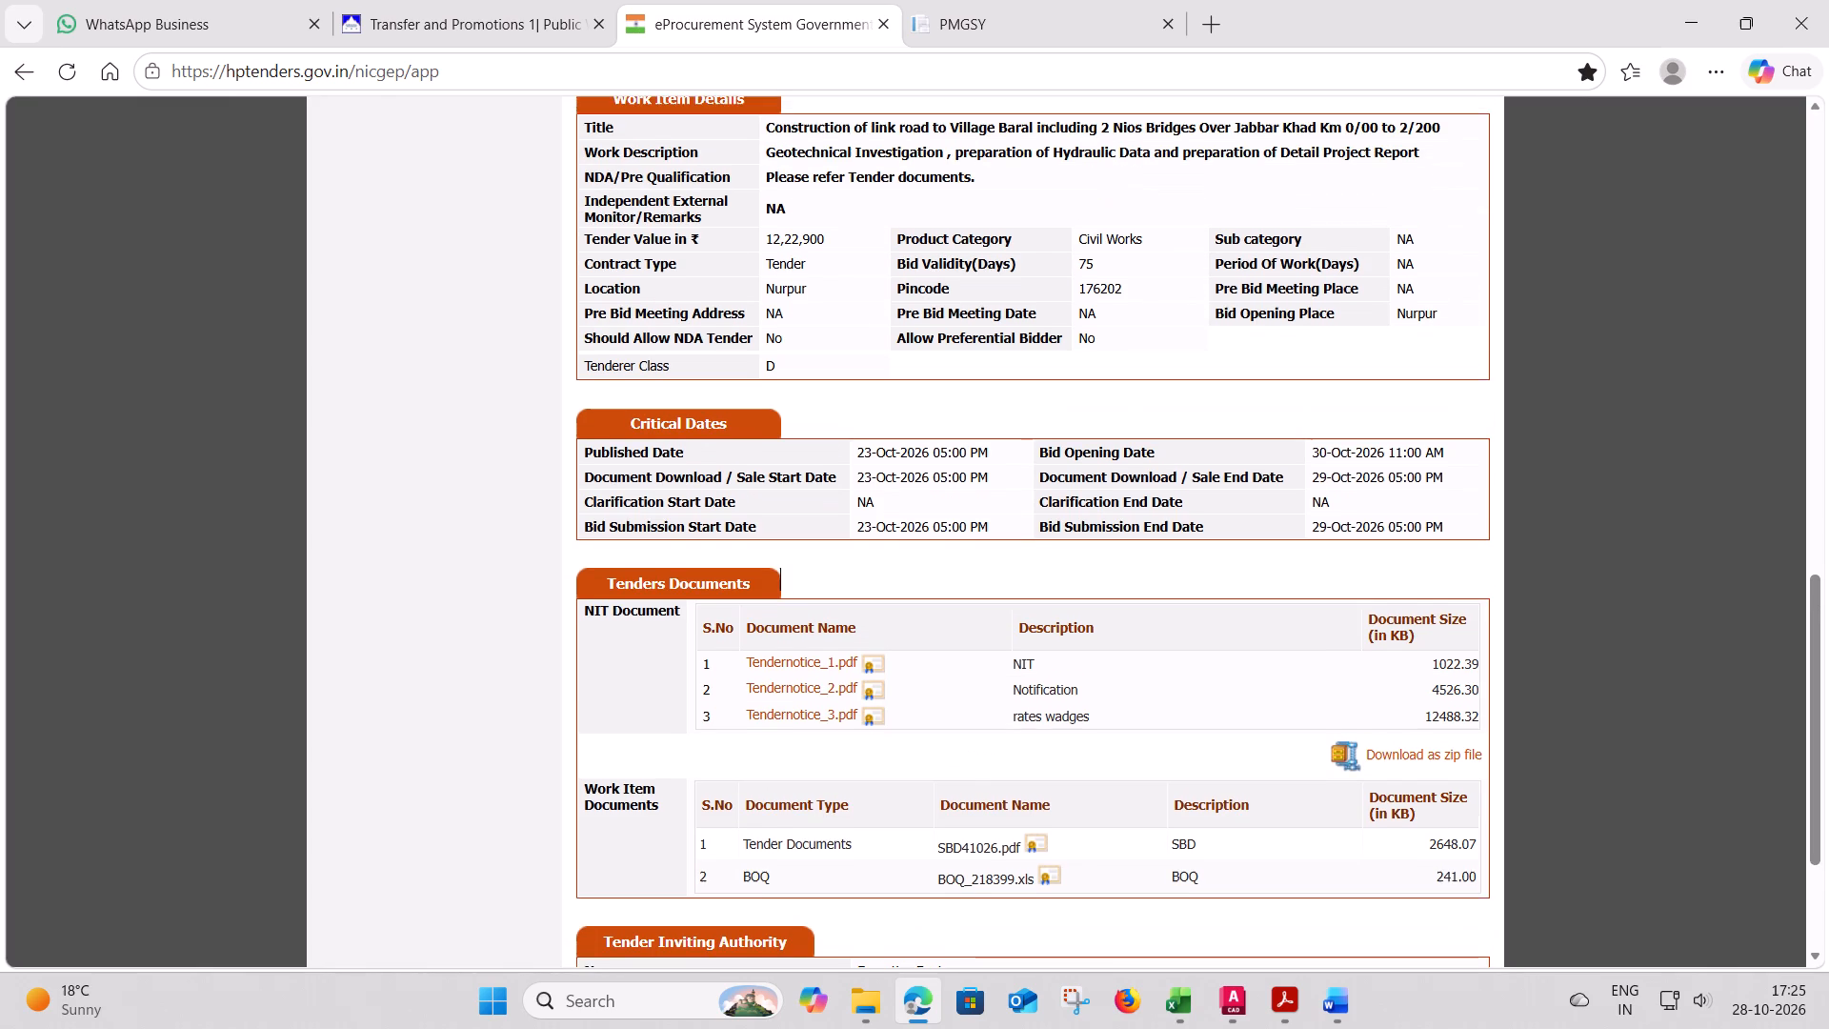
pyautogui.scroll(2, 1136, 338)
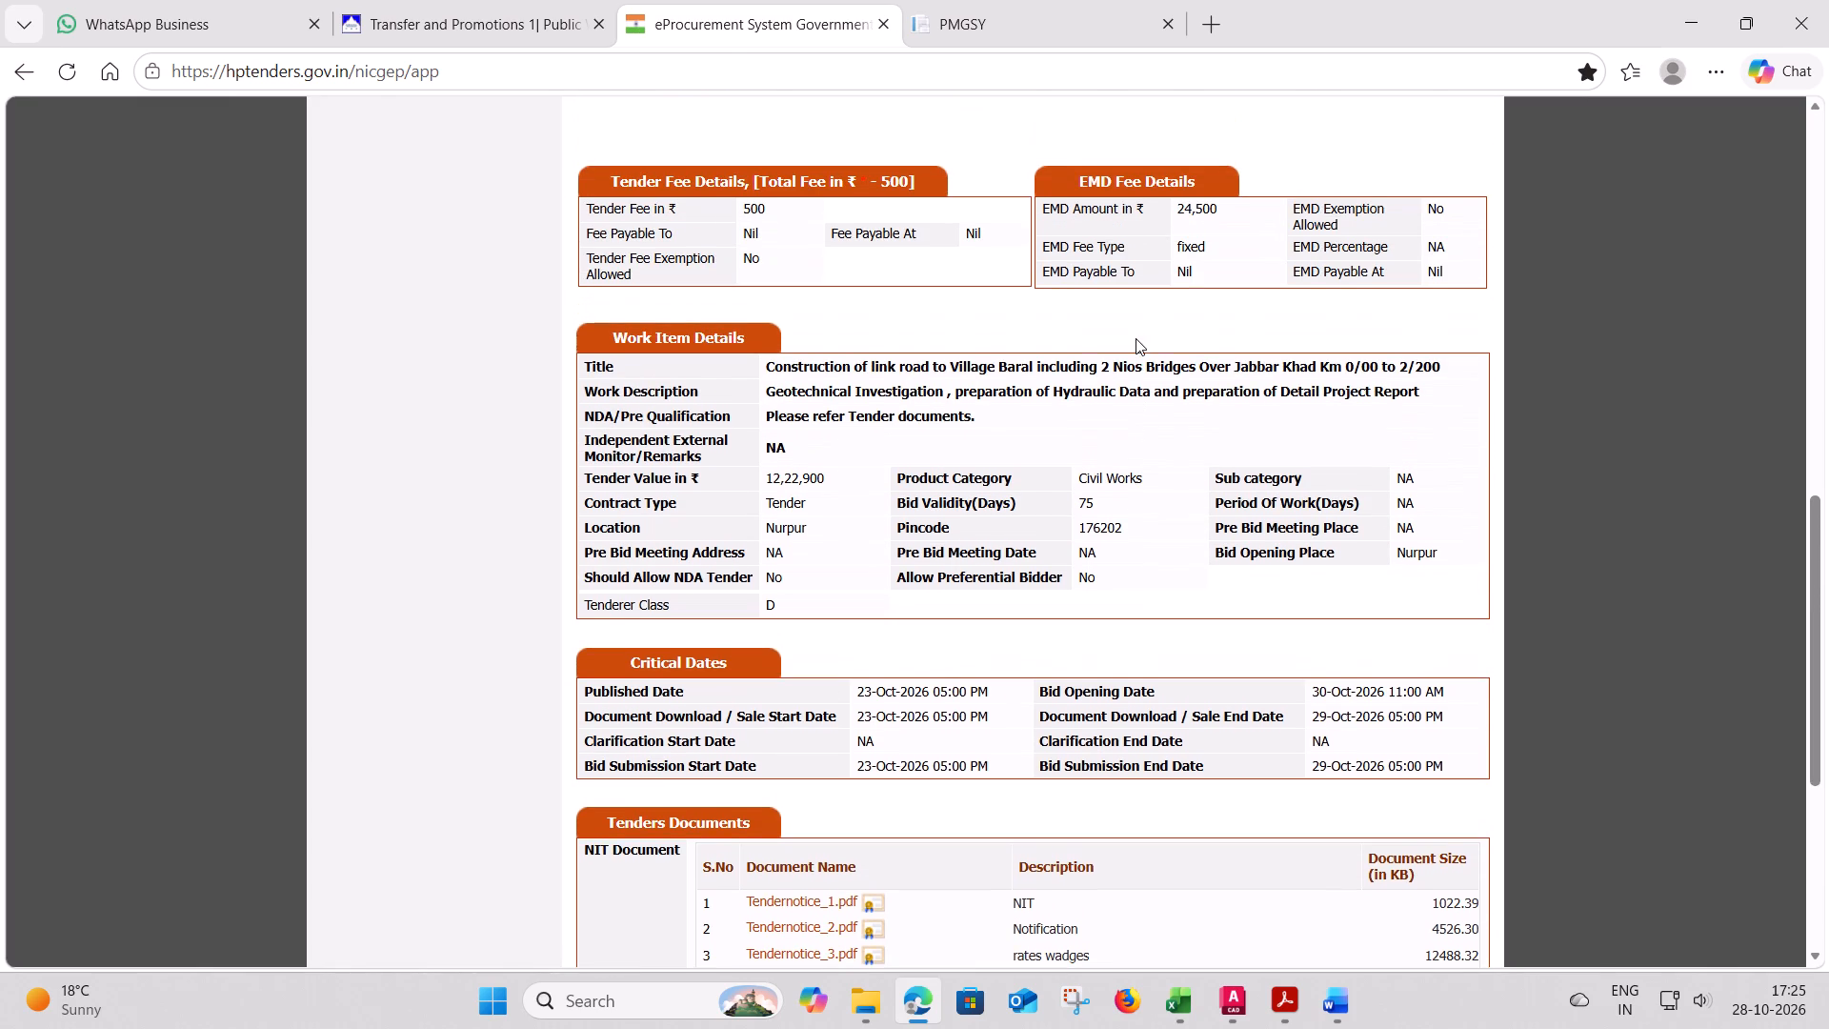
pyautogui.scroll(4, 1136, 338)
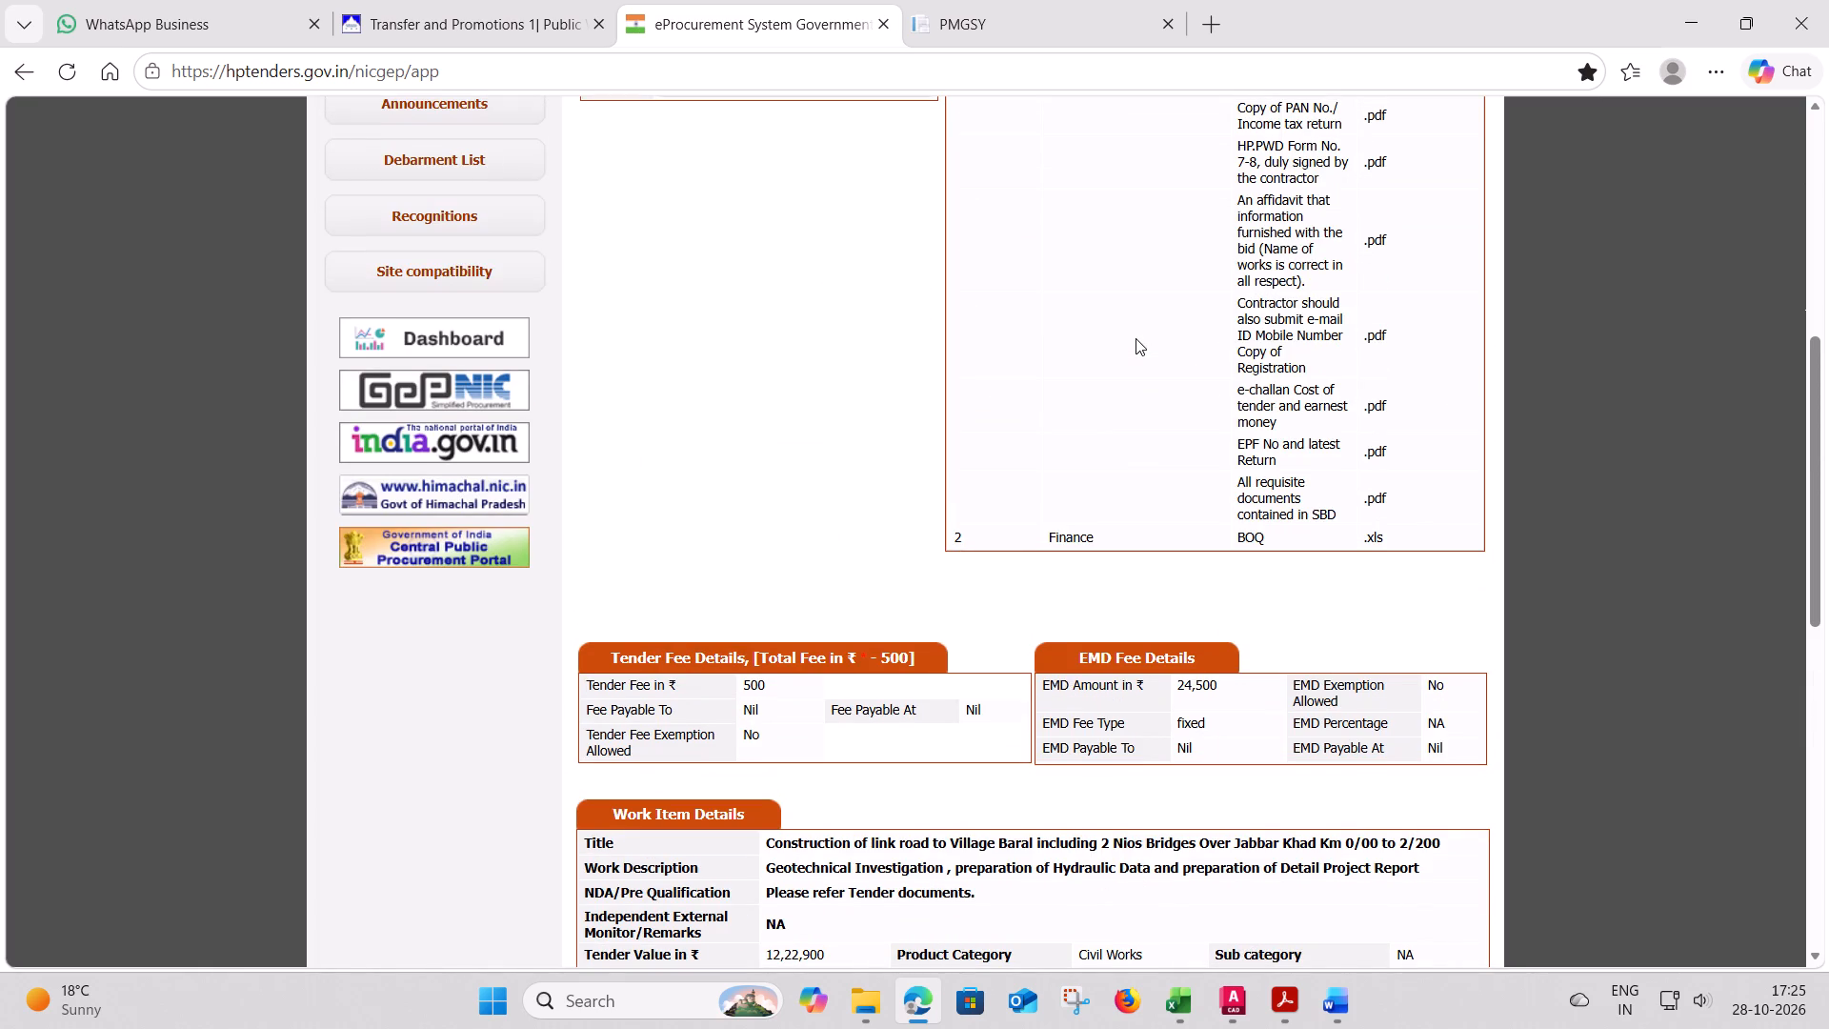
pyautogui.hotkey('alt', 'Tab')
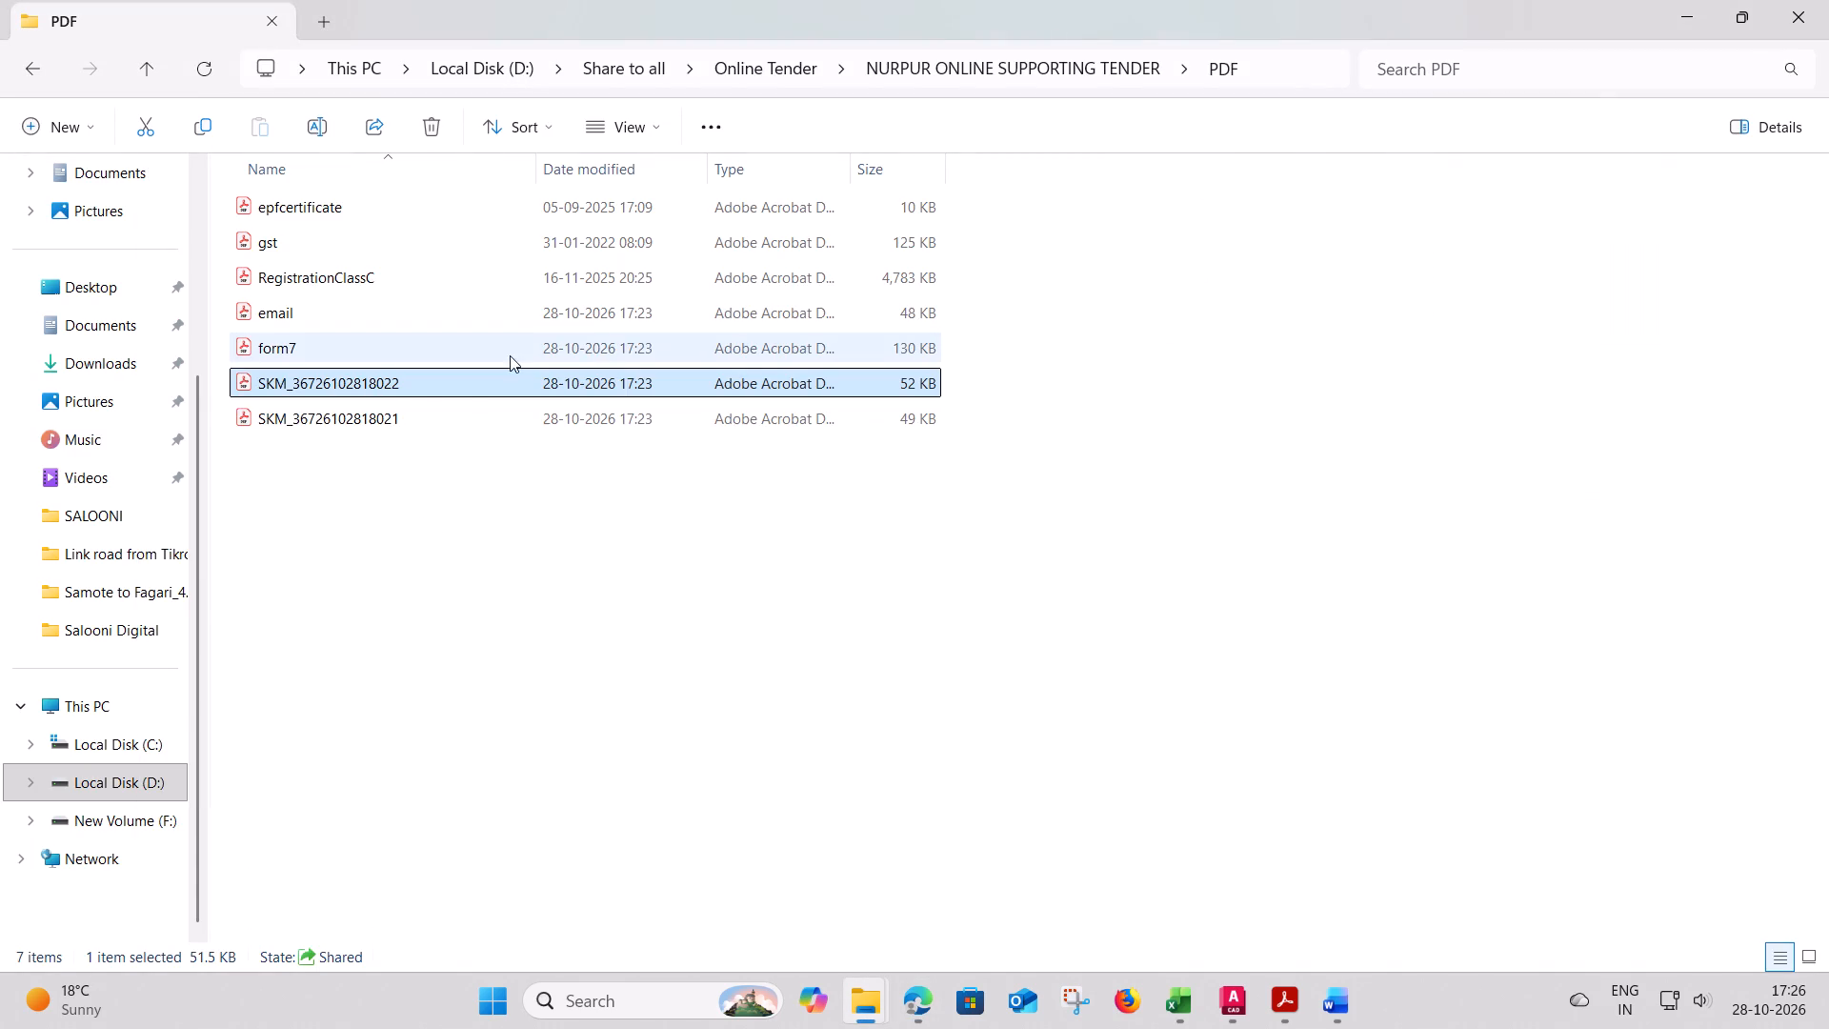
pyautogui.press('F2')
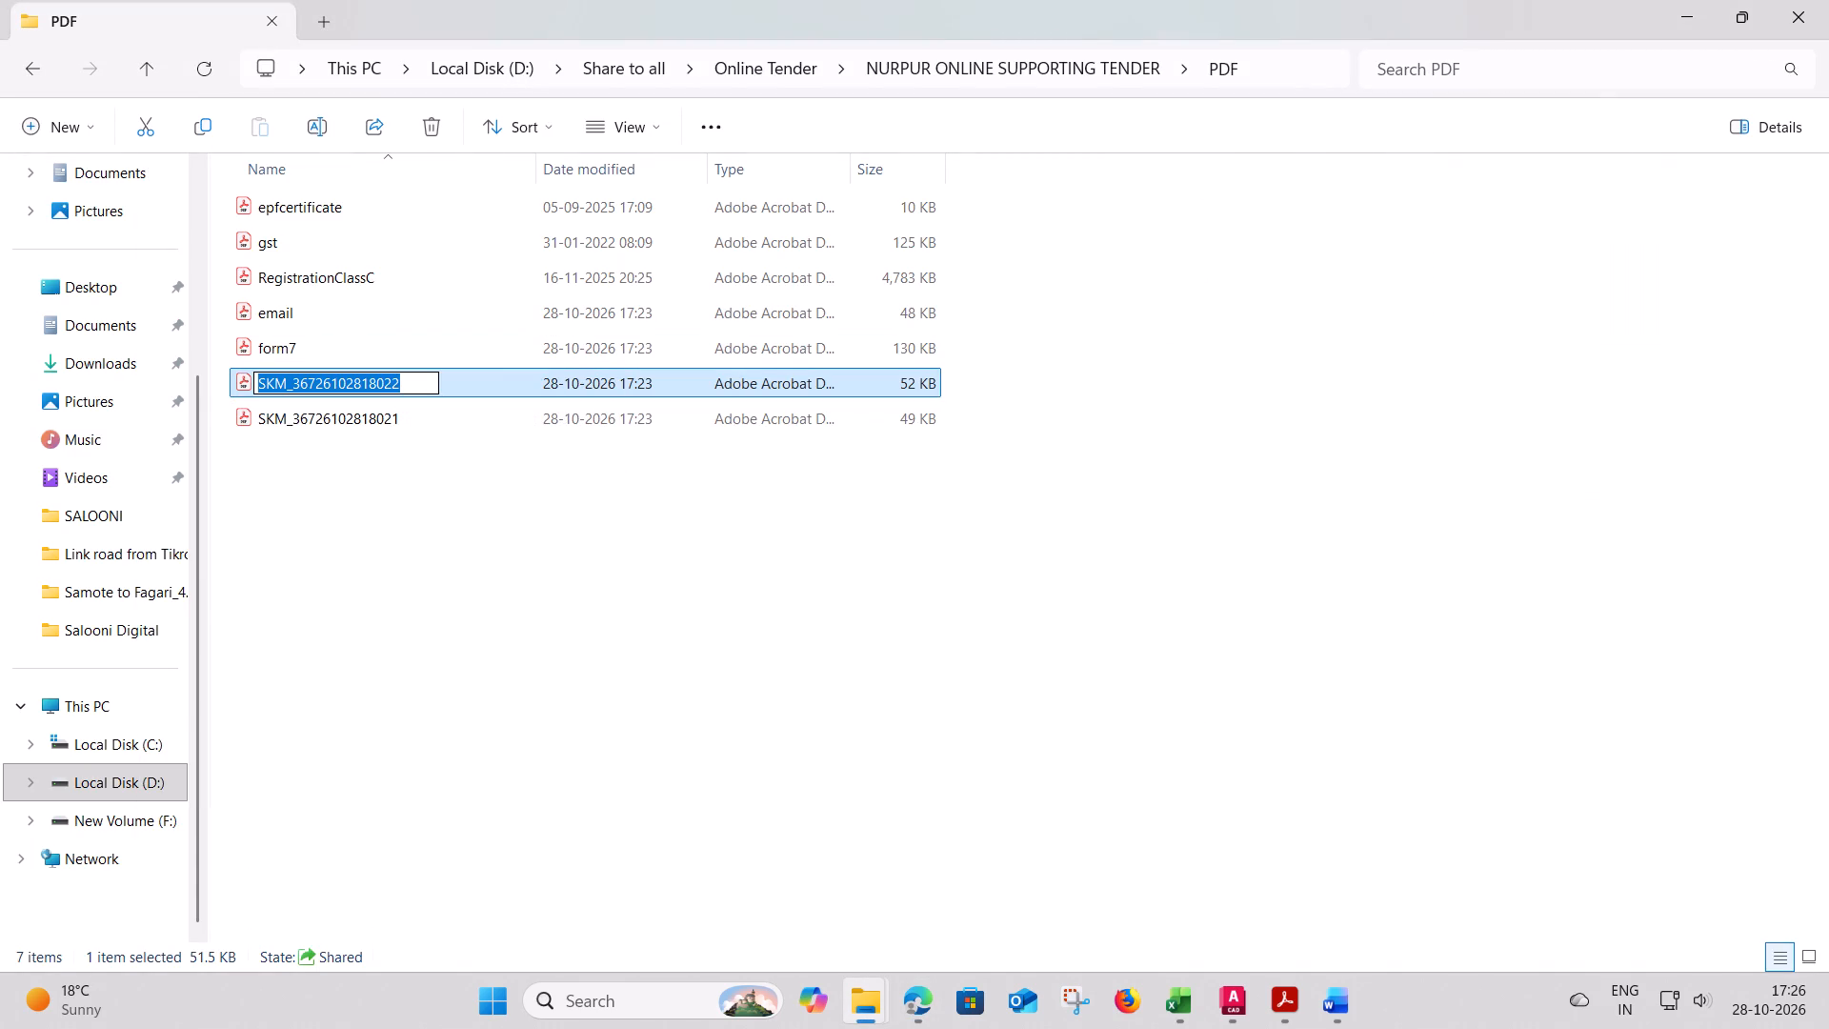
pyautogui.write('correct')
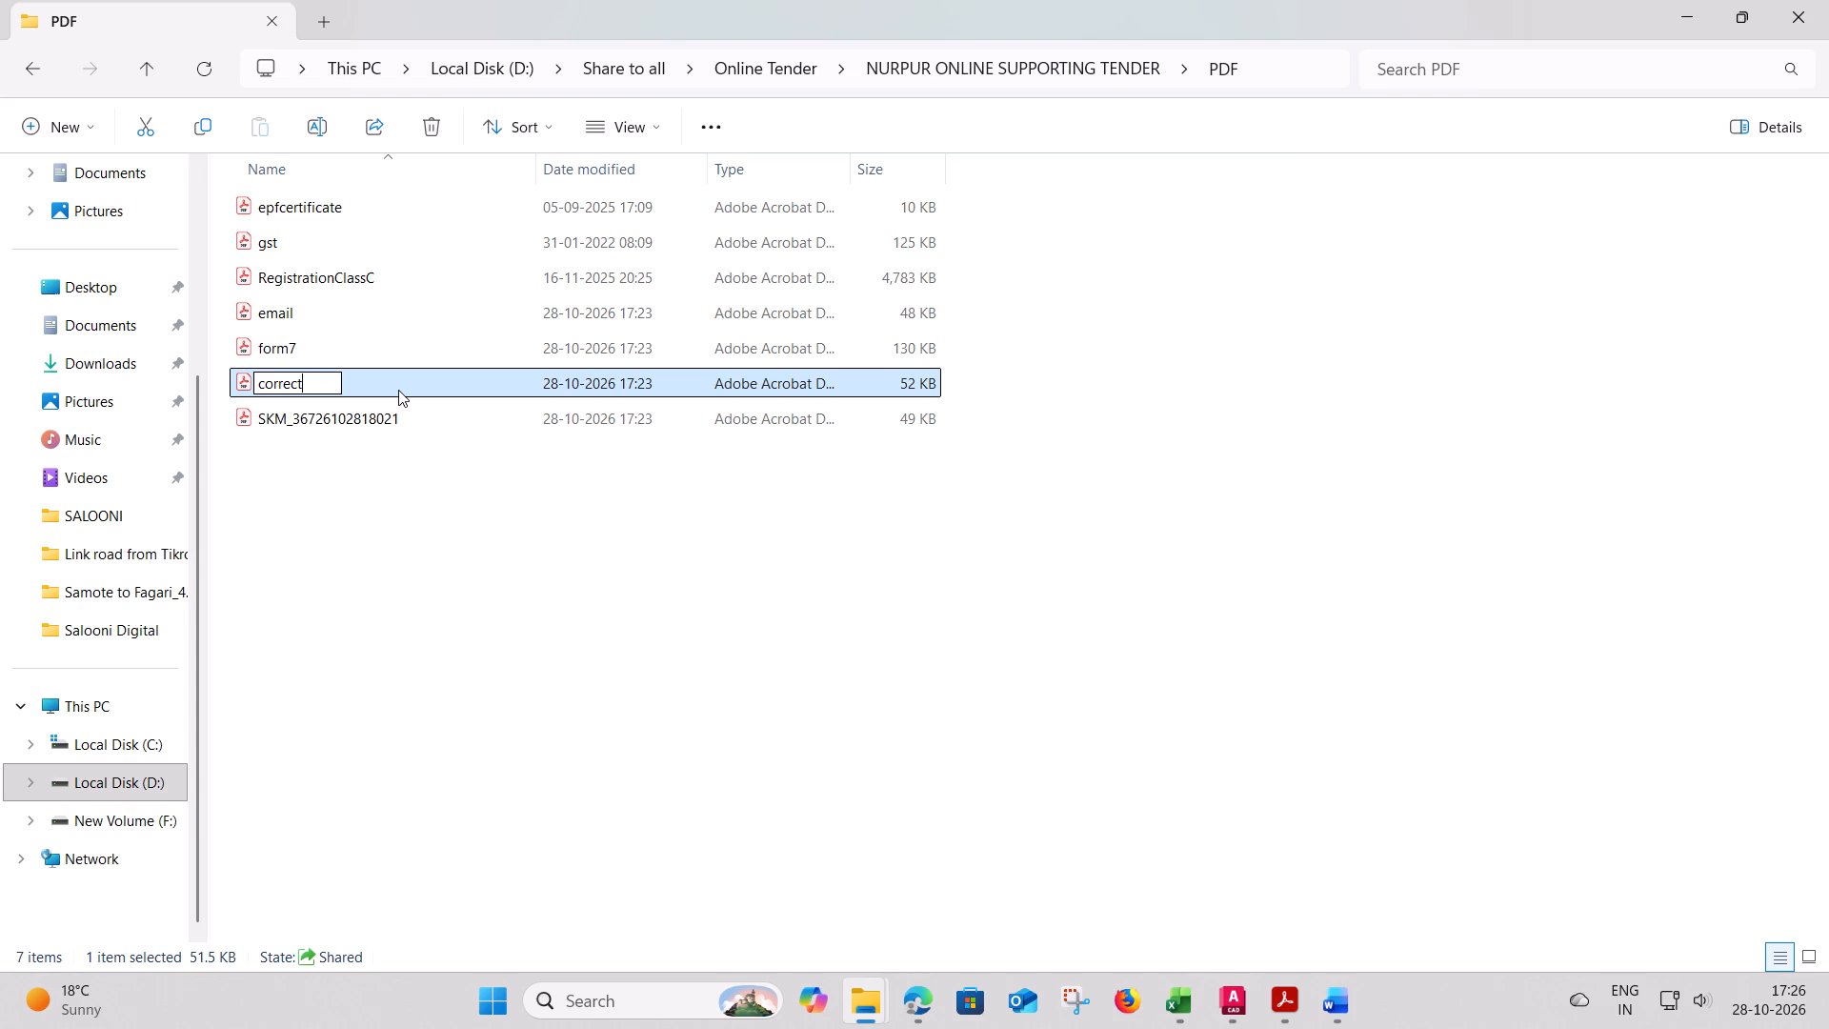
pyautogui.click(332, 461)
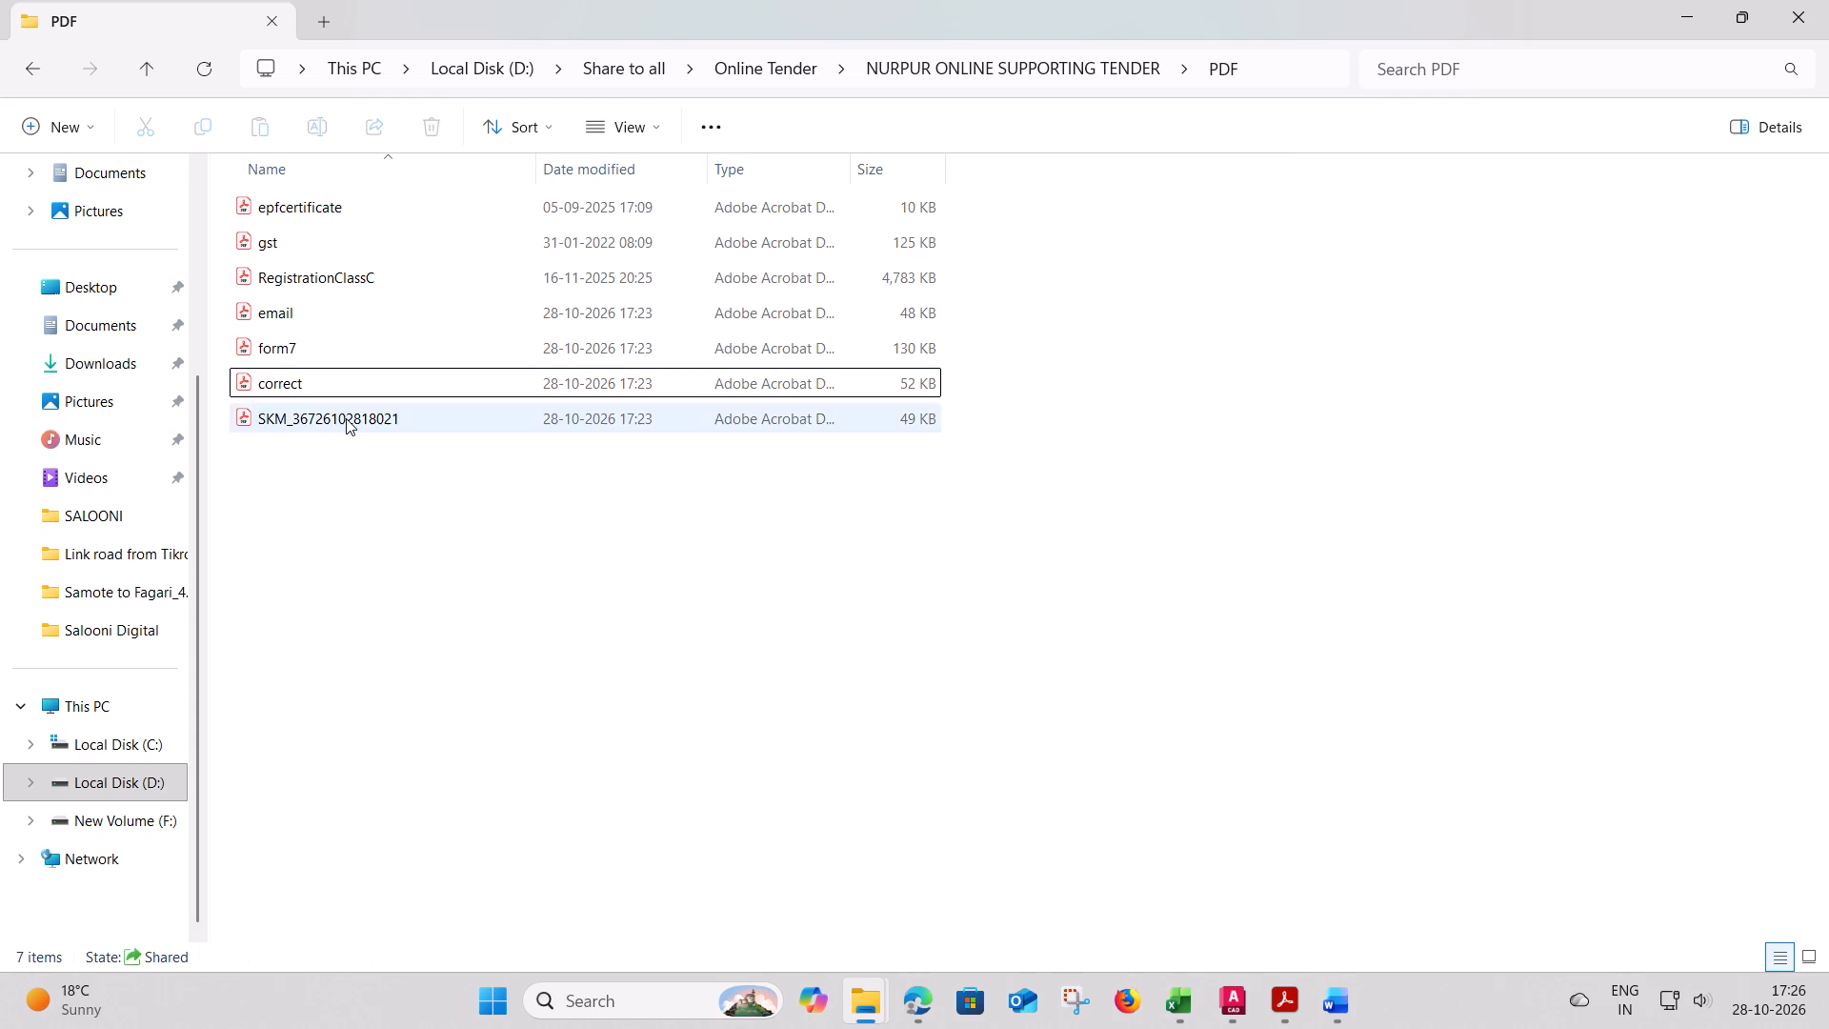
pyautogui.doubleClick(346, 418)
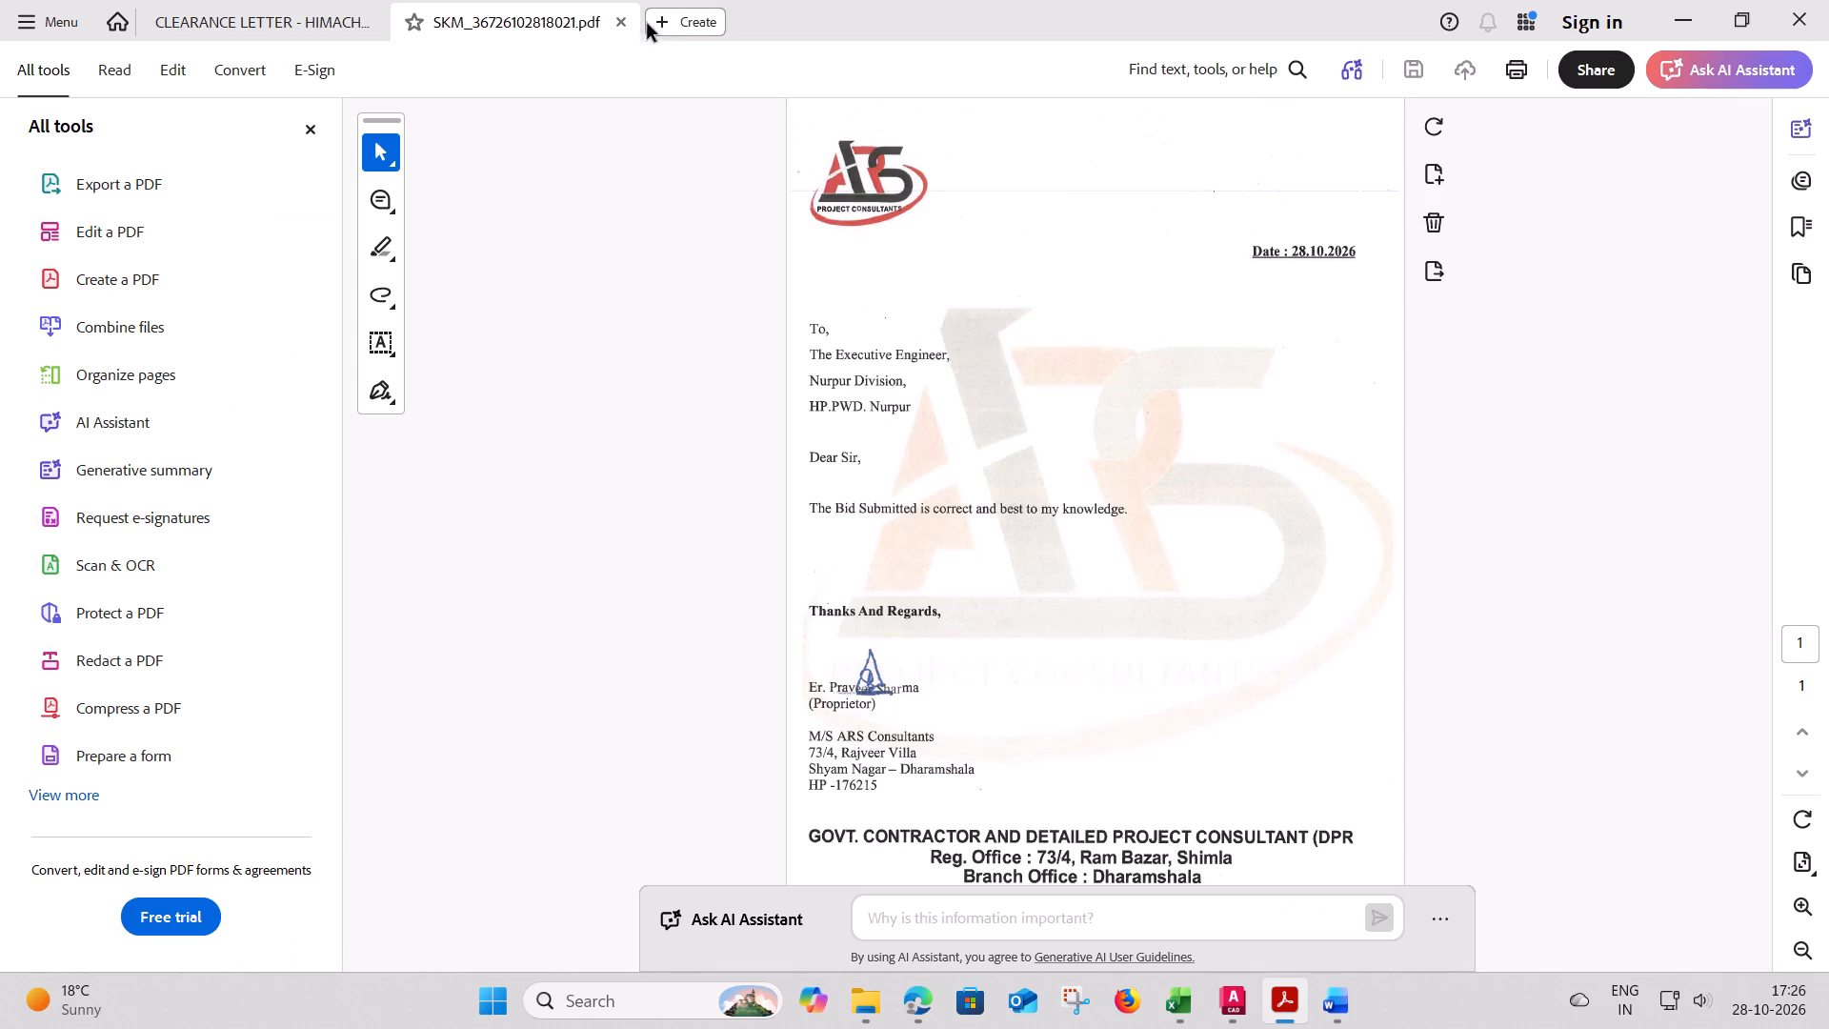
pyautogui.click(617, 22)
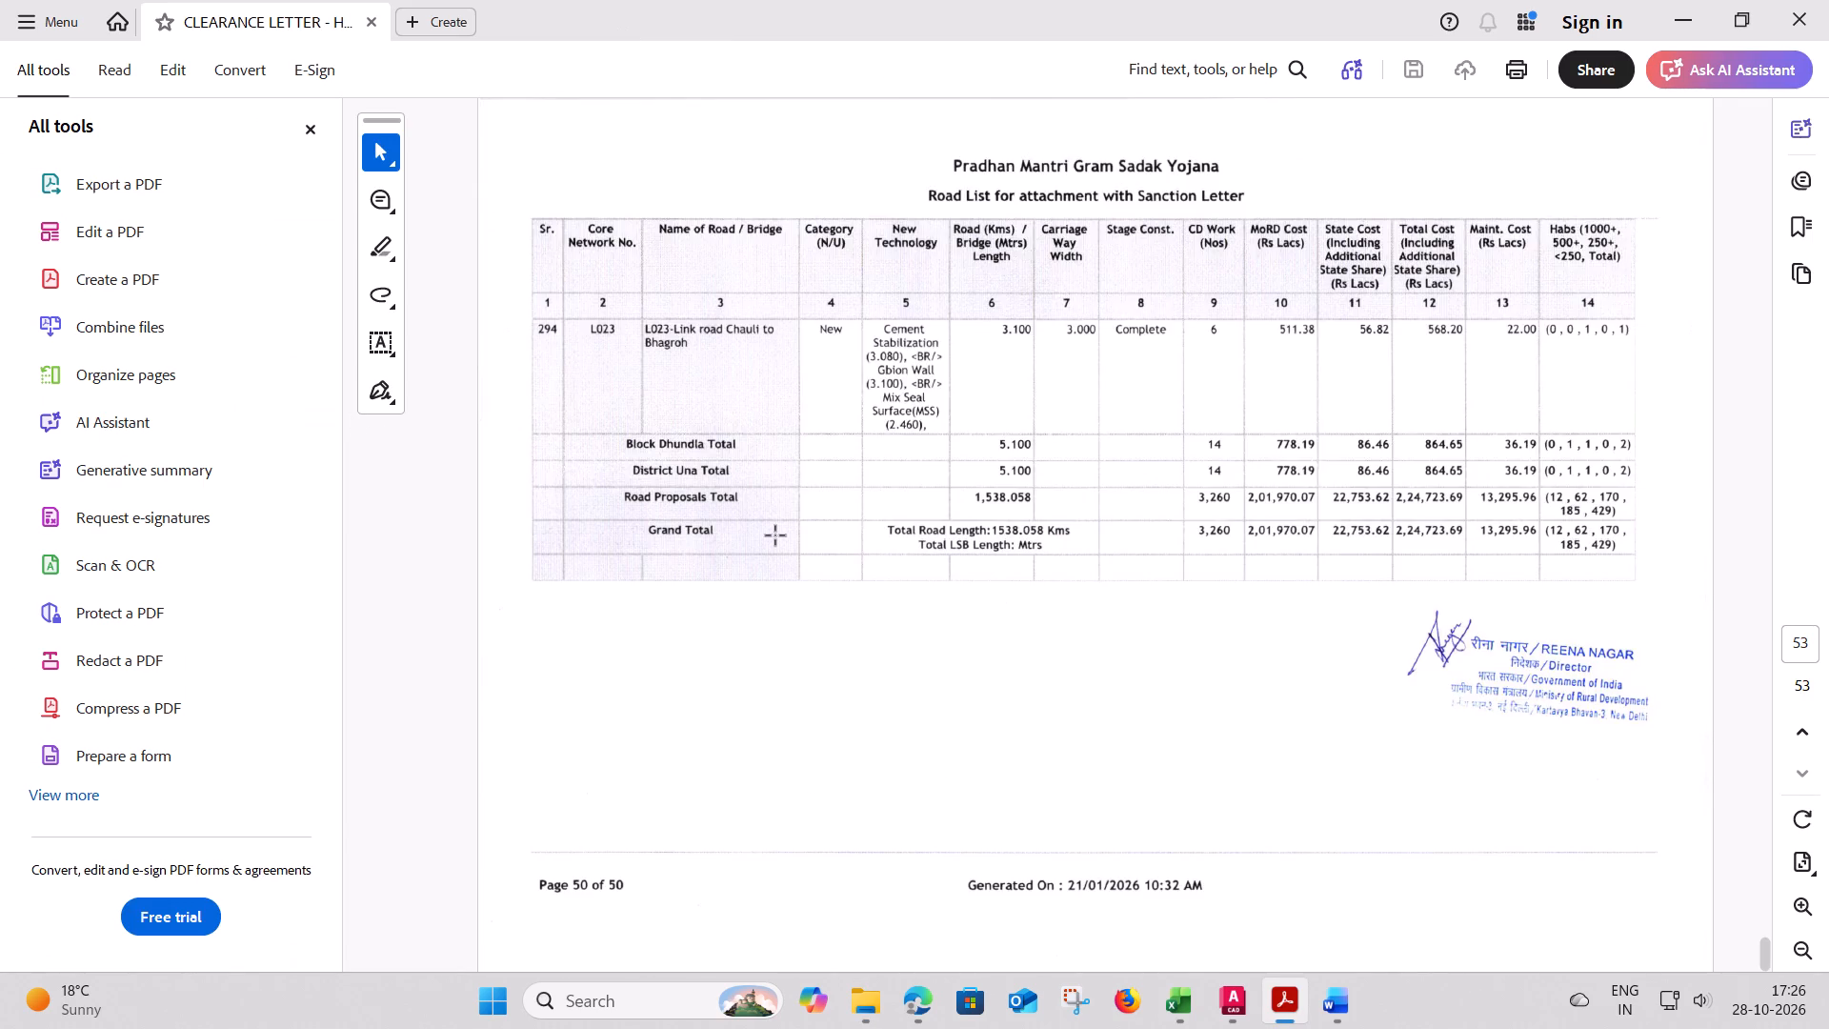
pyautogui.click(864, 1000)
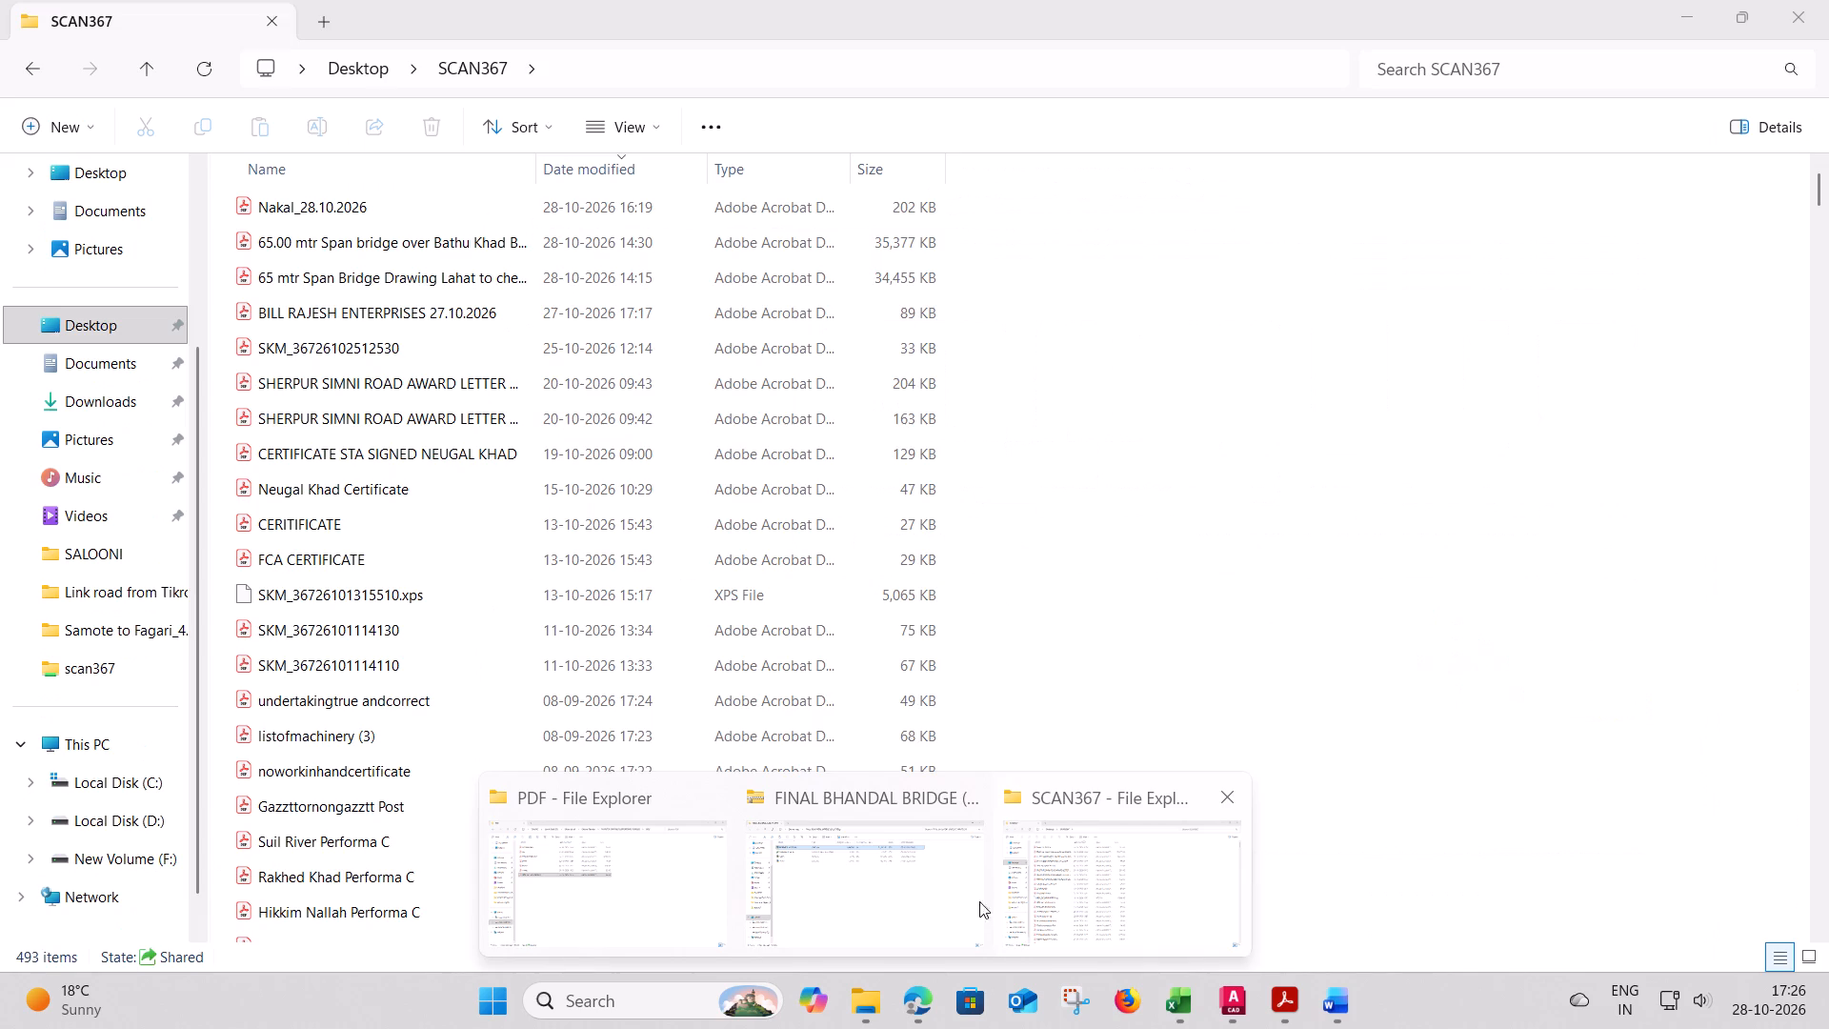
pyautogui.click(646, 883)
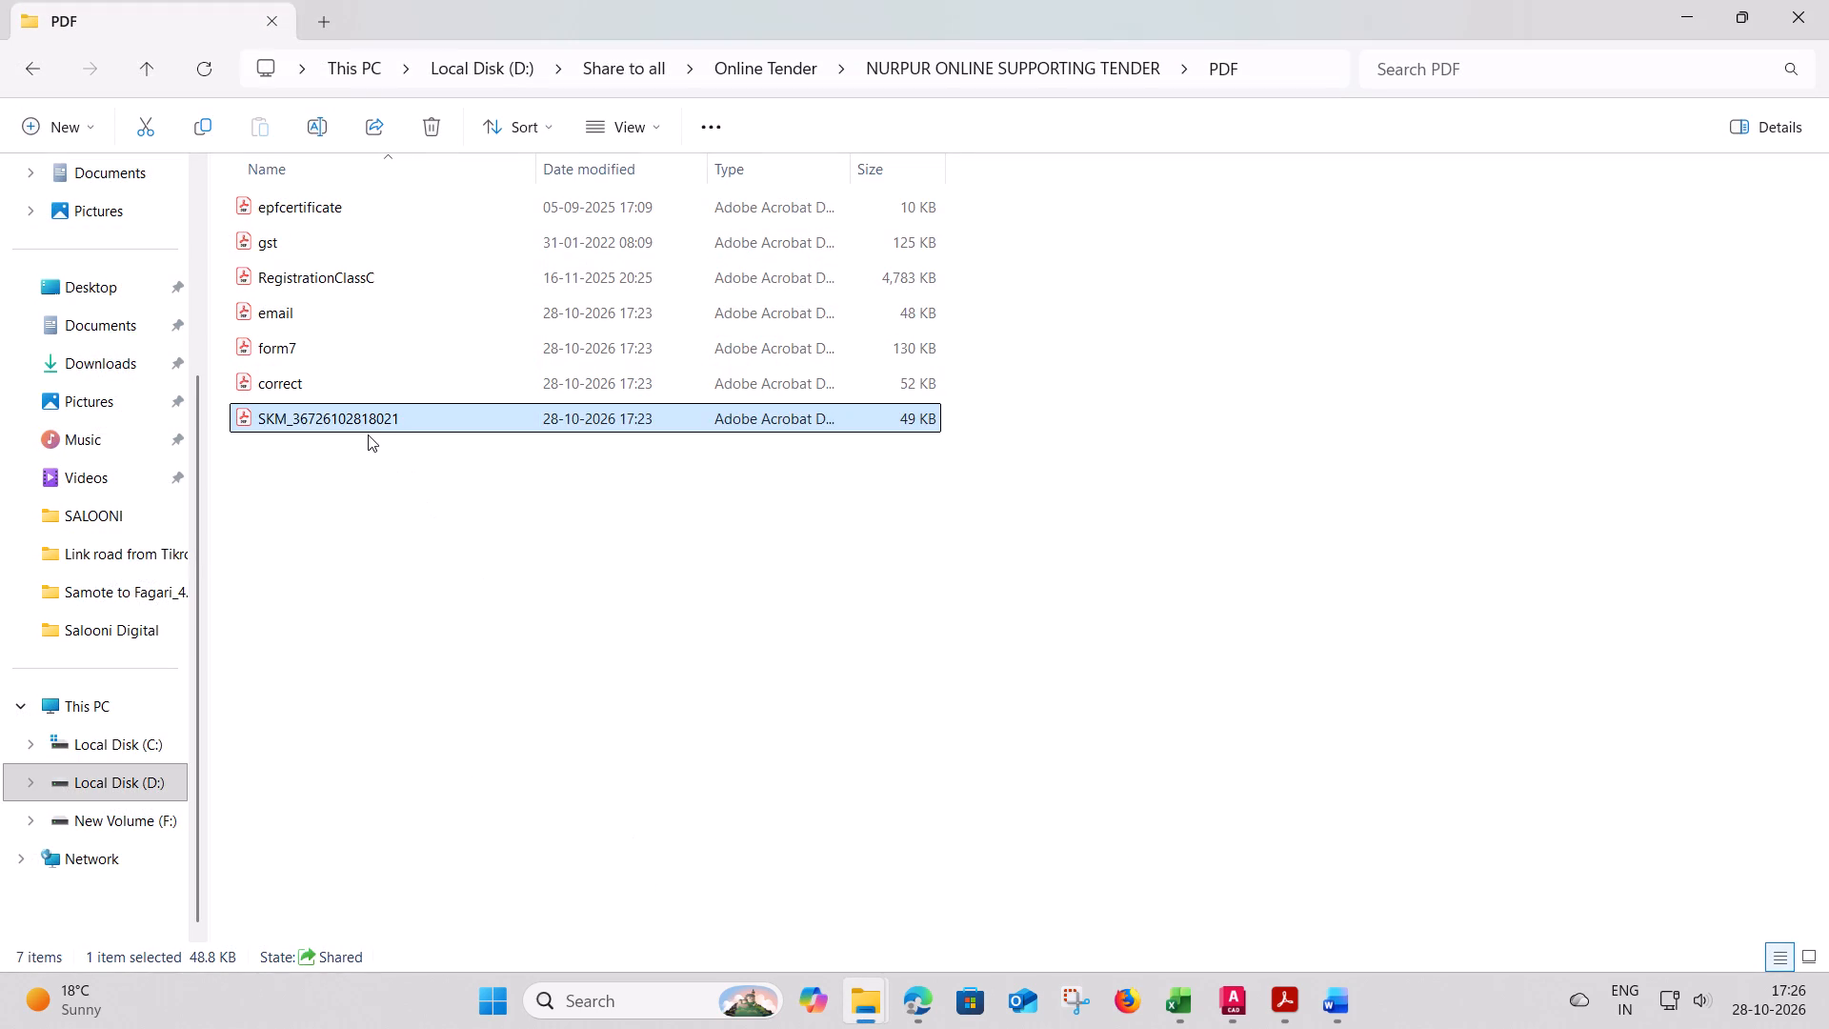
pyautogui.press('F2')
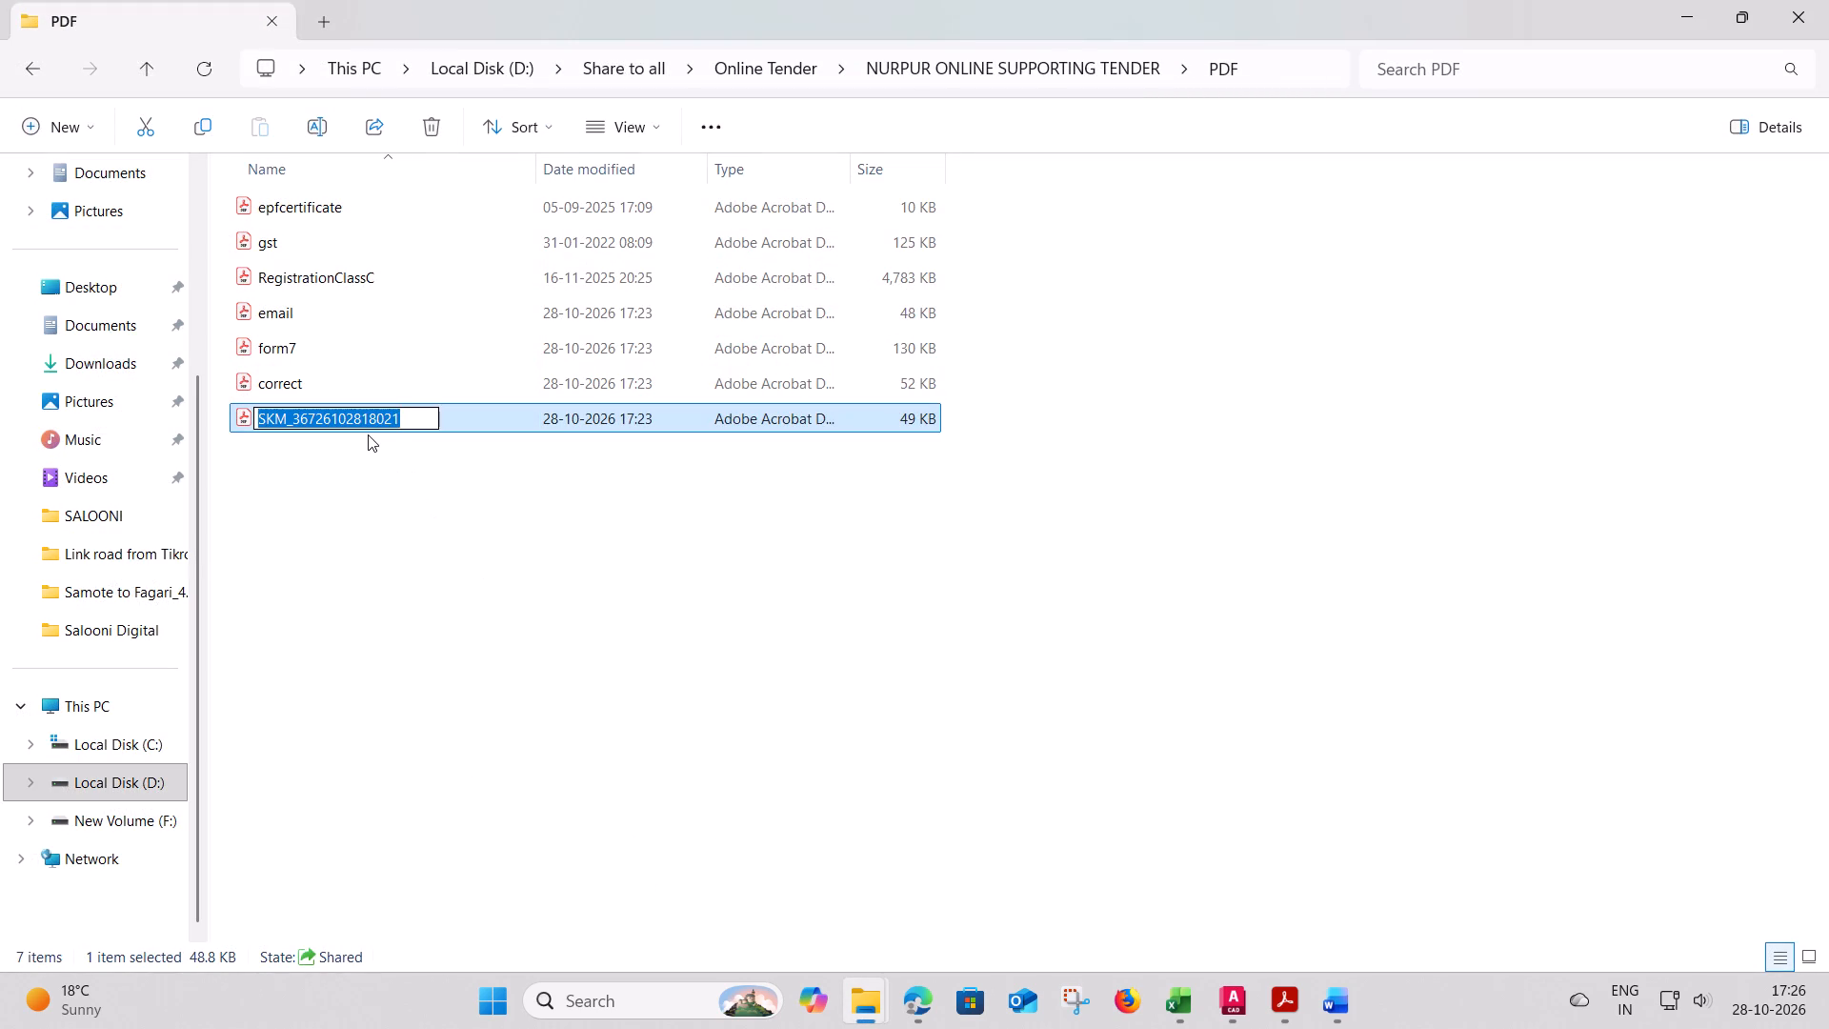
pyautogui.write('all')
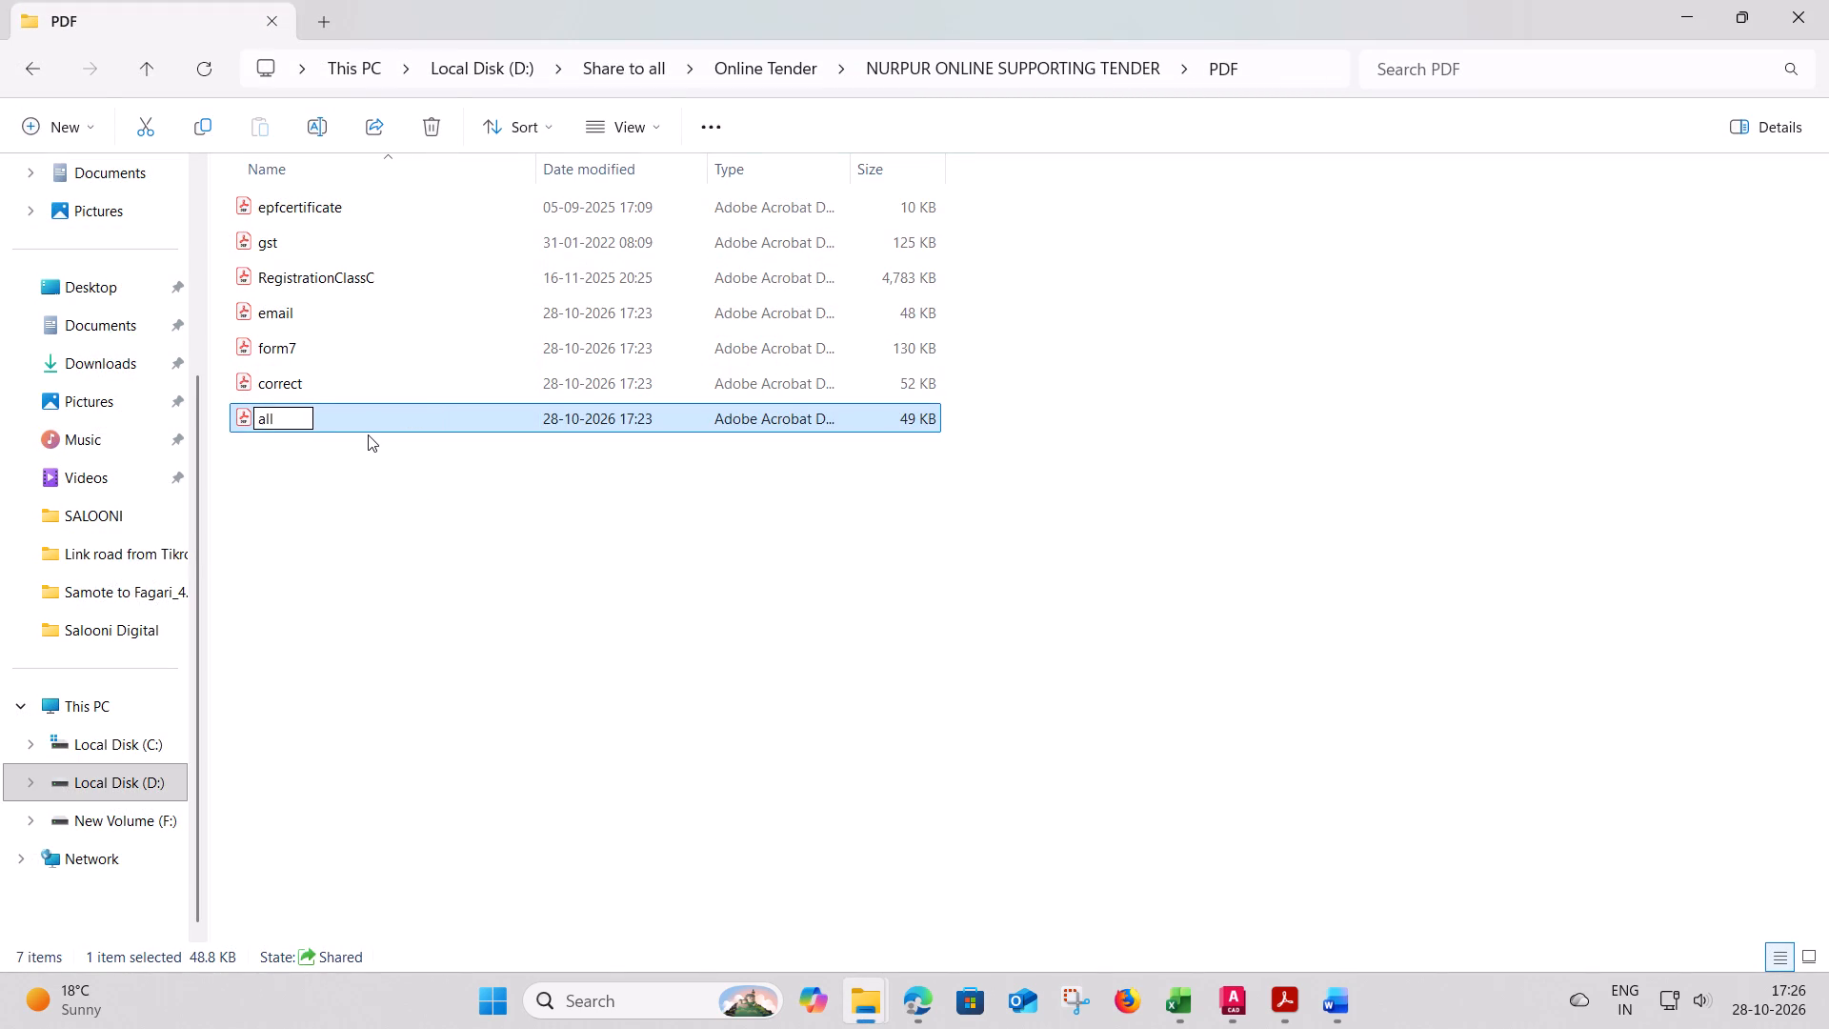
pyautogui.write('re')
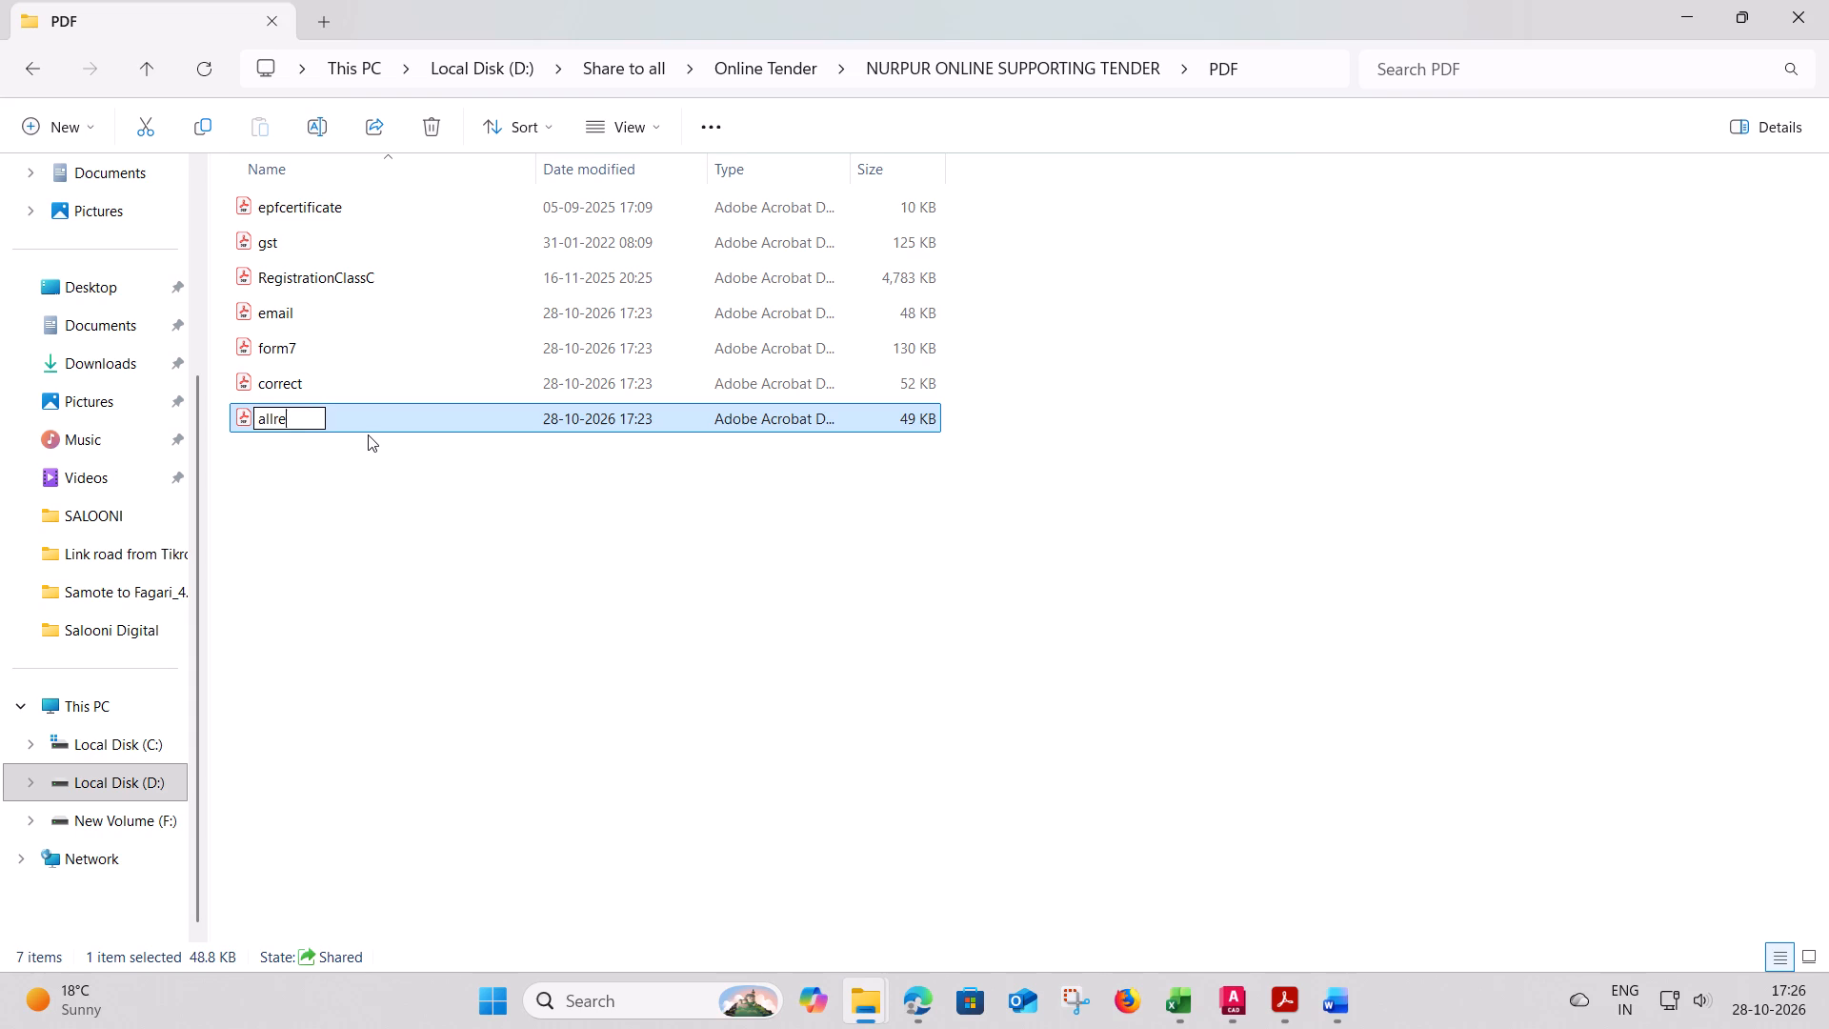
pyautogui.write('quest')
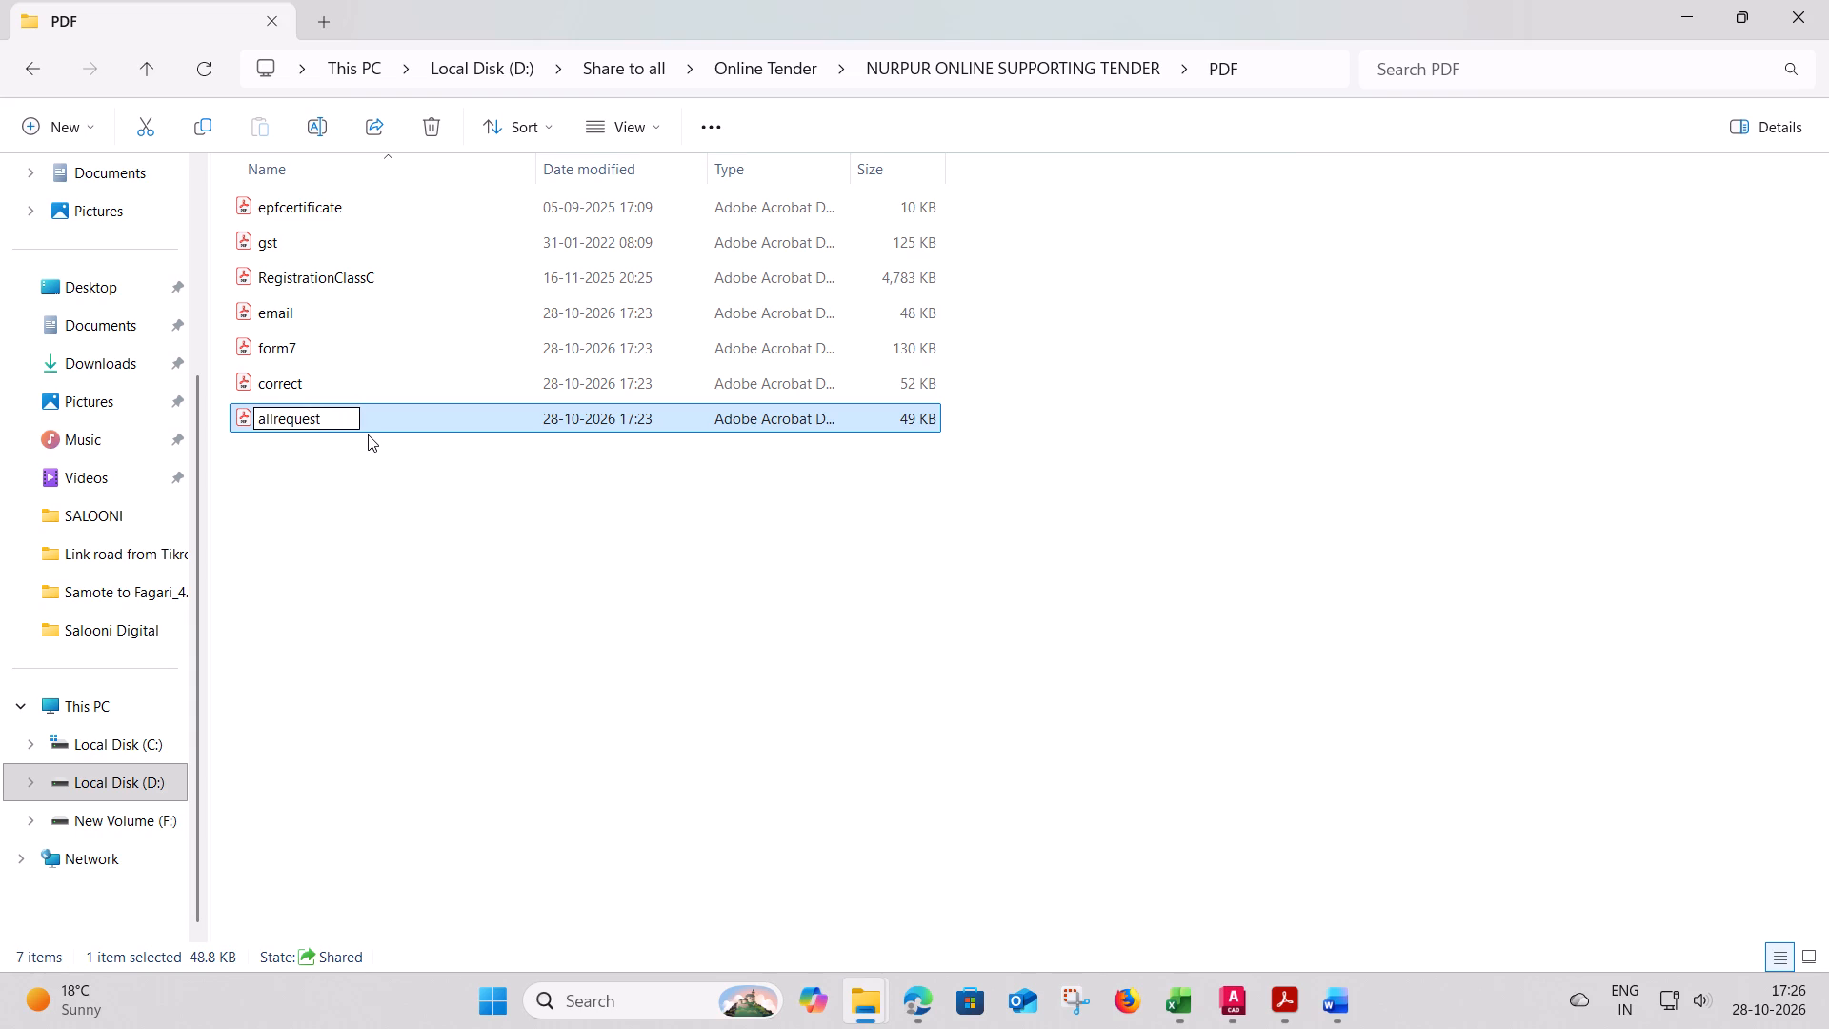
pyautogui.click(351, 535)
# Recheck the required cover documents on the tender page, and rename the RegistrationClassC file as Registrationclassc in the PDF folder.
pyautogui.hotkey('alt', 'Tab')
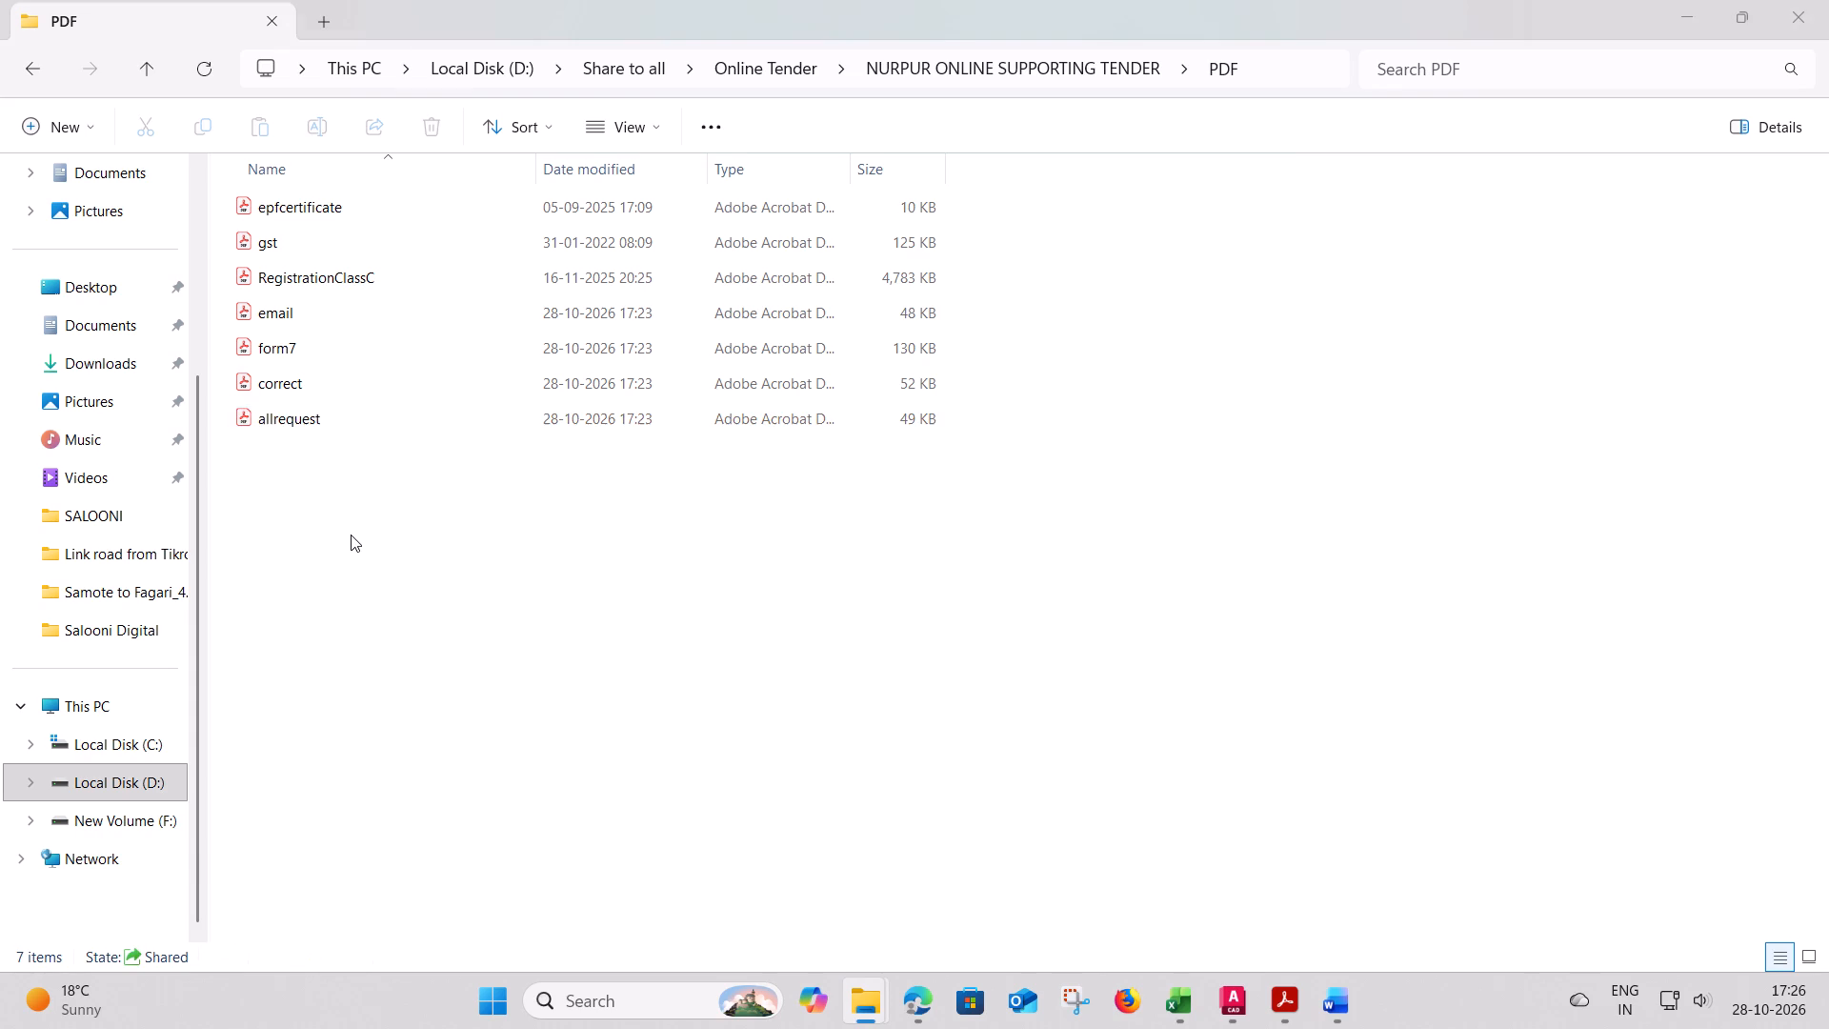
pyautogui.hotkey('alt', 'Tab')
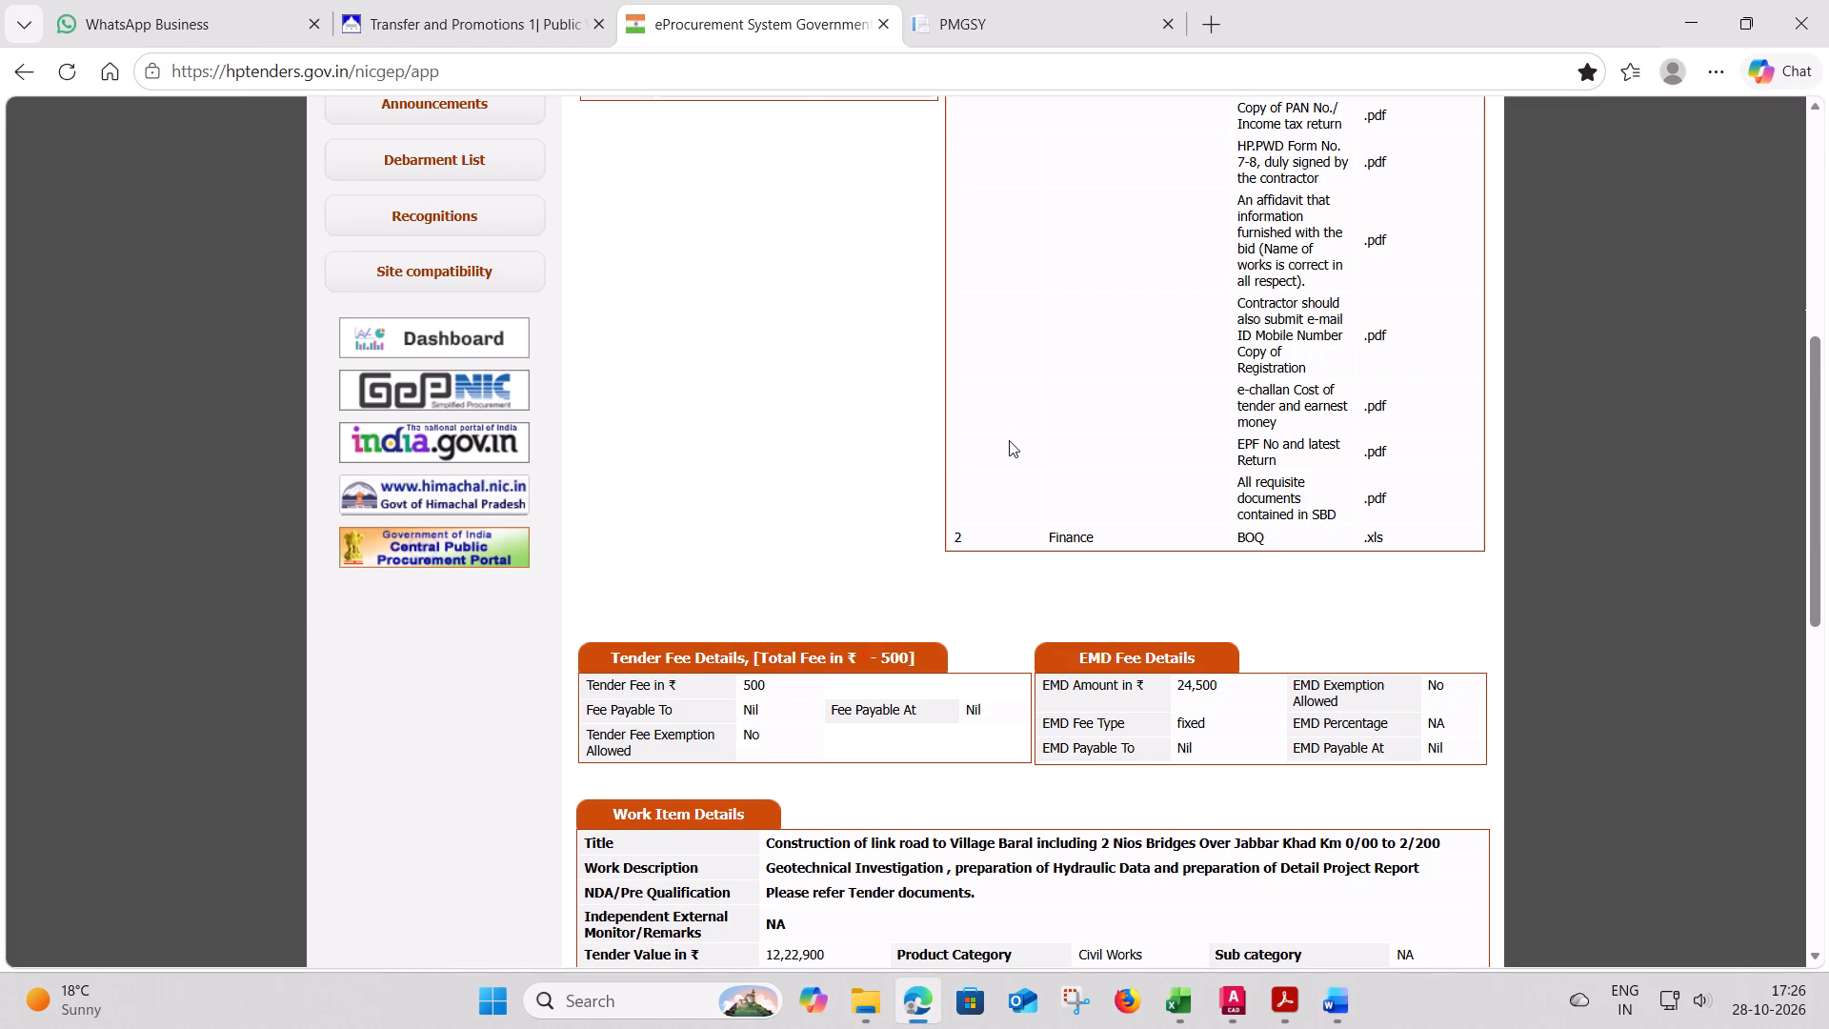
pyautogui.scroll(2, 1009, 440)
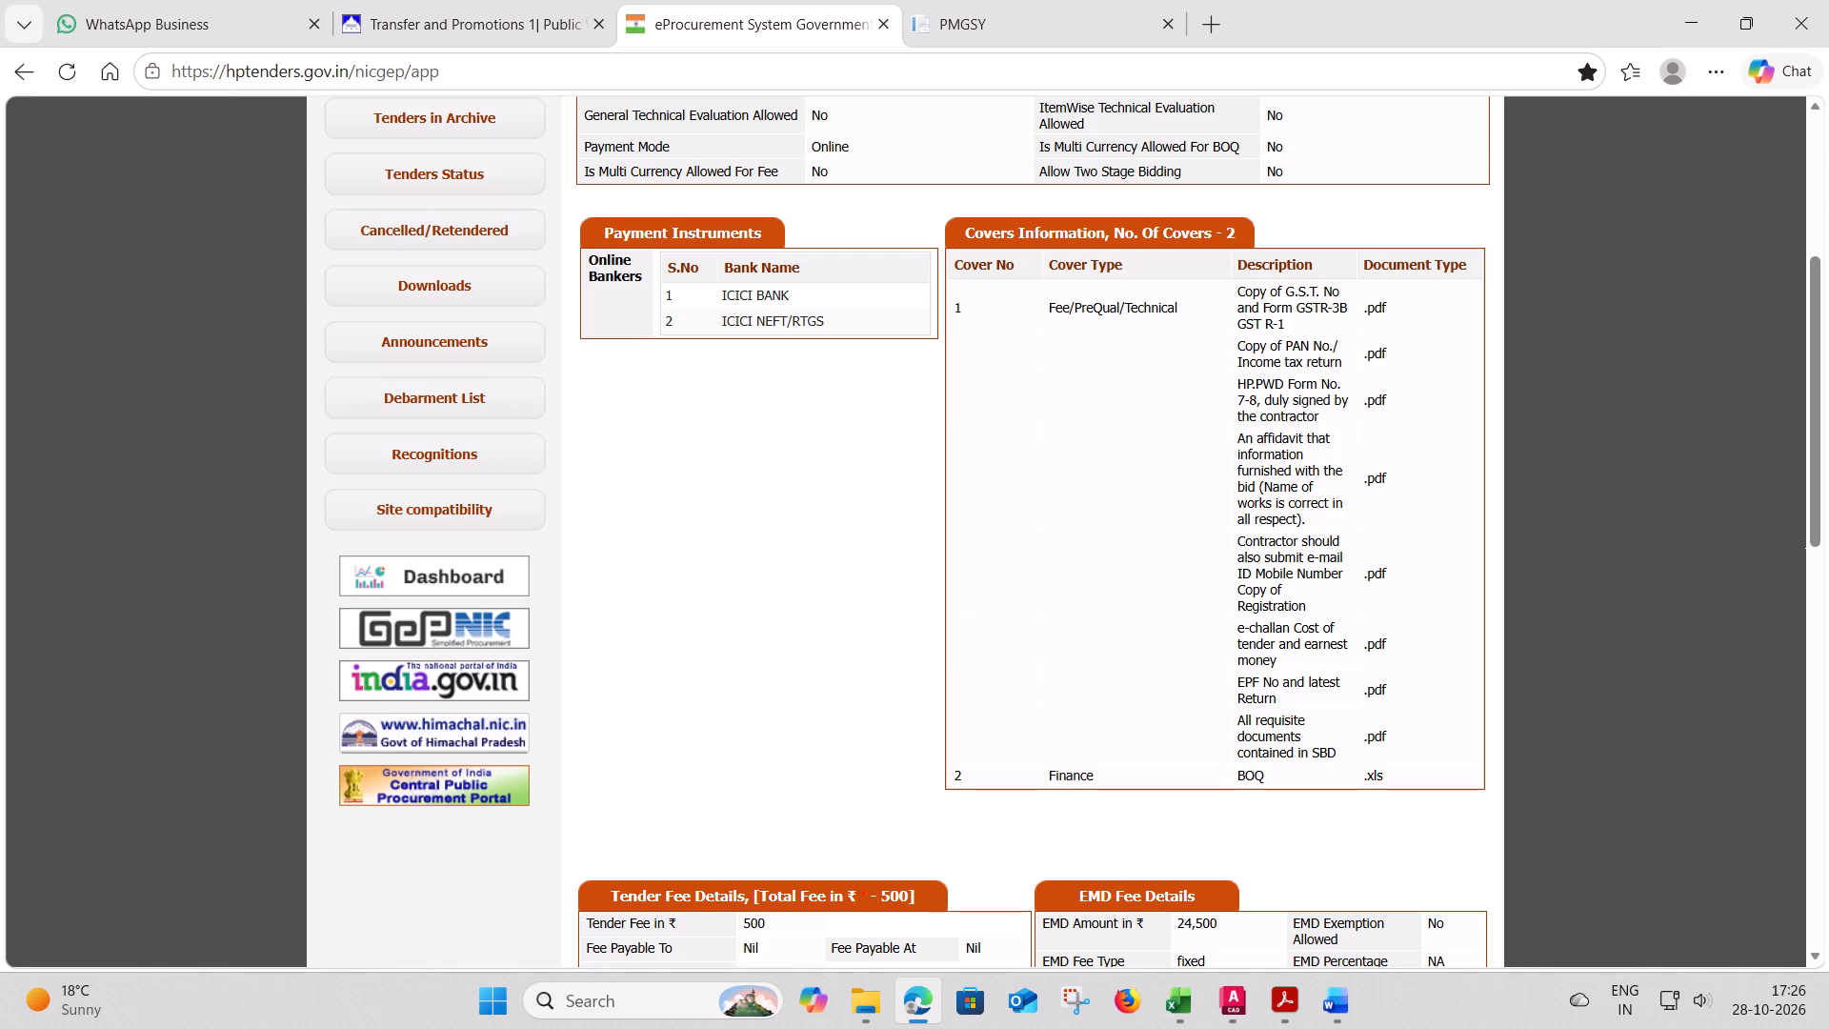
pyautogui.hotkey('alt', 'Tab')
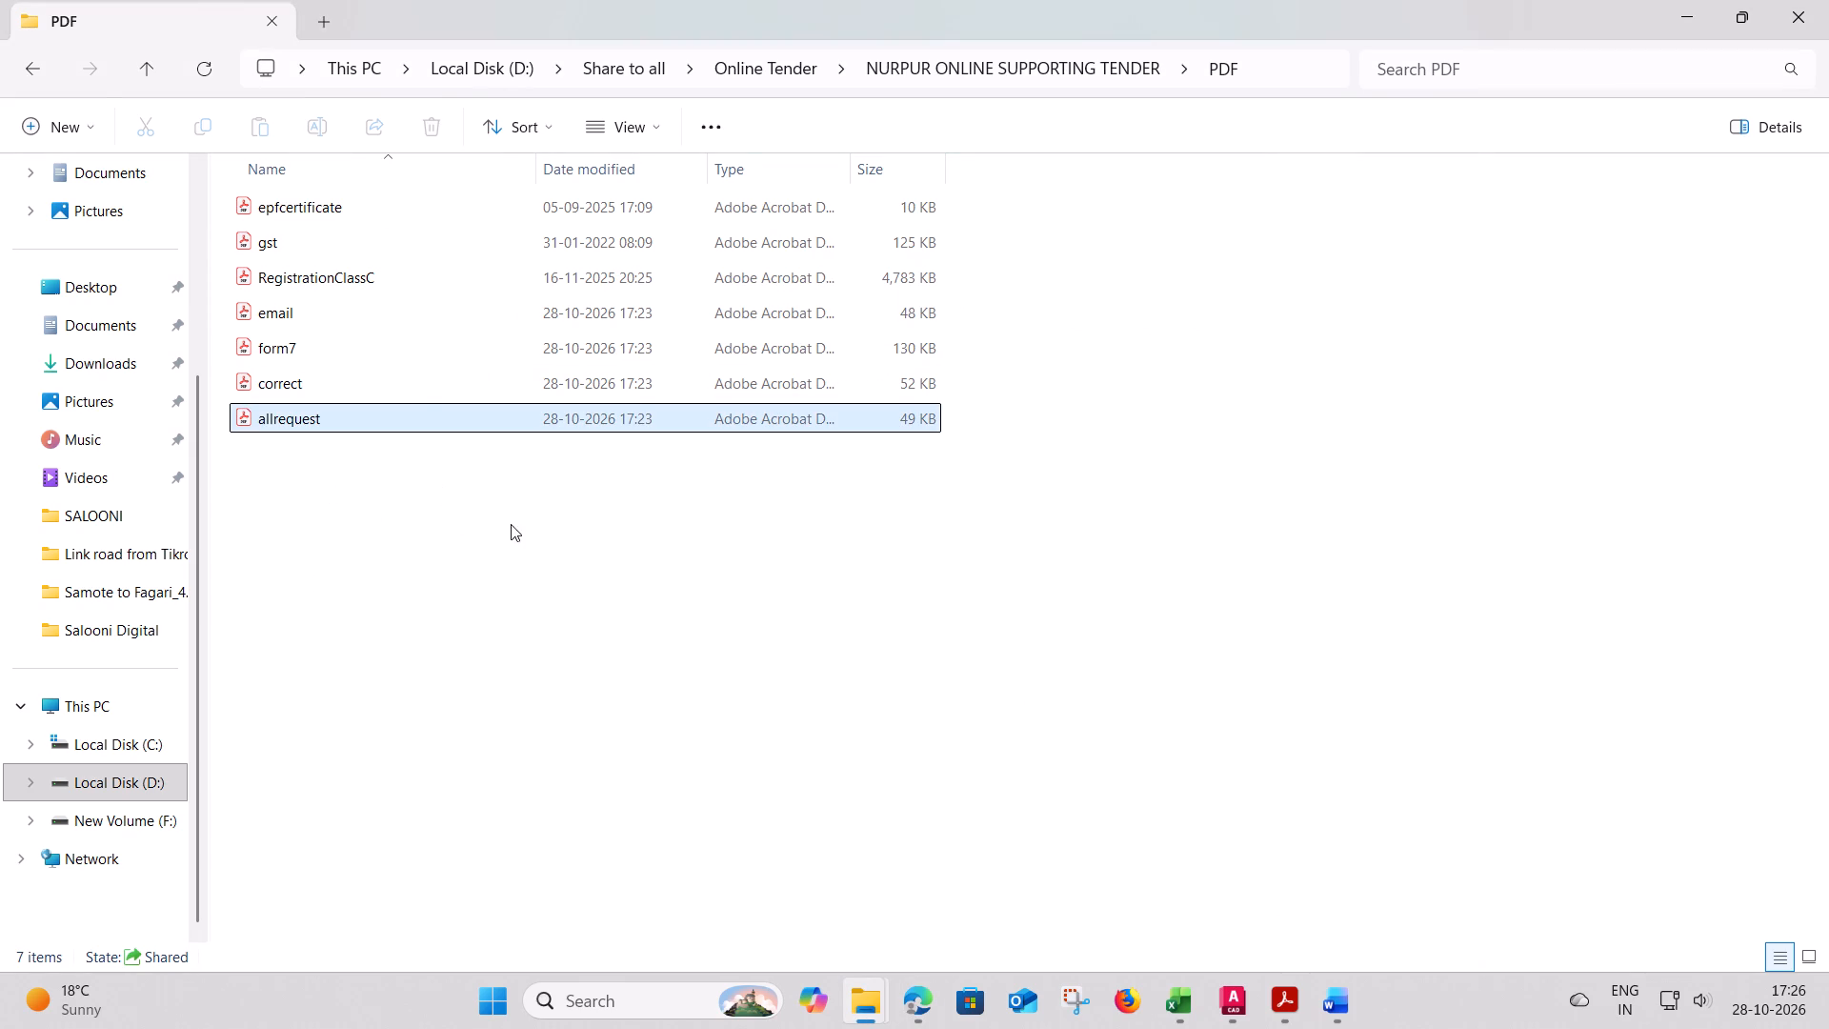
pyautogui.rightClick(352, 273)
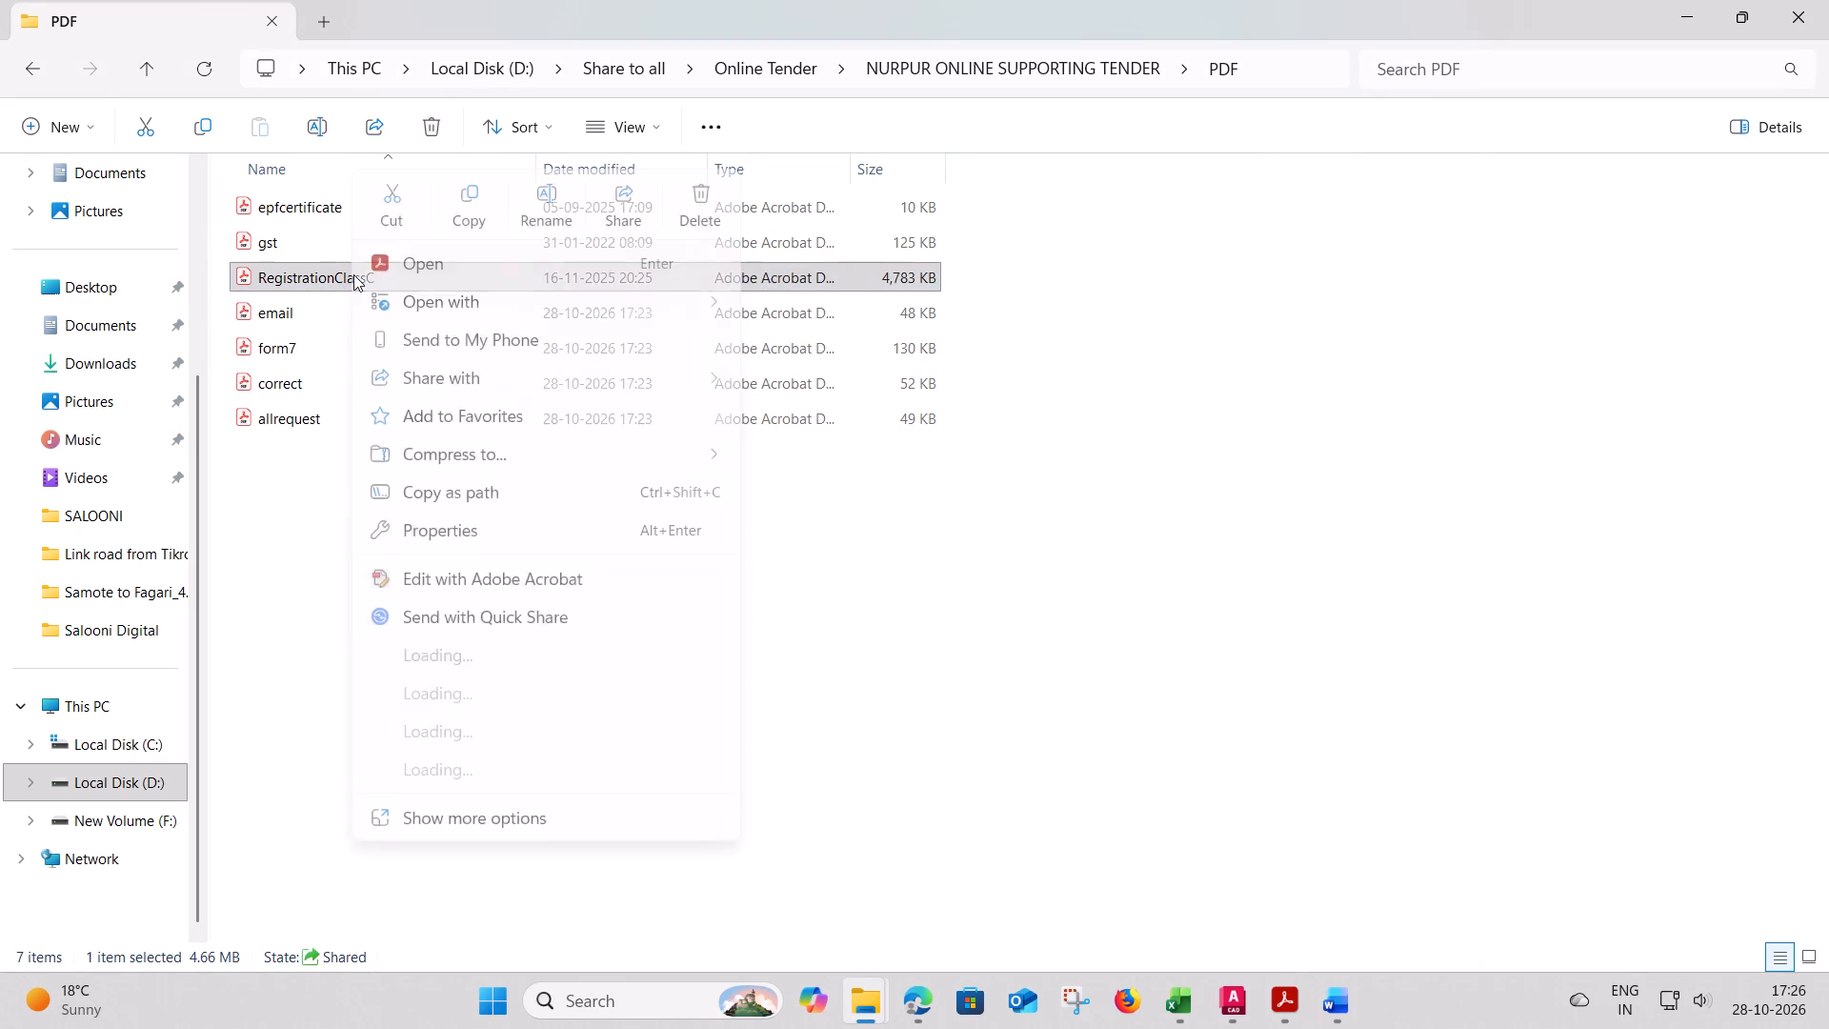
pyautogui.click(532, 214)
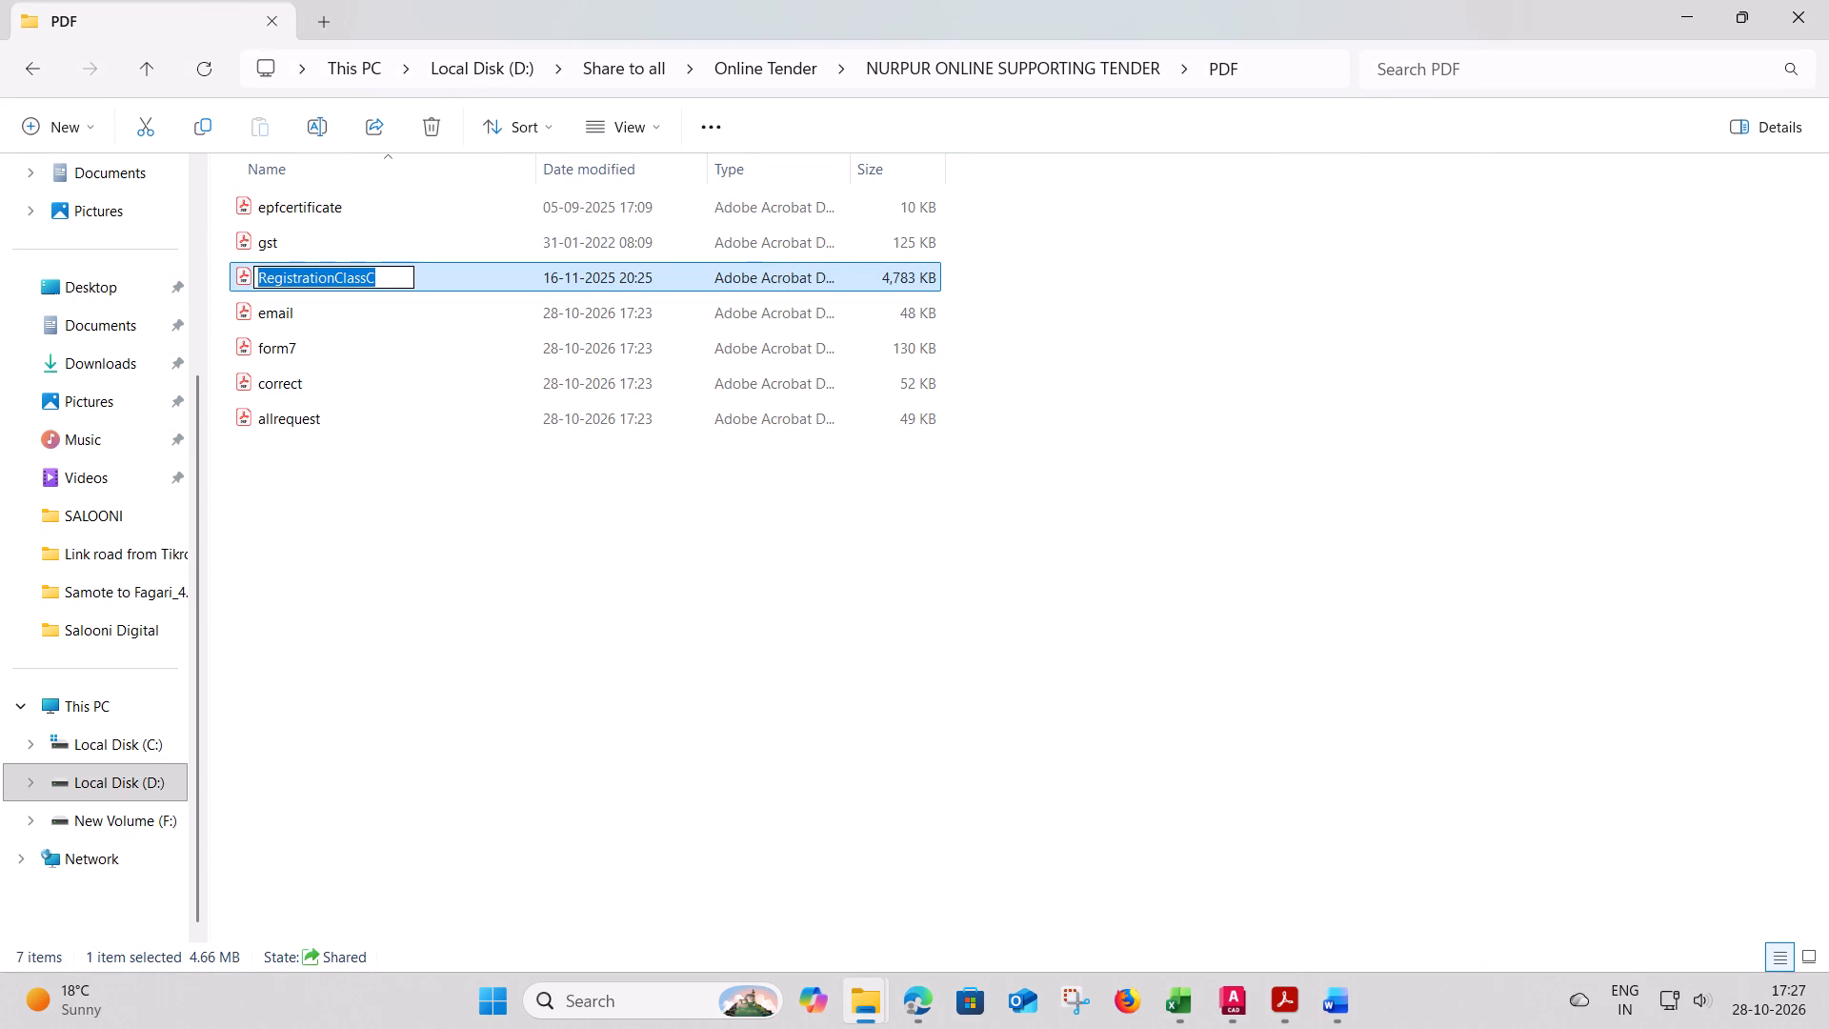
pyautogui.click(342, 276)
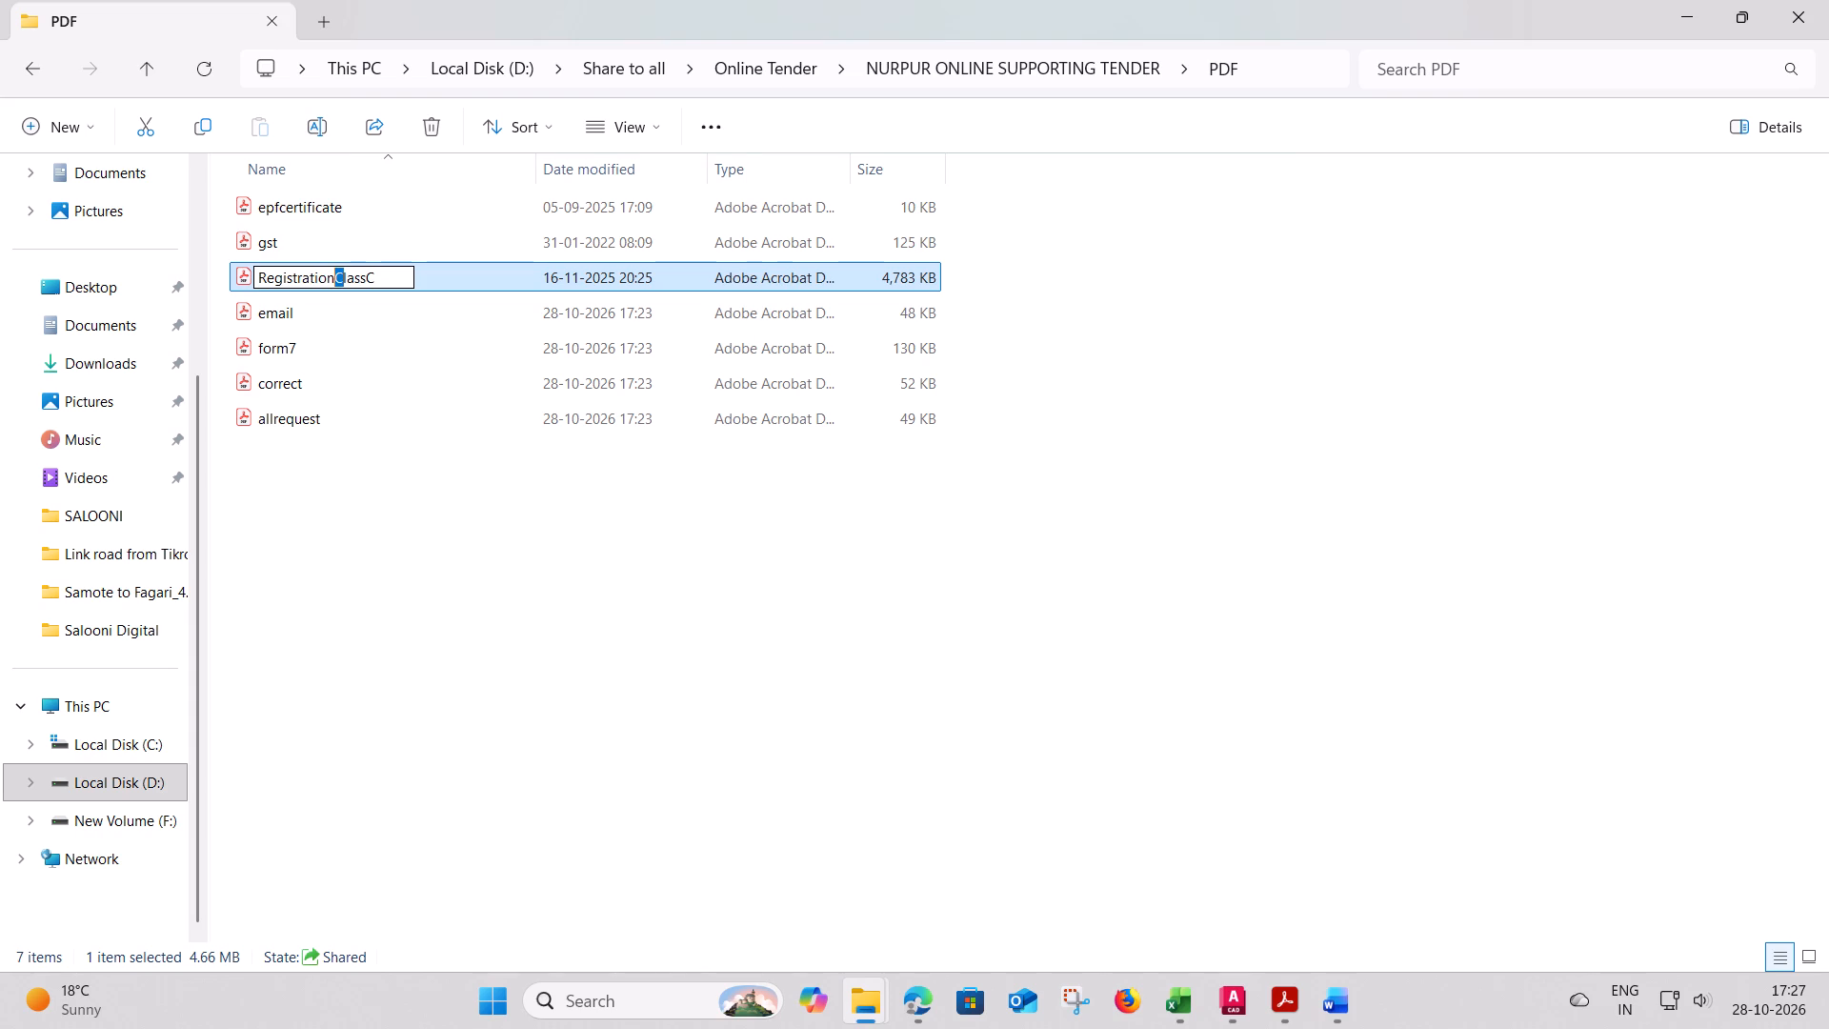
pyautogui.press('c')
pyautogui.moveTo(380, 281); pyautogui.dragTo(365, 283)
pyautogui.press('c')
pyautogui.click(387, 529)
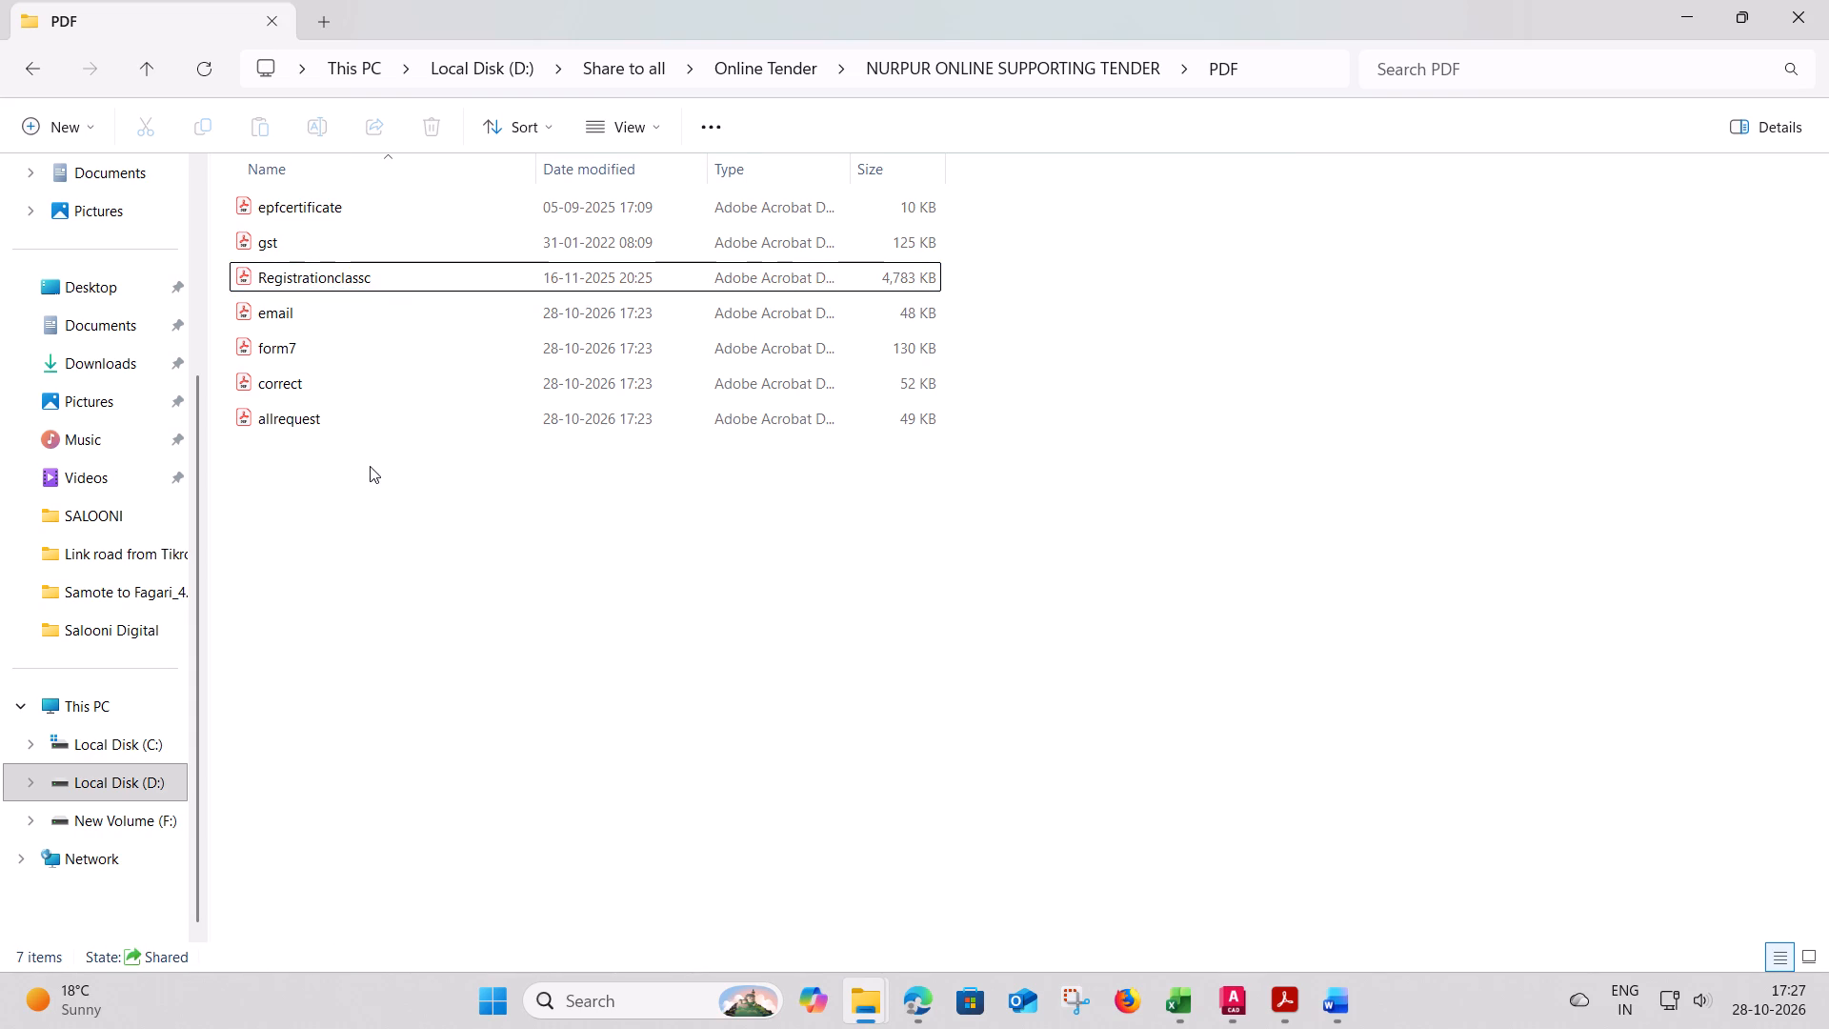
# Go up from the PDF folder to the NURPUR ONLINE SUPPORTING TENDER folder.
pyautogui.click(142, 71)
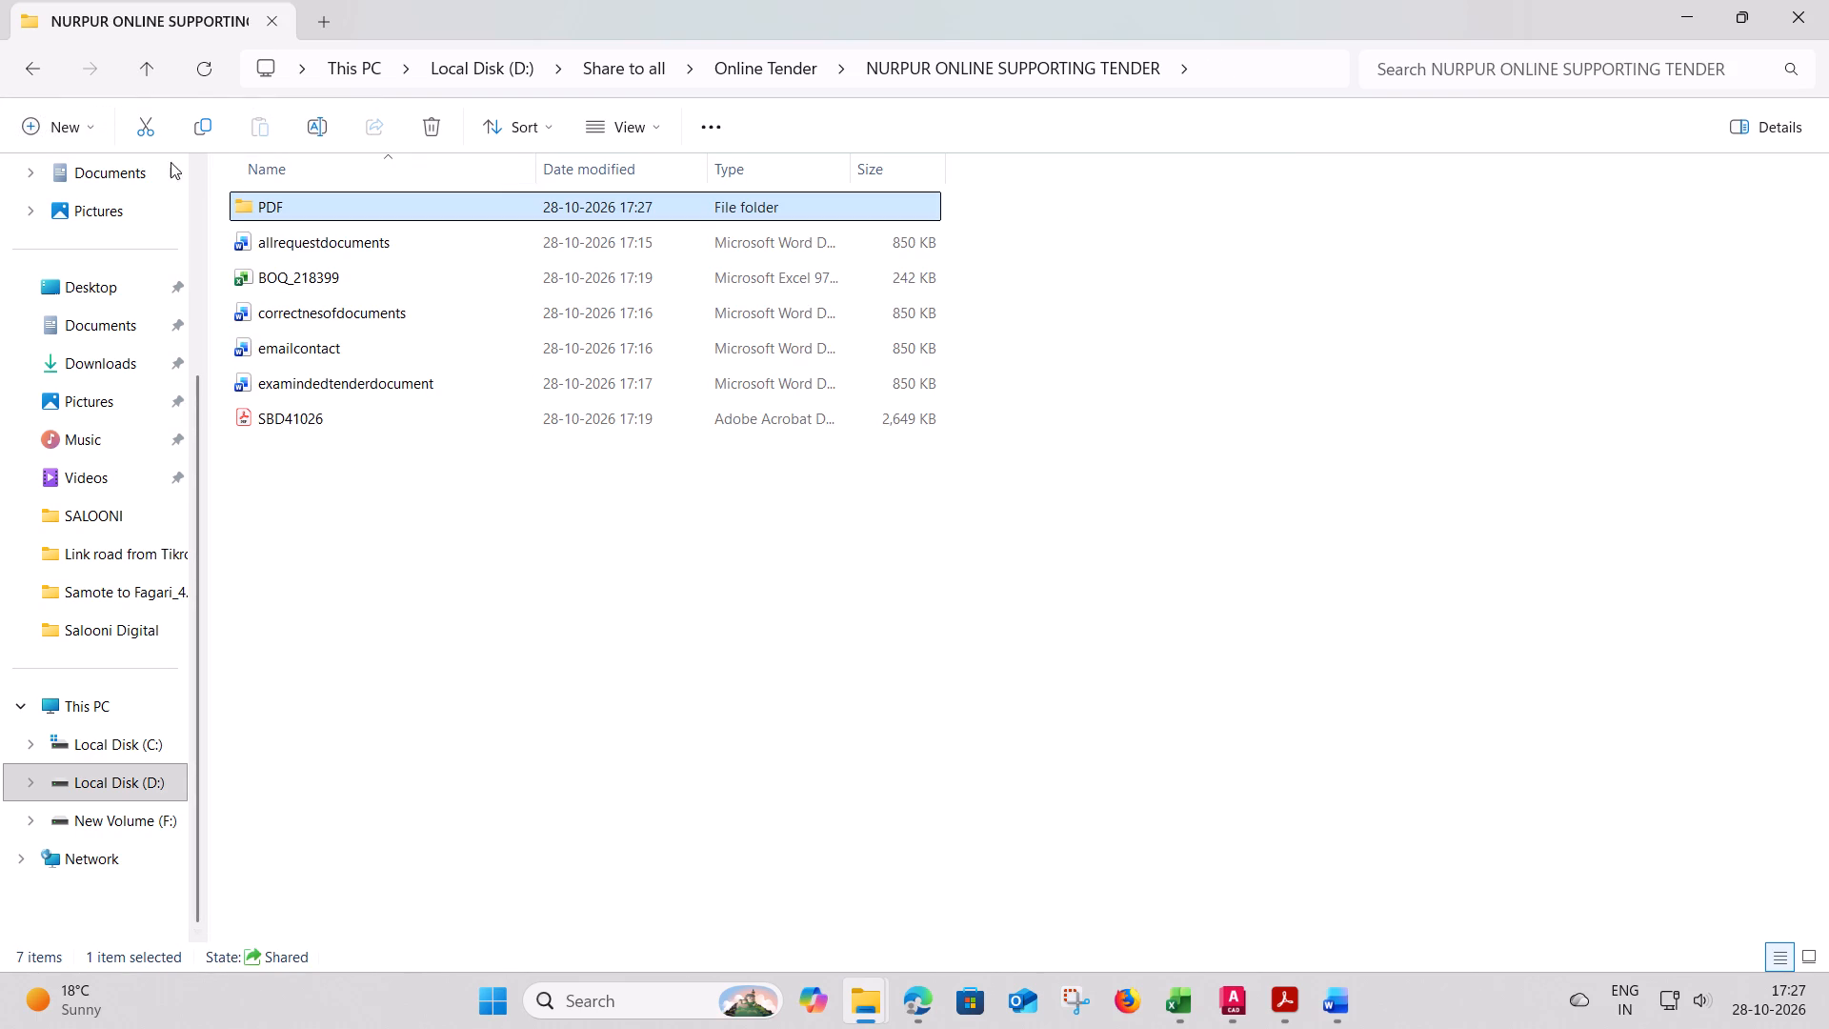
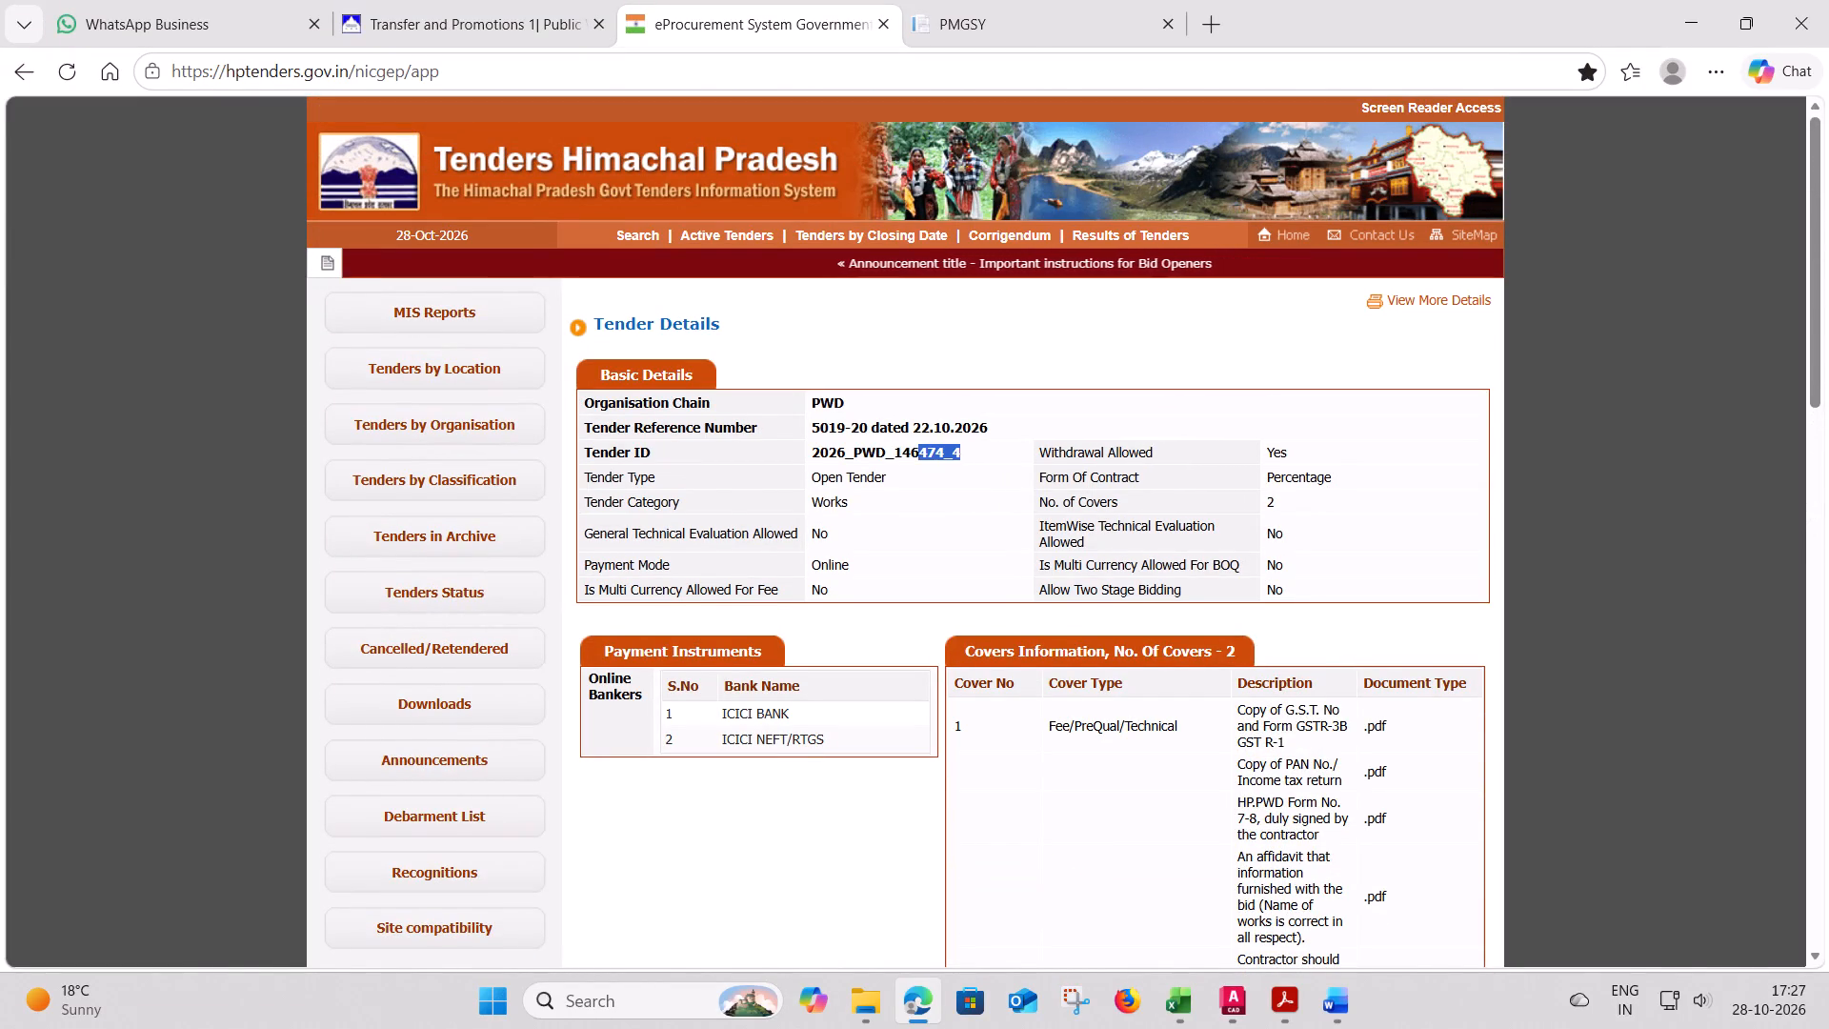
# Select the full Tender ID 2026_PWD_146474_4 in the Basic Details of the tender page.
pyautogui.moveTo(912, 455); pyautogui.dragTo(815, 452)
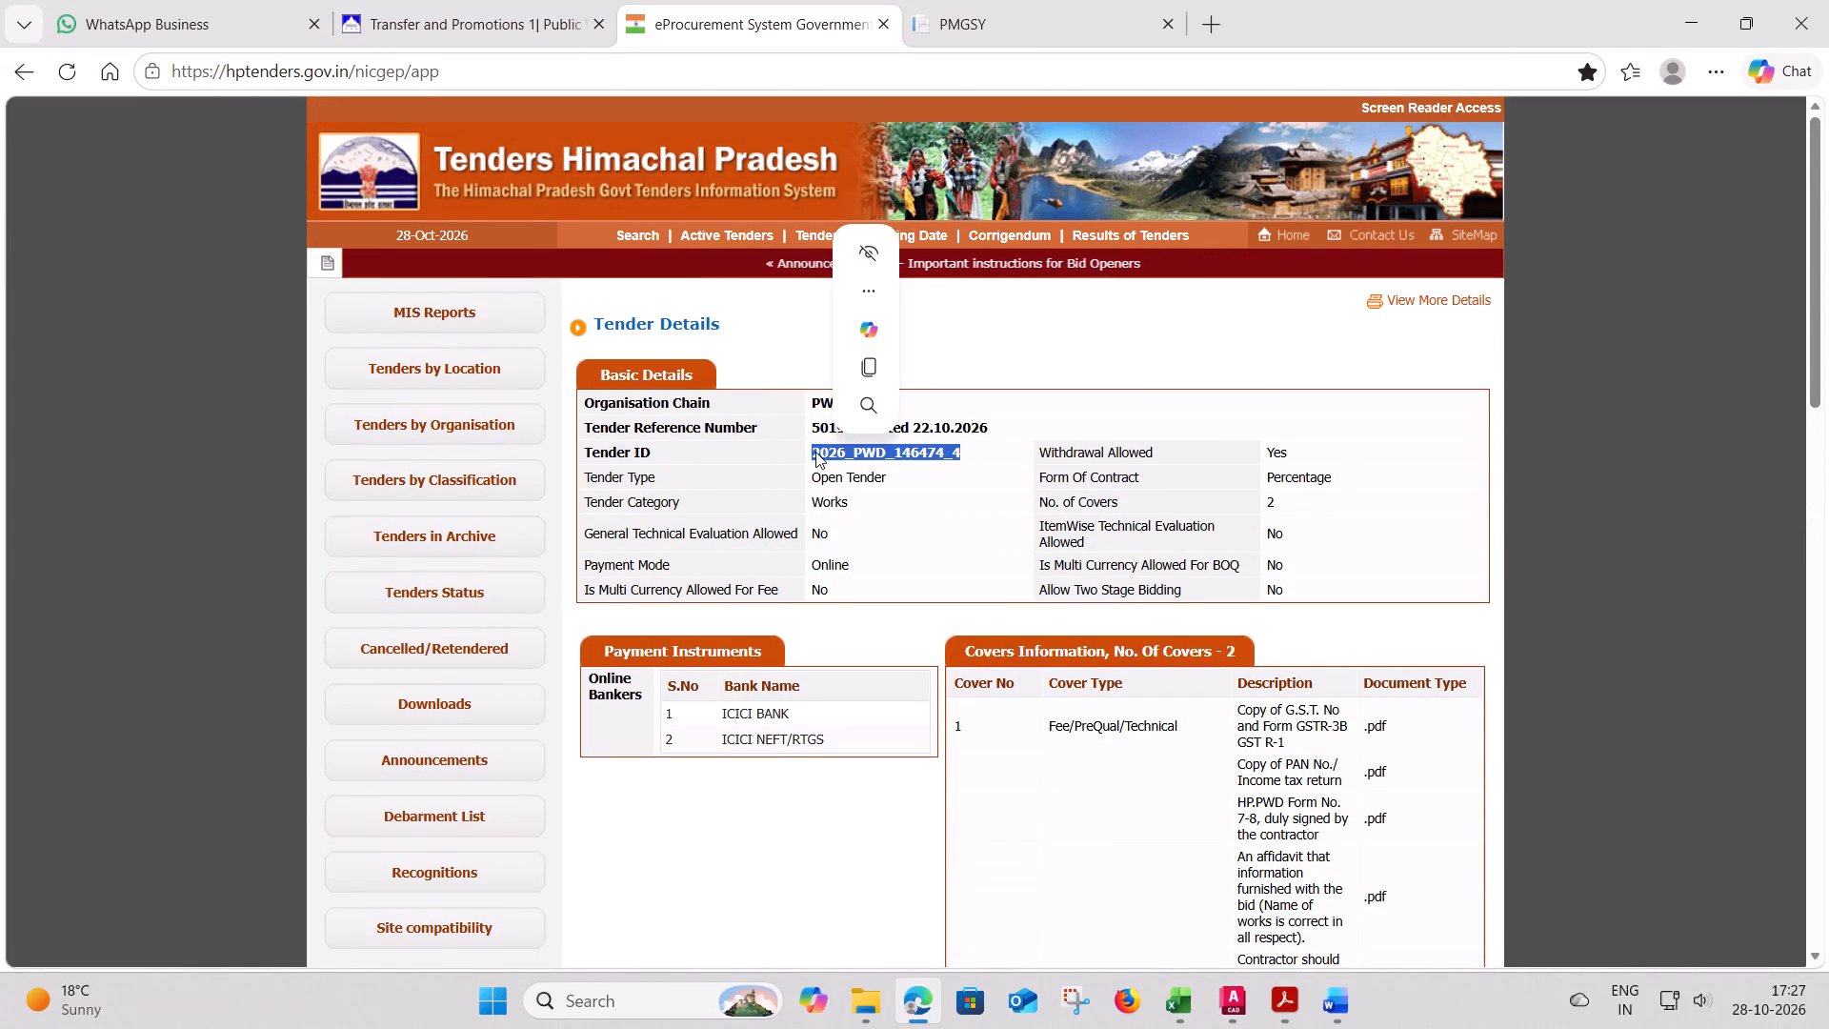
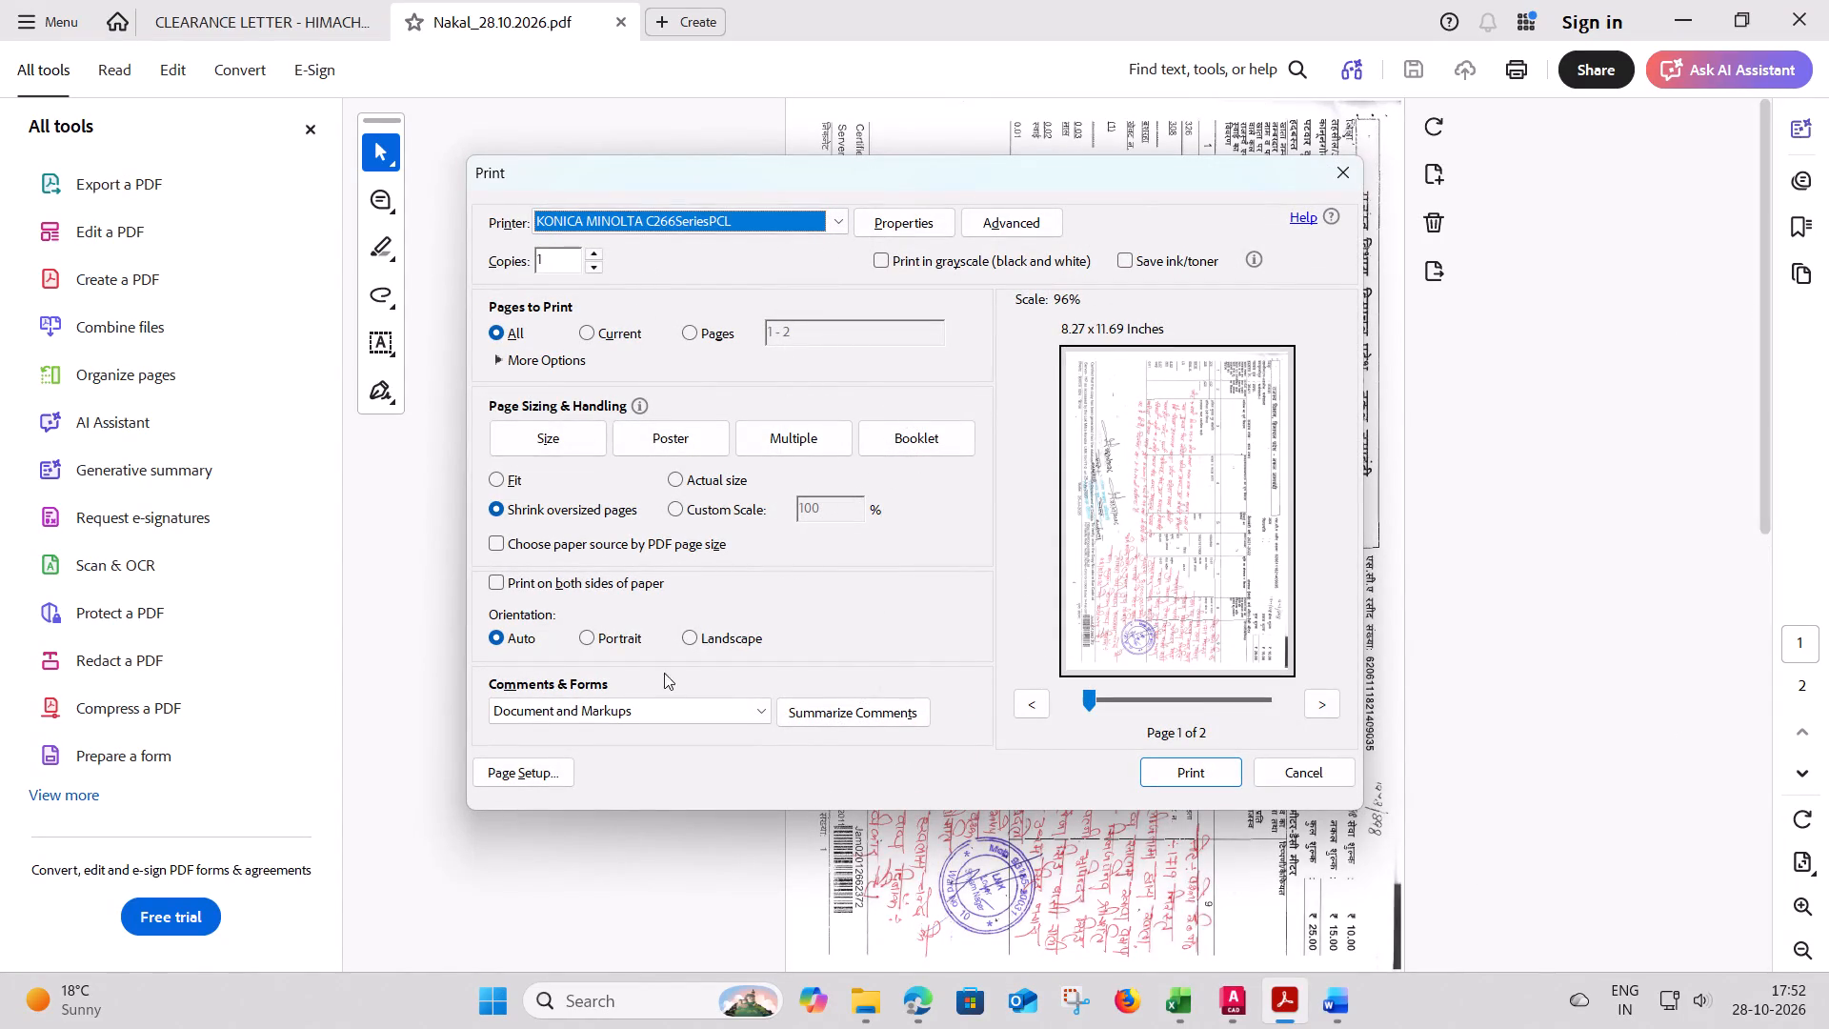
# Print all pages of Nakal_28.10.2026.pdf on the KONICA MINOLTA C266SeriesPCL with A4 portrait page setup, and close the document.
pyautogui.click(530, 763)
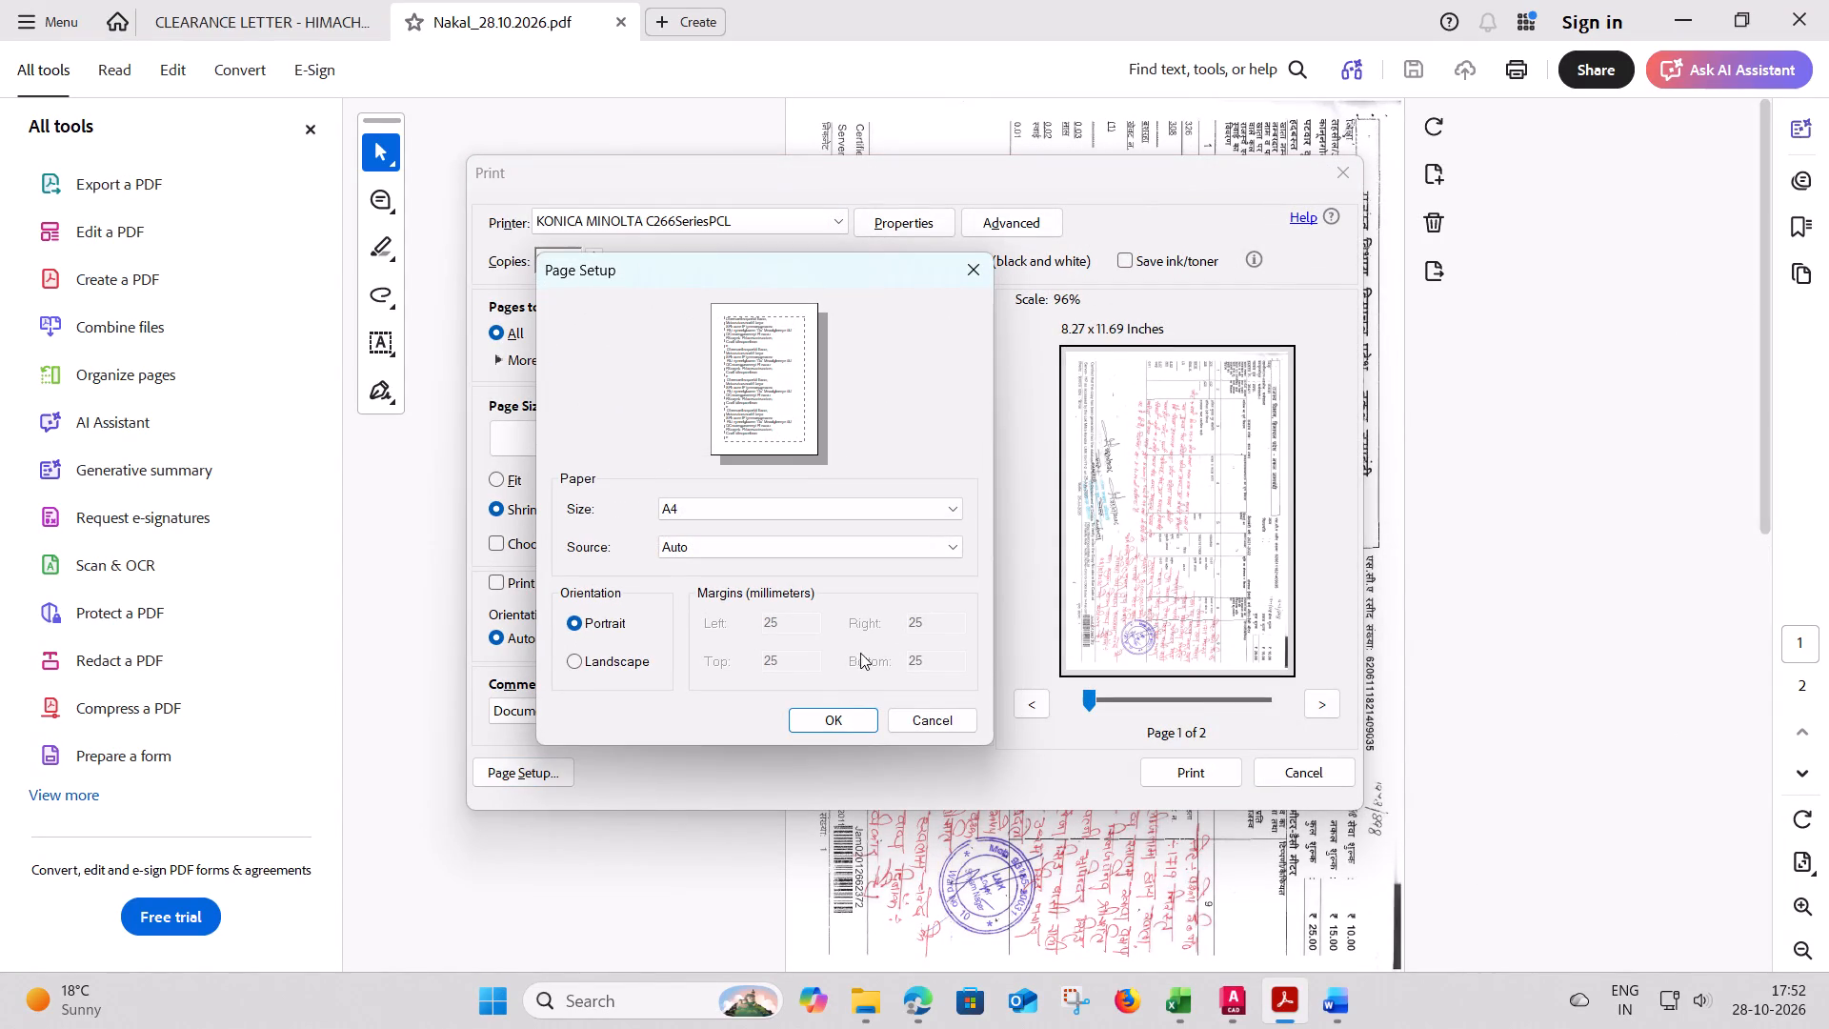
pyautogui.click(827, 719)
pyautogui.click(1221, 775)
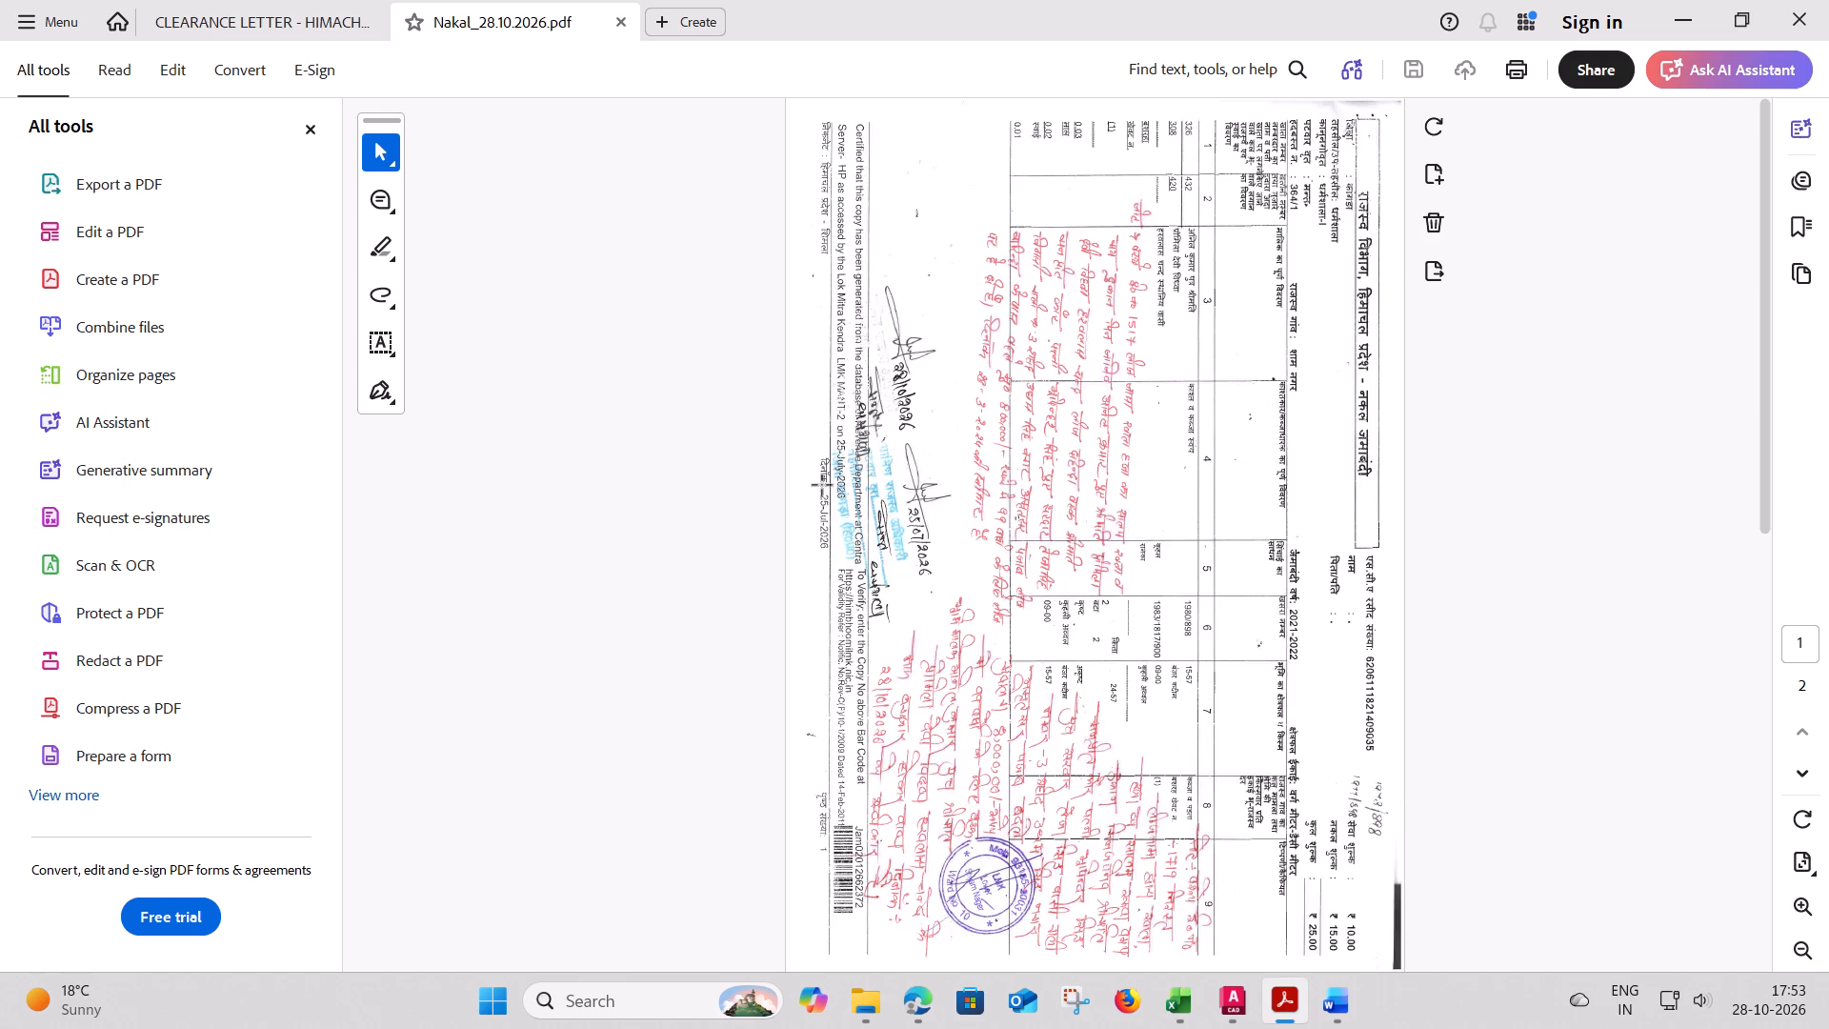
pyautogui.click(620, 25)
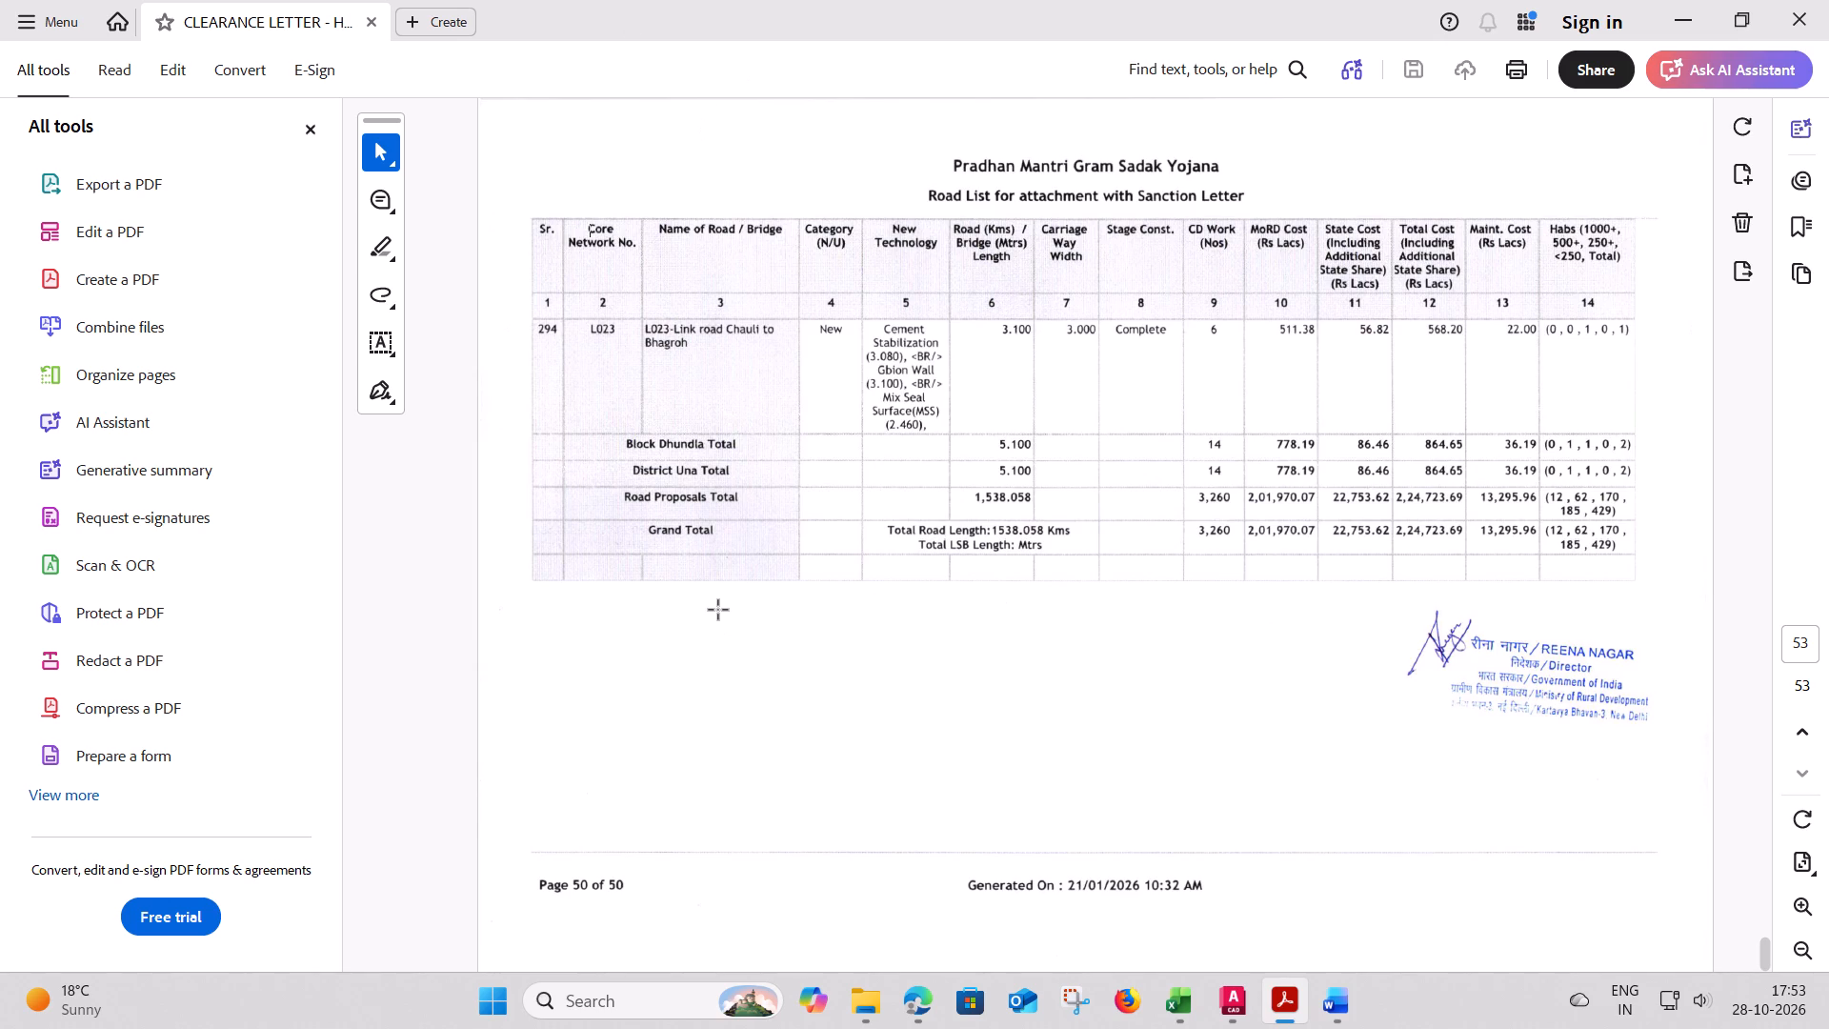
# Examine the PMGSY road list in the clearance letter, working backwards from its last page through the district and block entries.
pyautogui.scroll(7, 719, 611)
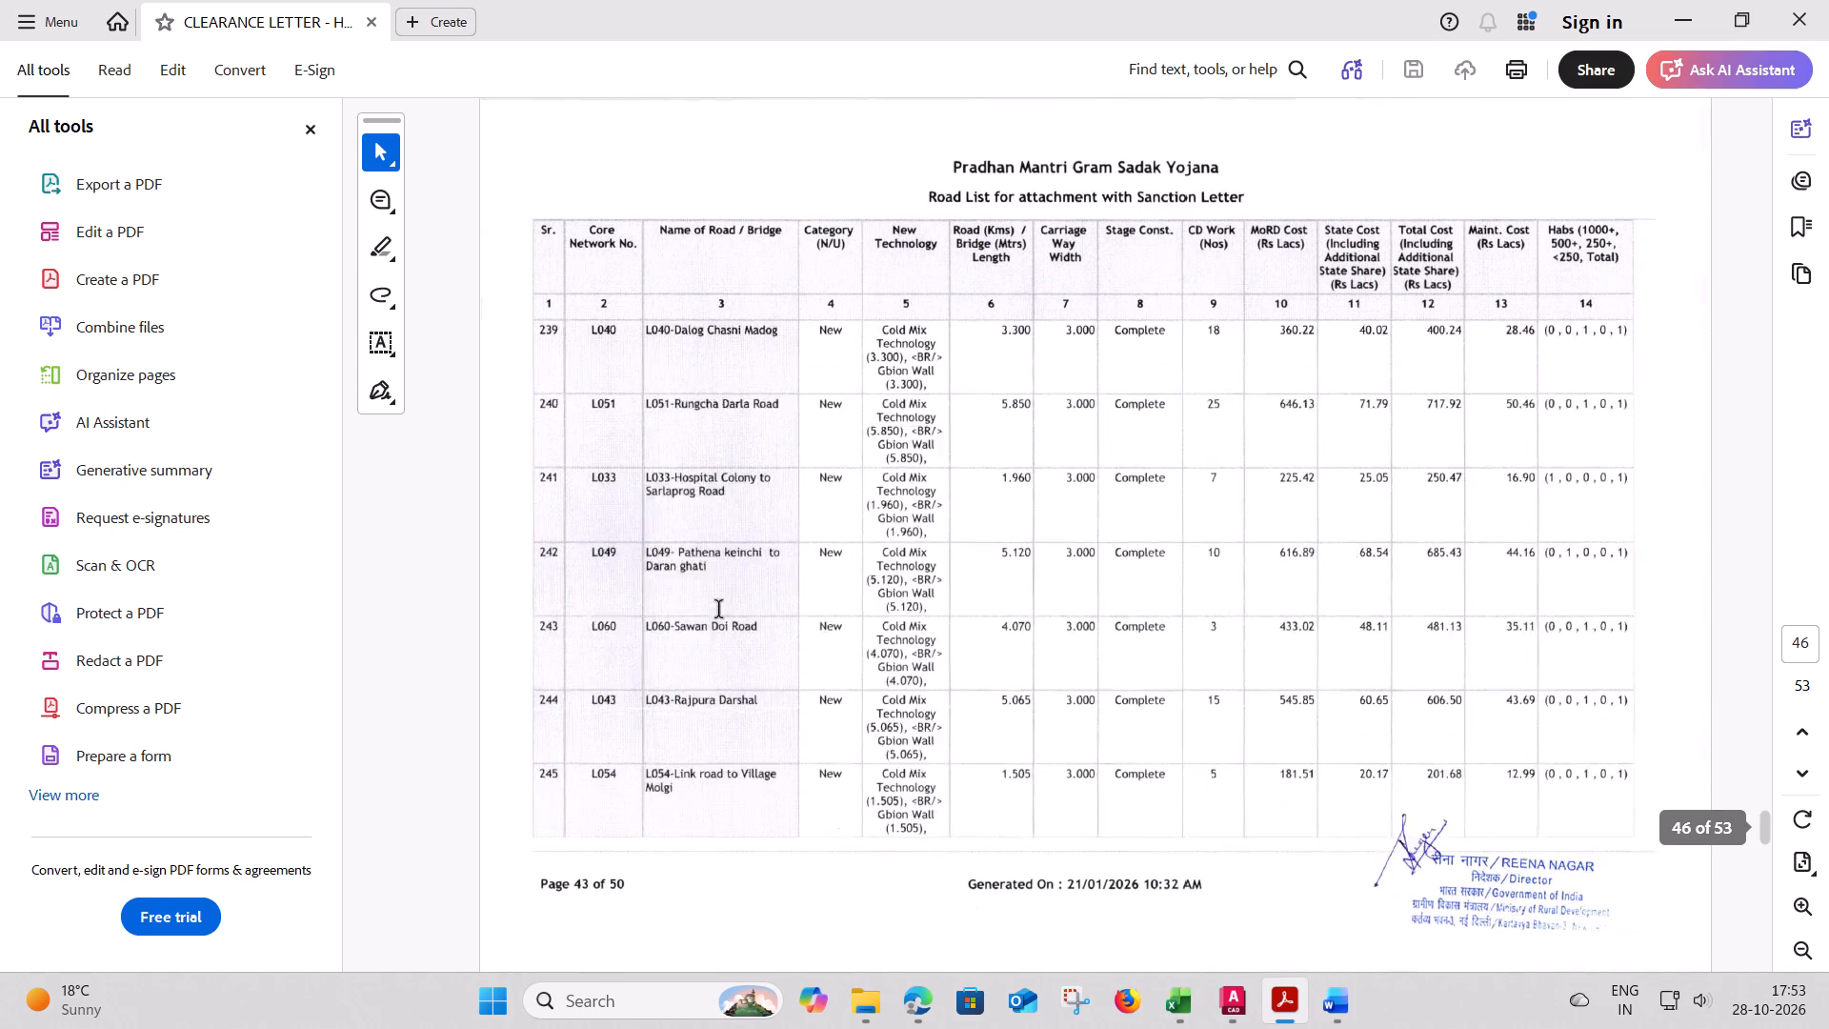
pyautogui.scroll(10, 719, 611)
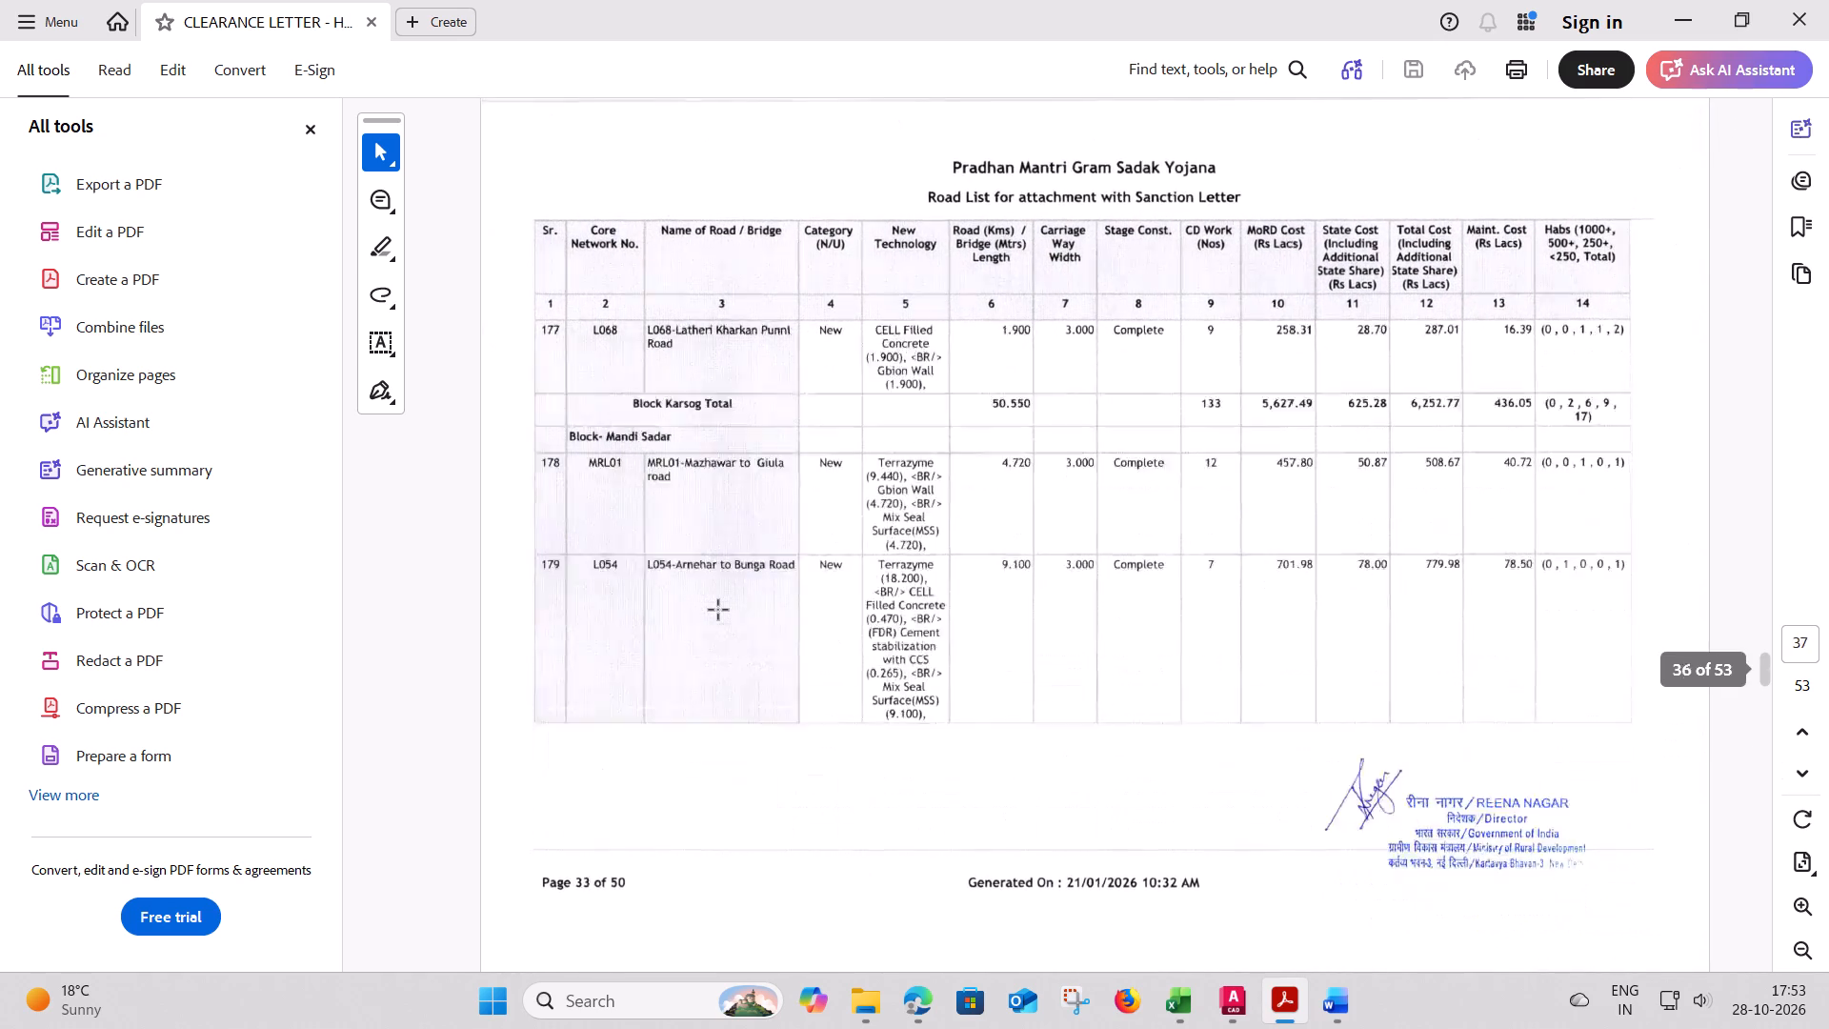
pyautogui.scroll(12, 719, 611)
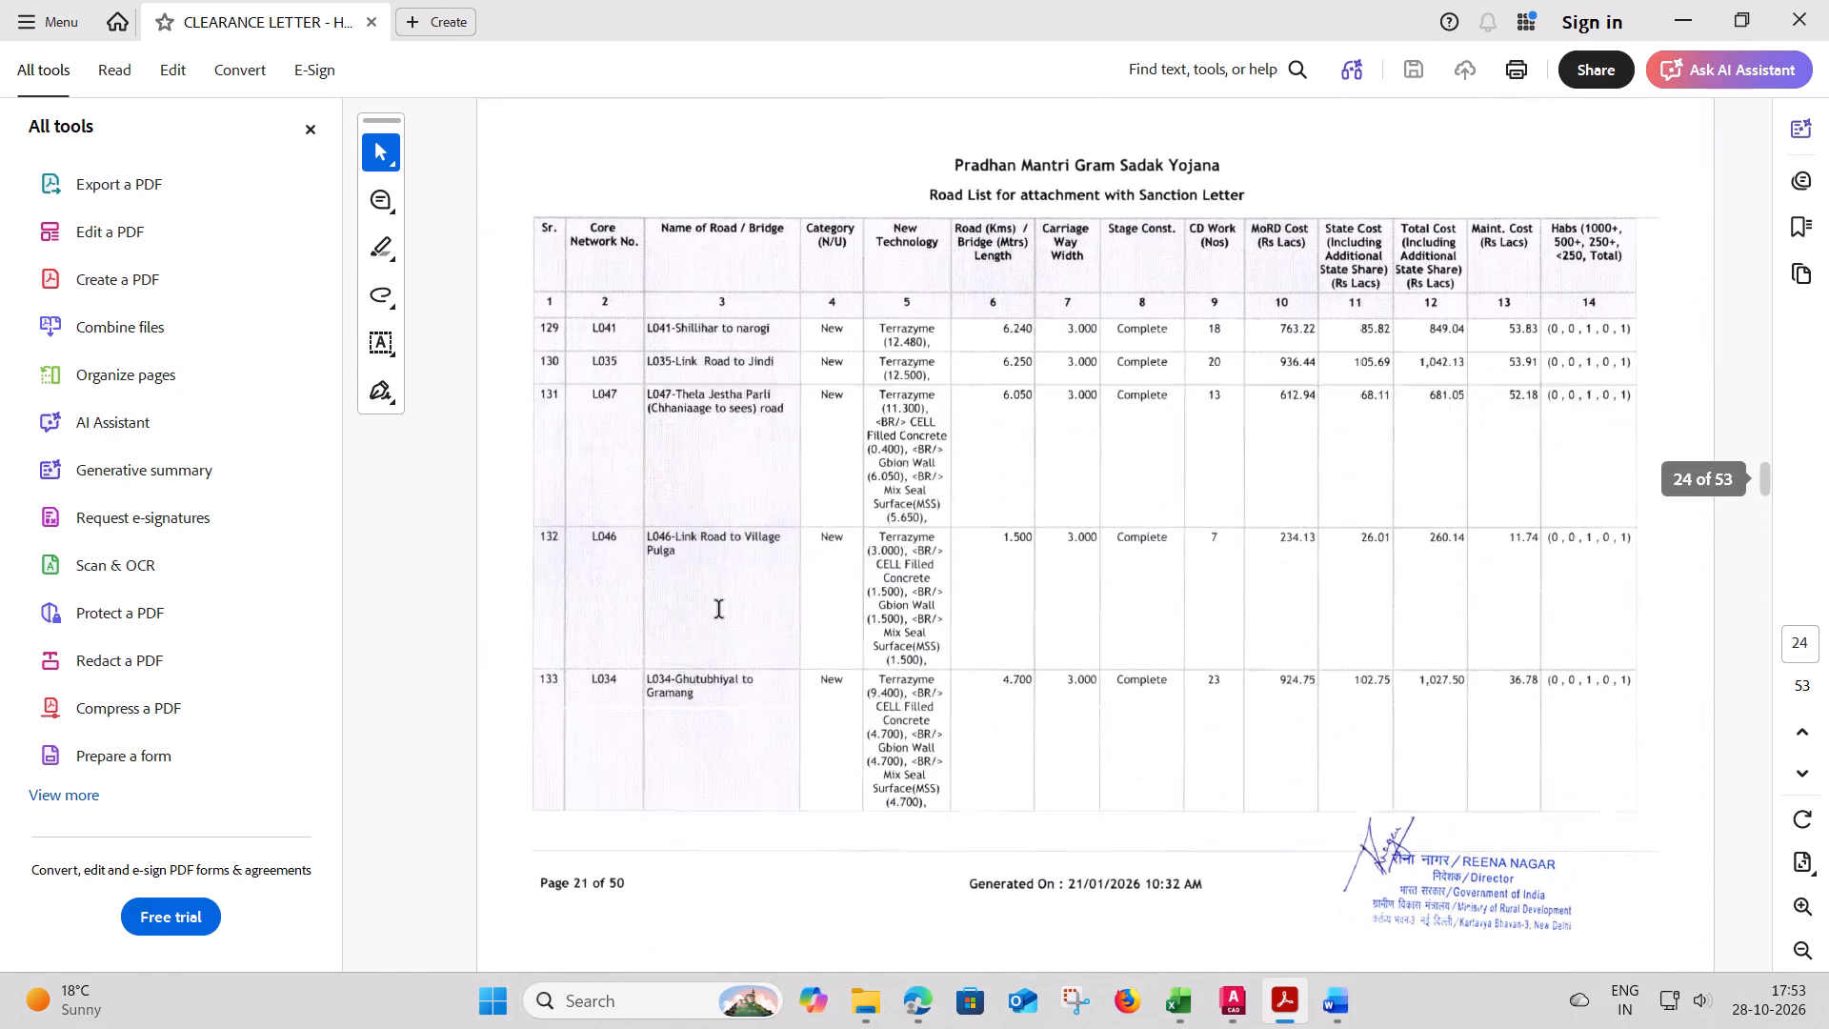
pyautogui.scroll(2, 719, 611)
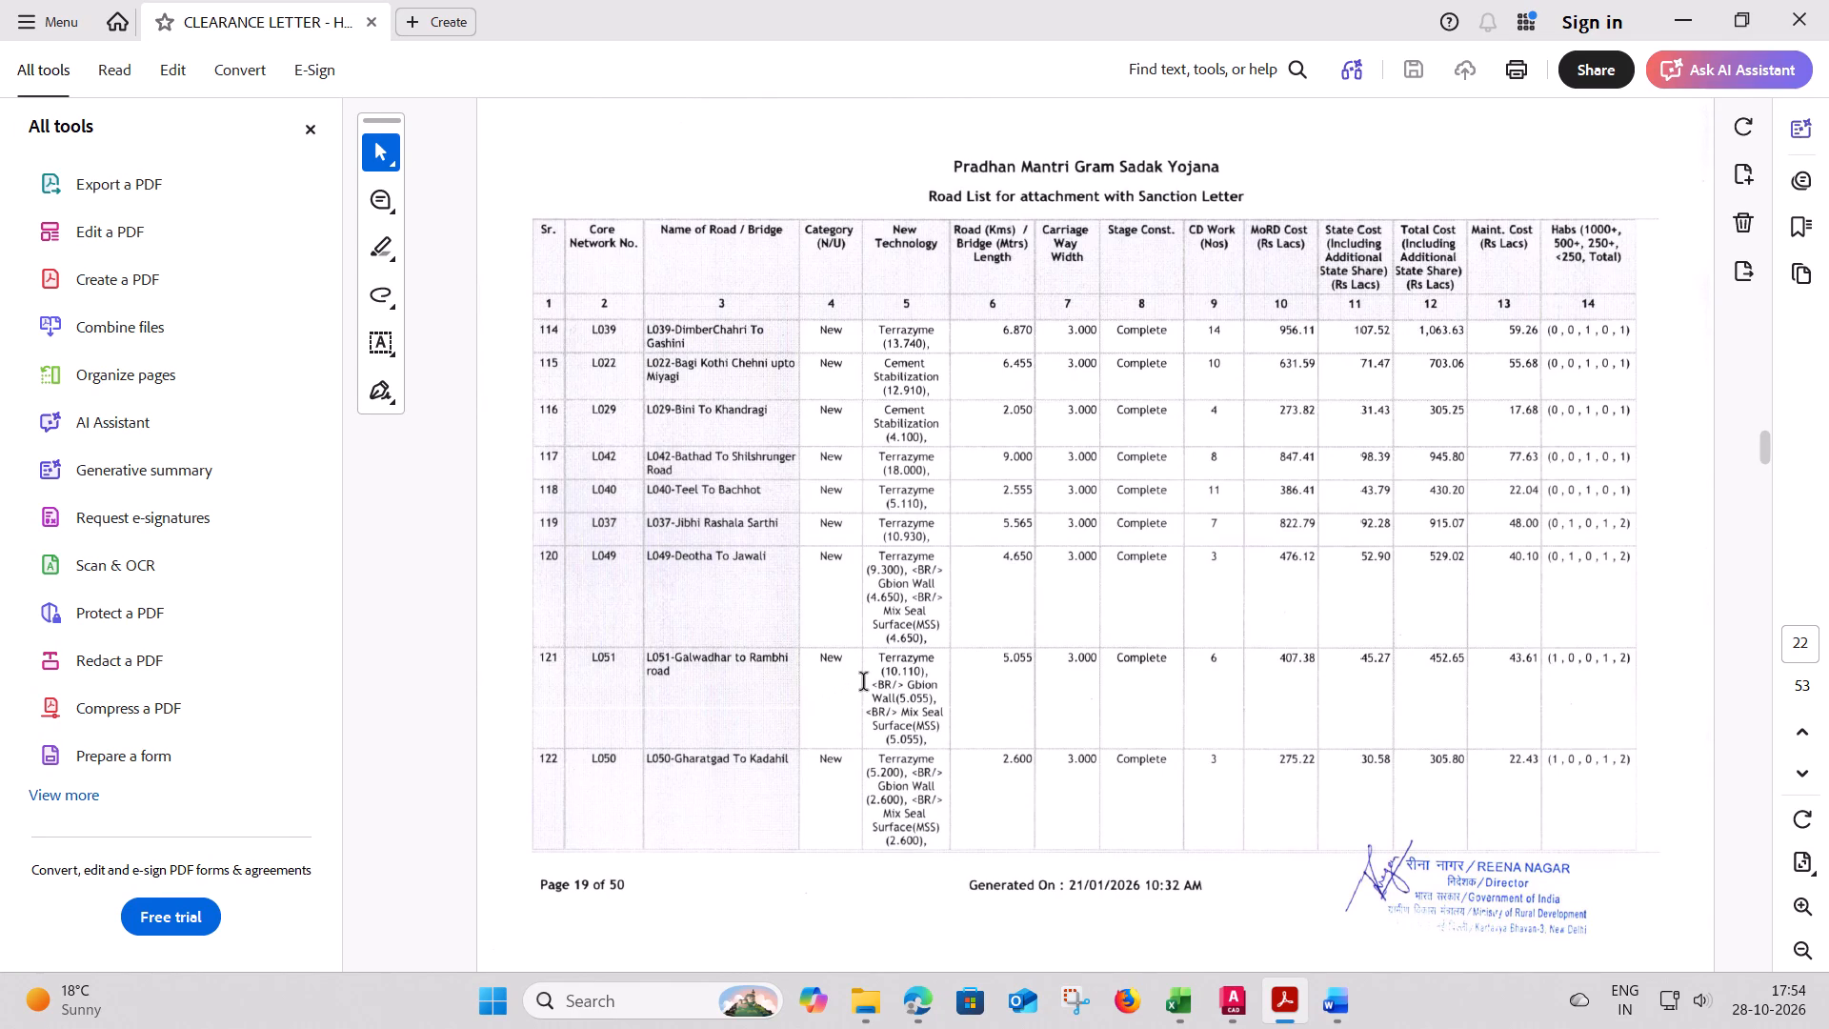
pyautogui.scroll(-1, 864, 683)
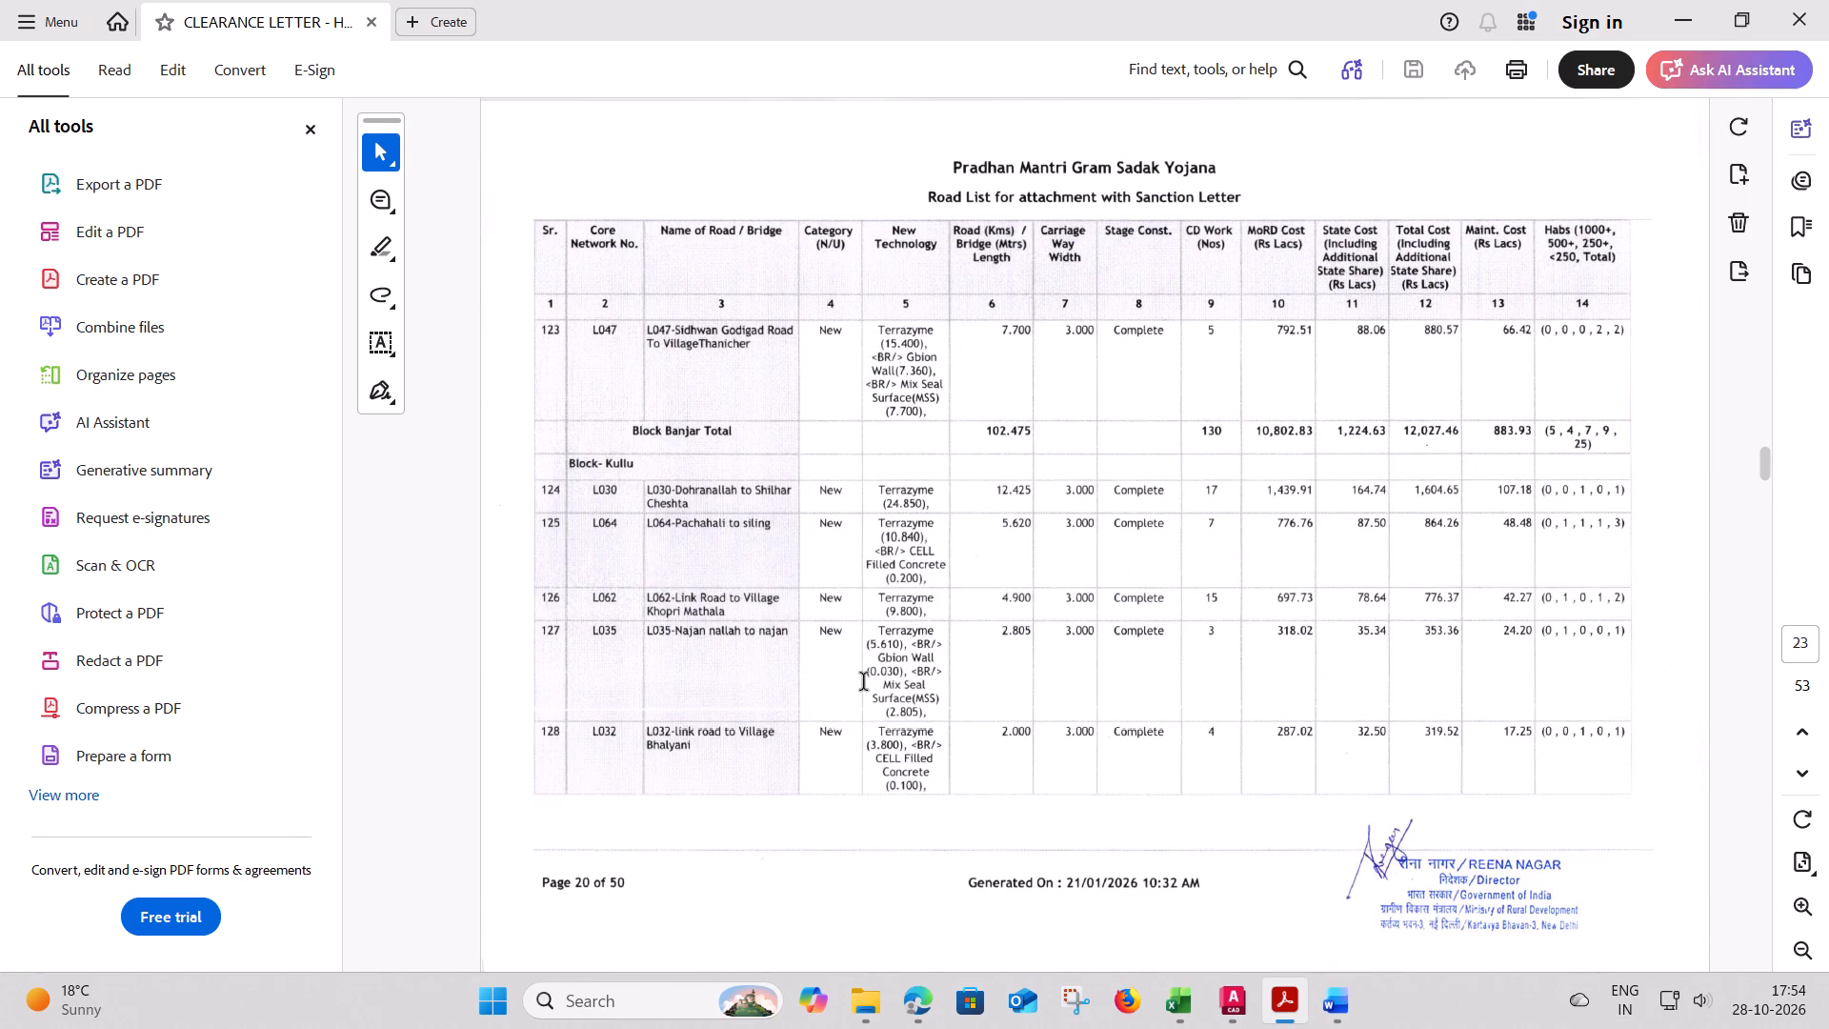
pyautogui.scroll(1, 864, 683)
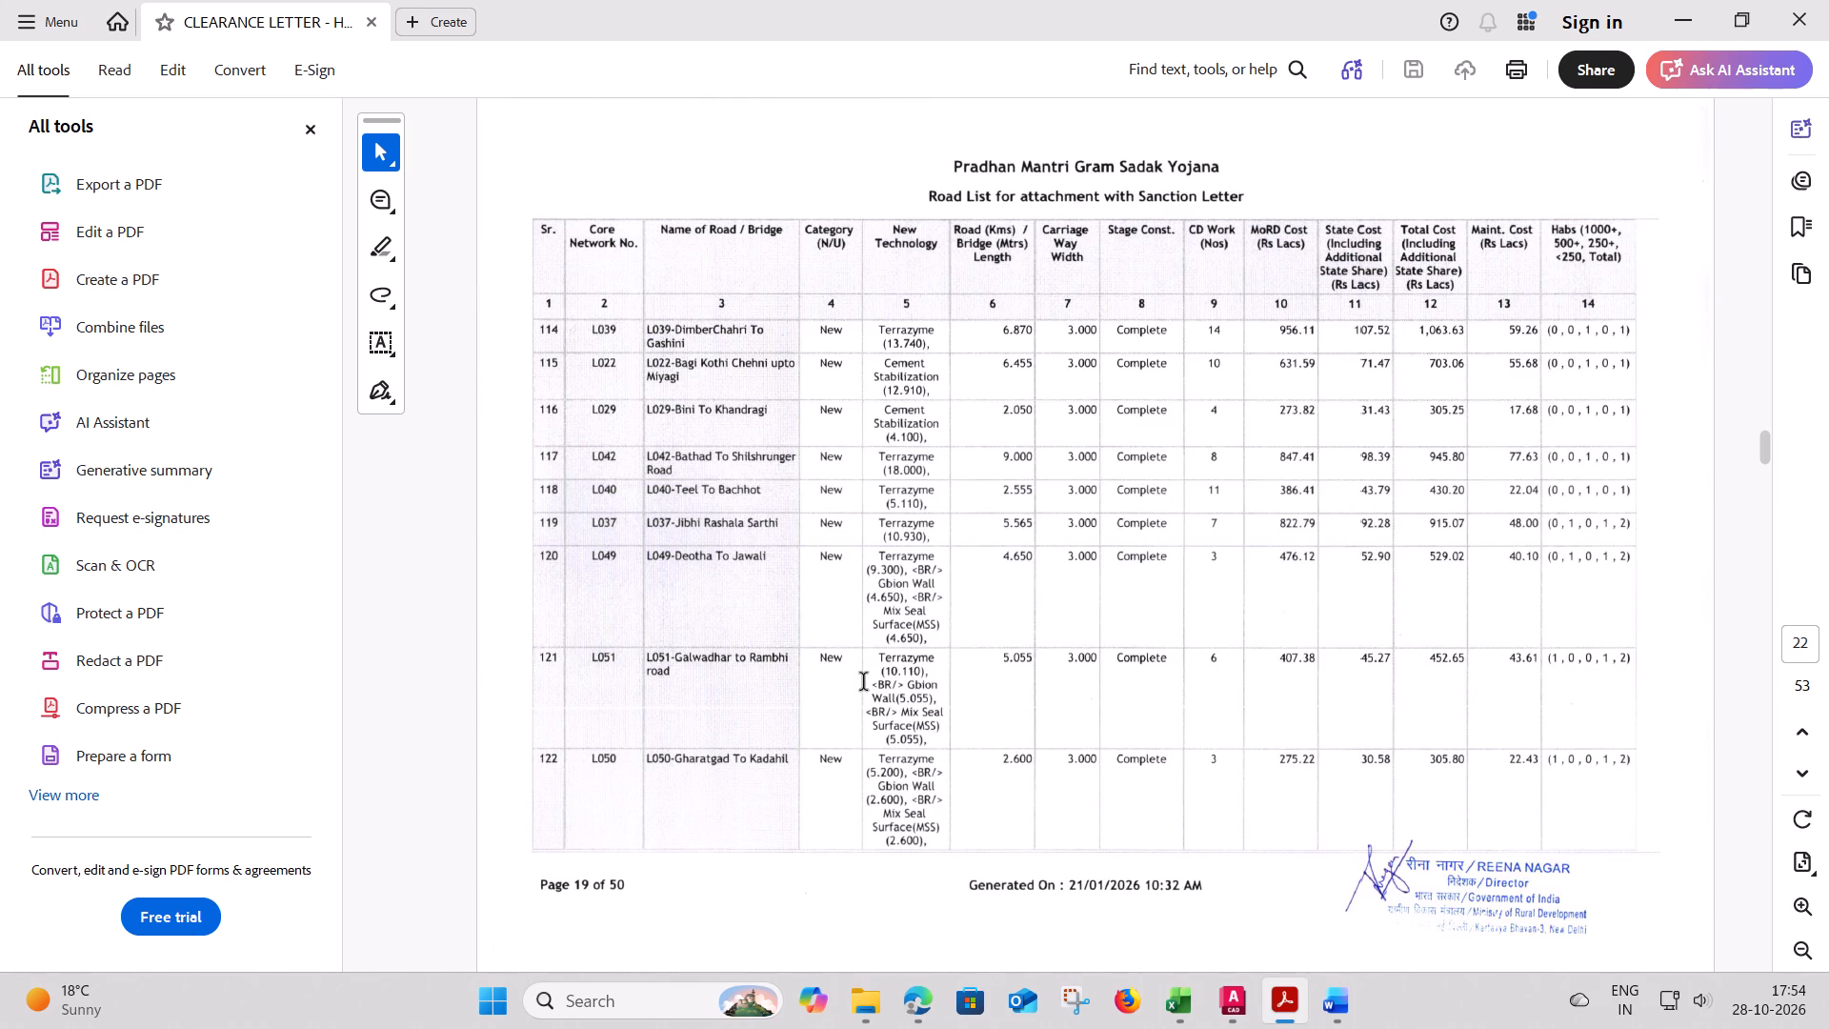
pyautogui.scroll(2, 864, 683)
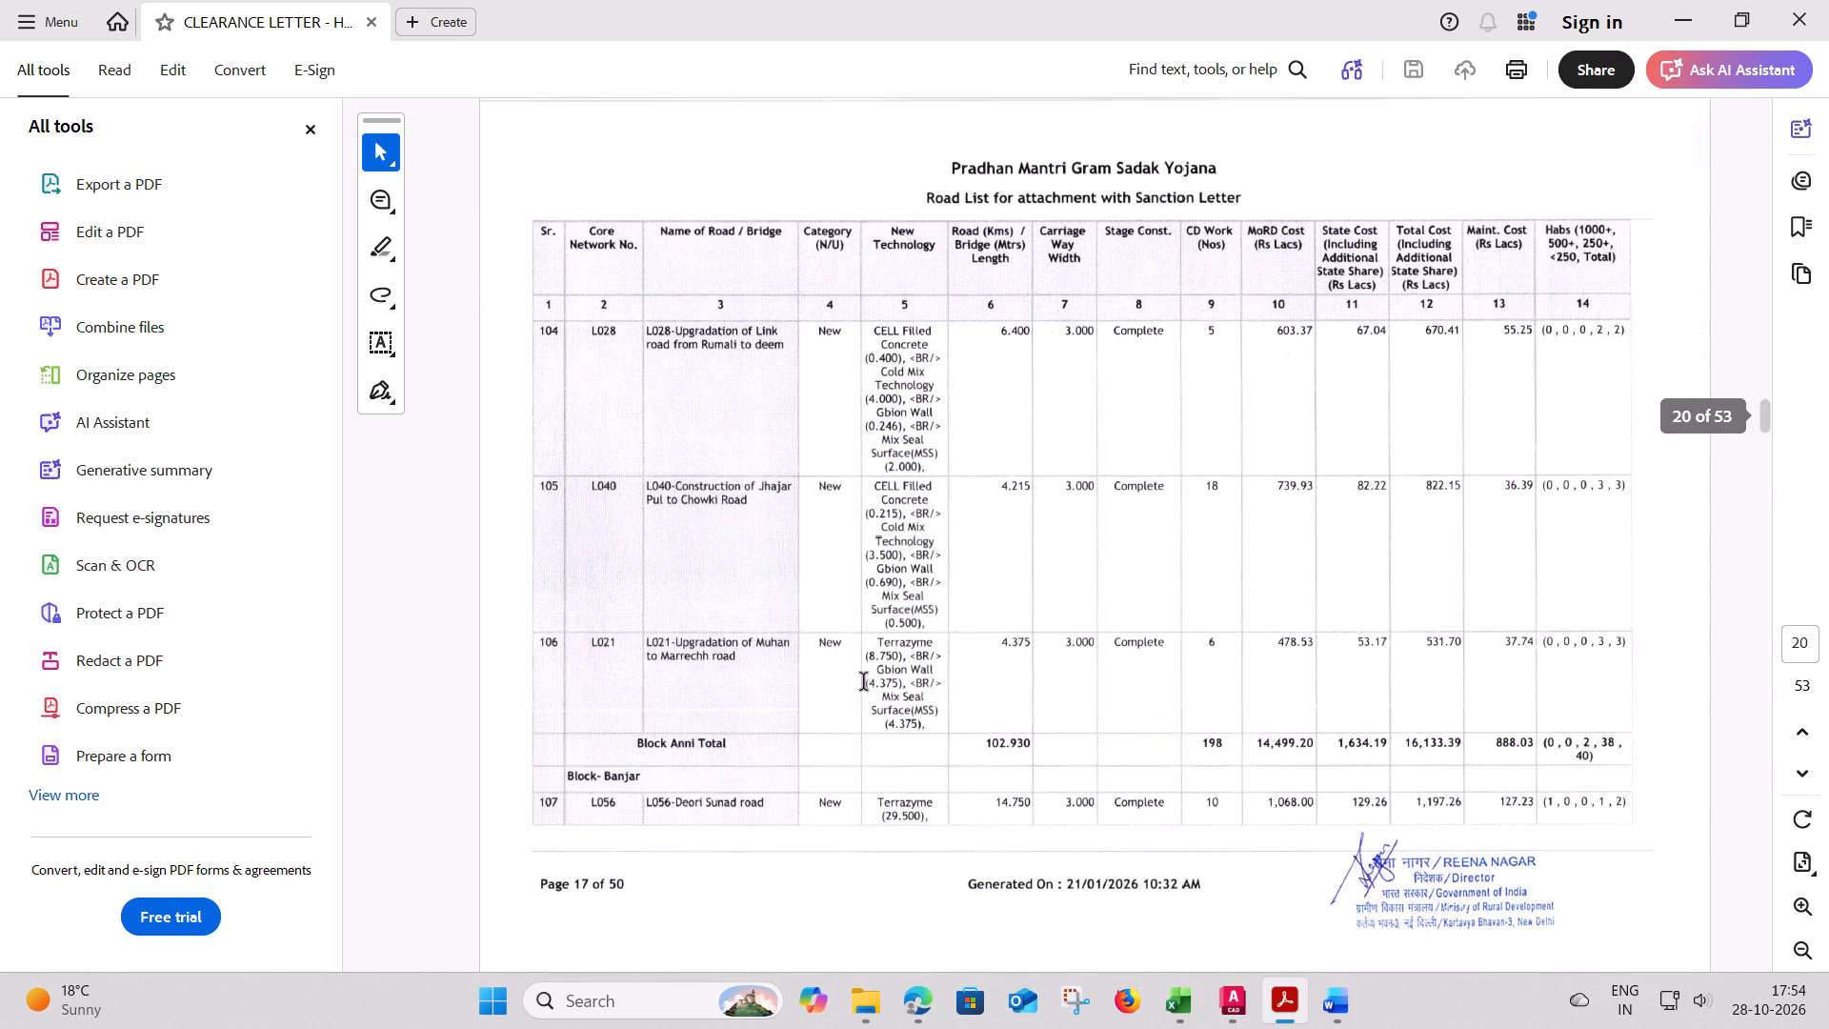
pyautogui.scroll(5, 864, 683)
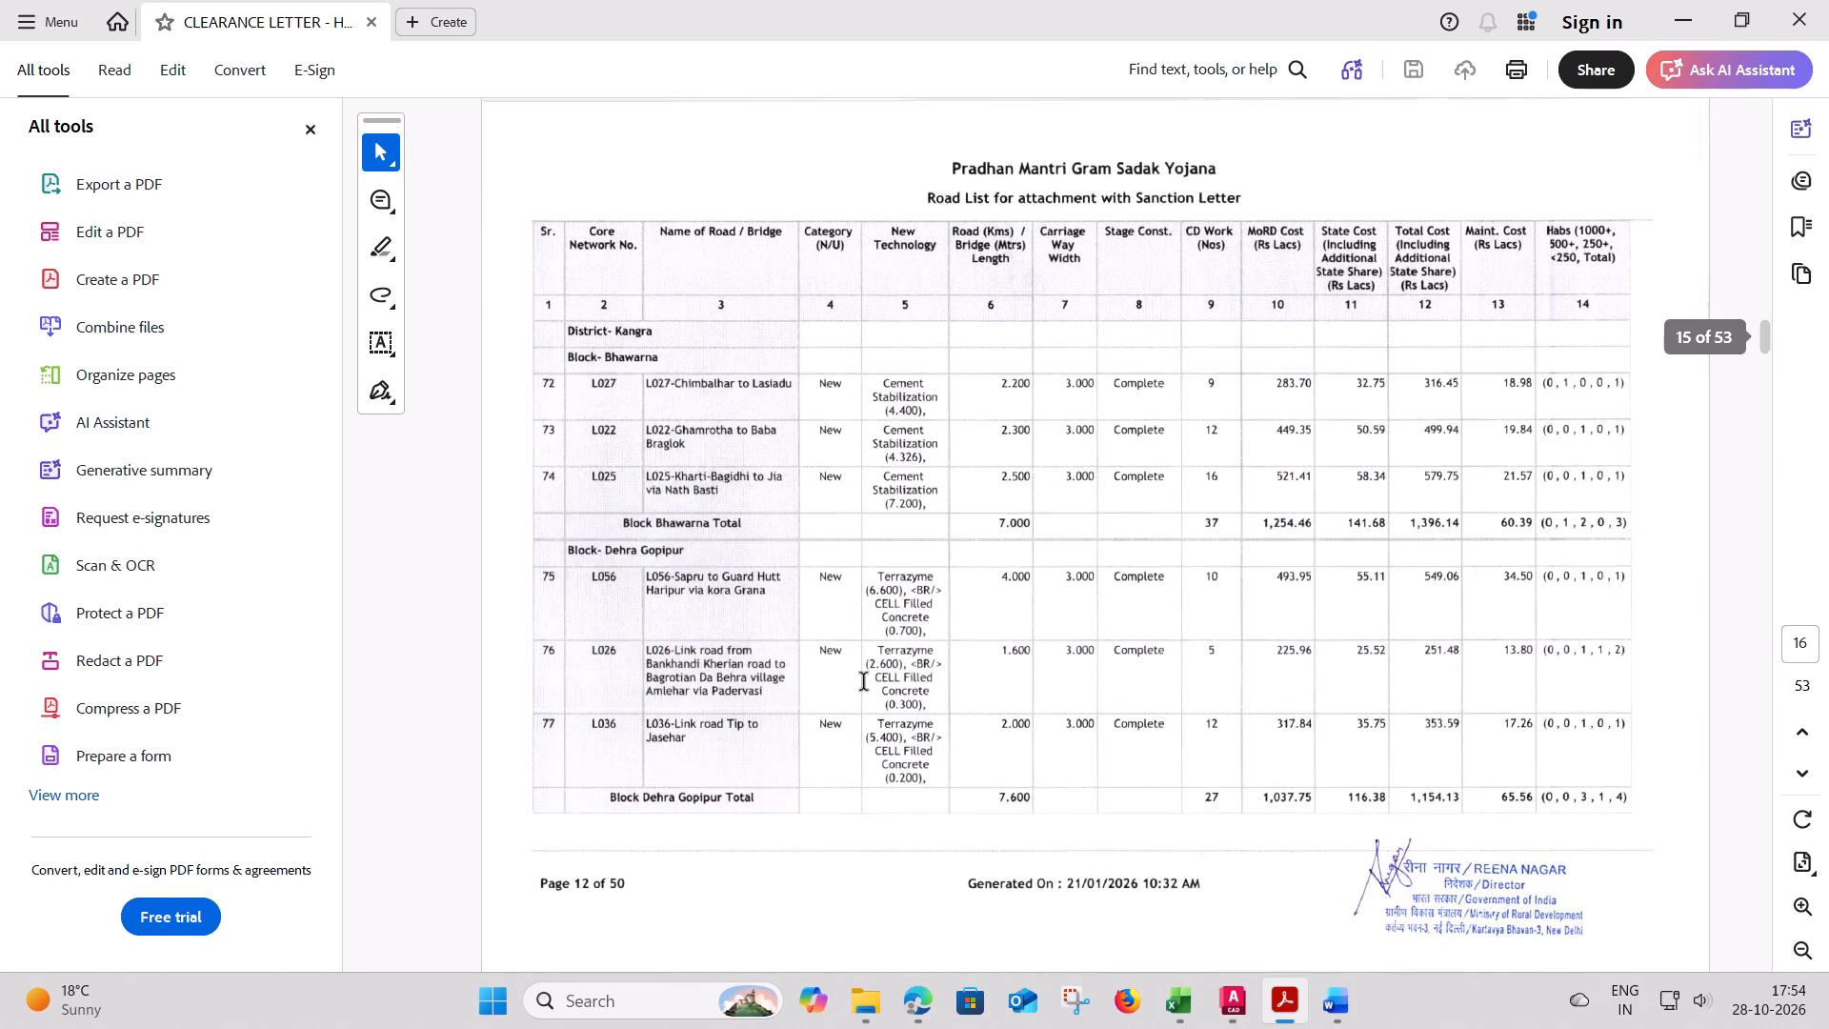
pyautogui.scroll(2, 864, 683)
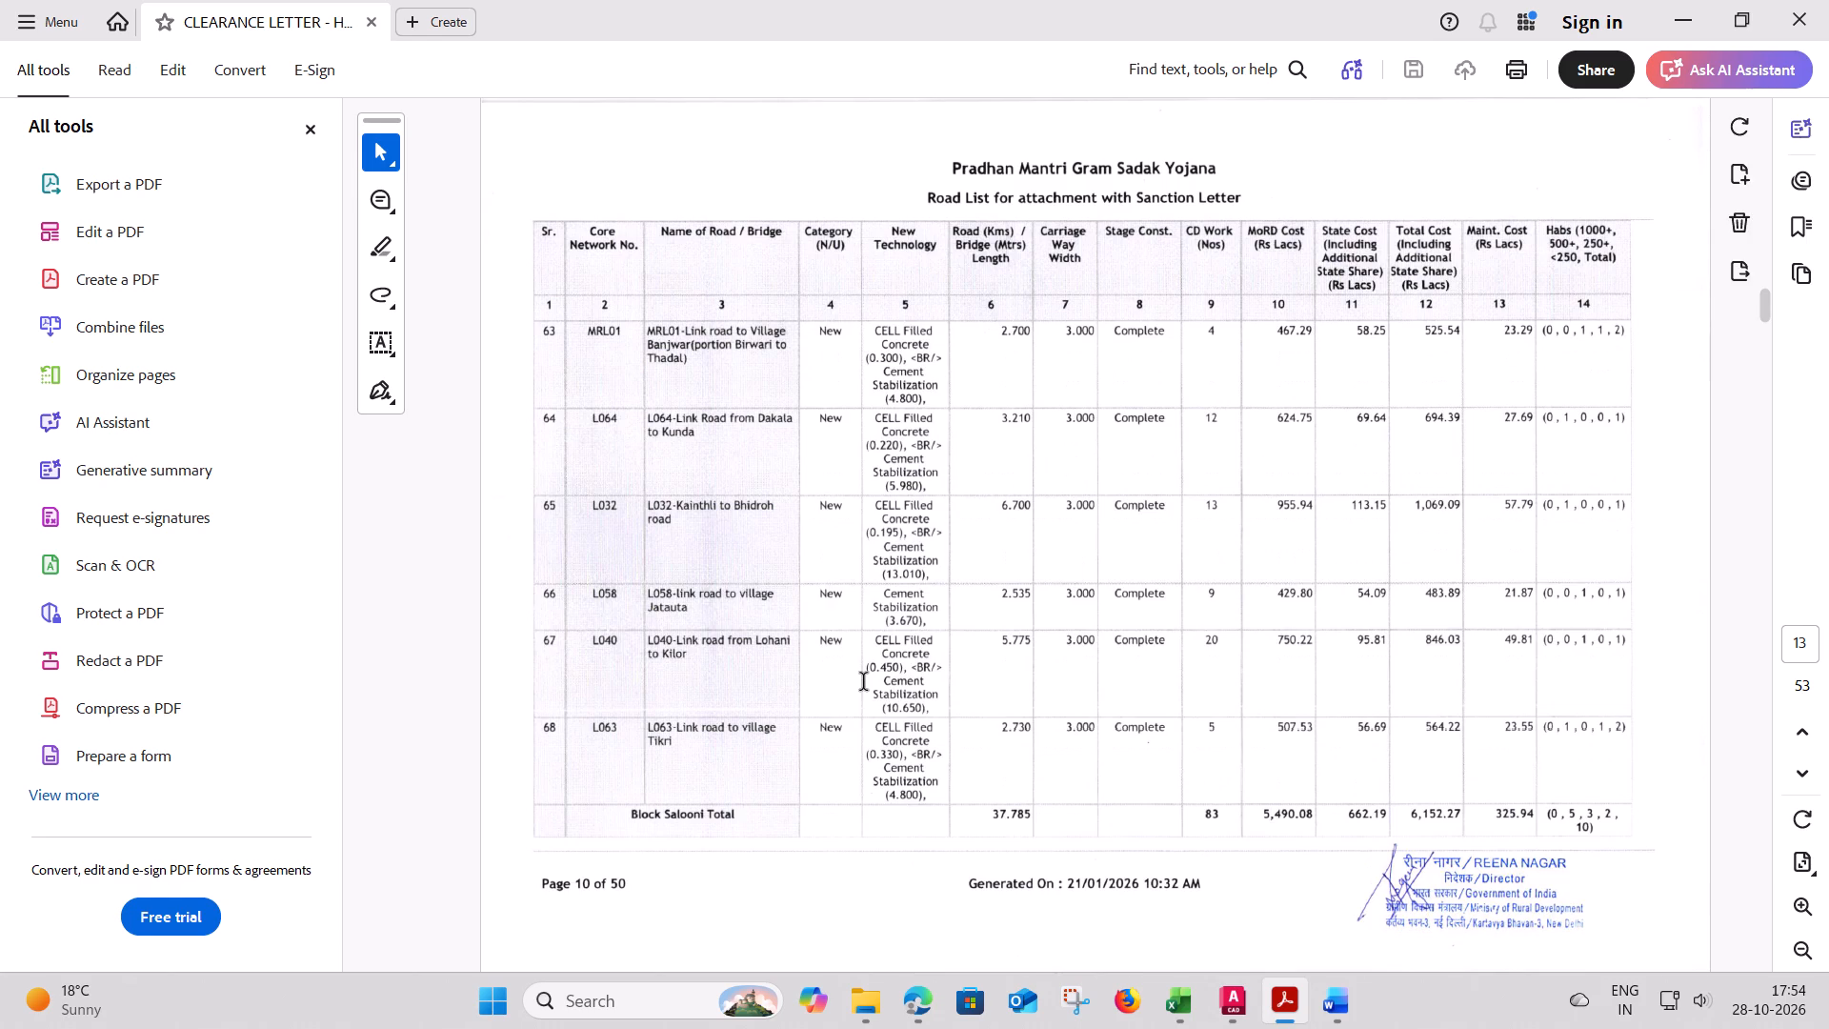